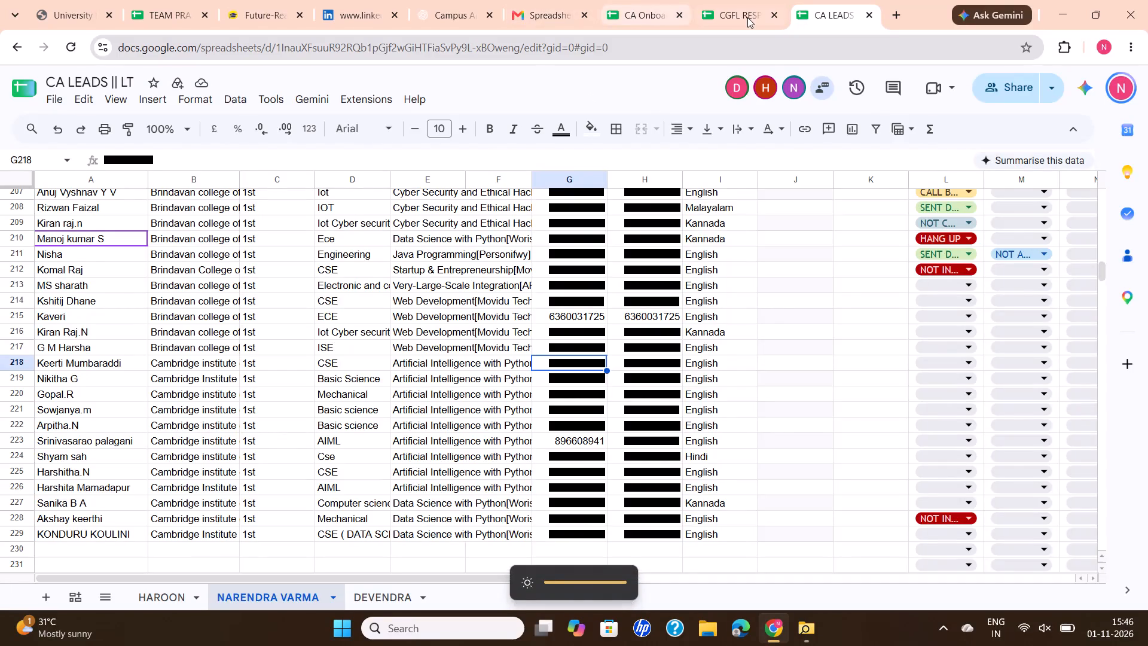
{"action": "left_click", "coordinate": [748, 17]}
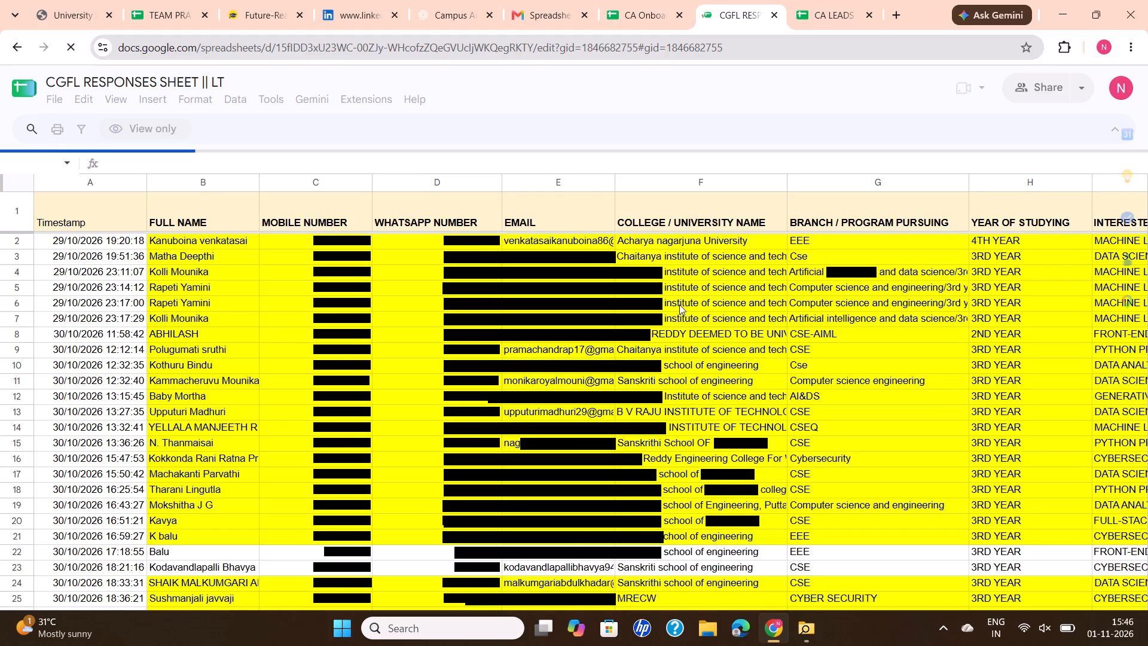
{"action": "scroll", "coordinate": [679, 304], "scroll_direction": "down", "scroll_amount": 3}
{"action": "scroll", "coordinate": [679, 304], "scroll_direction": "up", "scroll_amount": 6}
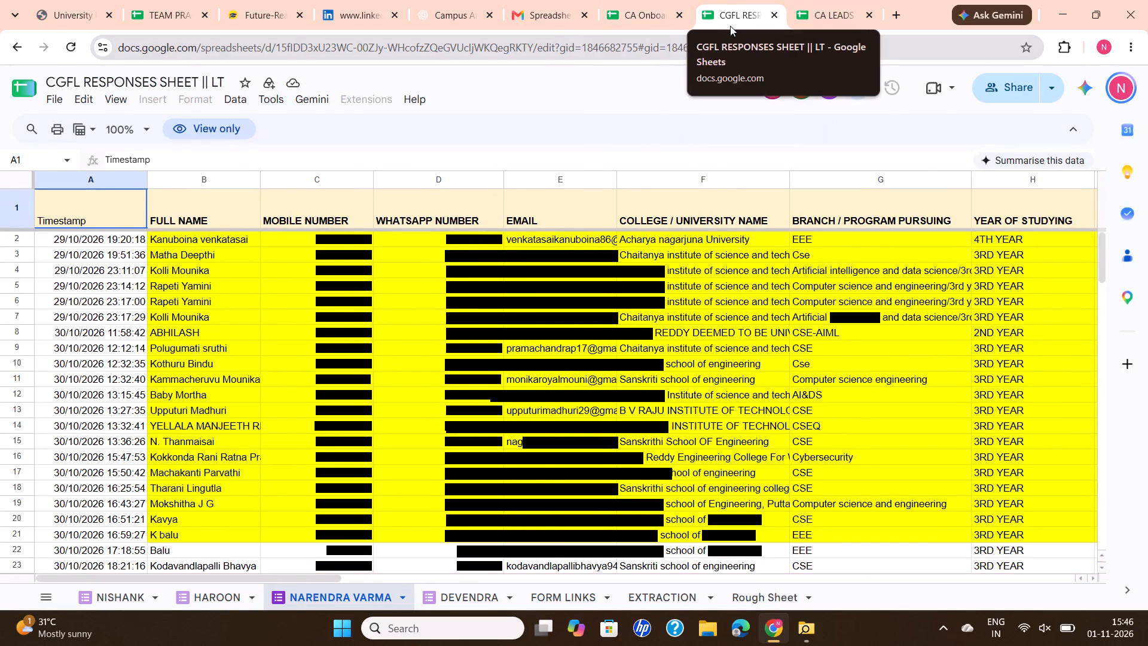
Review the CA Onboarding Application responses, checking each applicant's details, internship domain, referring friend and assigned LEAD GEN BD NAME.
{"action": "left_click", "coordinate": [630, 7]}
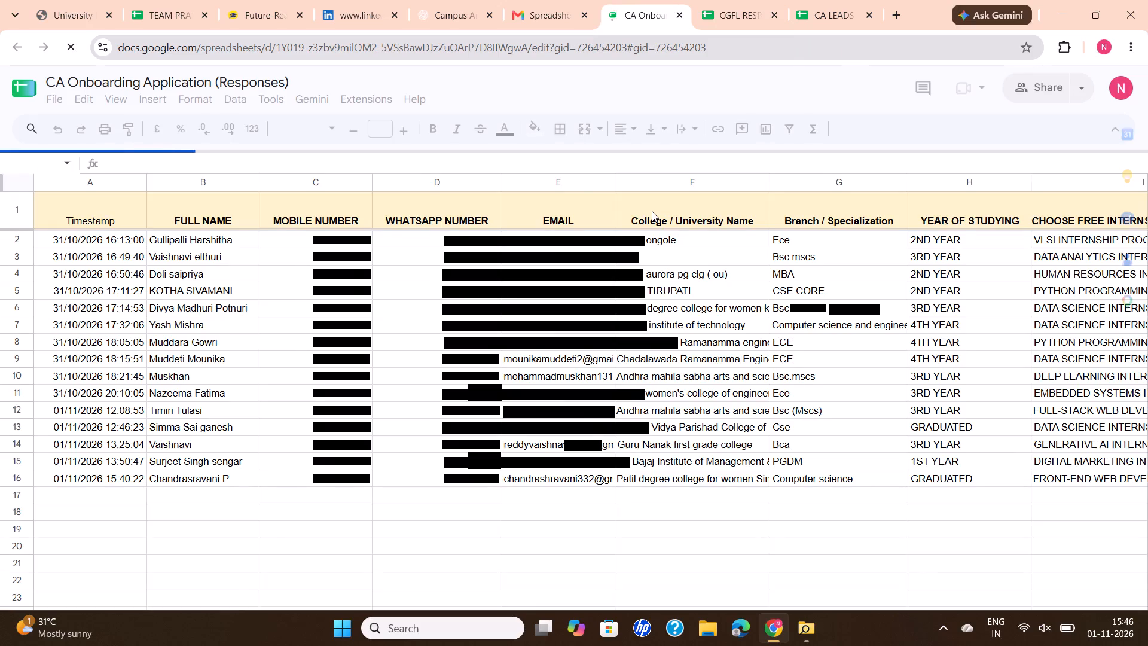
{"action": "scroll", "coordinate": [640, 297], "scroll_direction": "down", "scroll_amount": 1}
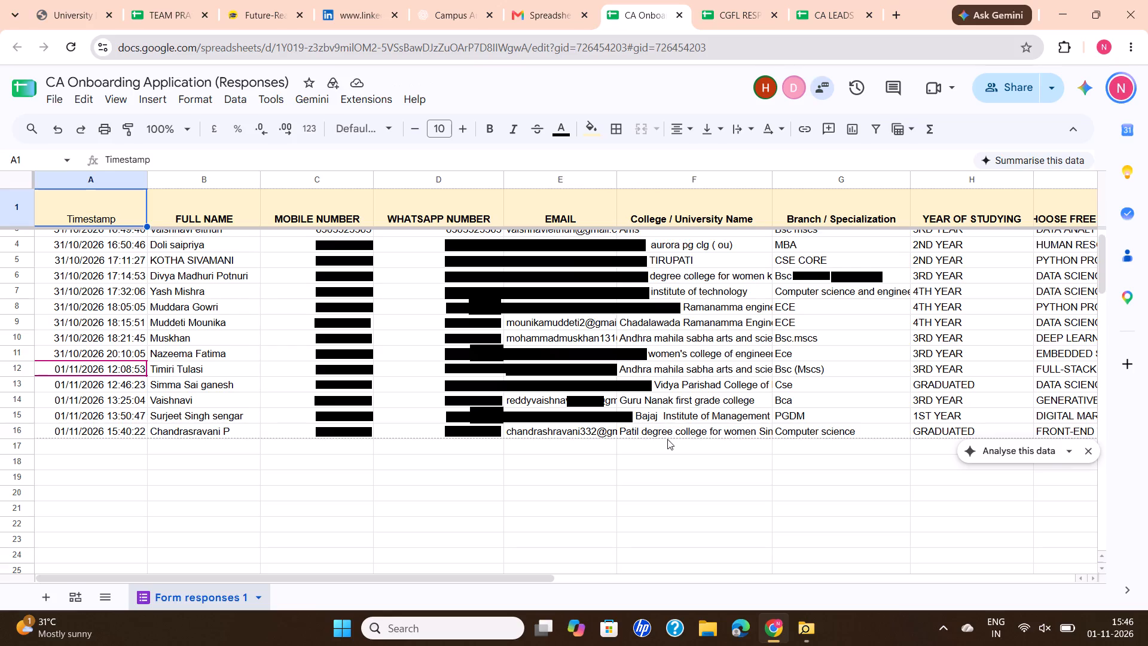
{"action": "scroll", "coordinate": [667, 439], "scroll_direction": "left", "scroll_amount": 1}
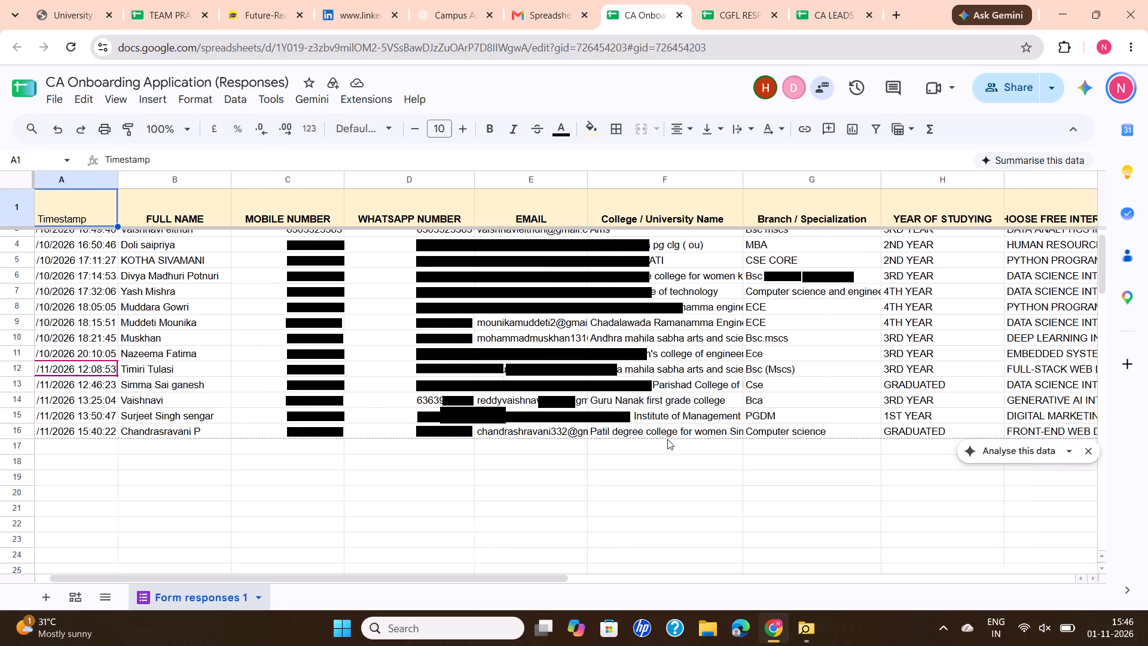
{"action": "scroll", "coordinate": [667, 439], "scroll_direction": "left", "scroll_amount": 4}
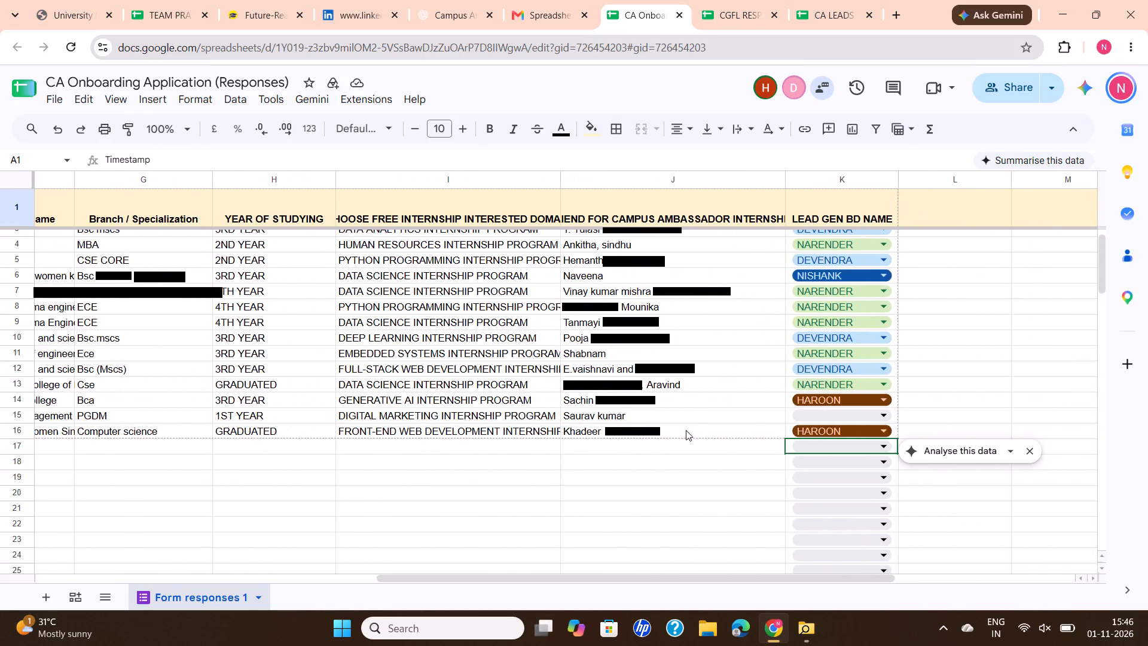
{"action": "scroll", "coordinate": [686, 418], "scroll_direction": "up", "scroll_amount": 1}
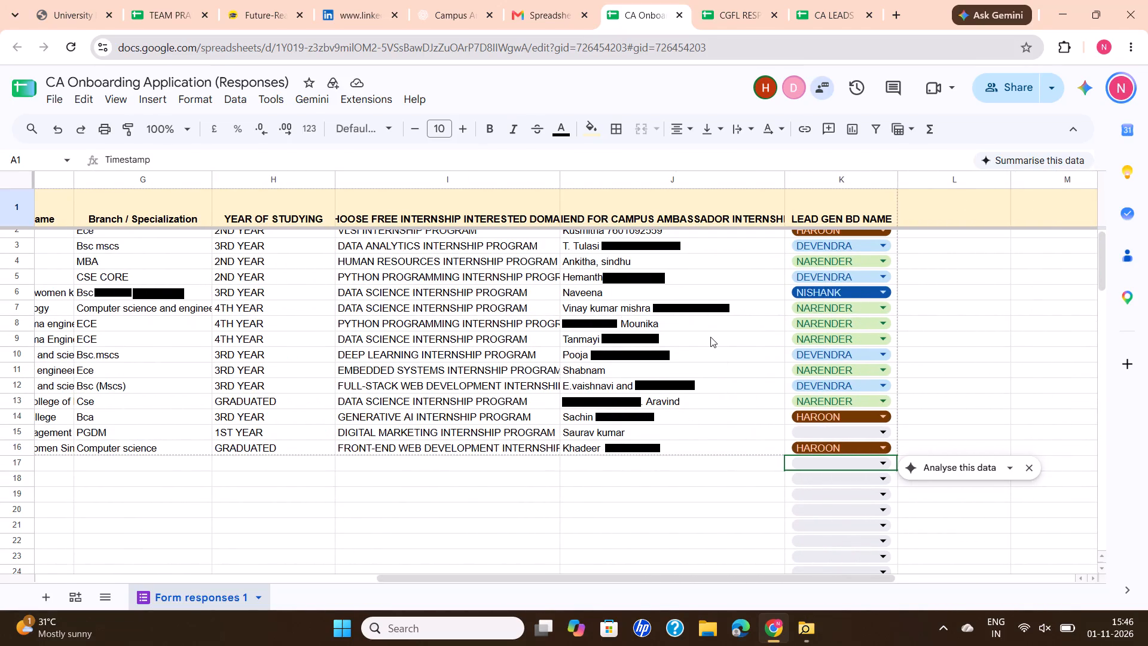
{"action": "scroll", "coordinate": [710, 337], "scroll_direction": "right", "scroll_amount": 5}
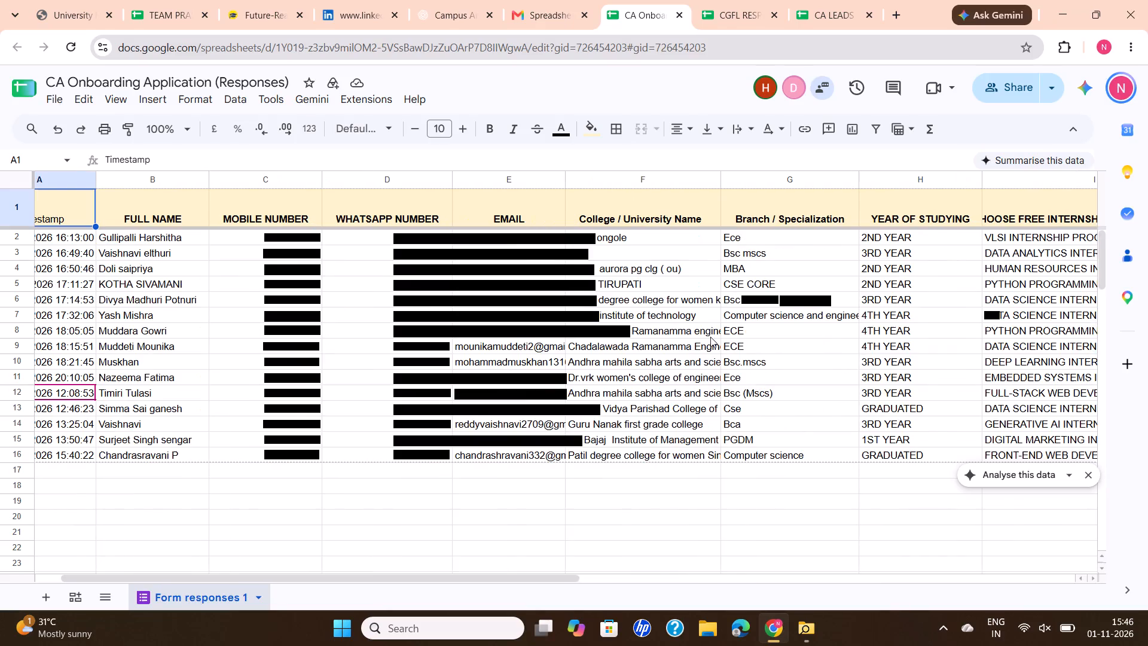
{"action": "scroll", "coordinate": [710, 337], "scroll_direction": "left", "scroll_amount": 5}
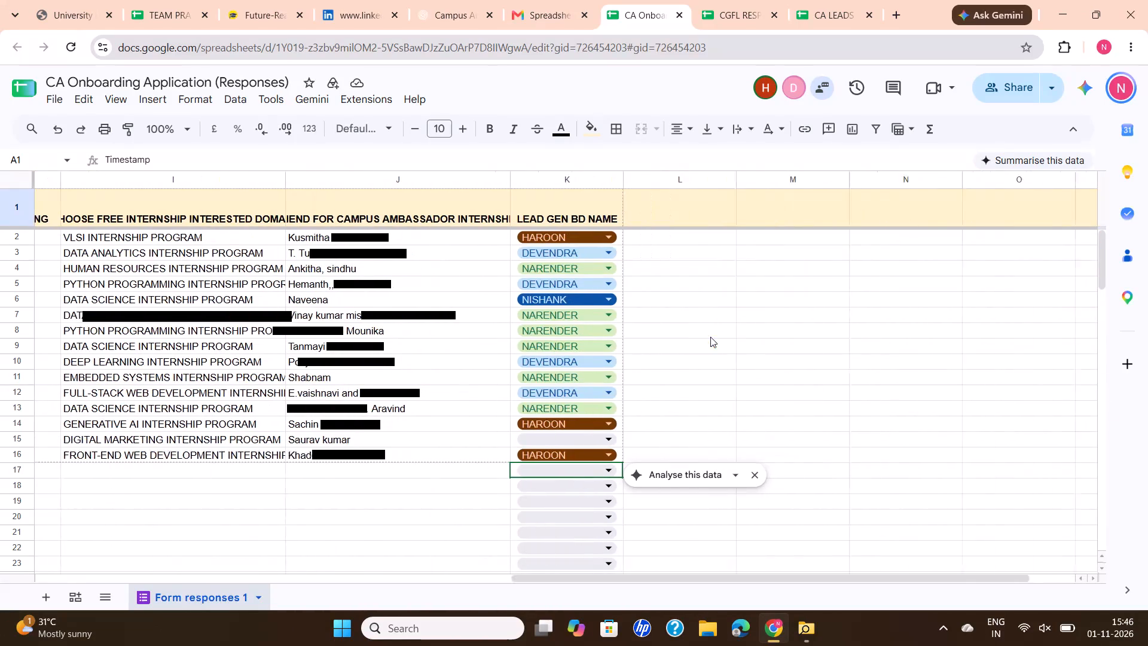
Look over the applicants in the CA Onboarding Application responses and the entries in CGFL RESPONSES SHEET || LT.
{"action": "left_click", "coordinate": [463, 373]}
{"action": "scroll", "coordinate": [463, 373], "scroll_direction": "right", "scroll_amount": 6}
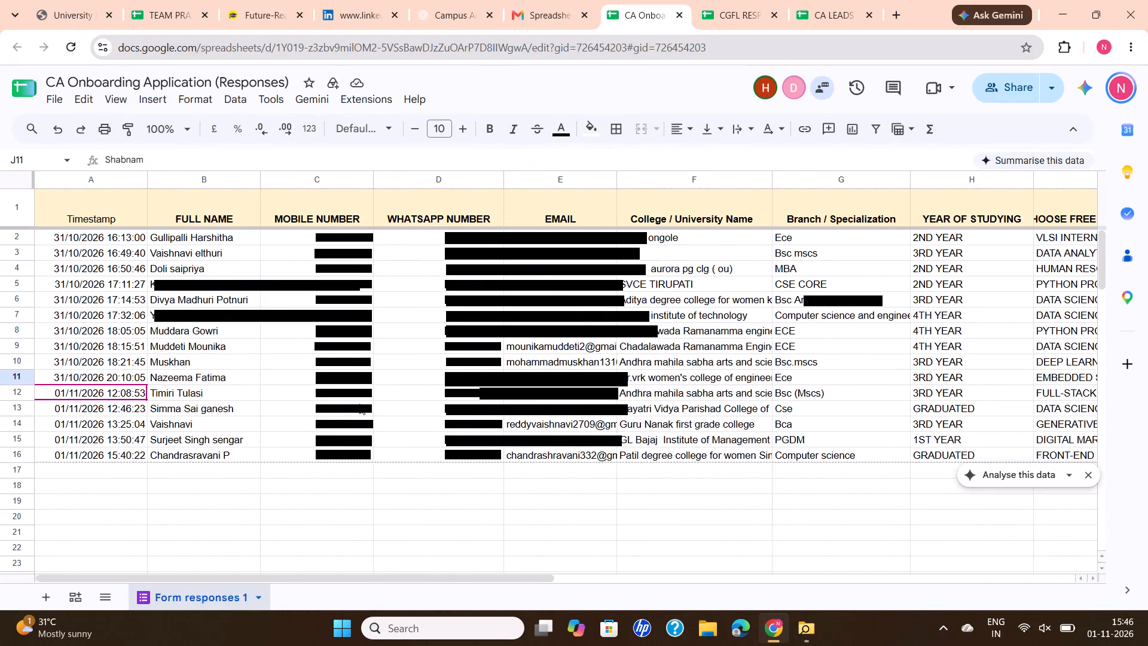
{"action": "left_click", "coordinate": [240, 413]}
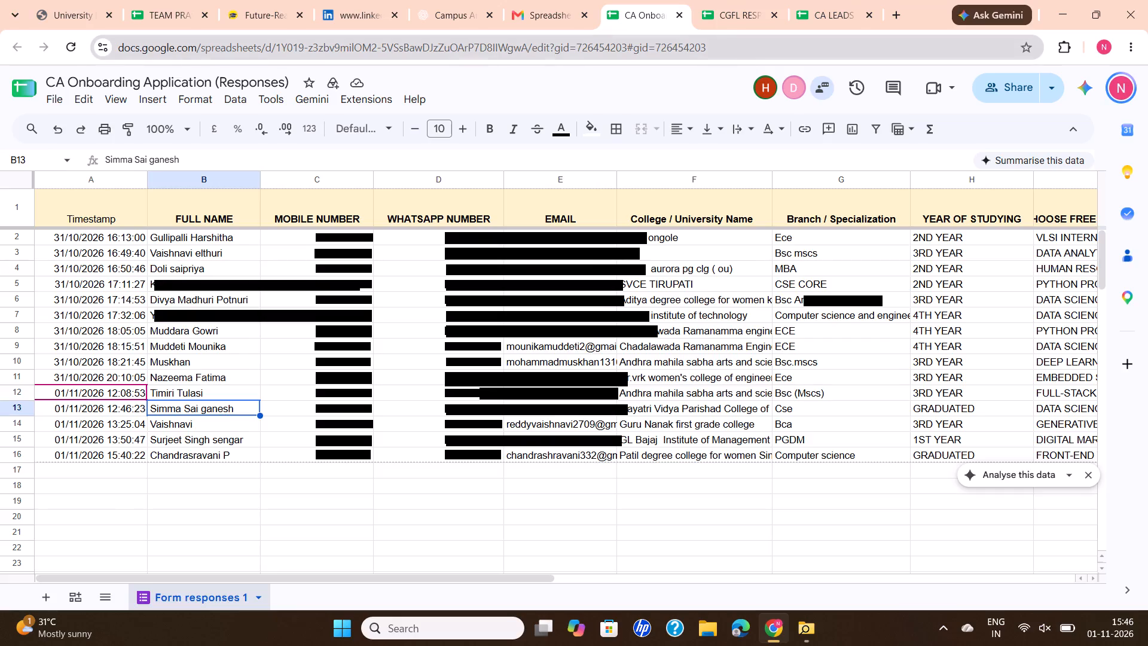
{"action": "left_click", "coordinate": [728, 23]}
{"action": "scroll", "coordinate": [641, 410], "scroll_direction": "down", "scroll_amount": 3}
{"action": "scroll", "coordinate": [641, 410], "scroll_direction": "up", "scroll_amount": 4}
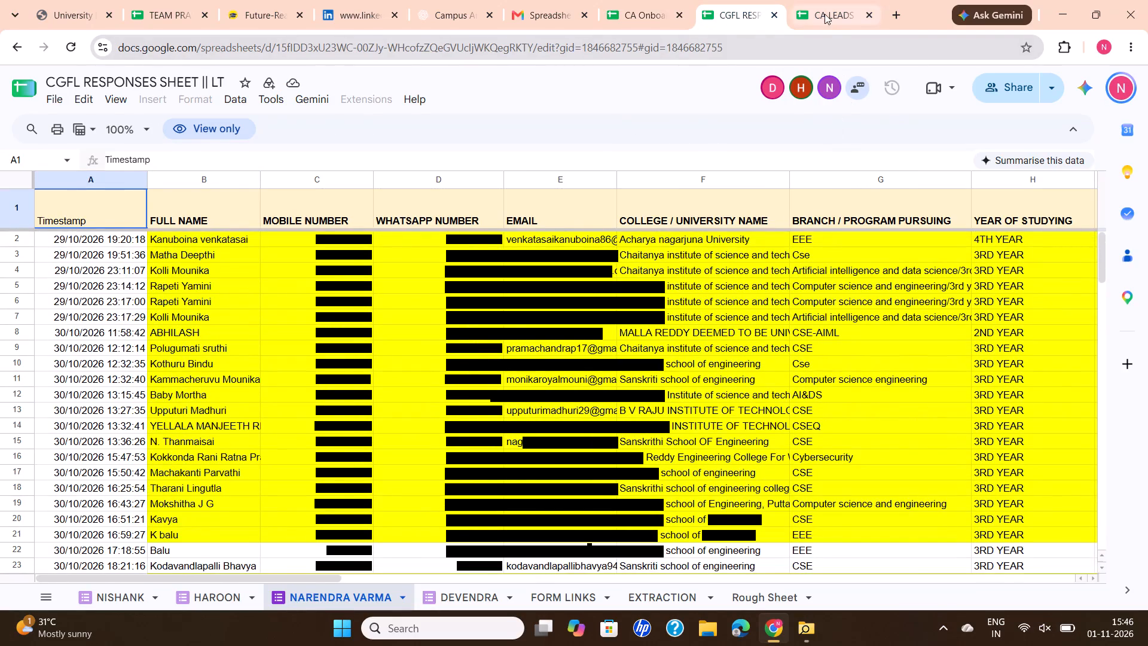
Copy the lead's phone number from cell G218 of the CA LEADS || LT spreadsheet.
{"action": "left_click", "coordinate": [825, 14]}
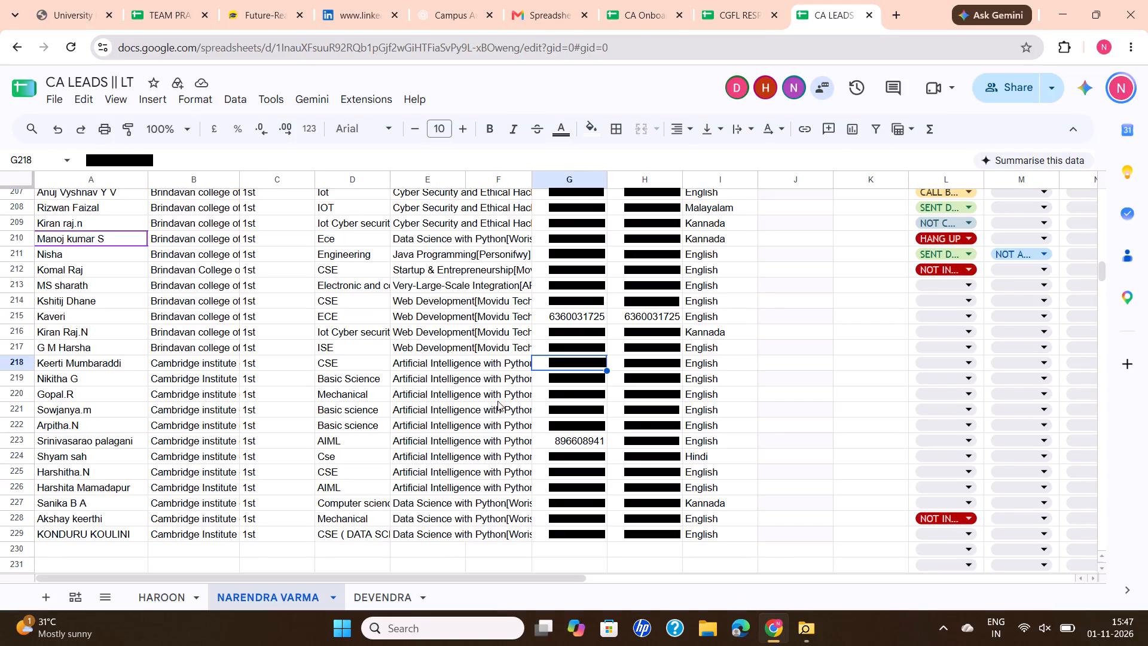
{"action": "triple_click", "coordinate": [565, 367]}
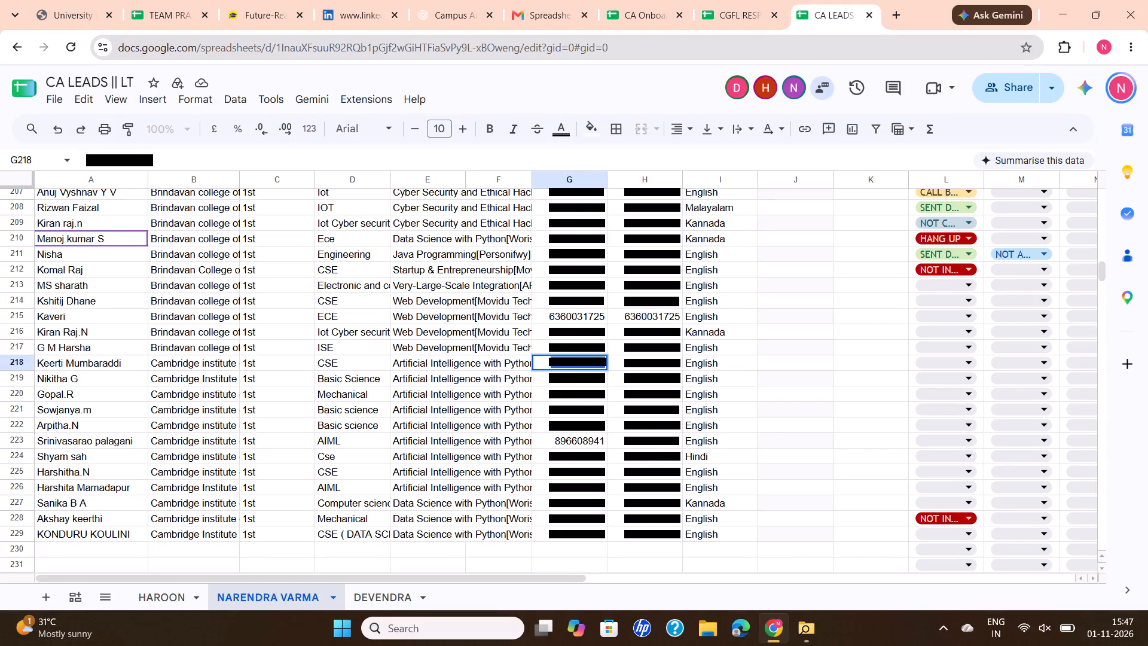
{"action": "key", "text": "ctrl+c"}
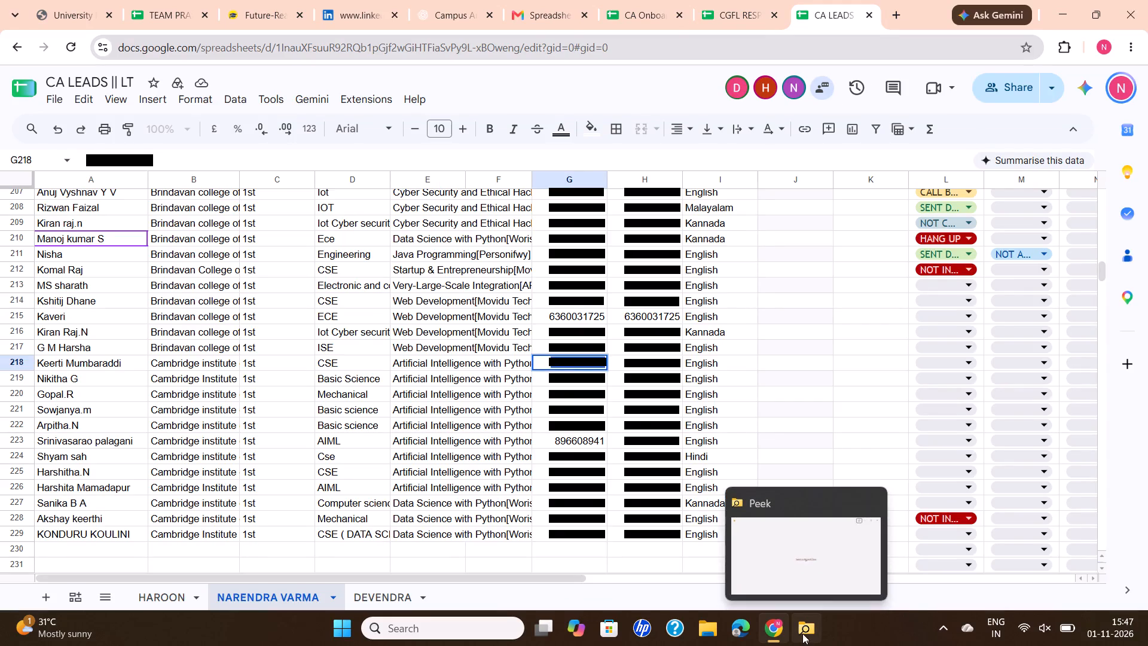
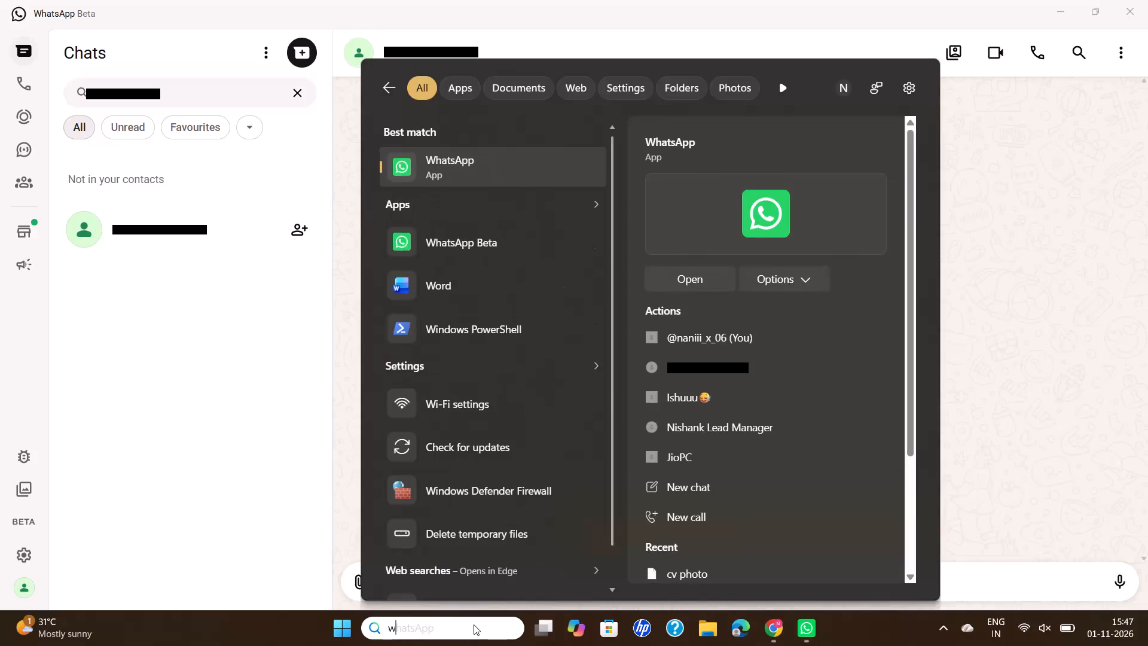
Find the standard WhatsApp app through Windows search and launch it.
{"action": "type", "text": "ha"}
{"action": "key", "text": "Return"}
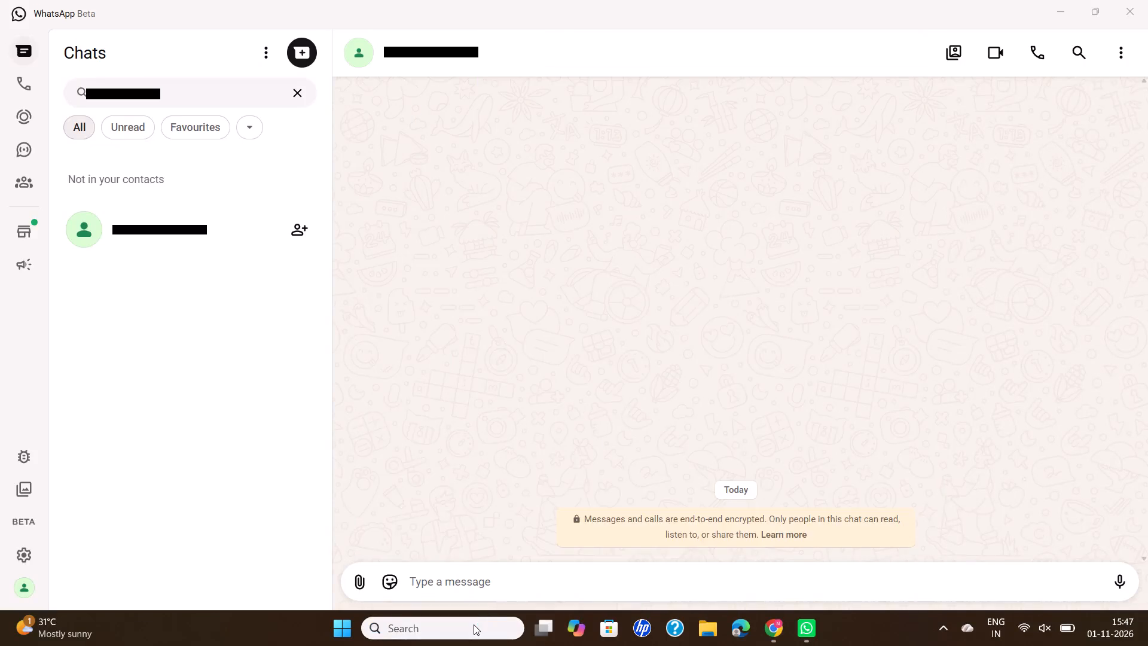
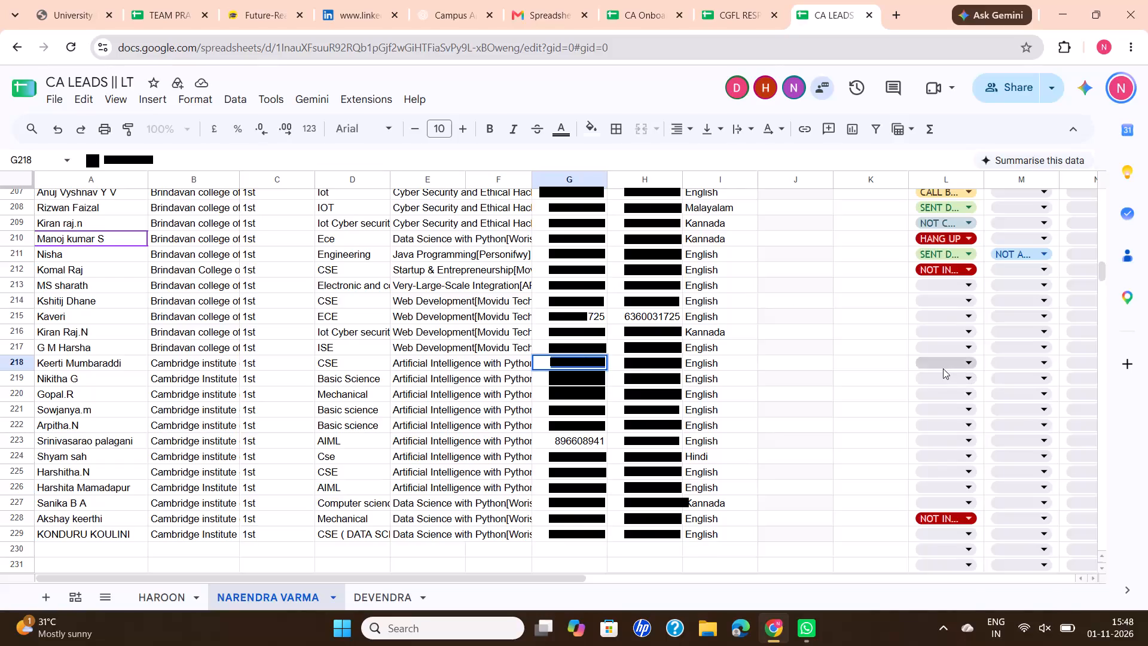
Set the first call status of the lead in row 218 to HANG UP in column L.
{"action": "scroll", "coordinate": [957, 502], "scroll_direction": "down", "scroll_amount": 1}
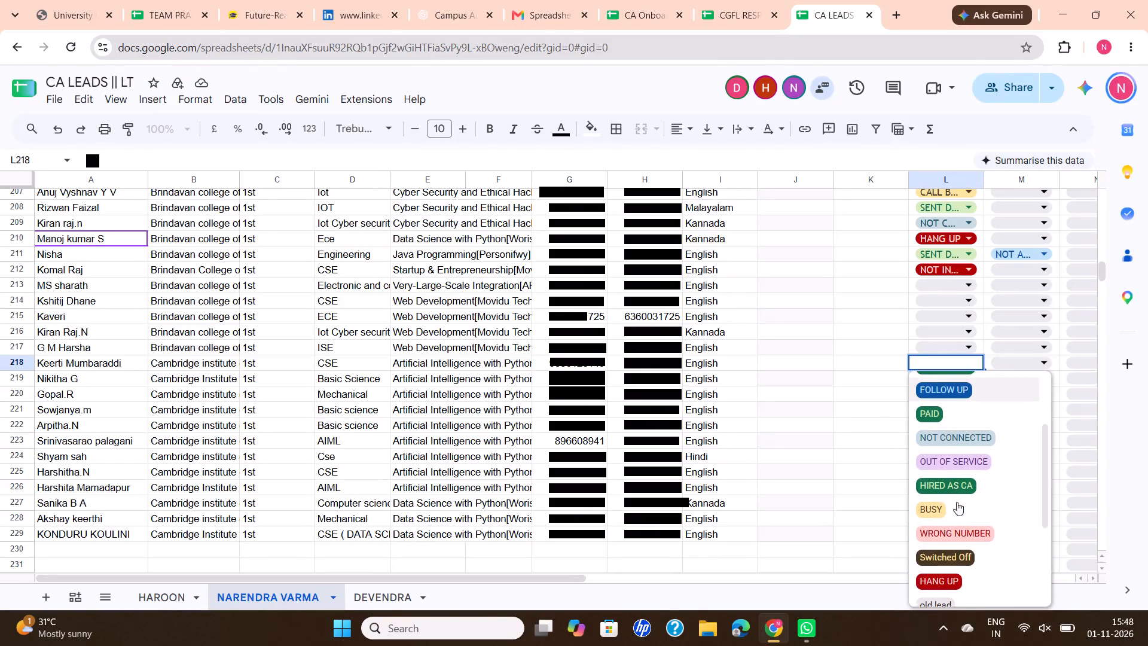
{"action": "left_click", "coordinate": [949, 563]}
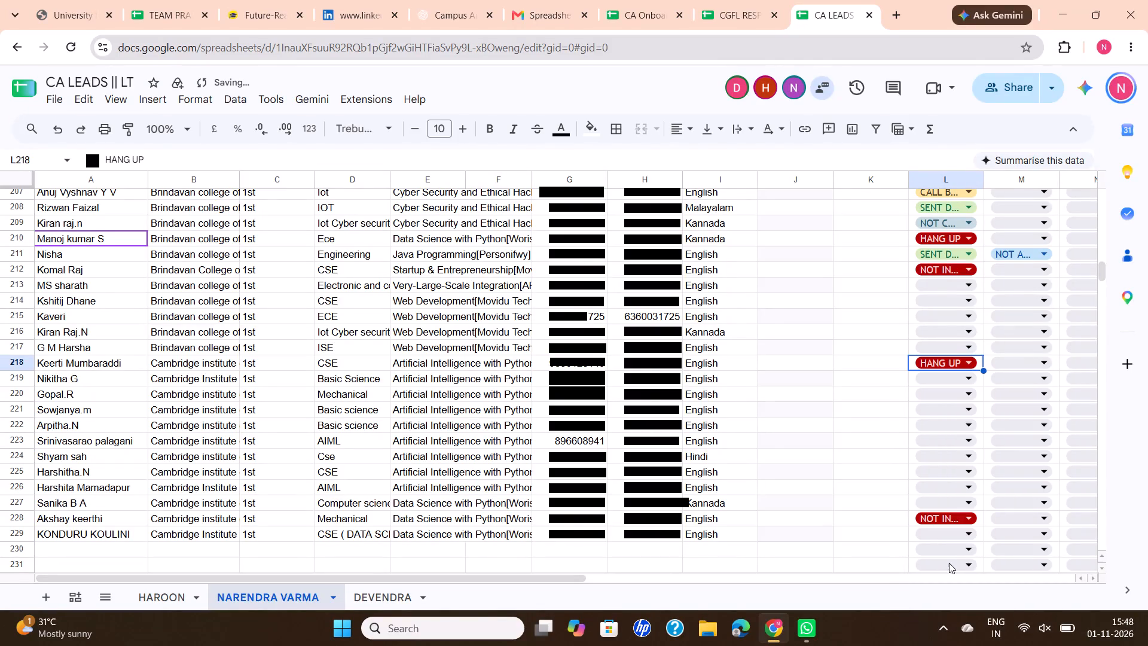
Select the contact number in column G for the lead in row 219.
{"action": "left_click", "coordinate": [861, 383]}
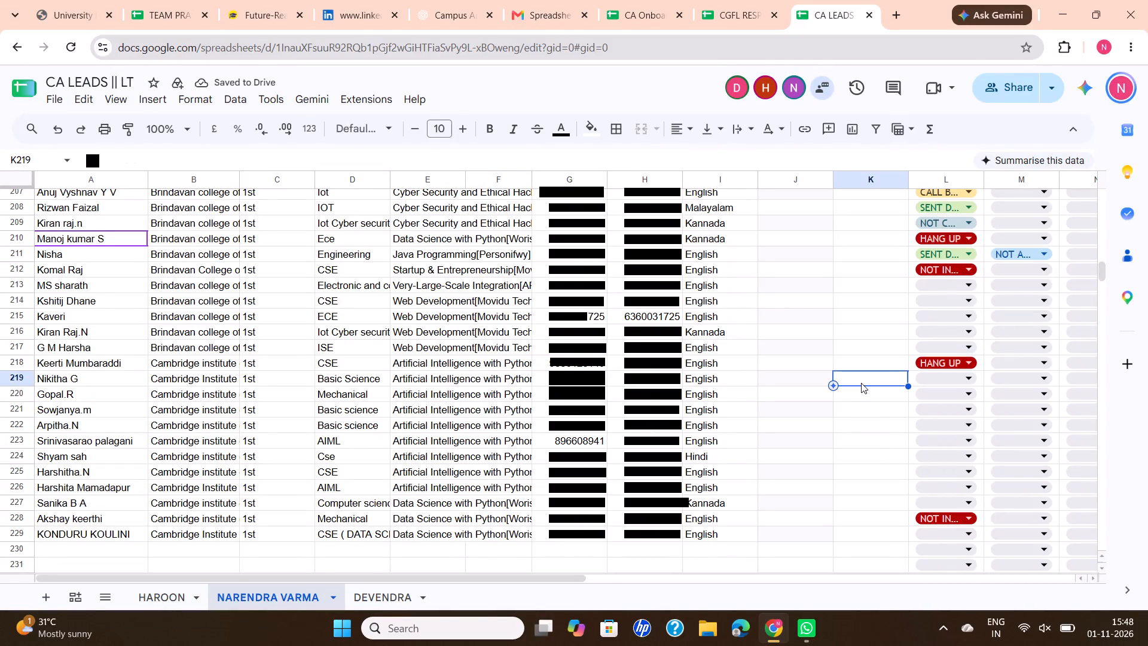
{"action": "scroll", "coordinate": [861, 383], "scroll_direction": "right", "scroll_amount": 2}
{"action": "left_click", "coordinate": [564, 379]}
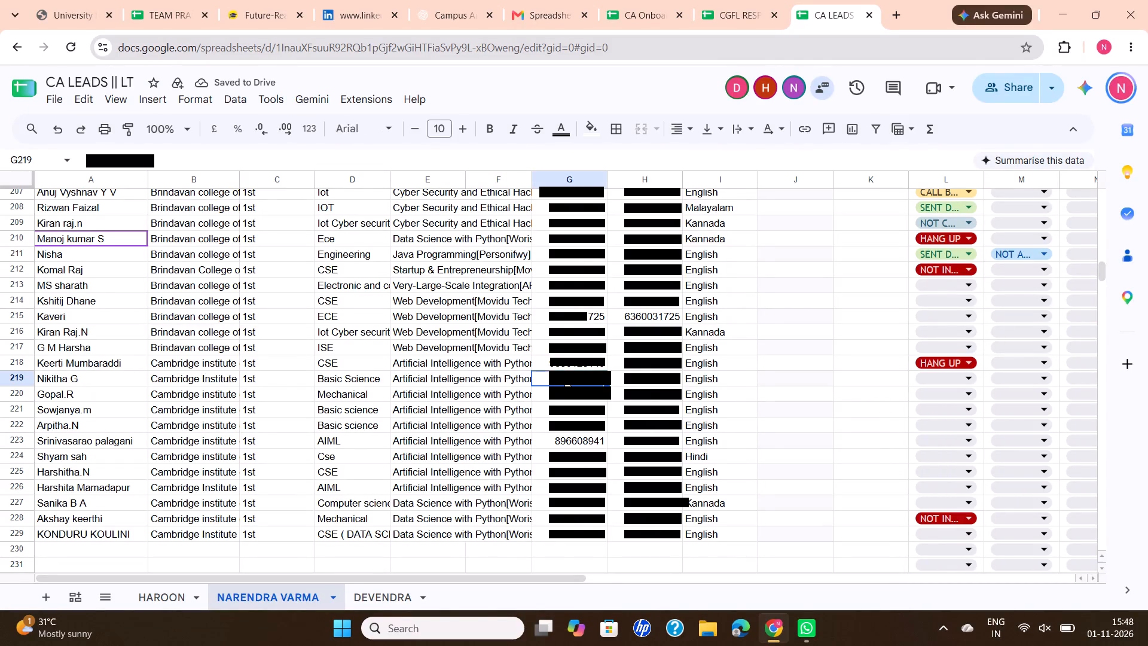
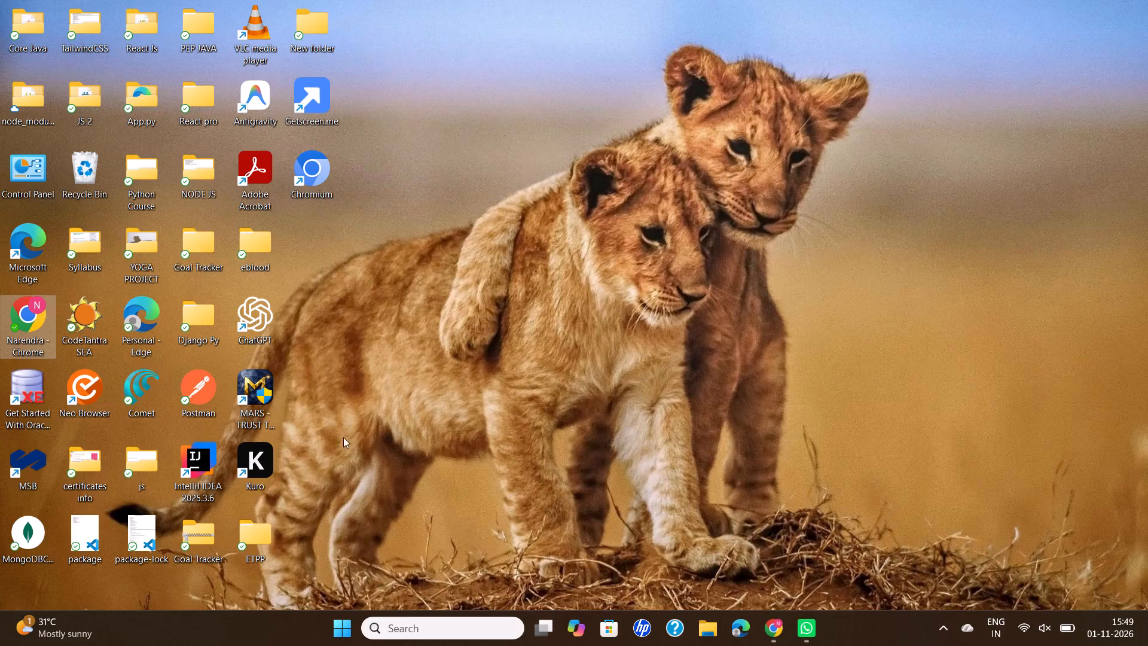
Launch the Kuro application from its desktop shortcut.
{"action": "double_click", "coordinate": [248, 459]}
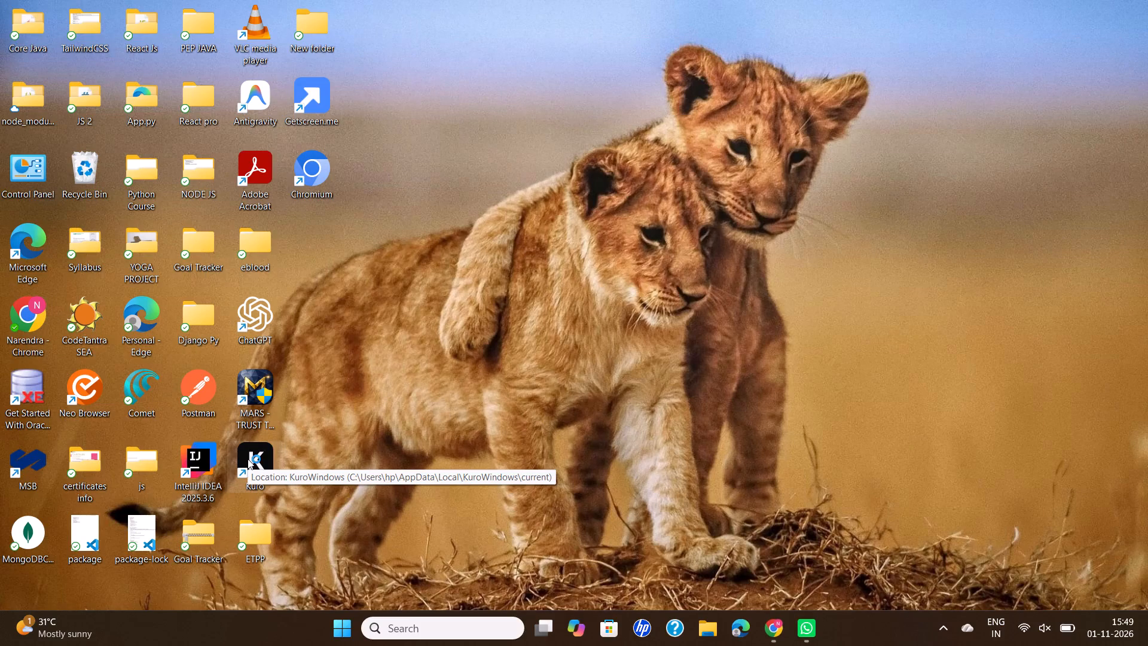
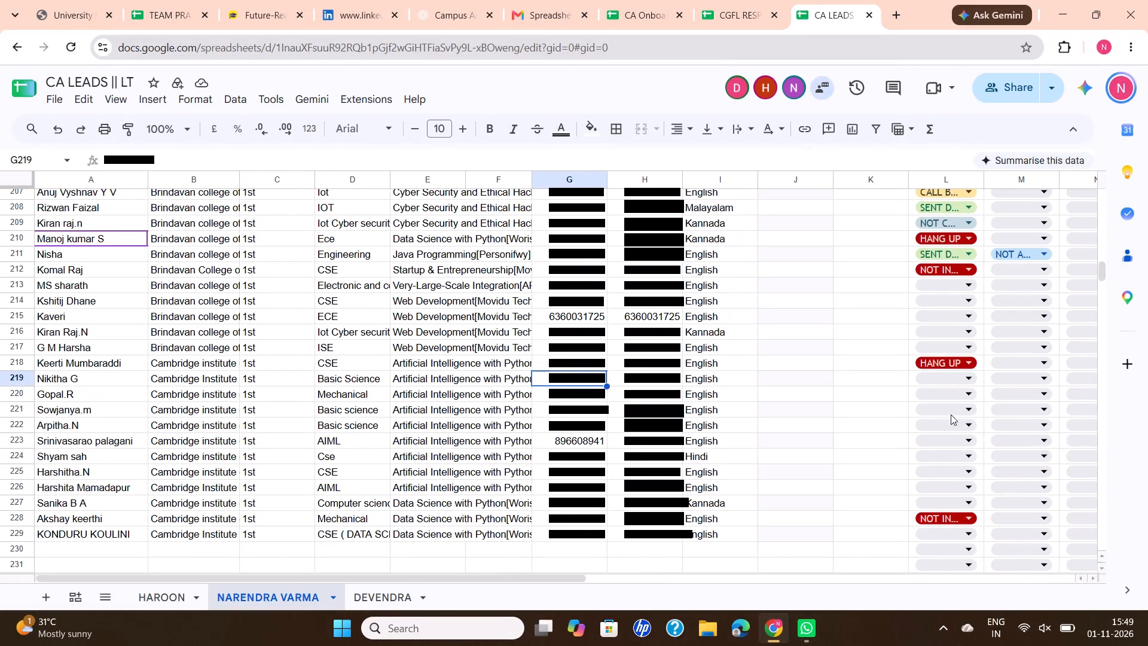
Set the call status in column L to NOT ANSWERED for the lead in row 219 of the CA LEADS spreadsheet.
{"action": "left_click", "coordinate": [935, 379]}
{"action": "left_click", "coordinate": [948, 459]}
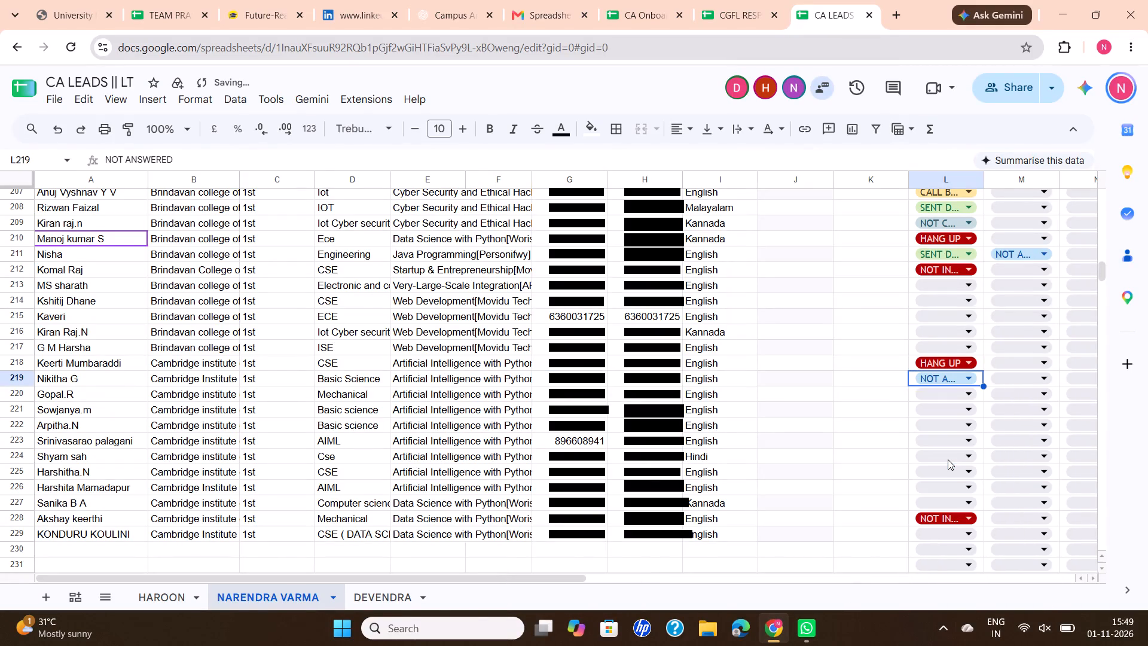
{"action": "left_click", "coordinate": [850, 397]}
{"action": "scroll", "coordinate": [850, 397], "scroll_direction": "right", "scroll_amount": 2}
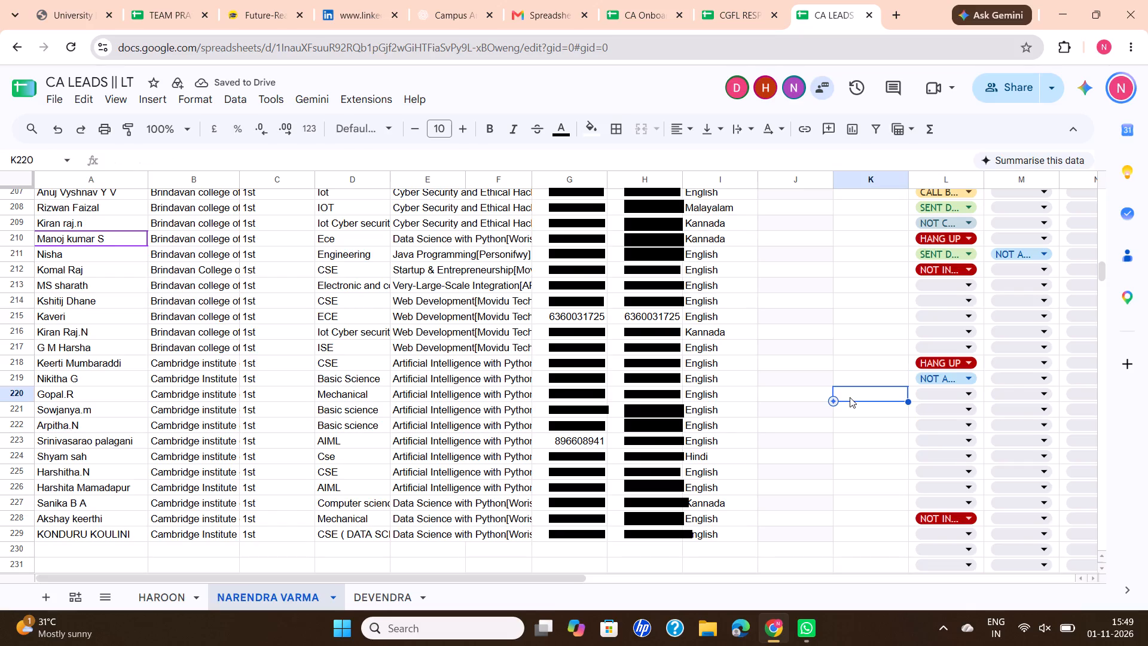
Select the column G phone number of the lead in row 220.
{"action": "left_click", "coordinate": [563, 392]}
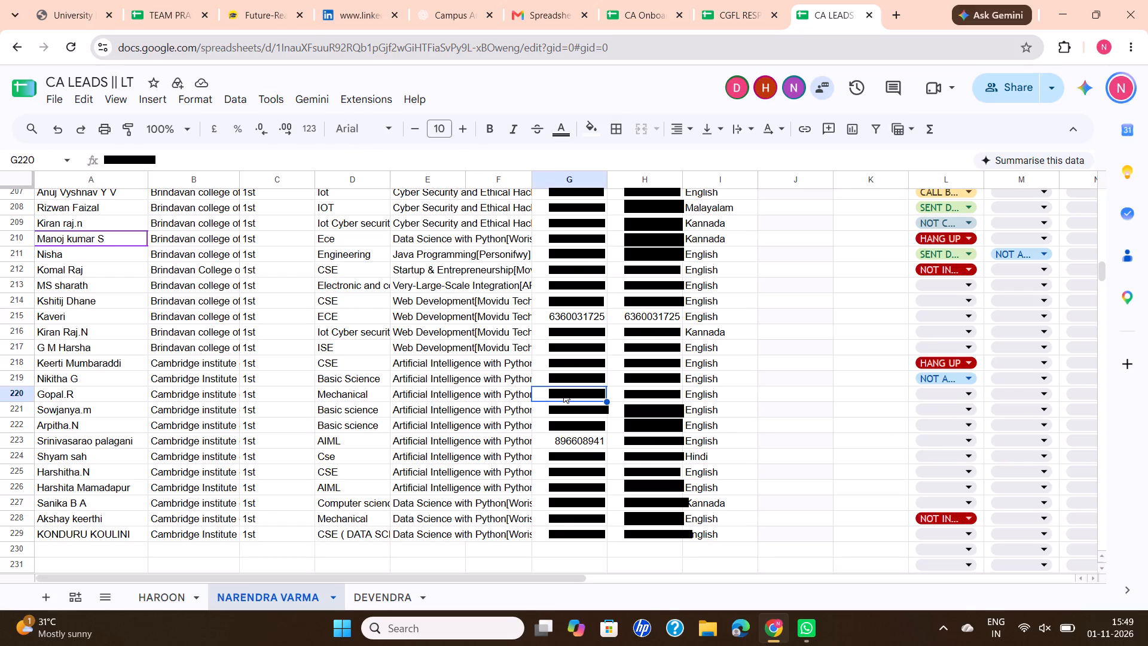
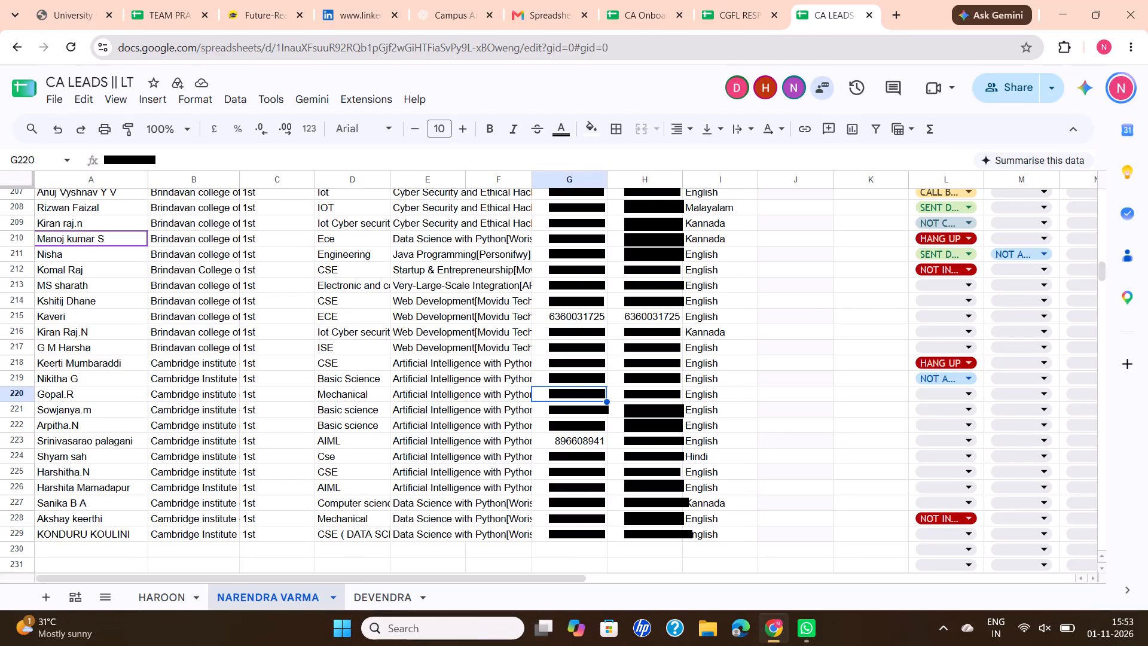
Copy the column G phone number of the lead in row 220 of the CA LEADS spreadsheet.
{"action": "triple_click", "coordinate": [559, 394]}
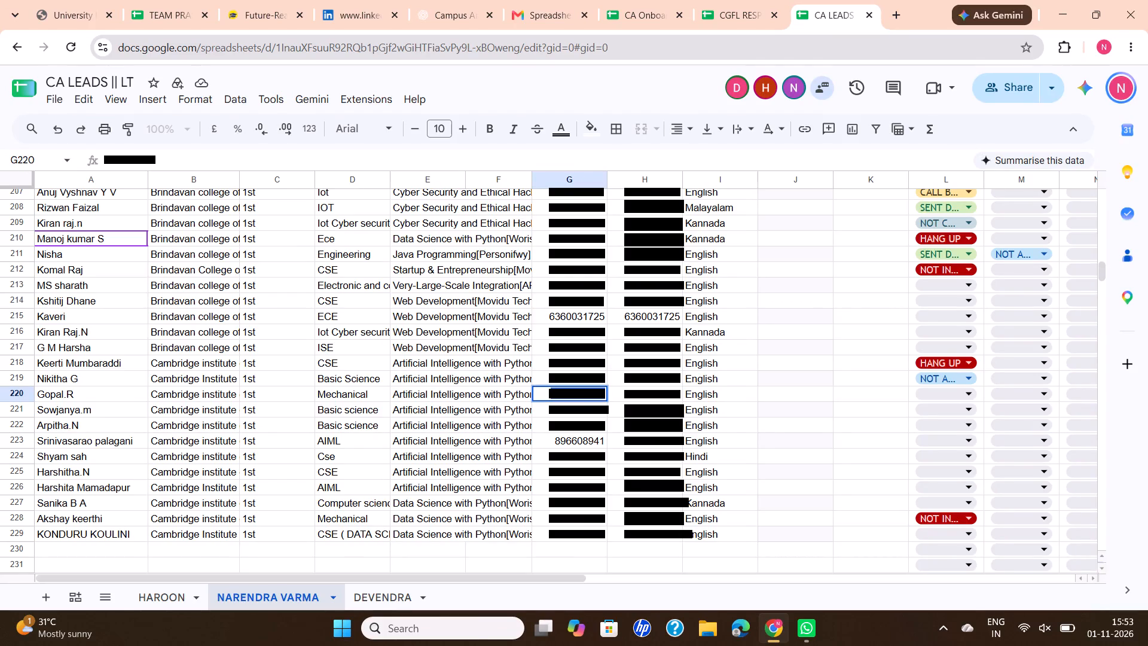
{"action": "key", "text": "ctrl+c"}
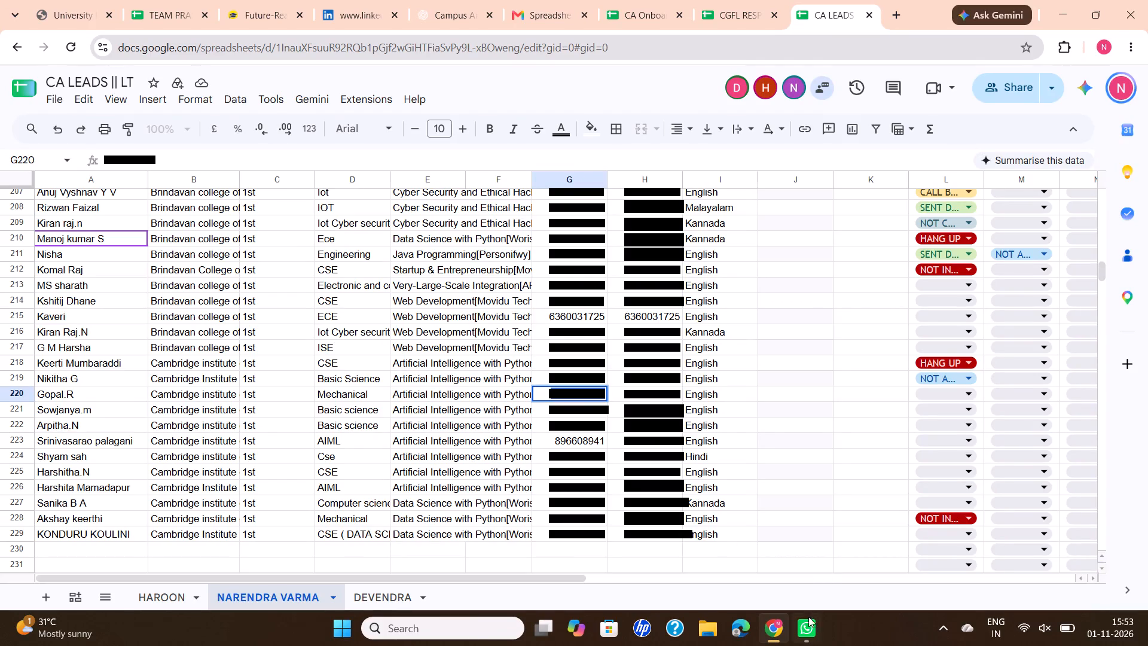
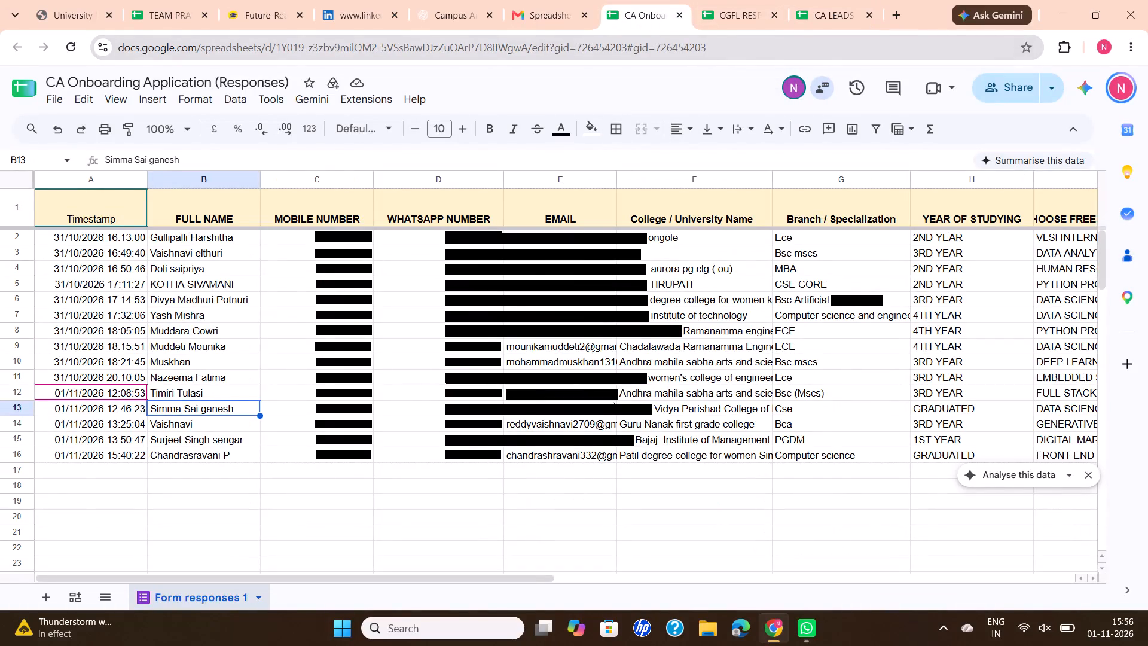
Review the latest entries and their LEAD GEN BD NAME assignments in the CA Onboarding Application responses.
{"action": "scroll", "coordinate": [556, 486], "scroll_direction": "down", "scroll_amount": 1}
{"action": "scroll", "coordinate": [556, 486], "scroll_direction": "left", "scroll_amount": 5}
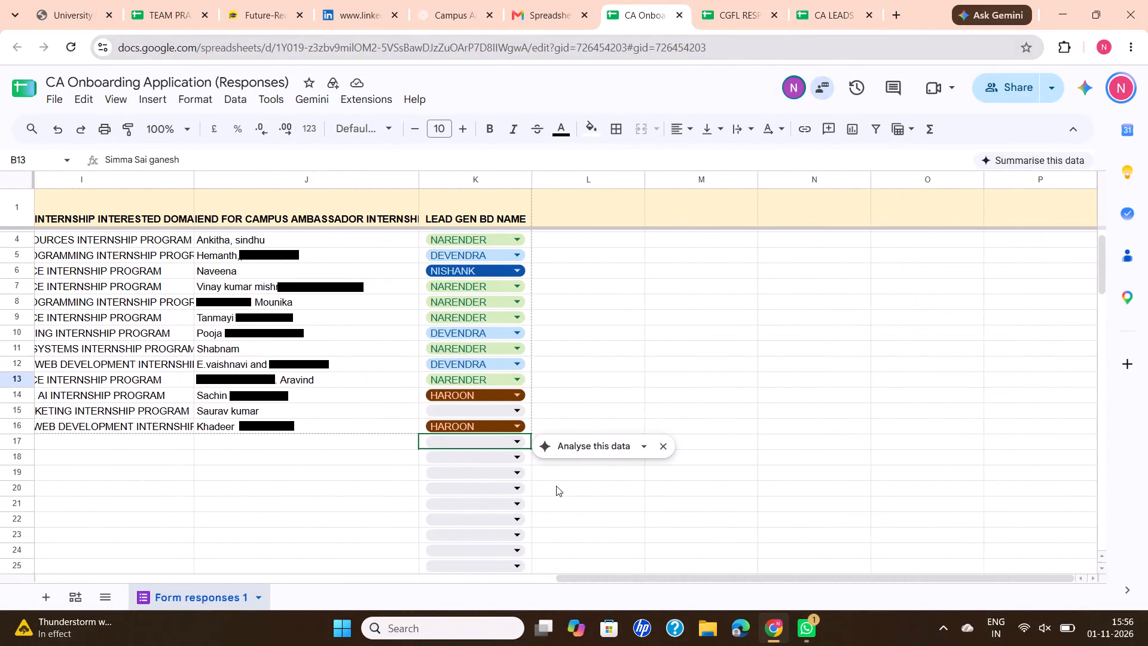
{"action": "left_click", "coordinate": [343, 438]}
{"action": "scroll", "coordinate": [343, 438], "scroll_direction": "right", "scroll_amount": 10}
{"action": "left_click", "coordinate": [191, 443]}
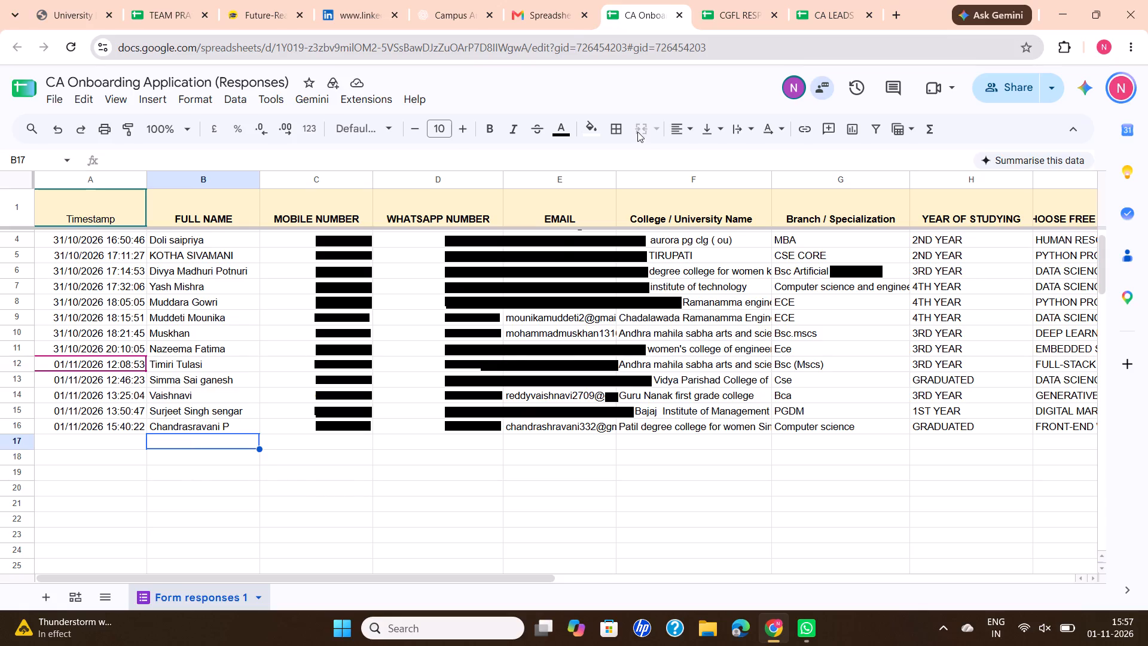
Review the NISHANK sheet of CGFL RESPONSES SHEET, examining its rows down to the latest responses and its columns across to Remarks.
{"action": "left_click", "coordinate": [734, 13]}
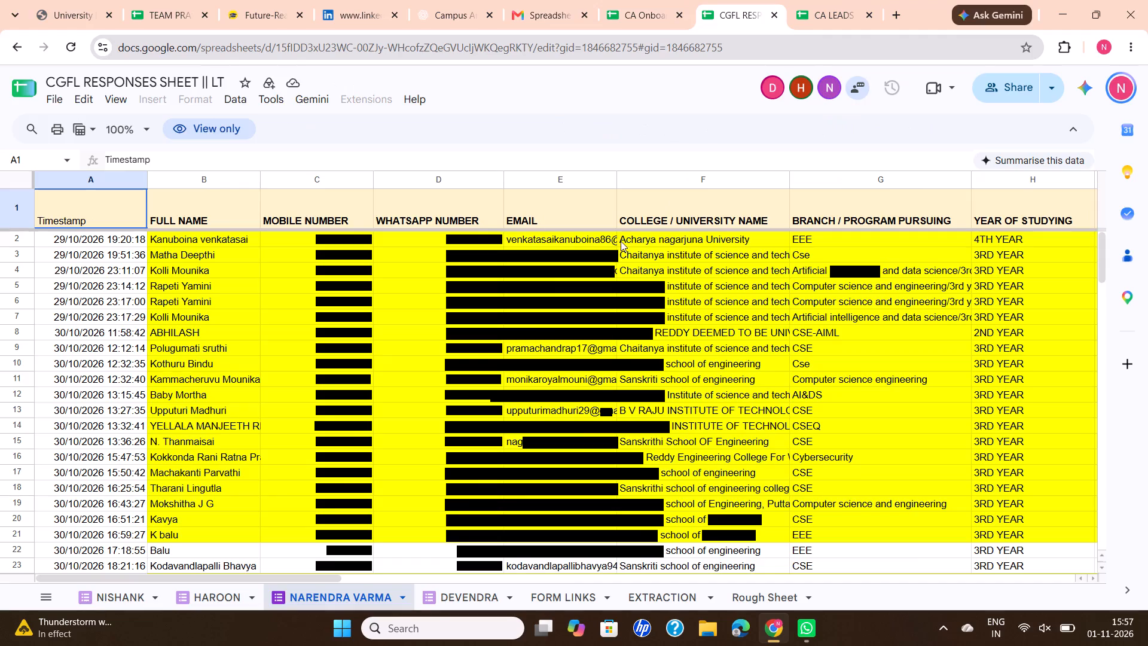
{"action": "left_click", "coordinate": [138, 595]}
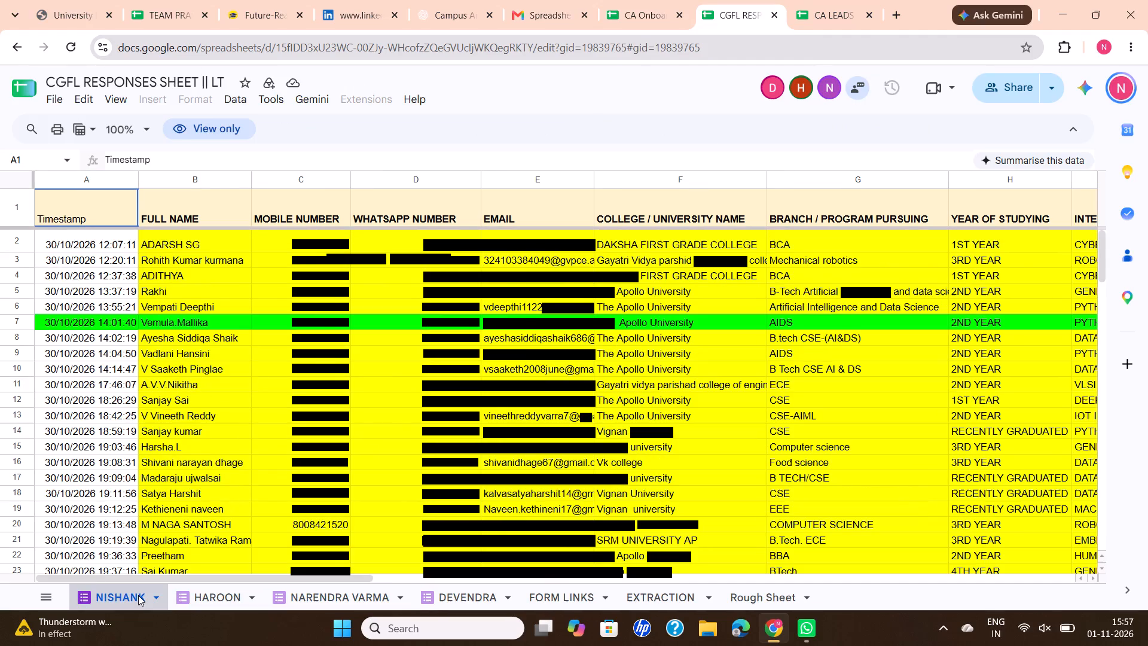
{"action": "scroll", "coordinate": [204, 483], "scroll_direction": "down", "scroll_amount": 1}
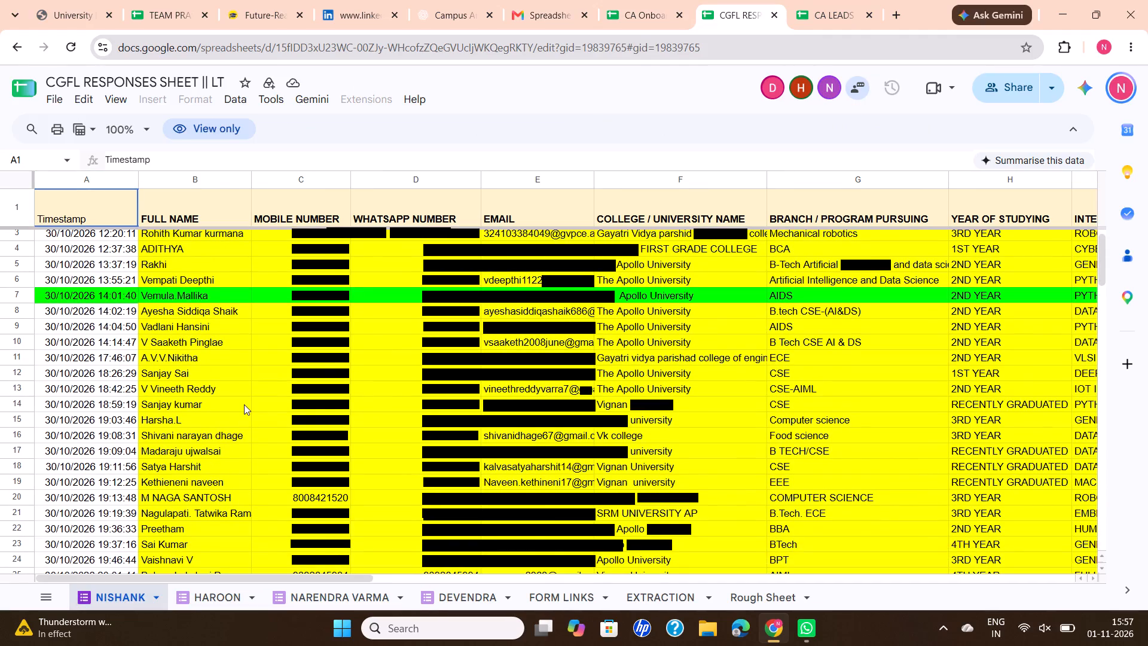
{"action": "scroll", "coordinate": [244, 404], "scroll_direction": "left", "scroll_amount": 1}
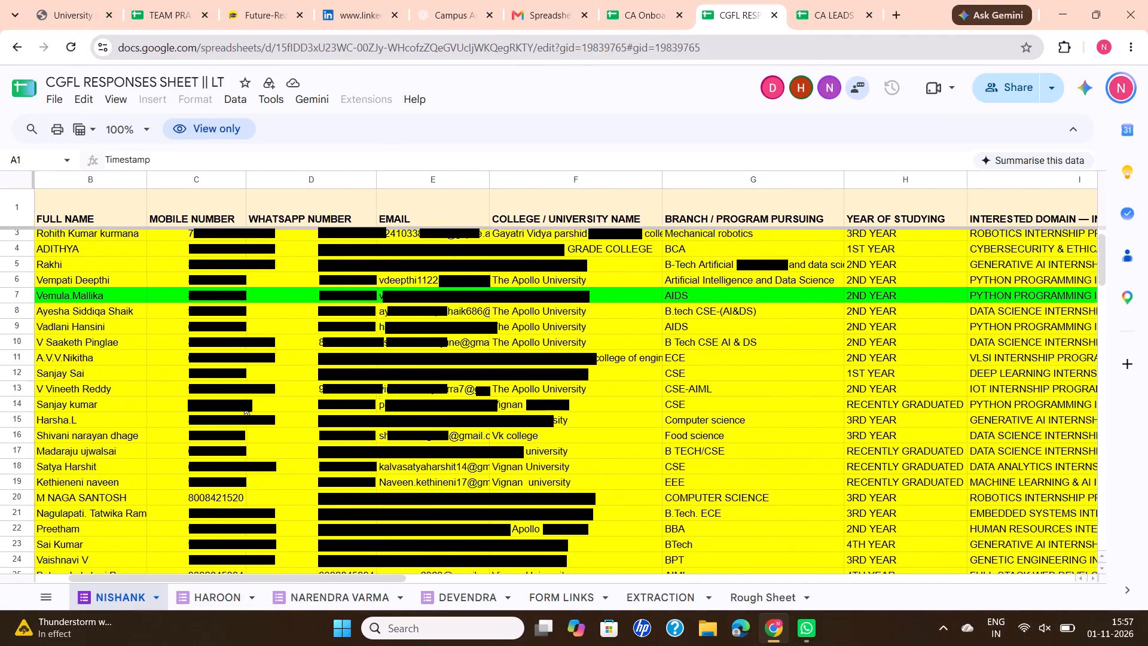
{"action": "scroll", "coordinate": [244, 404], "scroll_direction": "left", "scroll_amount": 7}
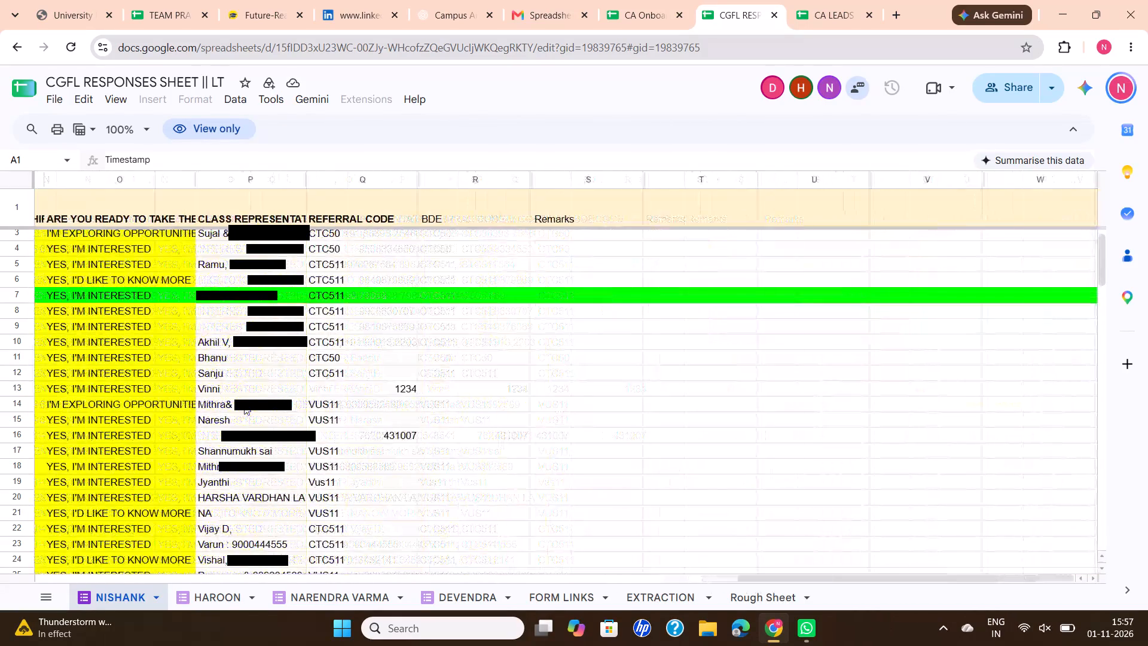
{"action": "scroll", "coordinate": [244, 404], "scroll_direction": "left", "scroll_amount": 1}
{"action": "scroll", "coordinate": [244, 404], "scroll_direction": "right", "scroll_amount": 8}
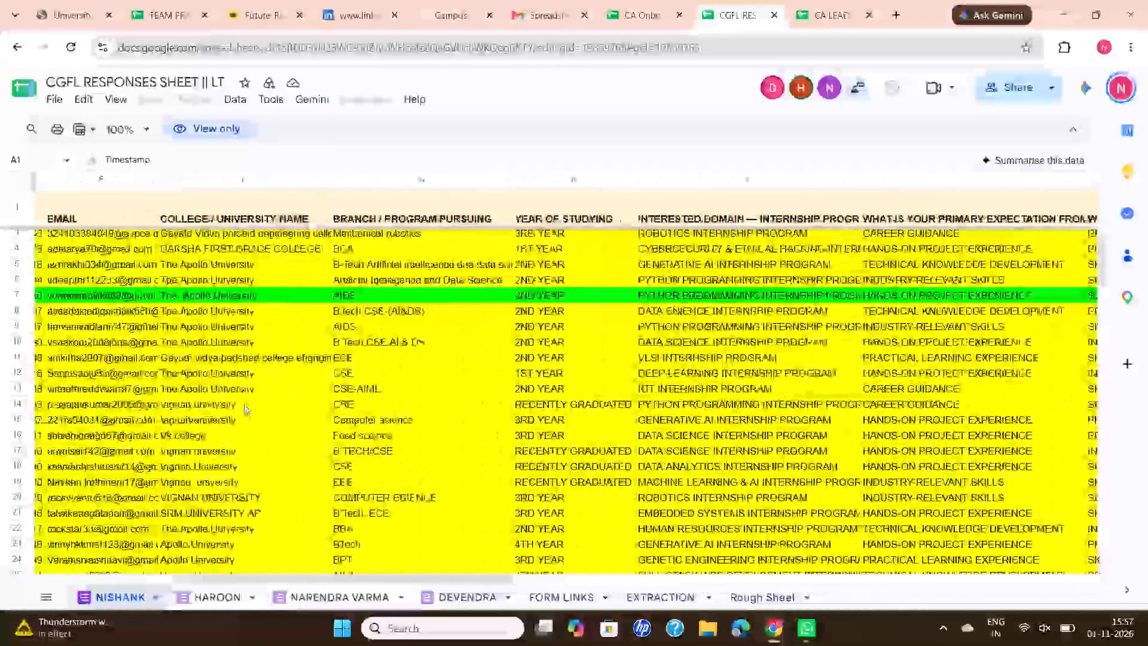
{"action": "scroll", "coordinate": [244, 404], "scroll_direction": "right", "scroll_amount": 5}
{"action": "scroll", "coordinate": [244, 404], "scroll_direction": "down", "scroll_amount": 2}
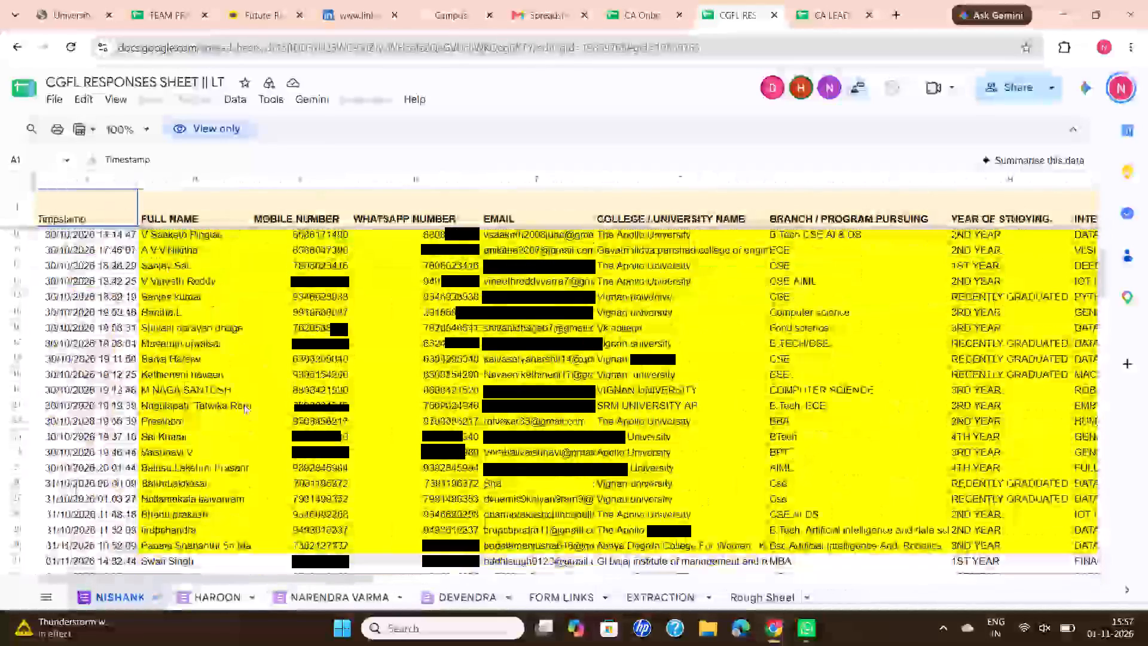
{"action": "scroll", "coordinate": [244, 404], "scroll_direction": "down", "scroll_amount": 2}
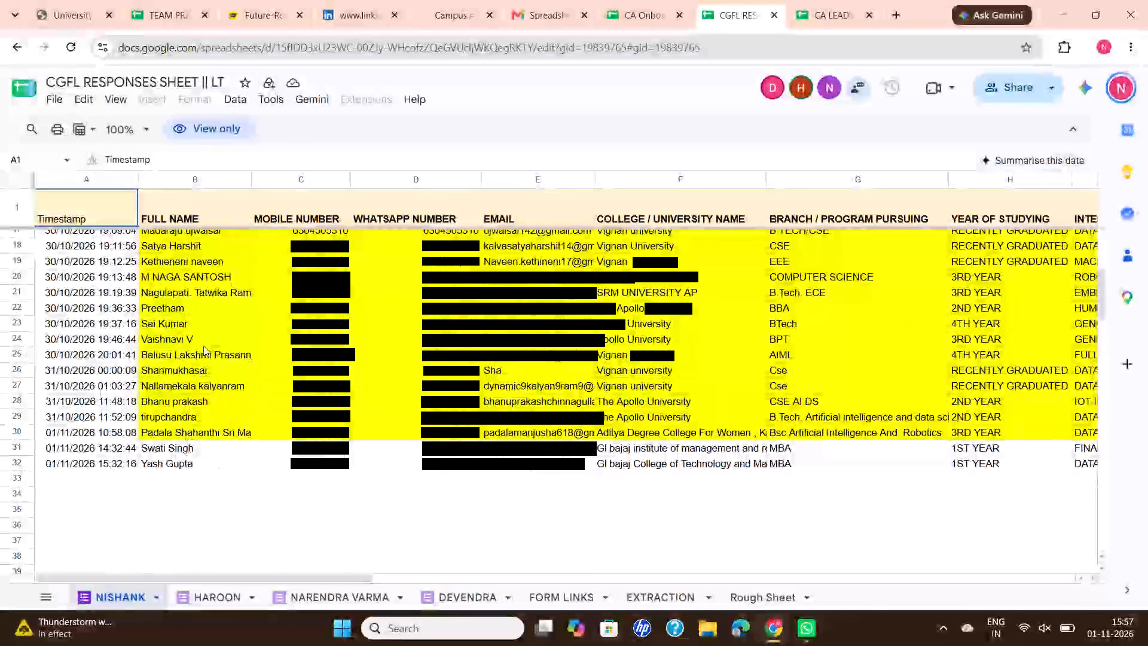
{"action": "scroll", "coordinate": [203, 342], "scroll_direction": "up", "scroll_amount": 2}
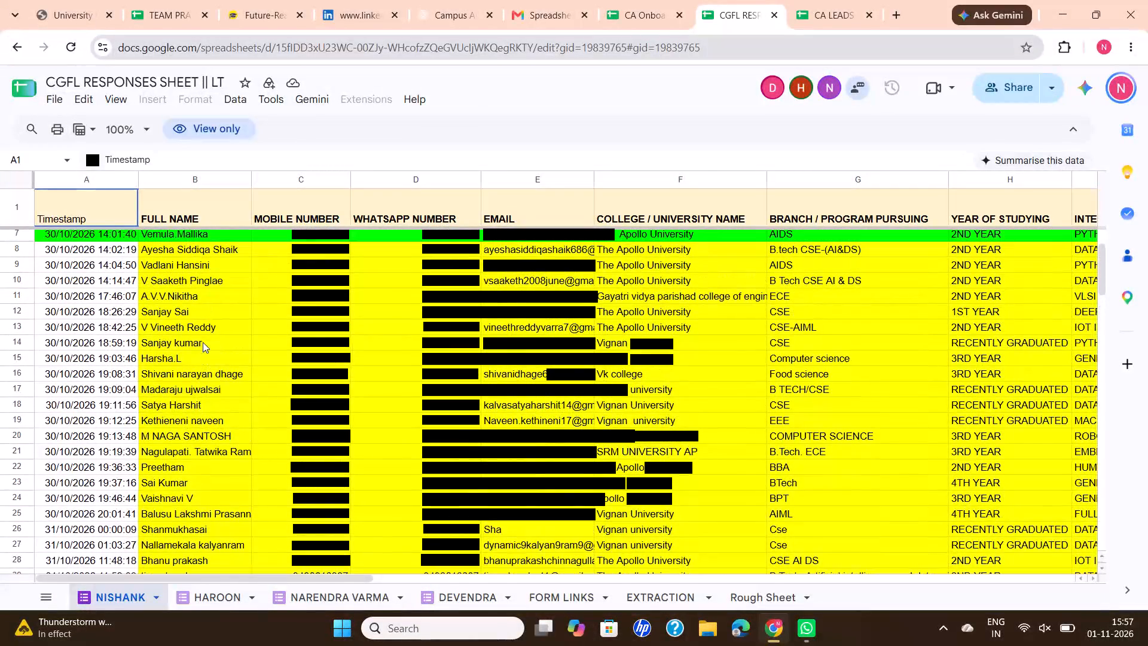
{"action": "scroll", "coordinate": [203, 342], "scroll_direction": "up", "scroll_amount": 2}
{"action": "scroll", "coordinate": [203, 342], "scroll_direction": "down", "scroll_amount": 2}
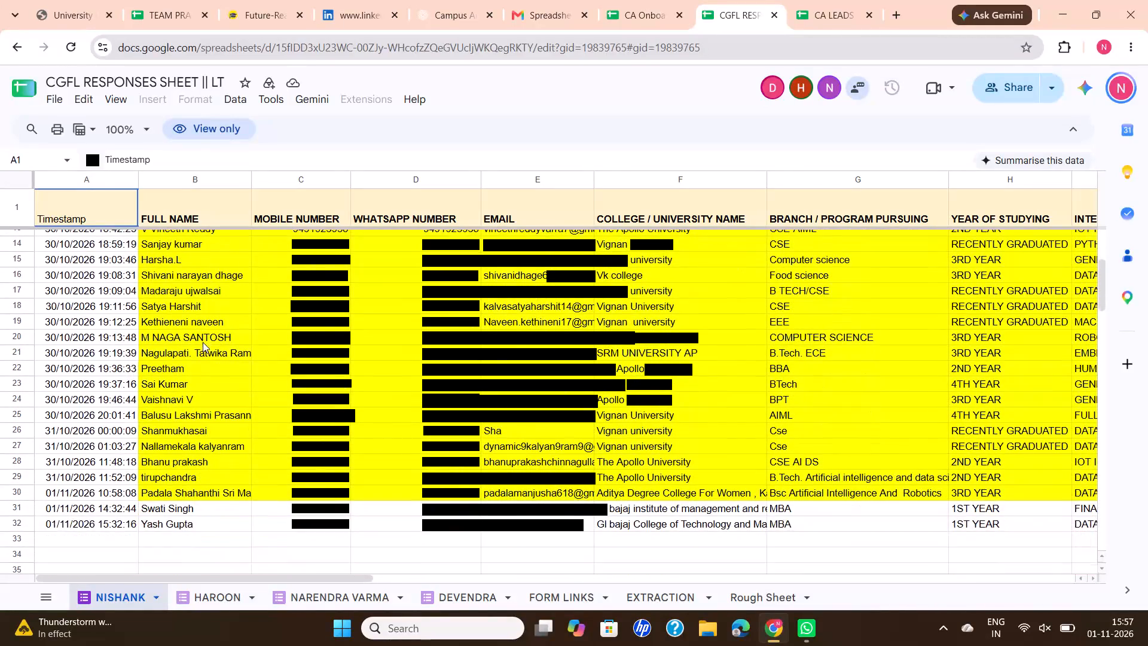
{"action": "scroll", "coordinate": [203, 342], "scroll_direction": "down", "scroll_amount": 1}
{"action": "scroll", "coordinate": [203, 342], "scroll_direction": "up", "scroll_amount": 1}
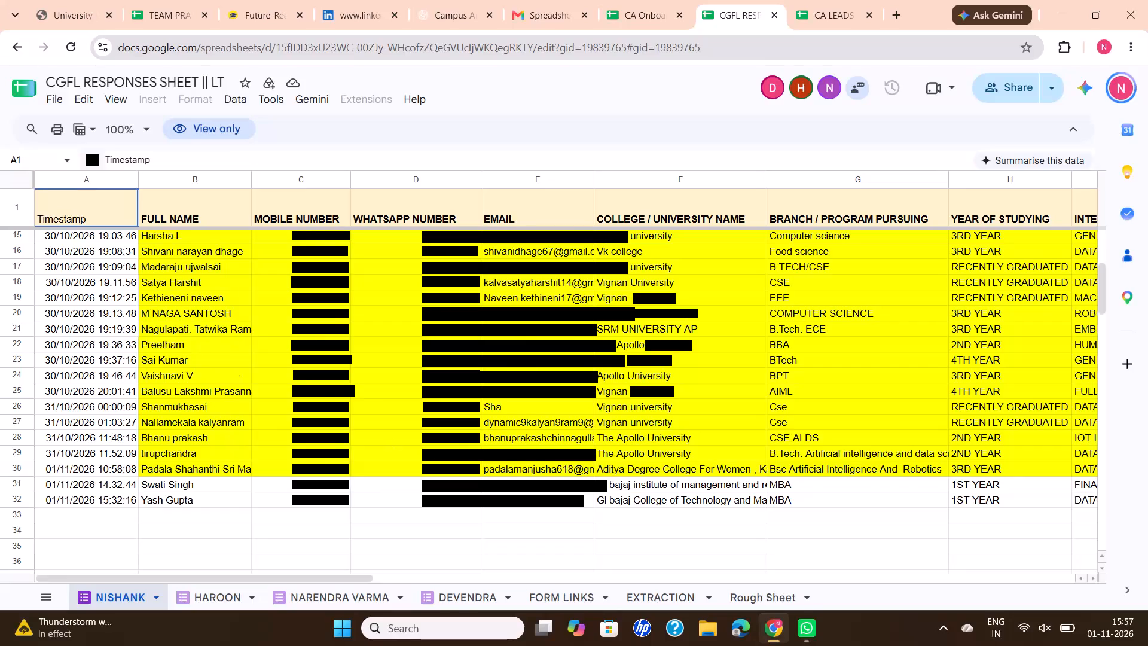
Examine the VARMA and DEVENDRA response sheets down to their latest entries, and check the FORM LINKS sheet.
{"action": "left_click", "coordinate": [327, 595]}
{"action": "scroll", "coordinate": [371, 445], "scroll_direction": "down", "scroll_amount": 1}
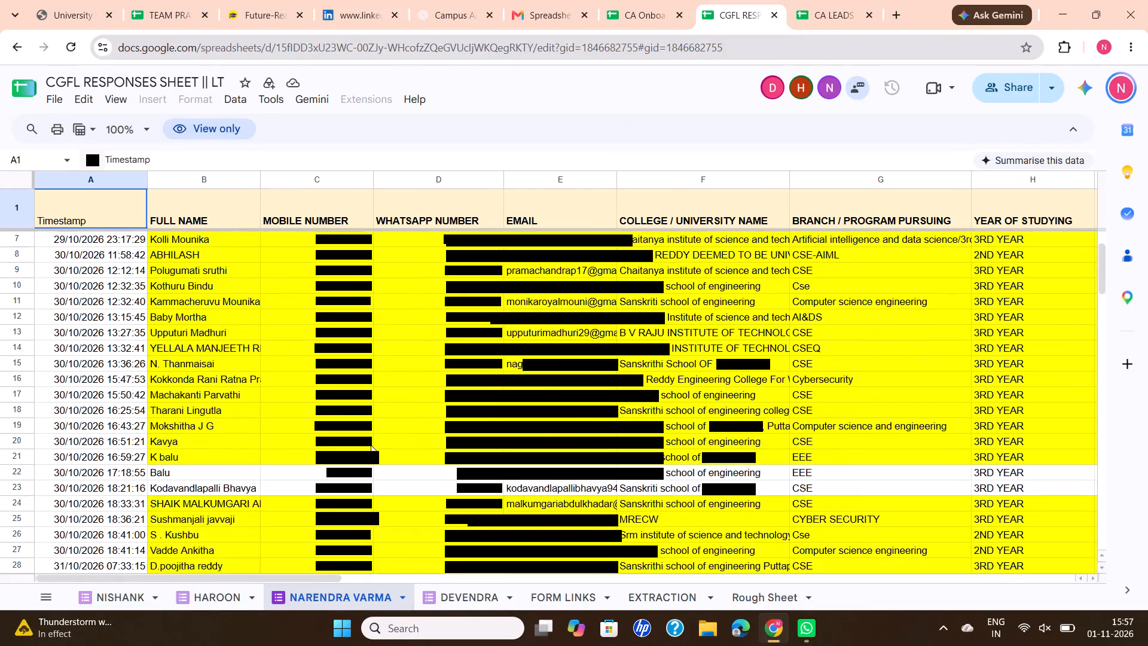
{"action": "scroll", "coordinate": [371, 445], "scroll_direction": "down", "scroll_amount": 2}
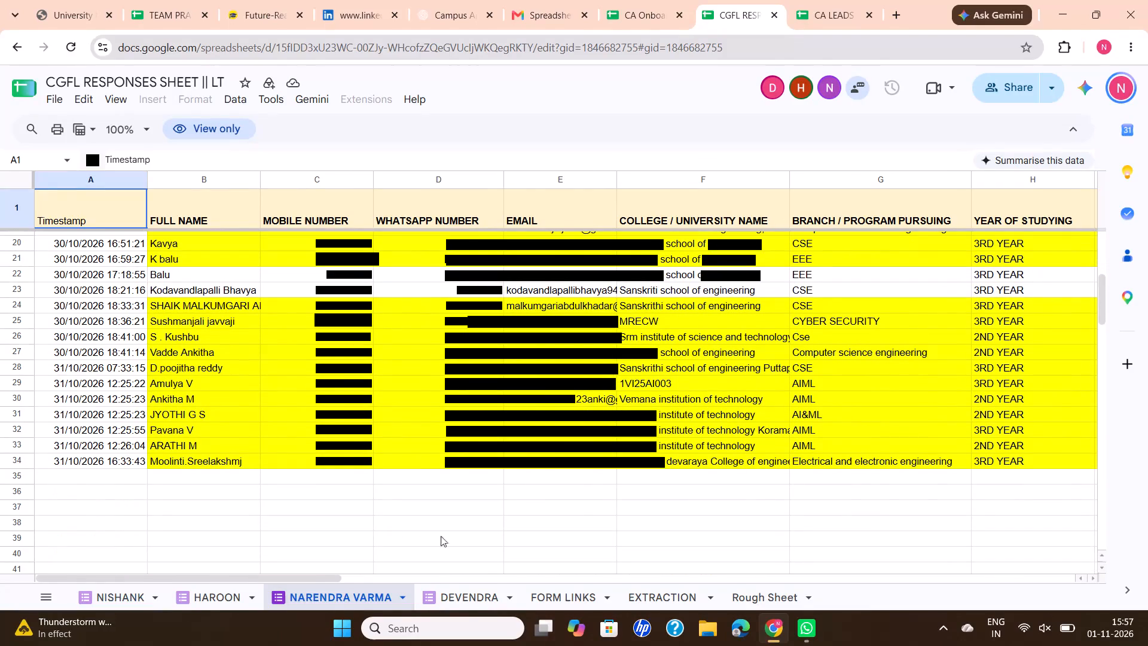
{"action": "left_click", "coordinate": [472, 598]}
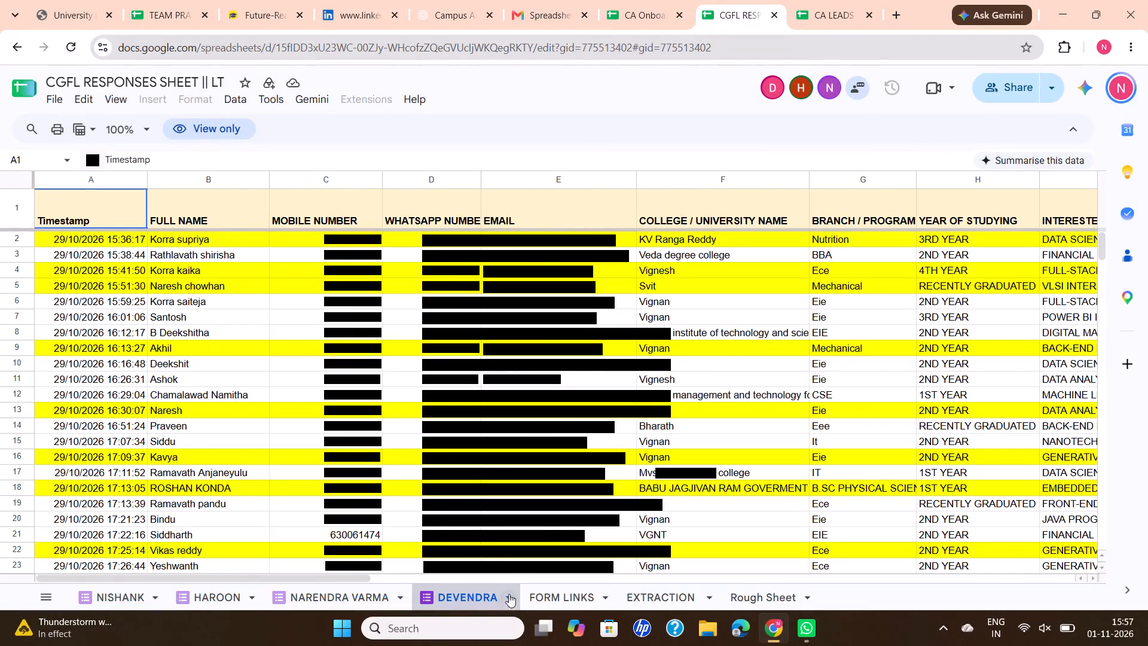
{"action": "scroll", "coordinate": [370, 484], "scroll_direction": "down", "scroll_amount": 3}
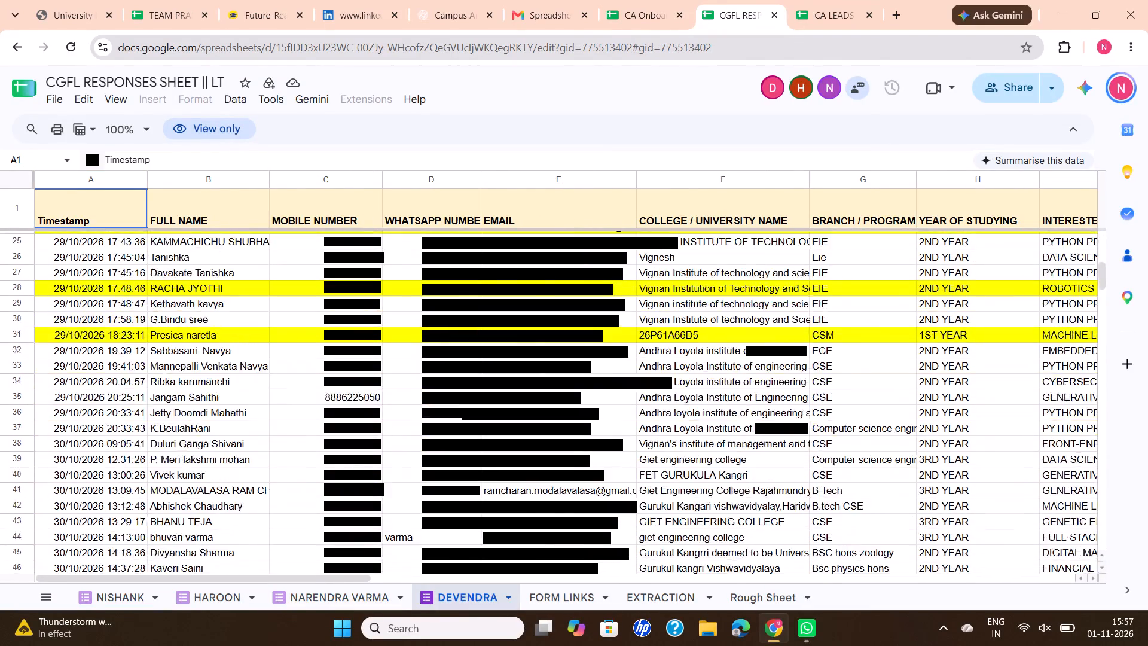
{"action": "scroll", "coordinate": [370, 484], "scroll_direction": "down", "scroll_amount": 5}
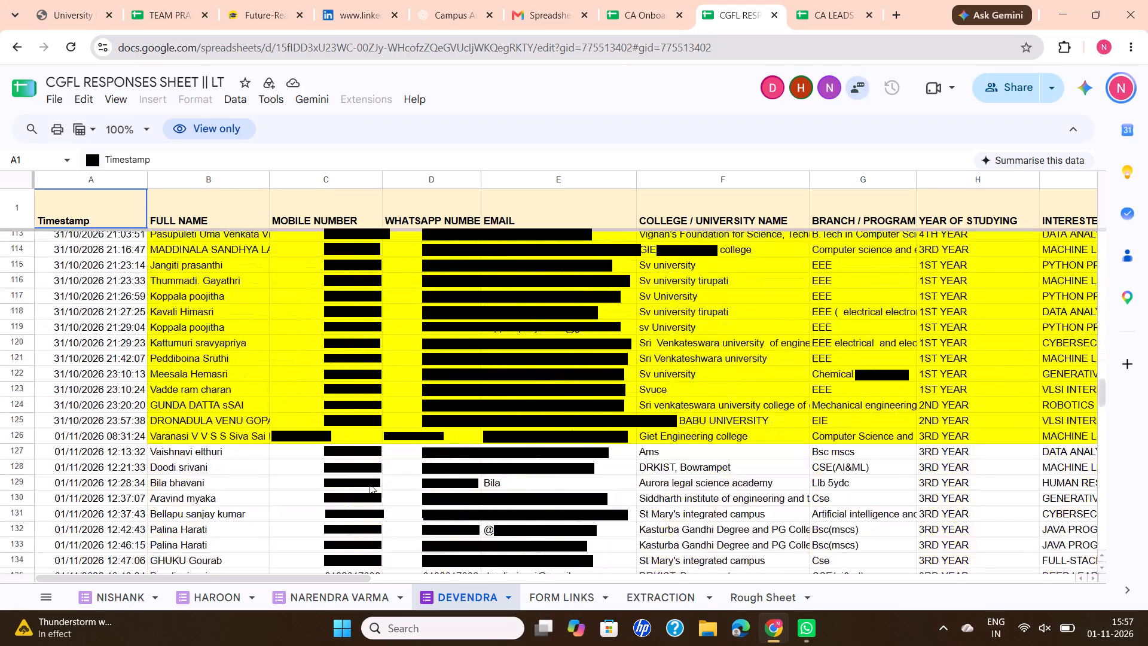
{"action": "scroll", "coordinate": [370, 484], "scroll_direction": "down", "scroll_amount": 3}
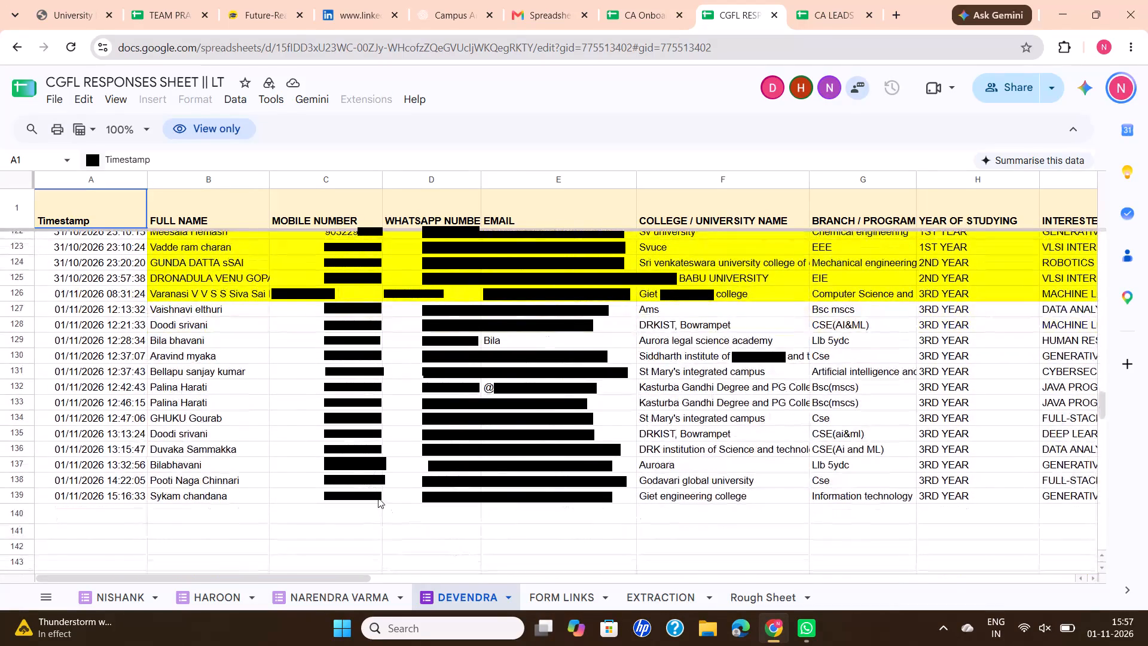
{"action": "scroll", "coordinate": [378, 498], "scroll_direction": "up", "scroll_amount": 1}
{"action": "scroll", "coordinate": [525, 523], "scroll_direction": "left", "scroll_amount": 1}
{"action": "scroll", "coordinate": [525, 523], "scroll_direction": "right", "scroll_amount": 3}
{"action": "left_click", "coordinate": [553, 592]}
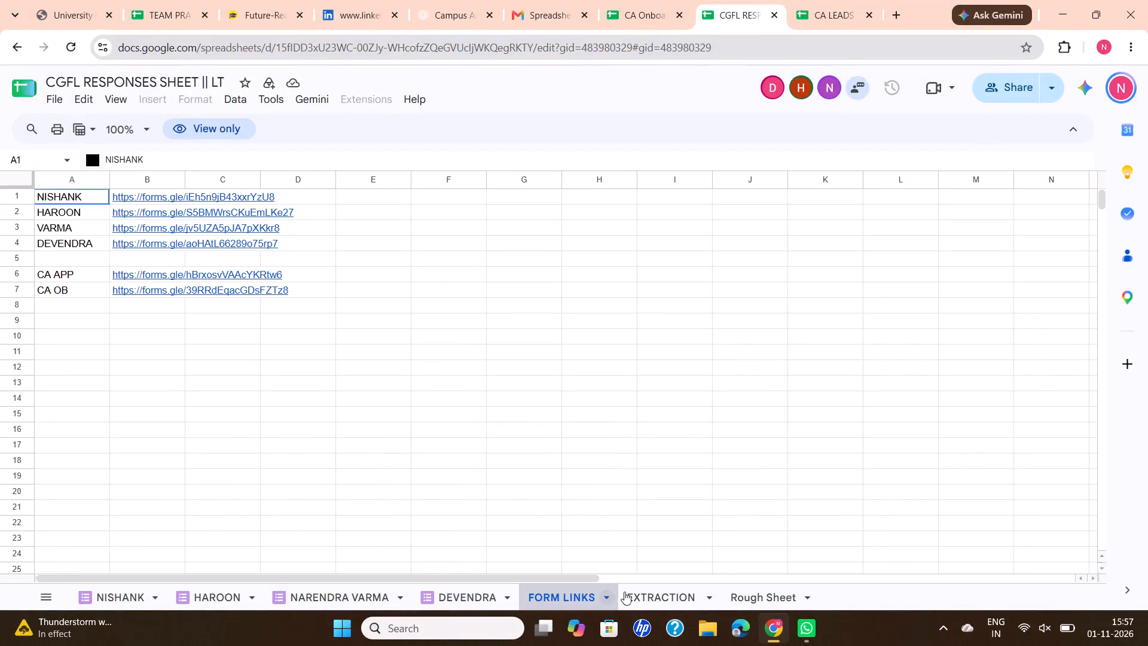
{"action": "left_click", "coordinate": [352, 595]}
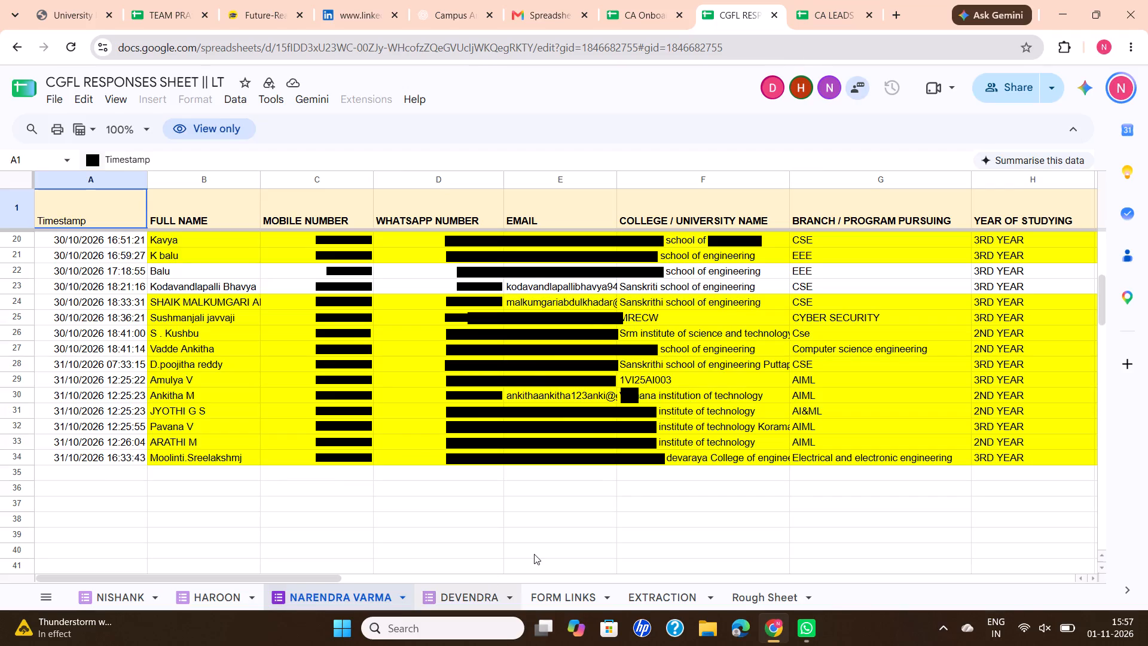
Switch back to the CA LEADS spreadsheet and set the column L call status of the lead in row 220 to SENT DETAILS.
{"action": "left_click", "coordinate": [833, 9]}
{"action": "scroll", "coordinate": [707, 298], "scroll_direction": "down", "scroll_amount": 1}
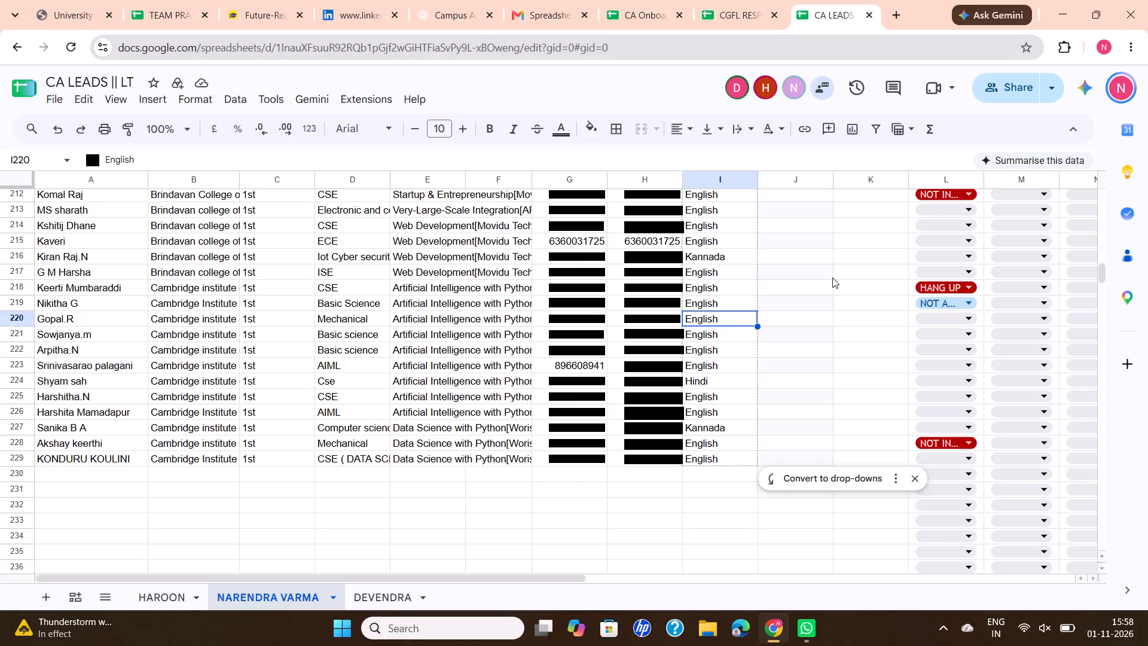
{"action": "left_click", "coordinate": [776, 319]}
{"action": "scroll", "coordinate": [776, 319], "scroll_direction": "right", "scroll_amount": 1}
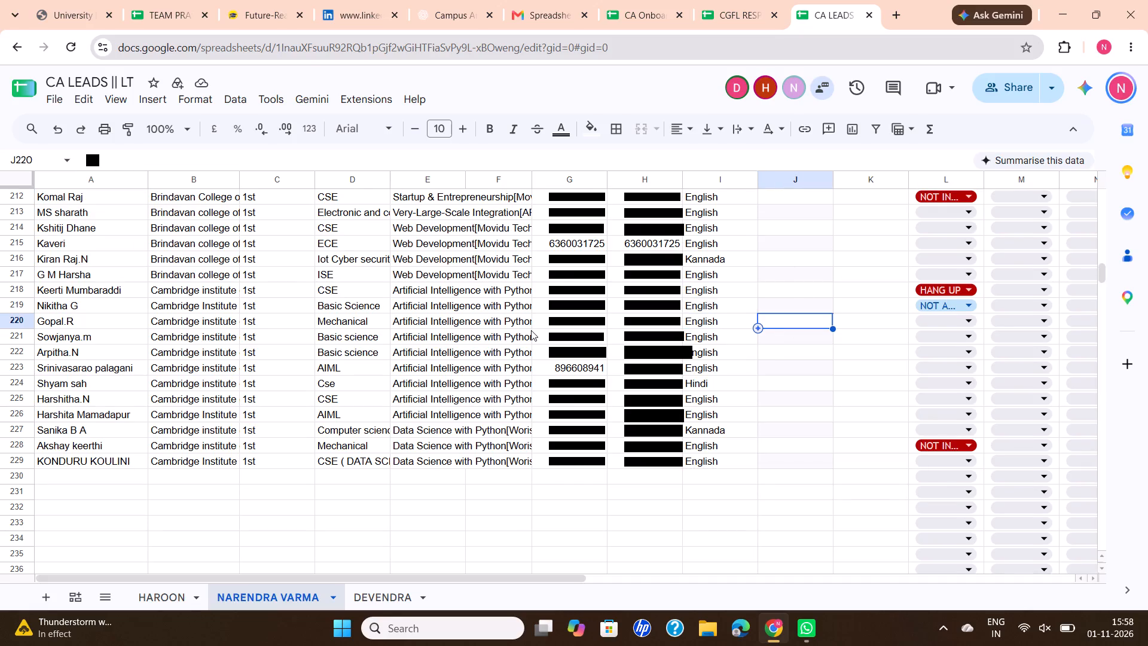
{"action": "left_click", "coordinate": [563, 325]}
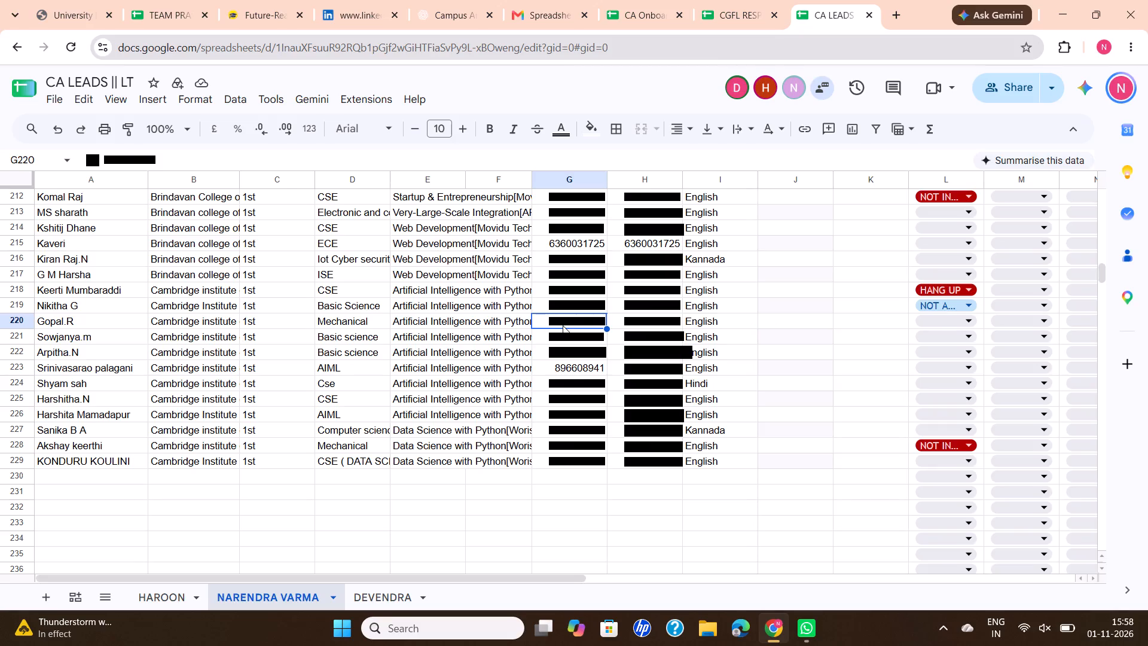
{"action": "scroll", "coordinate": [563, 327], "scroll_direction": "right", "scroll_amount": 4}
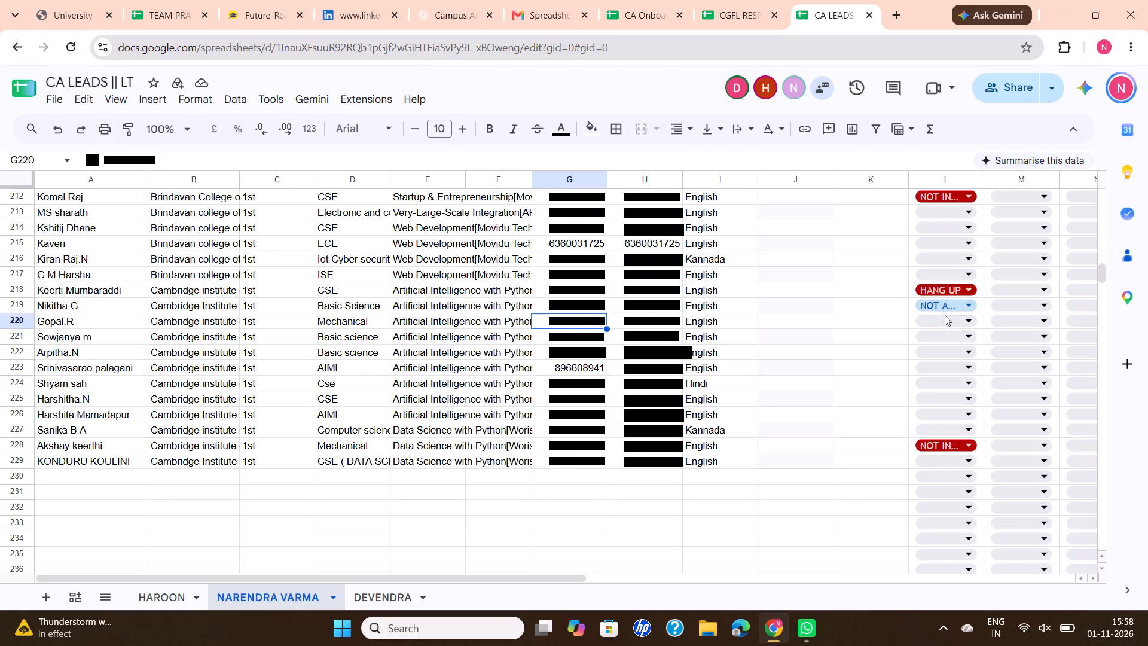
{"action": "left_click", "coordinate": [938, 319]}
{"action": "left_click", "coordinate": [940, 334]}
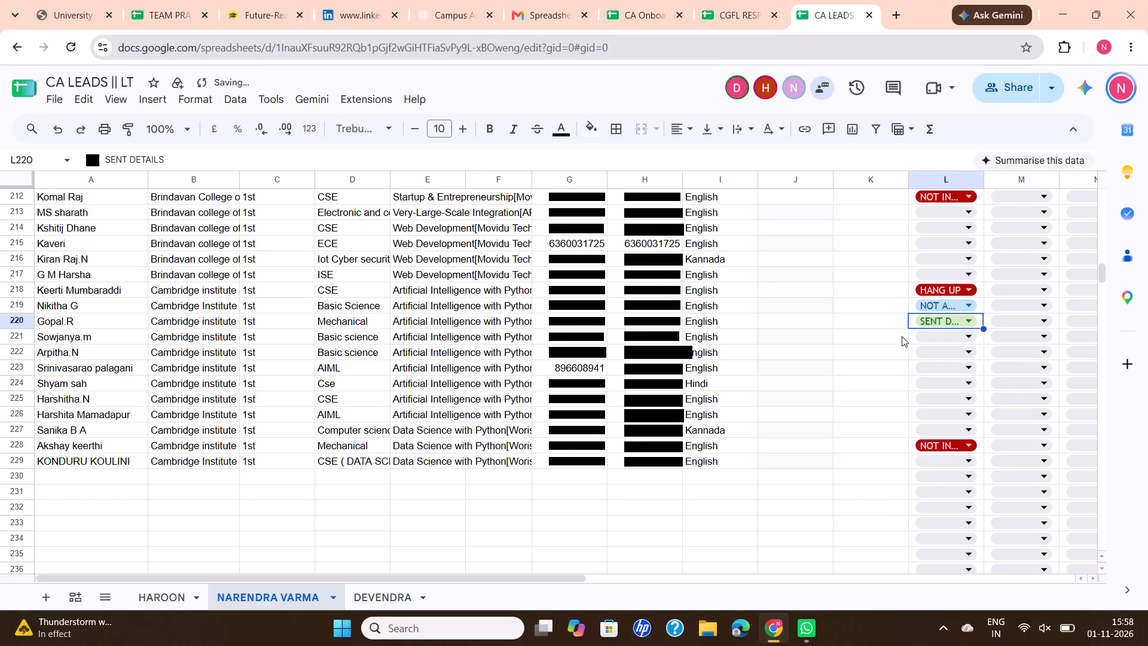
Set the column L call status of the lead in row 221 to BUSY.
{"action": "left_click", "coordinate": [893, 338]}
{"action": "scroll", "coordinate": [893, 338], "scroll_direction": "right", "scroll_amount": 2}
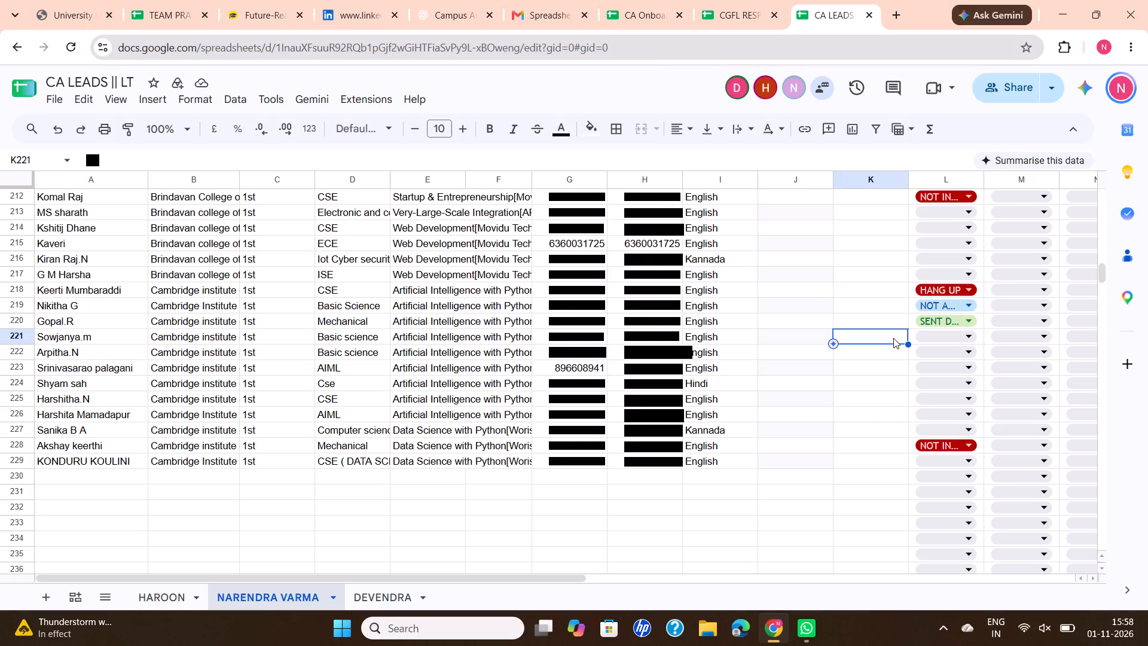
{"action": "left_click", "coordinate": [948, 336]}
{"action": "scroll", "coordinate": [946, 471], "scroll_direction": "down", "scroll_amount": 1}
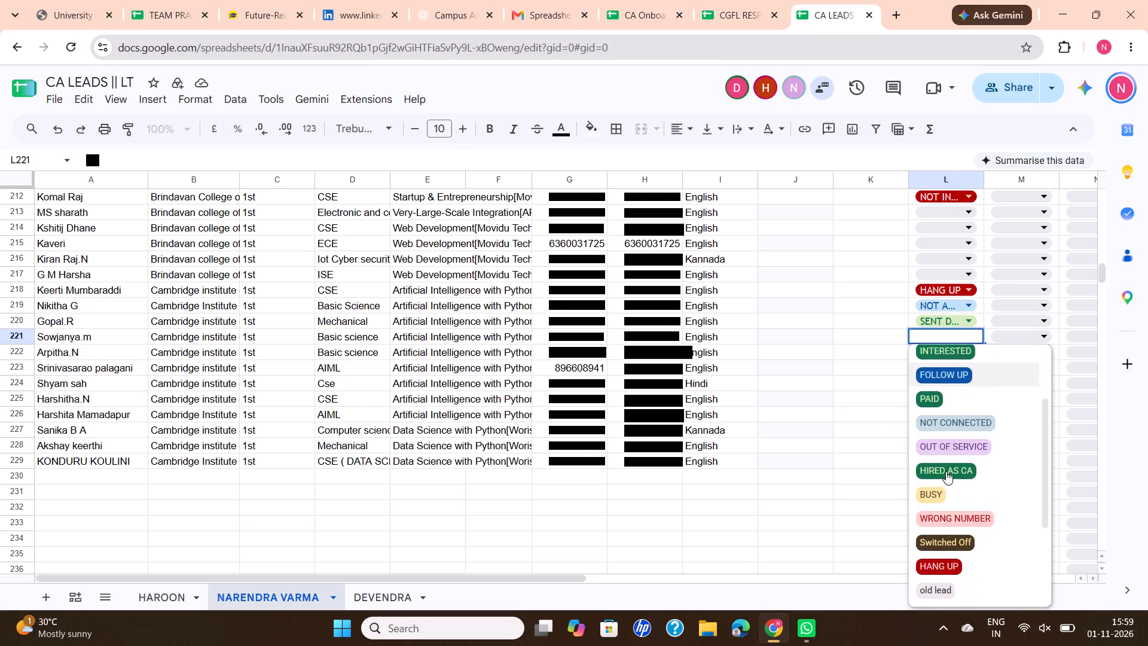
{"action": "left_click", "coordinate": [936, 488]}
{"action": "left_click", "coordinate": [884, 353]}
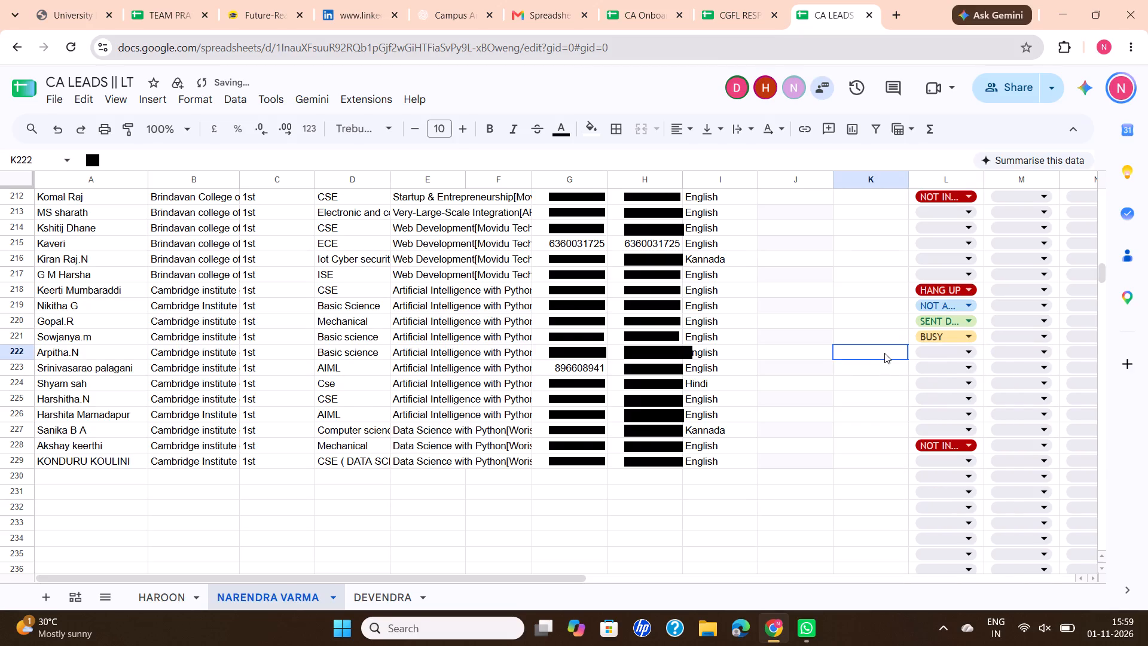
Select the column G phone number of the lead in row 222.
{"action": "scroll", "coordinate": [884, 353], "scroll_direction": "right", "scroll_amount": 4}
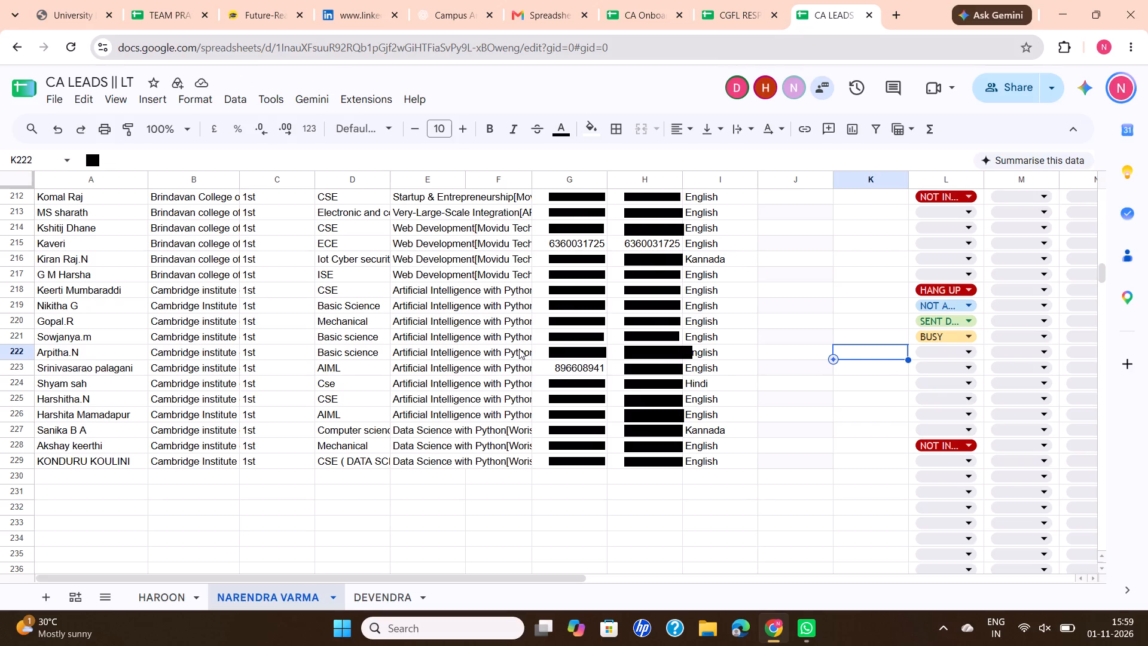
{"action": "left_click", "coordinate": [560, 347]}
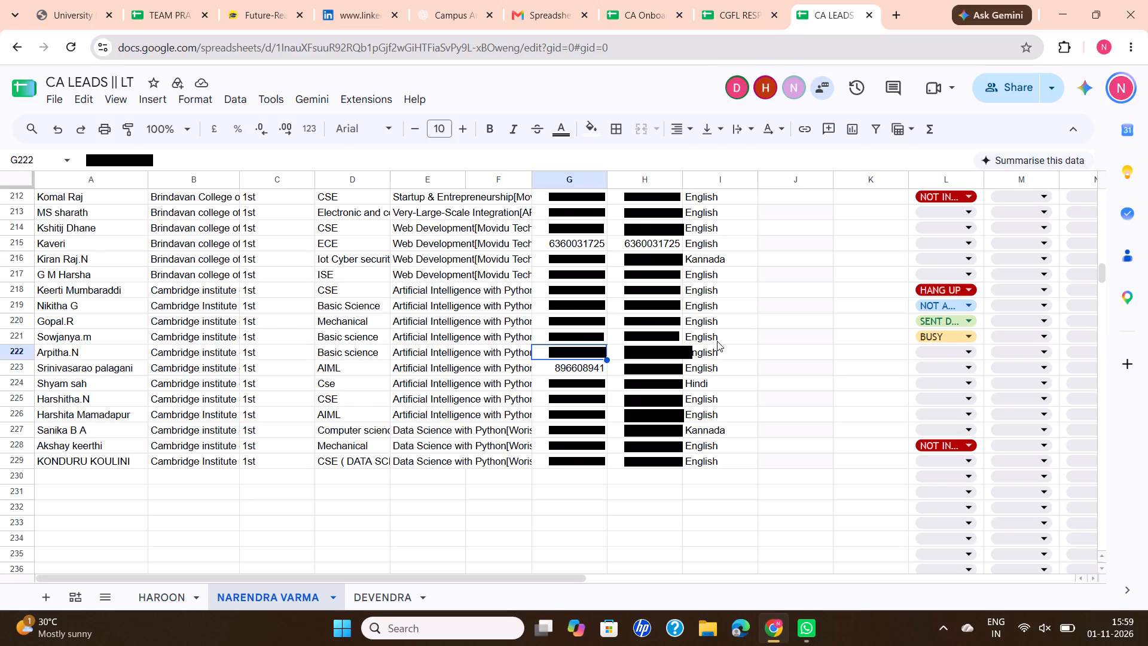
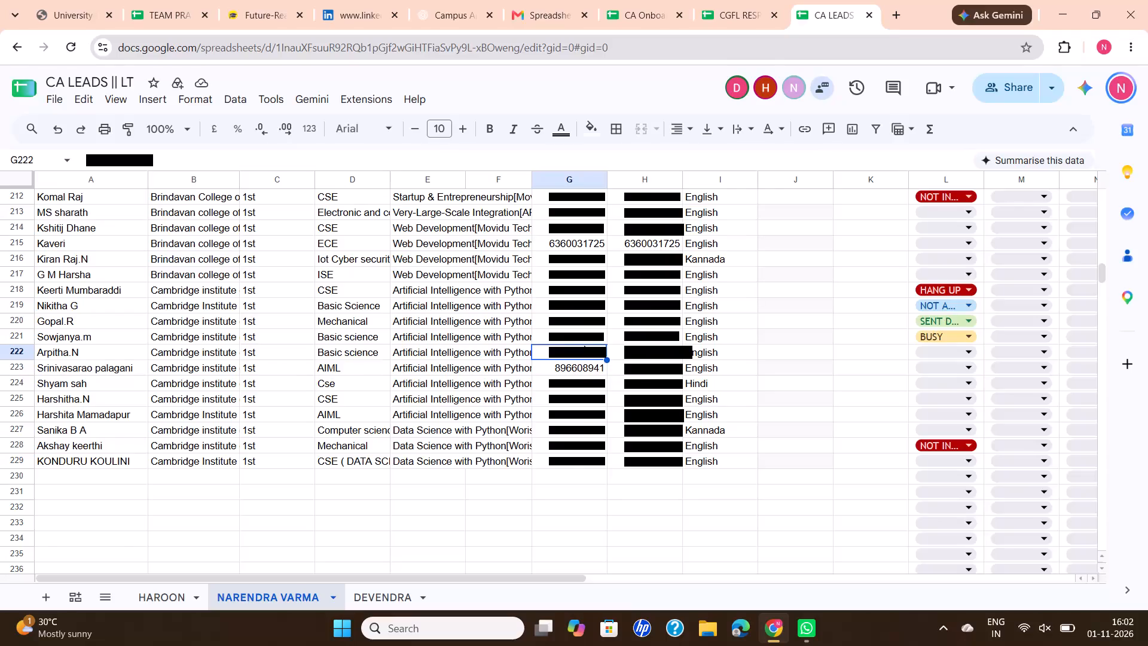
Copy the column G phone number of the lead in row 222.
{"action": "triple_click", "coordinate": [579, 354]}
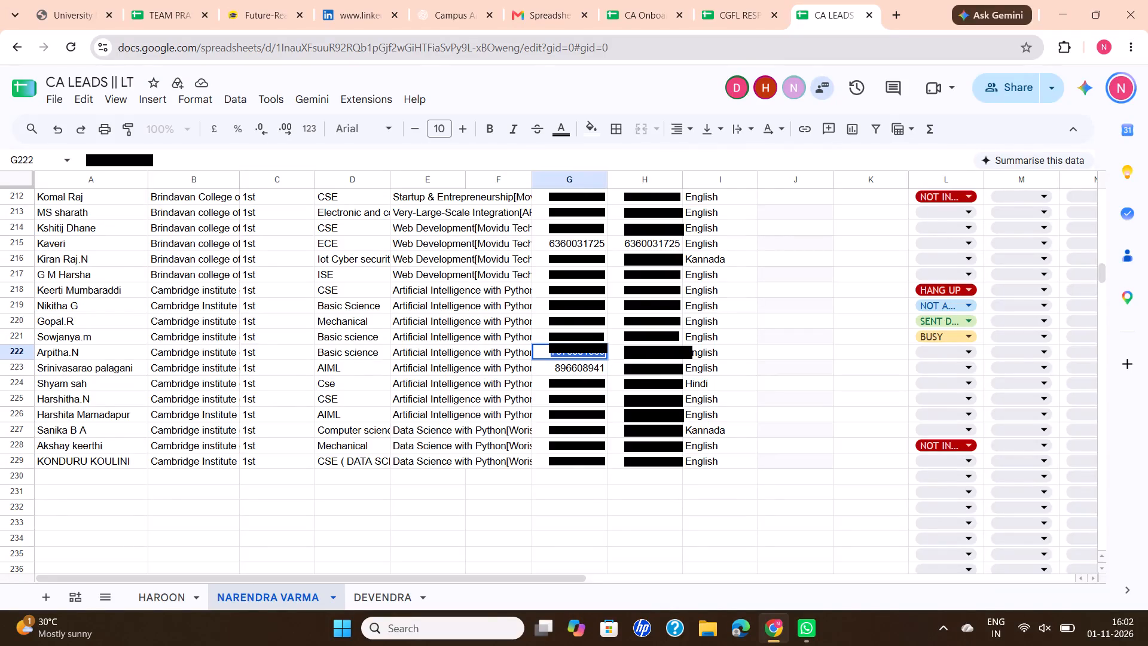
{"action": "key", "text": "ctrl+c"}
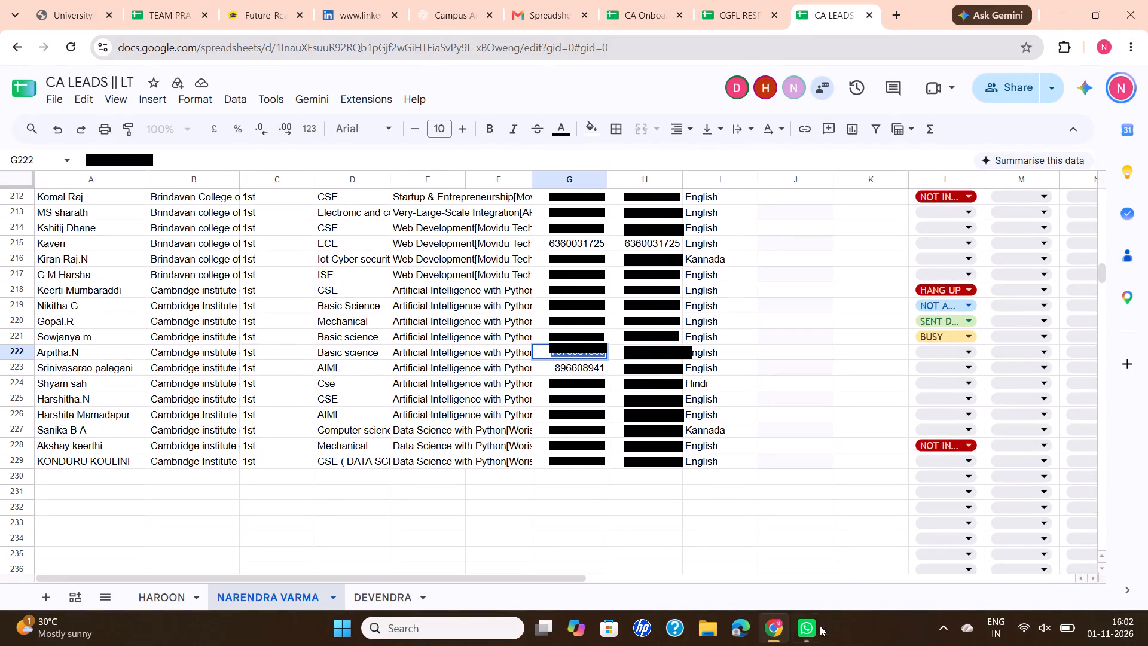
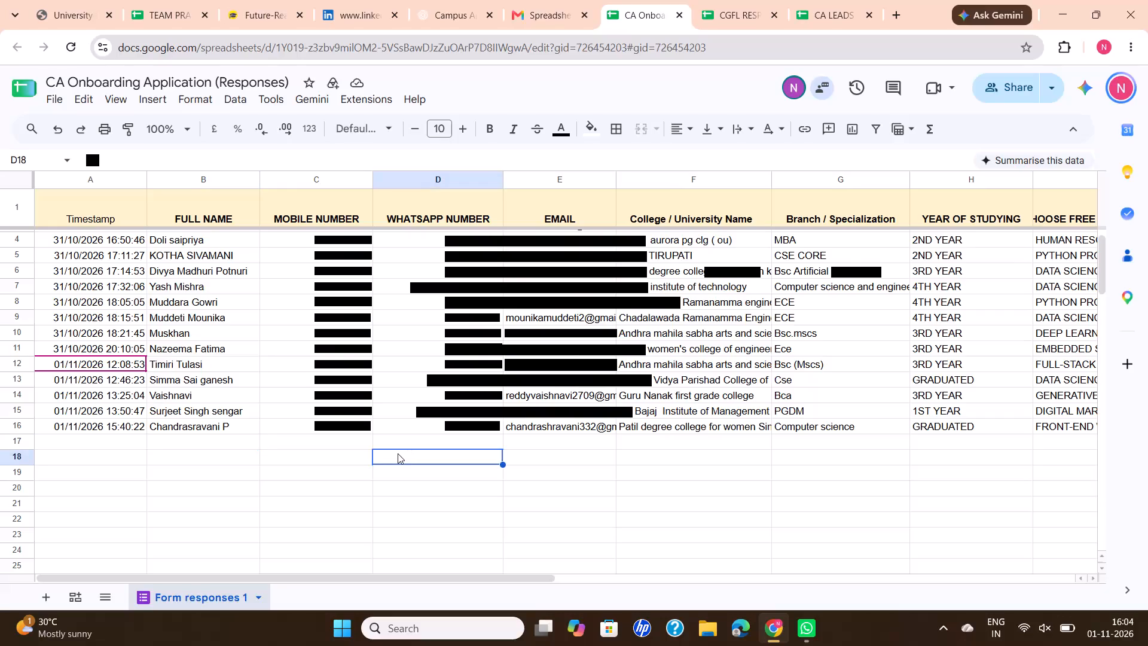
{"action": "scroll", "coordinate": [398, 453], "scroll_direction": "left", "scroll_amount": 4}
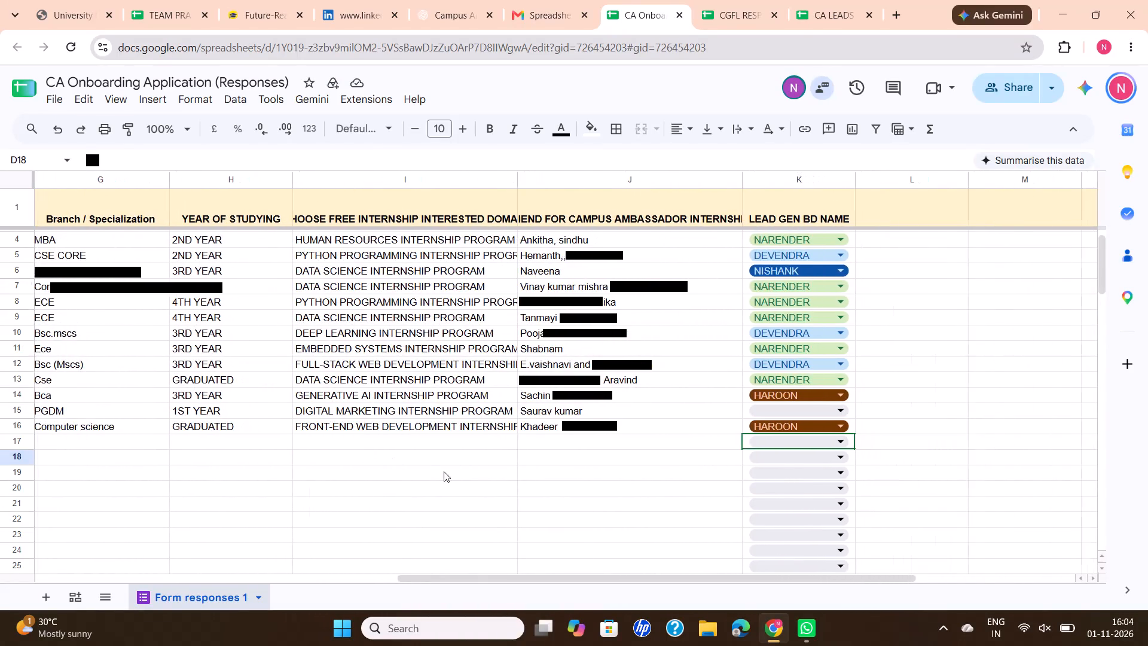
In the CA LEADS sheet, set the column L call status of the lead in row 222 to INTERESTED.
{"action": "left_click", "coordinate": [822, 26]}
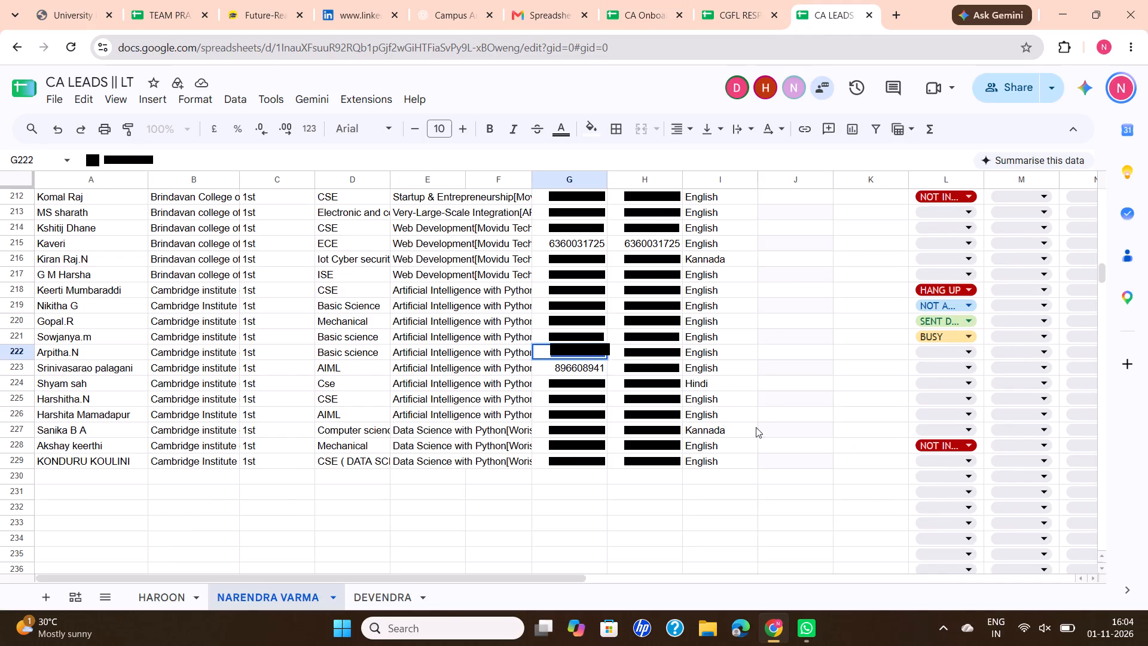
{"action": "scroll", "coordinate": [799, 376], "scroll_direction": "right", "scroll_amount": 4}
{"action": "scroll", "coordinate": [799, 376], "scroll_direction": "left", "scroll_amount": 2}
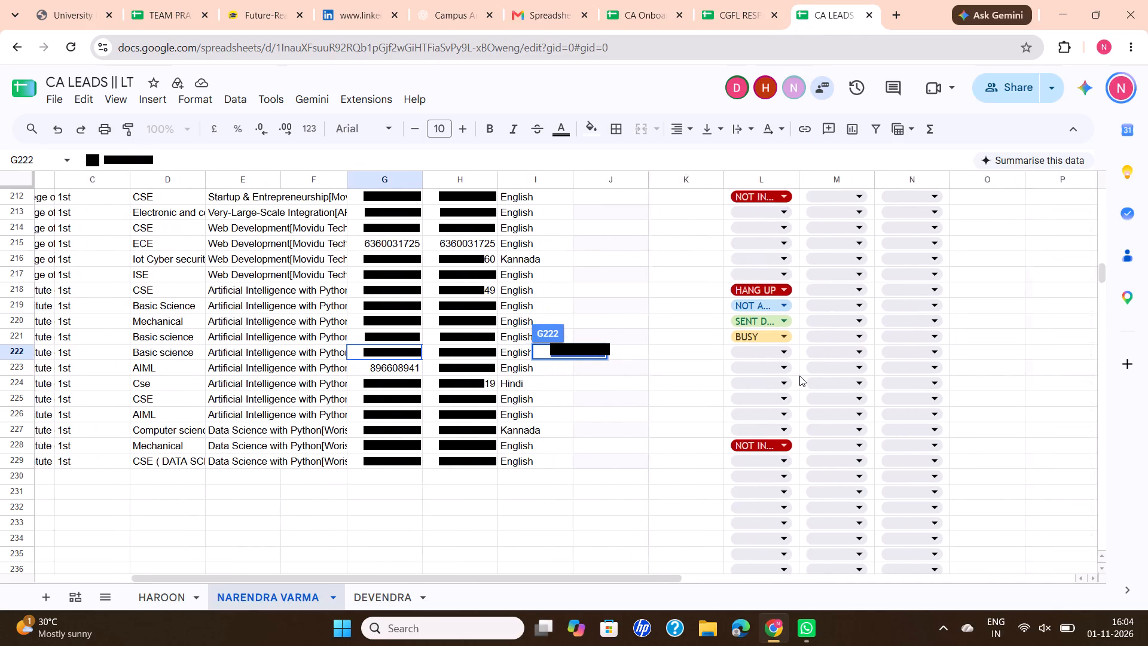
{"action": "left_click", "coordinate": [770, 355]}
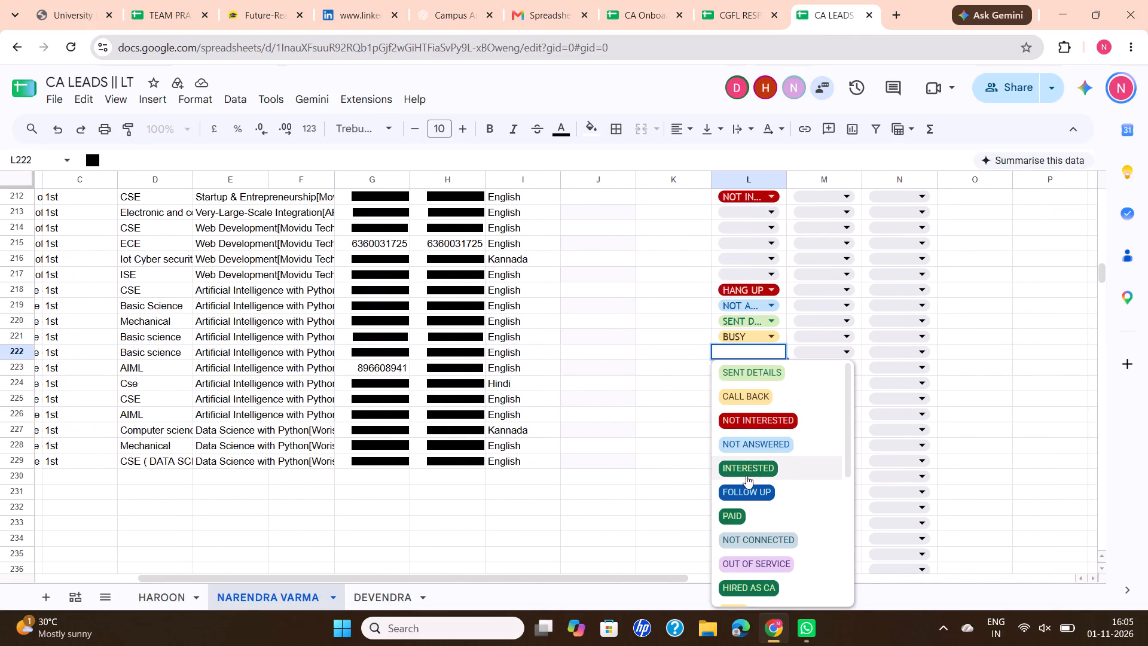
{"action": "left_click", "coordinate": [746, 476]}
Enter the note AA26 in column K for the lead in row 222.
{"action": "left_click", "coordinate": [664, 346]}
{"action": "double_click", "coordinate": [661, 350]}
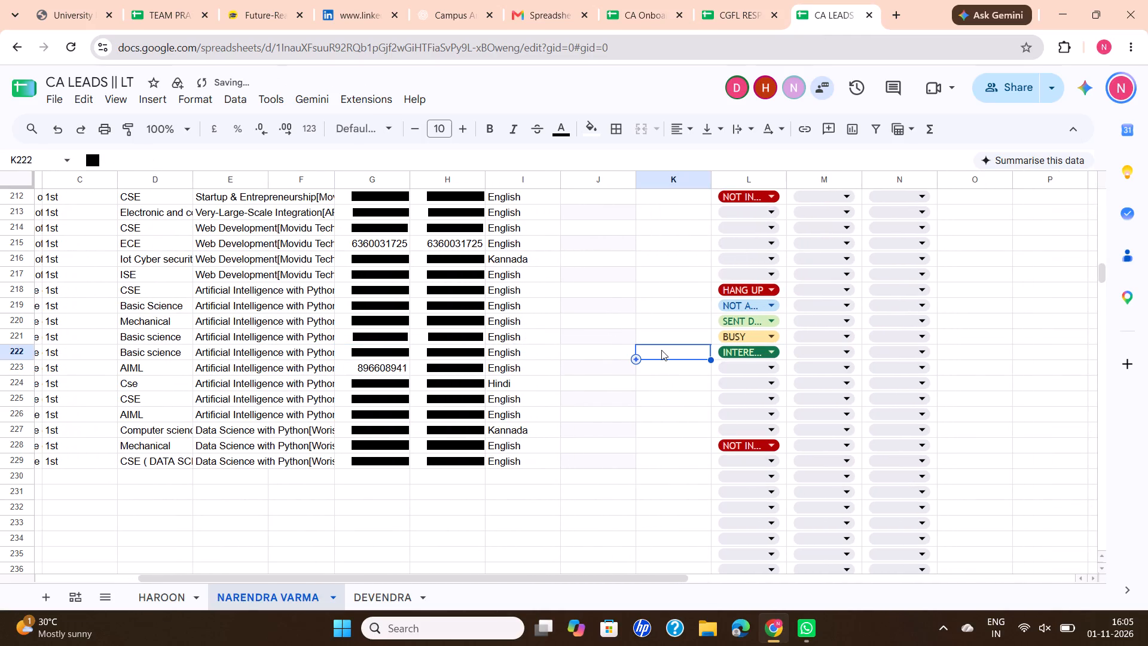
{"action": "type", "text": "AA26"}
{"action": "left_click", "coordinate": [643, 366]}
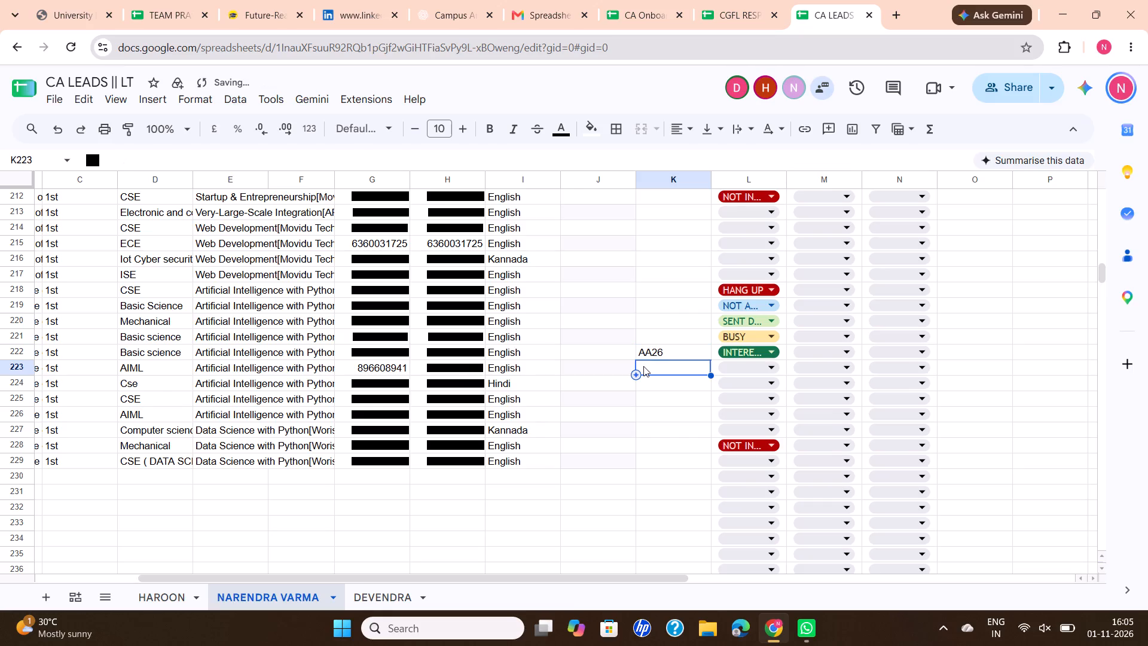
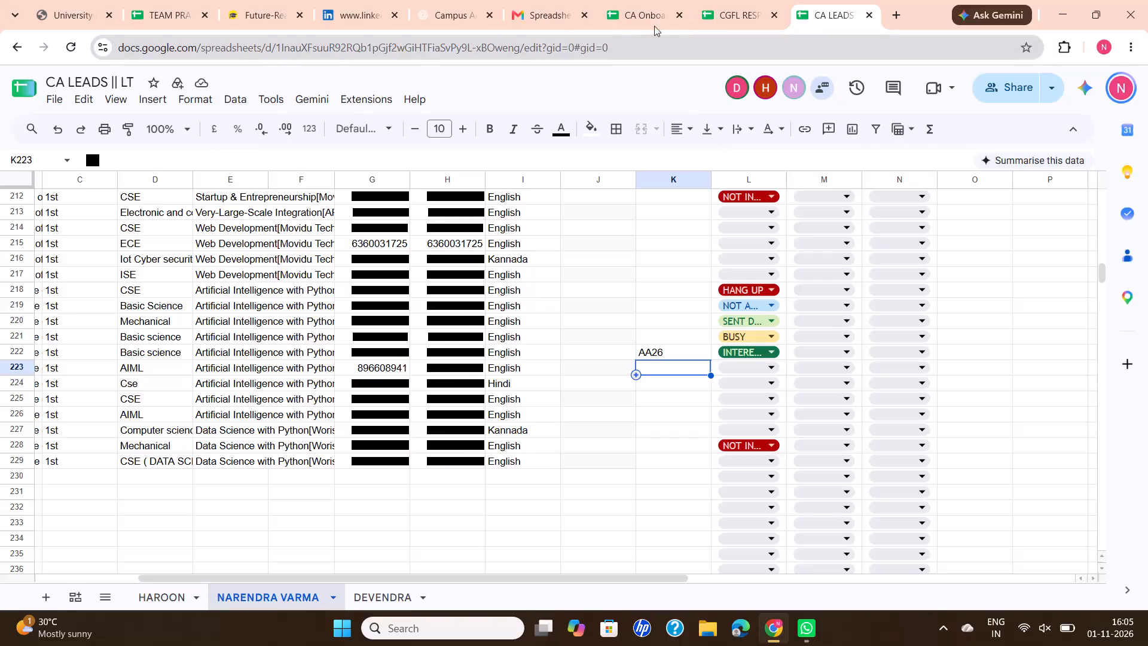
Check the CA Onboarding Application responses and the CGFL RESPONSES SHEET for the latest form submissions.
{"action": "left_click", "coordinate": [644, 18]}
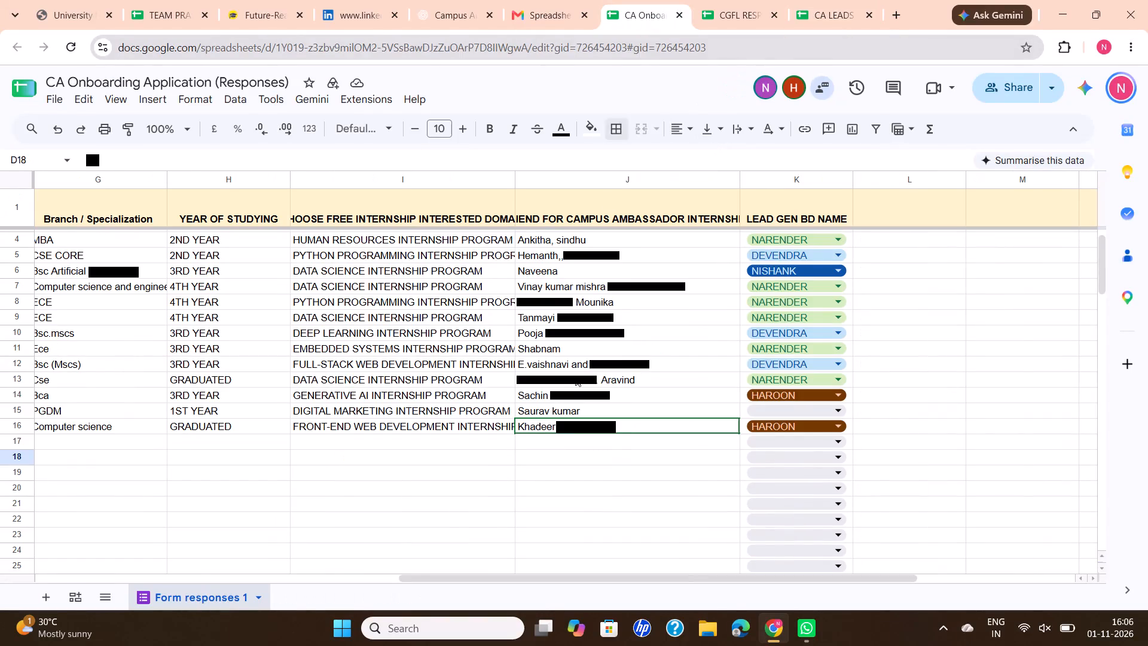
{"action": "scroll", "coordinate": [566, 447], "scroll_direction": "right", "scroll_amount": 9}
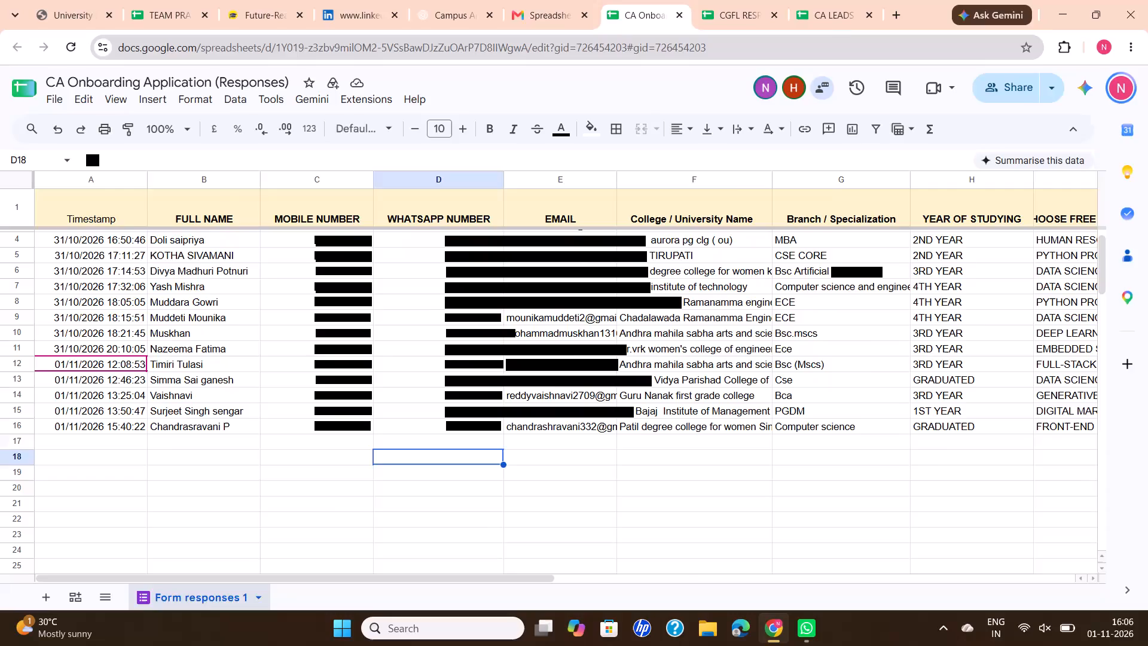
{"action": "left_click", "coordinate": [837, 15]}
{"action": "left_click", "coordinate": [747, 13]}
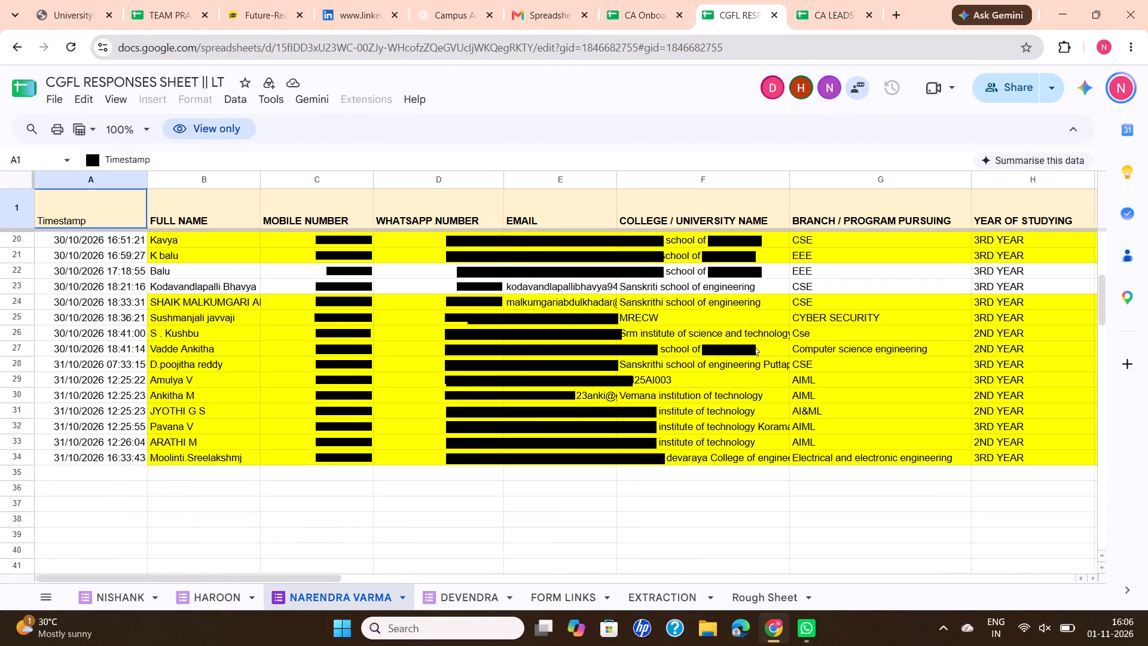
{"action": "scroll", "coordinate": [753, 345], "scroll_direction": "up", "scroll_amount": 1}
{"action": "scroll", "coordinate": [753, 345], "scroll_direction": "down", "scroll_amount": 3}
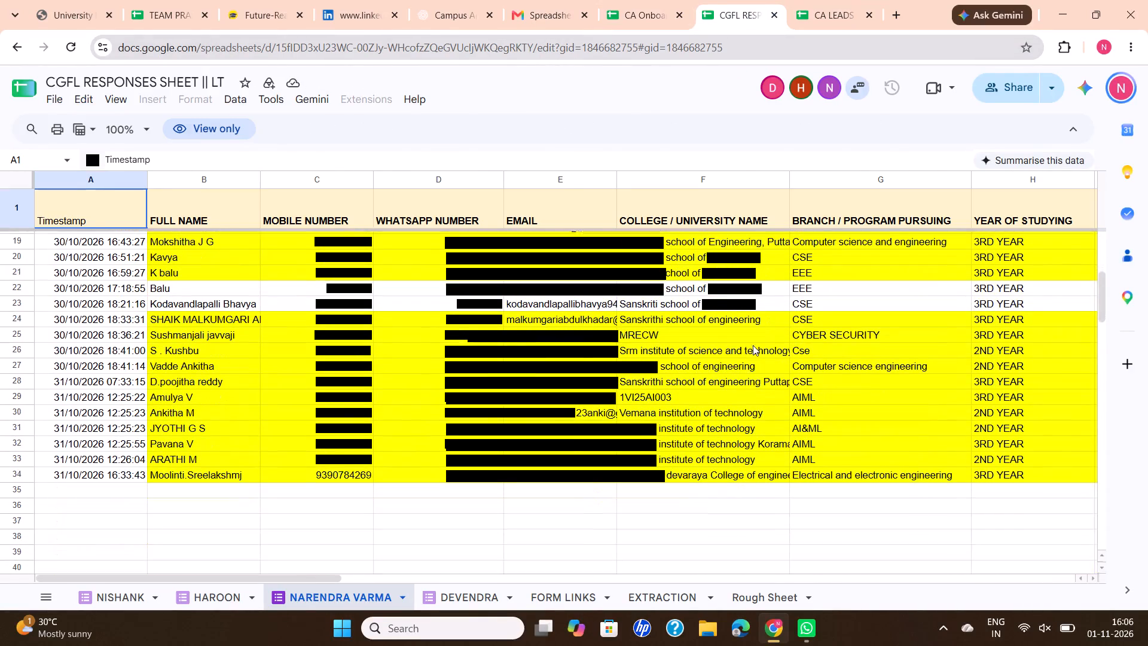
{"action": "scroll", "coordinate": [753, 345], "scroll_direction": "down", "scroll_amount": 1}
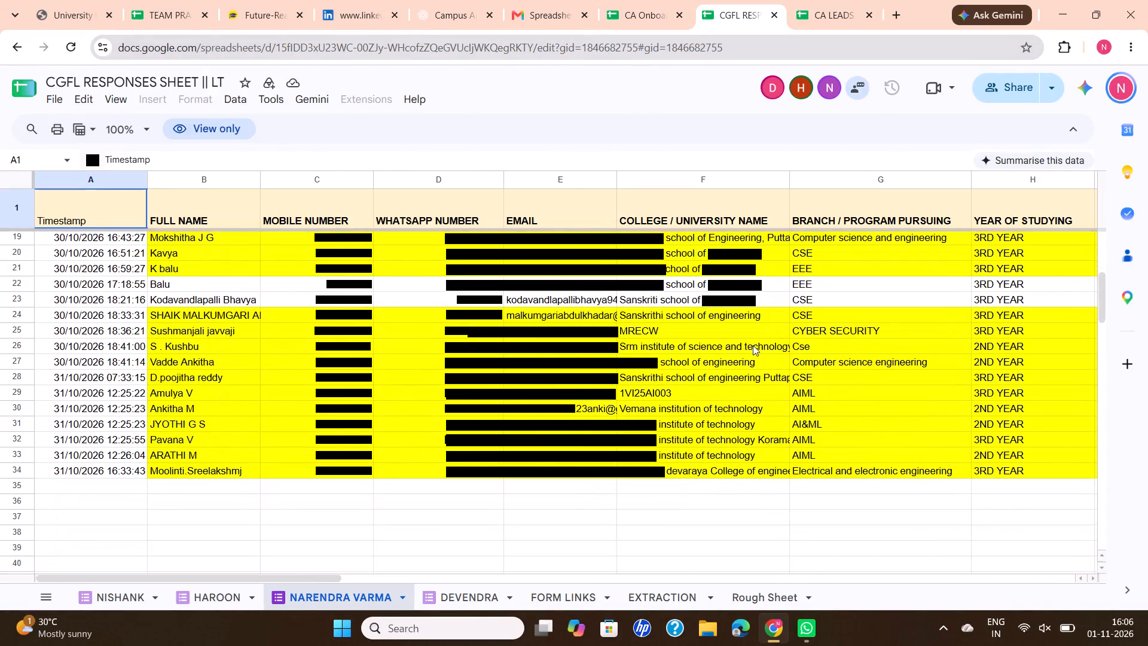
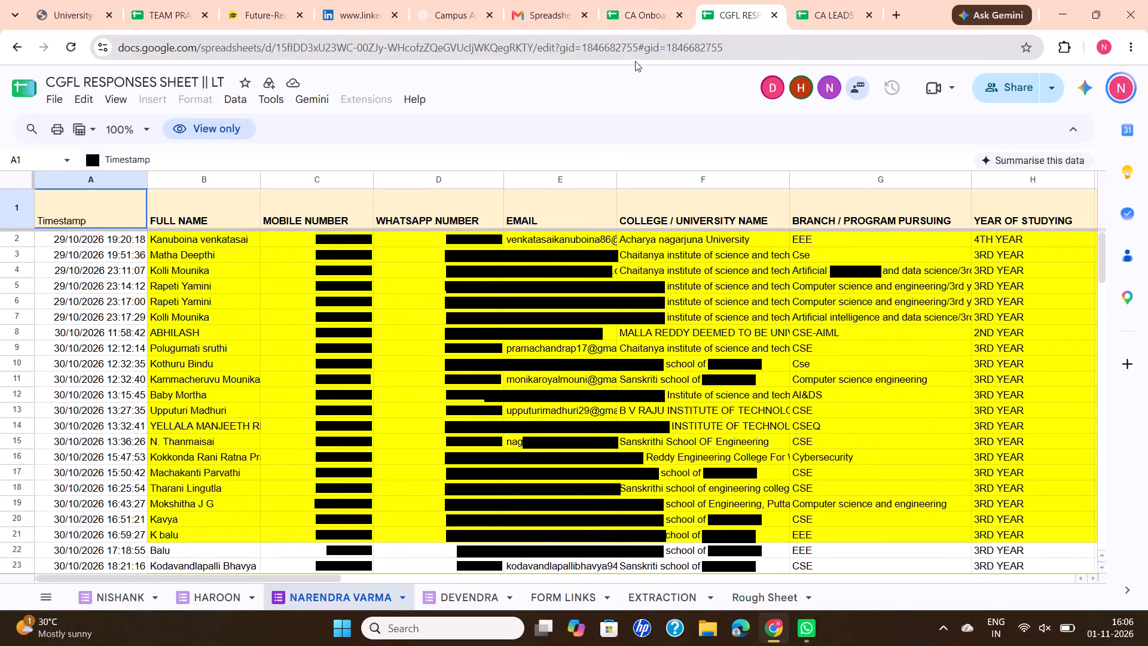
Reload the CA Onboarding Application responses and review the latest submissions through to their LEAD GEN BD NAME assignments.
{"action": "left_click", "coordinate": [654, 11]}
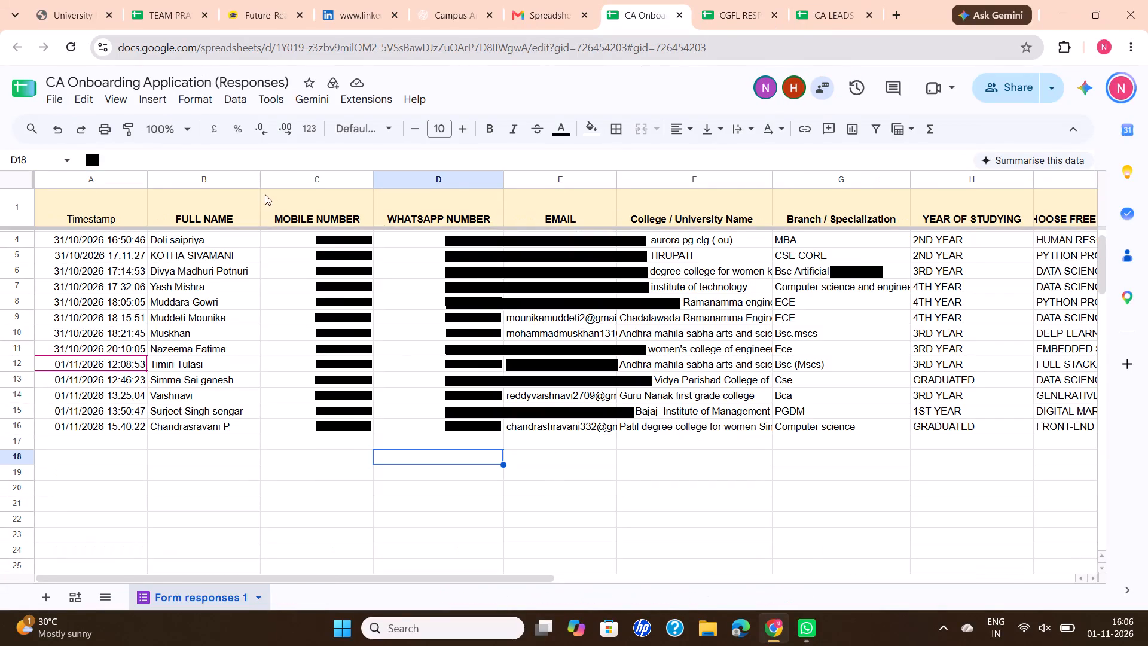
{"action": "left_click", "coordinate": [78, 58]}
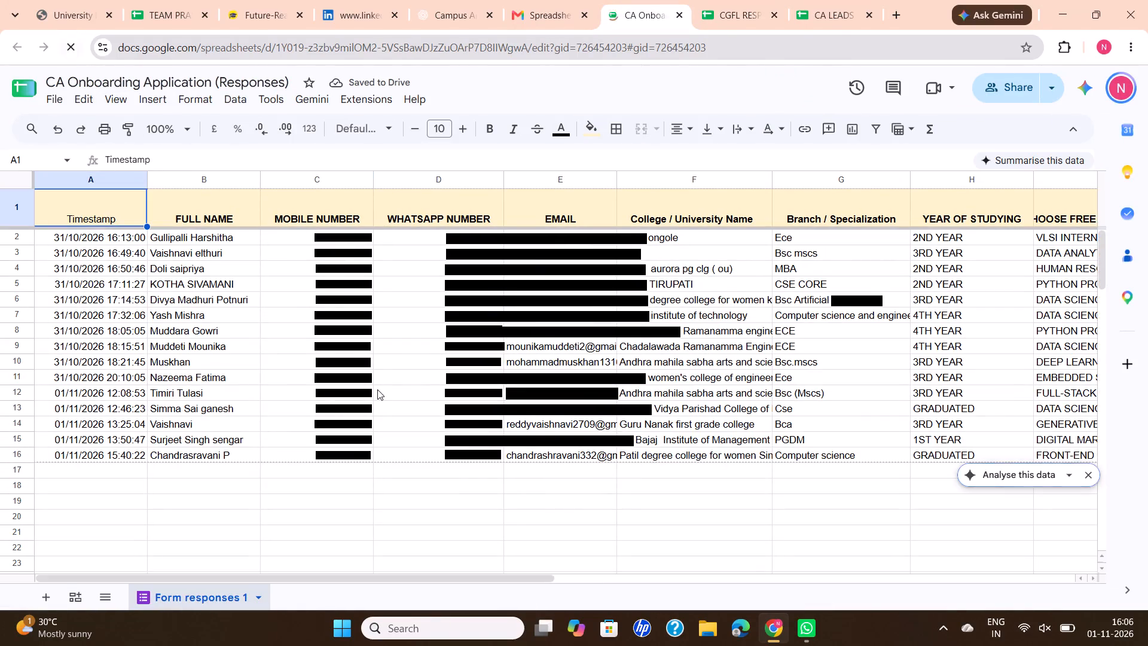
{"action": "scroll", "coordinate": [377, 389], "scroll_direction": "down", "scroll_amount": 1}
{"action": "scroll", "coordinate": [377, 389], "scroll_direction": "left", "scroll_amount": 4}
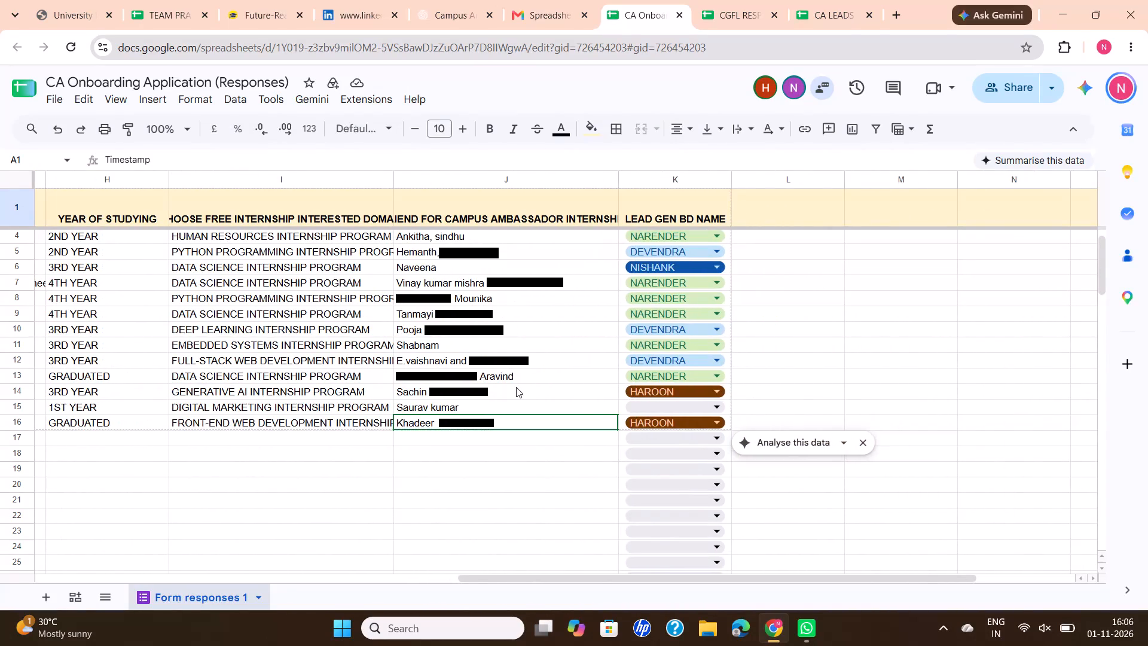
{"action": "scroll", "coordinate": [516, 387], "scroll_direction": "right", "scroll_amount": 7}
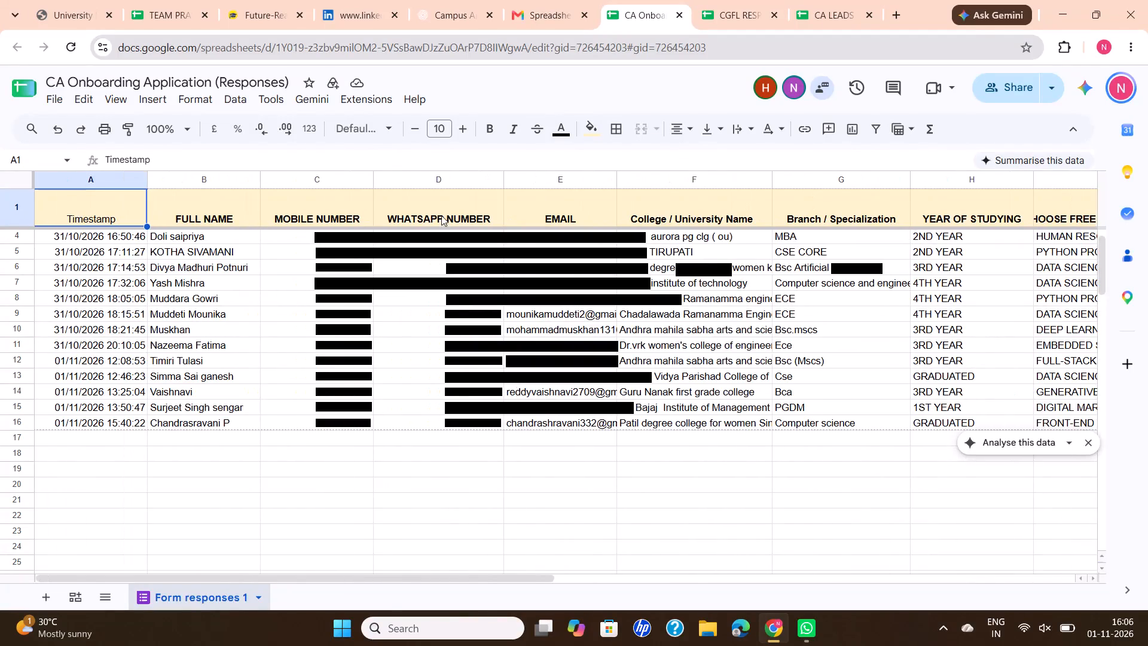
Check the latest form submissions in CGFL RESPONSES SHEET for each of the four team members, ending back on Narendra's sheet.
{"action": "left_click", "coordinate": [748, 8]}
{"action": "scroll", "coordinate": [439, 464], "scroll_direction": "down", "scroll_amount": 1}
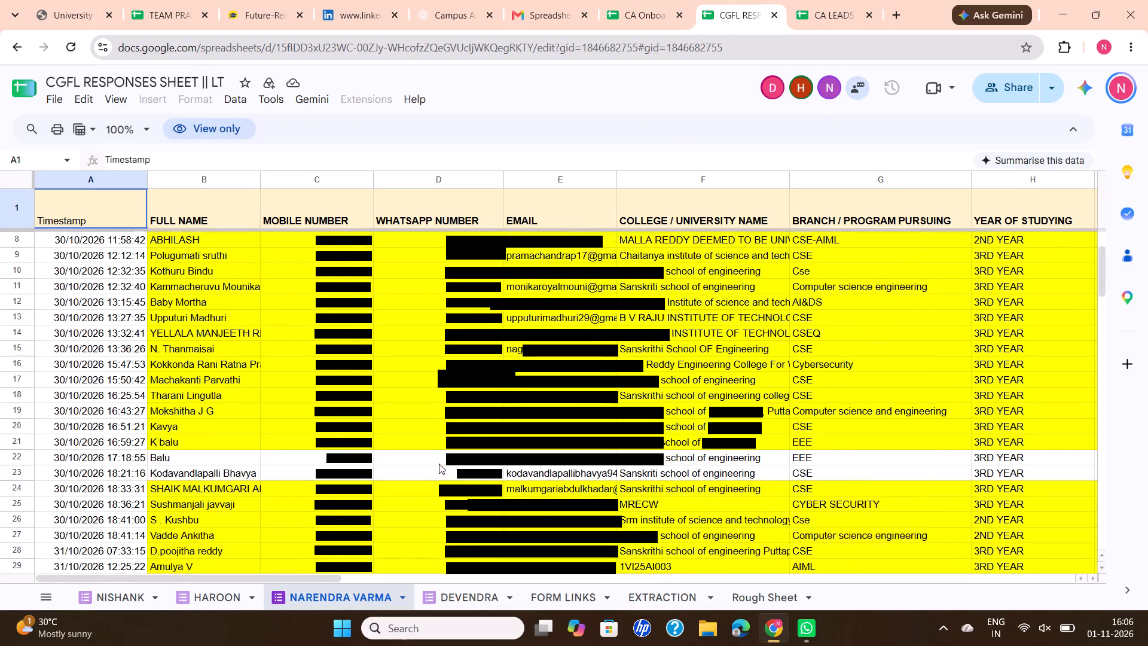
{"action": "scroll", "coordinate": [439, 464], "scroll_direction": "down", "scroll_amount": 1}
{"action": "scroll", "coordinate": [247, 533], "scroll_direction": "down", "scroll_amount": 3}
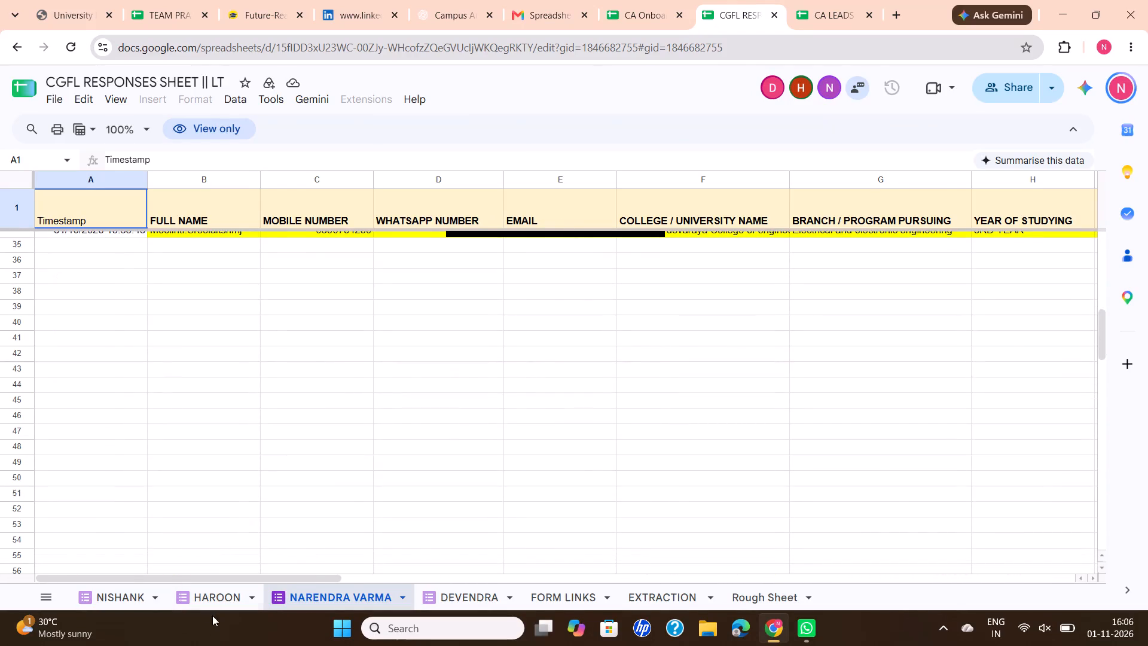
{"action": "left_click", "coordinate": [209, 603]}
{"action": "scroll", "coordinate": [260, 487], "scroll_direction": "down", "scroll_amount": 3}
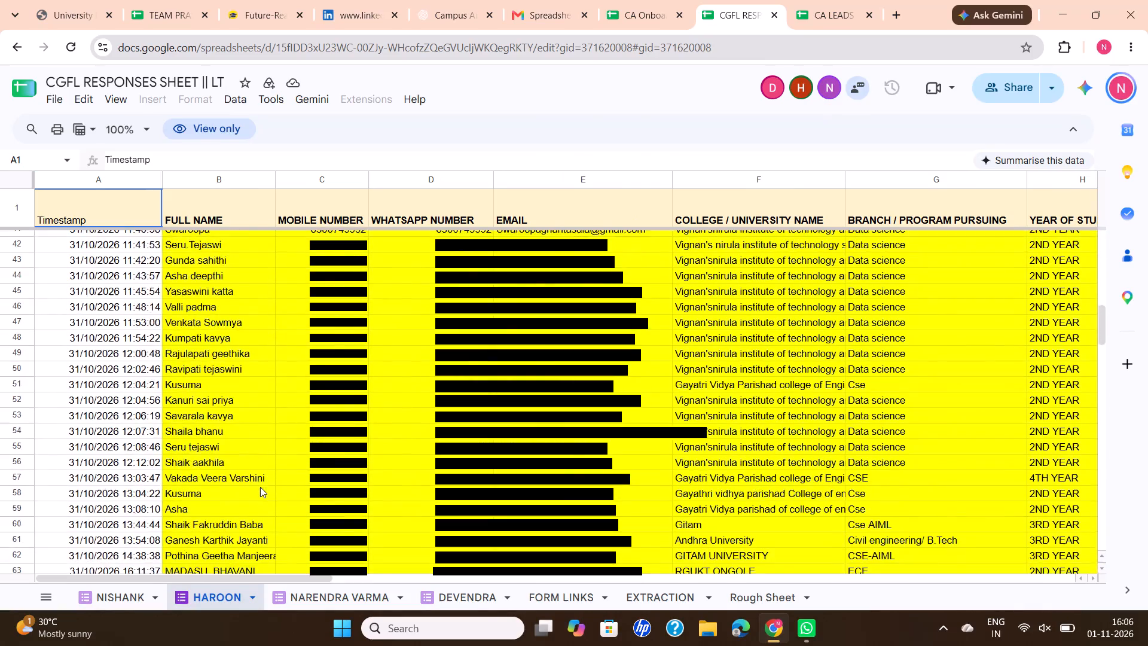
{"action": "scroll", "coordinate": [260, 487], "scroll_direction": "down", "scroll_amount": 1}
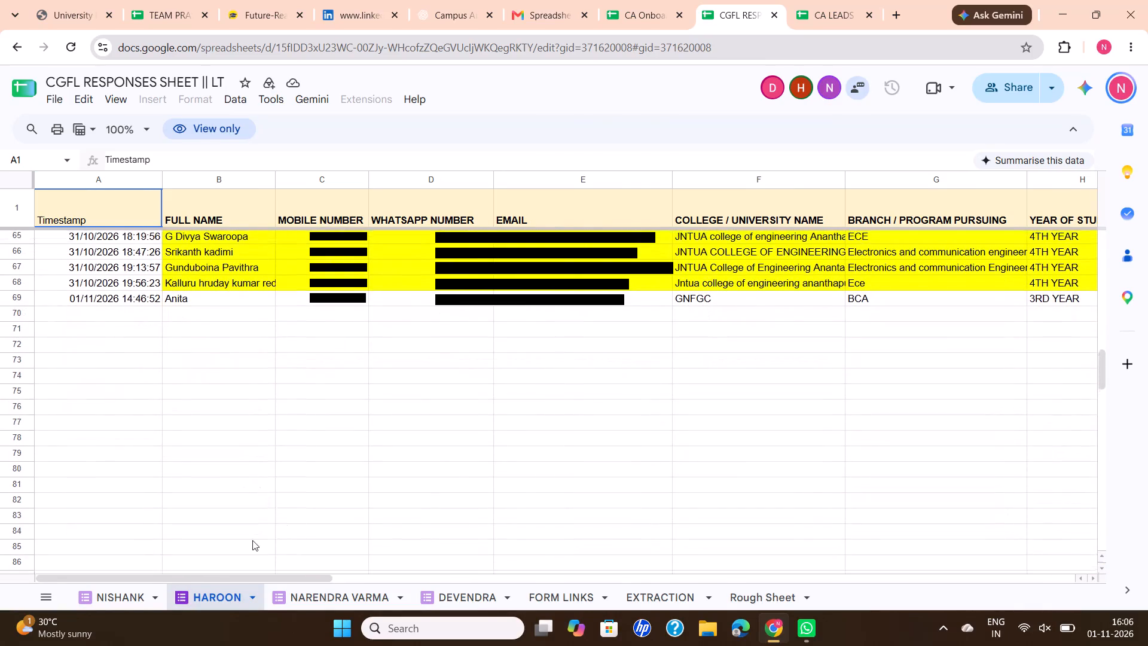
{"action": "left_click", "coordinate": [141, 589]}
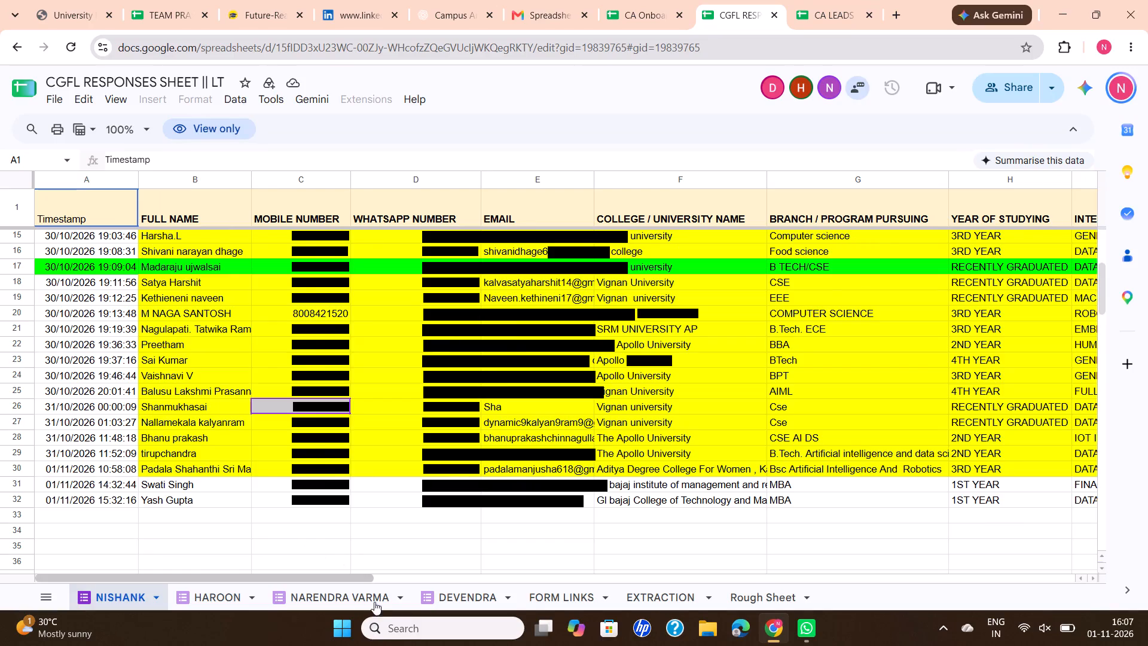
{"action": "left_click", "coordinate": [486, 587]}
{"action": "scroll", "coordinate": [367, 408], "scroll_direction": "down", "scroll_amount": 2}
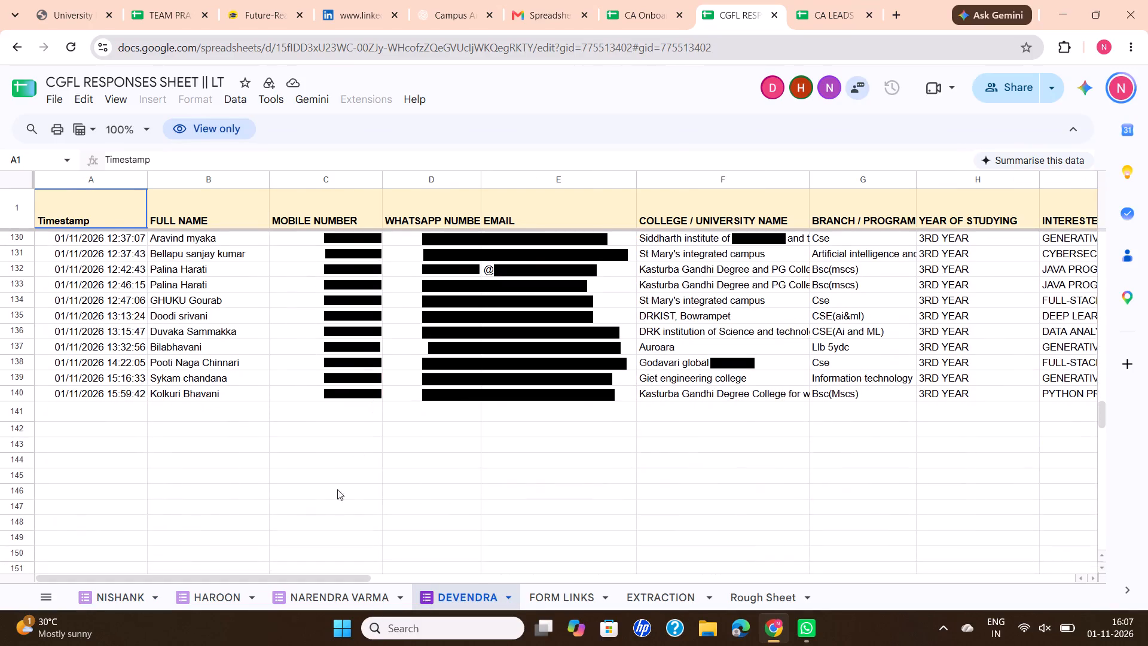
{"action": "scroll", "coordinate": [332, 501], "scroll_direction": "up", "scroll_amount": 1}
{"action": "left_click", "coordinate": [321, 595]}
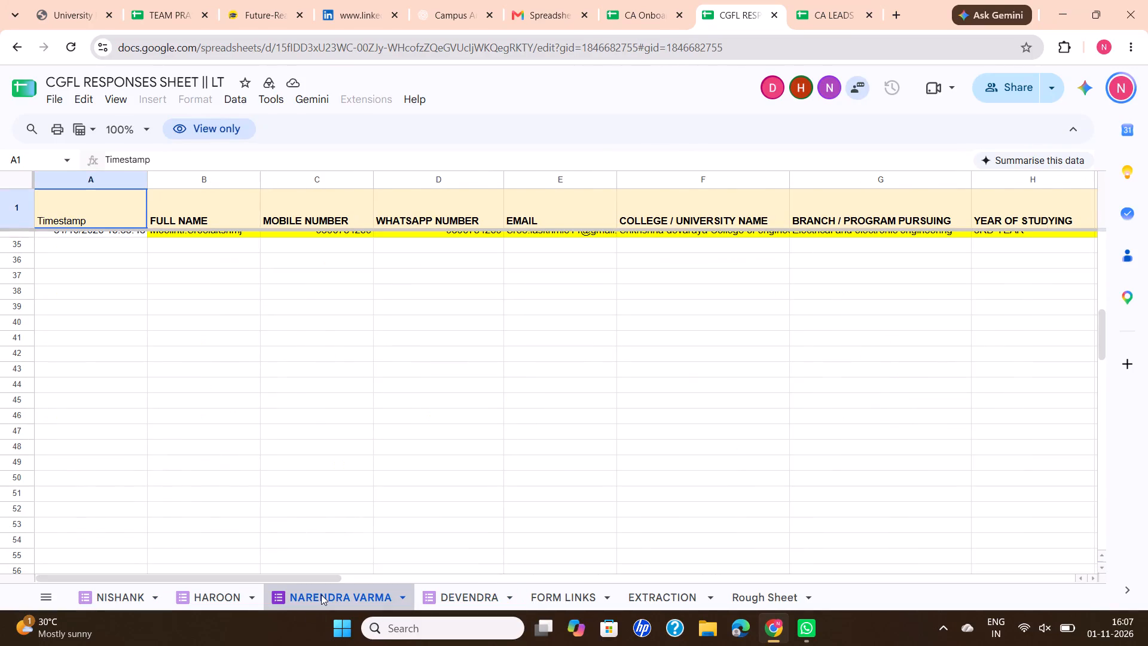
{"action": "scroll", "coordinate": [375, 474], "scroll_direction": "up", "scroll_amount": 4}
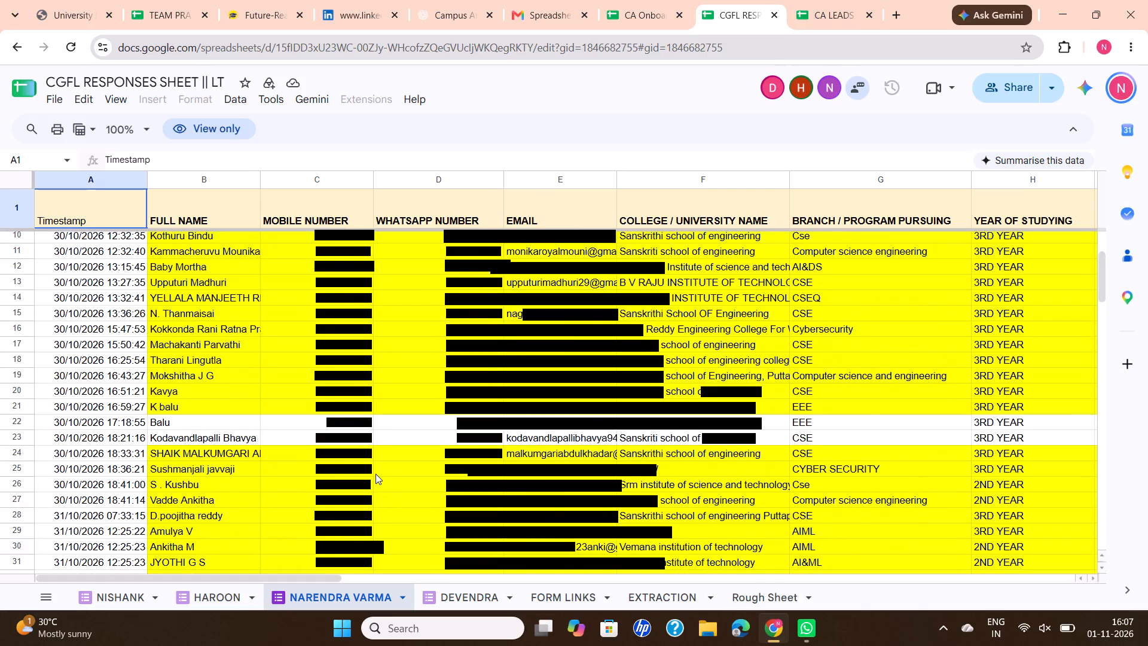
{"action": "scroll", "coordinate": [375, 474], "scroll_direction": "down", "scroll_amount": 1}
{"action": "scroll", "coordinate": [375, 474], "scroll_direction": "right", "scroll_amount": 1}
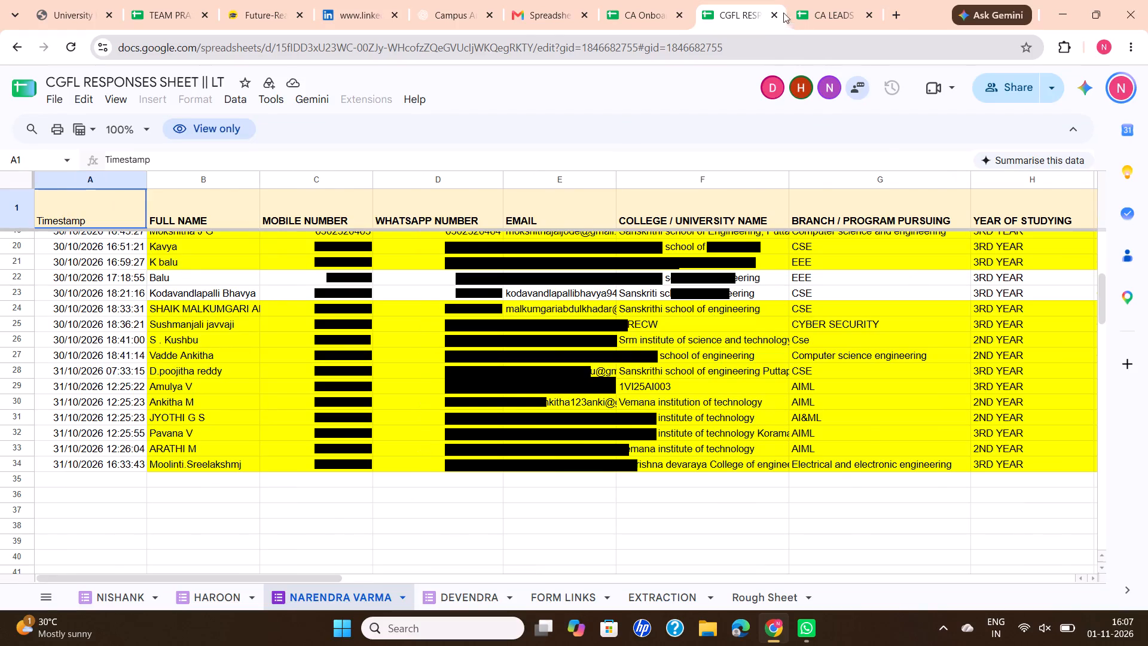
Return to CA LEADS and select the column H phone number of the lead in row 223 for calling.
{"action": "left_click", "coordinate": [822, 12]}
{"action": "scroll", "coordinate": [591, 358], "scroll_direction": "right", "scroll_amount": 2}
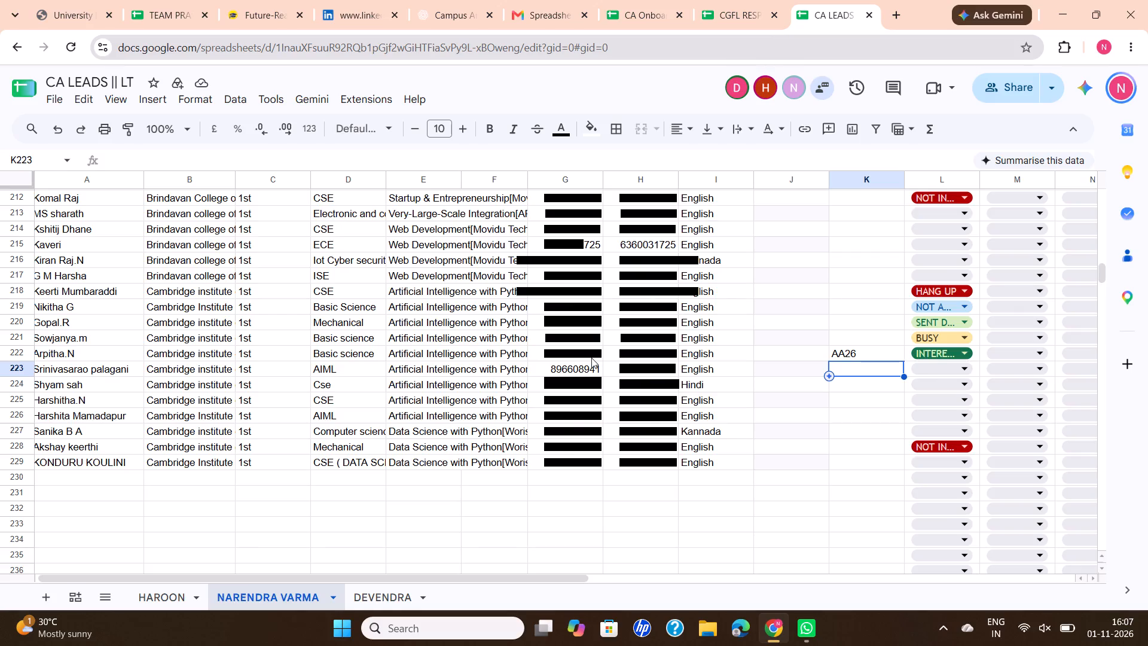
{"action": "left_click", "coordinate": [640, 373]}
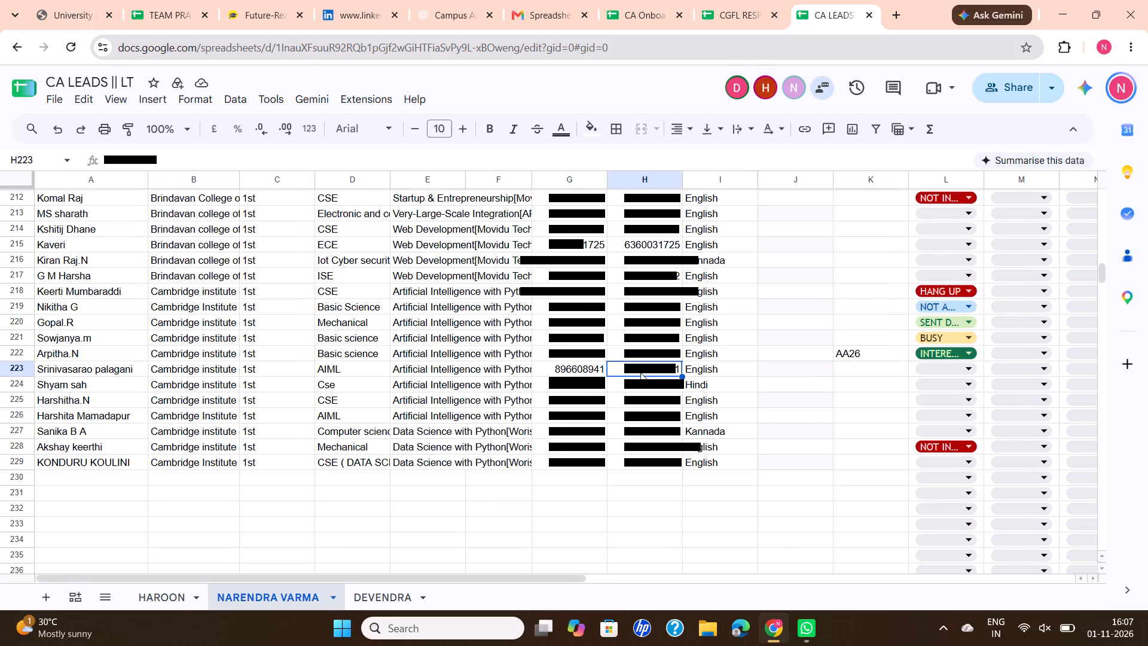
{"action": "scroll", "coordinate": [640, 373], "scroll_direction": "right", "scroll_amount": 3}
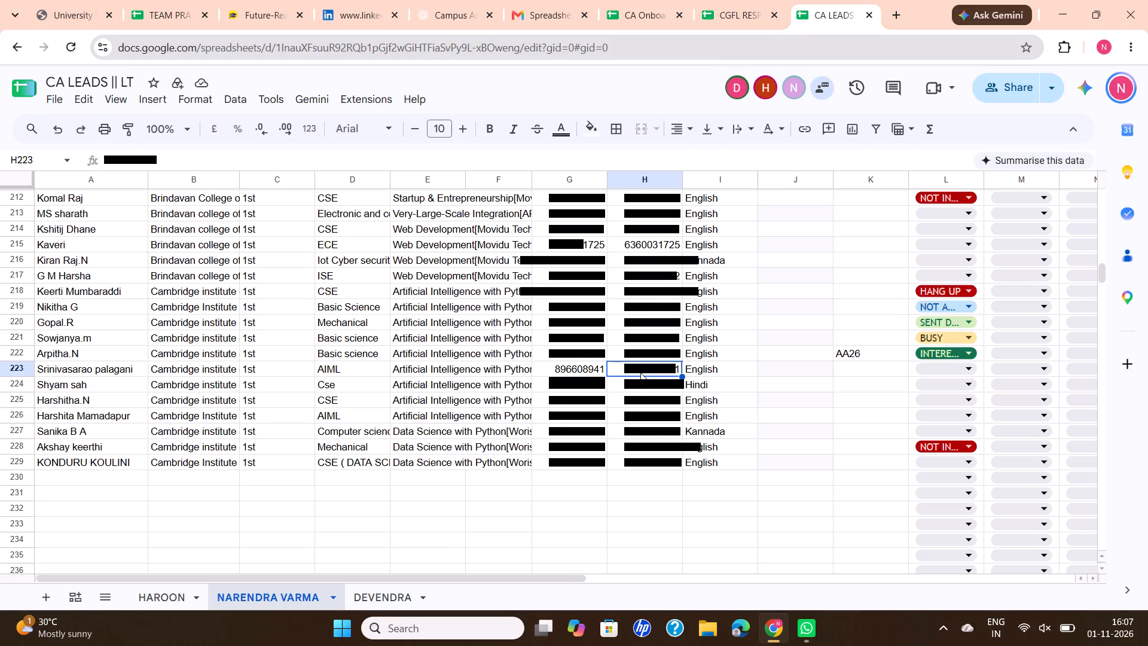
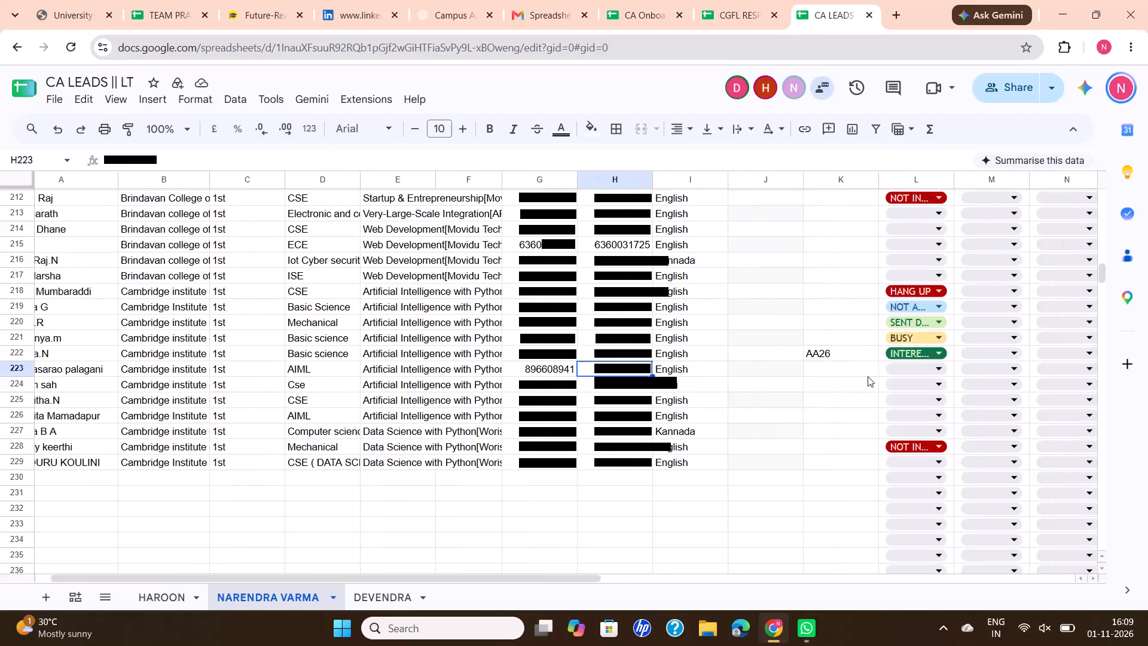
Set the column L call status of the lead in row 223 to CALL BACK.
{"action": "left_click_drag", "start_coordinate": [865, 371], "coordinate": [861, 411]}
{"action": "left_click", "coordinate": [861, 411]}
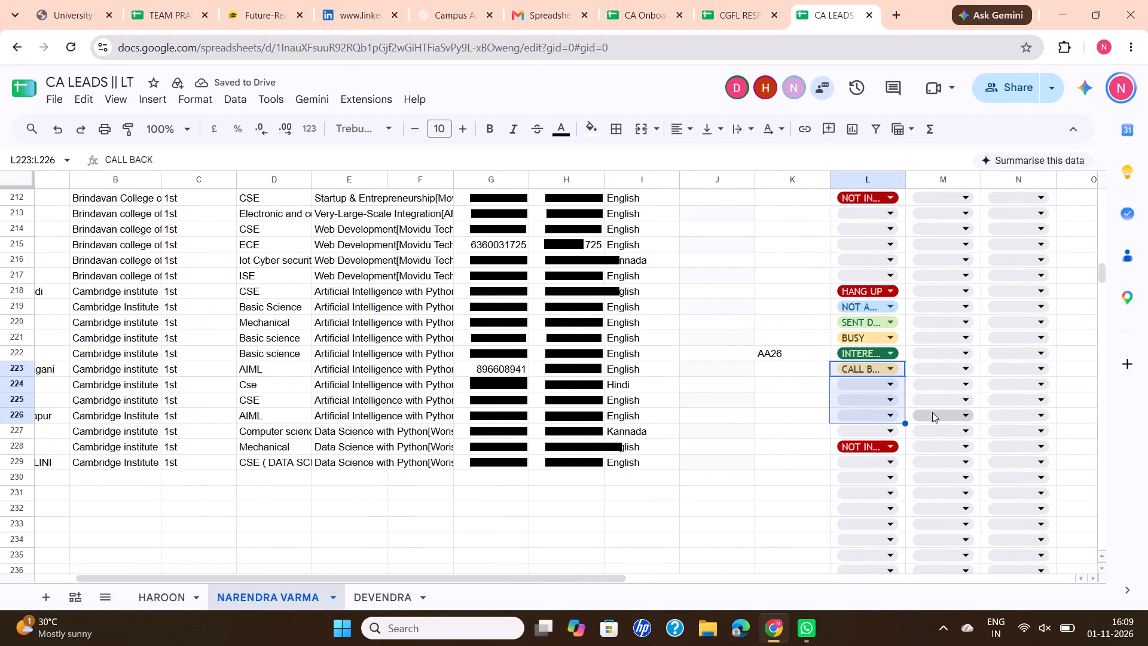
Record the note 5 in column O for the call-back lead in row 223.
{"action": "scroll", "coordinate": [929, 367], "scroll_direction": "left", "scroll_amount": 1}
{"action": "double_click", "coordinate": [954, 367]}
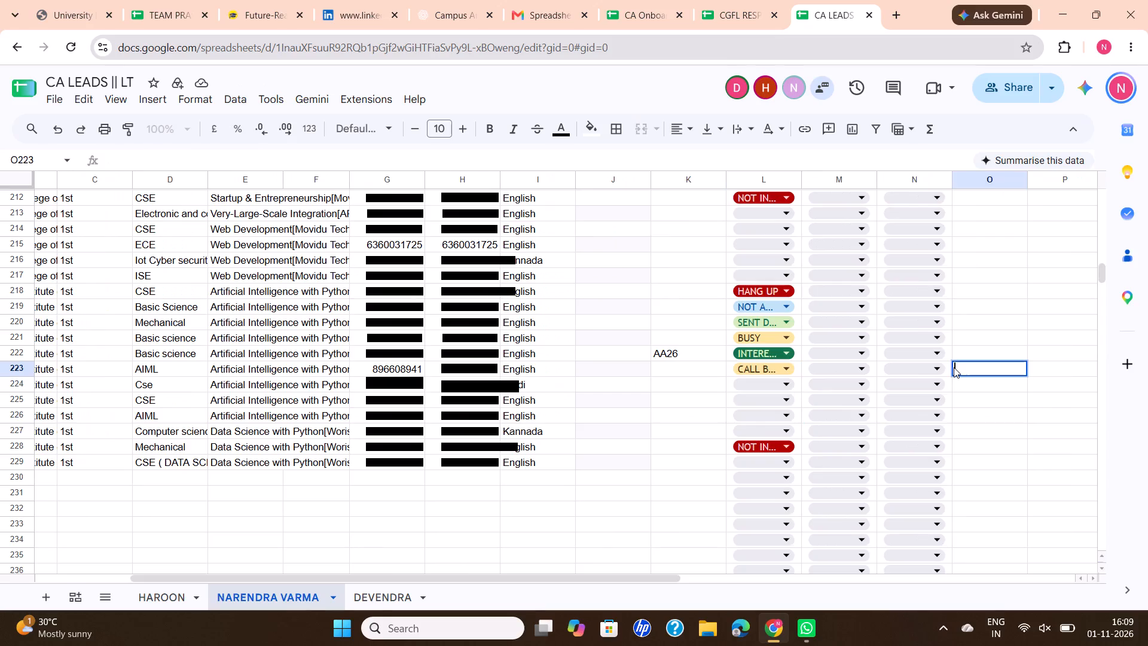
{"action": "key", "text": "5"}
{"action": "scroll", "coordinate": [954, 367], "scroll_direction": "up", "scroll_amount": 4}
{"action": "left_click", "coordinate": [698, 384]}
Select the column G phone number of the lead in row 224 for calling.
{"action": "scroll", "coordinate": [698, 384], "scroll_direction": "right", "scroll_amount": 2}
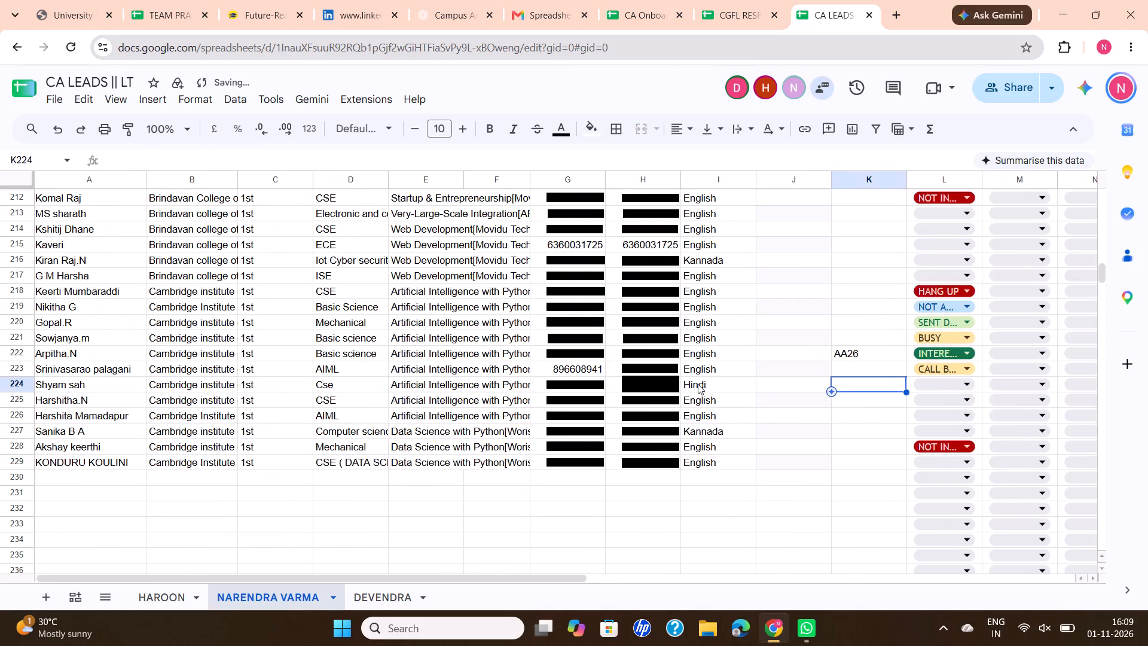
{"action": "scroll", "coordinate": [390, 384], "scroll_direction": "right", "scroll_amount": 1}
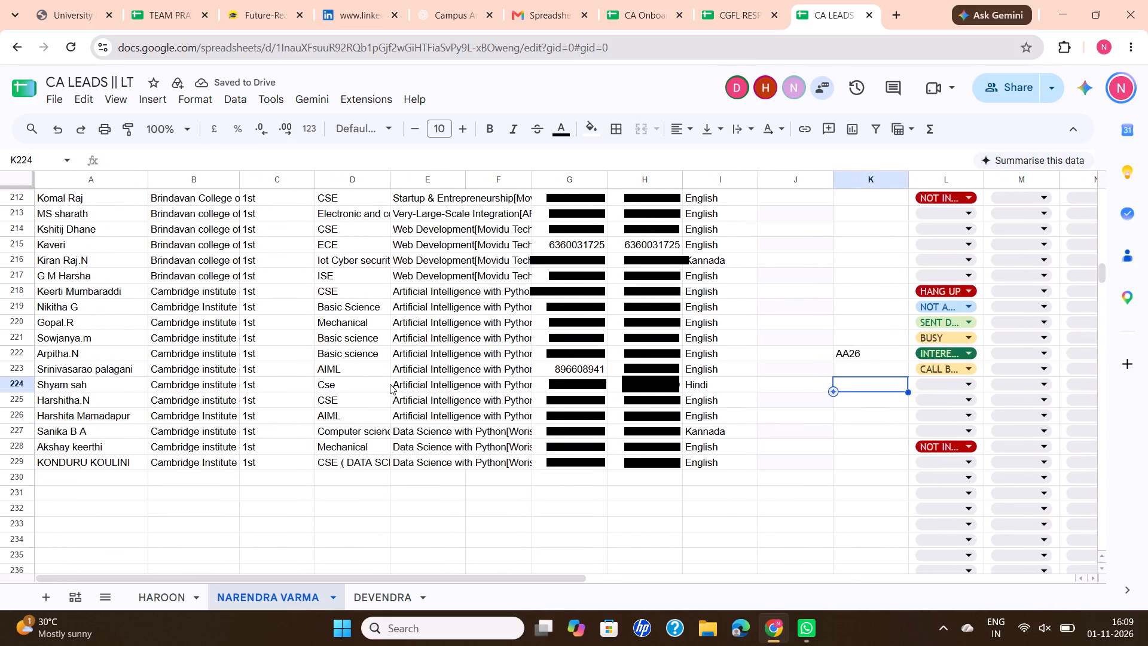
{"action": "scroll", "coordinate": [390, 384], "scroll_direction": "right", "scroll_amount": 1}
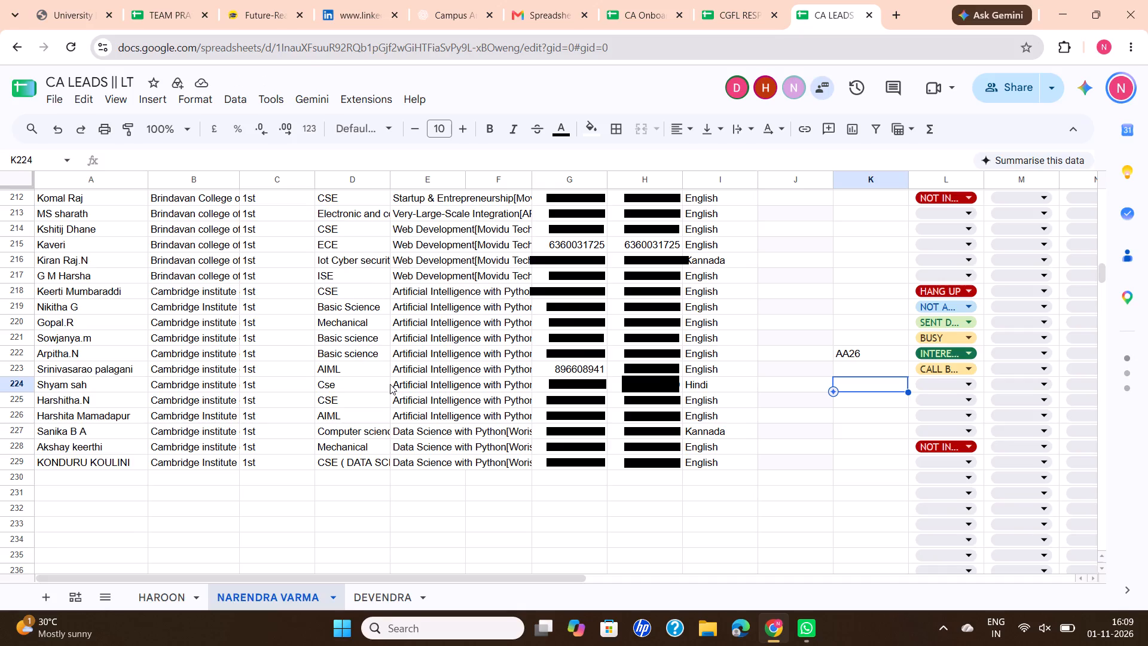
{"action": "left_click", "coordinate": [567, 383]}
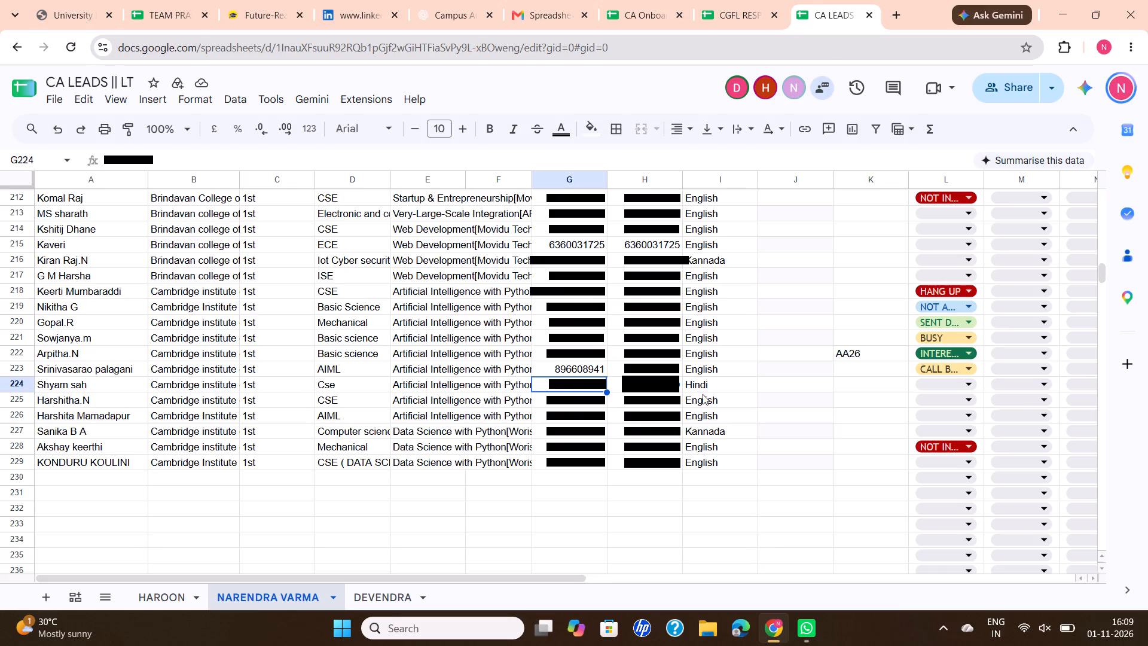
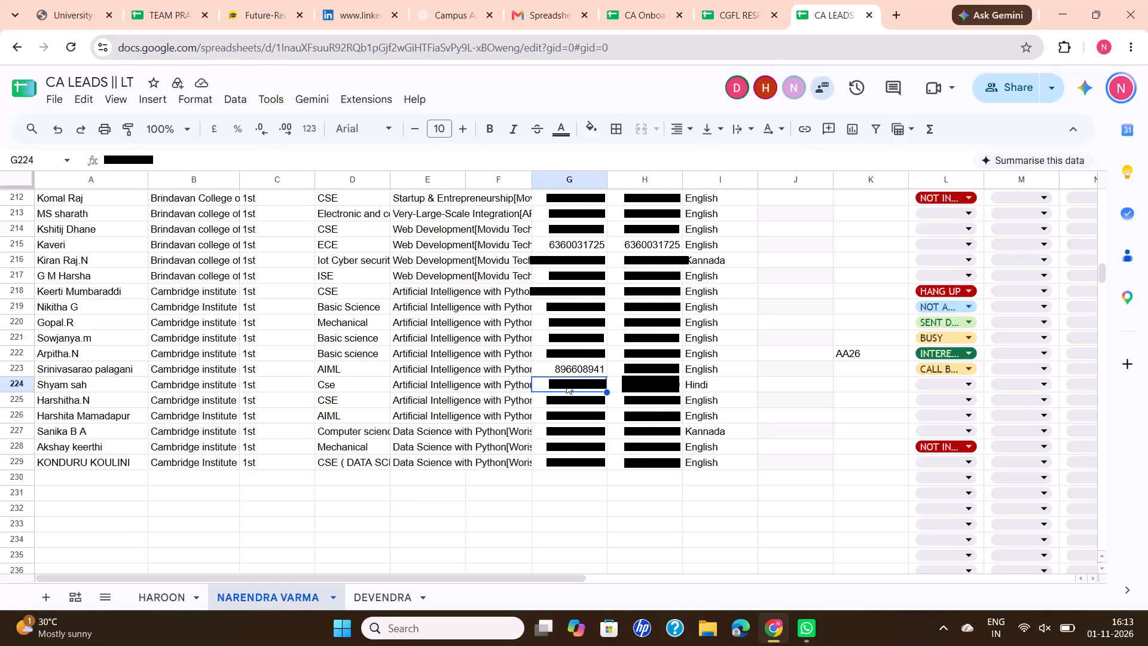
Copy the column G phone number of the lead in row 224.
{"action": "triple_click", "coordinate": [566, 383]}
{"action": "key", "text": "ctrl+c"}
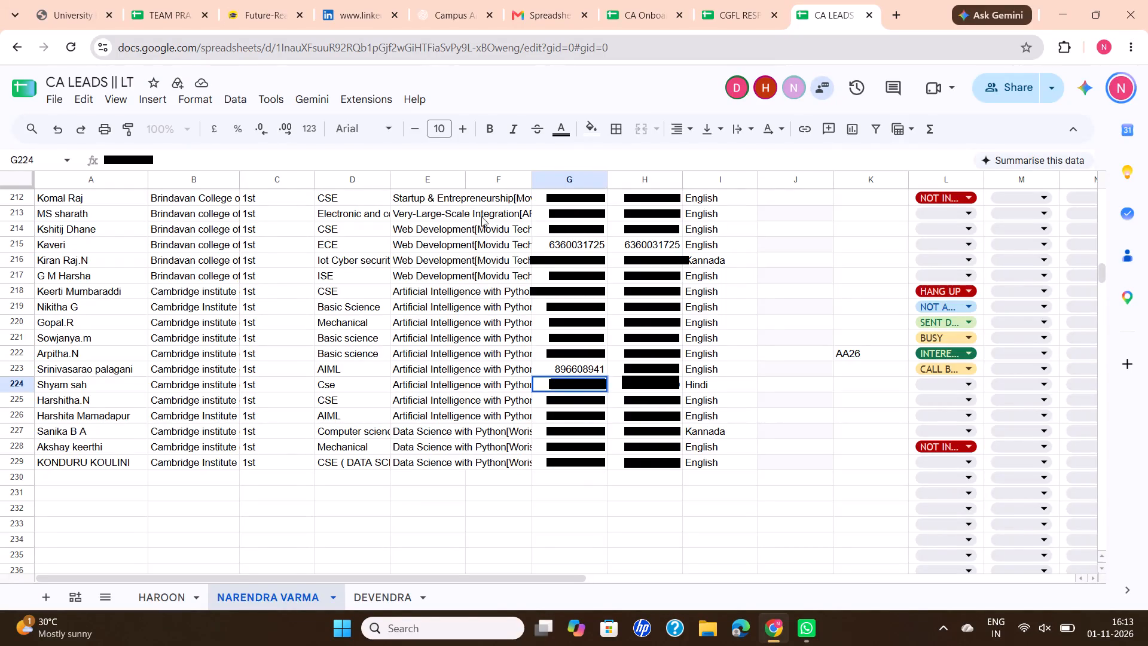
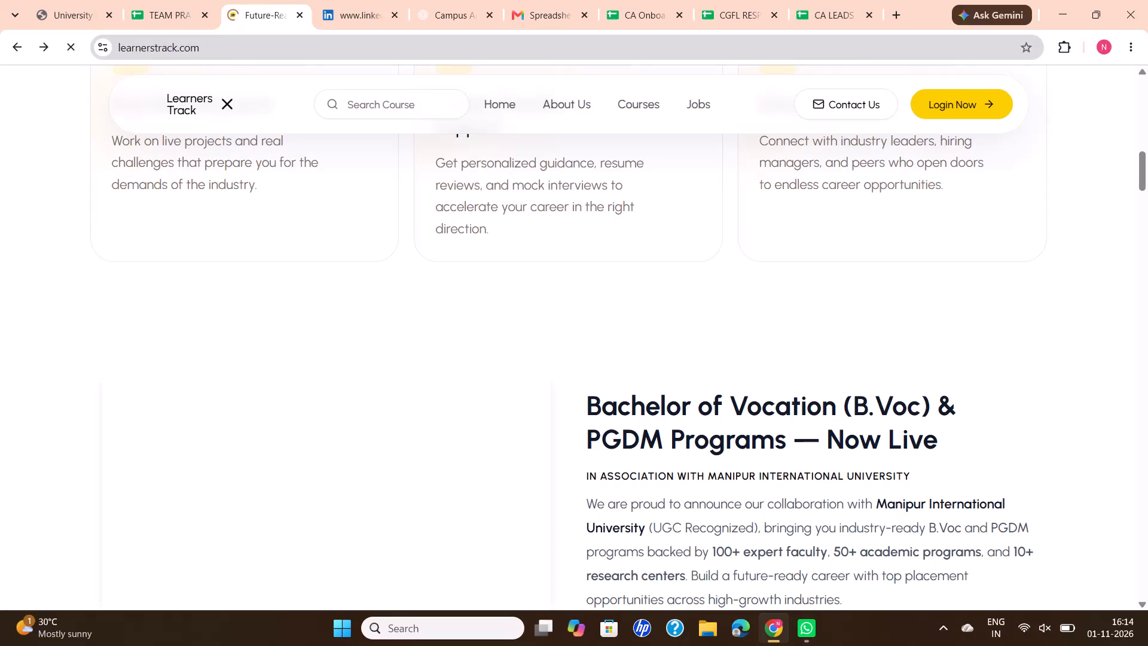
{"action": "left_click", "coordinate": [282, 53]}
{"action": "key", "text": "ctrl+a"}
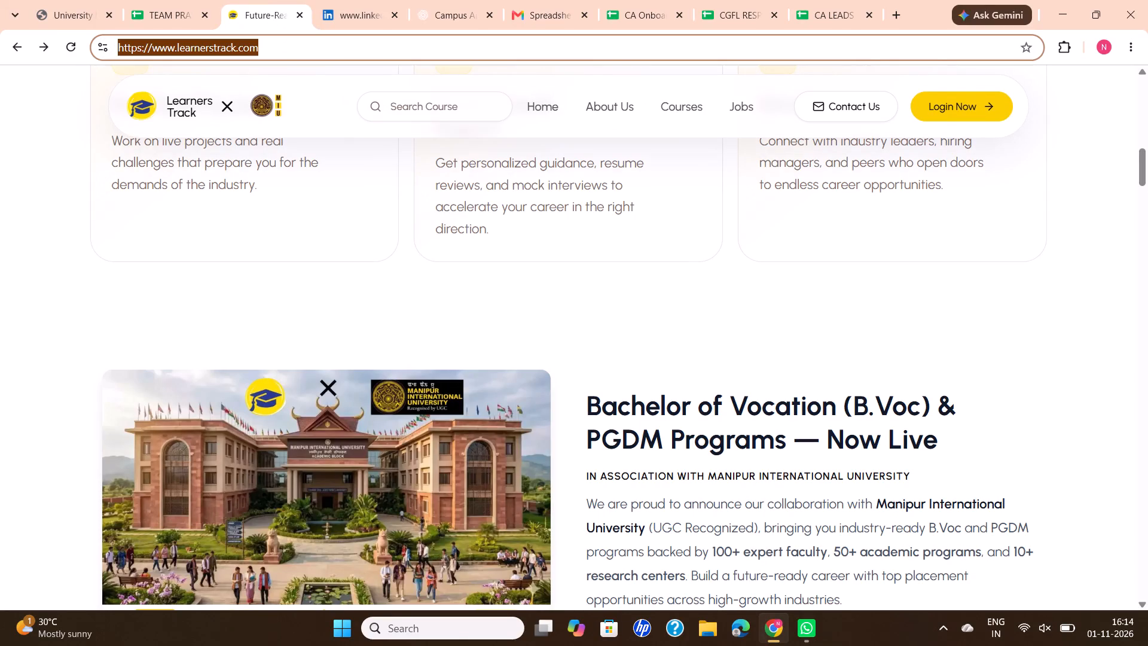
{"action": "key", "text": "ctrl+c"}
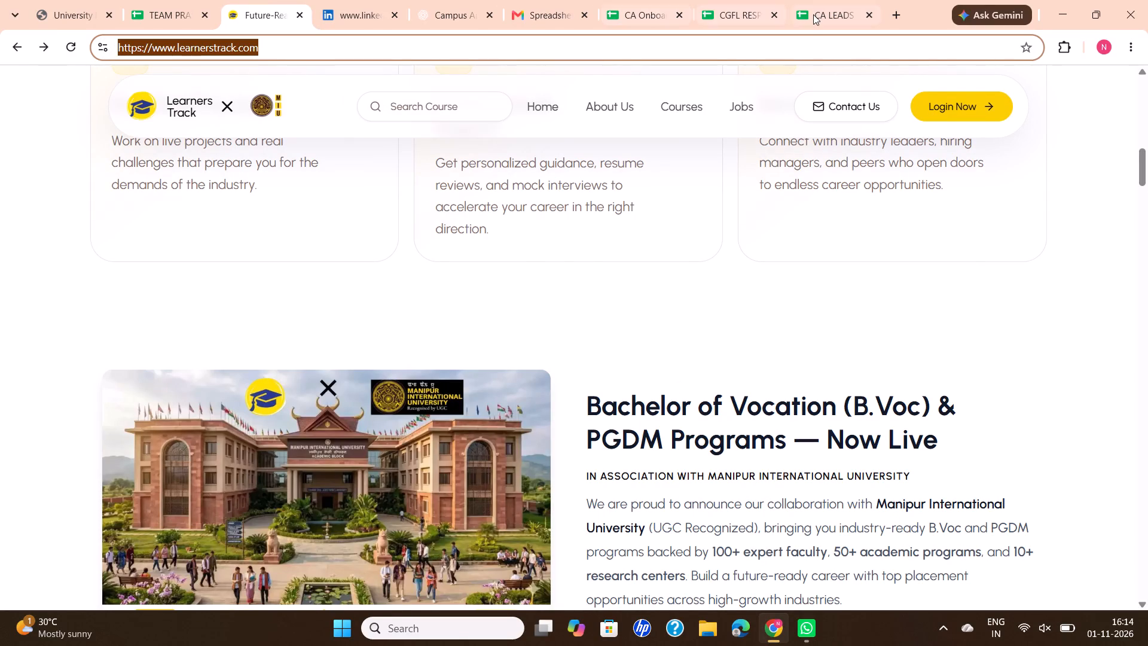
Reload the CA Onboarding Application responses, check the latest form entries, and return to the CA LEADS spreadsheet.
{"action": "left_click", "coordinate": [813, 16]}
{"action": "left_click", "coordinate": [640, 10]}
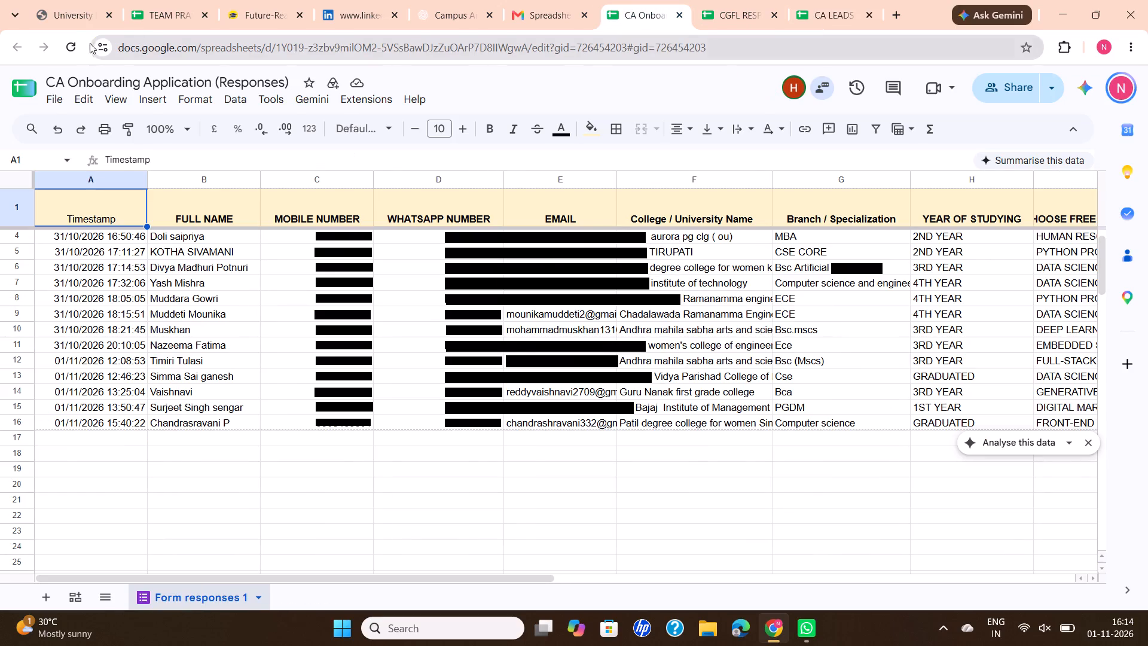
{"action": "left_click", "coordinate": [68, 45]}
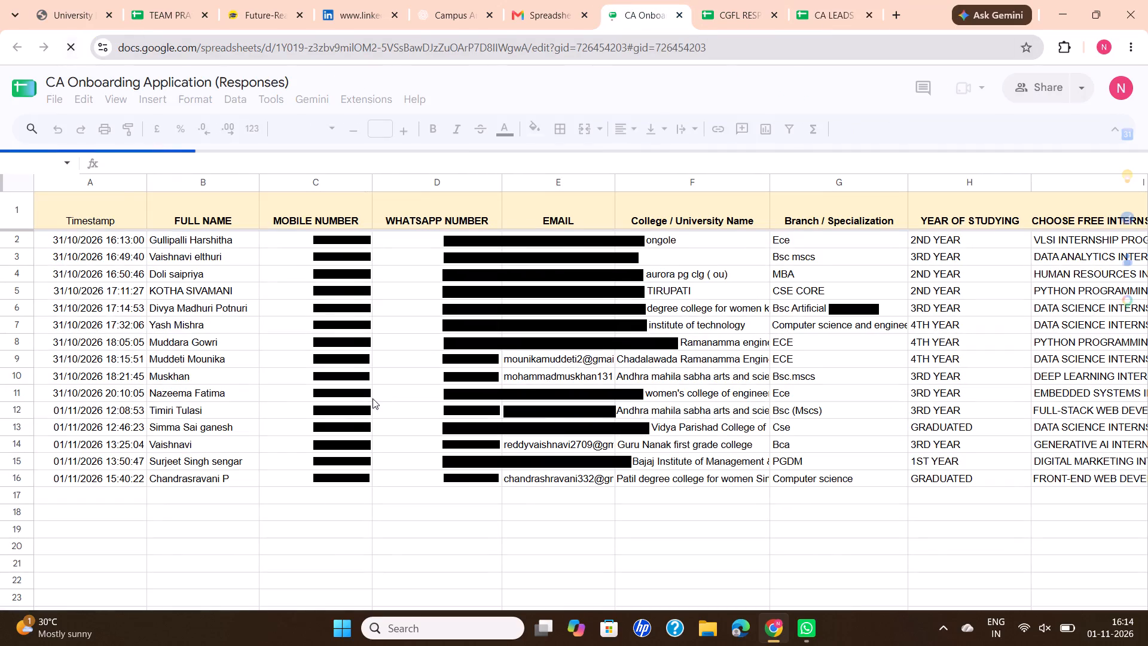
{"action": "scroll", "coordinate": [425, 501], "scroll_direction": "down", "scroll_amount": 1}
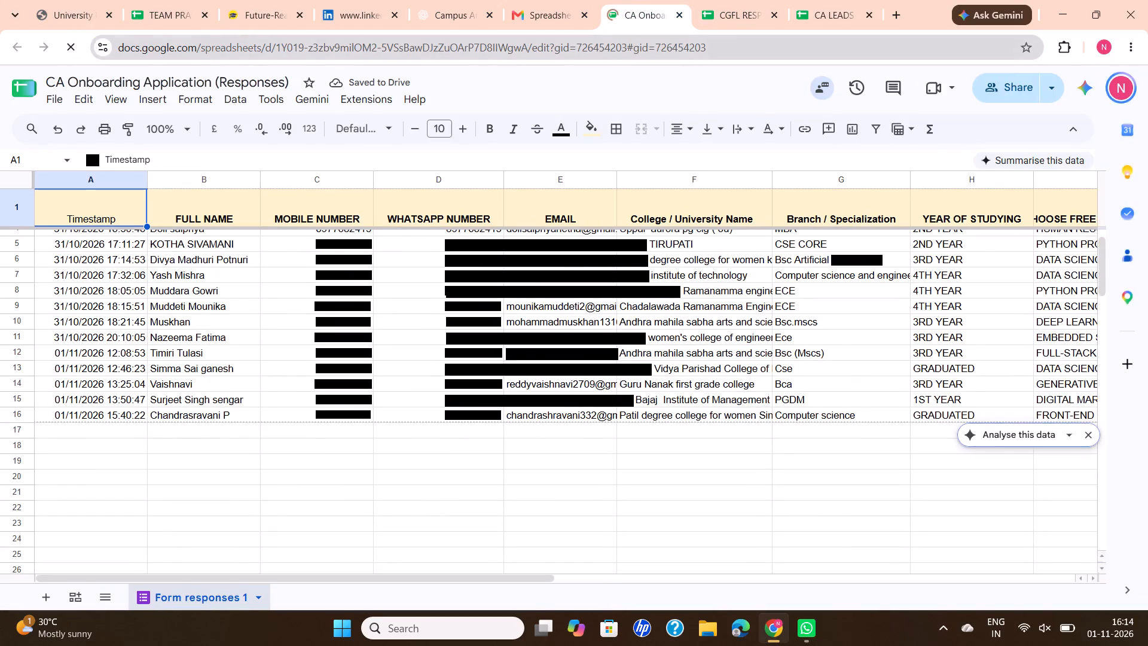
{"action": "left_click", "coordinate": [732, 16]}
{"action": "left_click", "coordinate": [846, 0]}
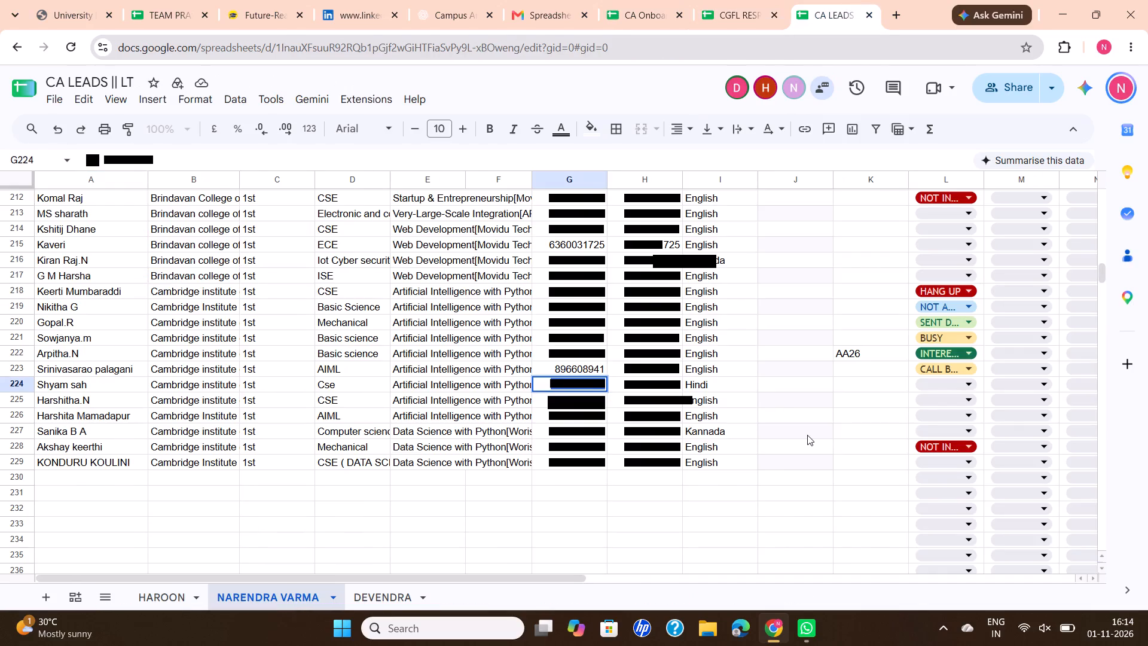
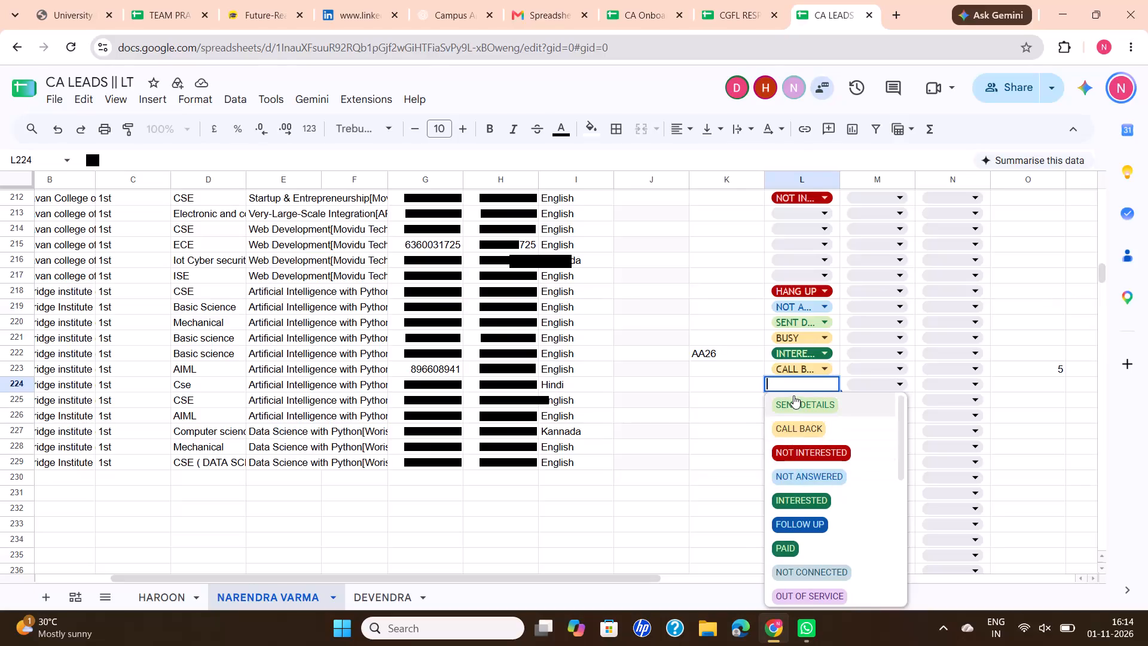
Set the call status of the lead in row 224 to SENT DETAILS.
{"action": "left_click", "coordinate": [745, 392]}
{"action": "left_click", "coordinate": [738, 398]}
{"action": "scroll", "coordinate": [738, 398], "scroll_direction": "right", "scroll_amount": 5}
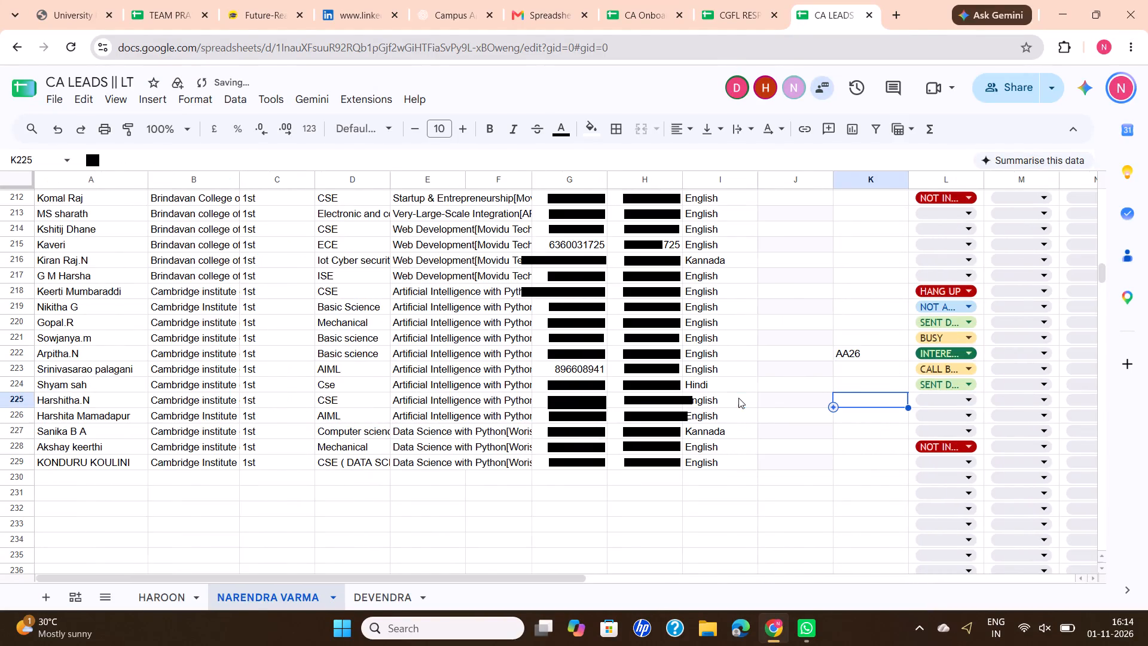
{"action": "left_click", "coordinate": [554, 403]}
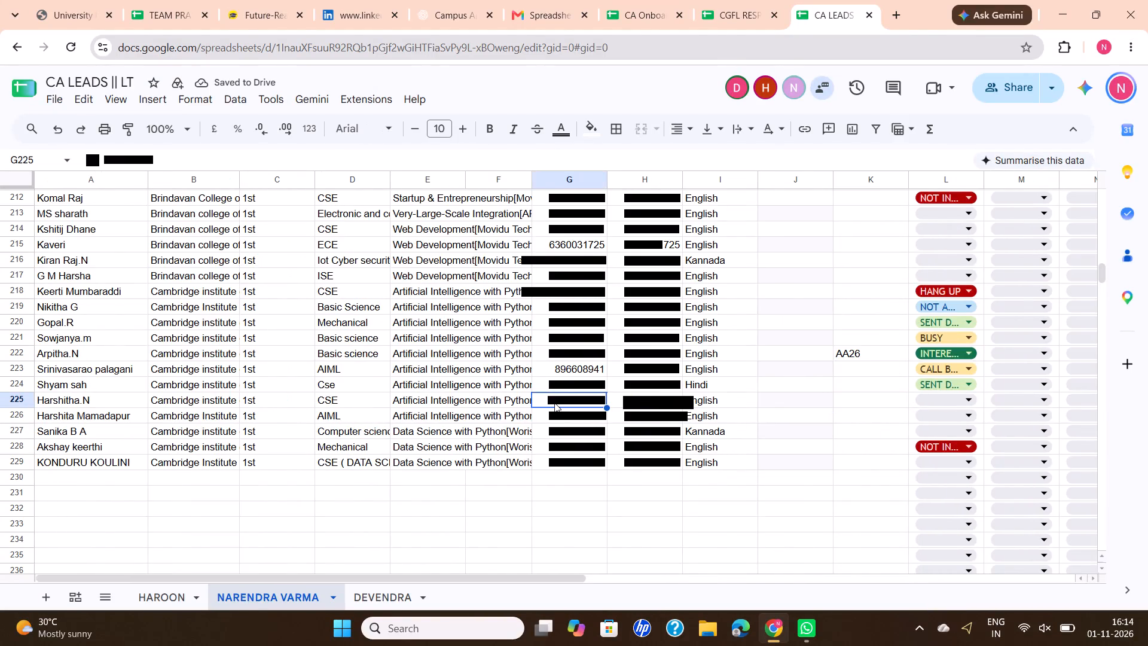
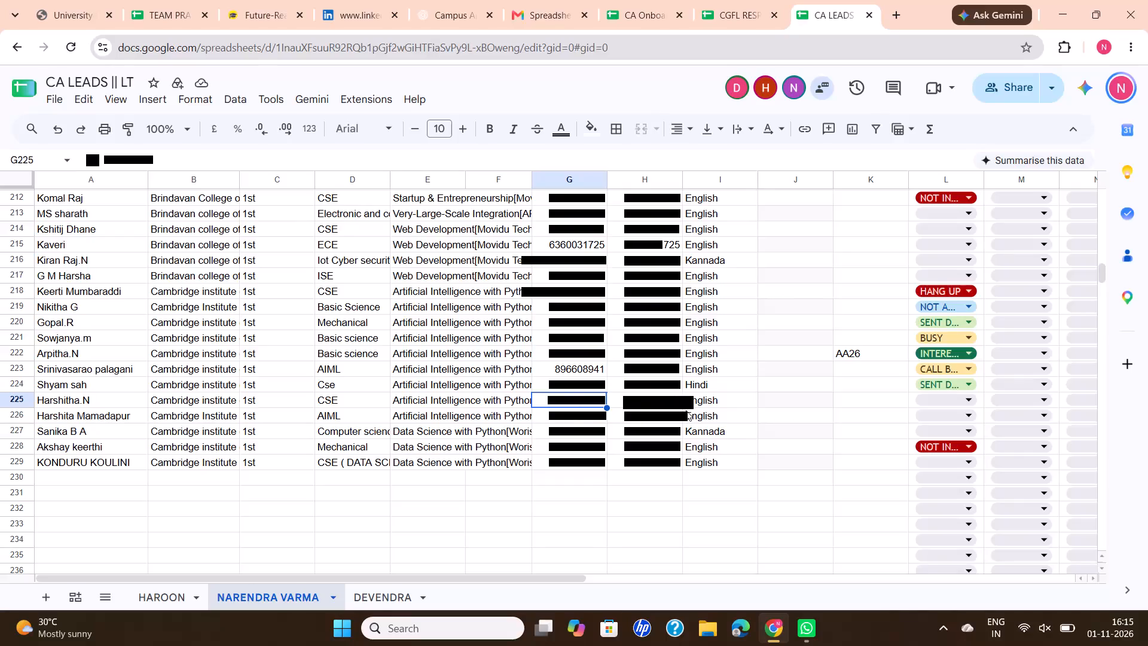
Set the call status of the lead in row 225 to NOT ANSWERED.
{"action": "left_click", "coordinate": [925, 398]}
{"action": "left_click", "coordinate": [944, 486]}
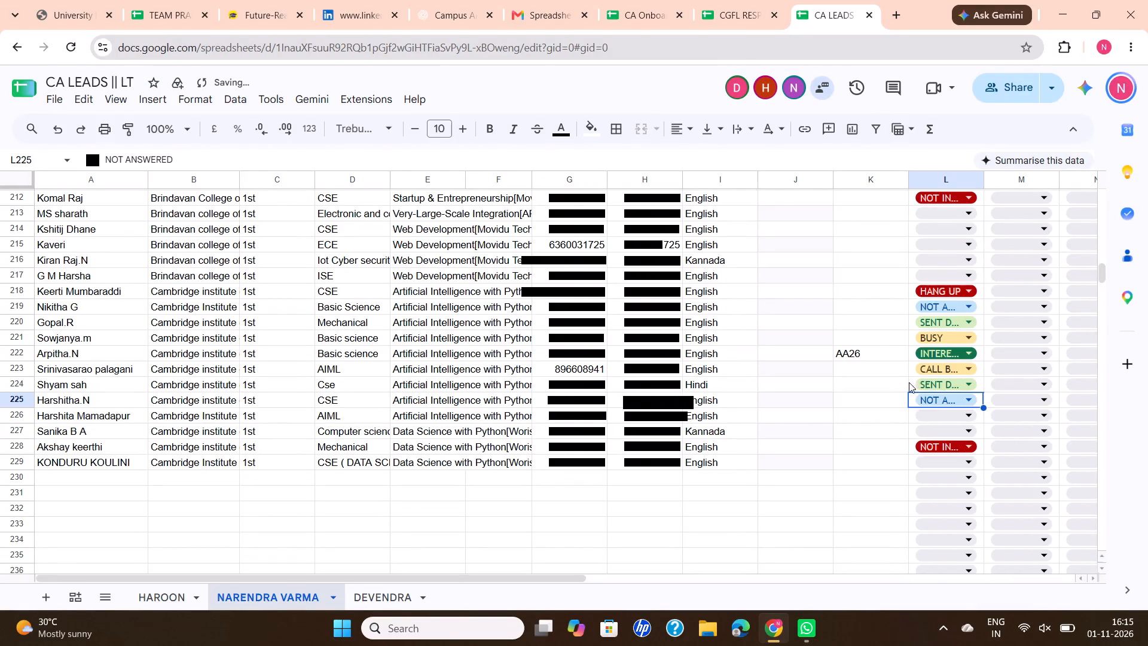
{"action": "left_click", "coordinate": [865, 416]}
{"action": "scroll", "coordinate": [865, 416], "scroll_direction": "right", "scroll_amount": 4}
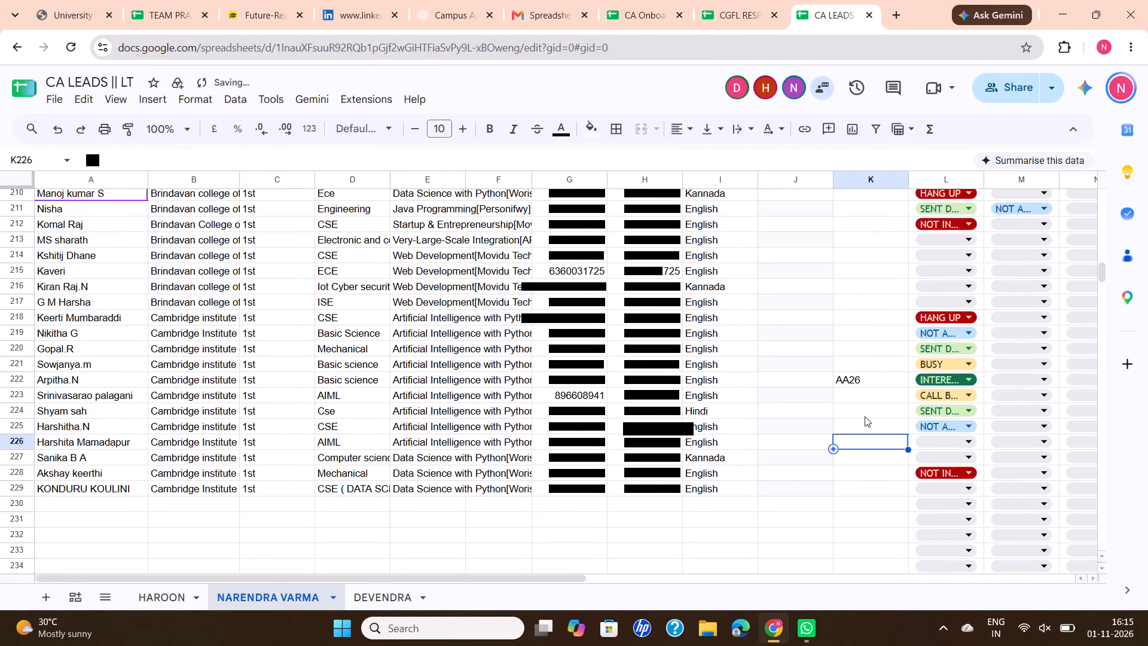
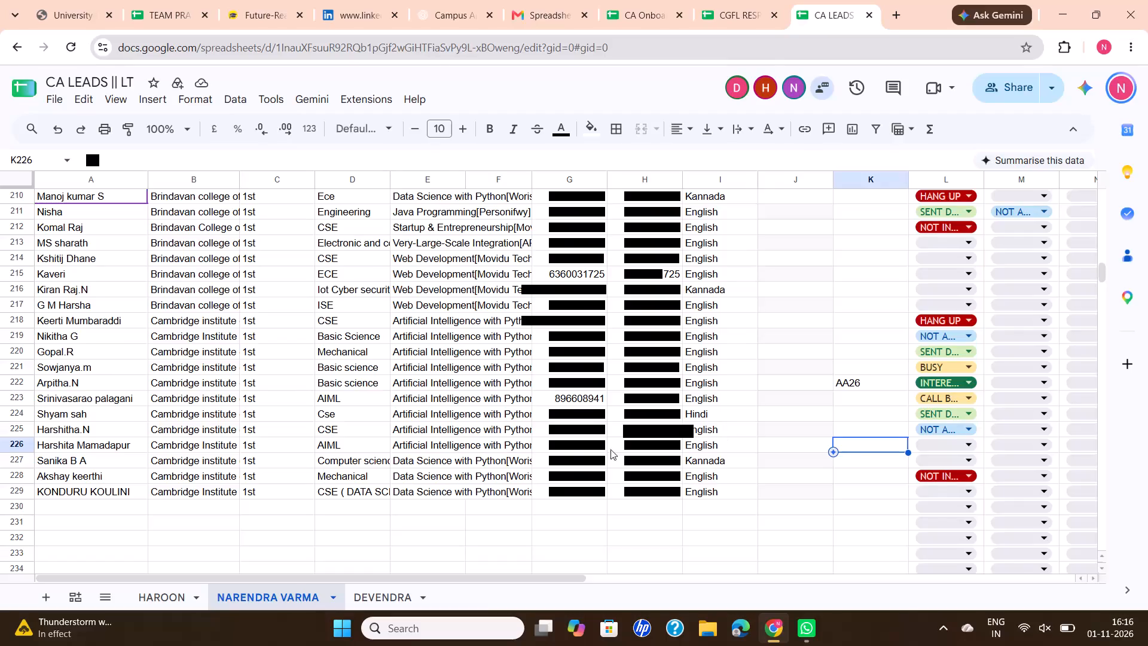
Select the phone number of the lead in row 226 for the next call.
{"action": "left_click", "coordinate": [597, 450]}
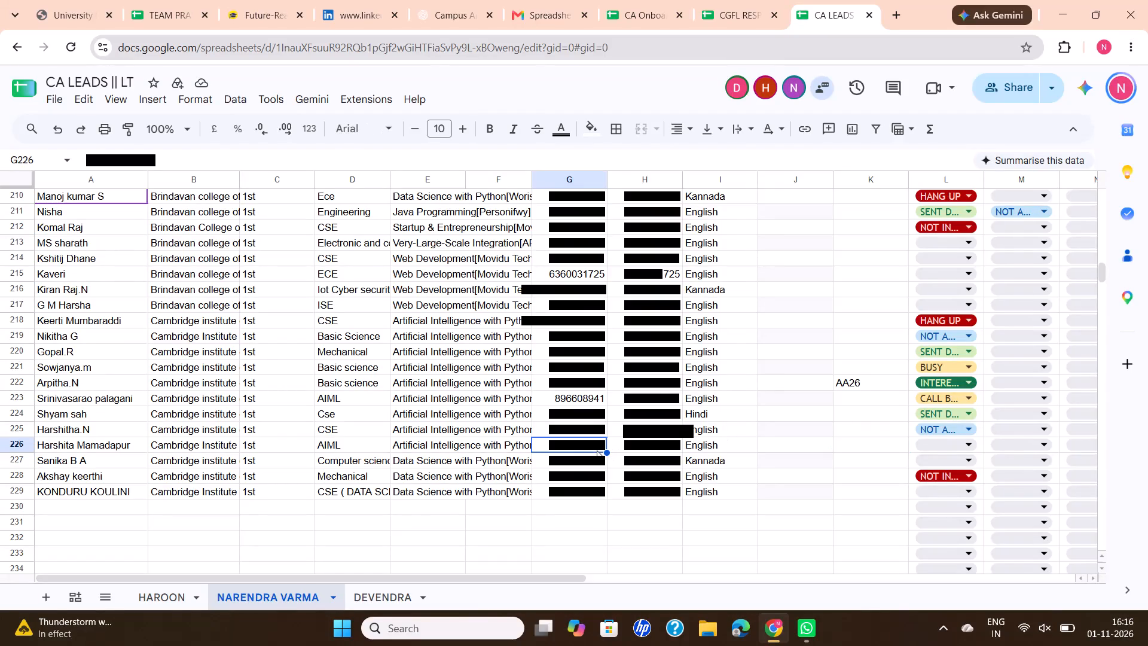
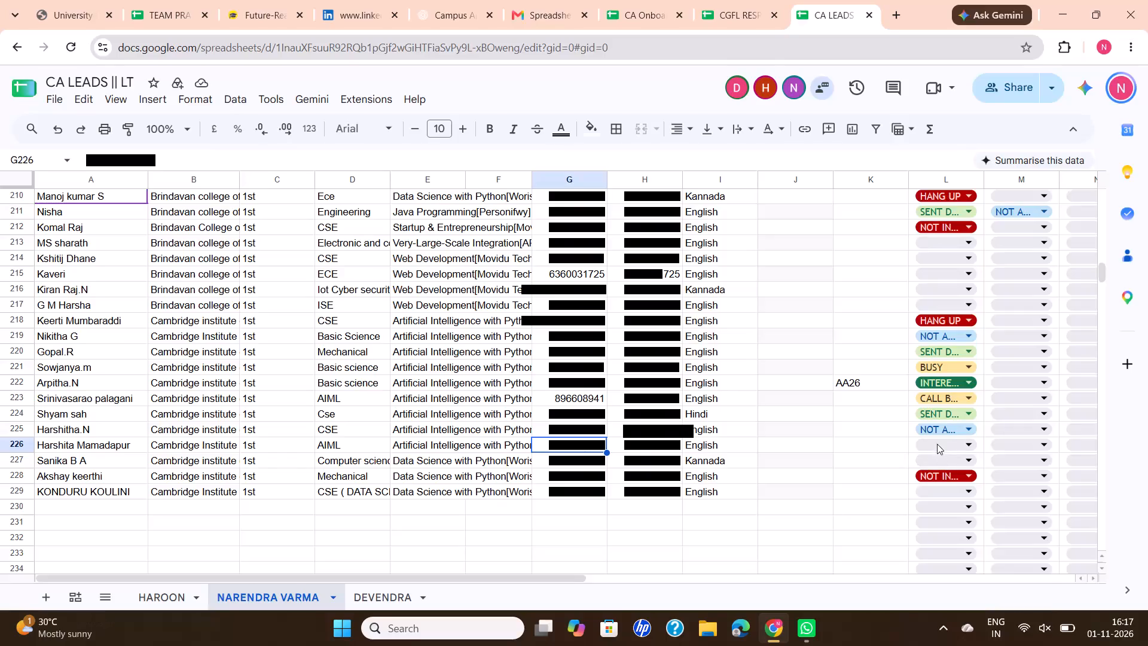
Set the call status of the lead in row 226 to HANG UP in column L.
{"action": "left_click", "coordinate": [937, 444]}
{"action": "scroll", "coordinate": [944, 509], "scroll_direction": "down", "scroll_amount": 2}
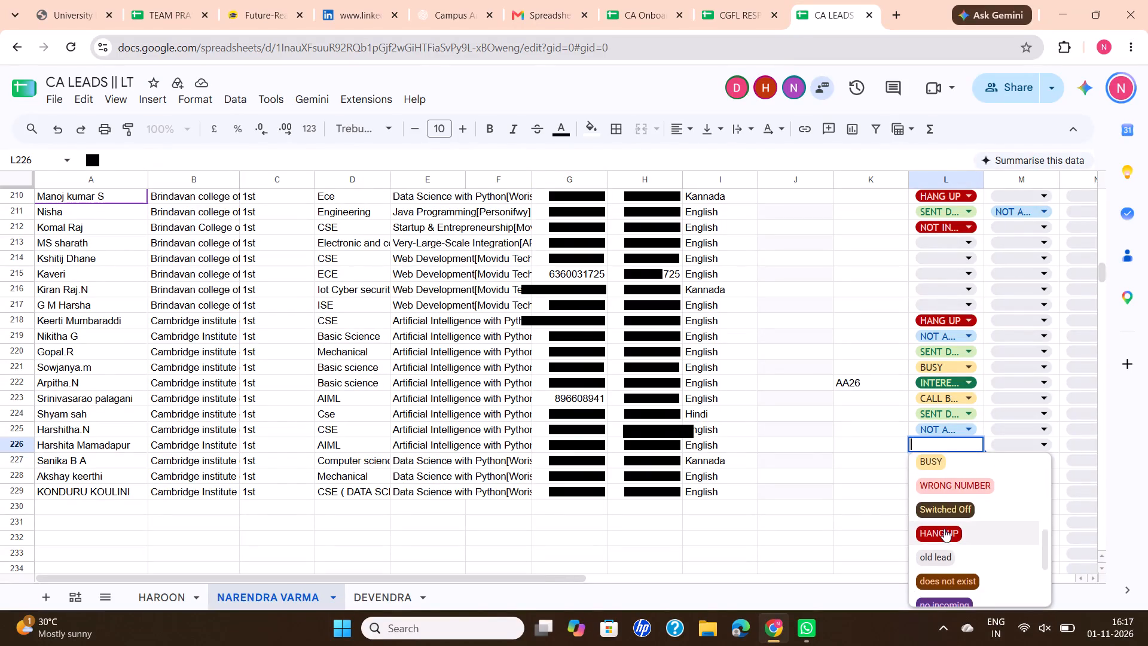
{"action": "left_click", "coordinate": [944, 529]}
{"action": "left_click", "coordinate": [873, 455]}
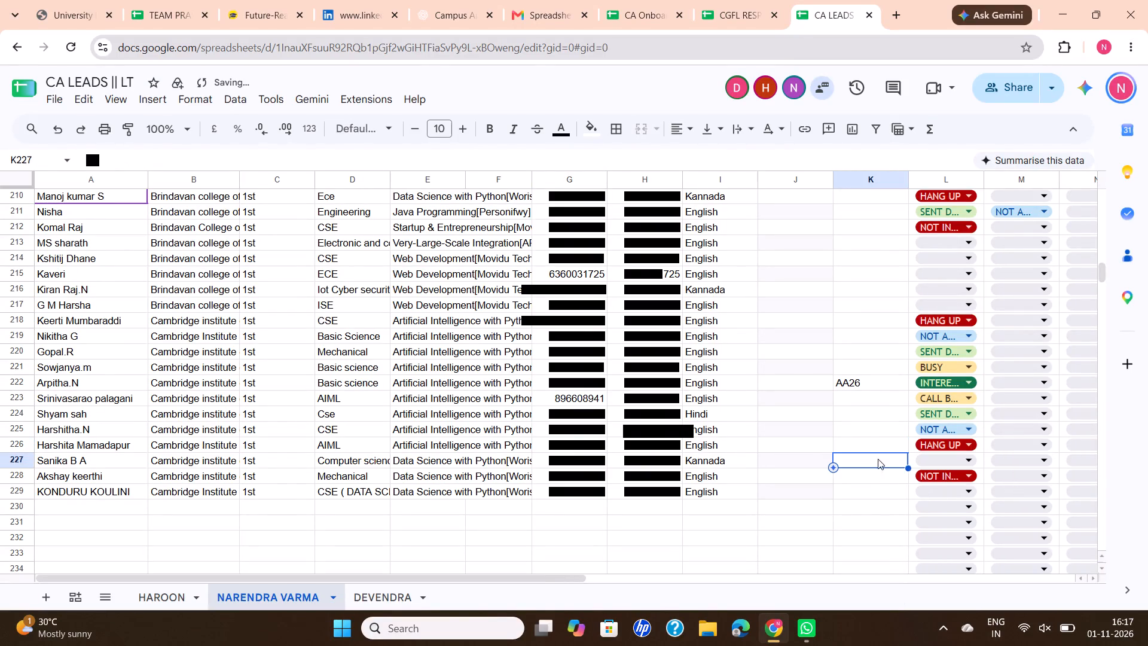
{"action": "scroll", "coordinate": [881, 468], "scroll_direction": "right", "scroll_amount": 3}
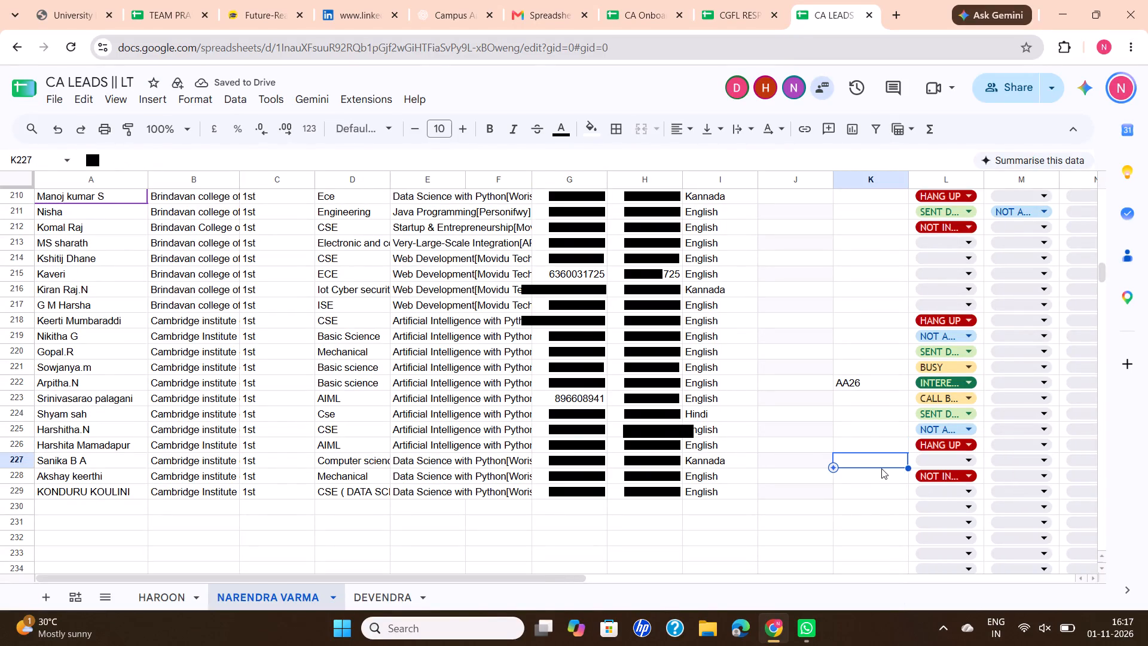
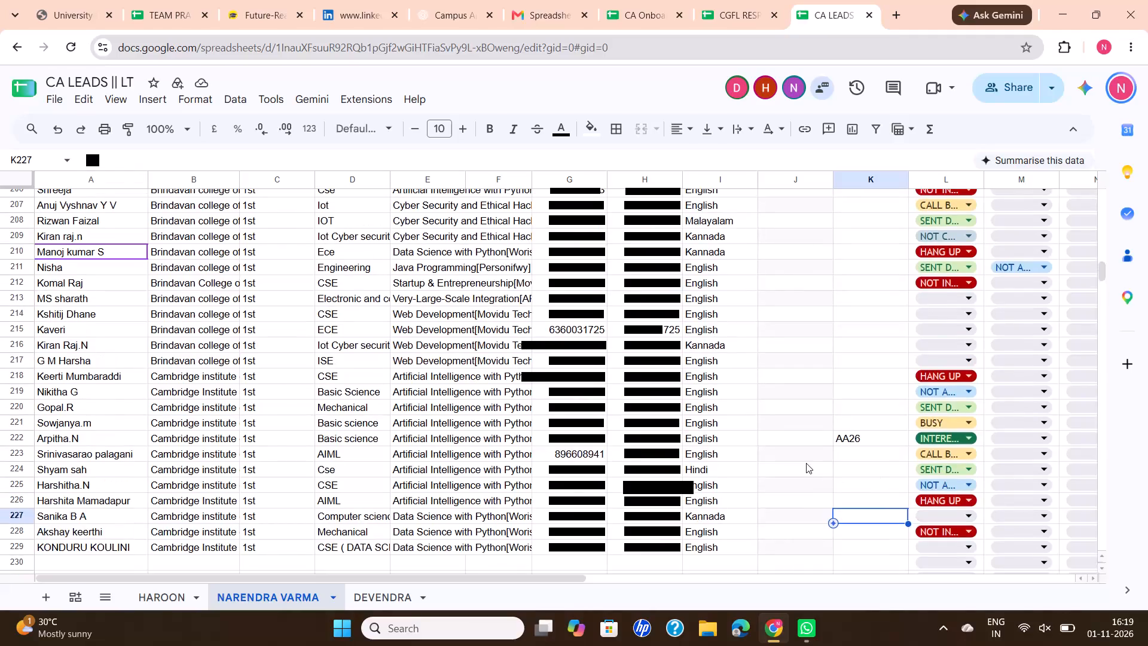
Set the call status of the lead in row 227 to NOT INTERESTED in column L.
{"action": "scroll", "coordinate": [806, 463], "scroll_direction": "up", "scroll_amount": 1}
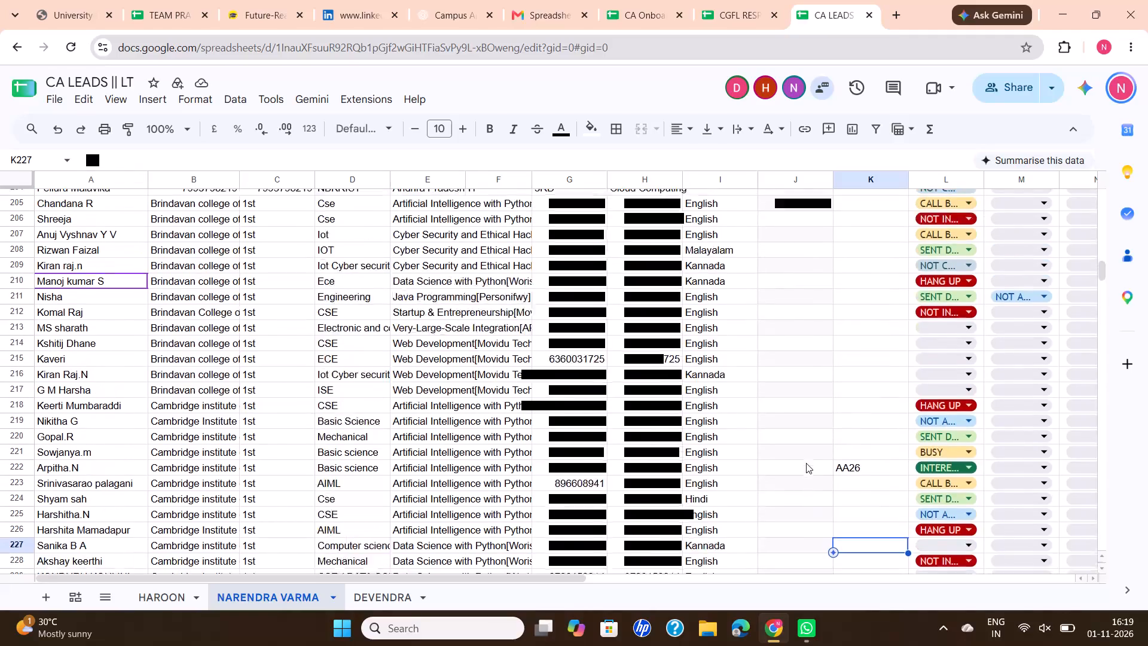
{"action": "scroll", "coordinate": [806, 463], "scroll_direction": "up", "scroll_amount": 1}
{"action": "scroll", "coordinate": [806, 463], "scroll_direction": "down", "scroll_amount": 1}
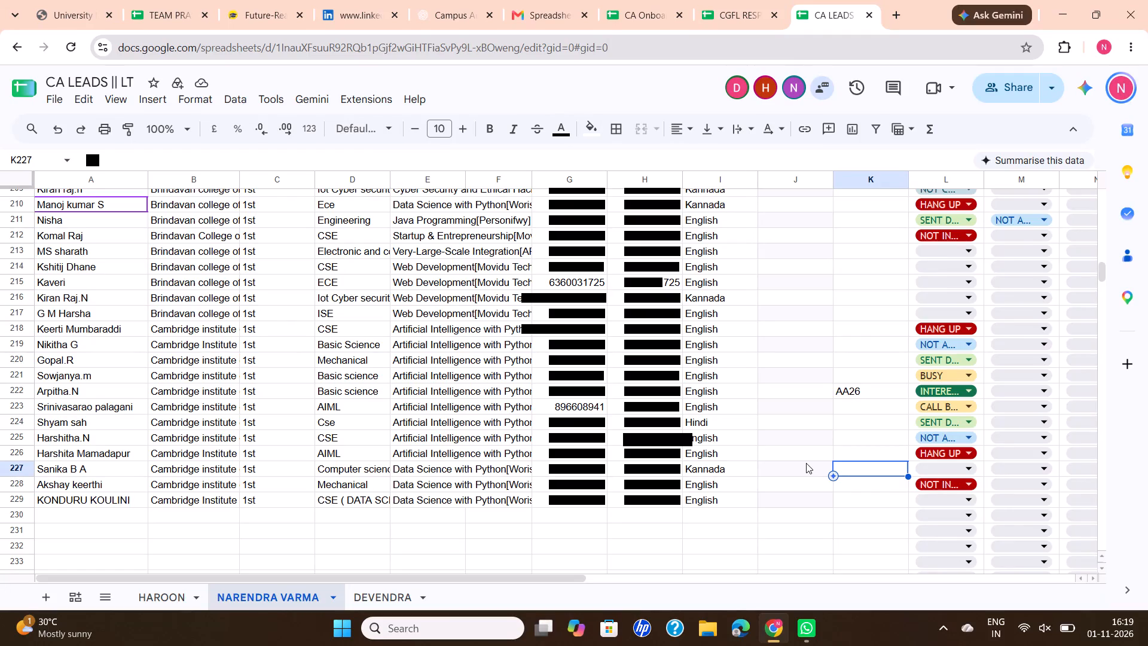
{"action": "left_click", "coordinate": [923, 472]}
{"action": "left_click", "coordinate": [939, 538]}
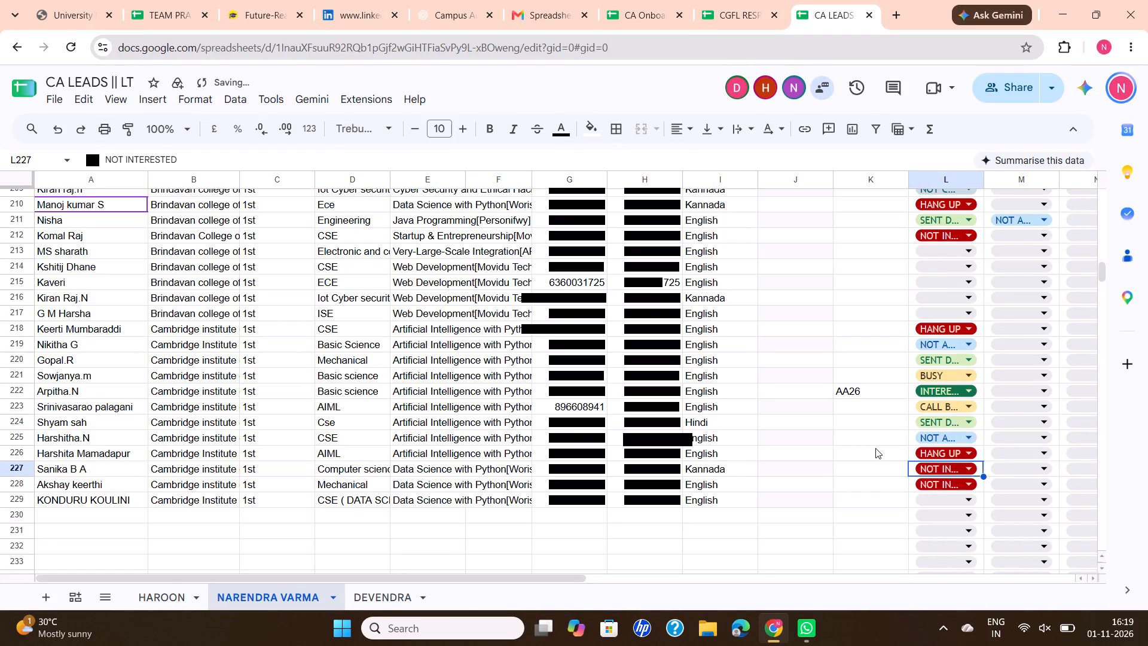
Review the earlier leads in rows 186 to 210, checking the details and call statuses of the lead in row 194.
{"action": "scroll", "coordinate": [875, 448], "scroll_direction": "up", "scroll_amount": 4}
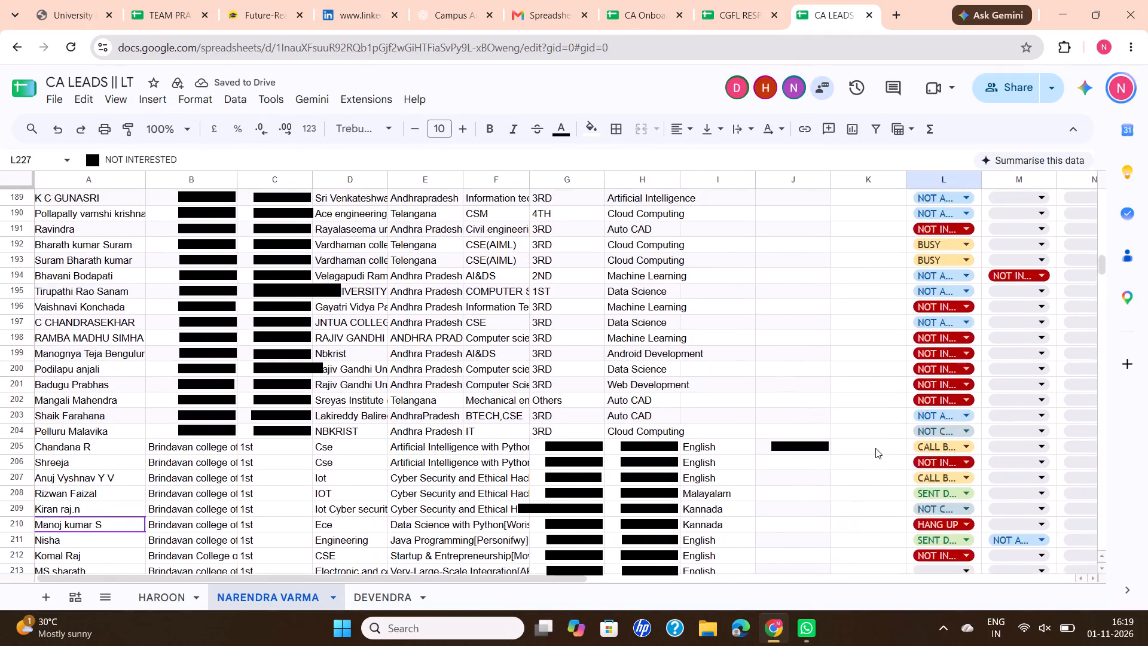
{"action": "scroll", "coordinate": [875, 448], "scroll_direction": "up", "scroll_amount": 1}
{"action": "scroll", "coordinate": [579, 322], "scroll_direction": "left", "scroll_amount": 1}
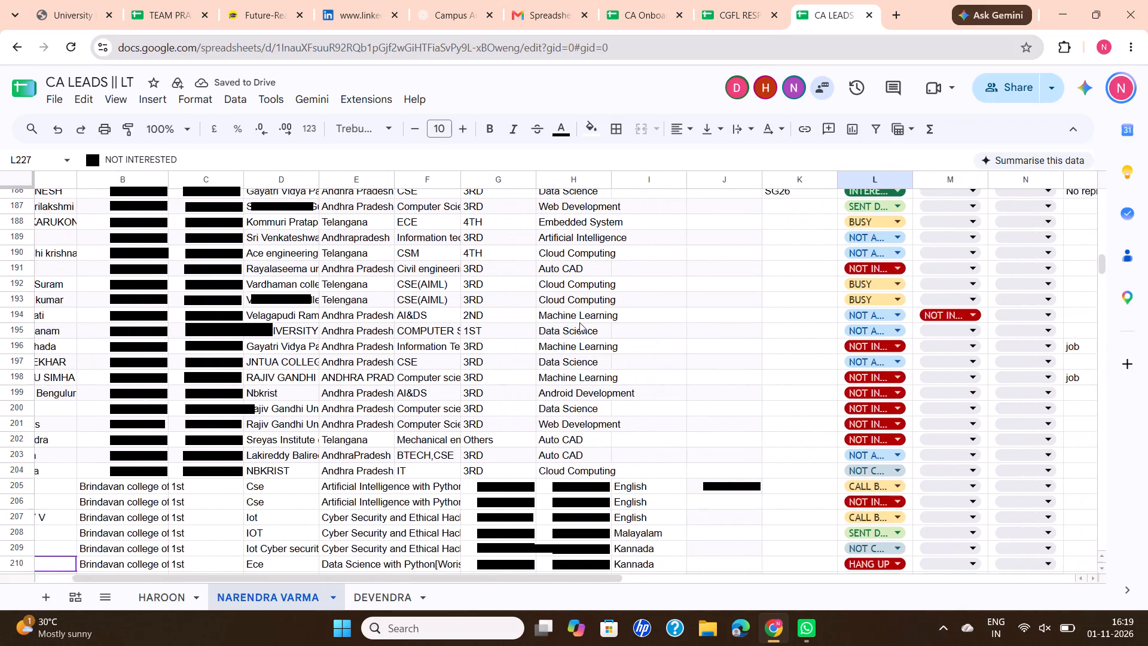
{"action": "scroll", "coordinate": [579, 322], "scroll_direction": "left", "scroll_amount": 1}
{"action": "scroll", "coordinate": [725, 322], "scroll_direction": "right", "scroll_amount": 3}
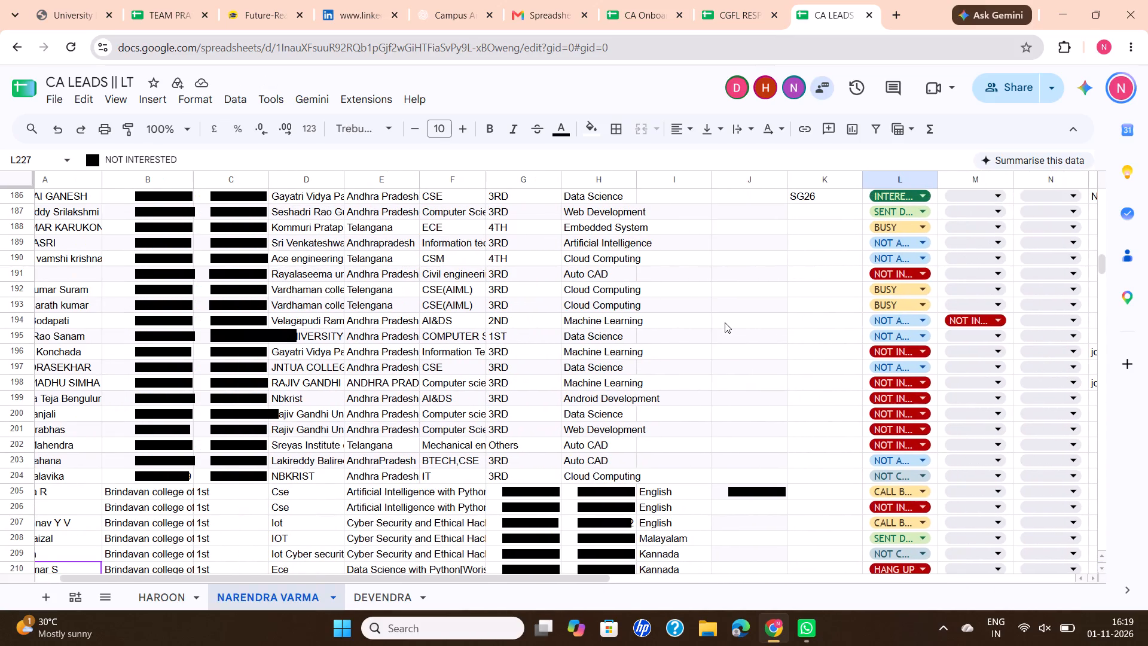
{"action": "left_click", "coordinate": [863, 318]}
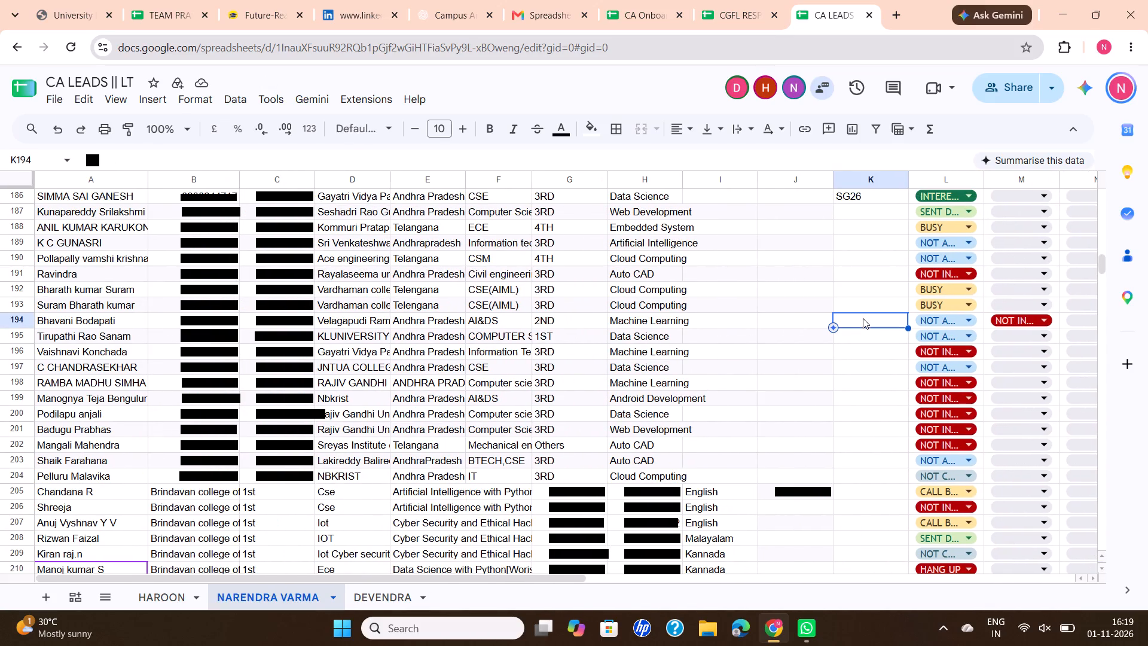
{"action": "scroll", "coordinate": [863, 318], "scroll_direction": "left", "scroll_amount": 2}
{"action": "scroll", "coordinate": [863, 318], "scroll_direction": "right", "scroll_amount": 3}
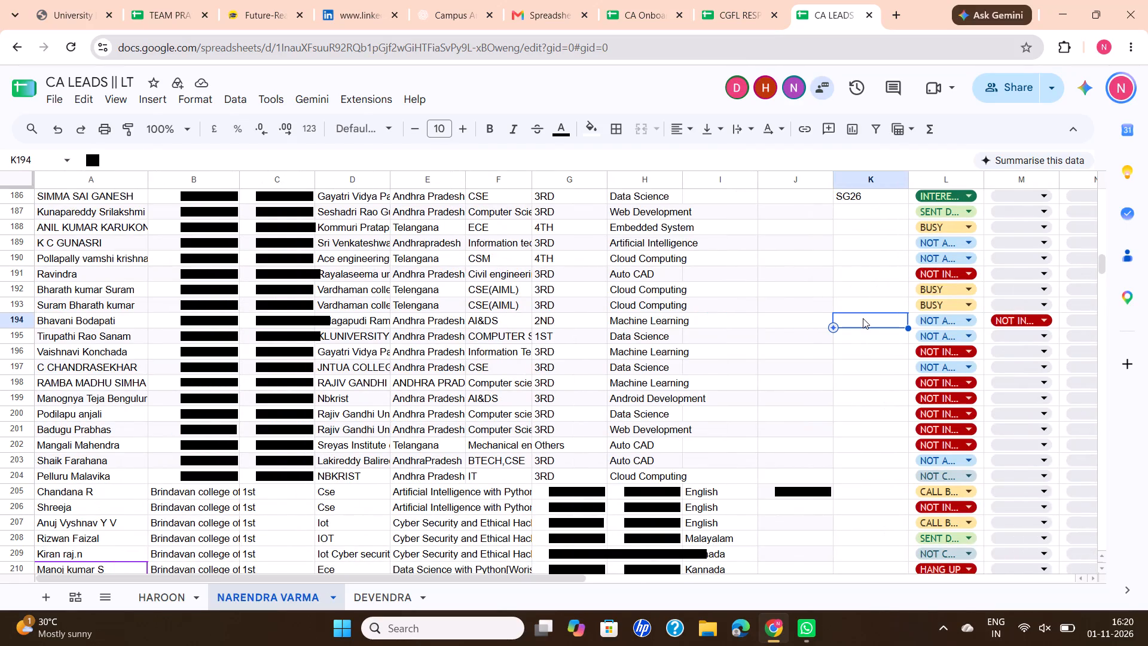
{"action": "scroll", "coordinate": [863, 318], "scroll_direction": "right", "scroll_amount": 3}
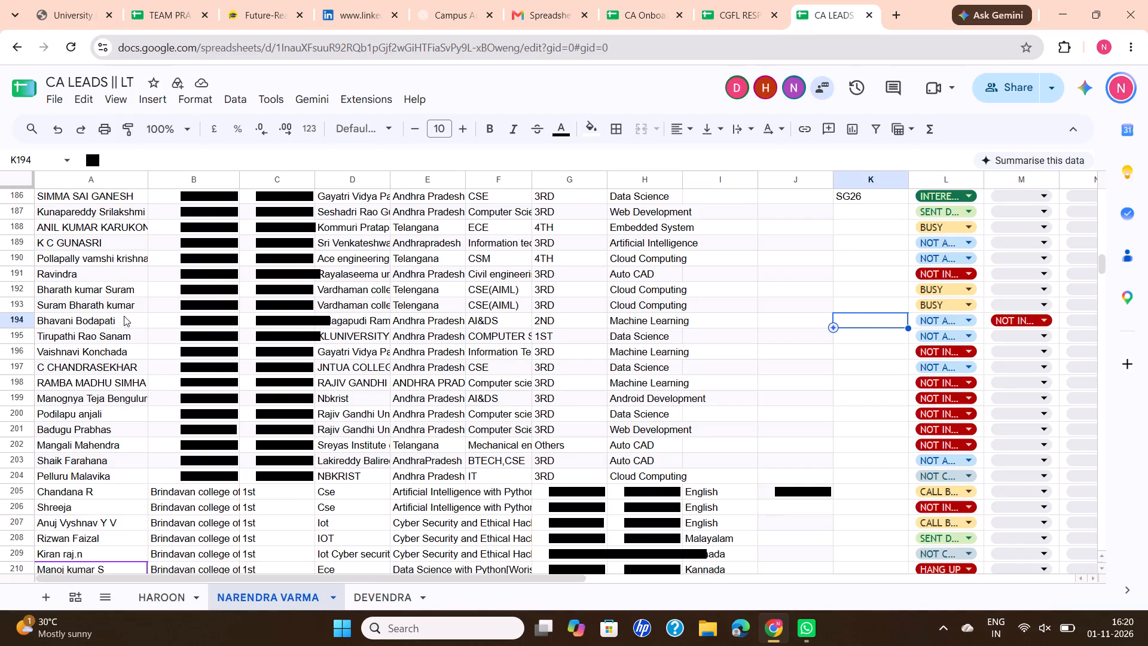
{"action": "left_click", "coordinate": [108, 318]}
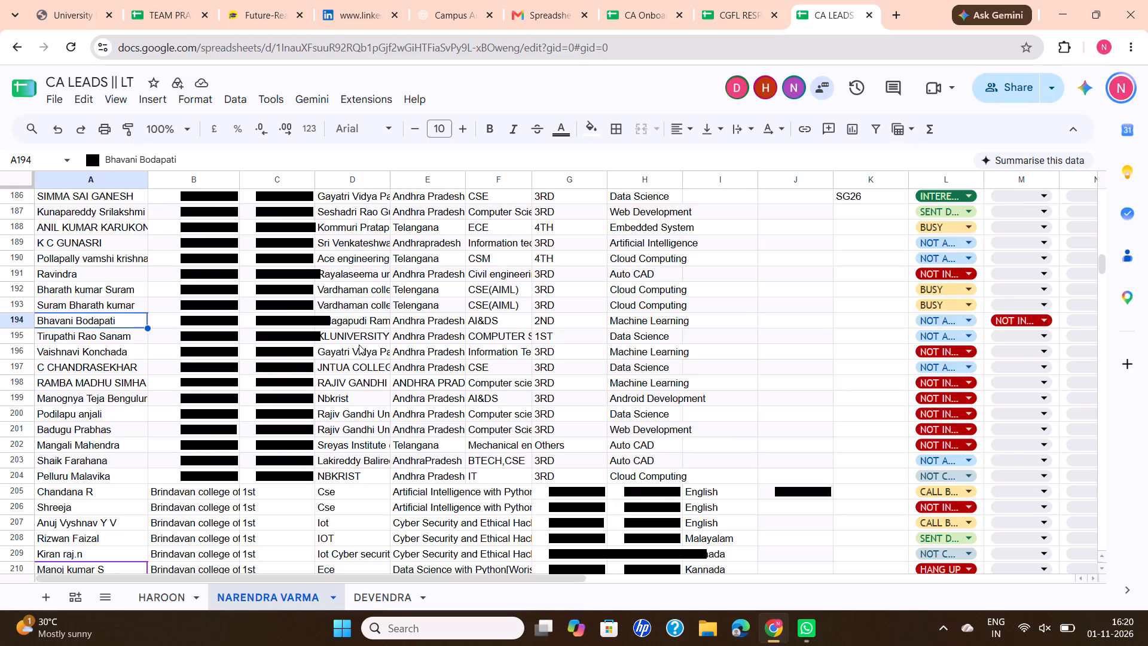
Return to the last lead in the list, row 229, and view its full course entry in column E.
{"action": "scroll", "coordinate": [359, 345], "scroll_direction": "down", "scroll_amount": 3}
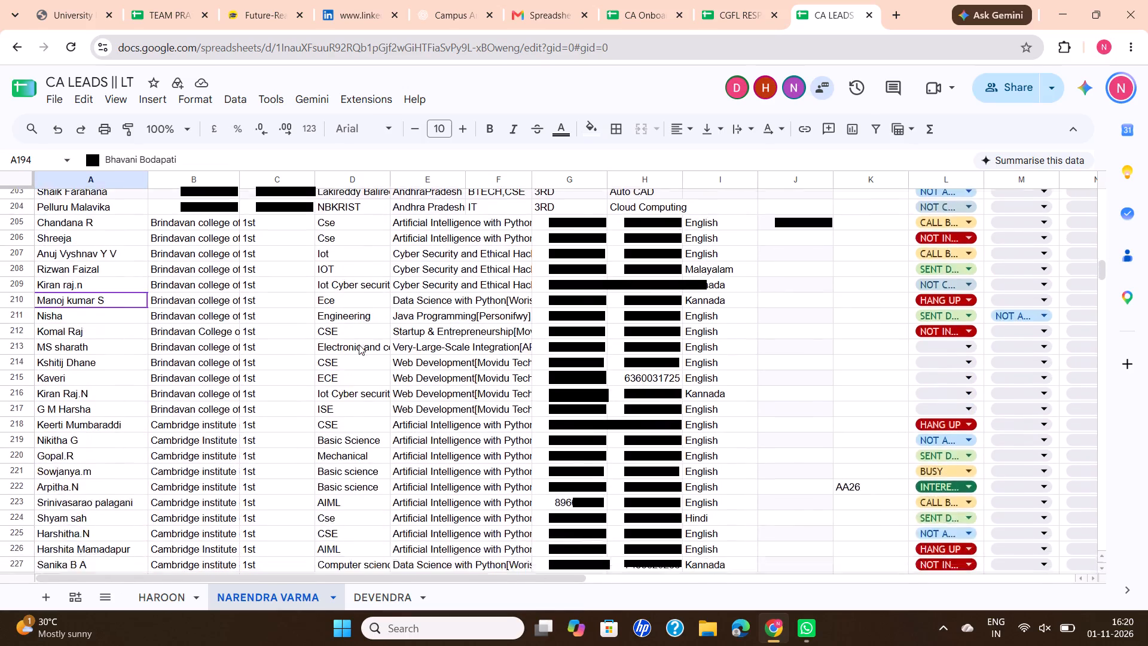
{"action": "scroll", "coordinate": [359, 345], "scroll_direction": "down", "scroll_amount": 1}
{"action": "left_click", "coordinate": [472, 413]}
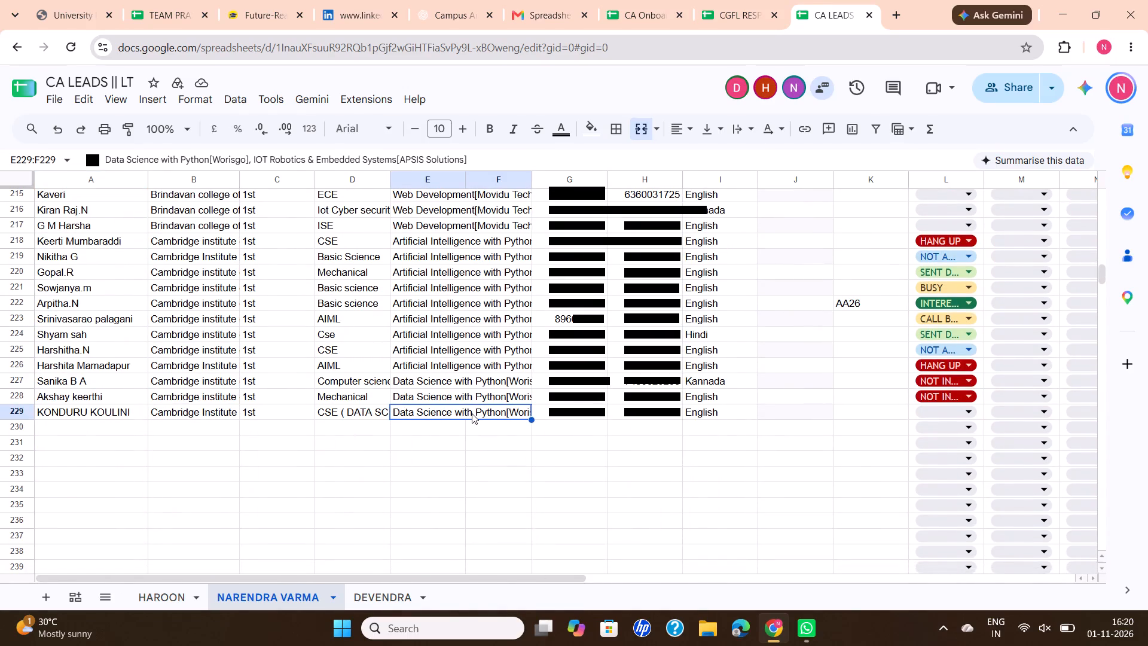
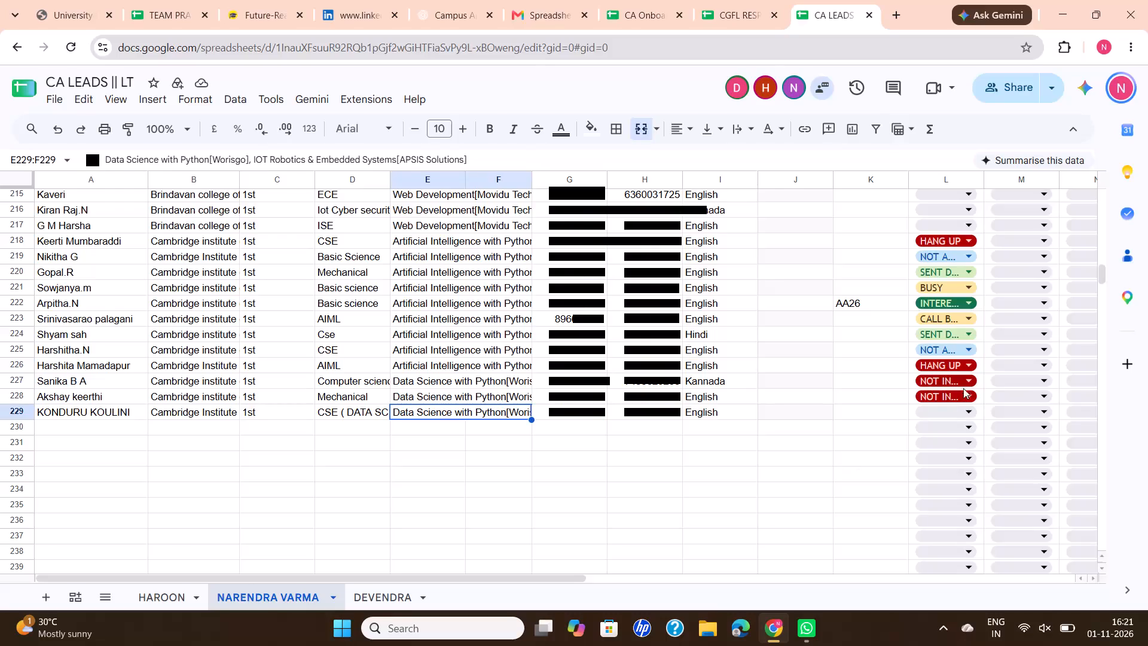
Set the call status of the lead in row 229 to NOT ANSWERED in column L.
{"action": "left_click", "coordinate": [932, 411]}
{"action": "left_click", "coordinate": [939, 499]}
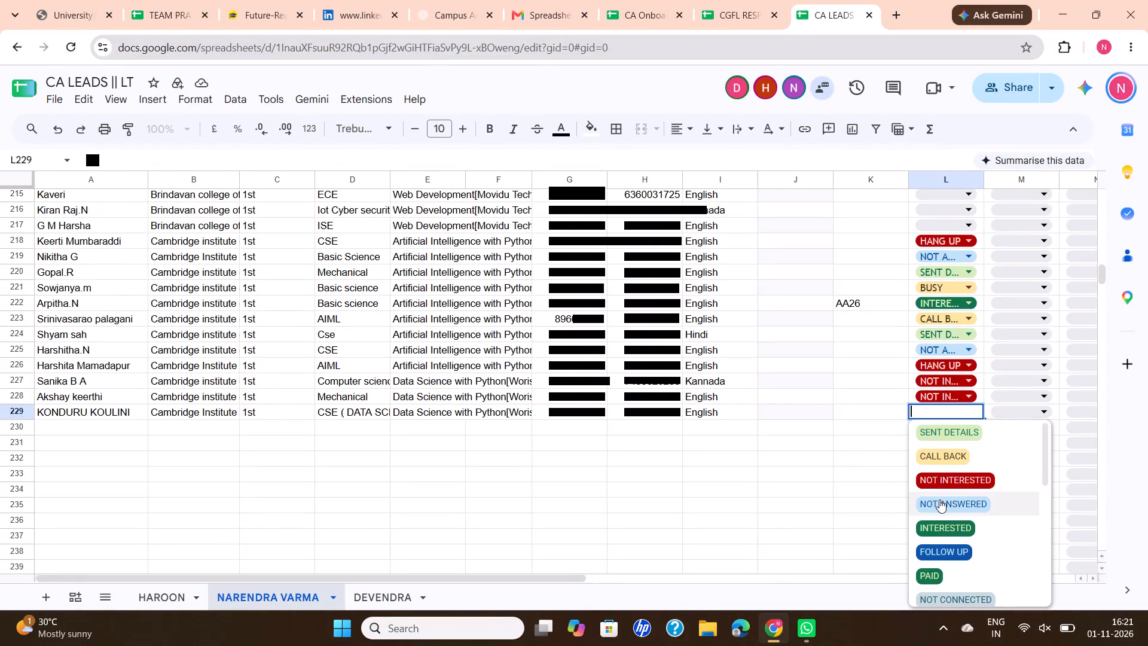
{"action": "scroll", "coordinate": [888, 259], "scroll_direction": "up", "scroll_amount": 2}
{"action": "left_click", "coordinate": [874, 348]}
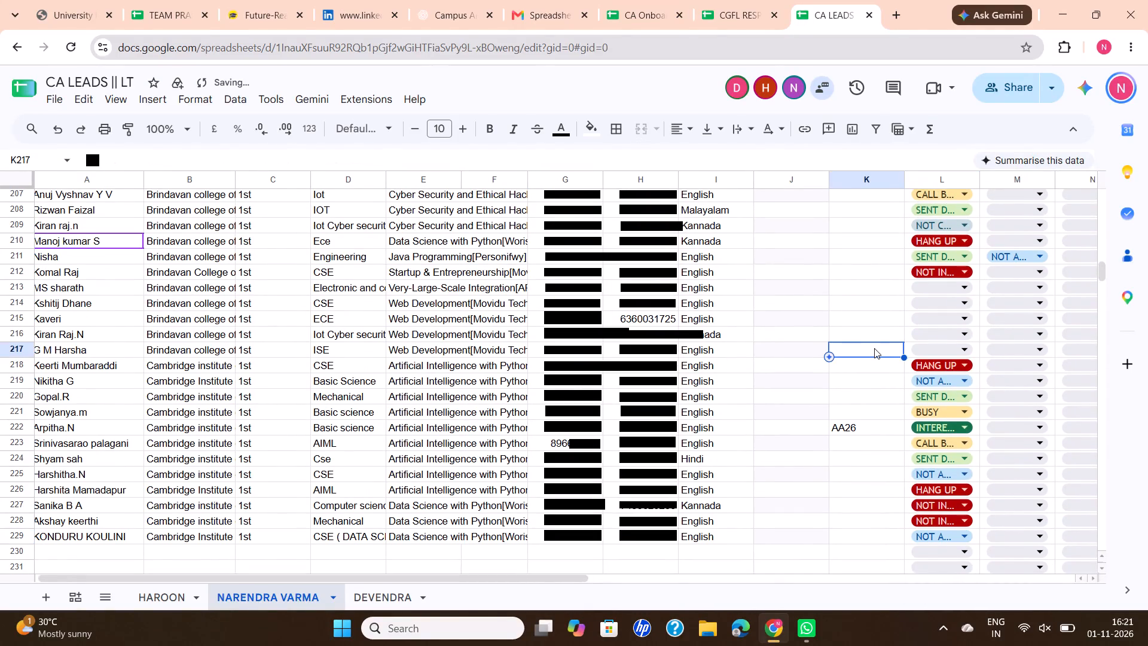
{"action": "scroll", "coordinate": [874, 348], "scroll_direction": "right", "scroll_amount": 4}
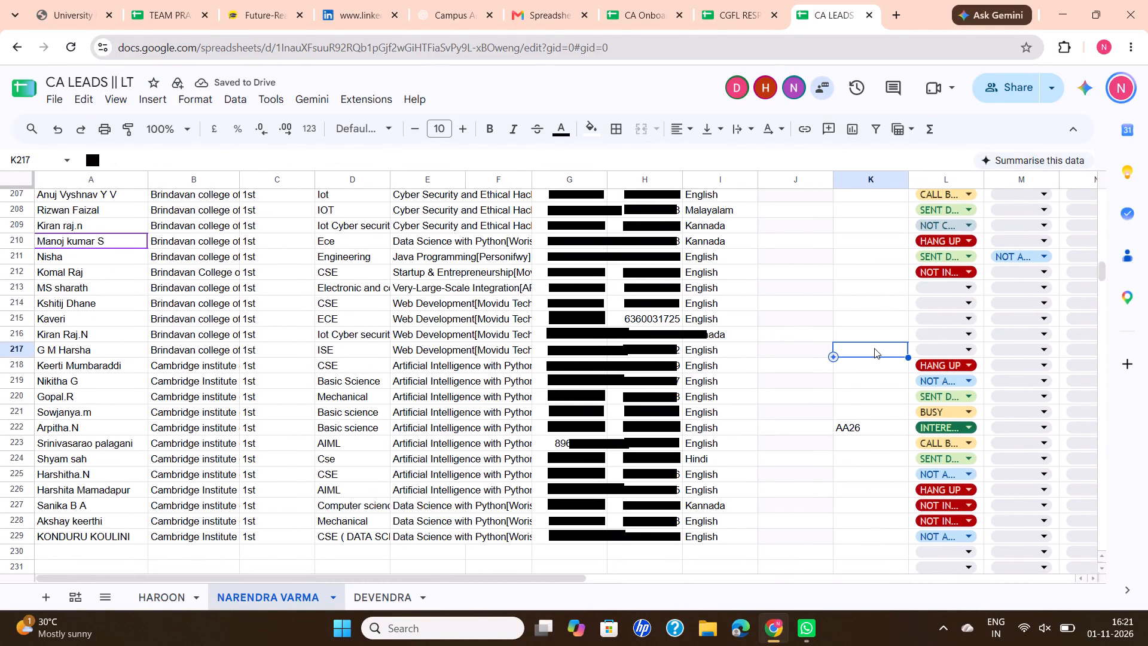
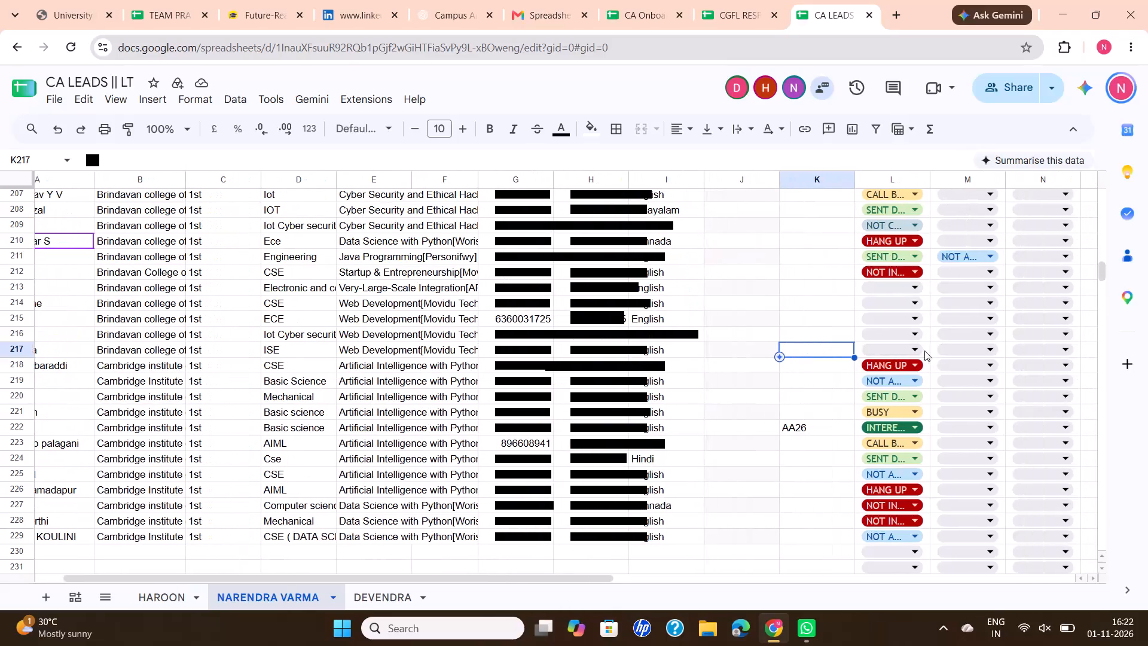
Set the call status of the lead in row 217 to NOT ANSWERED in column L.
{"action": "left_click_drag", "start_coordinate": [920, 351], "coordinate": [911, 431]}
{"action": "left_click", "coordinate": [911, 431]}
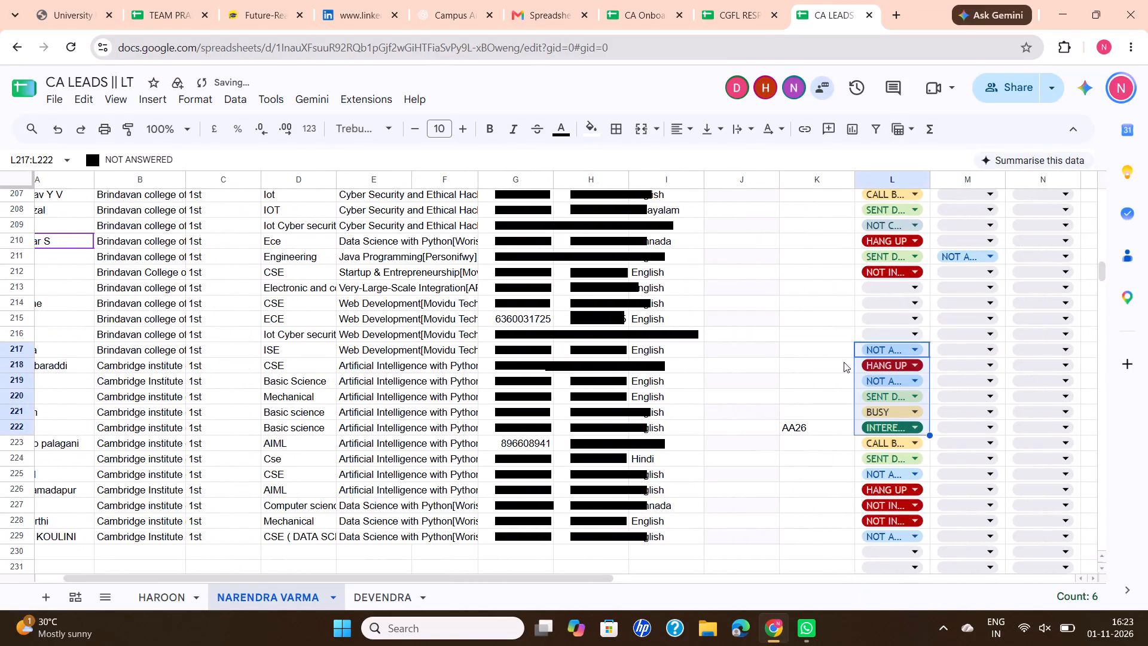
{"action": "left_click", "coordinate": [827, 284]}
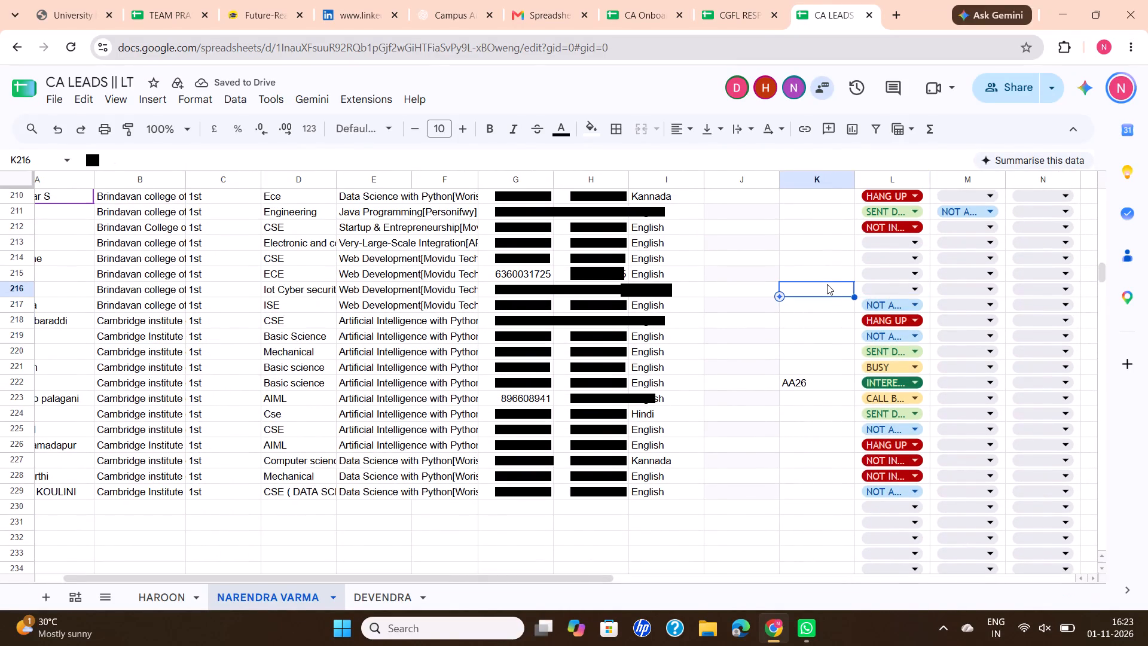
Look up the phone number in column G for the lead in row 216.
{"action": "scroll", "coordinate": [827, 284], "scroll_direction": "right", "scroll_amount": 3}
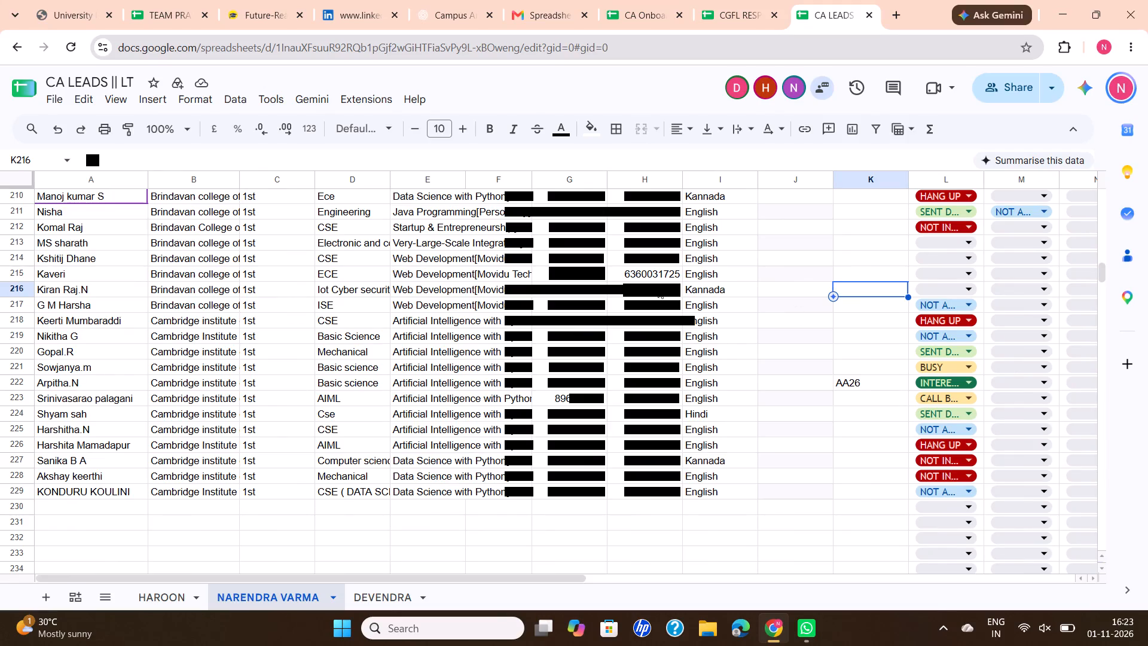
{"action": "left_click", "coordinate": [590, 285]}
{"action": "scroll", "coordinate": [590, 285], "scroll_direction": "up", "scroll_amount": 1}
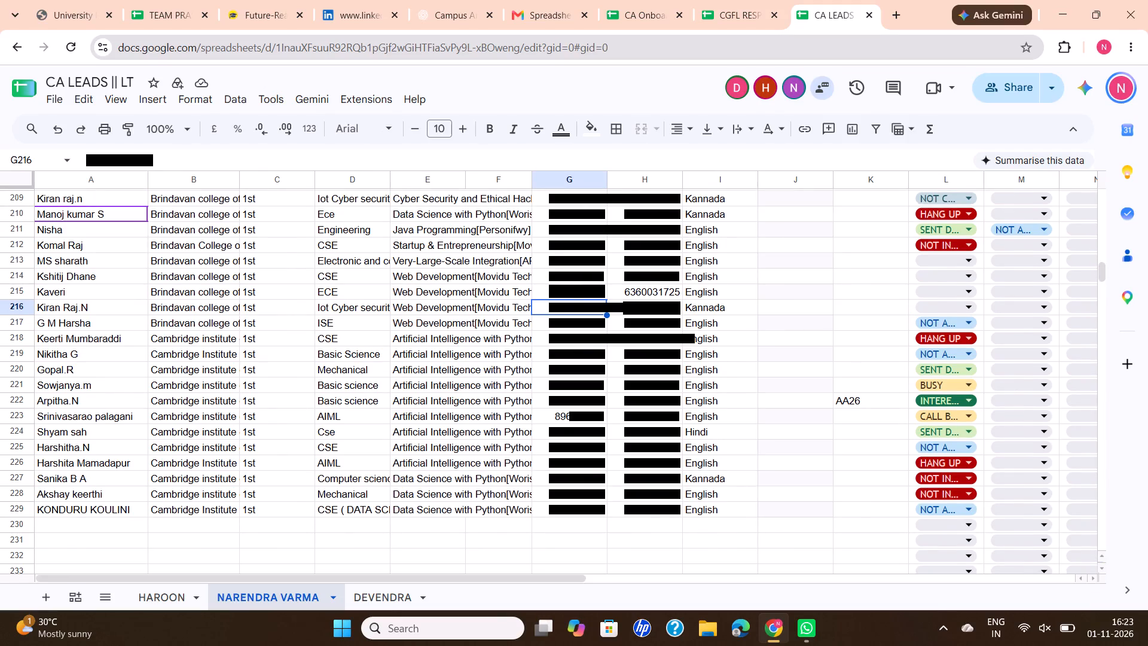
{"action": "scroll", "coordinate": [590, 285], "scroll_direction": "right", "scroll_amount": 1}
{"action": "scroll", "coordinate": [590, 285], "scroll_direction": "up", "scroll_amount": 1}
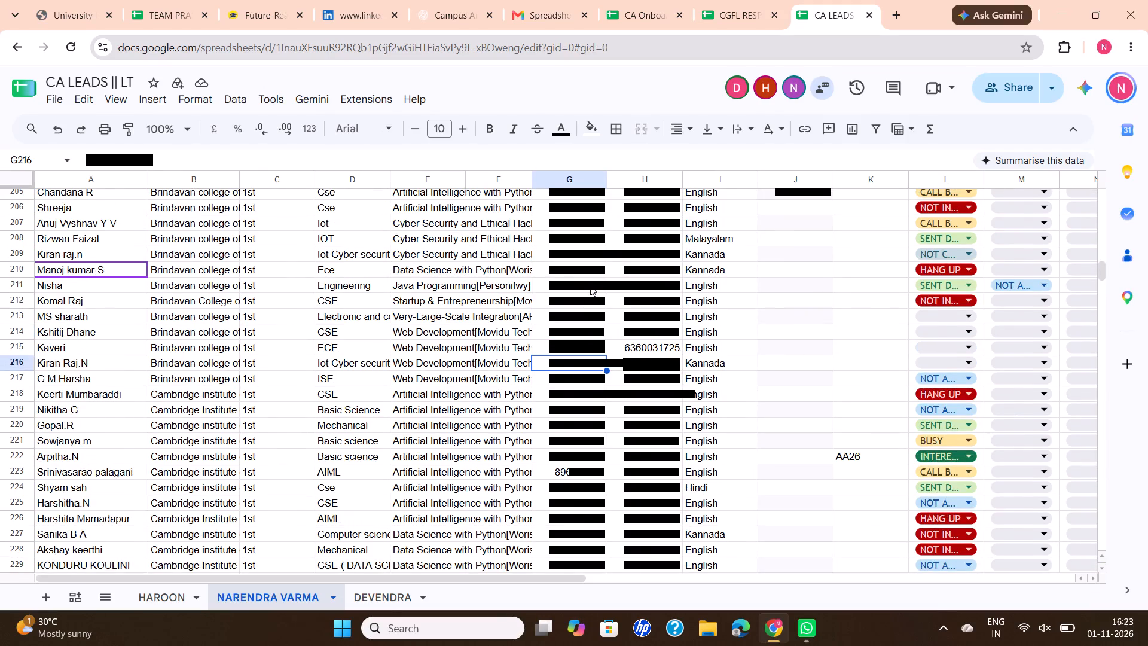
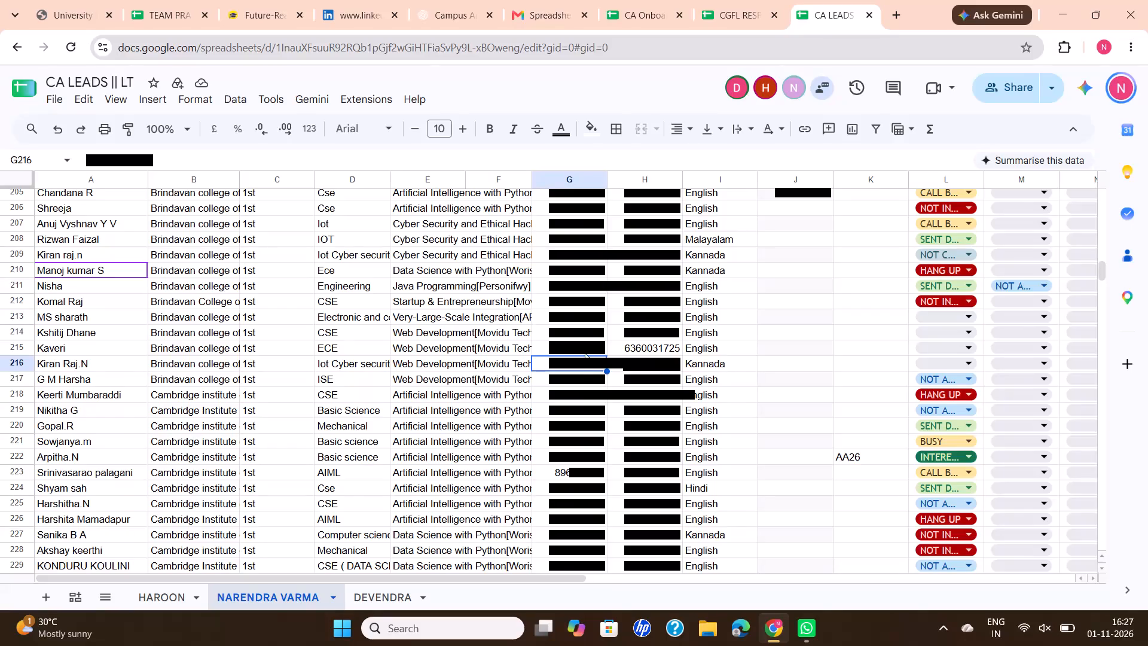
Copy the phone number in column G for the lead in row 216.
{"action": "triple_click", "coordinate": [575, 365]}
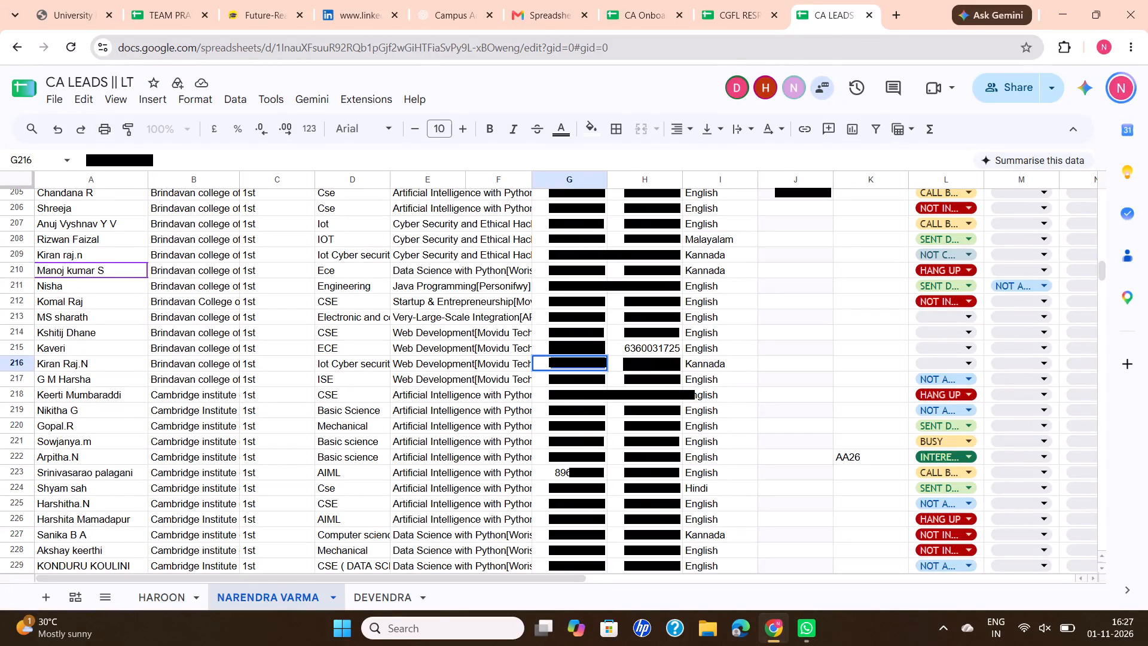
{"action": "key", "text": "ctrl+c"}
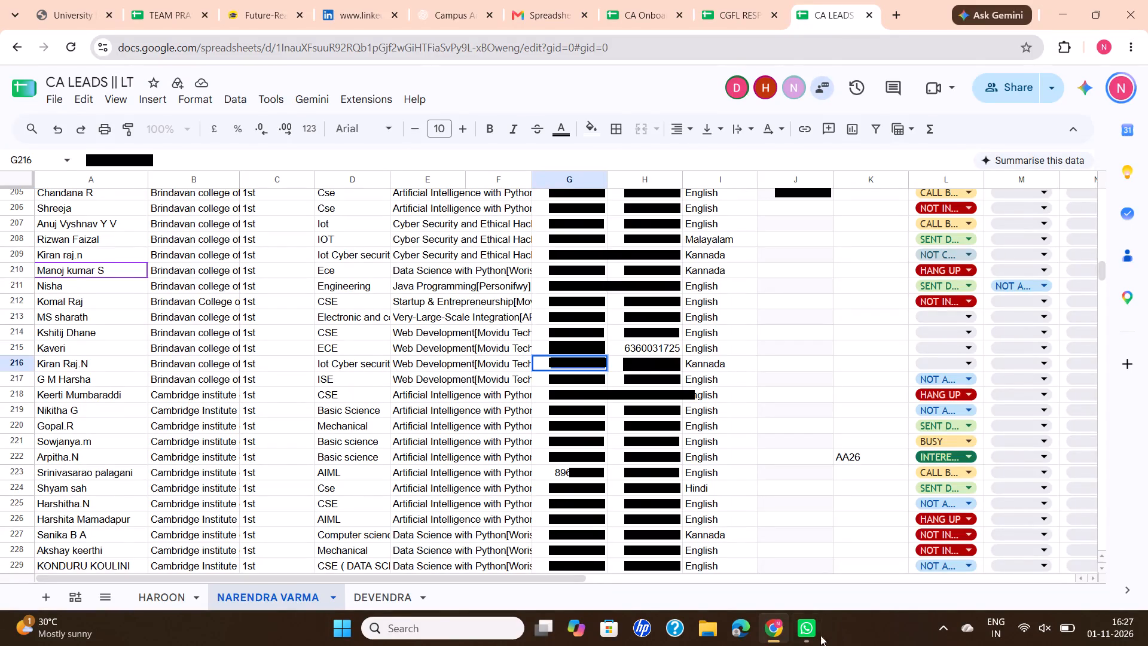
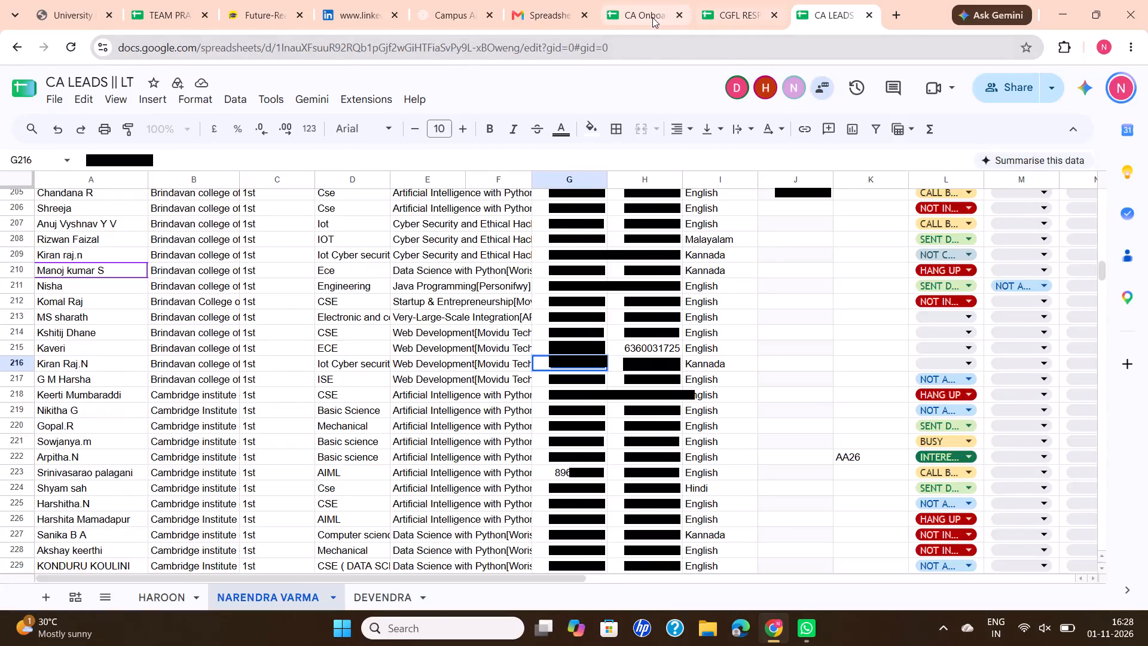
Check the latest form entries and their lead gen BD names in the CA Onboarding Application (Responses) sheet.
{"action": "left_click", "coordinate": [652, 17]}
{"action": "scroll", "coordinate": [491, 505], "scroll_direction": "left", "scroll_amount": 1}
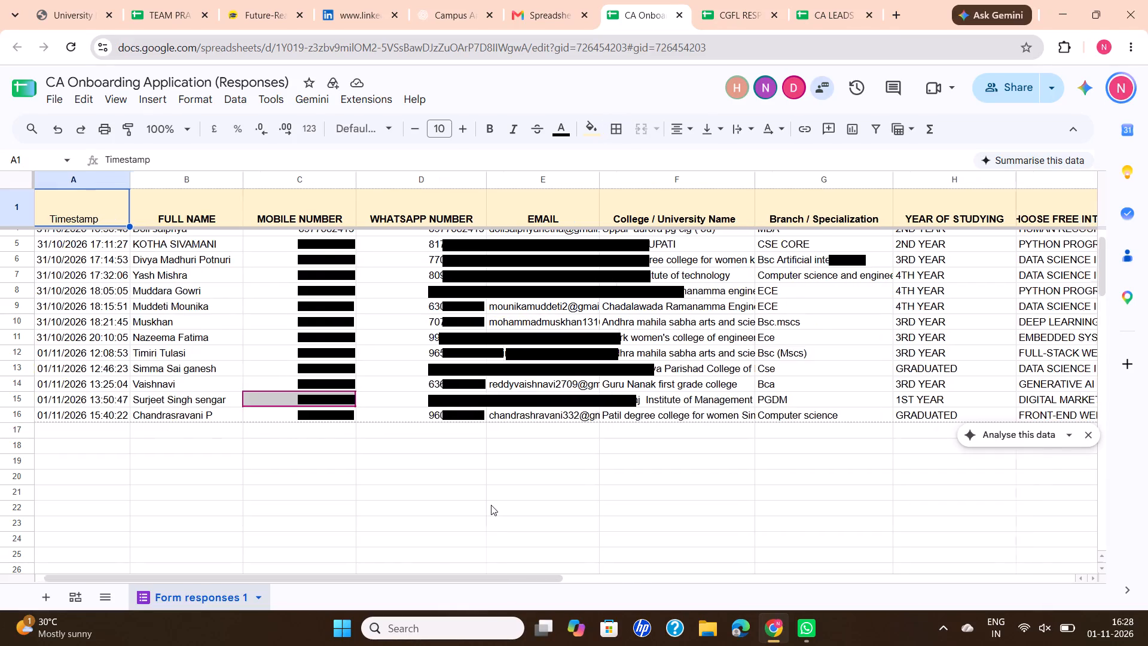
{"action": "scroll", "coordinate": [491, 505], "scroll_direction": "left", "scroll_amount": 5}
{"action": "left_click", "coordinate": [401, 435]}
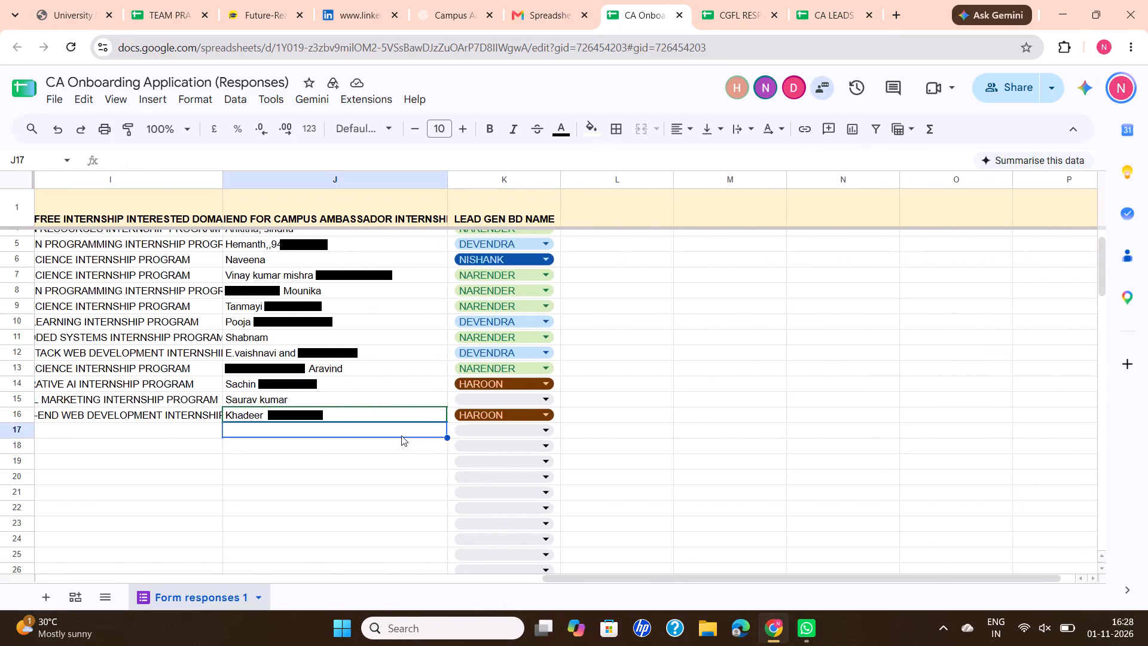
{"action": "scroll", "coordinate": [401, 435], "scroll_direction": "right", "scroll_amount": 13}
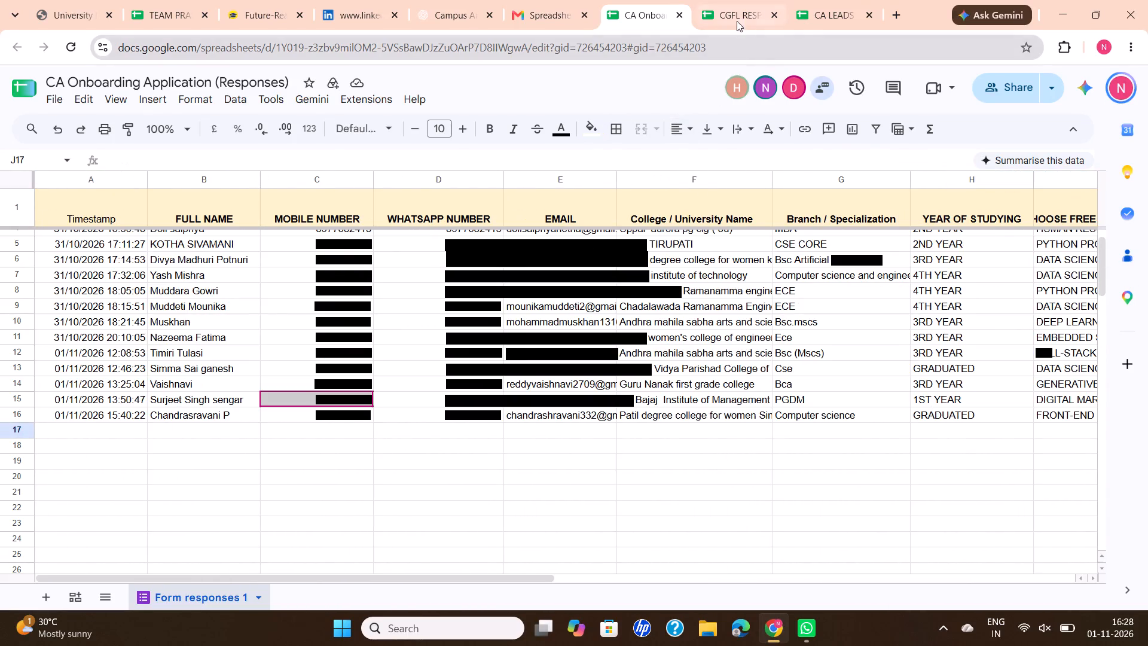
{"action": "left_click", "coordinate": [737, 20]}
{"action": "scroll", "coordinate": [575, 382], "scroll_direction": "down", "scroll_amount": 1}
{"action": "scroll", "coordinate": [575, 382], "scroll_direction": "up", "scroll_amount": 1}
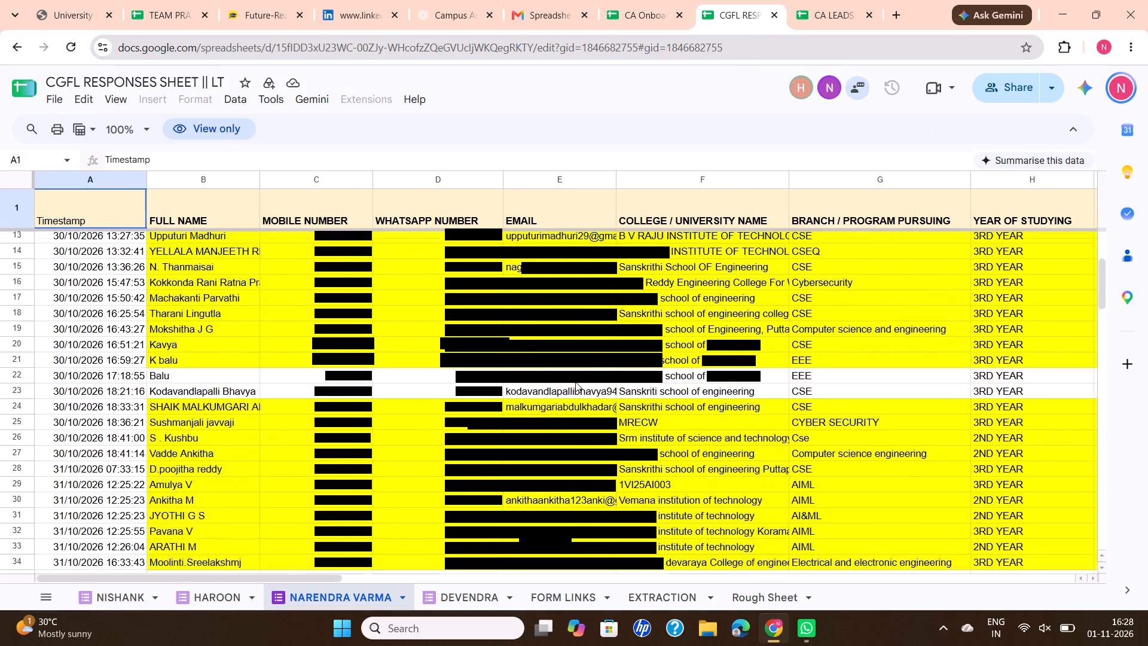
{"action": "scroll", "coordinate": [575, 382], "scroll_direction": "up", "scroll_amount": 2}
{"action": "left_click", "coordinate": [816, 19]}
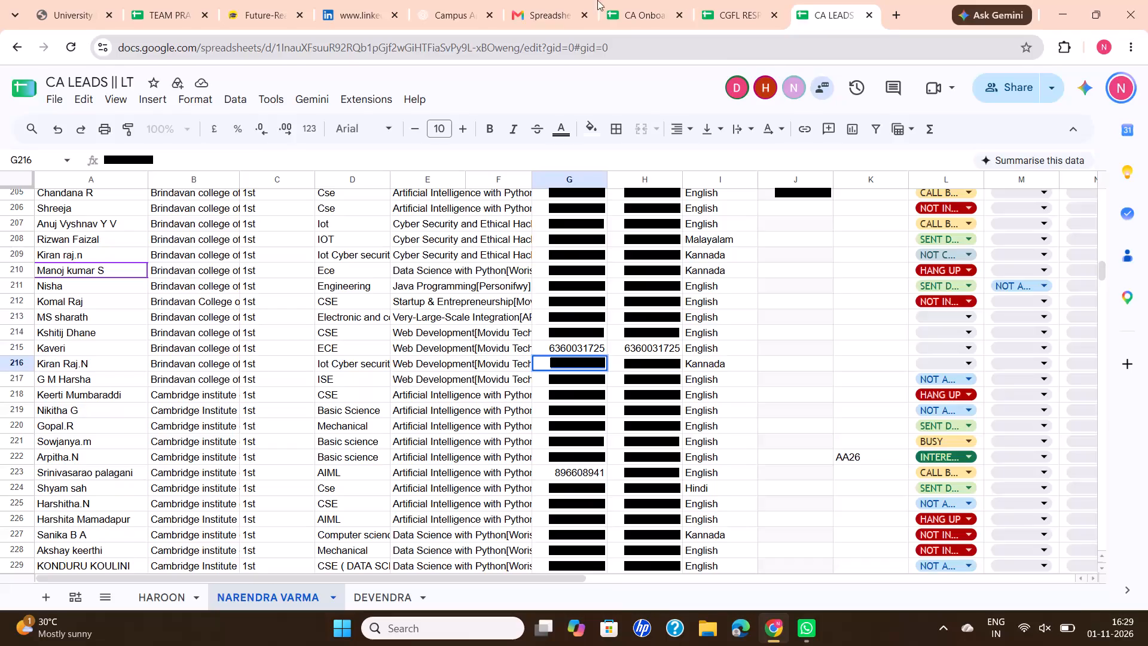
Recheck the CA Onboarding Application (Responses) sheet for new form entries.
{"action": "left_click", "coordinate": [633, 13]}
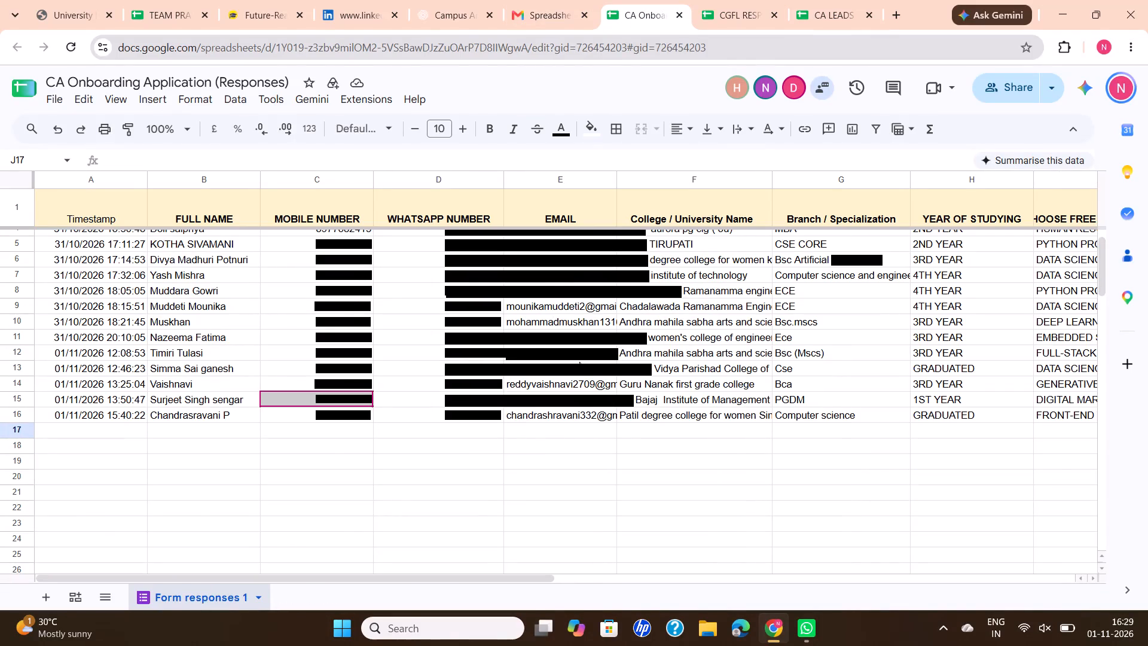
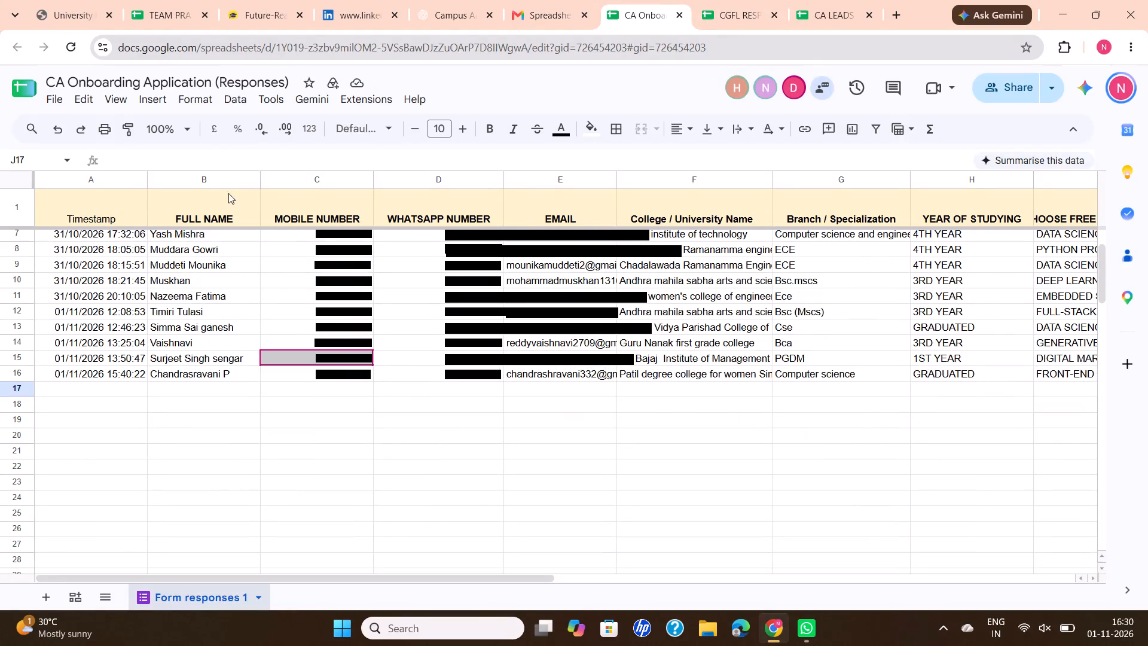
Reload the CA Onboarding Application (Responses) sheet to refresh its form entries.
{"action": "left_click", "coordinate": [66, 47]}
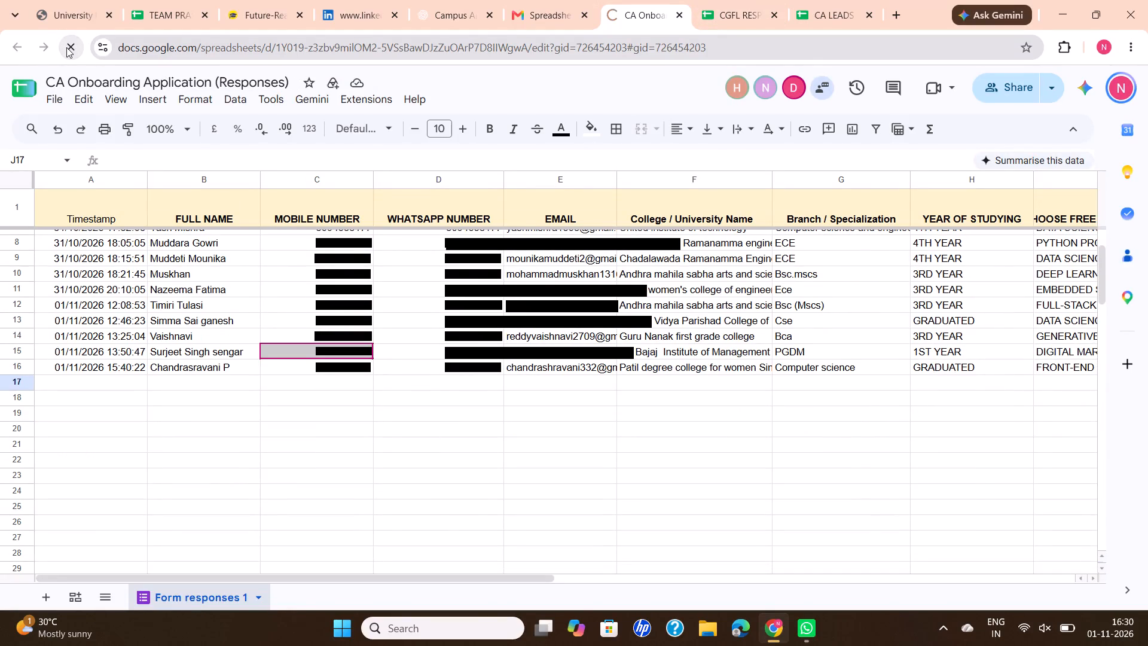
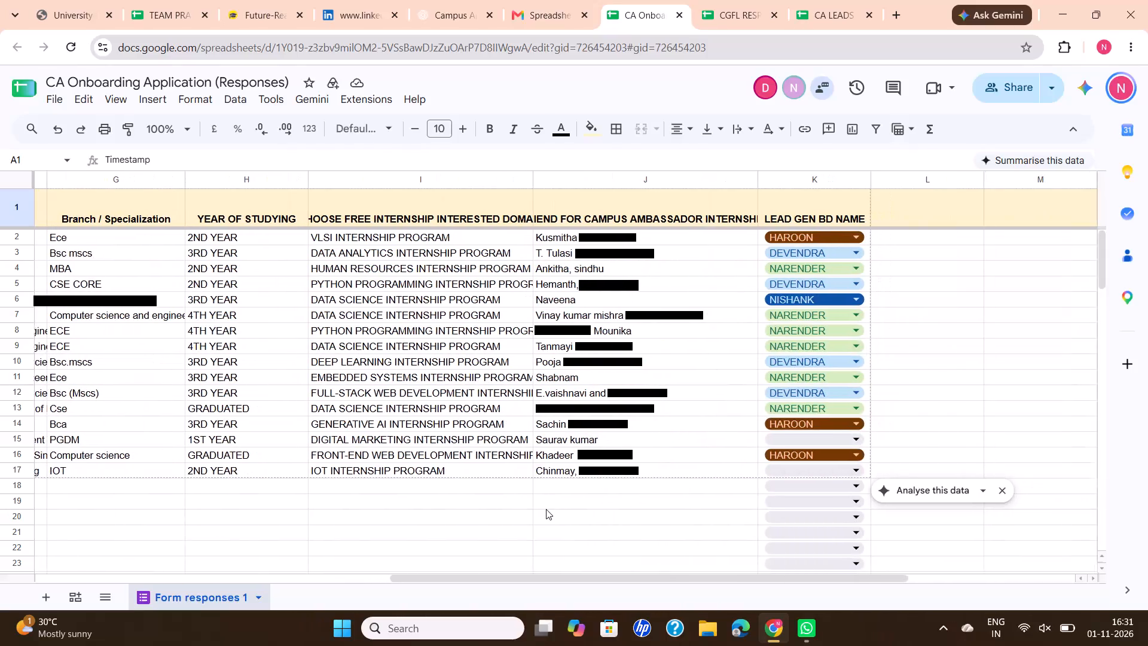
Assign NARENDER as the lead gen BD name for the IOT internship response in row 17.
{"action": "left_click", "coordinate": [768, 470]}
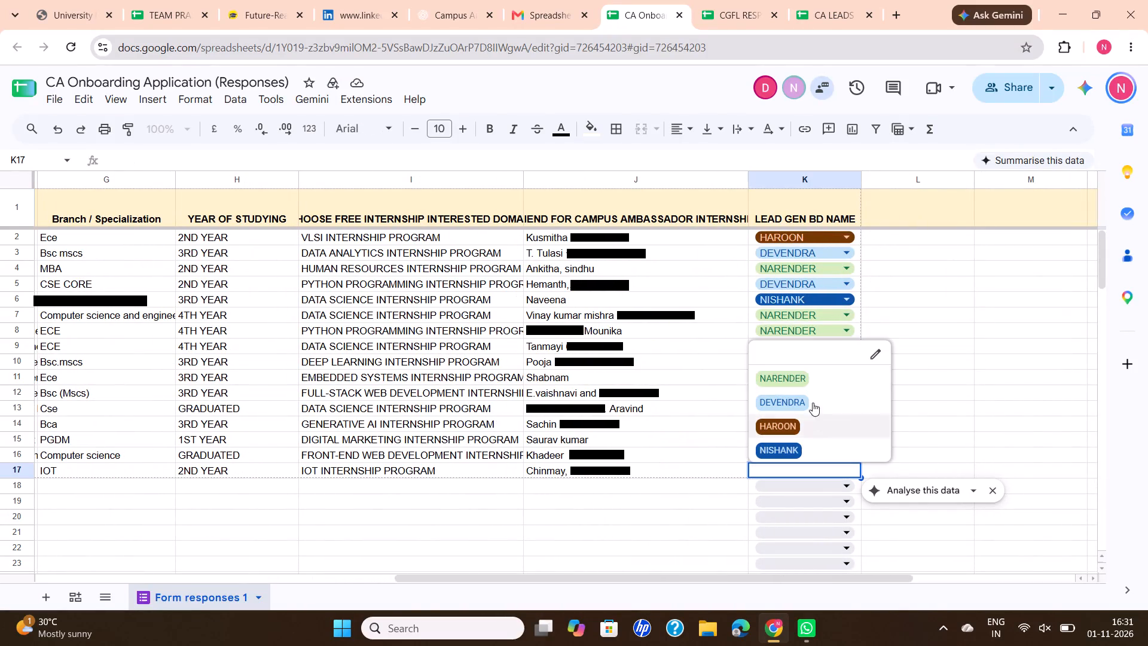
{"action": "left_click", "coordinate": [795, 370]}
{"action": "left_click", "coordinate": [715, 485]}
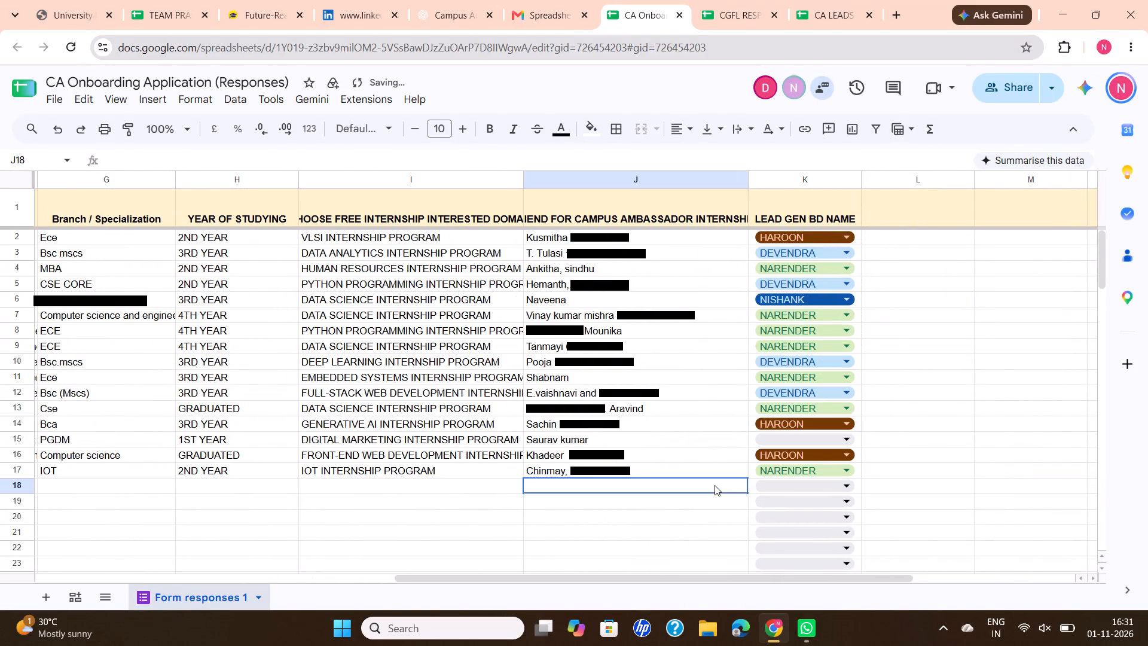
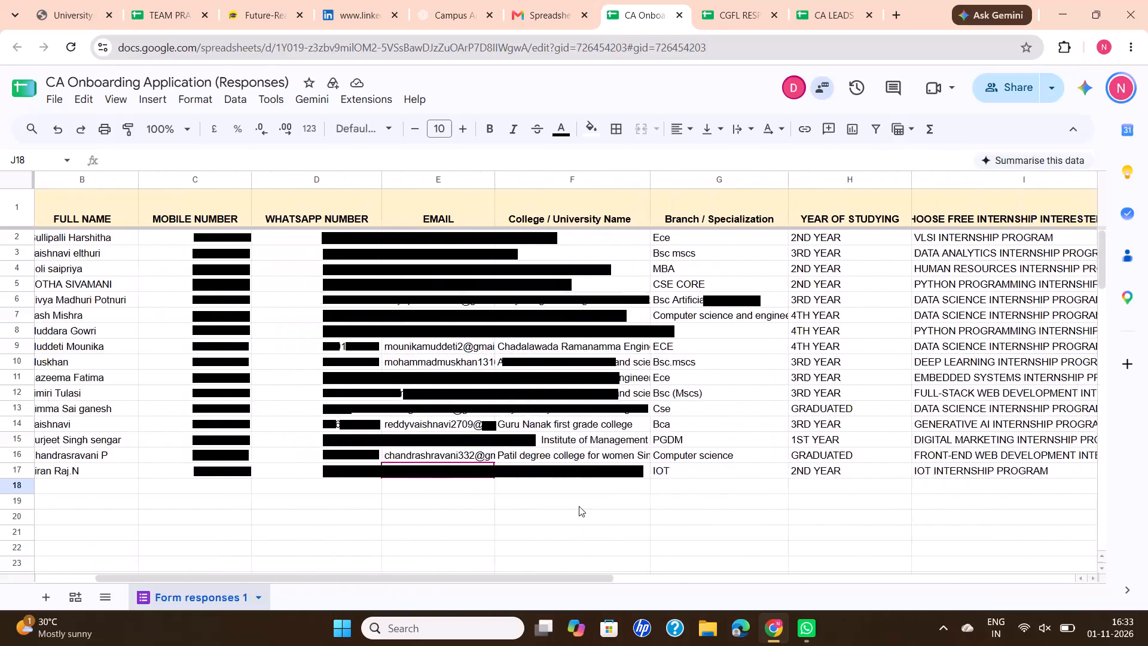
Review the CA Onboarding Application responses and their lead gen BD name assignments.
{"action": "scroll", "coordinate": [579, 506], "scroll_direction": "right", "scroll_amount": 2}
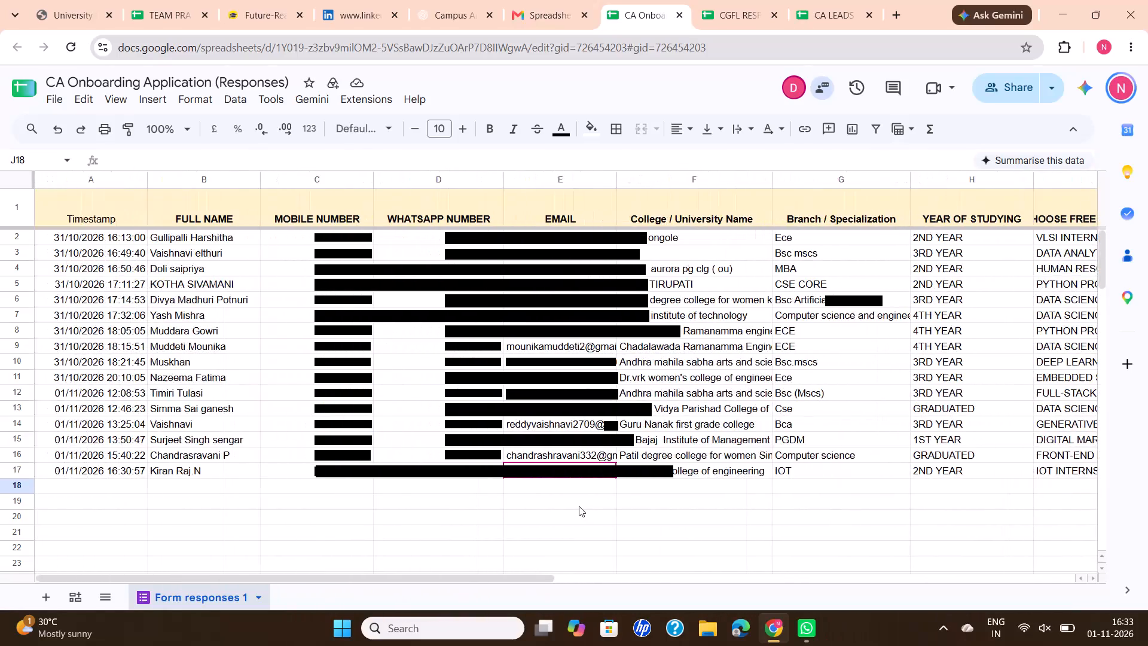
{"action": "scroll", "coordinate": [579, 506], "scroll_direction": "right", "scroll_amount": 3}
{"action": "scroll", "coordinate": [579, 506], "scroll_direction": "up", "scroll_amount": 1}
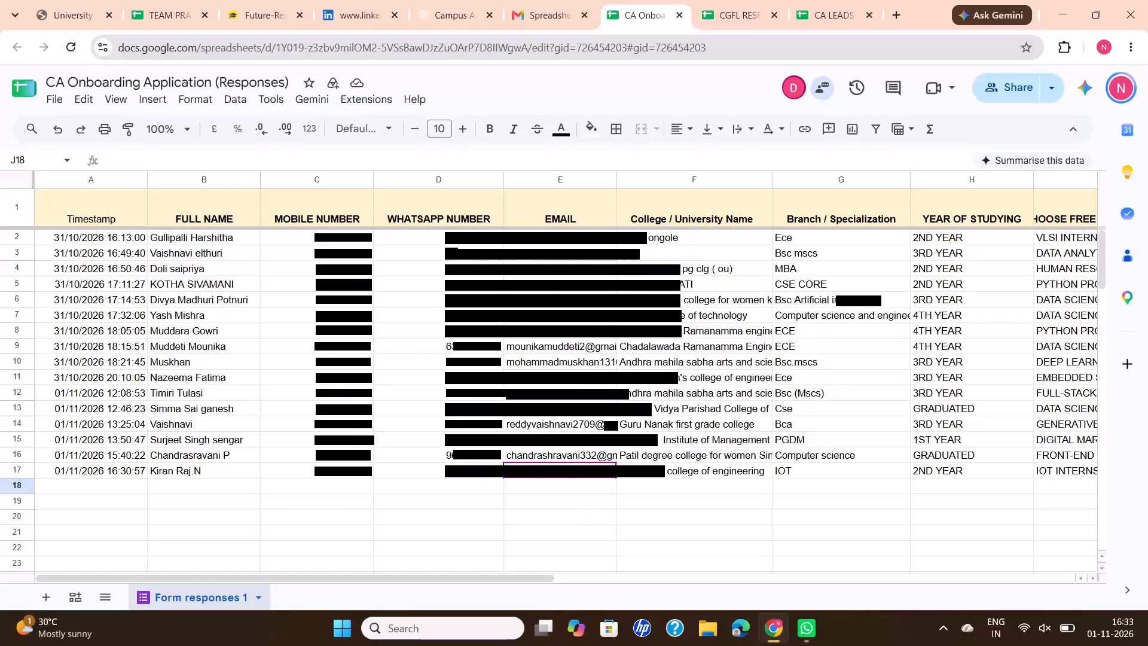
{"action": "left_click", "coordinate": [398, 492]}
{"action": "scroll", "coordinate": [398, 492], "scroll_direction": "left", "scroll_amount": 4}
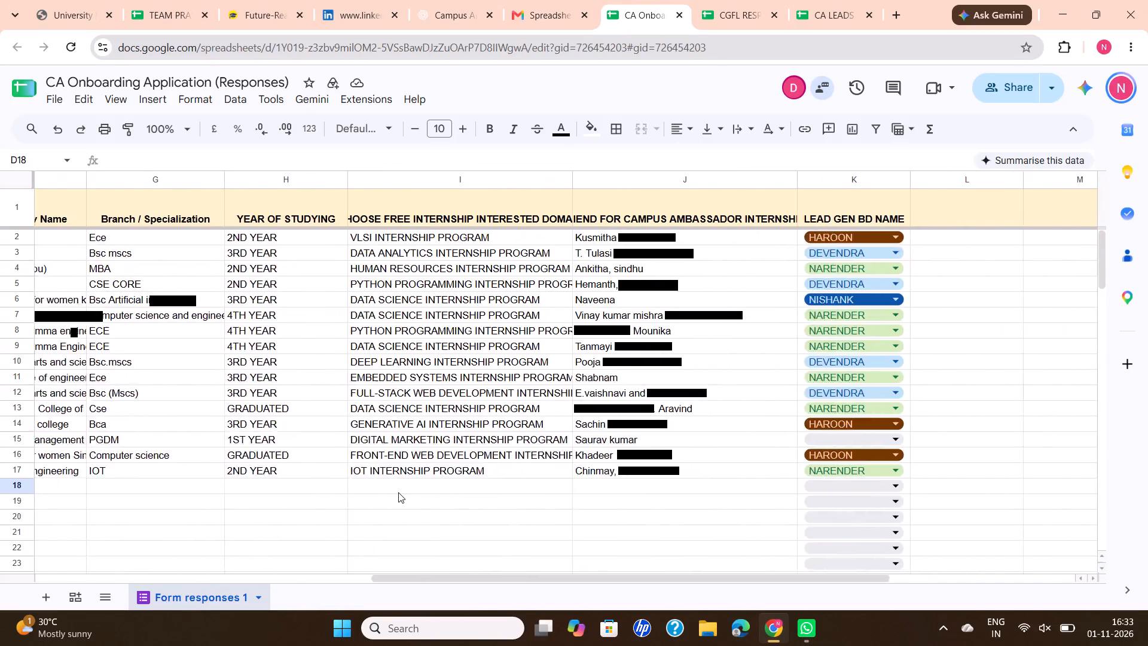
{"action": "scroll", "coordinate": [398, 492], "scroll_direction": "left", "scroll_amount": 3}
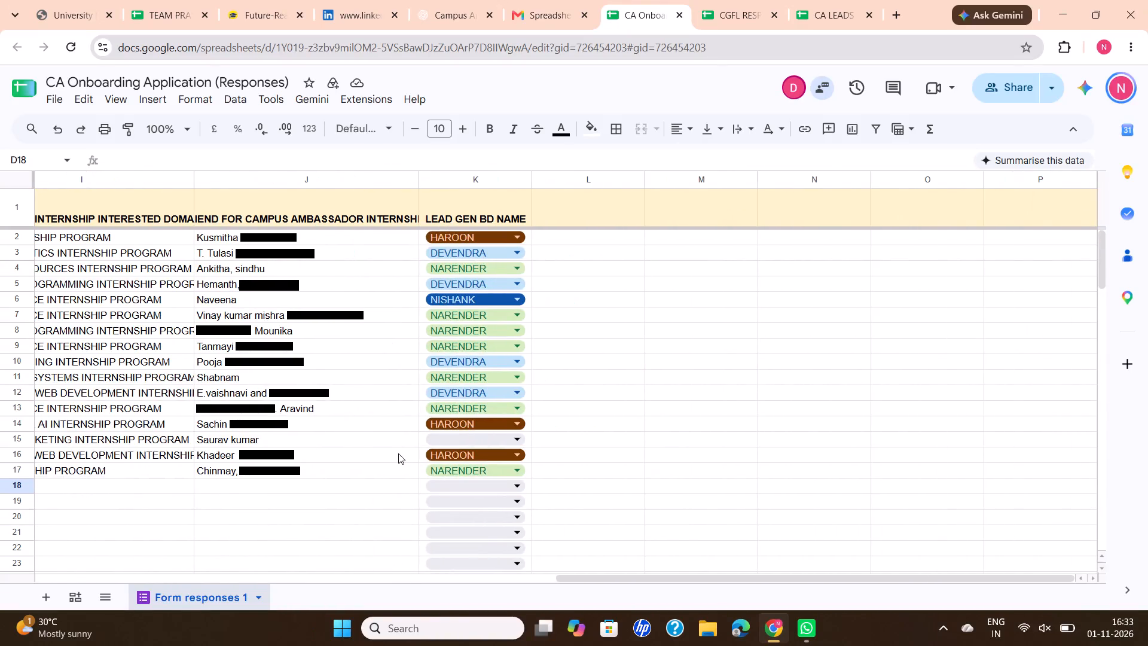
{"action": "scroll", "coordinate": [398, 453], "scroll_direction": "up", "scroll_amount": 1}
In the CA LEADS sheet, set the call status of the Iot Cyber security lead in row 216 to INTERESTED.
{"action": "left_click", "coordinate": [837, 17]}
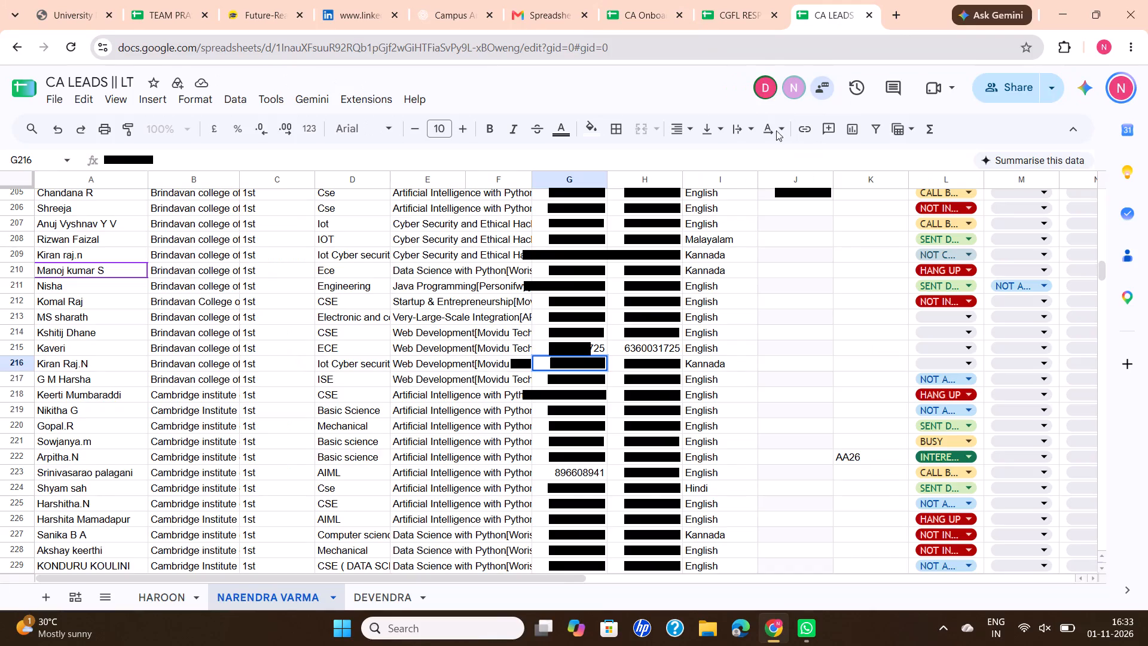
{"action": "scroll", "coordinate": [827, 344], "scroll_direction": "left", "scroll_amount": 1}
{"action": "left_click", "coordinate": [846, 367]}
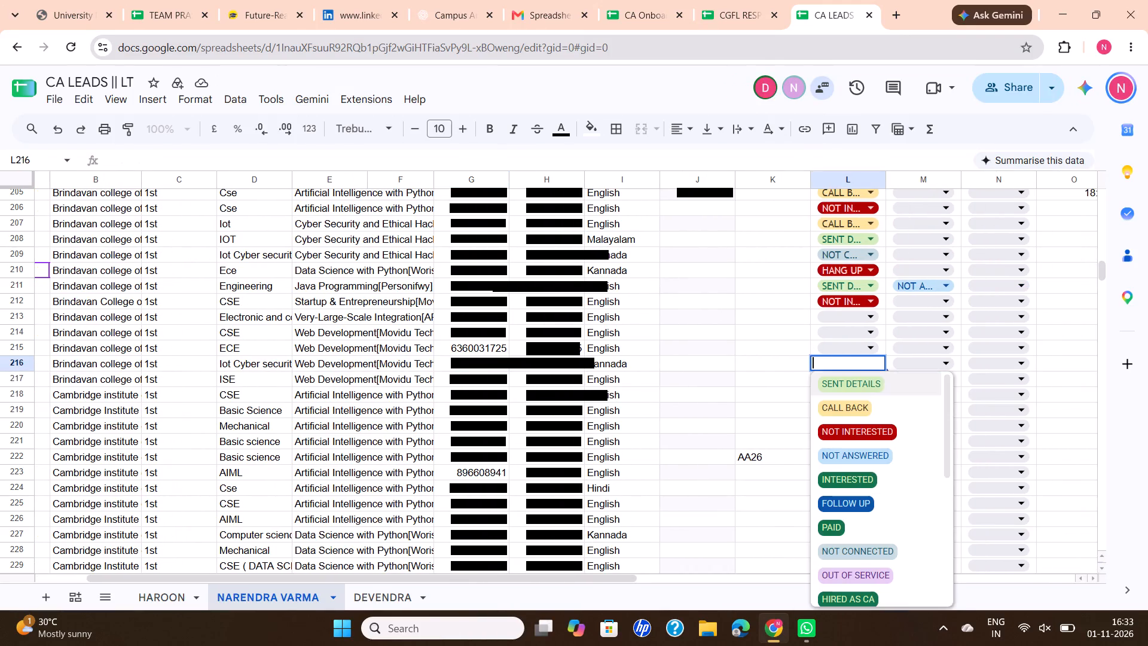
{"action": "left_click", "coordinate": [847, 475]}
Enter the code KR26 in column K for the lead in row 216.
{"action": "double_click", "coordinate": [777, 364]}
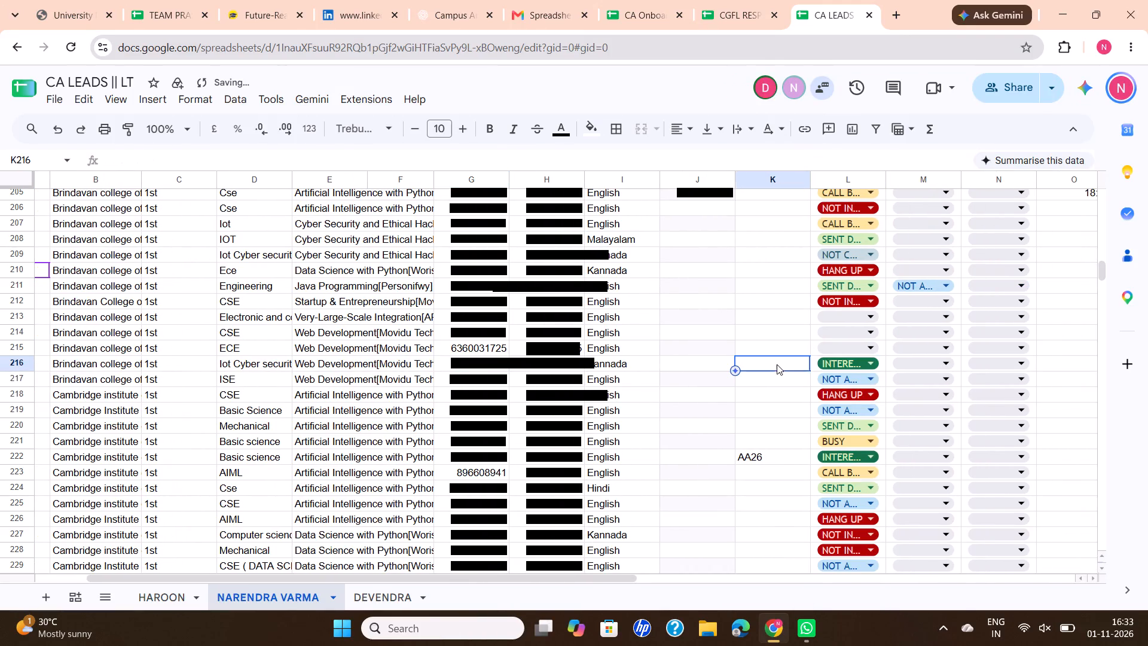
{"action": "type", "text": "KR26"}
{"action": "left_click", "coordinate": [770, 380]}
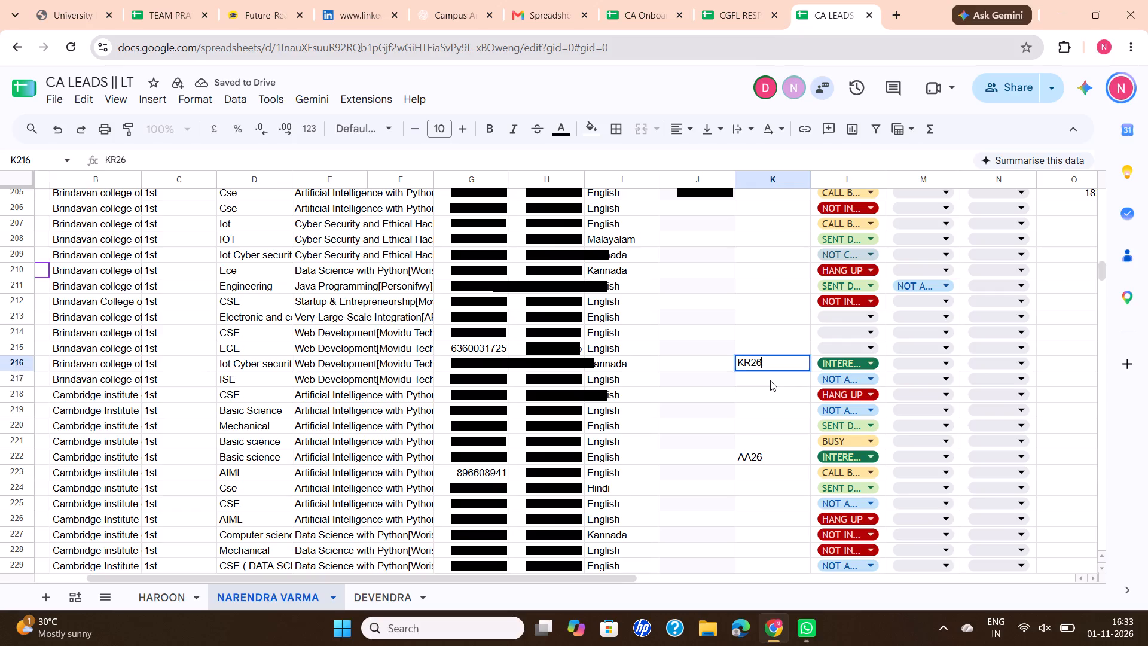
{"action": "left_click", "coordinate": [702, 380]}
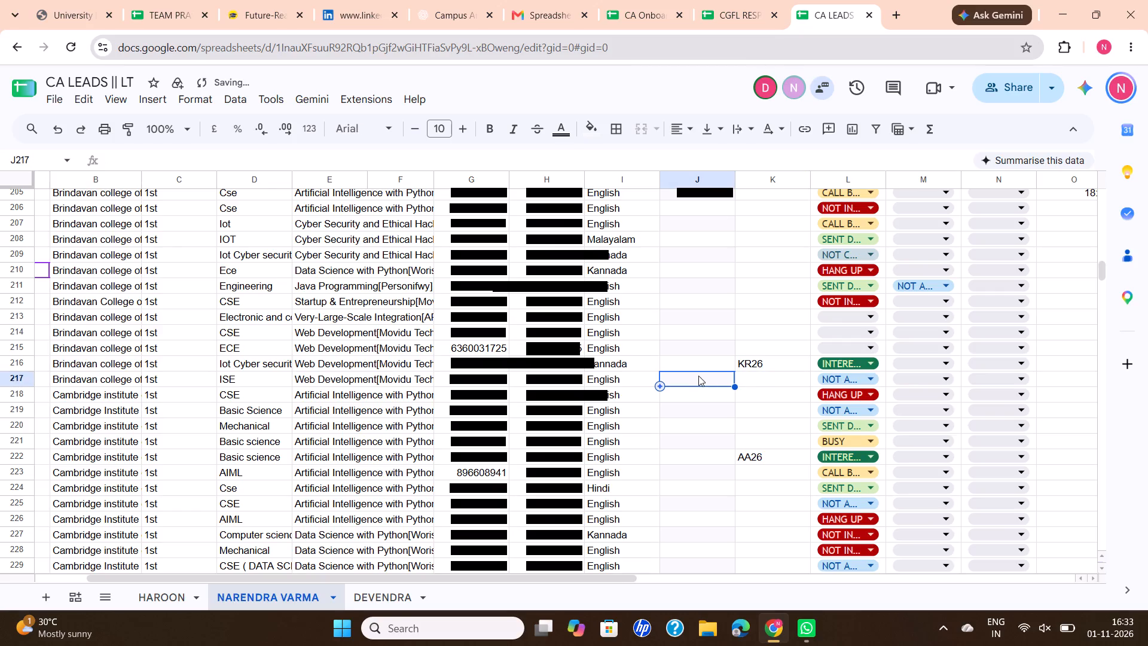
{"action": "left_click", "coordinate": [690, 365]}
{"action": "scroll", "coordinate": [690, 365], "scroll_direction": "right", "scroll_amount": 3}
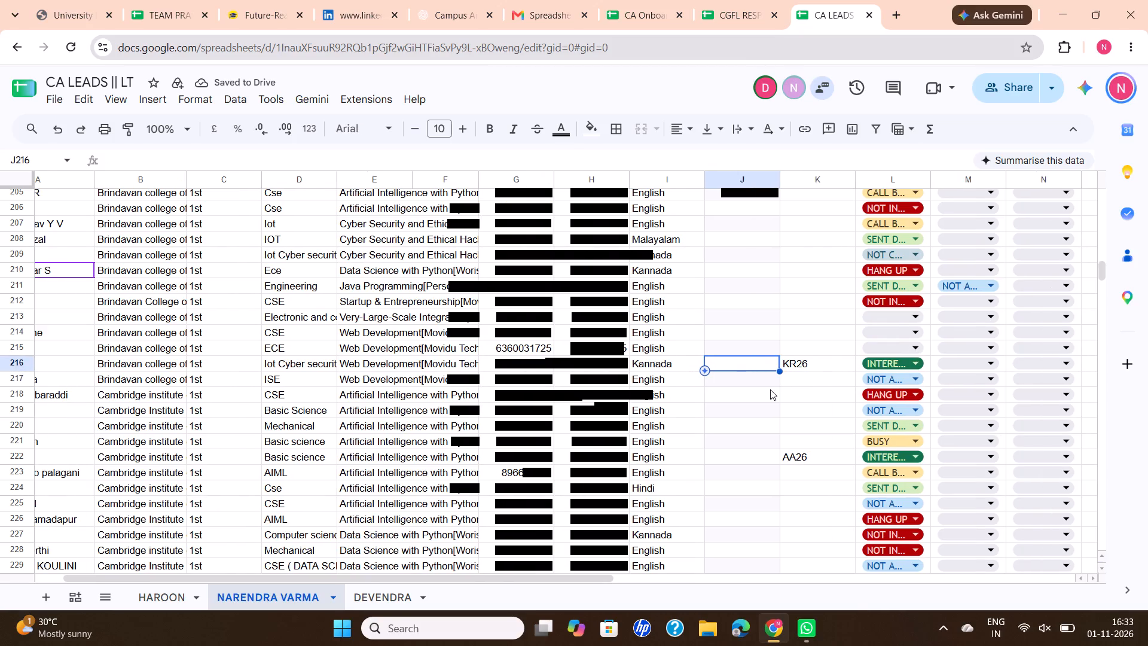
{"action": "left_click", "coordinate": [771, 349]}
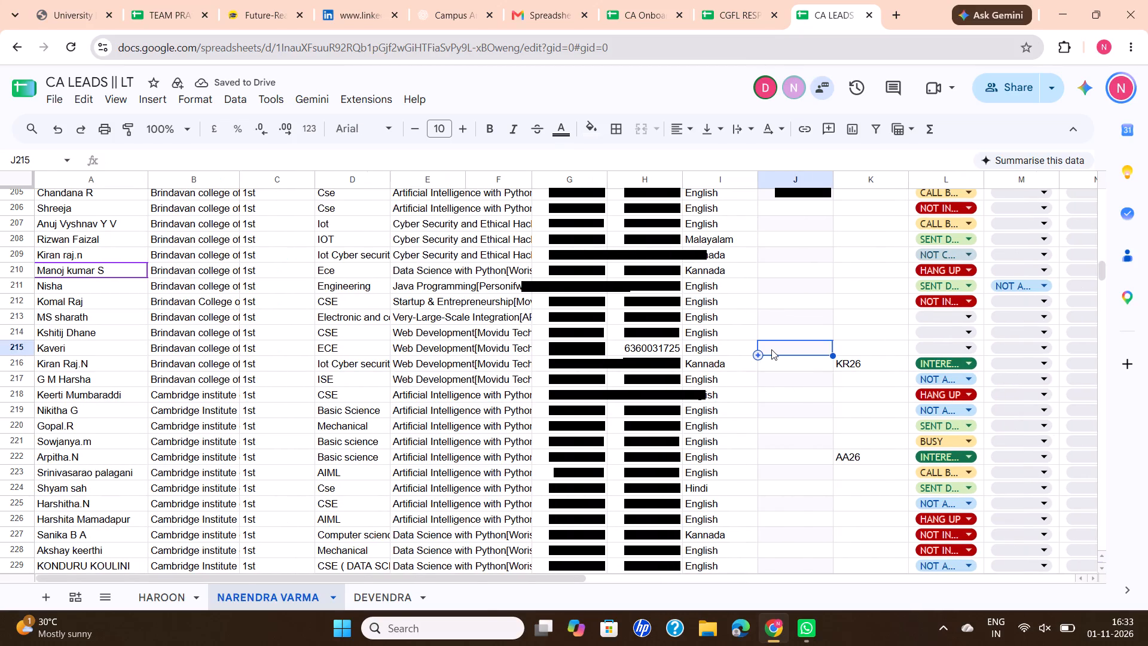
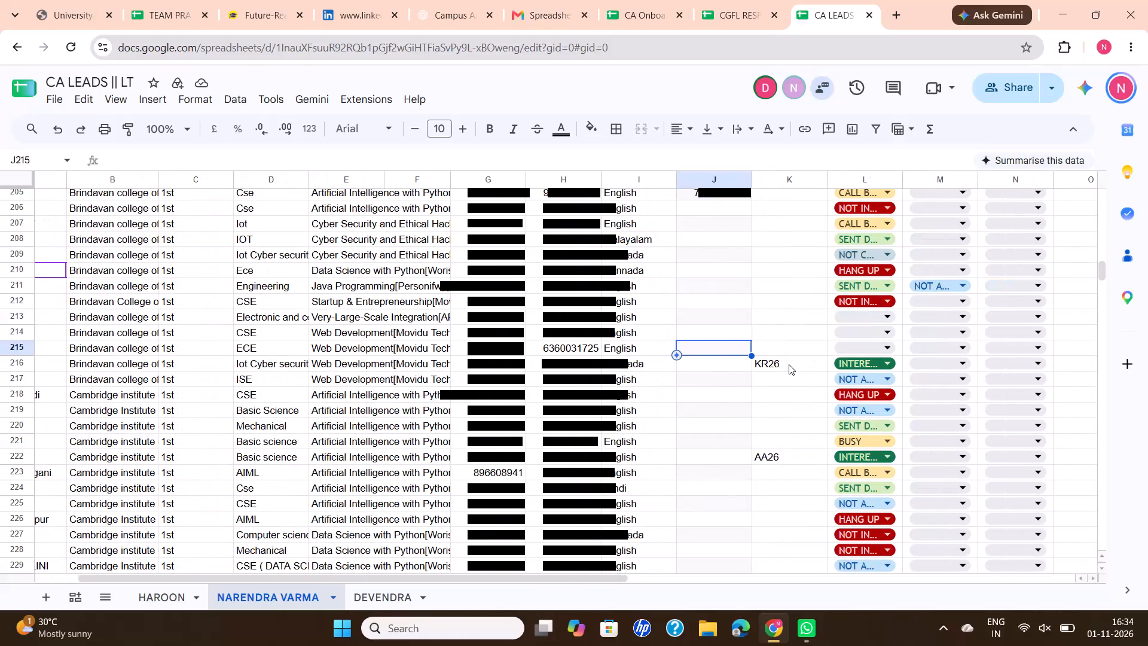
Highlight the contact numbers and language of the ECE lead in row 215 and look up that lead's details.
{"action": "scroll", "coordinate": [789, 364], "scroll_direction": "right", "scroll_amount": 3}
{"action": "scroll", "coordinate": [789, 364], "scroll_direction": "left", "scroll_amount": 1}
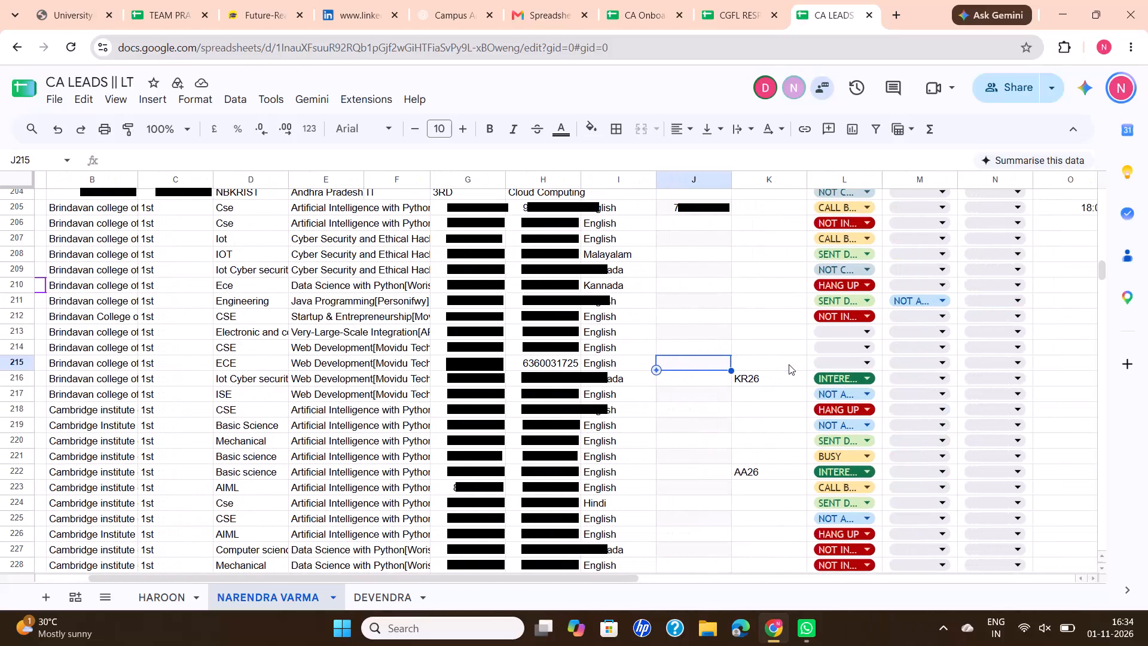
{"action": "left_click_drag", "start_coordinate": [472, 358], "coordinate": [618, 364]}
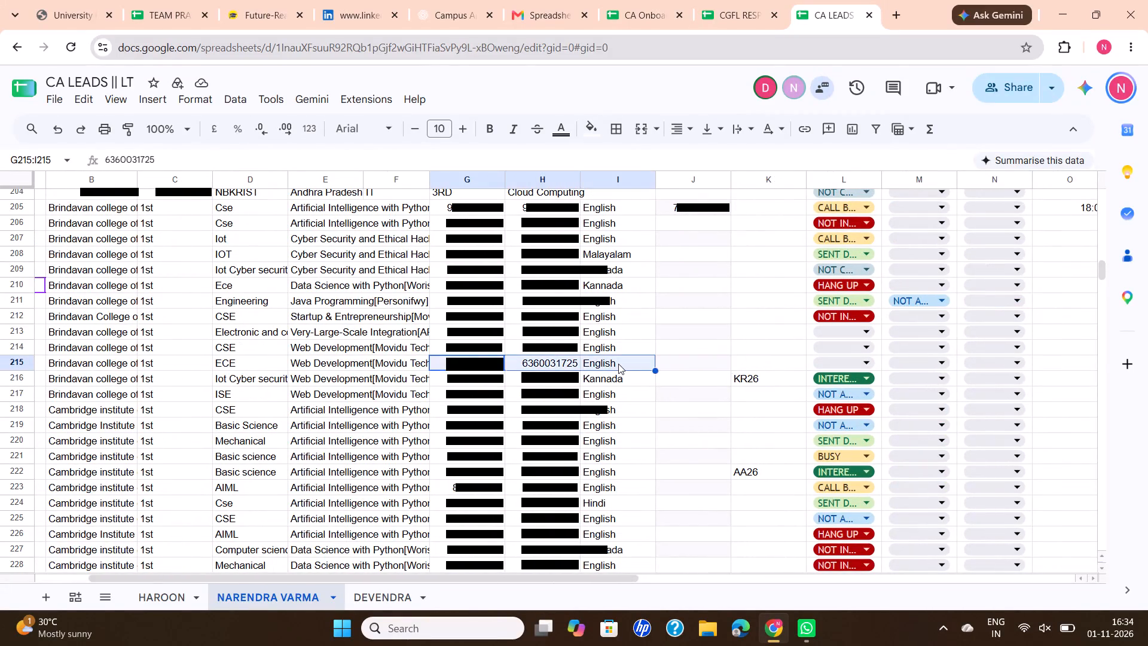
{"action": "scroll", "coordinate": [618, 364], "scroll_direction": "right", "scroll_amount": 1}
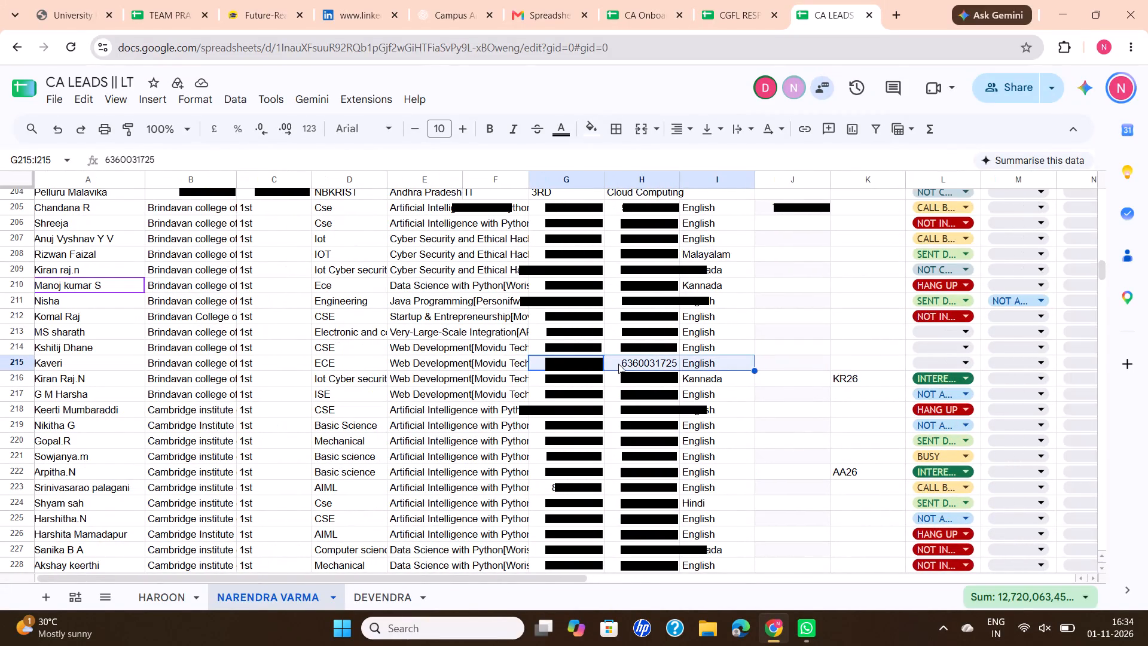
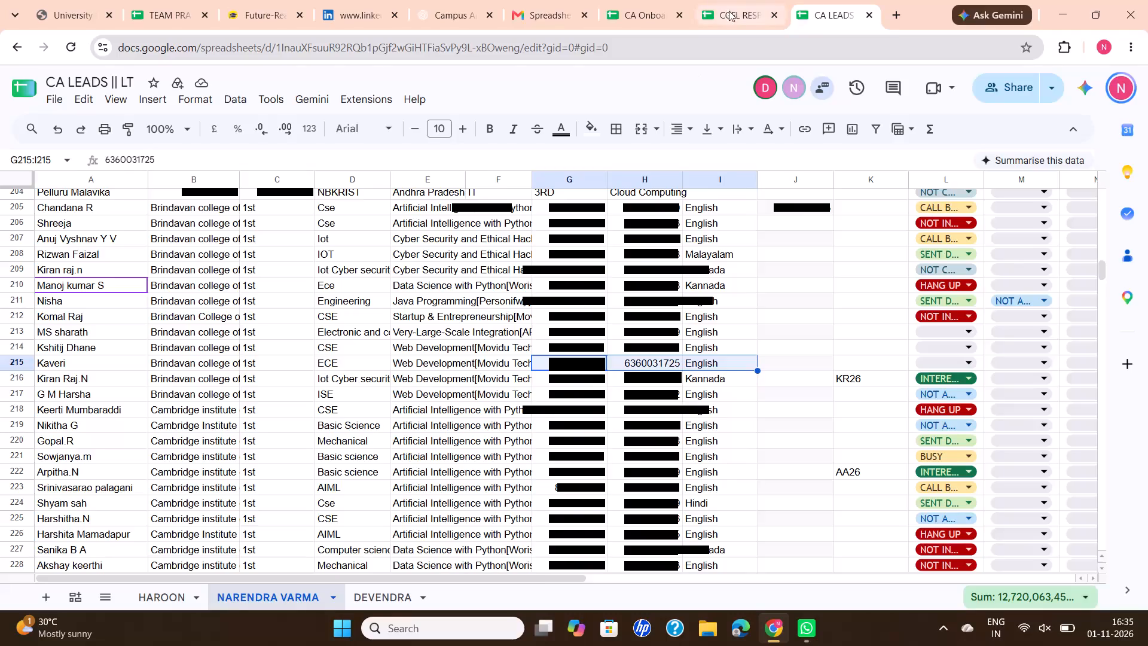
{"action": "left_click", "coordinate": [734, 13]}
{"action": "scroll", "coordinate": [539, 352], "scroll_direction": "down", "scroll_amount": 3}
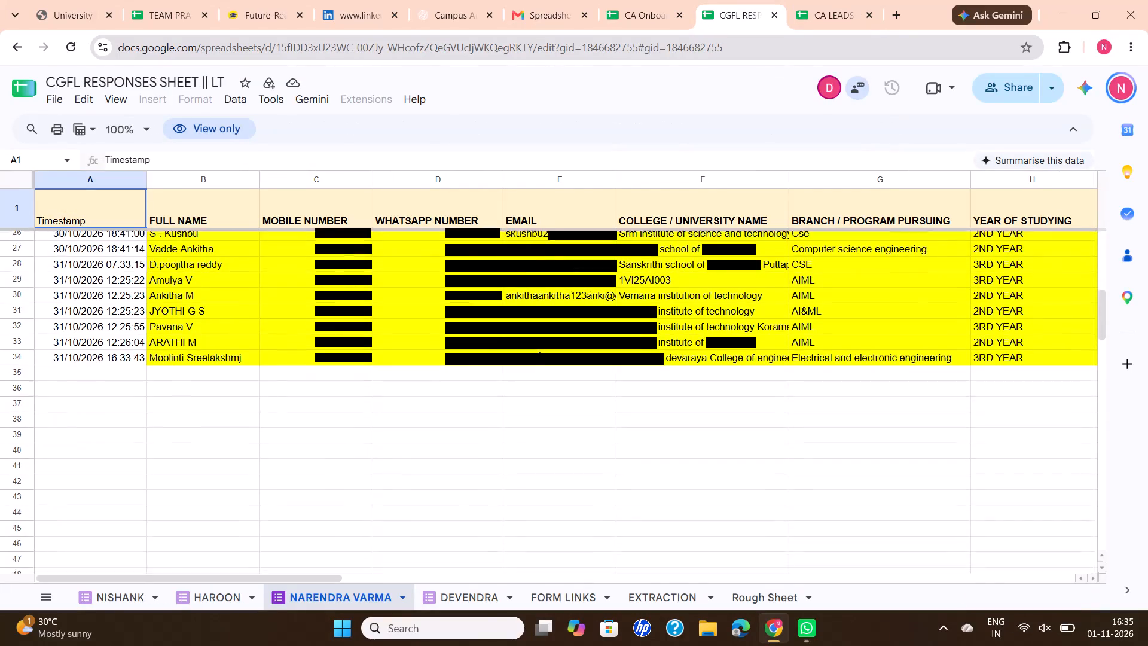
{"action": "scroll", "coordinate": [539, 352], "scroll_direction": "up", "scroll_amount": 8}
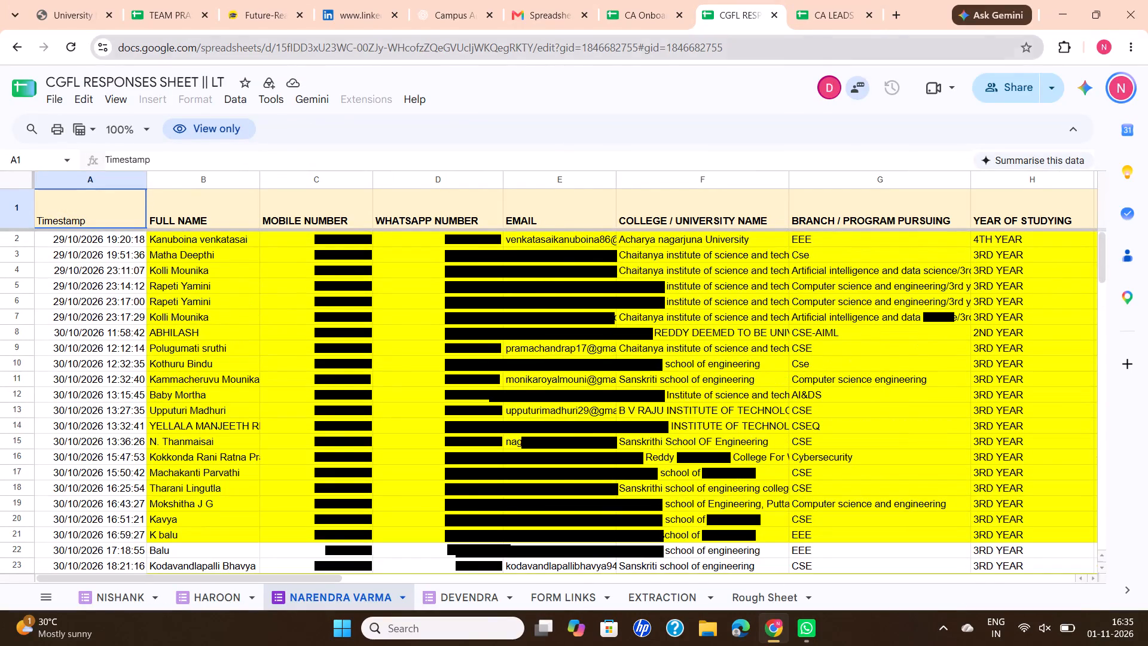
{"action": "left_click", "coordinate": [813, 17]}
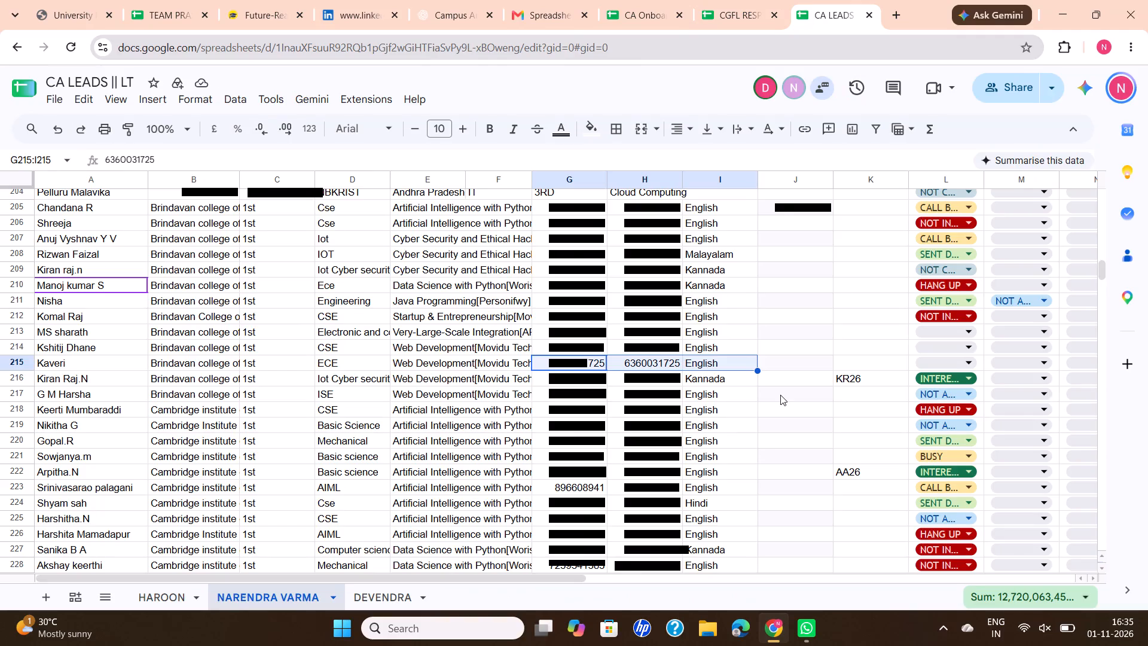
Set the call status of the ECE lead in row 215 to NOT ANSWERED.
{"action": "left_click_drag", "start_coordinate": [923, 362], "coordinate": [935, 425]}
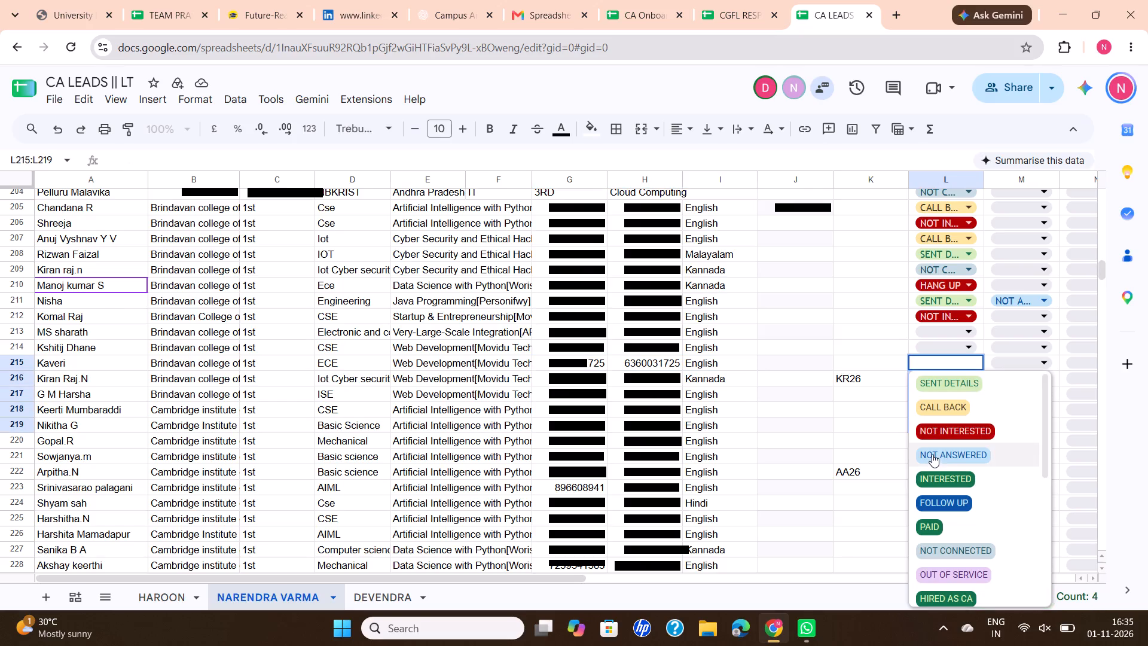
{"action": "left_click", "coordinate": [931, 456]}
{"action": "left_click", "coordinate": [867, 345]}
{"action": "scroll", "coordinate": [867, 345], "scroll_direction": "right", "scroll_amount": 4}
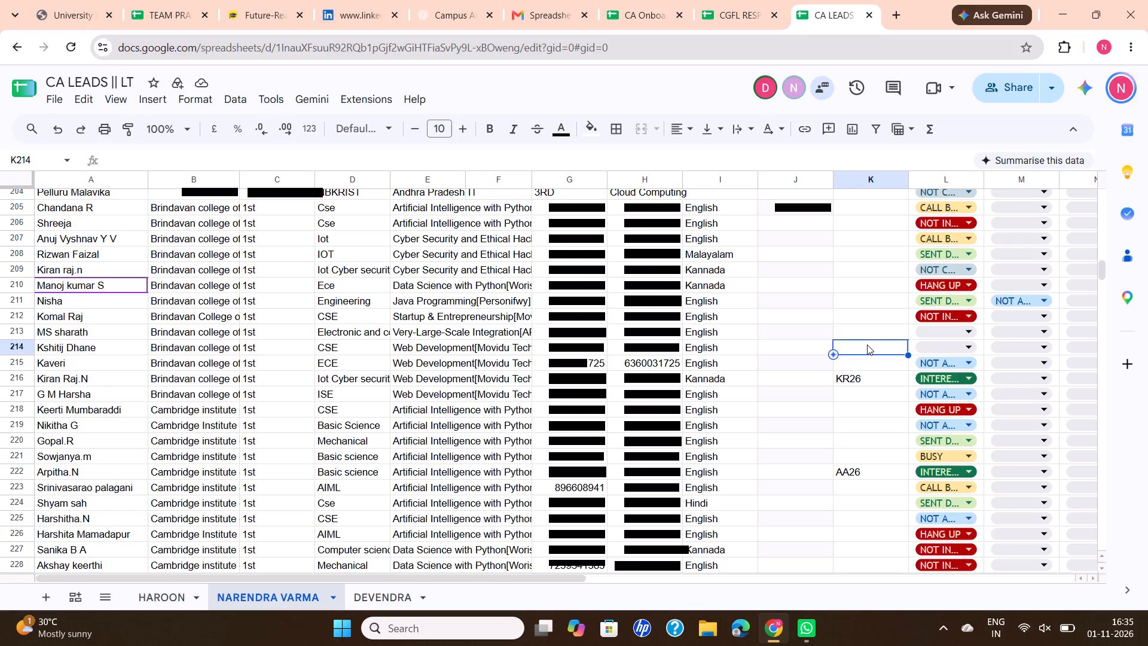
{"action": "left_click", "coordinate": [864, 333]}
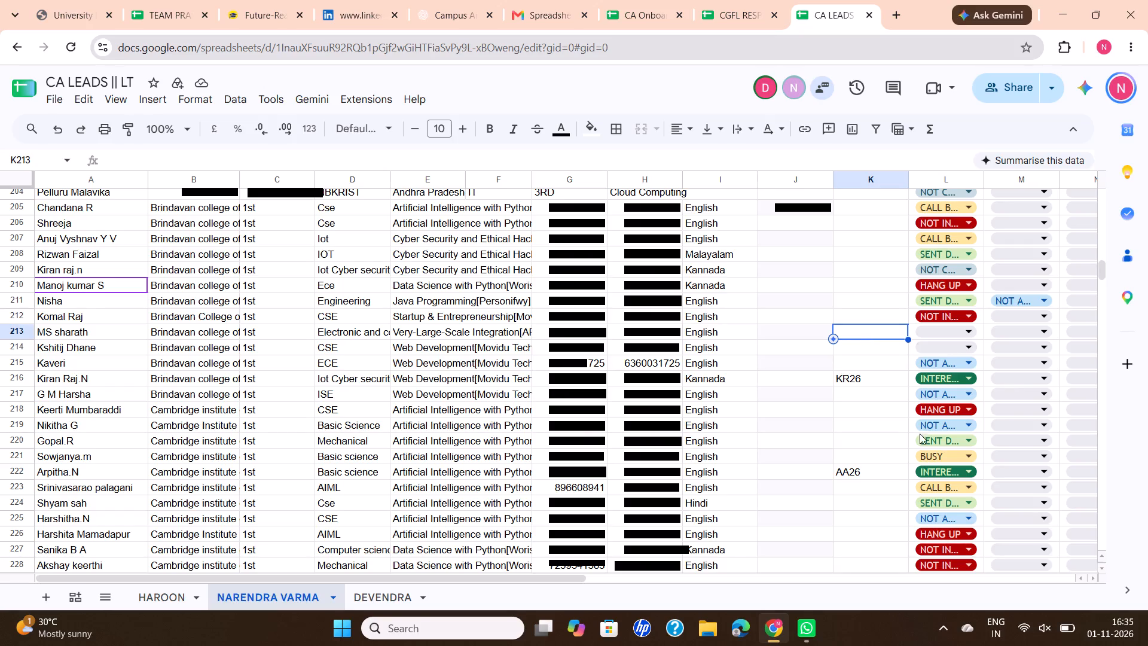
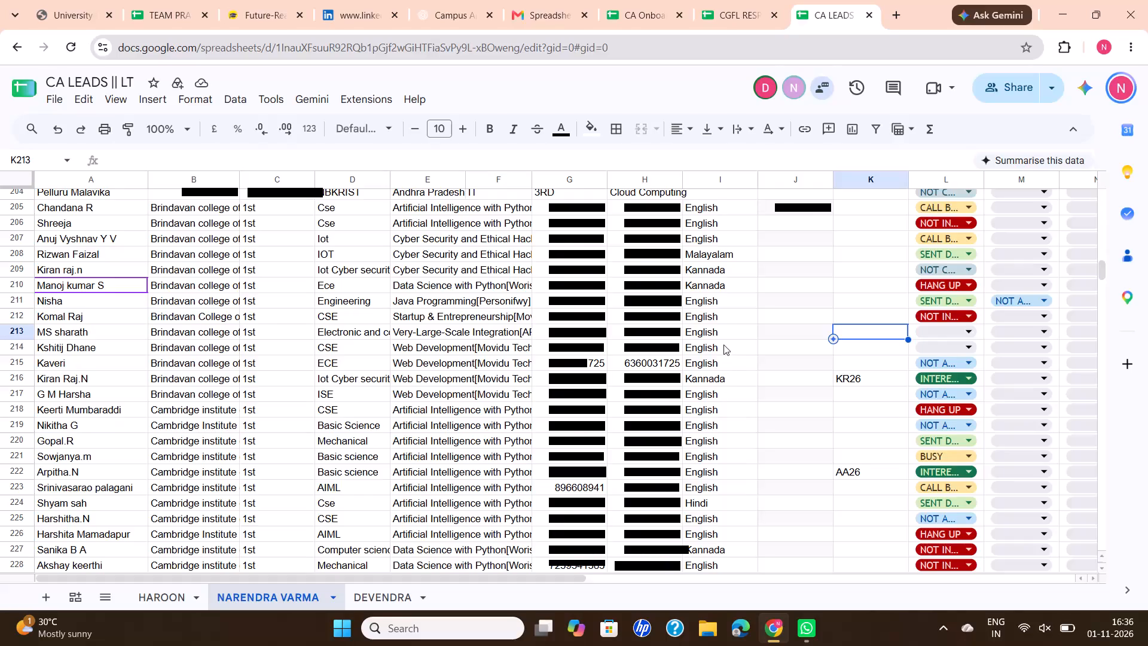
Set the call status of the CSE Web Development lead in row 214 to NOT INTERESTED.
{"action": "left_click", "coordinate": [944, 350]}
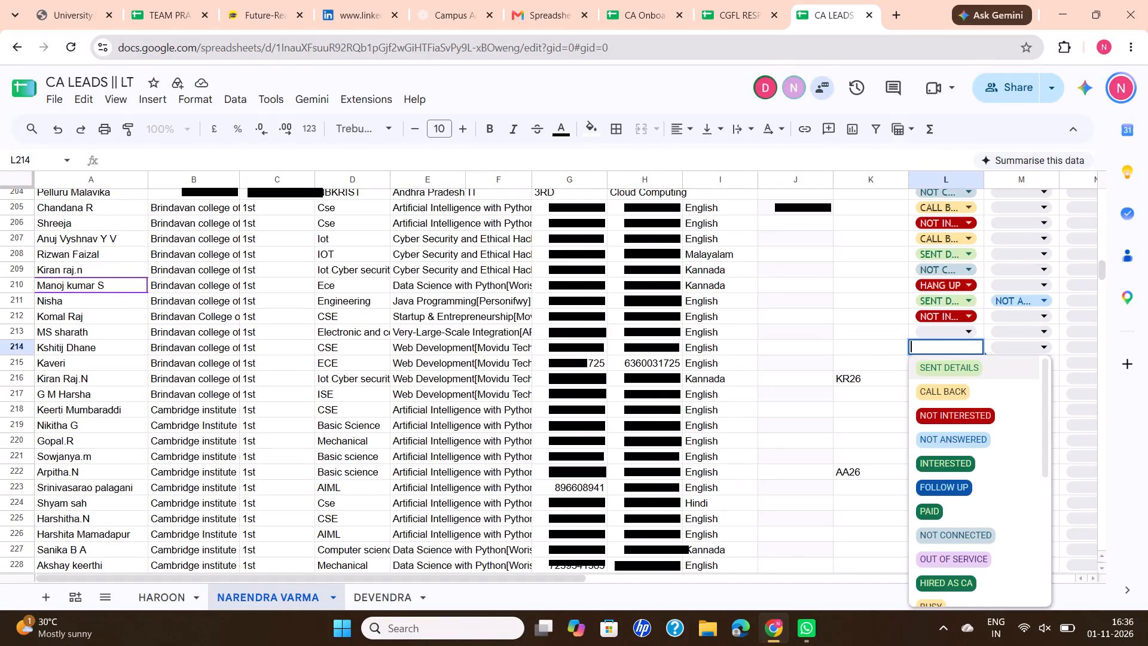
{"action": "left_click", "coordinate": [943, 412]}
{"action": "left_click", "coordinate": [892, 328]}
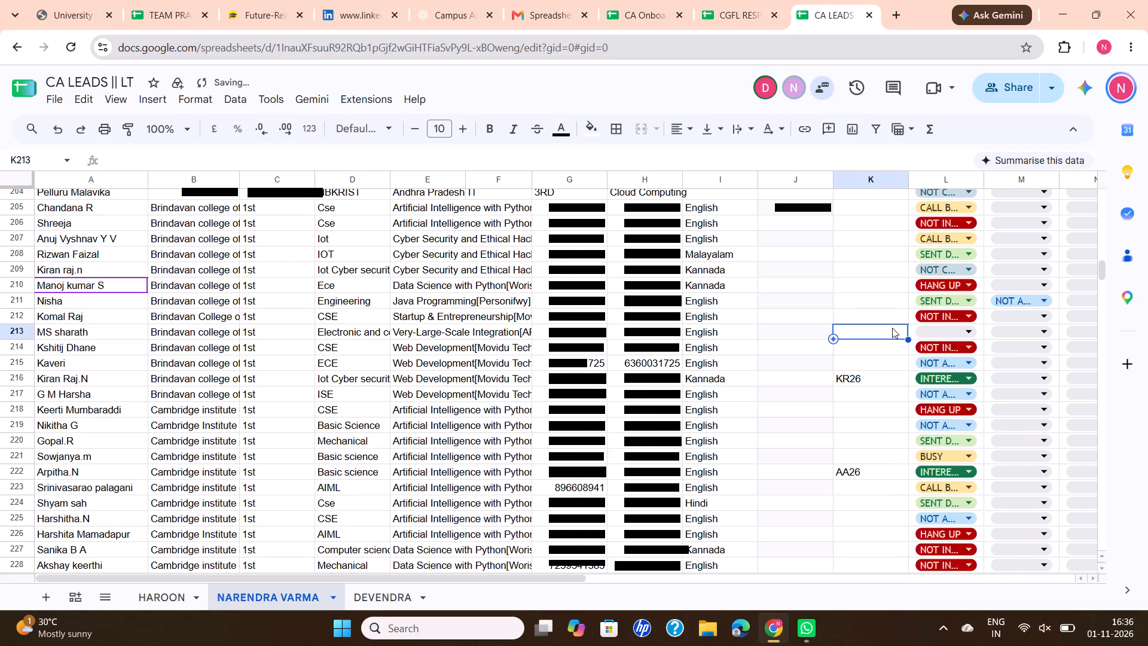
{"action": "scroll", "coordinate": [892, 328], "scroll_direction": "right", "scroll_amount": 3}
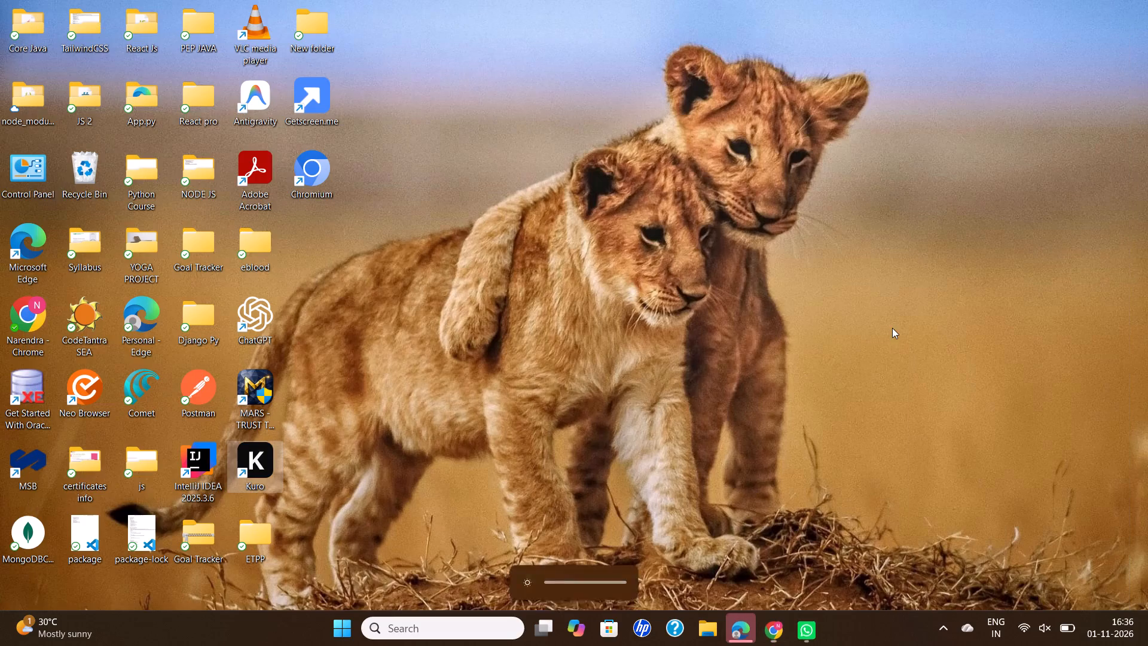
Launch the Kuro application from the desktop.
{"action": "double_click", "coordinate": [272, 457]}
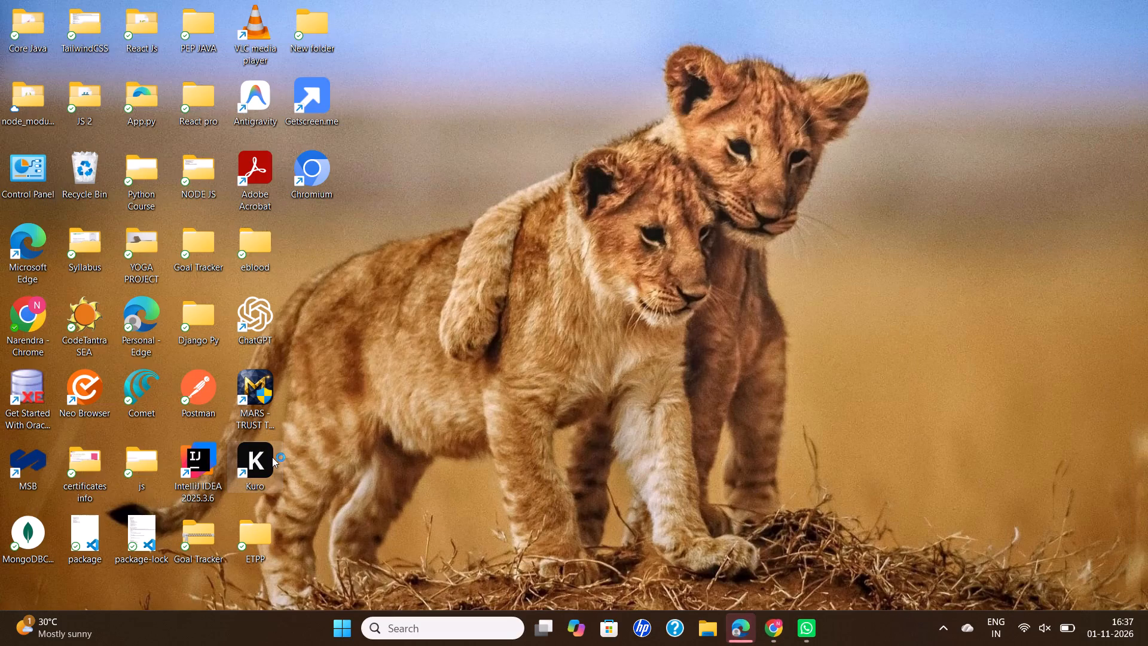
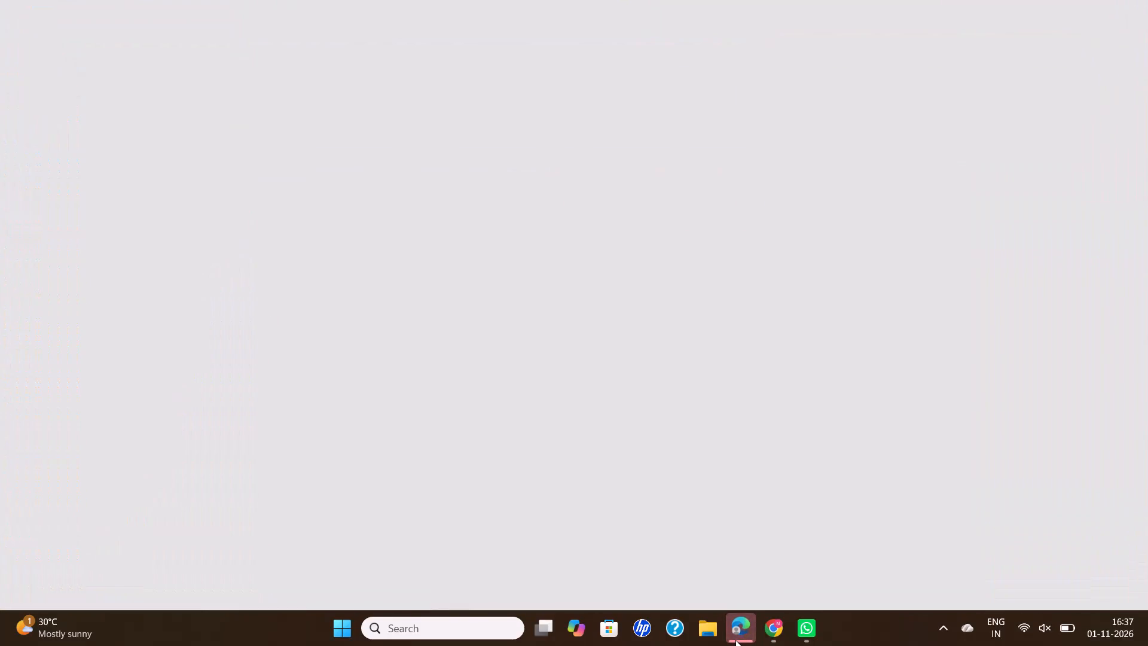
Close the Kuro window and switch back to the CA LEADS spreadsheet in Chrome.
{"action": "left_click", "coordinate": [1147, 0]}
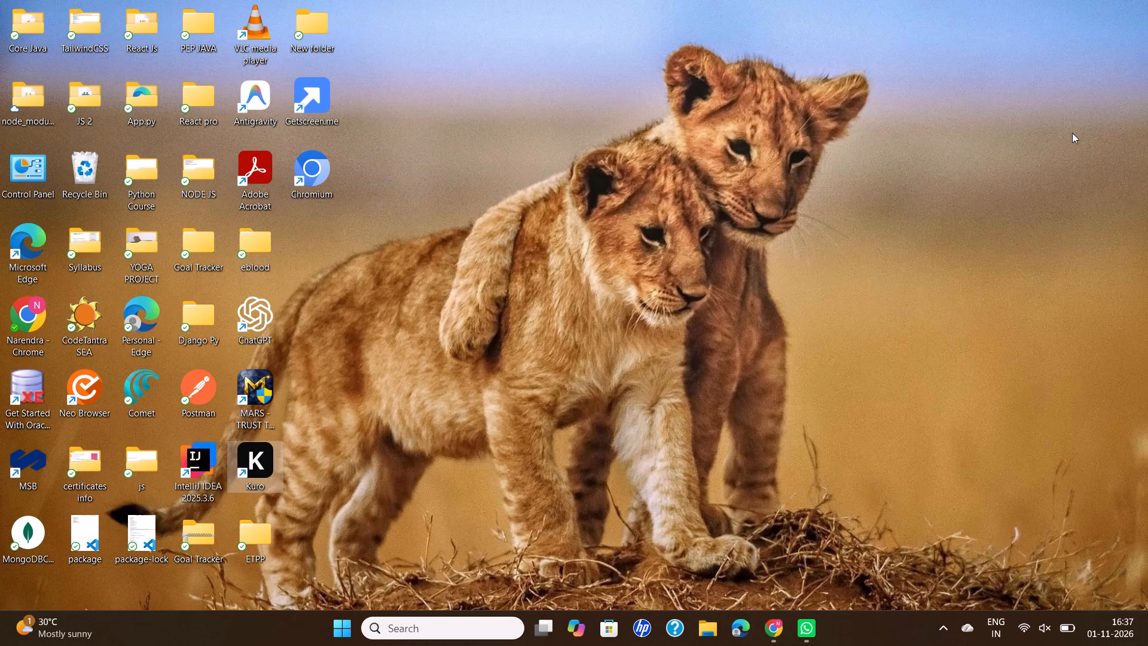
{"action": "left_click", "coordinate": [777, 635]}
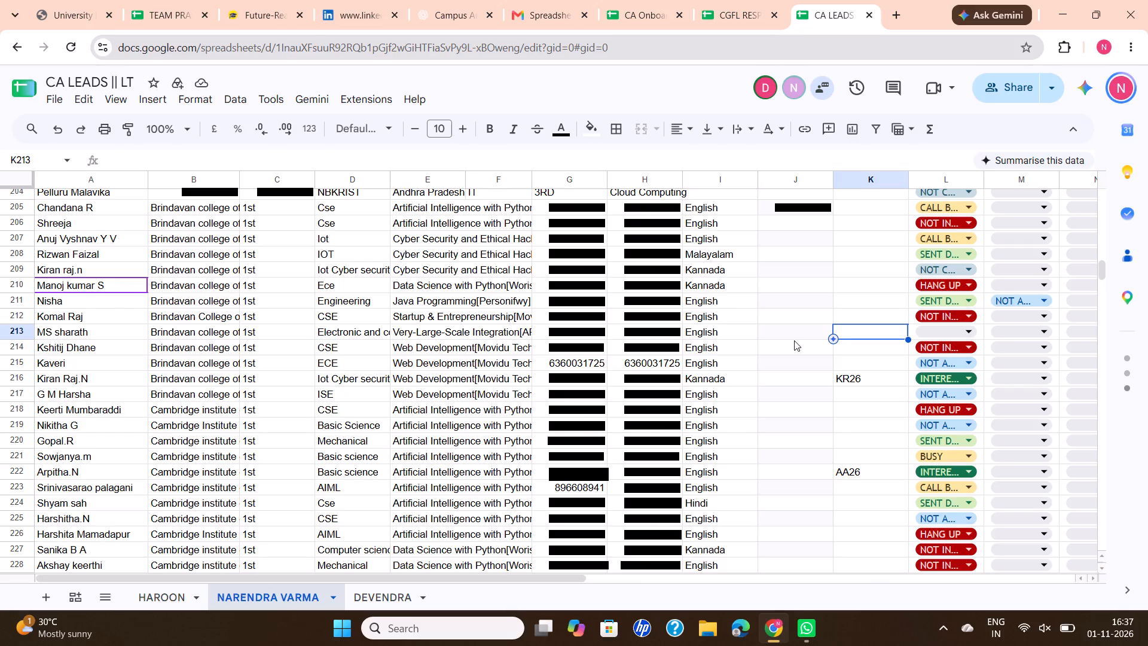
Set the first call status of the lead in row 213 to NOT ANSWERED.
{"action": "left_click", "coordinate": [941, 328]}
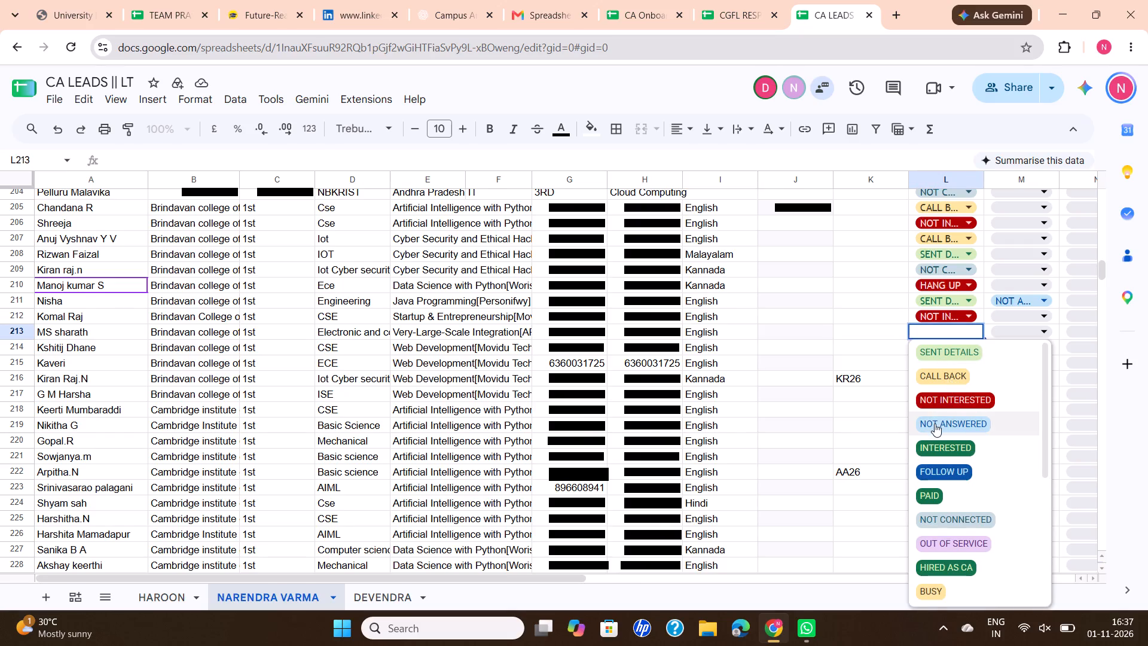
{"action": "left_click", "coordinate": [935, 423]}
Review the earlier leads' call statuses, codes and remarks, including the batch dated 31/10/2026.
{"action": "scroll", "coordinate": [839, 421], "scroll_direction": "down", "scroll_amount": 3}
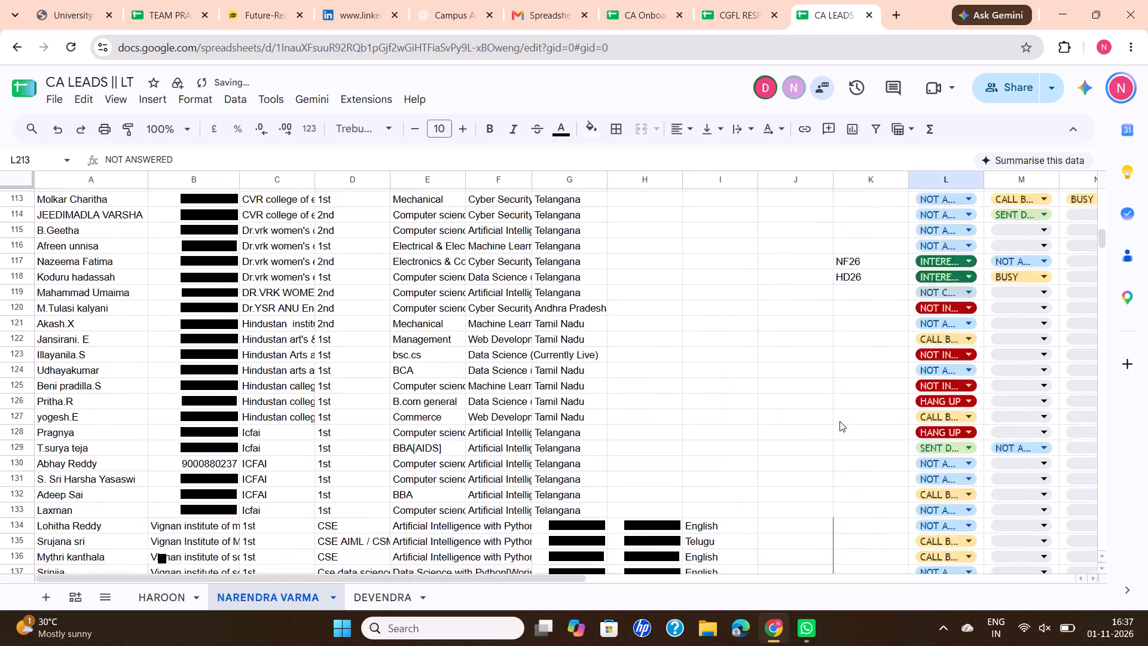
{"action": "scroll", "coordinate": [839, 421], "scroll_direction": "up", "scroll_amount": 17}
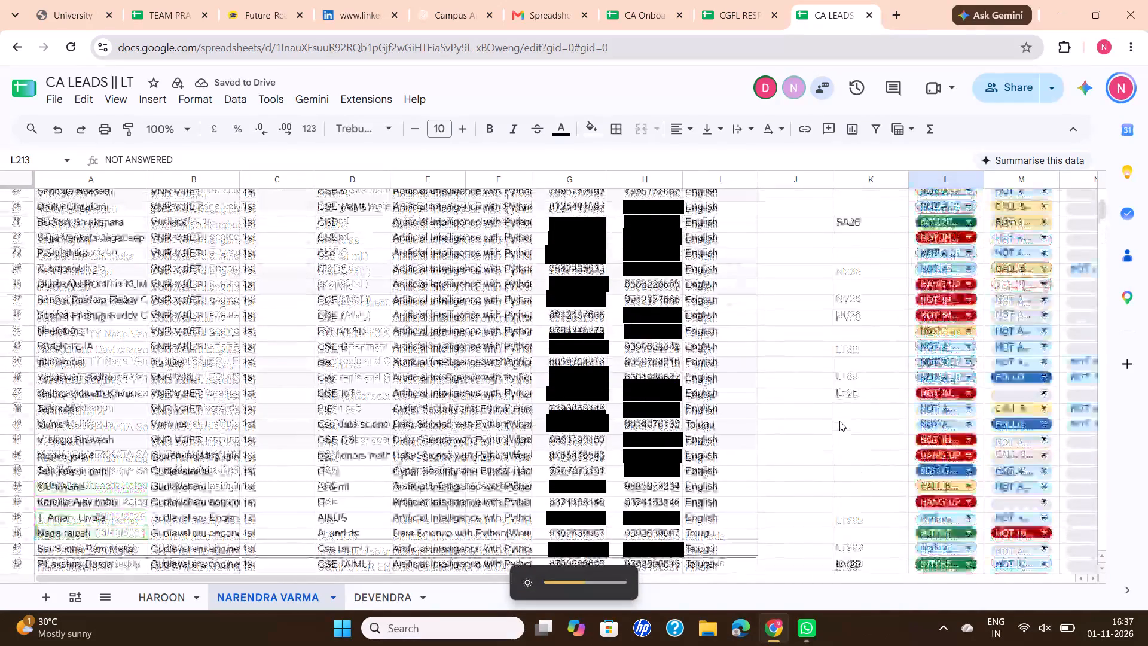
{"action": "scroll", "coordinate": [839, 421], "scroll_direction": "up", "scroll_amount": 4}
{"action": "scroll", "coordinate": [839, 421], "scroll_direction": "down", "scroll_amount": 6}
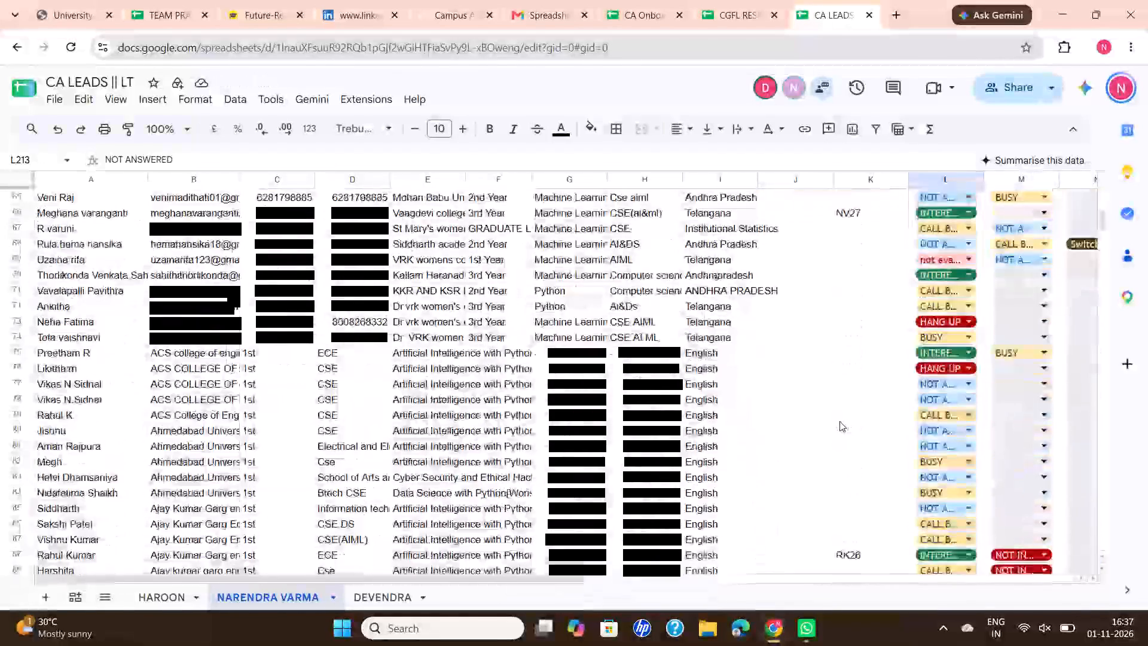
{"action": "scroll", "coordinate": [839, 421], "scroll_direction": "down", "scroll_amount": 1}
{"action": "left_click", "coordinate": [875, 346]}
{"action": "scroll", "coordinate": [875, 346], "scroll_direction": "right", "scroll_amount": 2}
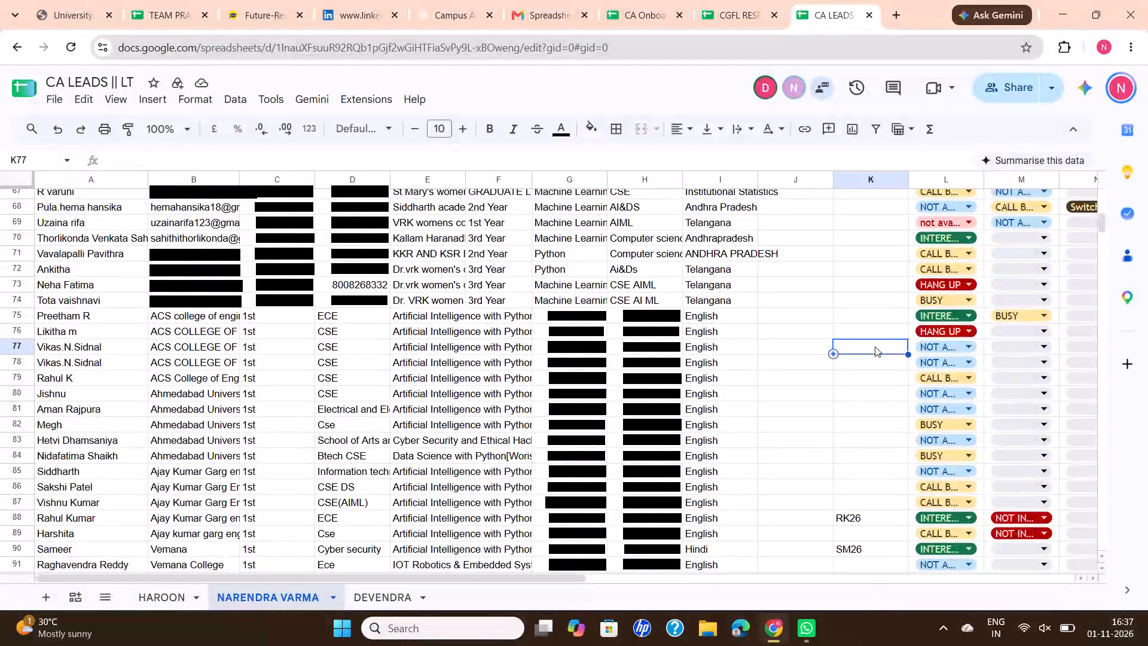
{"action": "scroll", "coordinate": [875, 346], "scroll_direction": "left", "scroll_amount": 4}
{"action": "scroll", "coordinate": [875, 346], "scroll_direction": "down", "scroll_amount": 2}
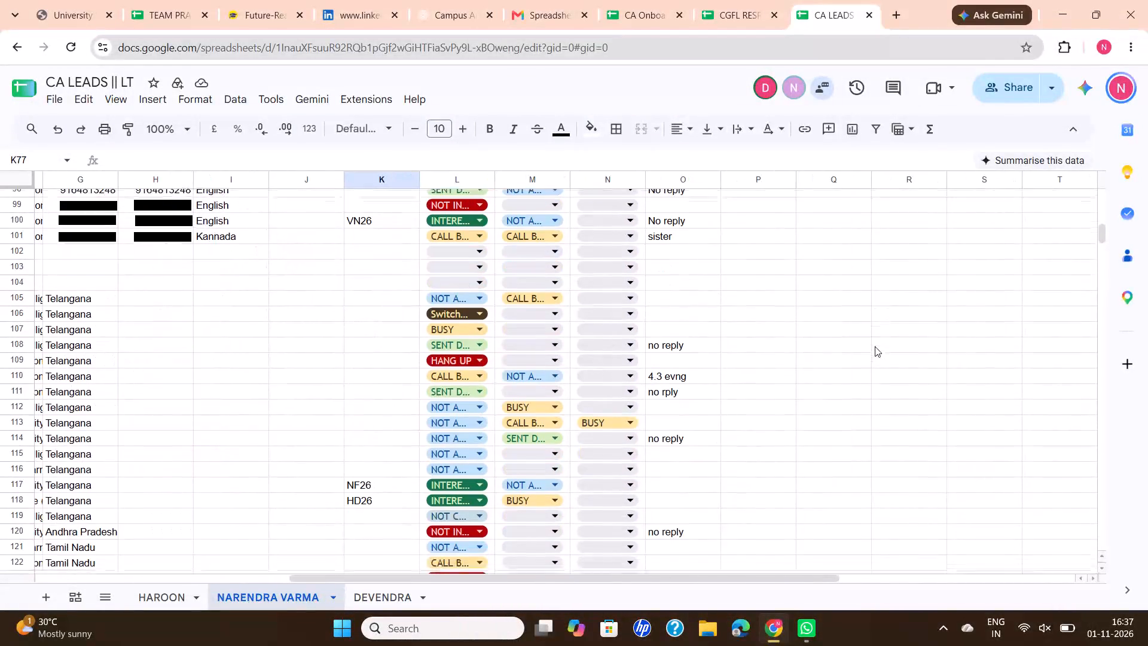
{"action": "left_click", "coordinate": [405, 290]}
{"action": "scroll", "coordinate": [405, 290], "scroll_direction": "right", "scroll_amount": 4}
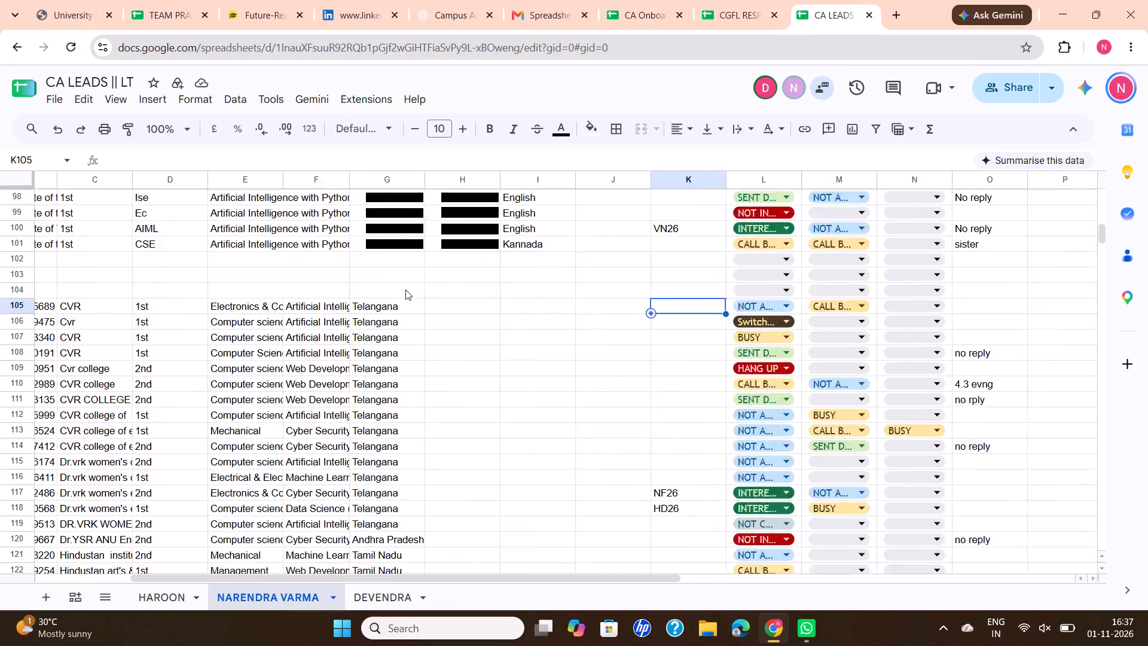
{"action": "scroll", "coordinate": [410, 350], "scroll_direction": "down", "scroll_amount": 1}
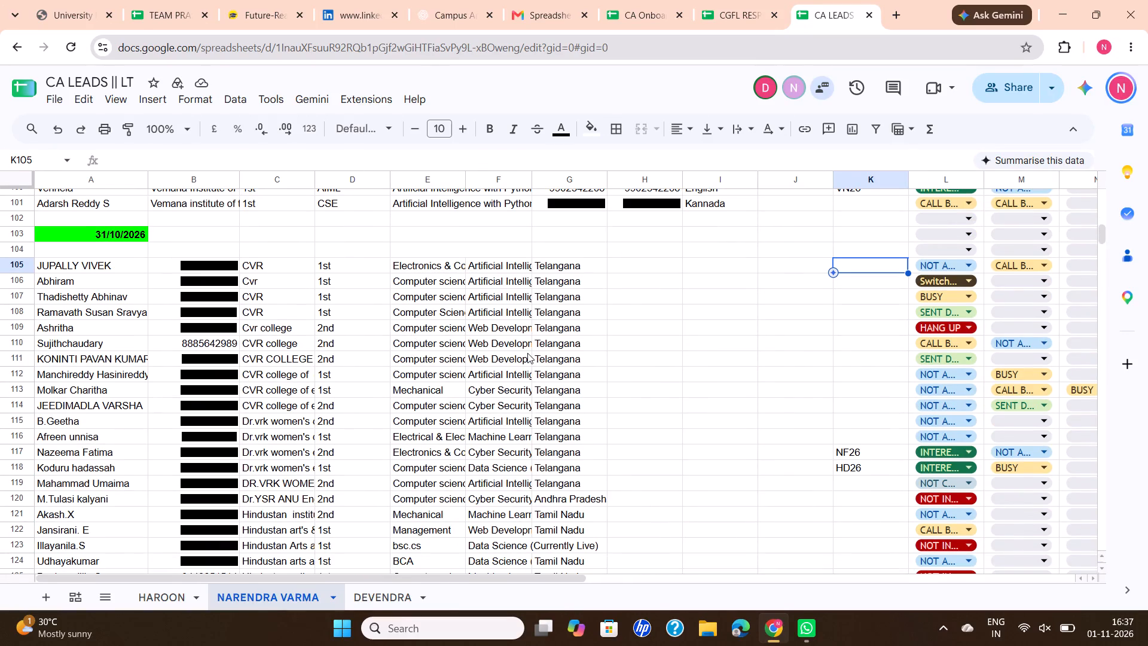
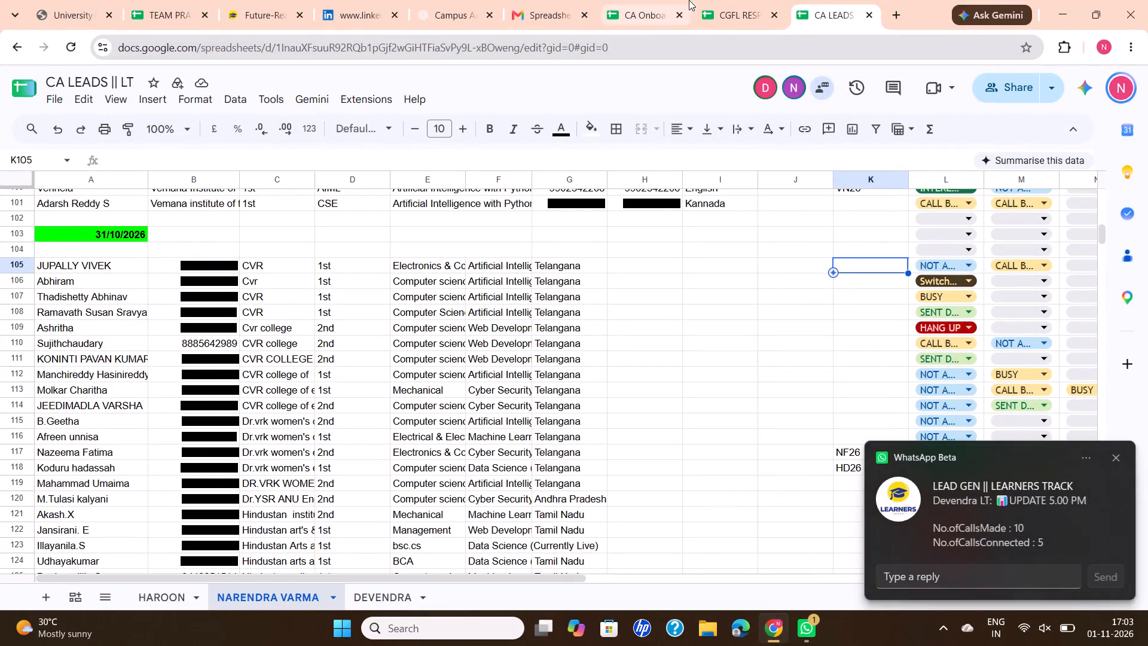
Review the form responses in the CGFL RESPONSES SHEET and the CA Onboarding Application sheet, including the LEAD GEN BD NAME column.
{"action": "left_click", "coordinate": [731, 17]}
{"action": "scroll", "coordinate": [511, 435], "scroll_direction": "down", "scroll_amount": 1}
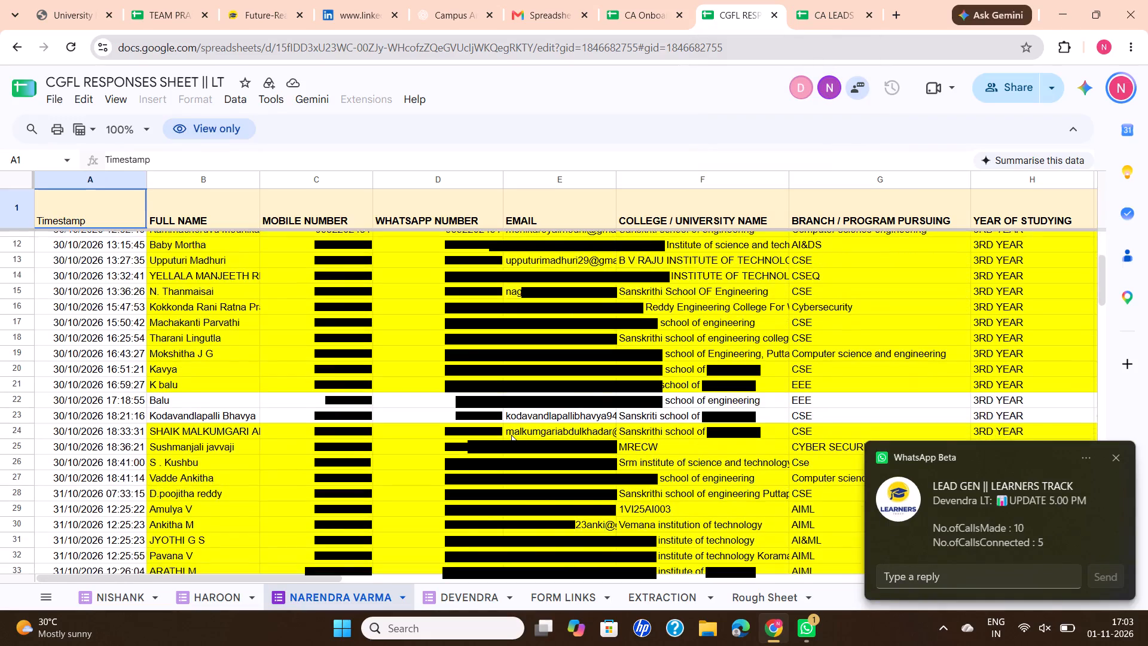
{"action": "scroll", "coordinate": [511, 435], "scroll_direction": "down", "scroll_amount": 1}
{"action": "scroll", "coordinate": [511, 435], "scroll_direction": "up", "scroll_amount": 8}
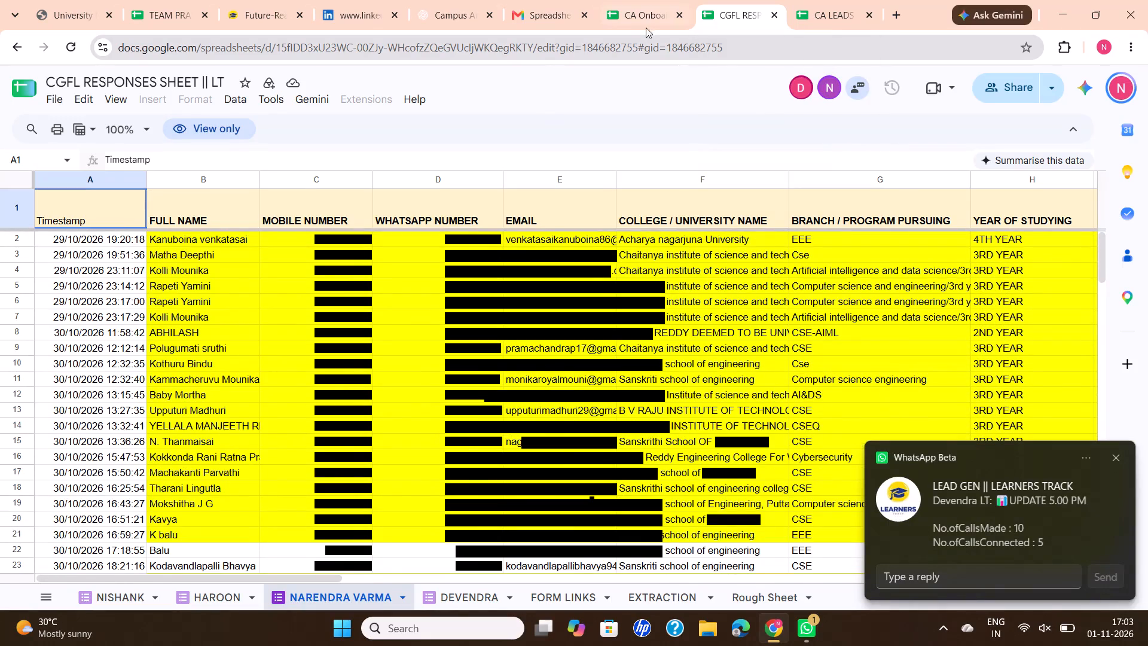
{"action": "left_click", "coordinate": [647, 15]}
{"action": "scroll", "coordinate": [530, 362], "scroll_direction": "right", "scroll_amount": 1}
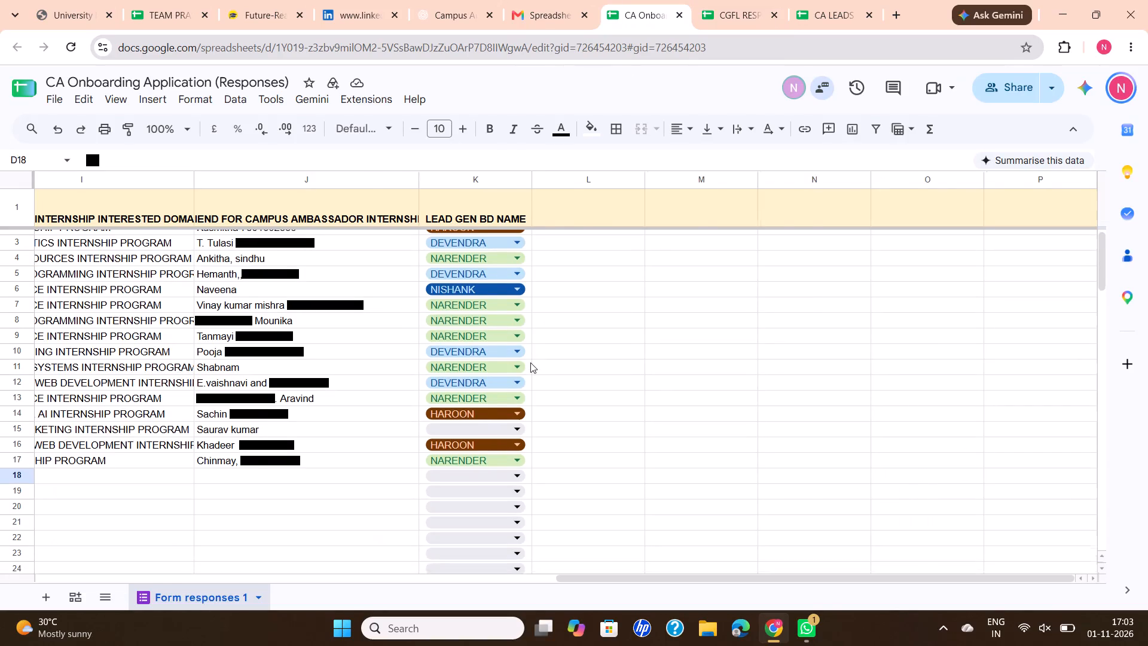
{"action": "scroll", "coordinate": [530, 362], "scroll_direction": "right", "scroll_amount": 9}
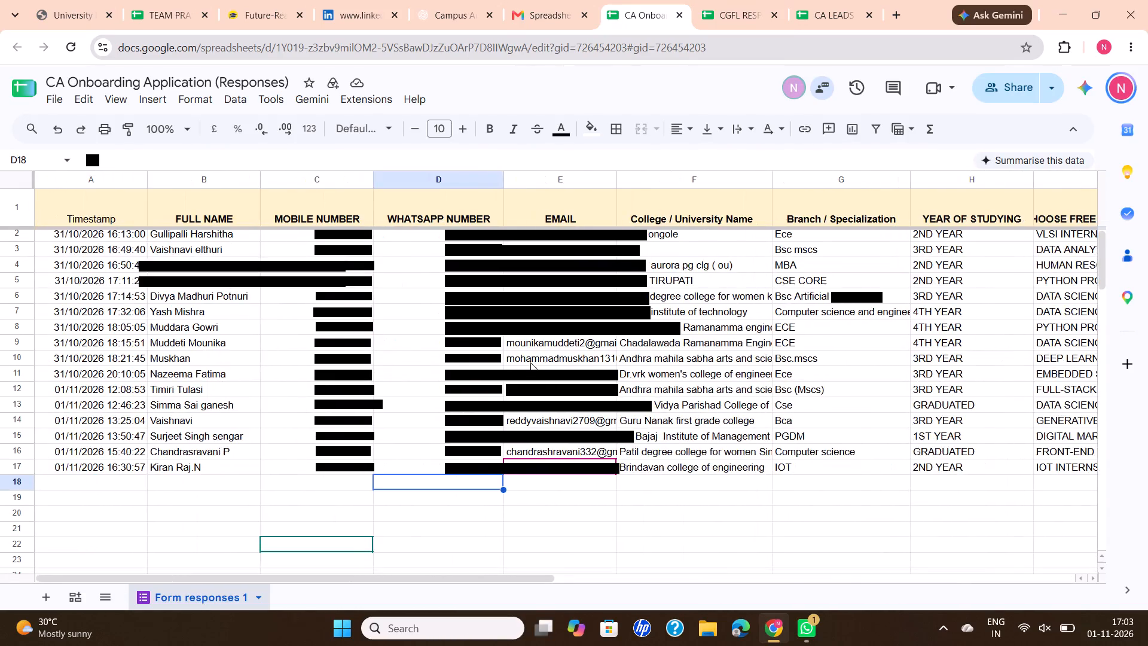
{"action": "scroll", "coordinate": [530, 362], "scroll_direction": "left", "scroll_amount": 2}
Return to the CA LEADS spreadsheet and select the column C contact number of the first lead without a call status, in row 230.
{"action": "left_click", "coordinate": [822, 10]}
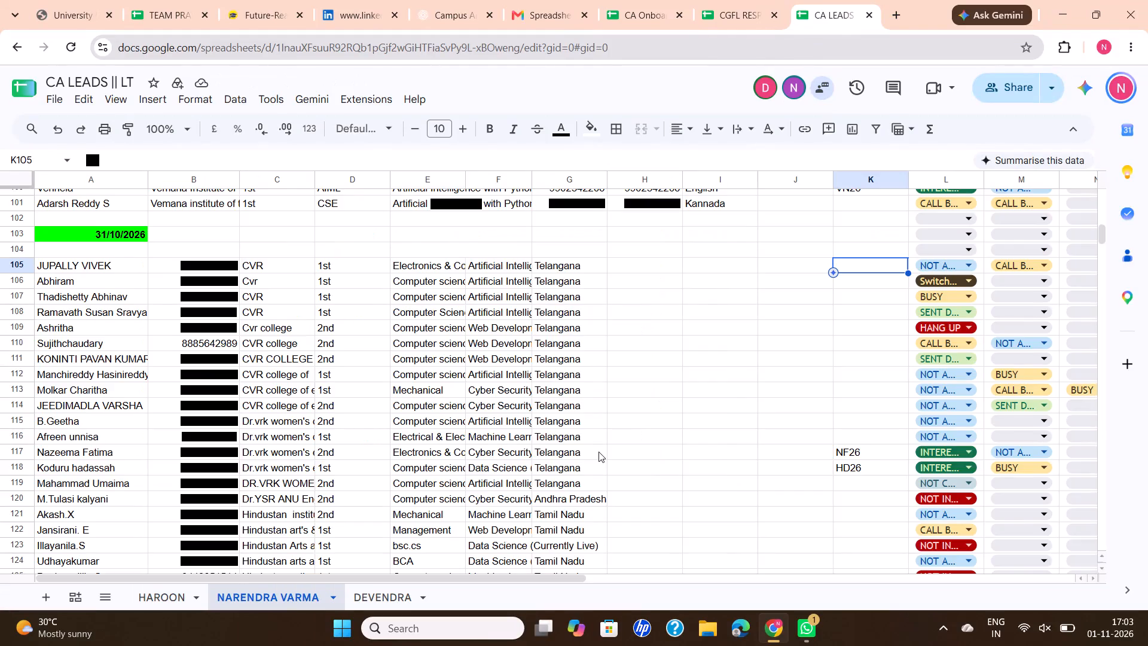
{"action": "scroll", "coordinate": [599, 452], "scroll_direction": "down", "scroll_amount": 5}
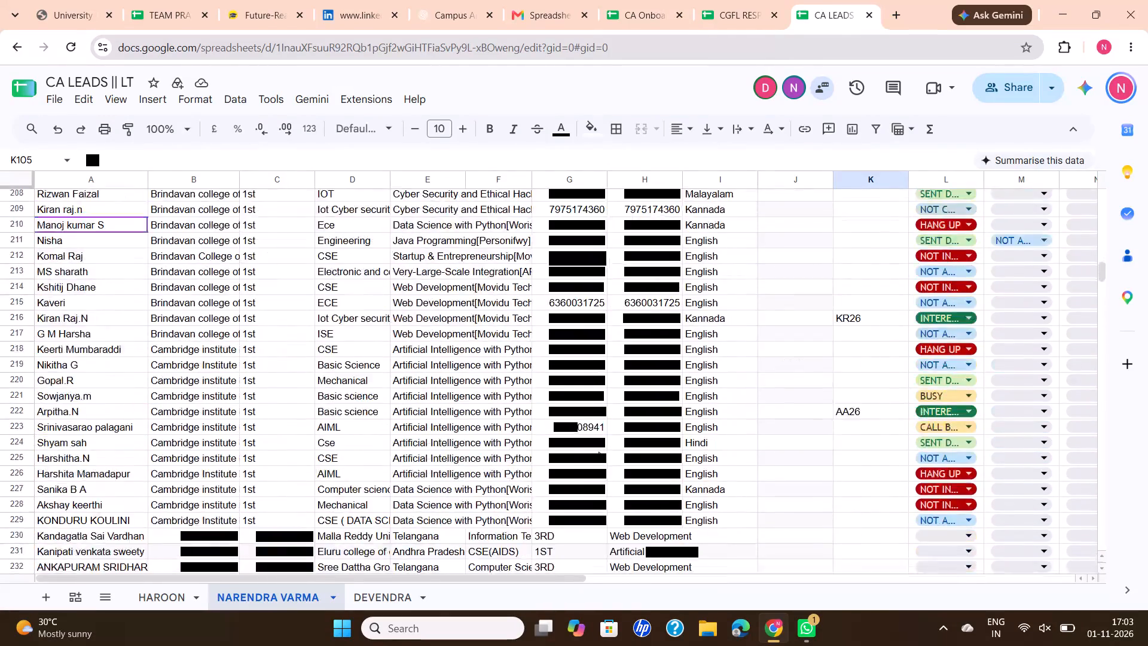
{"action": "scroll", "coordinate": [599, 452], "scroll_direction": "down", "scroll_amount": 3}
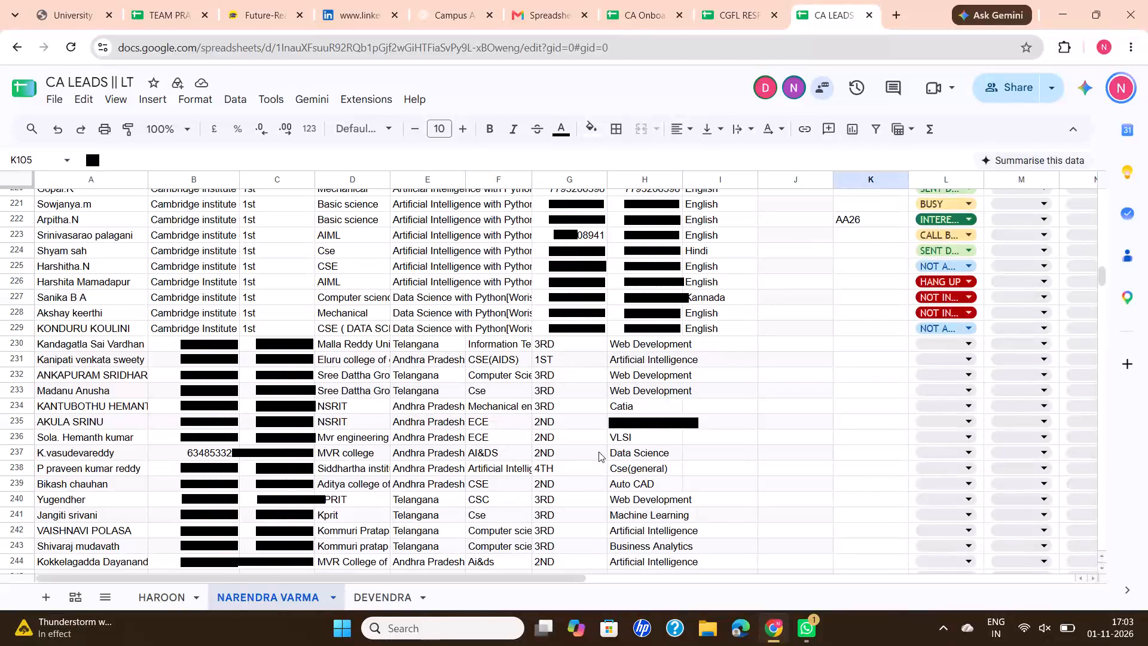
{"action": "left_click", "coordinate": [288, 344]}
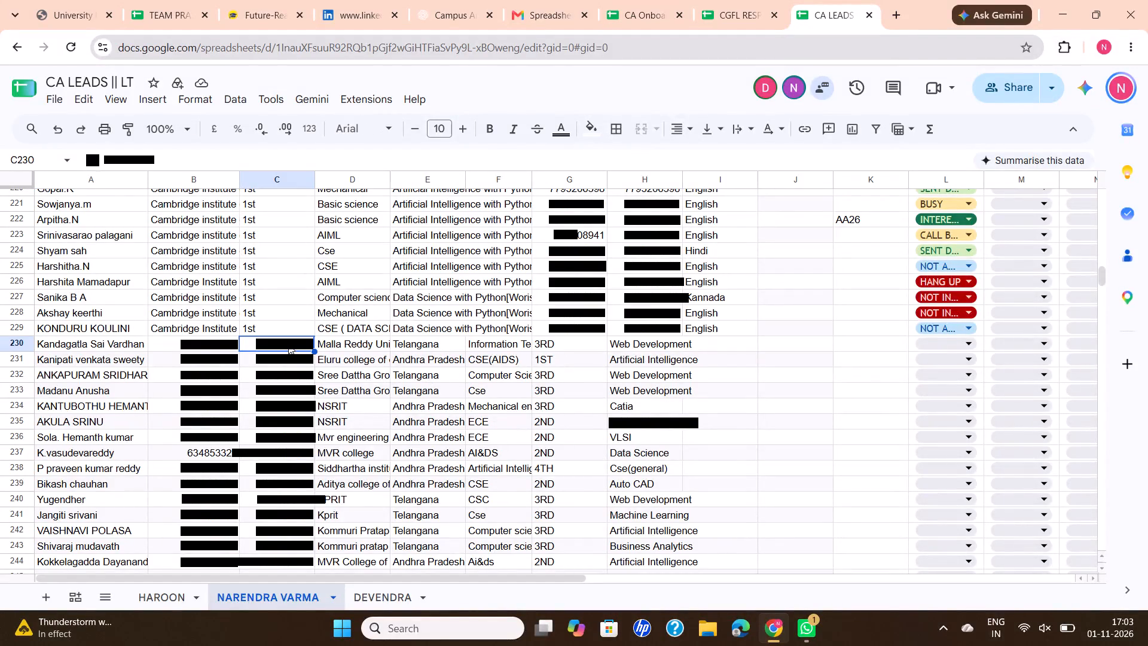
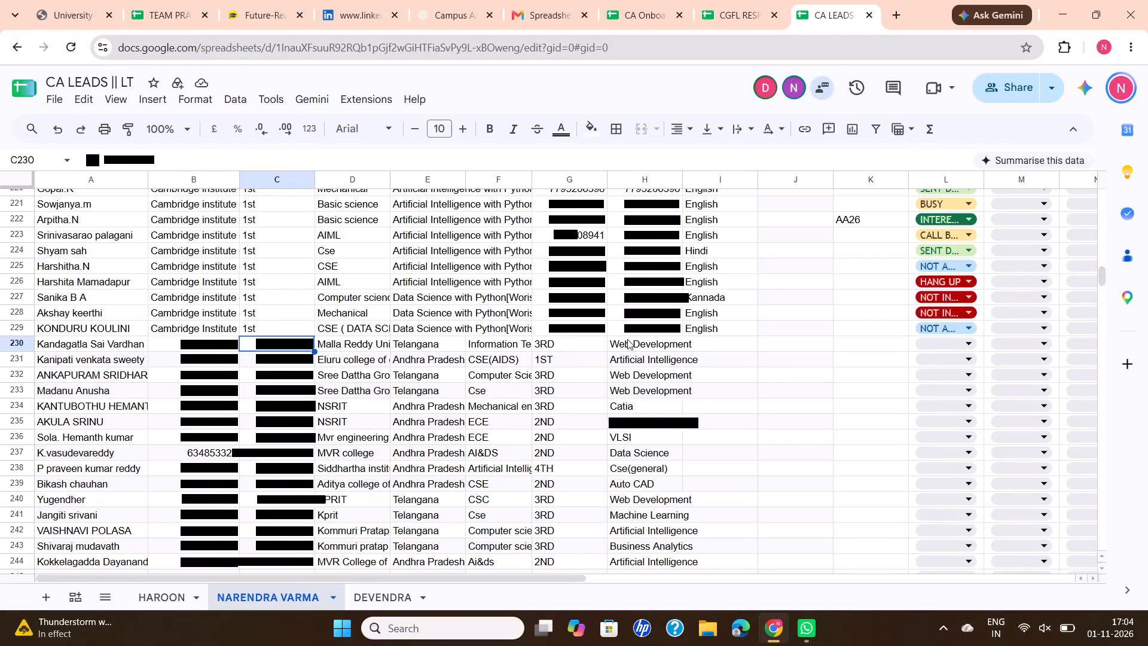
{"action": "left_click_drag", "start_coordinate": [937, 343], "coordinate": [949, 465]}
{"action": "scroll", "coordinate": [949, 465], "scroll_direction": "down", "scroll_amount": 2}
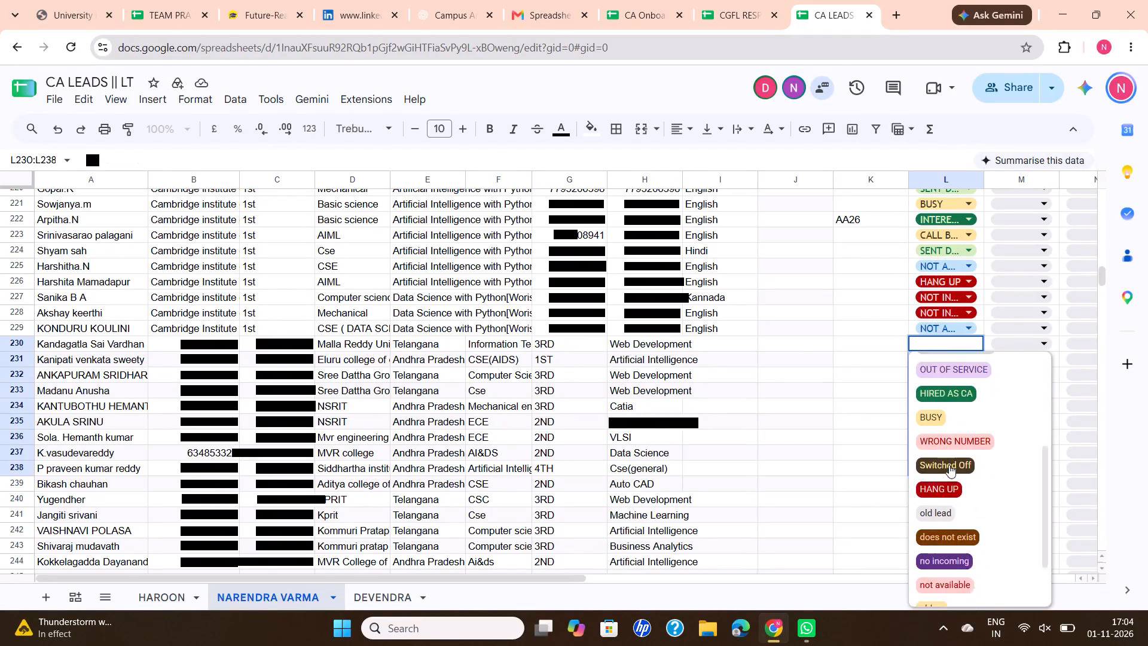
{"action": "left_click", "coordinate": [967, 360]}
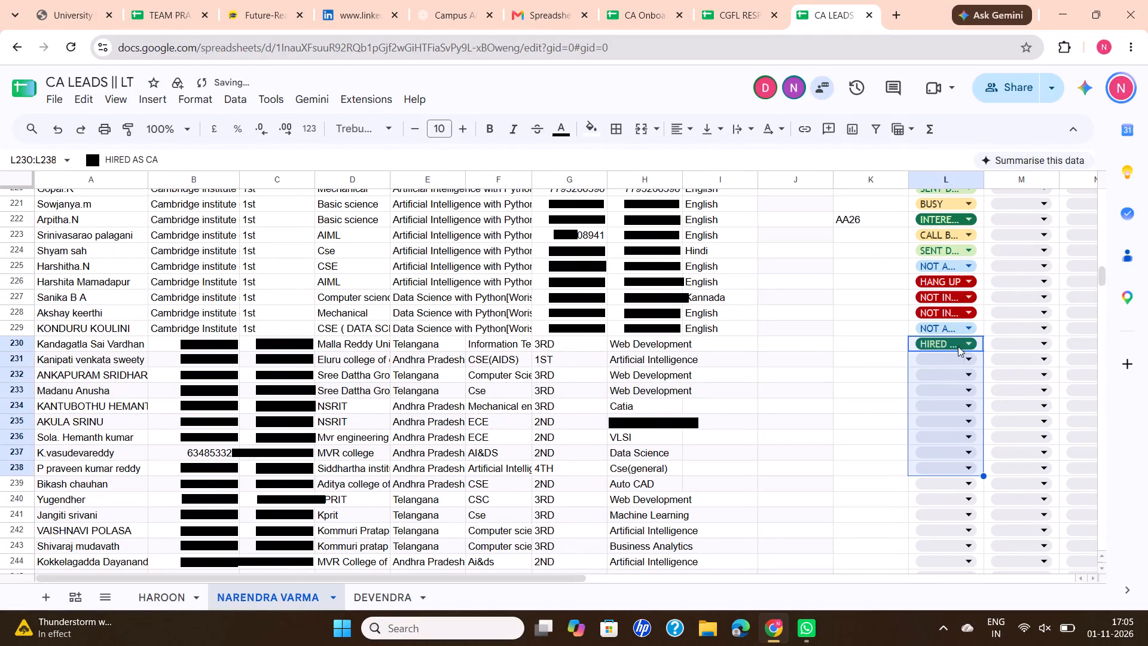
Set the column L call status of the lead in row 230 to BUSY.
{"action": "left_click", "coordinate": [972, 342]}
{"action": "scroll", "coordinate": [951, 431], "scroll_direction": "down", "scroll_amount": 1}
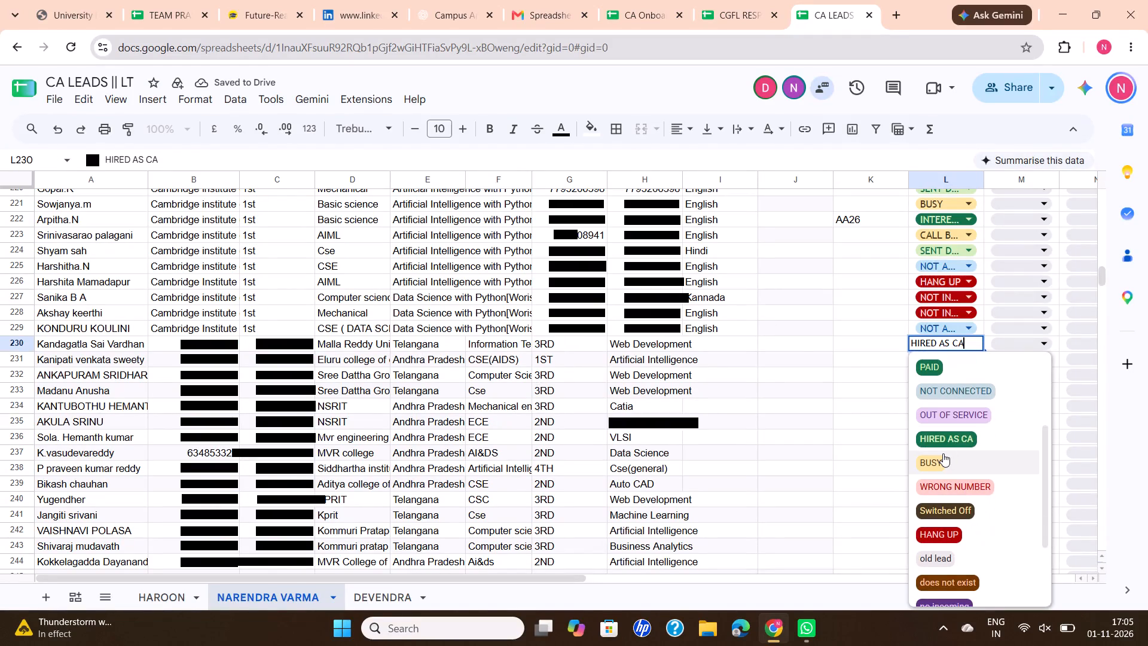
{"action": "left_click", "coordinate": [943, 453]}
{"action": "left_click", "coordinate": [890, 362]}
Select the column C contact number of the next uncalled lead, in row 231.
{"action": "scroll", "coordinate": [890, 362], "scroll_direction": "right", "scroll_amount": 3}
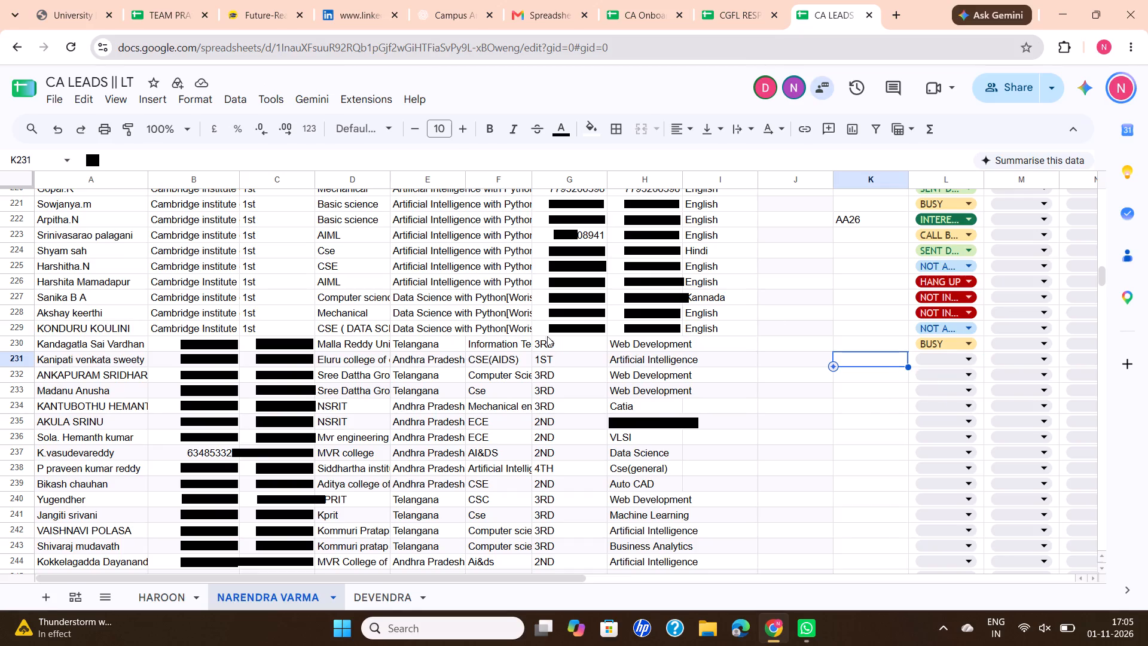
{"action": "left_click", "coordinate": [521, 358]}
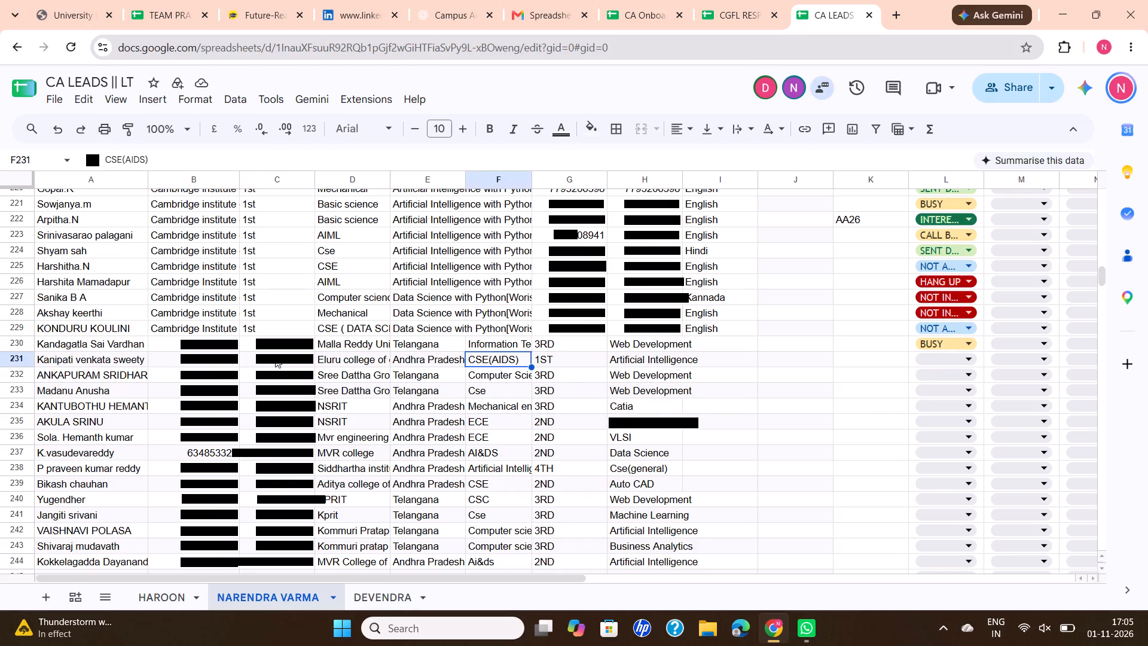
{"action": "left_click", "coordinate": [268, 356]}
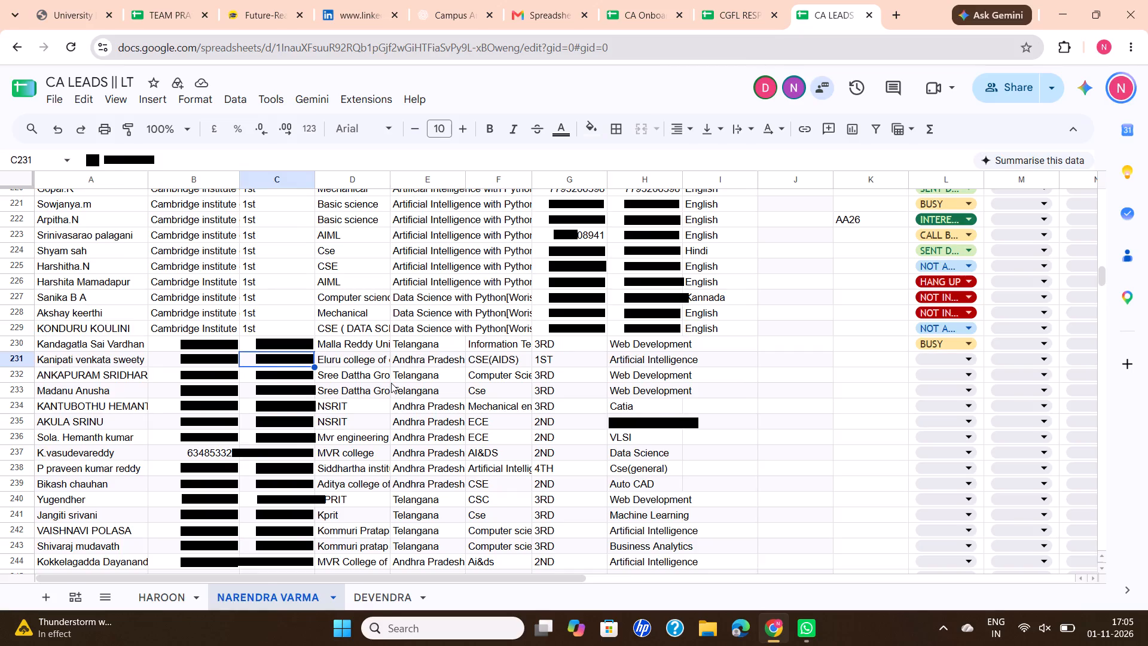
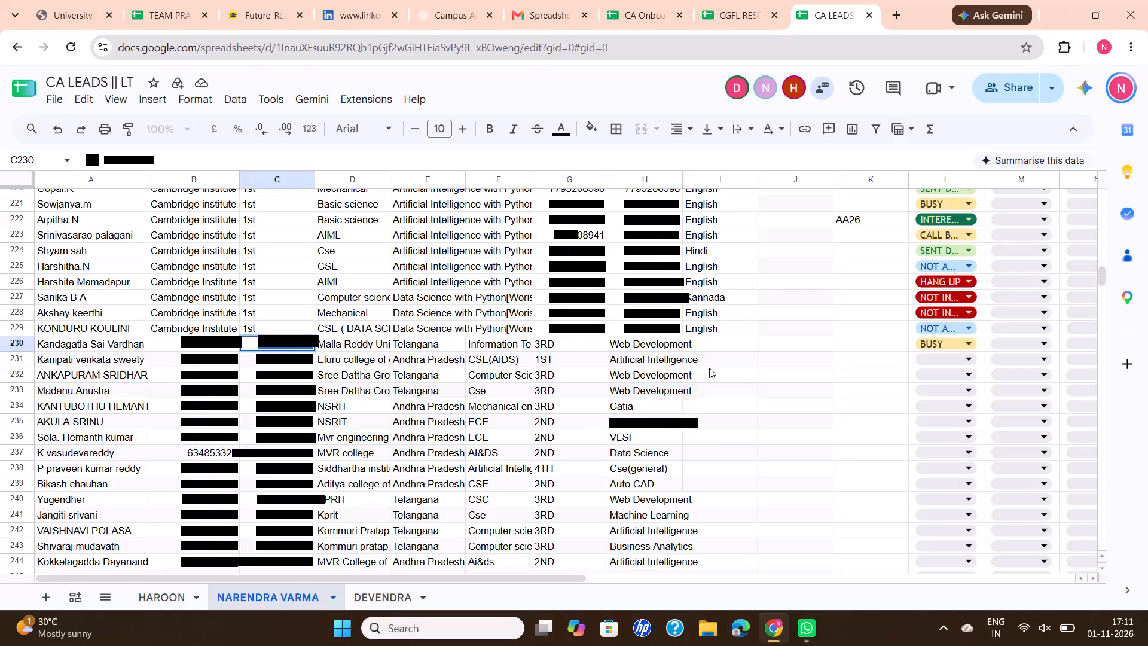
Change the column L call status of the lead in row 230 to NOT INTERESTED.
{"action": "scroll", "coordinate": [709, 368], "scroll_direction": "left", "scroll_amount": 1}
{"action": "scroll", "coordinate": [759, 351], "scroll_direction": "left", "scroll_amount": 1}
{"action": "scroll", "coordinate": [759, 351], "scroll_direction": "right", "scroll_amount": 4}
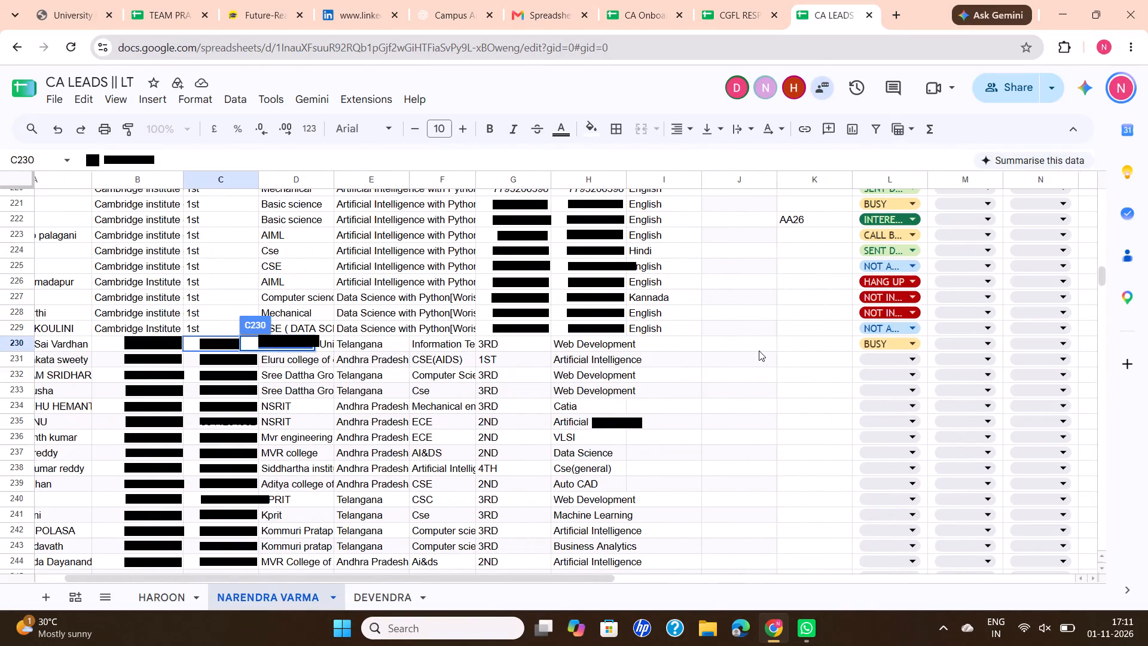
{"action": "left_click", "coordinate": [929, 345]}
{"action": "left_click", "coordinate": [942, 410]}
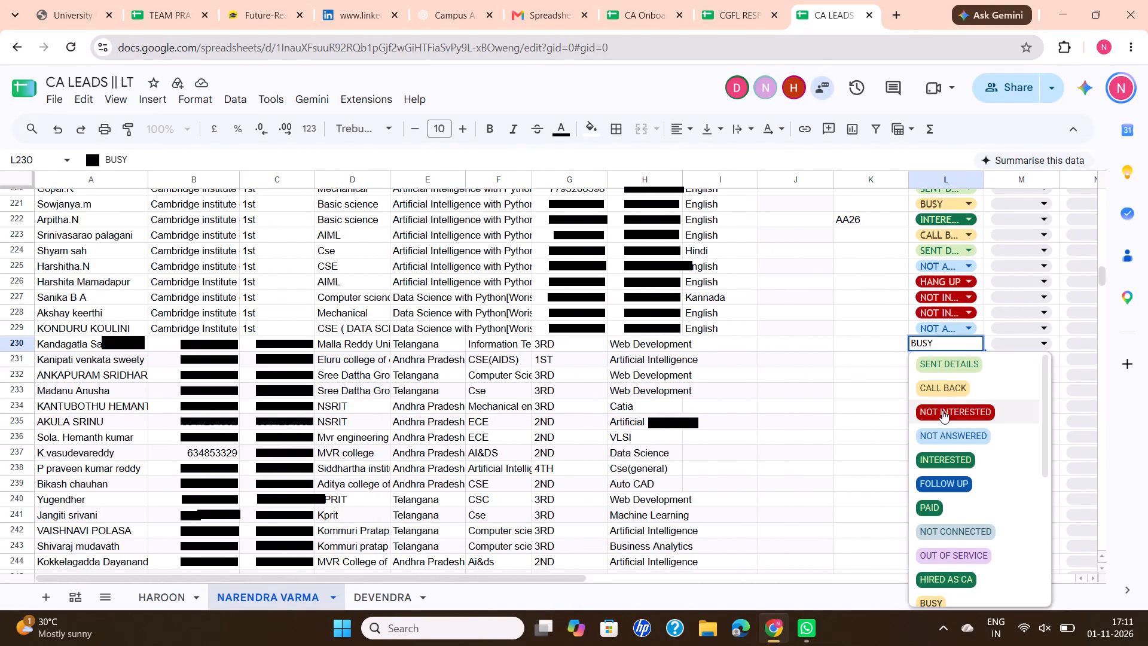
{"action": "left_click", "coordinate": [852, 356]}
{"action": "scroll", "coordinate": [852, 356], "scroll_direction": "right", "scroll_amount": 2}
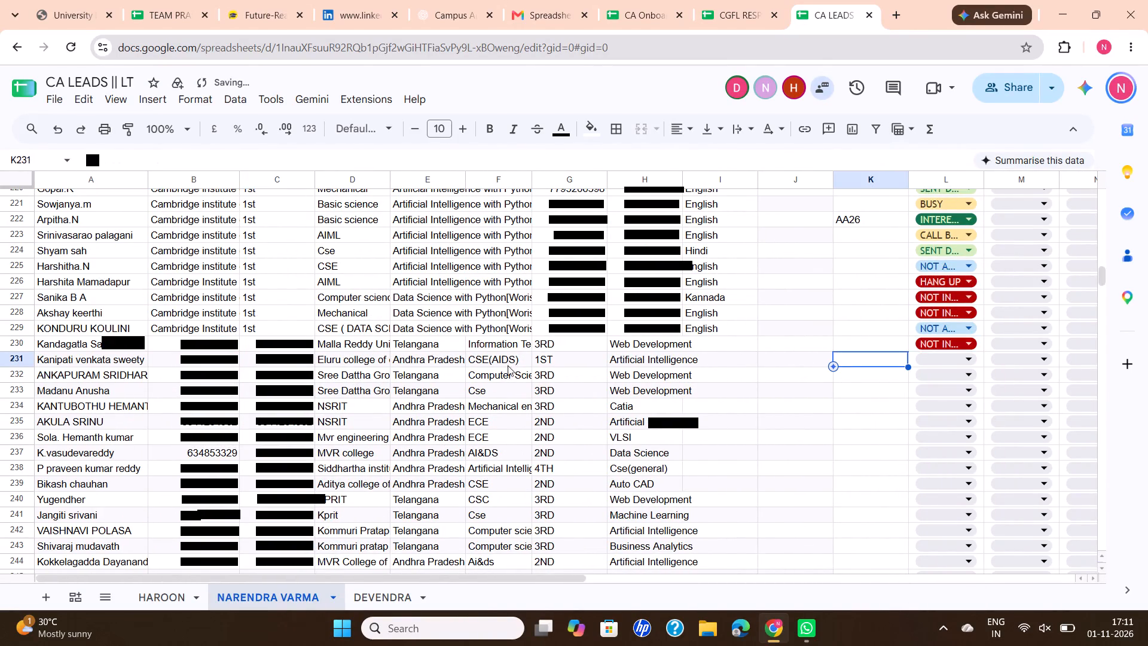
Select the column C contact number of the next lead without a call status, in row 231.
{"action": "left_click", "coordinate": [268, 358]}
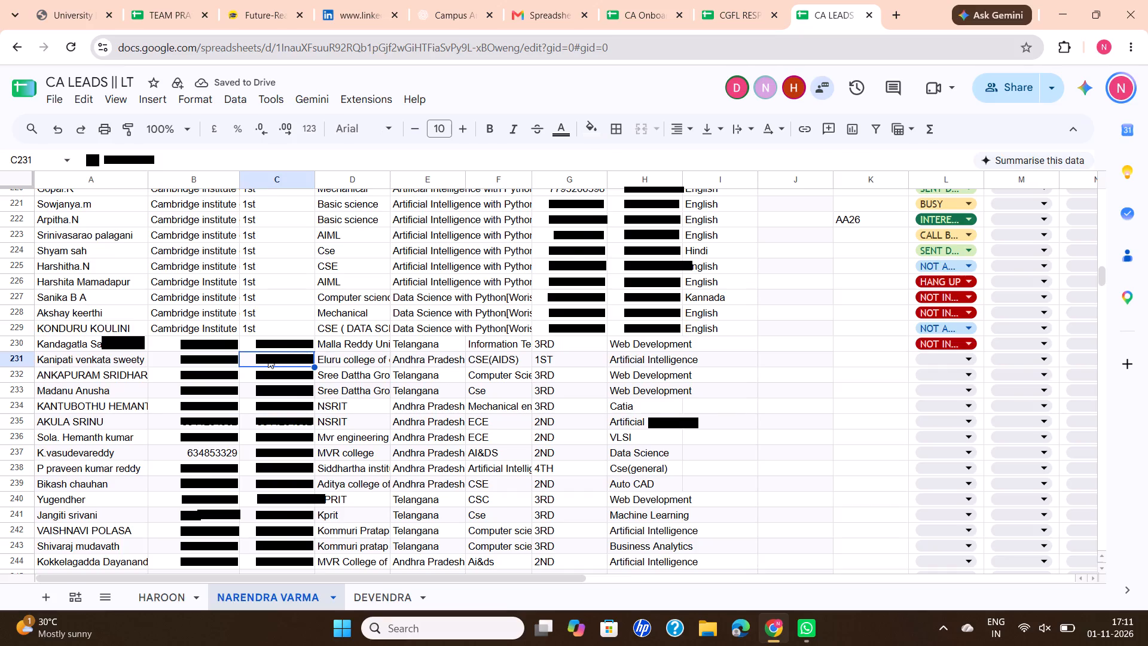
Check the lead's name in row 231, closing it without edits, and select the column B contact number in that row.
{"action": "double_click", "coordinate": [118, 355]}
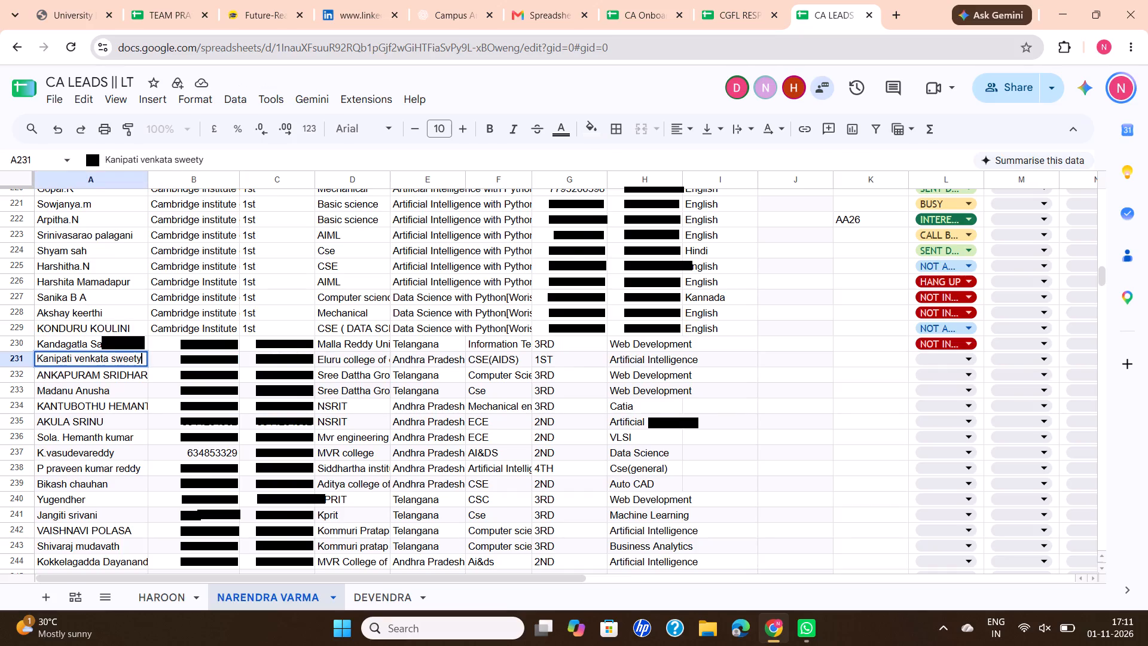
{"action": "left_click", "coordinate": [206, 359]}
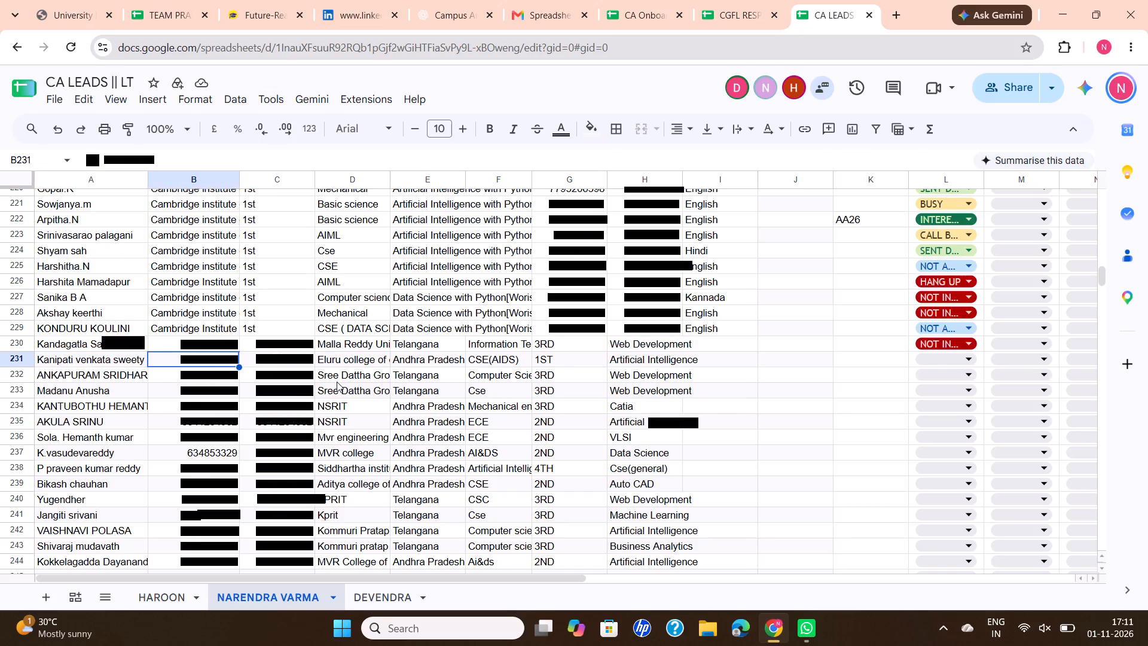
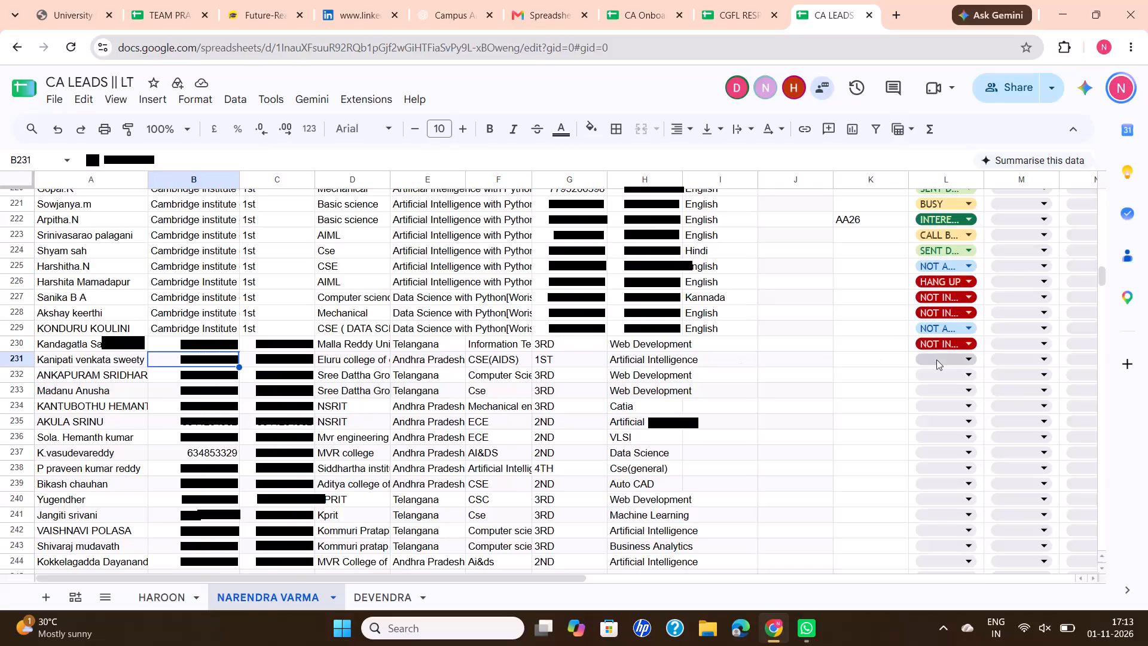
Set the call status of the lead in row 231 to CALL BACK.
{"action": "left_click", "coordinate": [940, 359]}
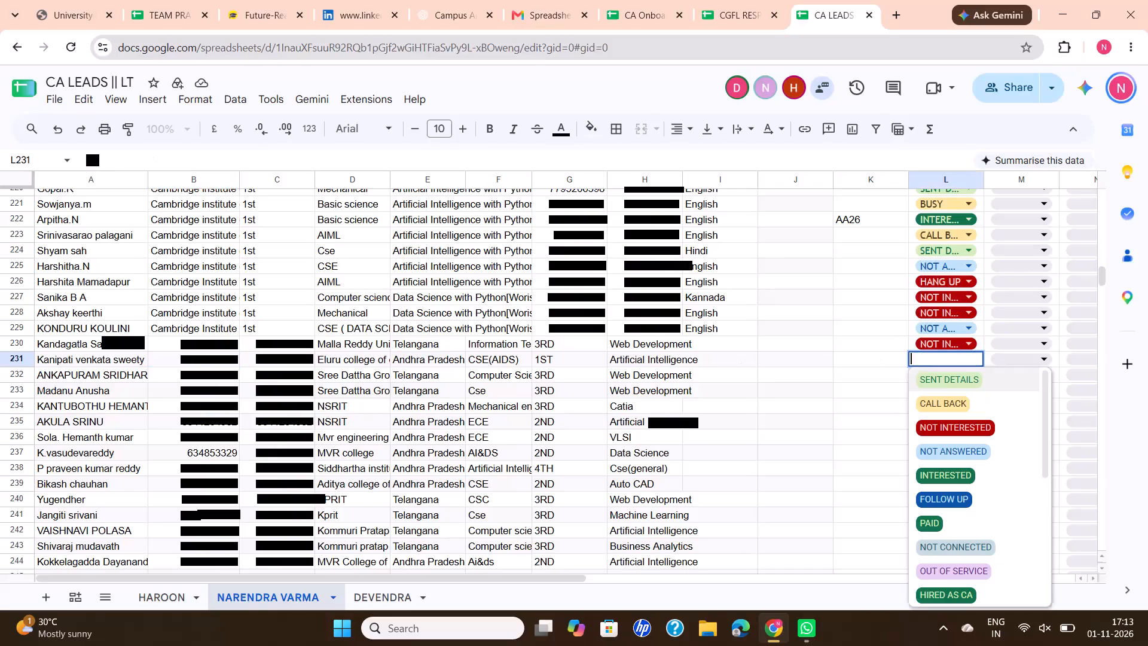
{"action": "left_click", "coordinate": [939, 400]}
{"action": "left_click", "coordinate": [886, 376]}
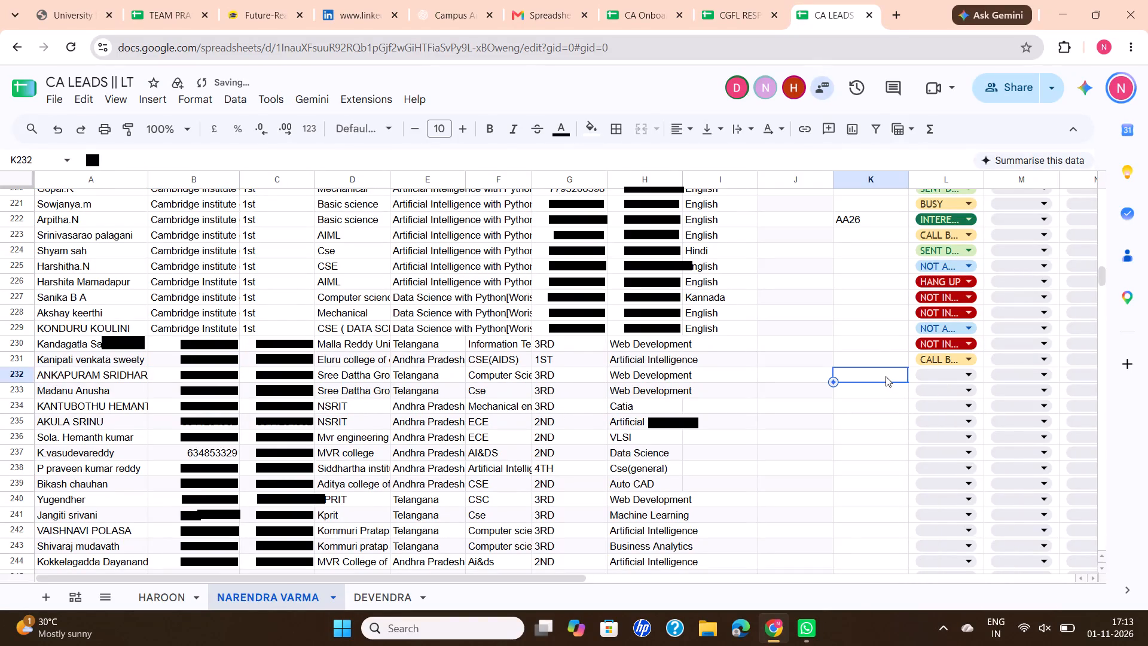
Select the college name cell in row 232 to view the lead's full institution name.
{"action": "scroll", "coordinate": [886, 376], "scroll_direction": "right", "scroll_amount": 2}
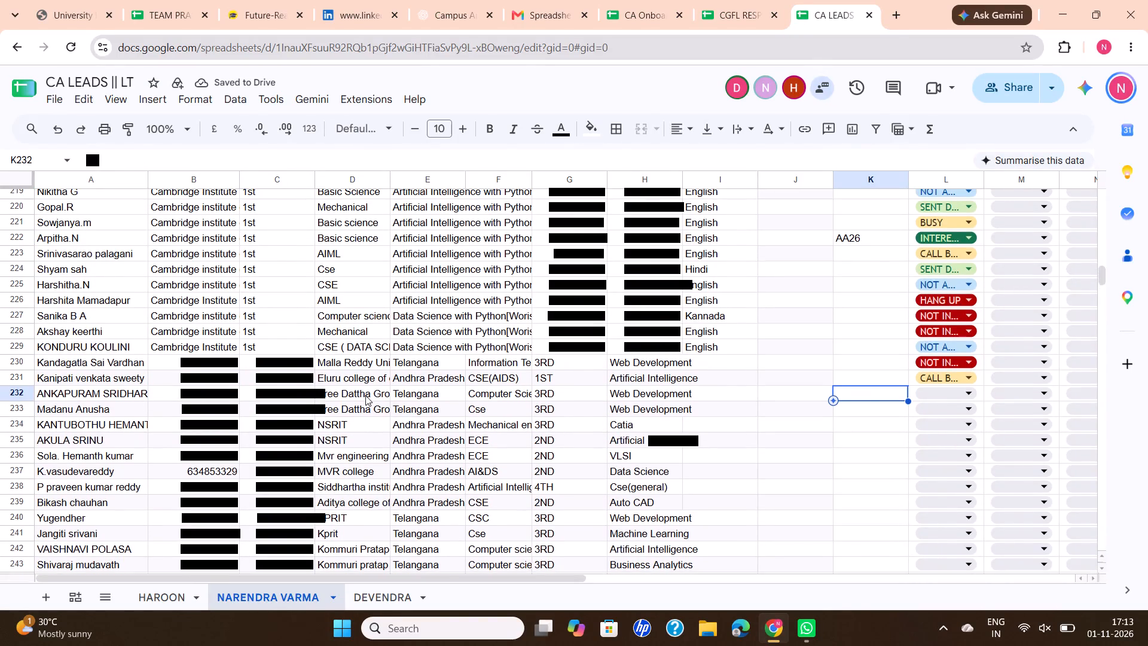
{"action": "left_click", "coordinate": [365, 395]}
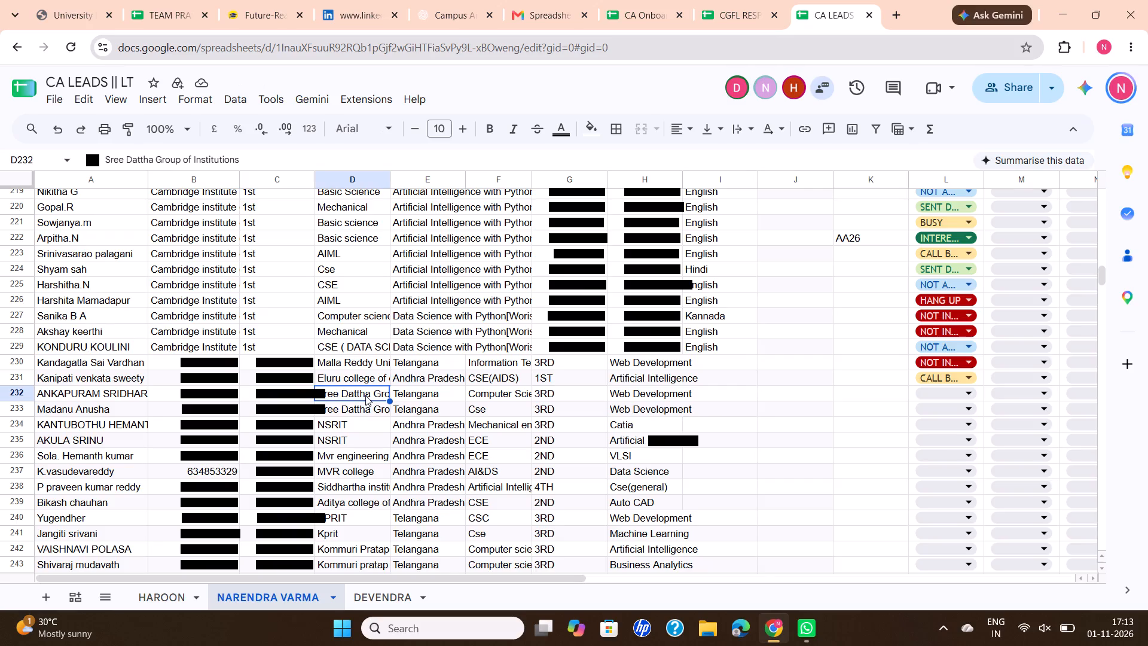
Switch to the CA Onboarding Application (Responses) sheet, look over the submitted applications, and return to the CA LEADS sheet.
{"action": "left_click", "coordinate": [627, 16]}
{"action": "scroll", "coordinate": [645, 484], "scroll_direction": "left", "scroll_amount": 3}
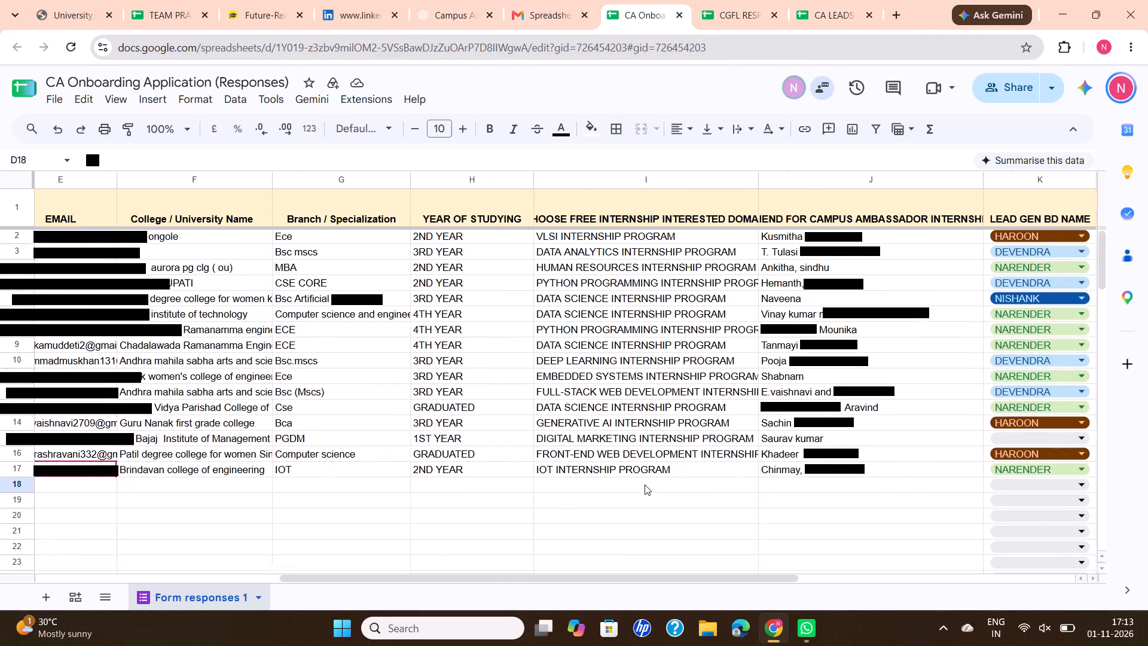
{"action": "scroll", "coordinate": [645, 484], "scroll_direction": "right", "scroll_amount": 8}
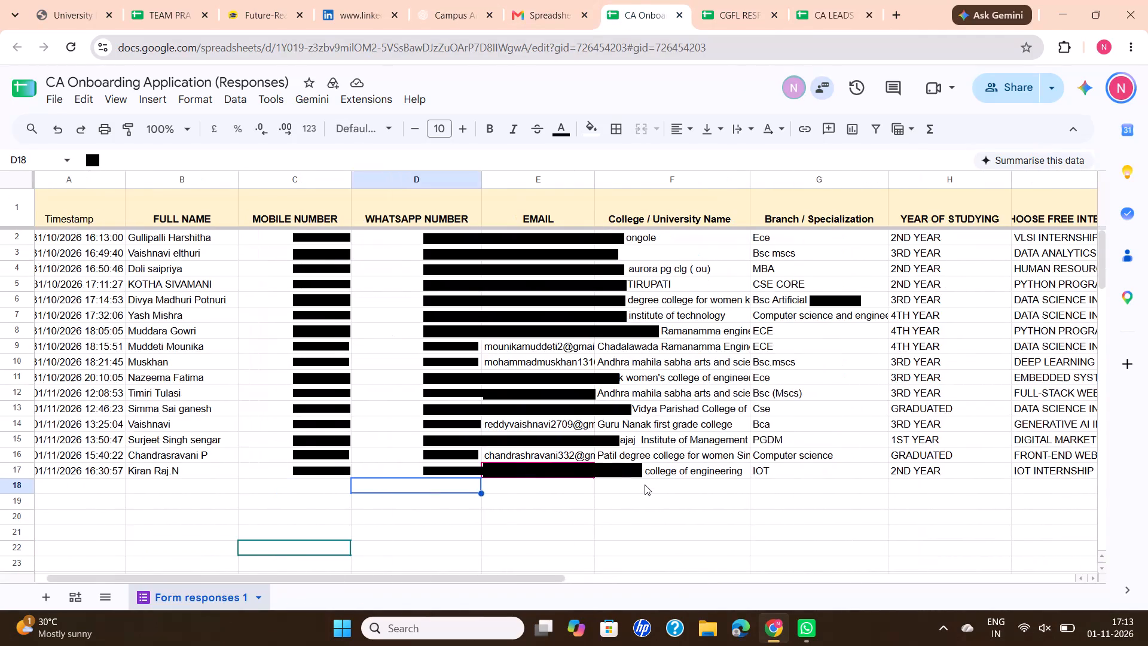
{"action": "left_click", "coordinate": [826, 7]}
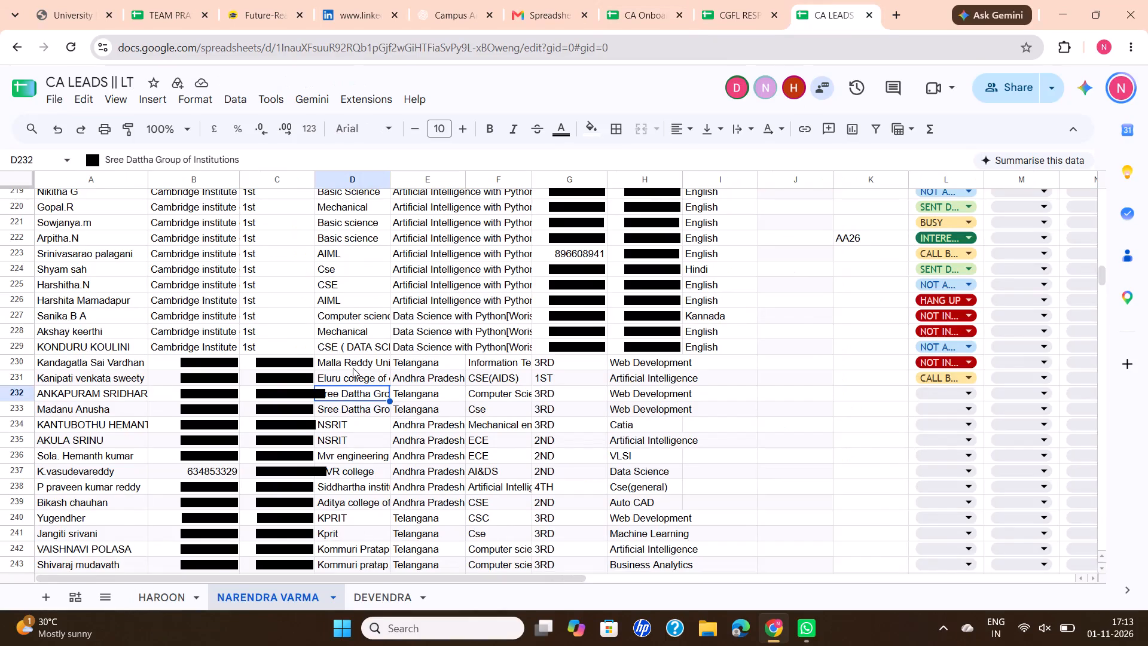
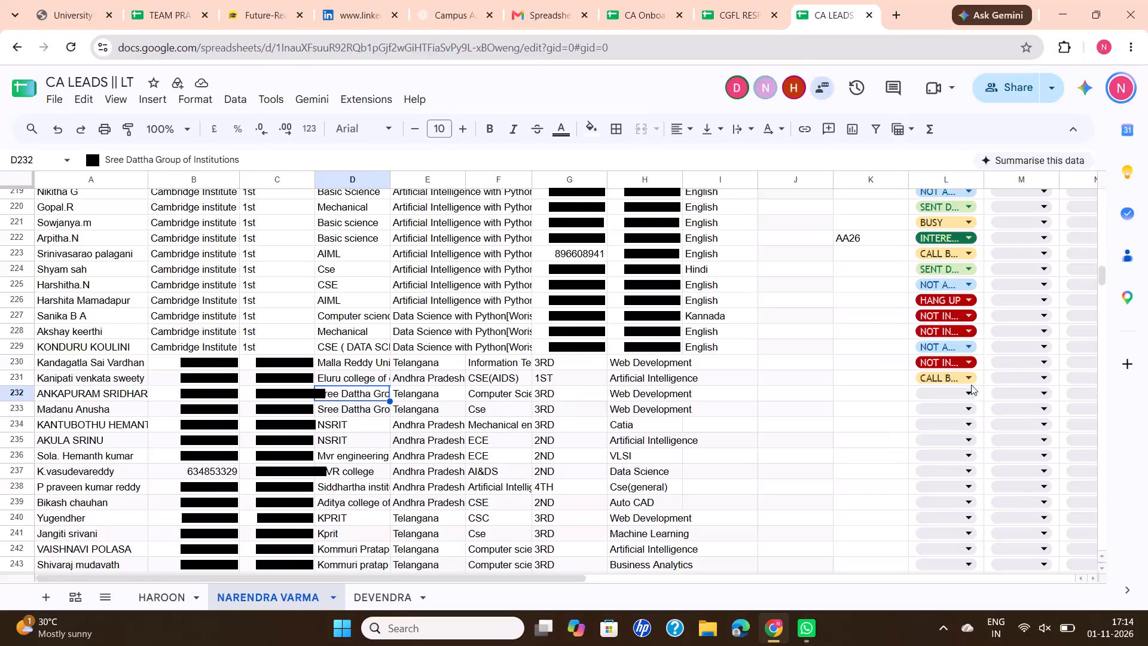
Set the call status of the lead in row 232 to NOT INTERESTED.
{"action": "left_click", "coordinate": [934, 397]}
{"action": "left_click", "coordinate": [947, 472]}
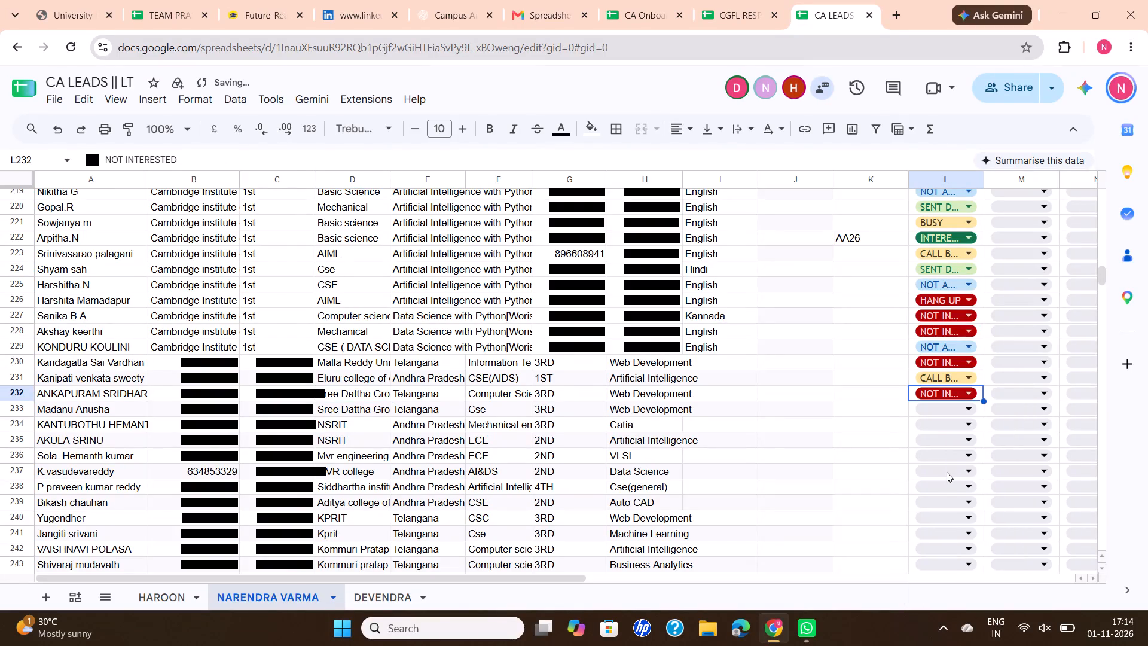
Select the college name cell and the adjacent contact number cell in row 233 to view that lead's details.
{"action": "left_click", "coordinate": [894, 418]}
{"action": "left_click", "coordinate": [889, 408]}
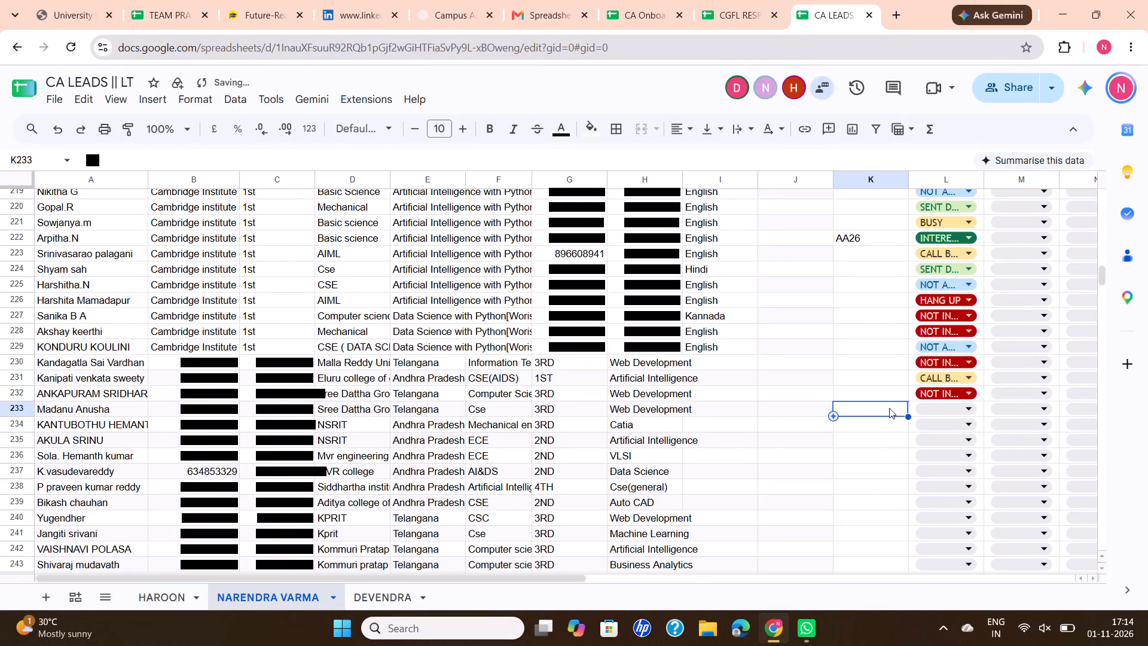
{"action": "scroll", "coordinate": [889, 408], "scroll_direction": "right", "scroll_amount": 3}
{"action": "left_click", "coordinate": [359, 409]}
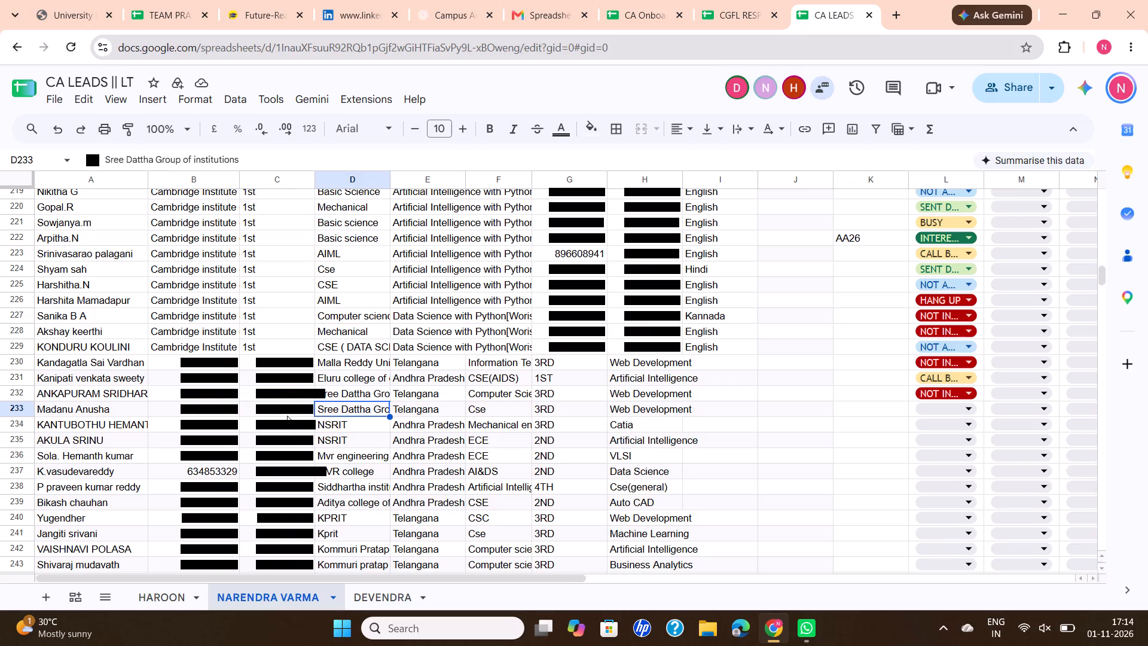
{"action": "left_click", "coordinate": [287, 416]}
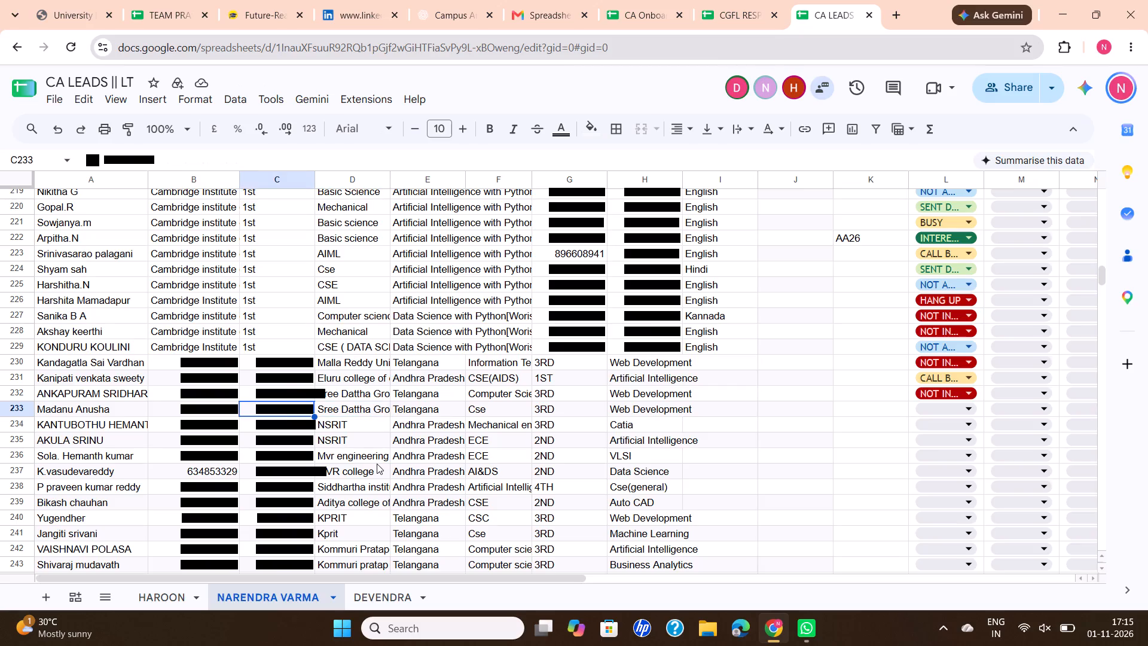
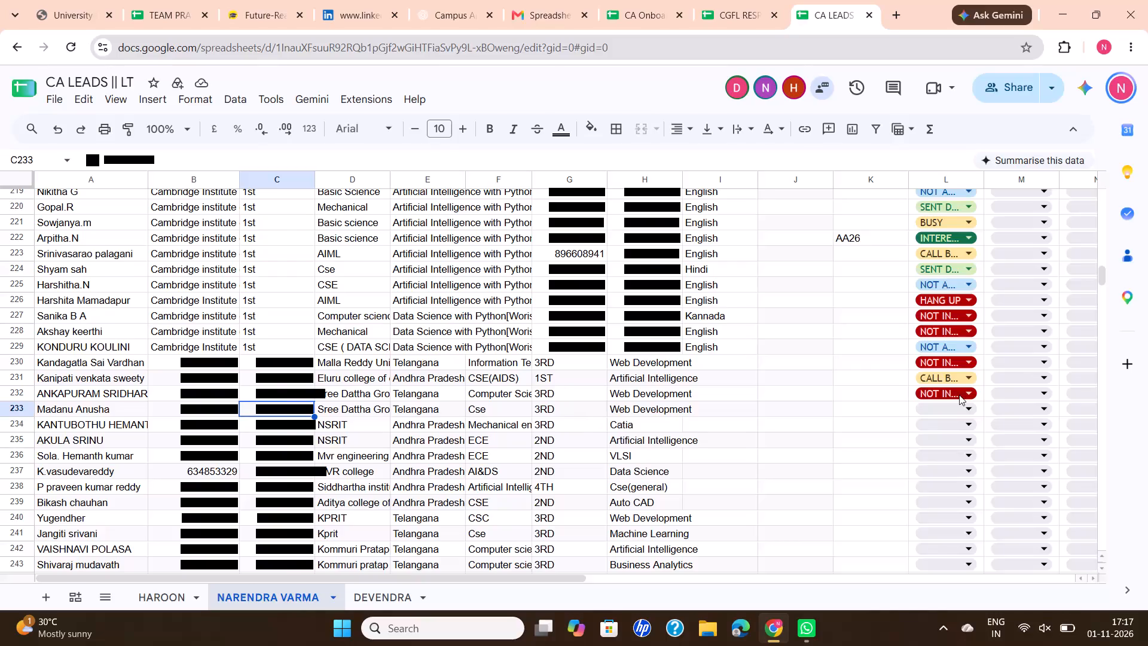
Set the call status of the lead in row 233 to NOT ANSWERED.
{"action": "left_click", "coordinate": [937, 403]}
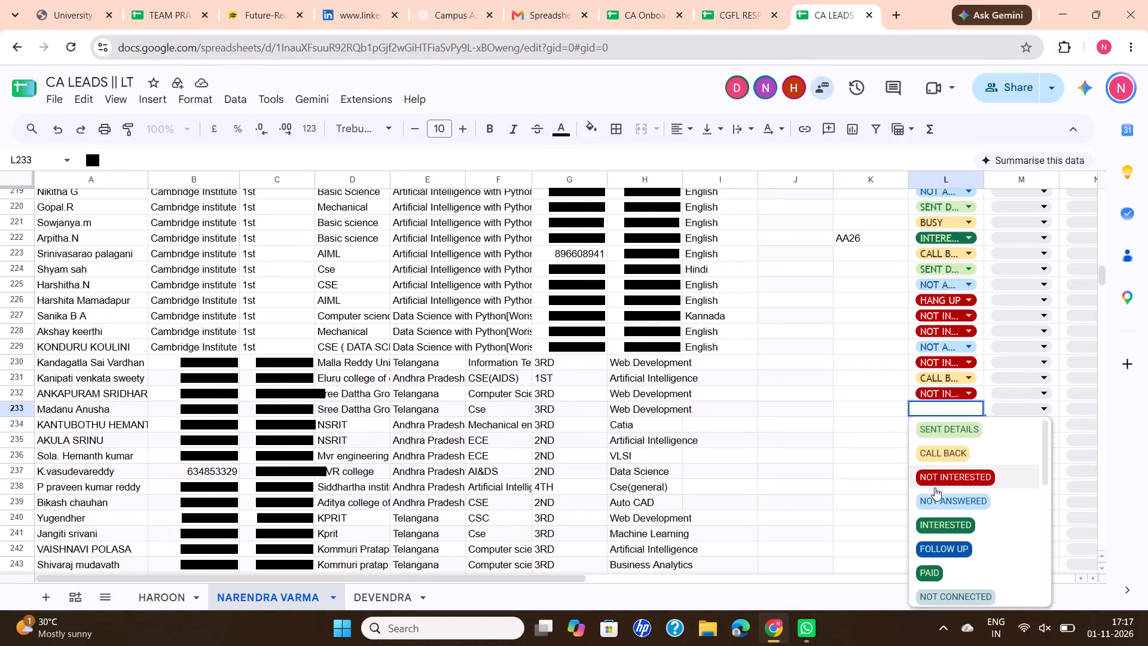
{"action": "left_click", "coordinate": [937, 506]}
{"action": "left_click", "coordinate": [880, 420]}
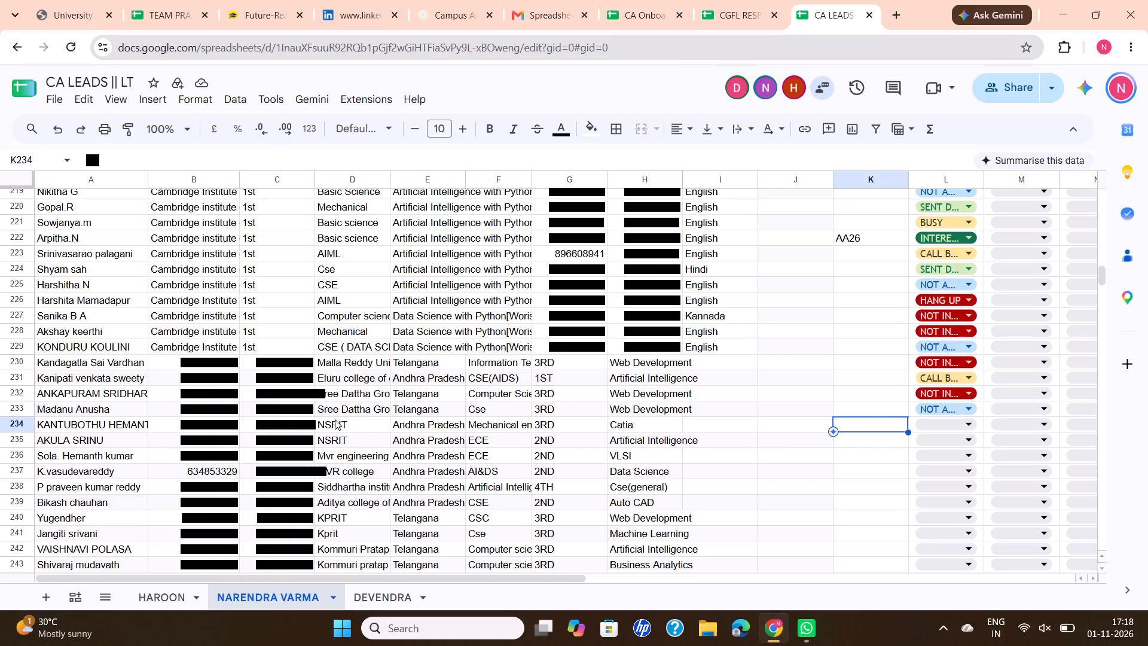
View the contact number and the full name of the lead in row 234, returning to the contact number cell.
{"action": "left_click", "coordinate": [274, 425]}
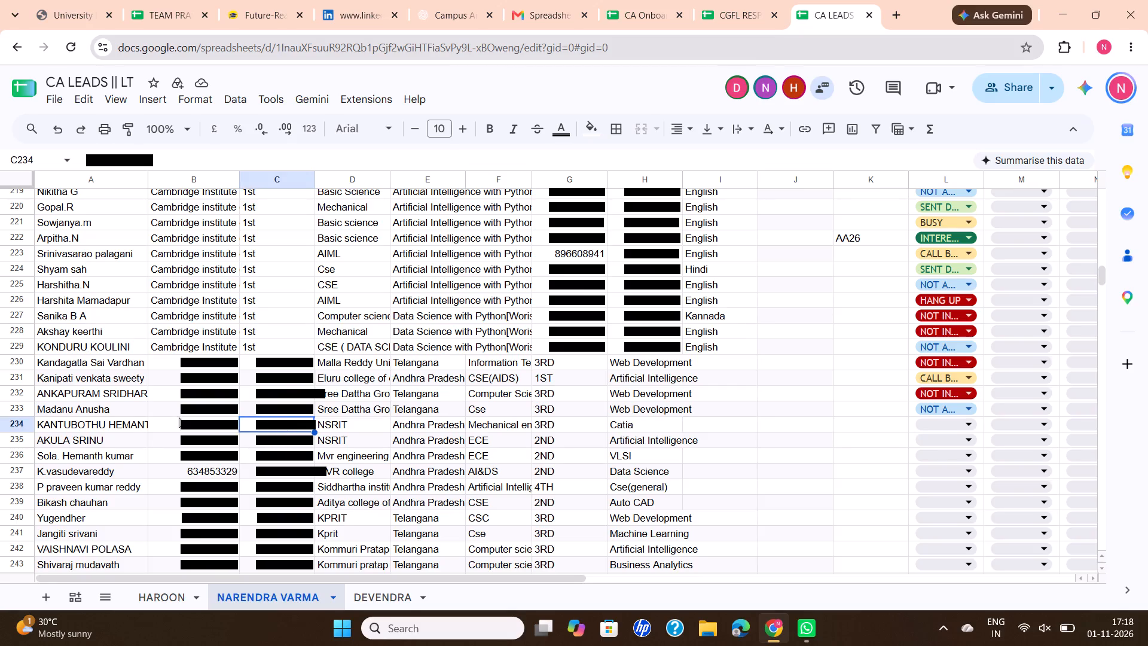
{"action": "triple_click", "coordinate": [113, 423]}
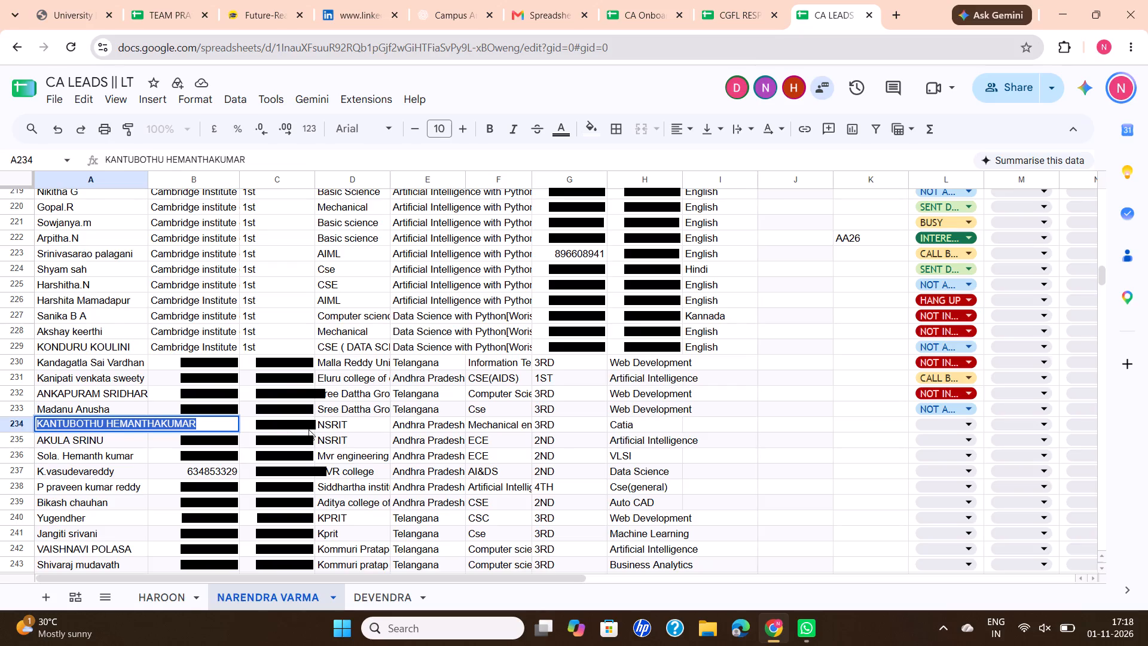
{"action": "left_click", "coordinate": [309, 429]}
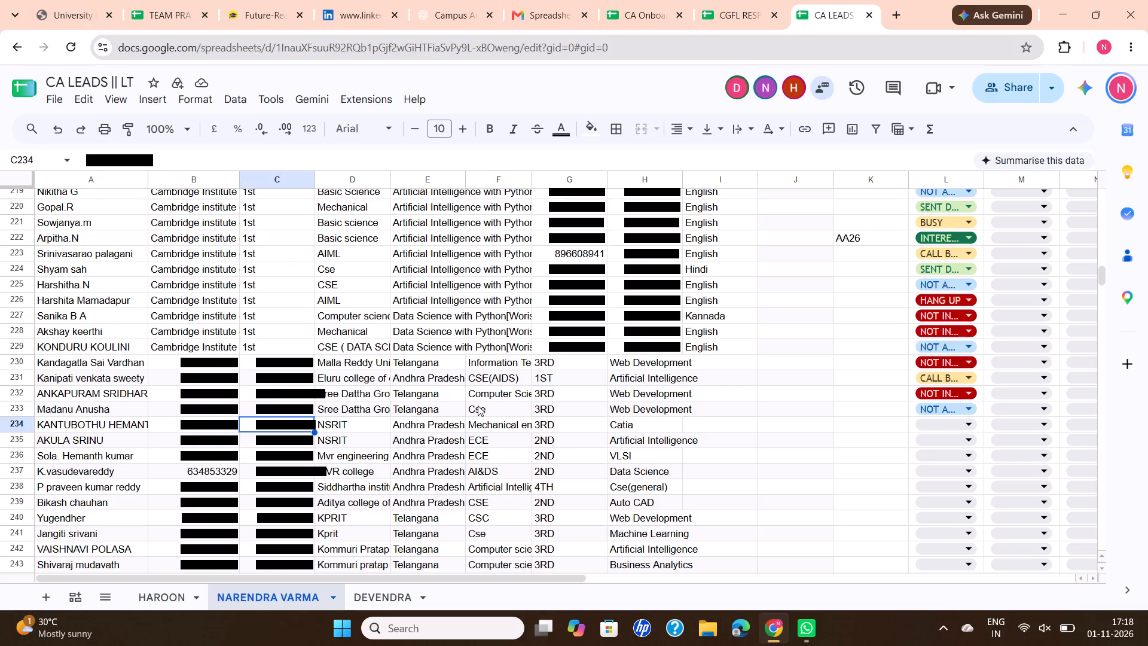
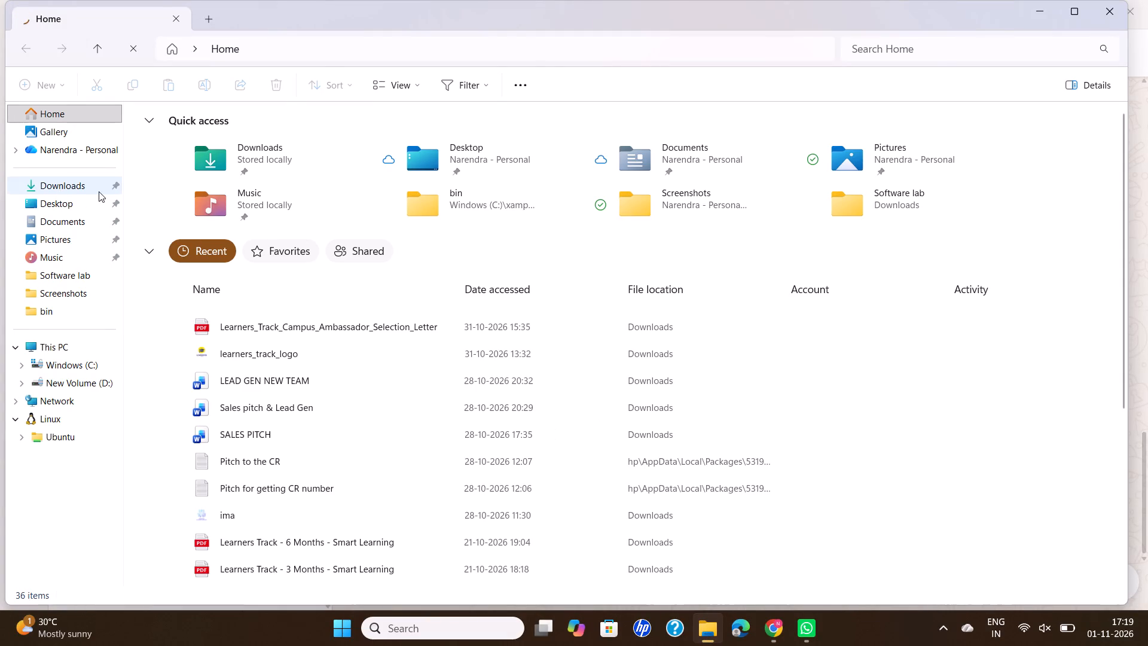
Open the LEAD GEN NEW TEAM document from the Downloads folder in File Explorer.
{"action": "left_click", "coordinate": [73, 185]}
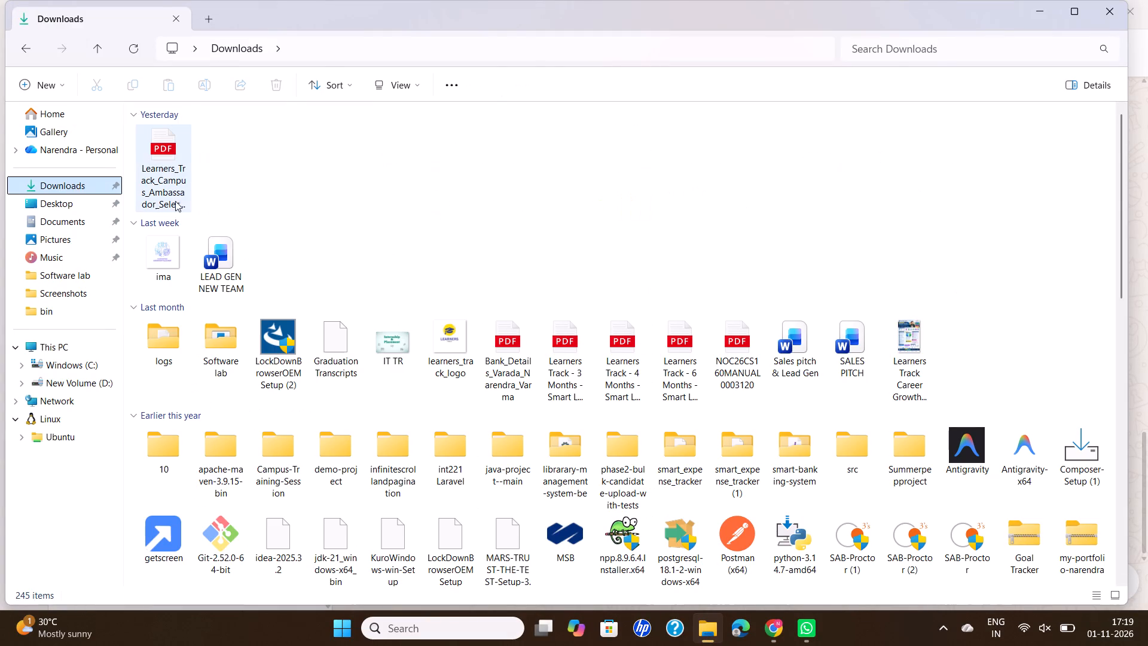
{"action": "double_click", "coordinate": [219, 256]}
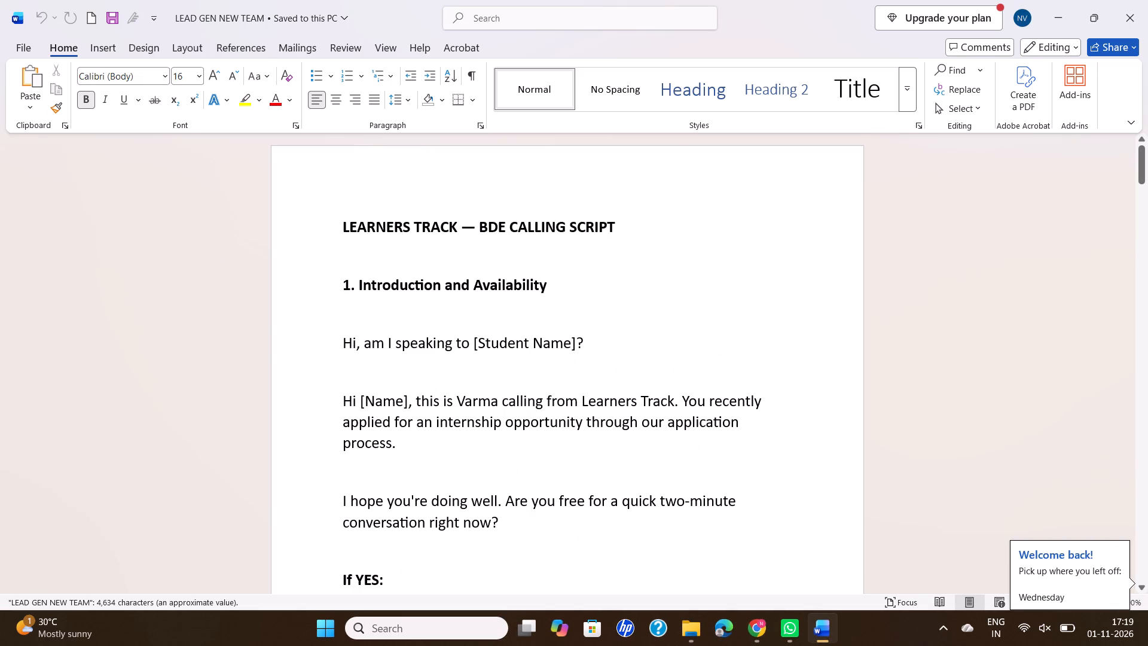
Read through the BDE calling script, from the introduction through roles, responsibilities, perks and benefits to closing the call.
{"action": "scroll", "coordinate": [467, 313], "scroll_direction": "down", "scroll_amount": 2}
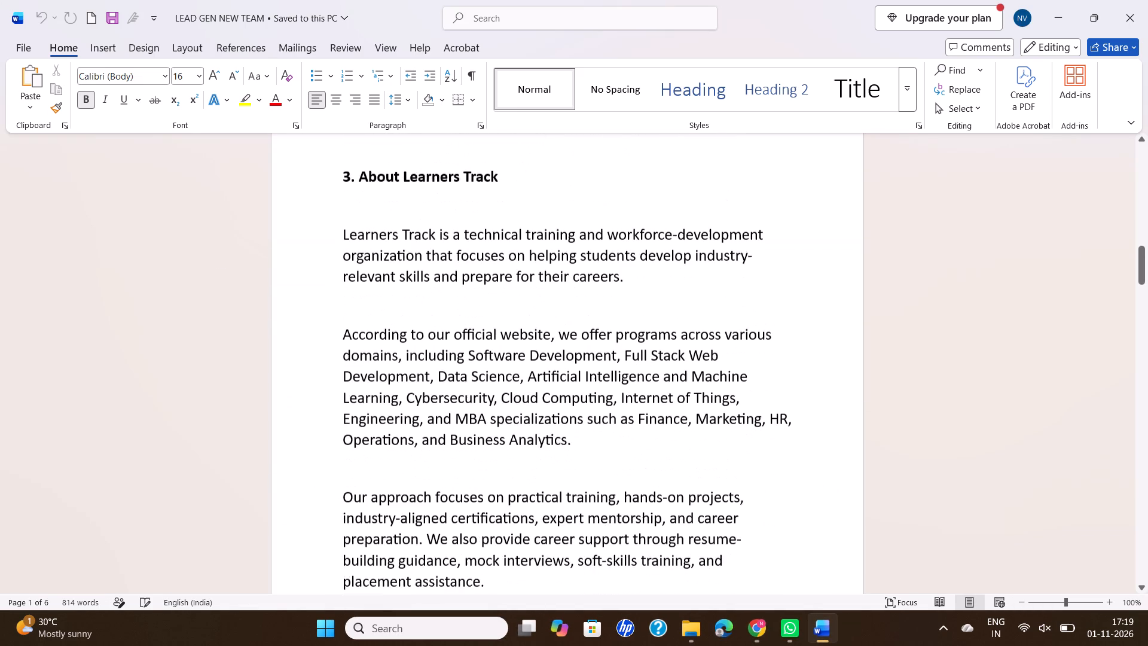
{"action": "scroll", "coordinate": [467, 313], "scroll_direction": "down", "scroll_amount": 1}
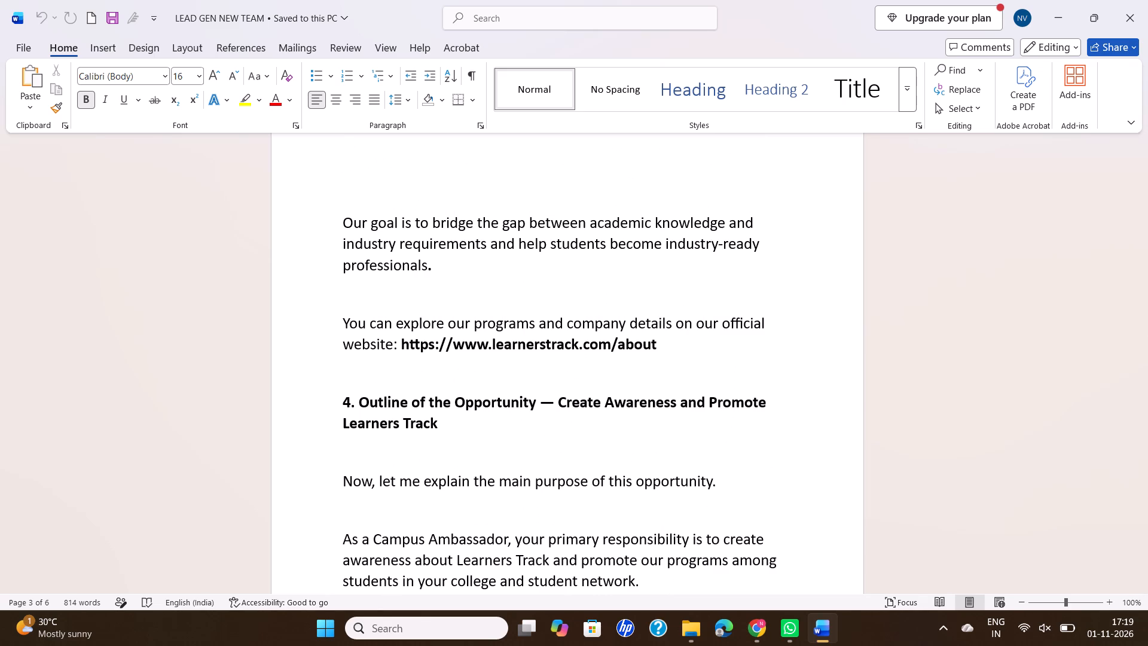
{"action": "scroll", "coordinate": [467, 313], "scroll_direction": "down", "scroll_amount": 1}
{"action": "scroll", "coordinate": [467, 313], "scroll_direction": "up", "scroll_amount": 1}
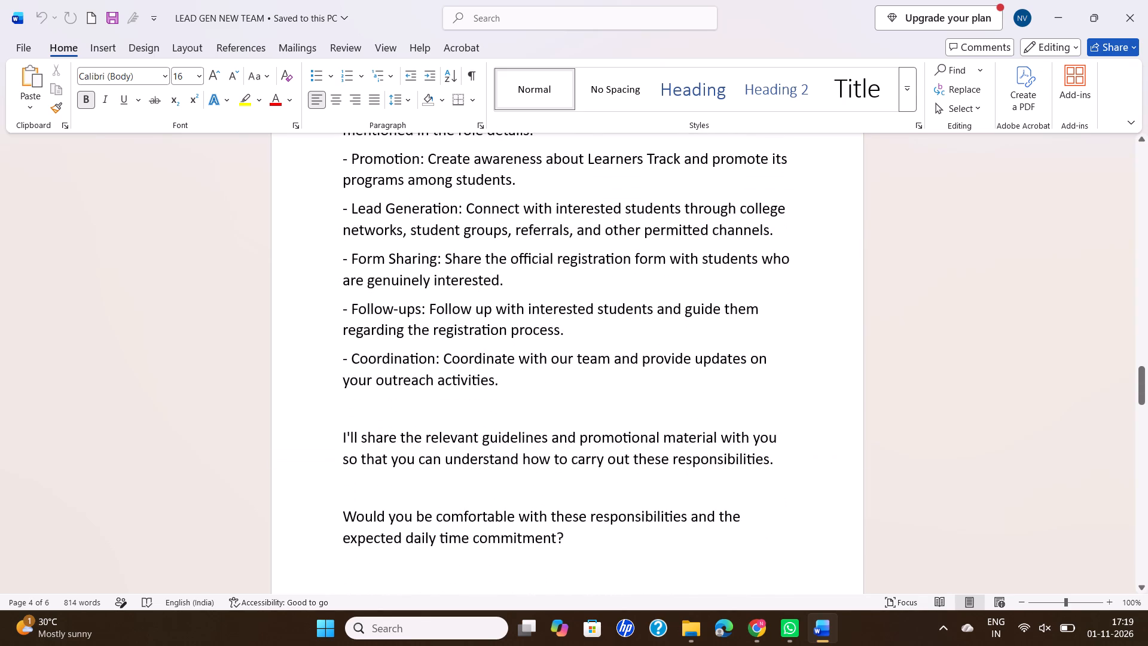
{"action": "scroll", "coordinate": [467, 313], "scroll_direction": "up", "scroll_amount": 1}
{"action": "scroll", "coordinate": [467, 313], "scroll_direction": "down", "scroll_amount": 1}
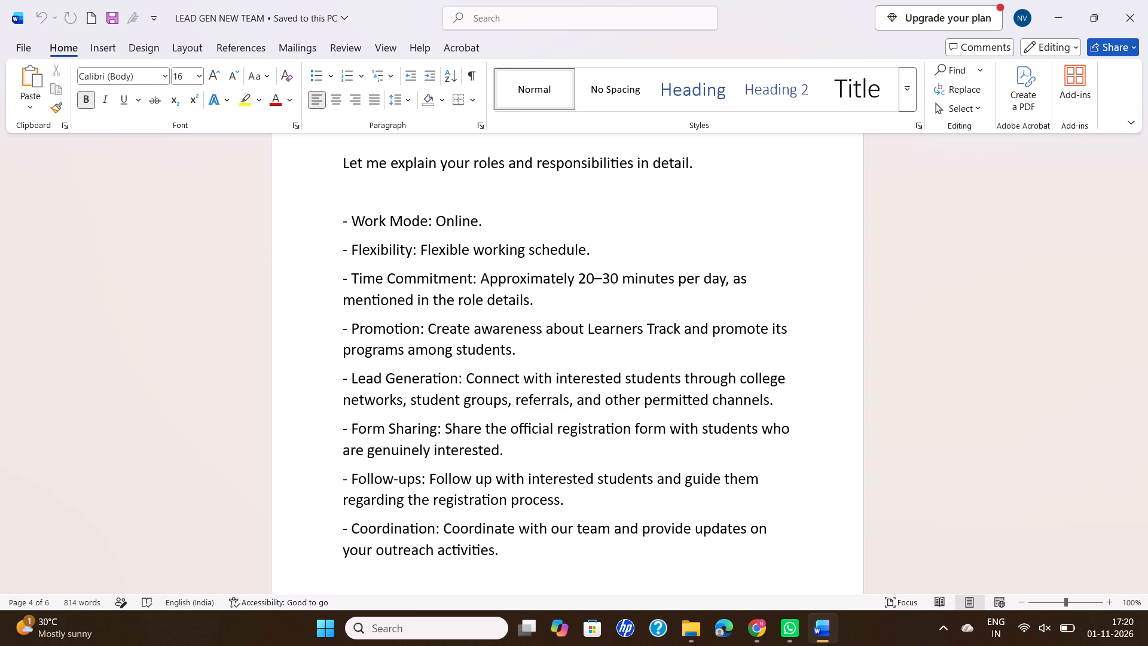
{"action": "scroll", "coordinate": [467, 313], "scroll_direction": "down", "scroll_amount": 1}
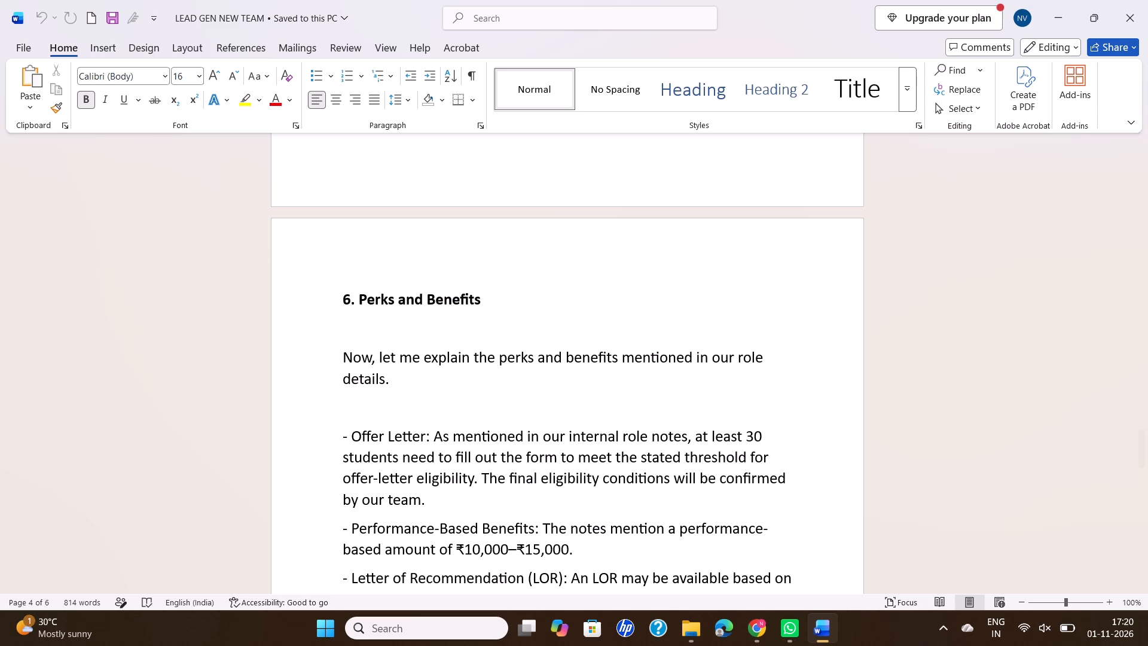
{"action": "scroll", "coordinate": [441, 315], "scroll_direction": "down", "scroll_amount": 1}
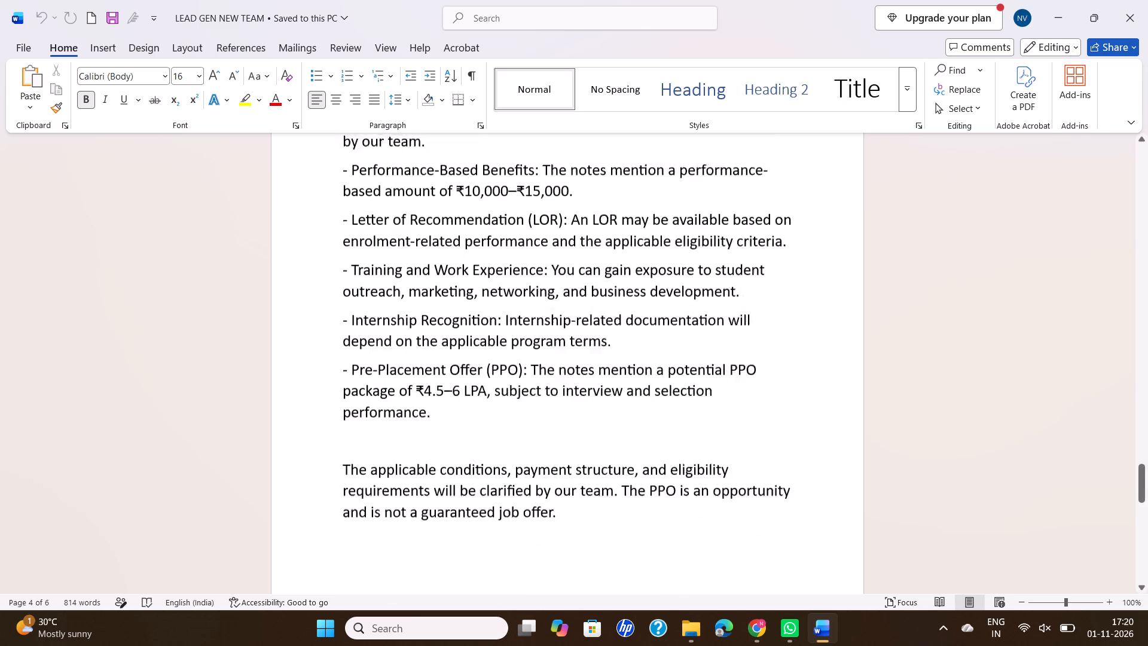
{"action": "scroll", "coordinate": [515, 333], "scroll_direction": "down", "scroll_amount": 1}
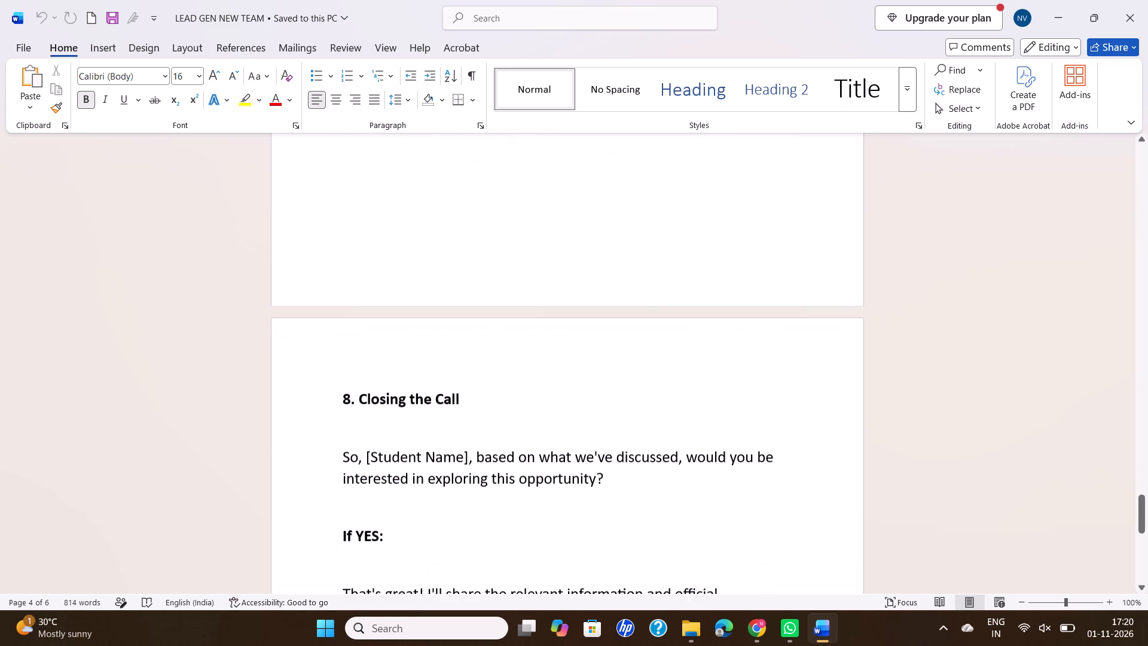
{"action": "scroll", "coordinate": [515, 333], "scroll_direction": "down", "scroll_amount": 1}
{"action": "scroll", "coordinate": [515, 333], "scroll_direction": "up", "scroll_amount": 1}
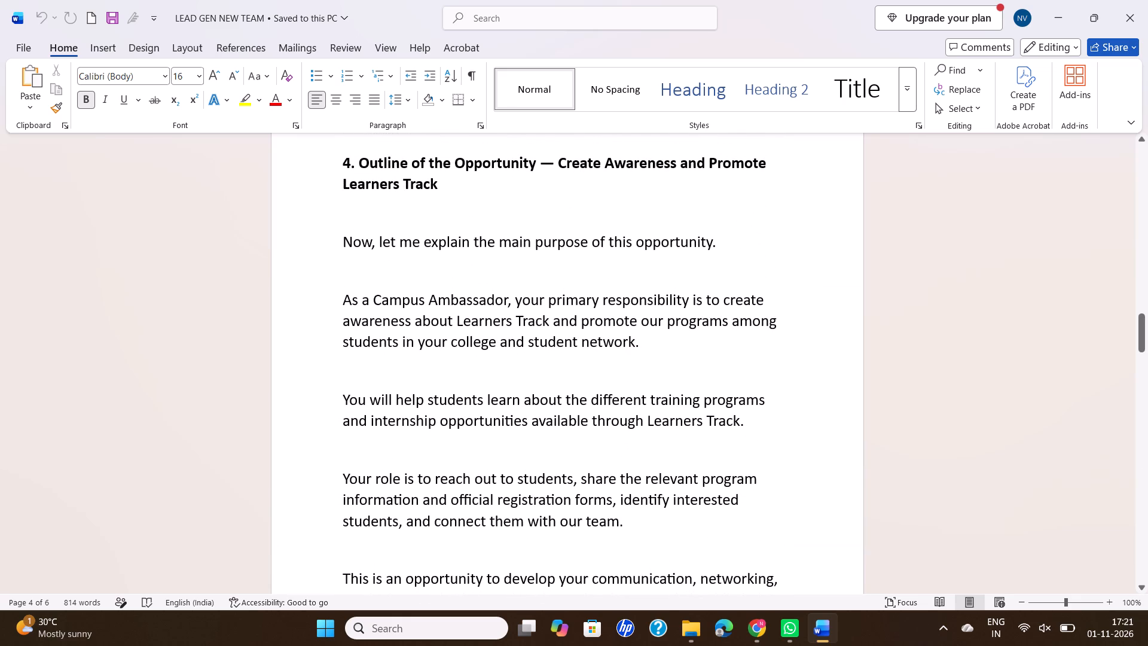
Reread the script's section 4 outline of the Campus Ambassador opportunity and continue to section 5, Roles and Responsibilities.
{"action": "left_click_drag", "start_coordinate": [370, 294], "coordinate": [419, 325]}
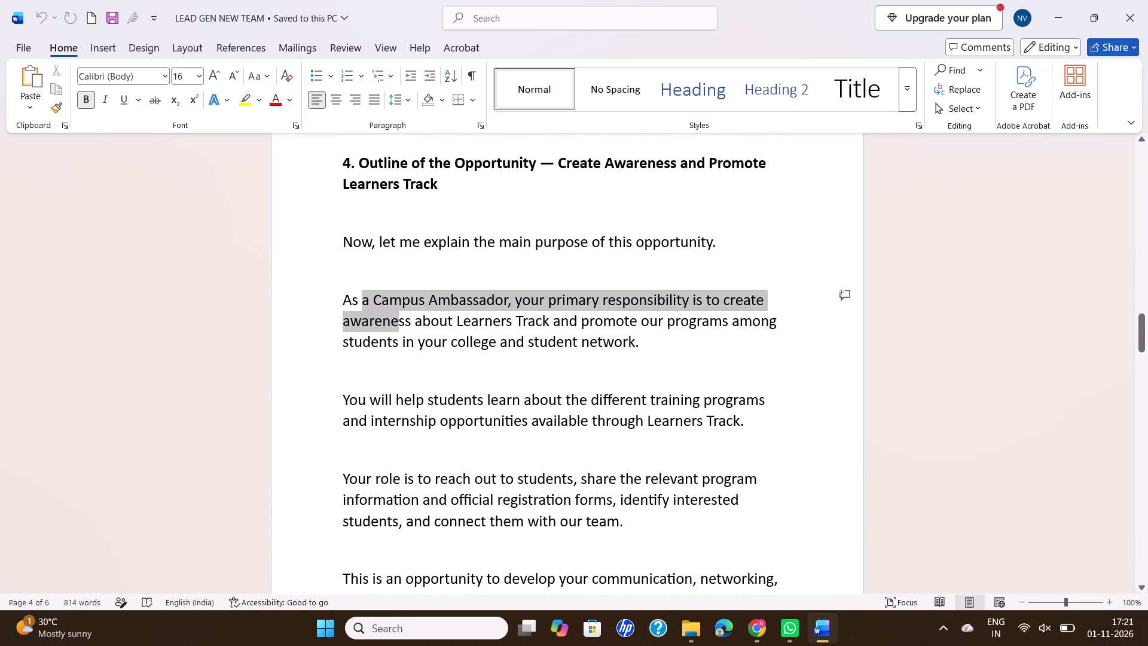
{"action": "left_click_drag", "start_coordinate": [419, 325], "coordinate": [610, 332]}
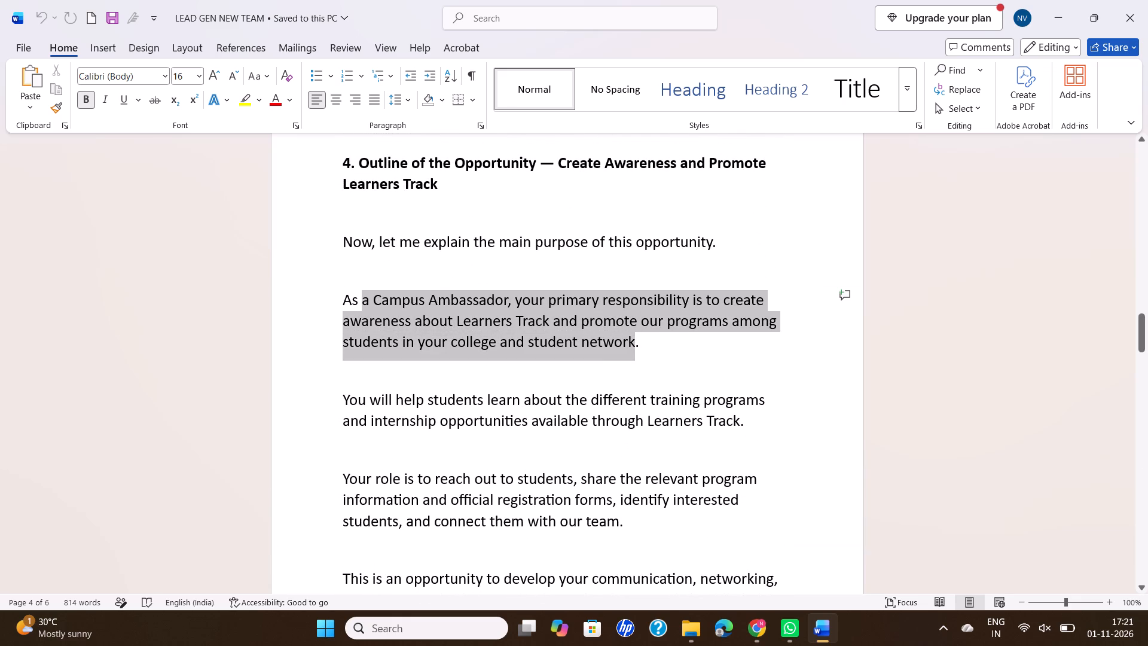
{"action": "left_click_drag", "start_coordinate": [610, 332], "coordinate": [561, 341]}
{"action": "left_click", "coordinate": [488, 383]}
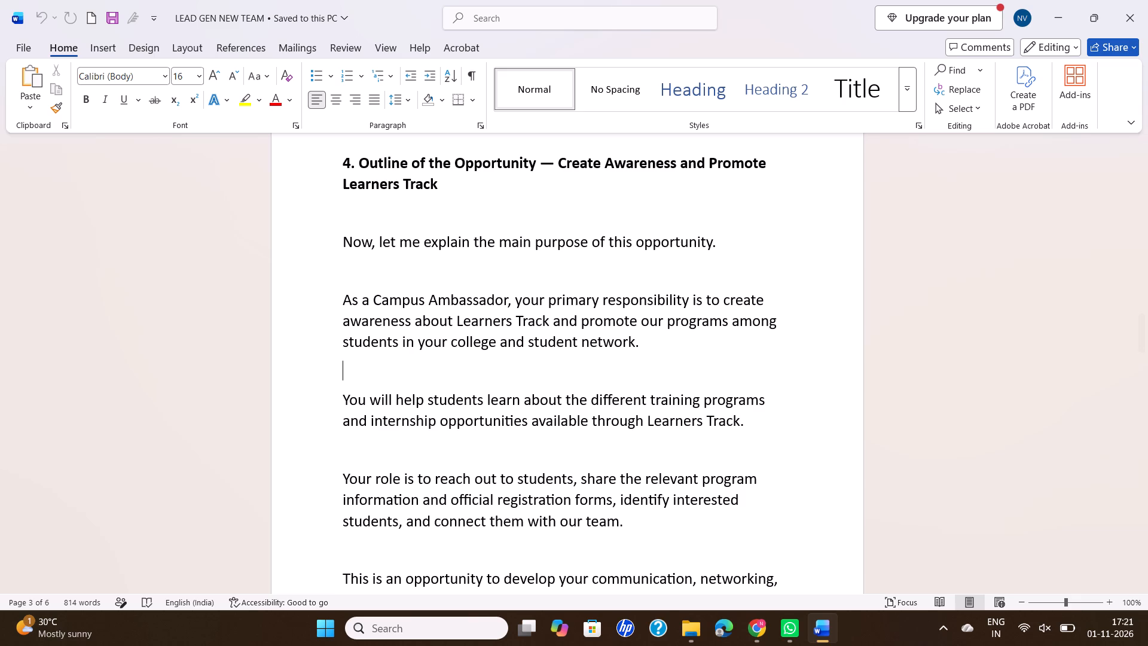
{"action": "scroll", "coordinate": [488, 383], "scroll_direction": "down", "scroll_amount": 1}
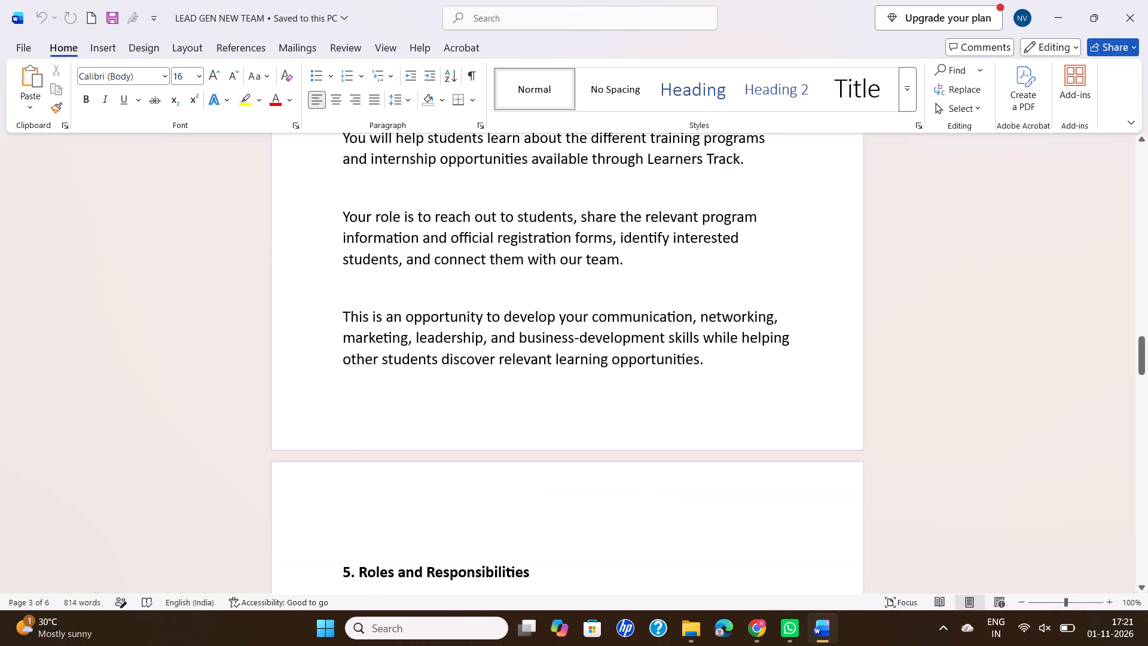
{"action": "scroll", "coordinate": [488, 383], "scroll_direction": "down", "scroll_amount": 1}
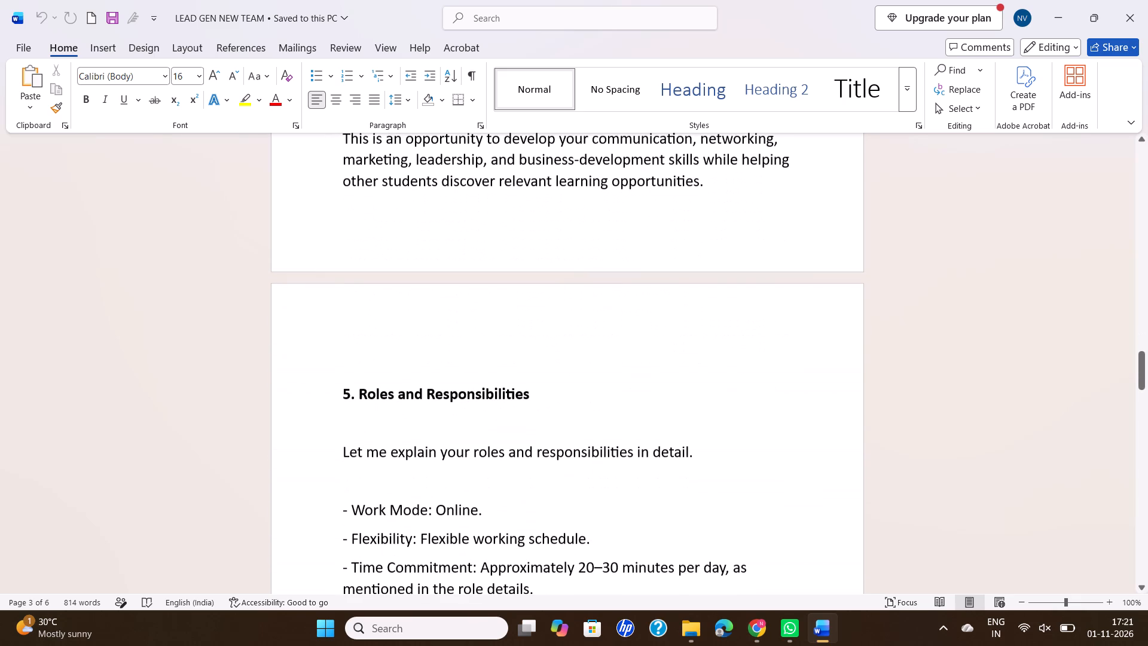
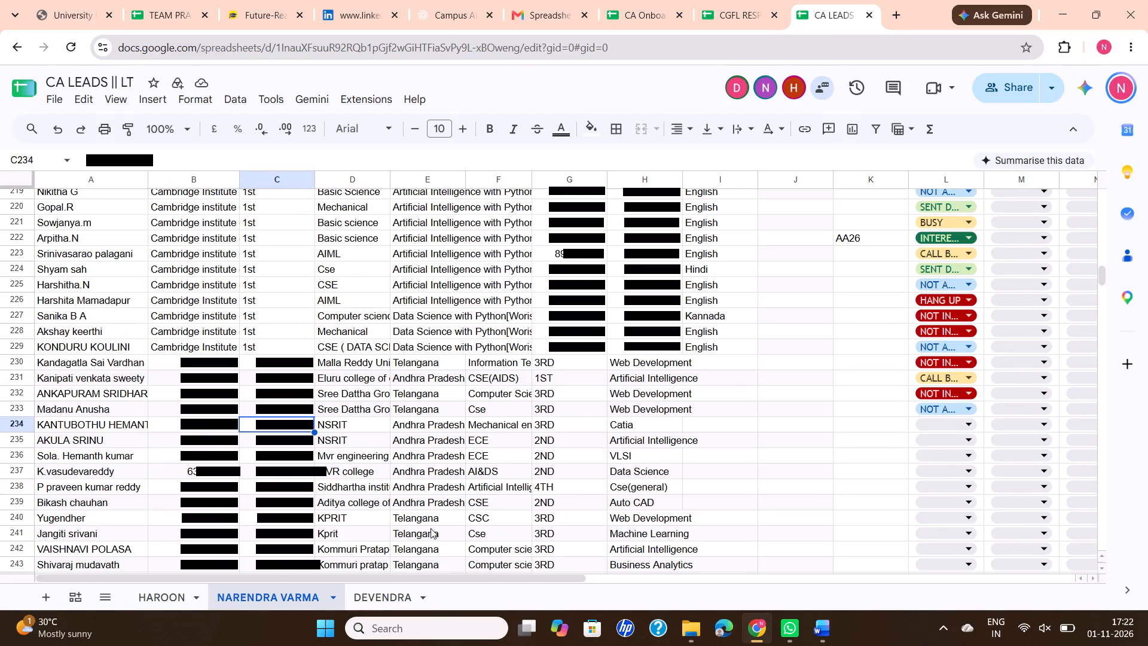
{"action": "triple_click", "coordinate": [199, 422]}
{"action": "key", "text": "ctrl+c"}
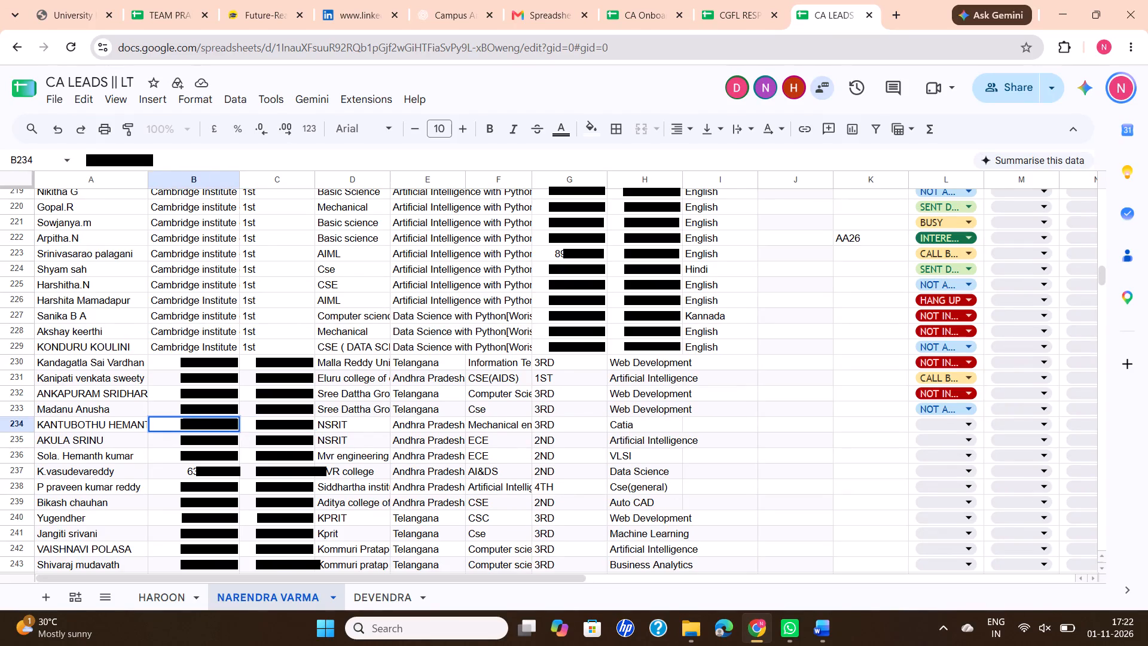
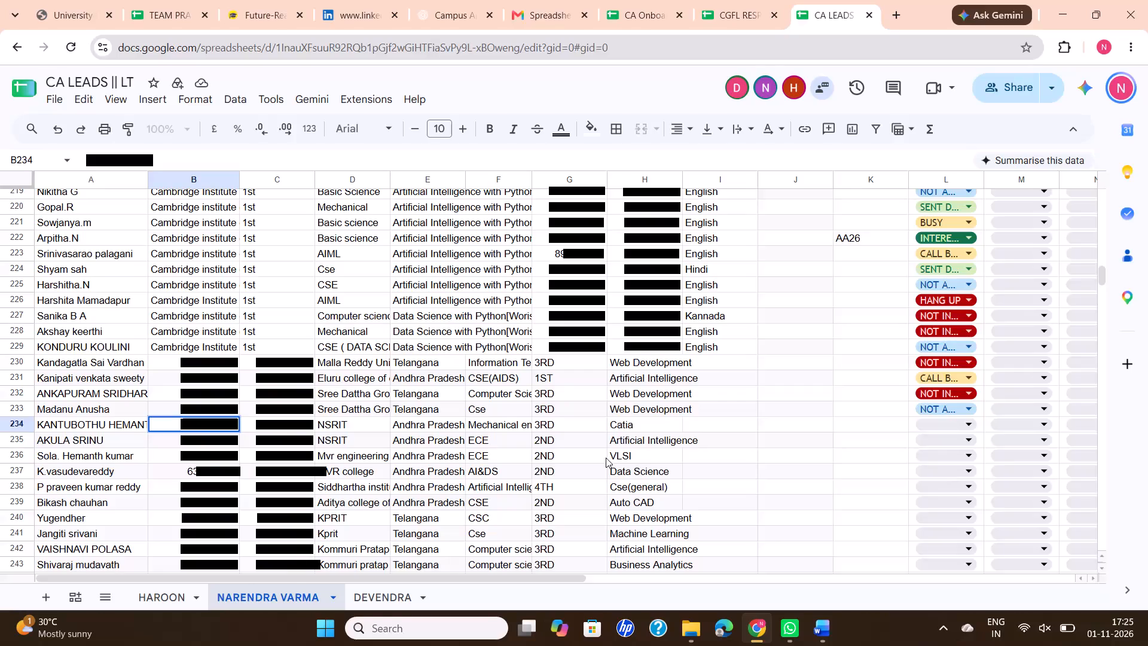
Set the call status of the lead in row 234 to SENT DETAILS.
{"action": "left_click", "coordinate": [952, 424]}
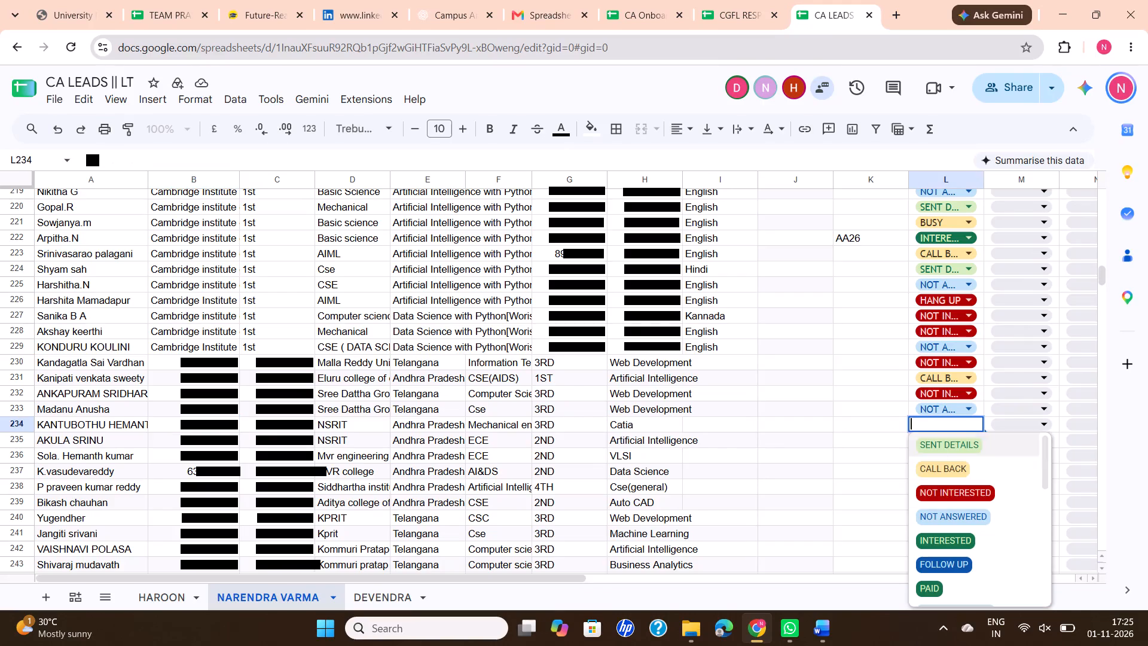
{"action": "left_click", "coordinate": [938, 440]}
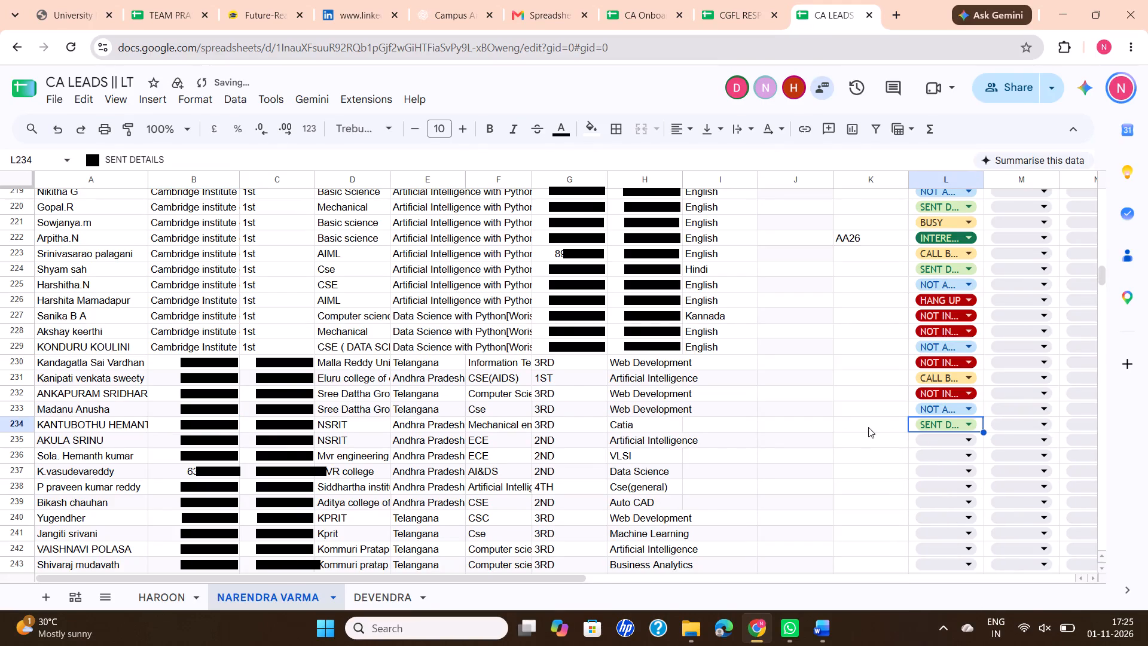
Enter a note beginning with "no" in column O for the lead in row 234.
{"action": "scroll", "coordinate": [868, 427], "scroll_direction": "left", "scroll_amount": 2}
{"action": "left_click", "coordinate": [976, 419]}
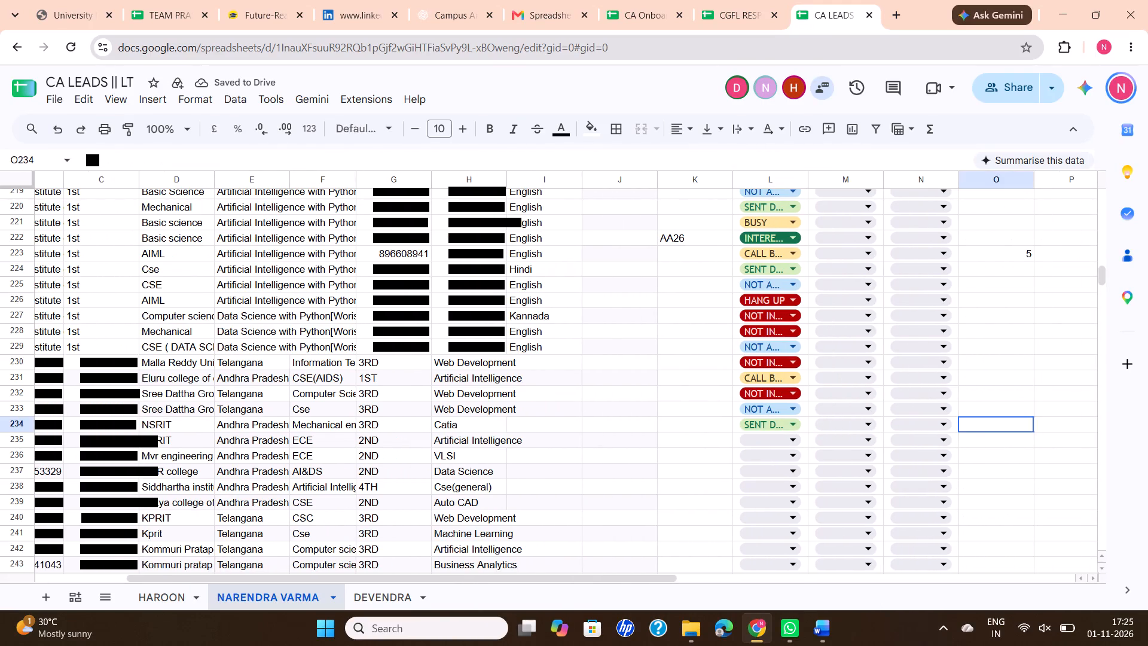
{"action": "double_click", "coordinate": [973, 422]}
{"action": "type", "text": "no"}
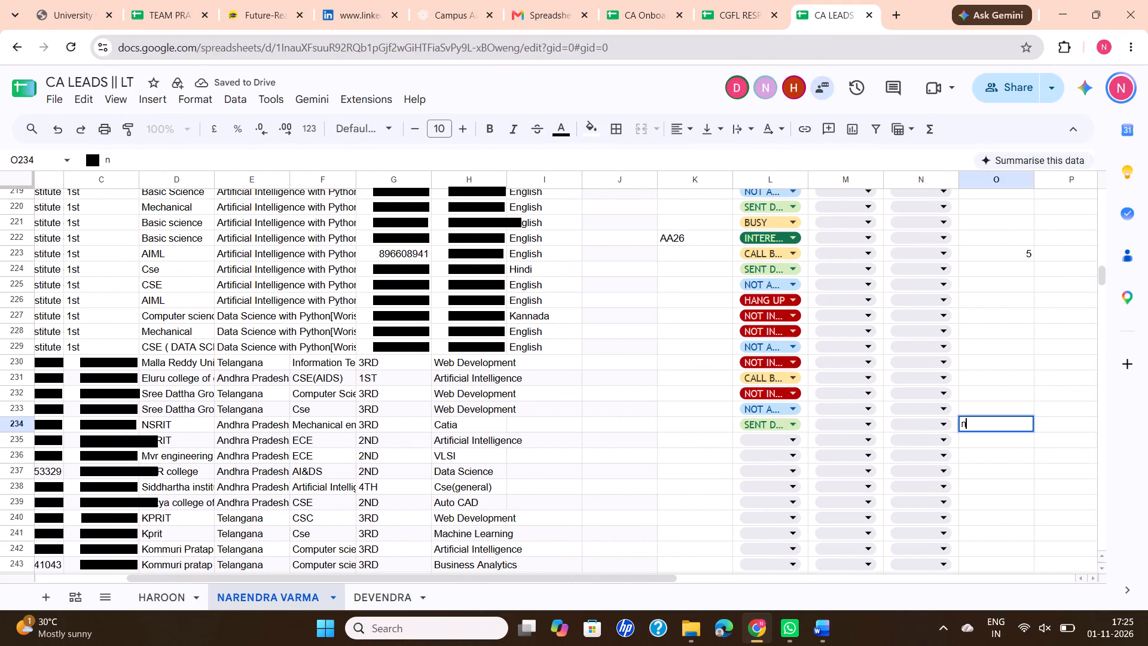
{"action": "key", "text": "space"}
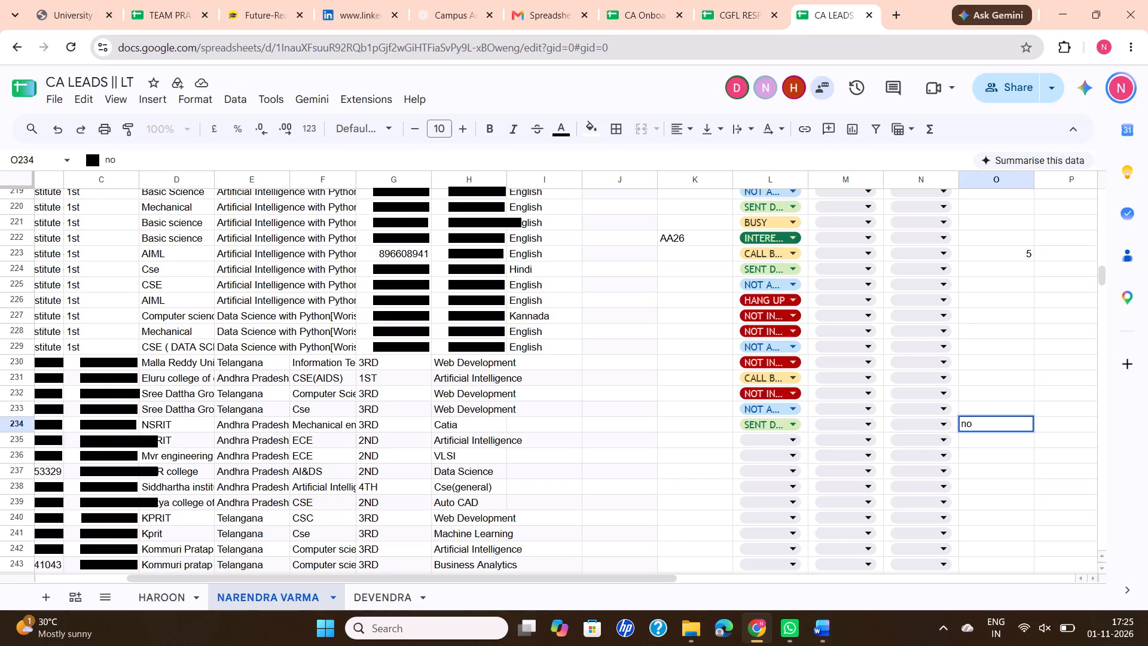
Complete the column O note for the lead in row 234 so it reads "no reply".
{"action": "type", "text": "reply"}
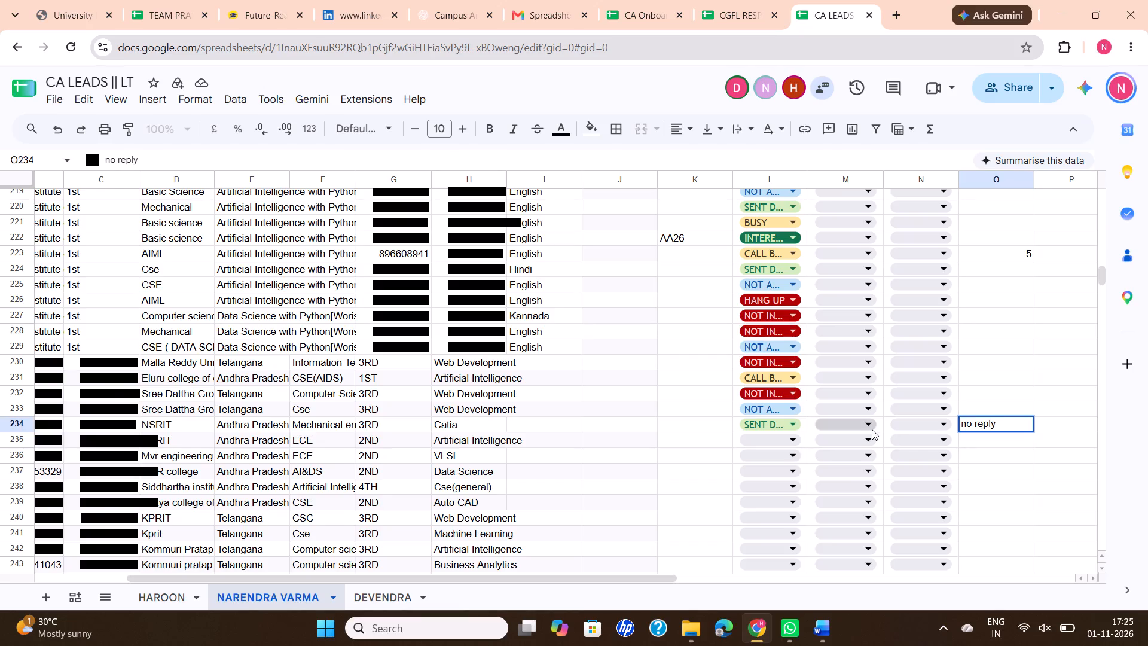
{"action": "left_click", "coordinate": [690, 439]}
Select the contact detail in column C for the next lead, in row 235.
{"action": "scroll", "coordinate": [690, 439], "scroll_direction": "right", "scroll_amount": 5}
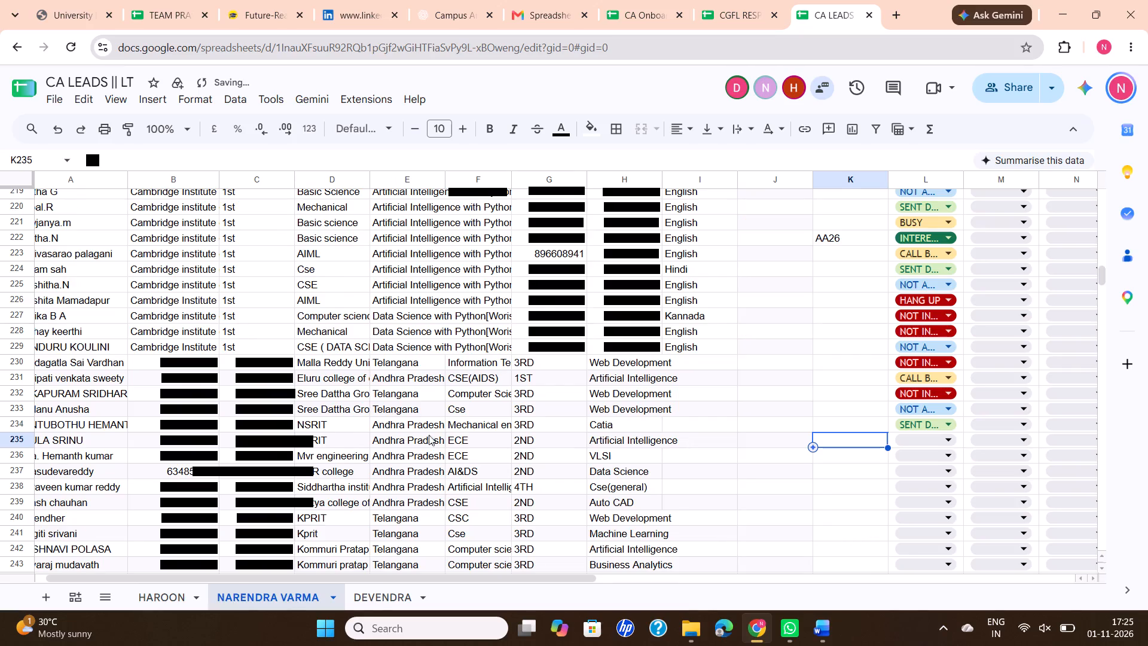
{"action": "left_click", "coordinate": [276, 438]}
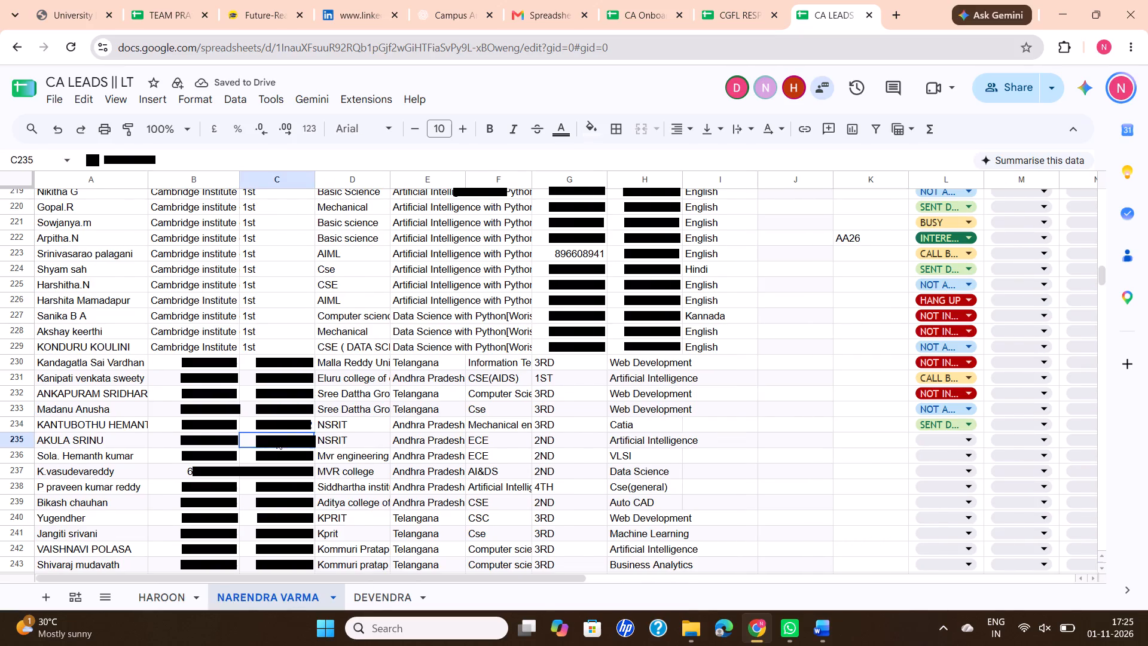
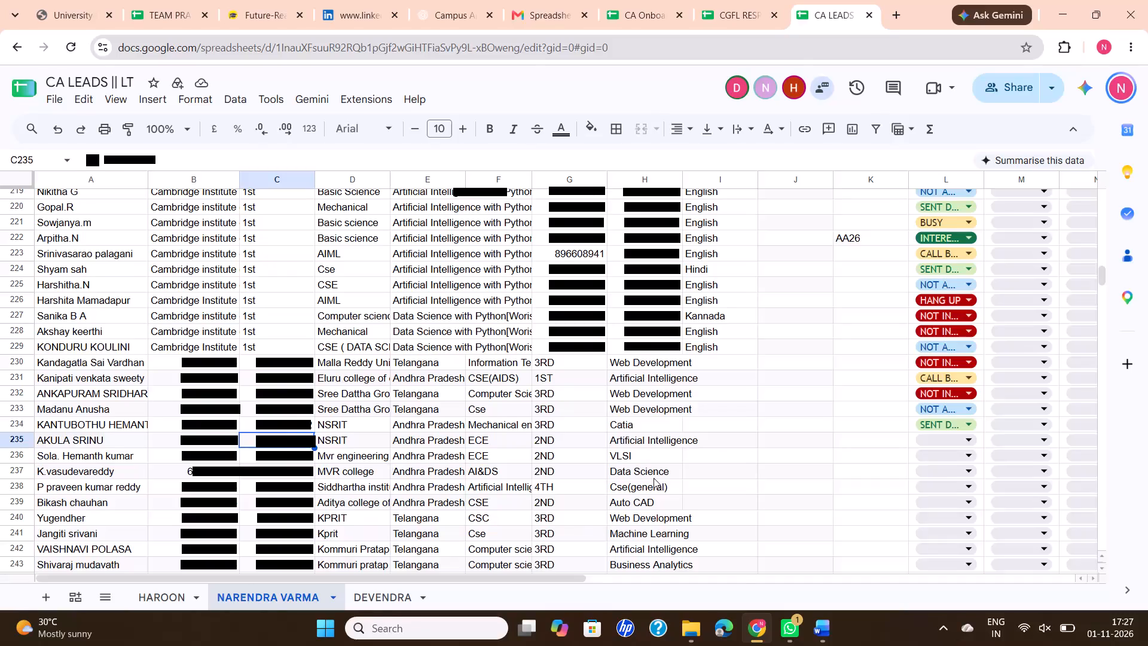
Set the call status in column L for the lead in row 235 to NOT ANSWERED.
{"action": "scroll", "coordinate": [654, 478], "scroll_direction": "left", "scroll_amount": 3}
{"action": "left_click", "coordinate": [619, 463]}
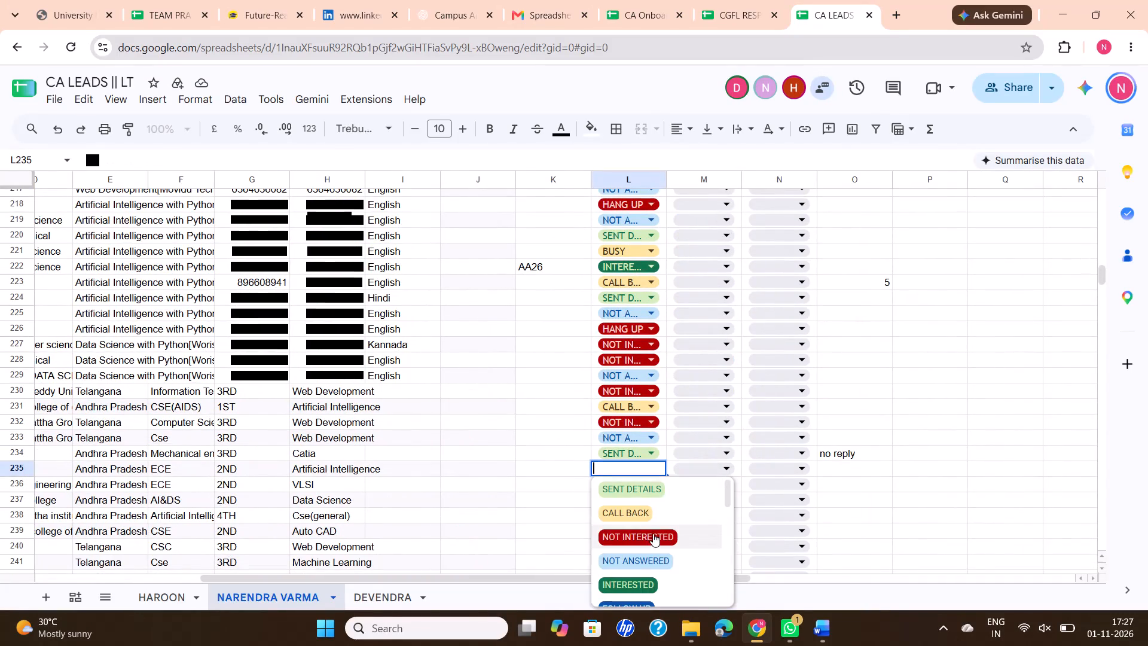
{"action": "scroll", "coordinate": [634, 541], "scroll_direction": "down", "scroll_amount": 1}
{"action": "left_click", "coordinate": [637, 507]}
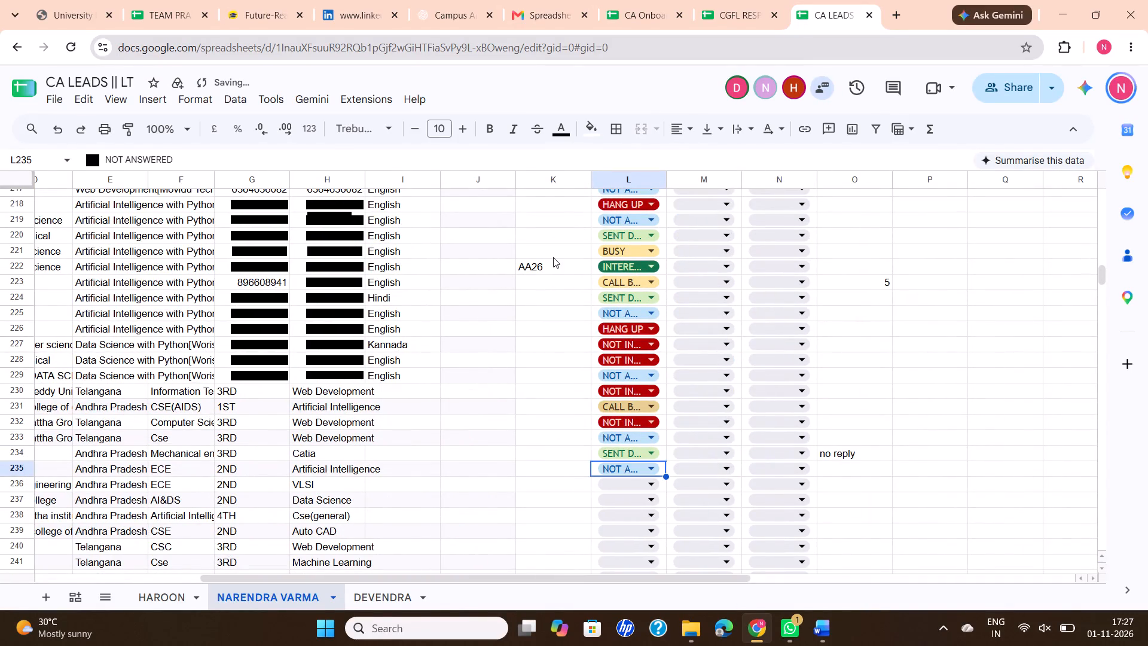
Look up the phone number in column G of the row 222 lead marked AA26.
{"action": "left_click", "coordinate": [551, 261]}
{"action": "scroll", "coordinate": [551, 261], "scroll_direction": "right", "scroll_amount": 5}
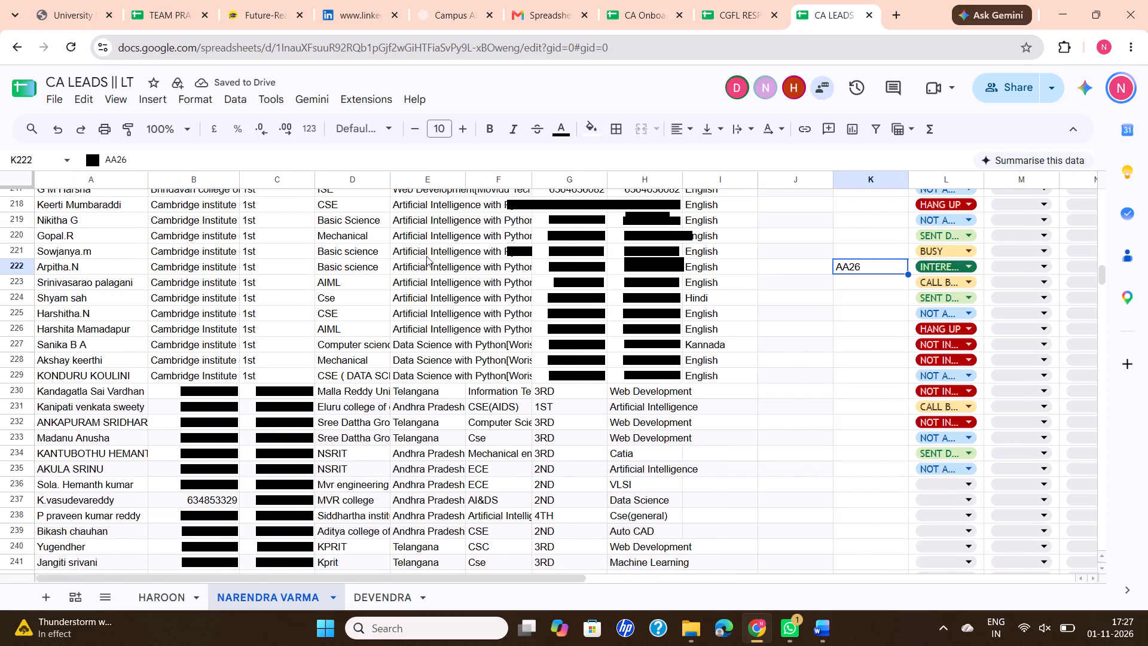
{"action": "left_click", "coordinate": [579, 270]}
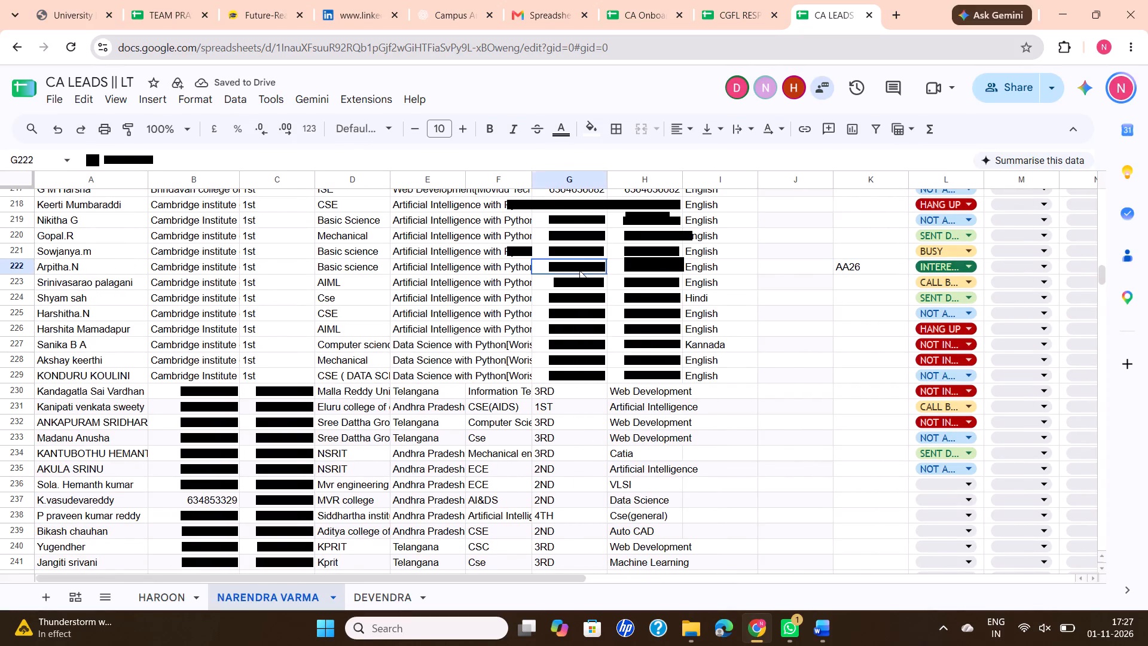
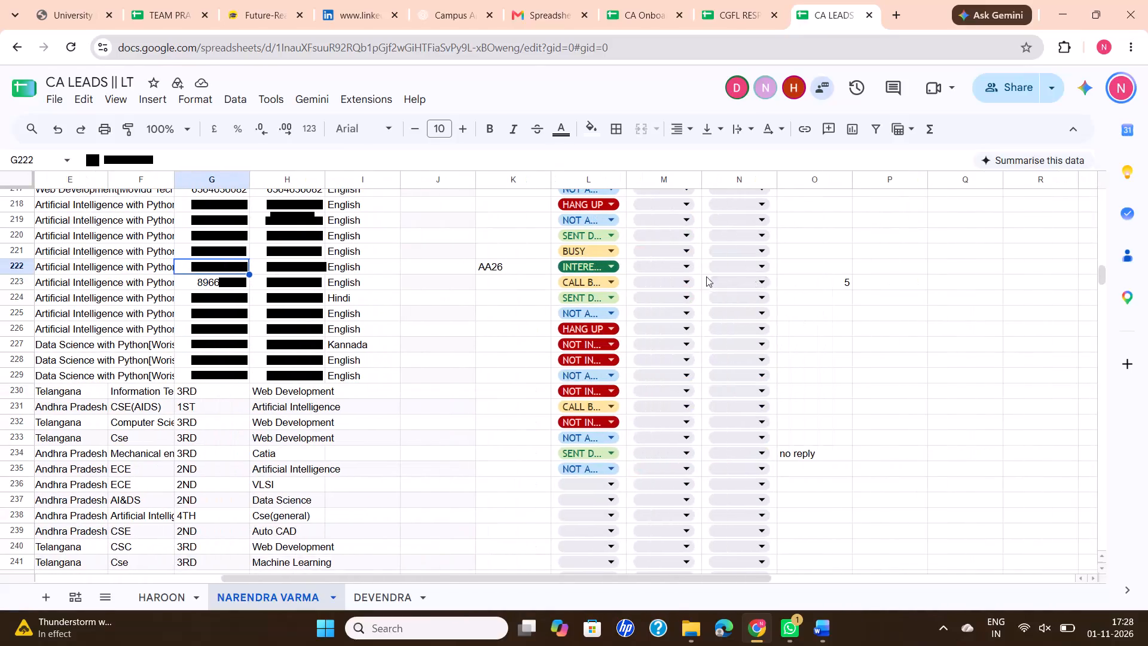
Set the second call status in column M to NOT ANSWERED for the interested lead in row 222.
{"action": "left_click", "coordinate": [684, 267]}
{"action": "left_click", "coordinate": [682, 361]}
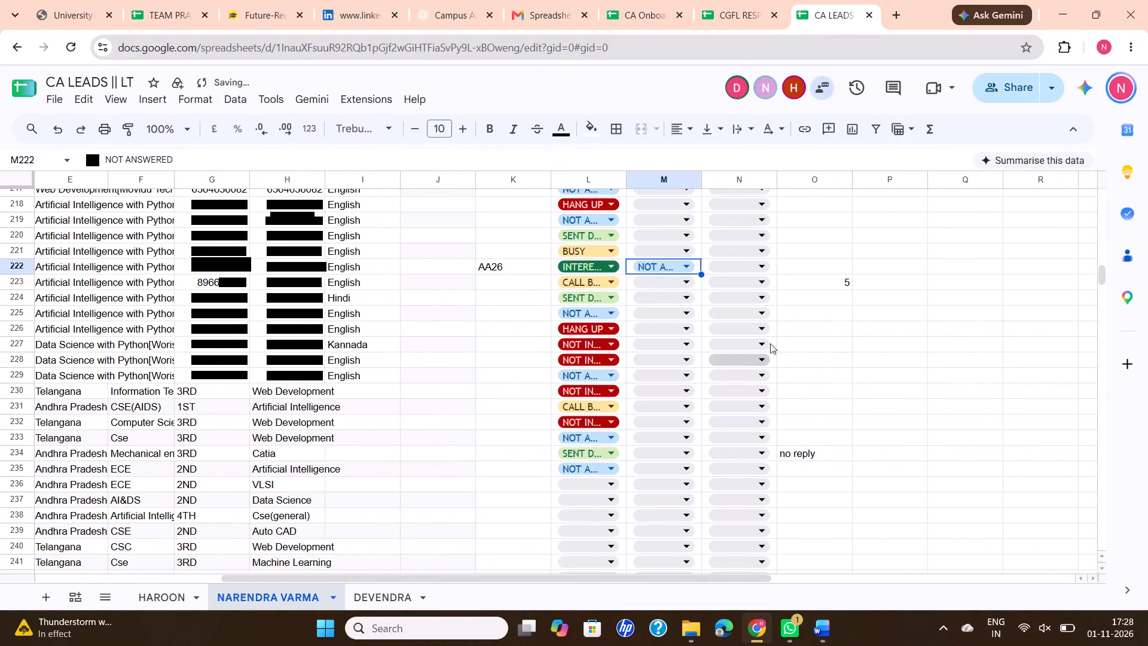
Go back up the lead list to the earlier interested lead in row 216 and select its code in column K.
{"action": "left_click", "coordinate": [521, 284]}
{"action": "scroll", "coordinate": [521, 284], "scroll_direction": "right", "scroll_amount": 6}
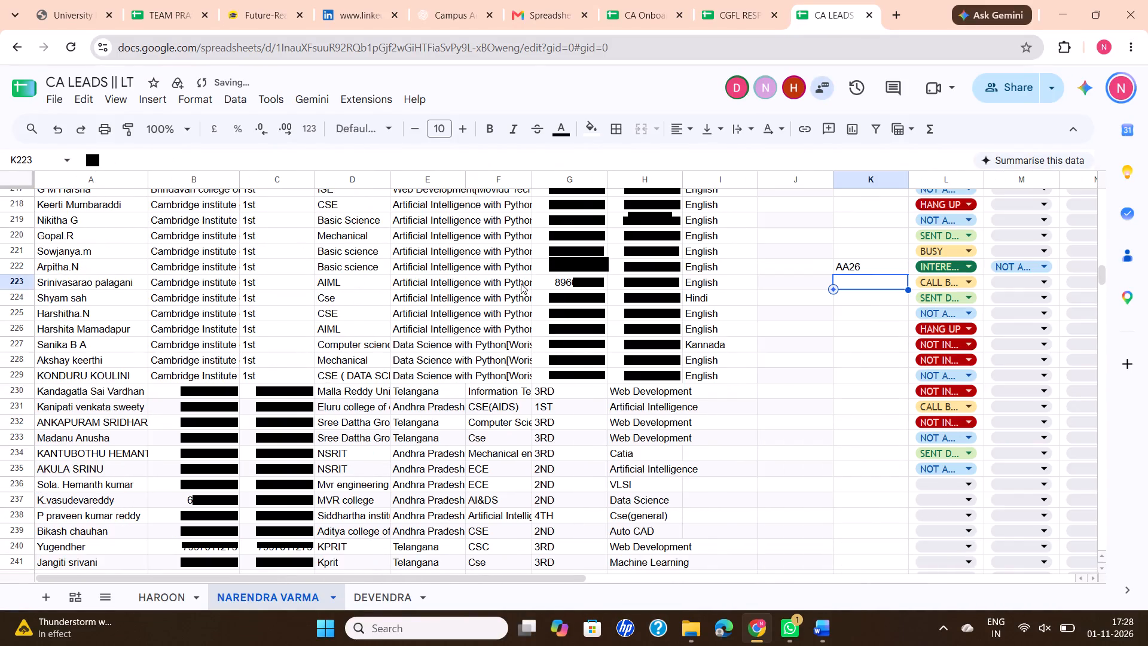
{"action": "scroll", "coordinate": [521, 284], "scroll_direction": "up", "scroll_amount": 1}
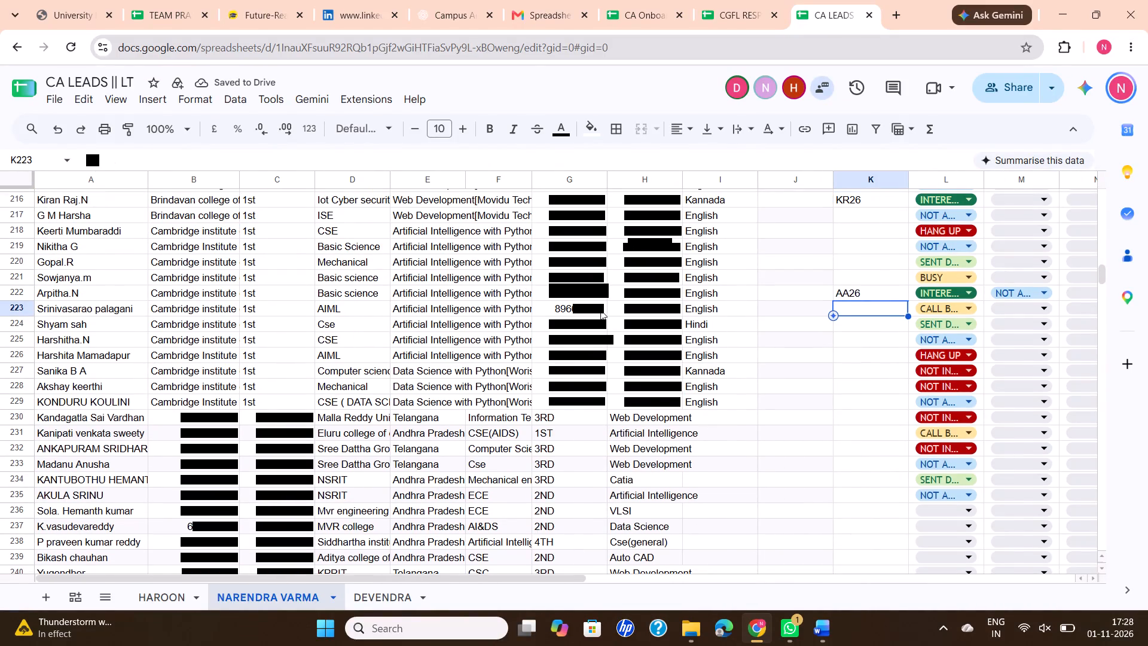
{"action": "scroll", "coordinate": [600, 310], "scroll_direction": "up", "scroll_amount": 1}
{"action": "right_click", "coordinate": [854, 284]}
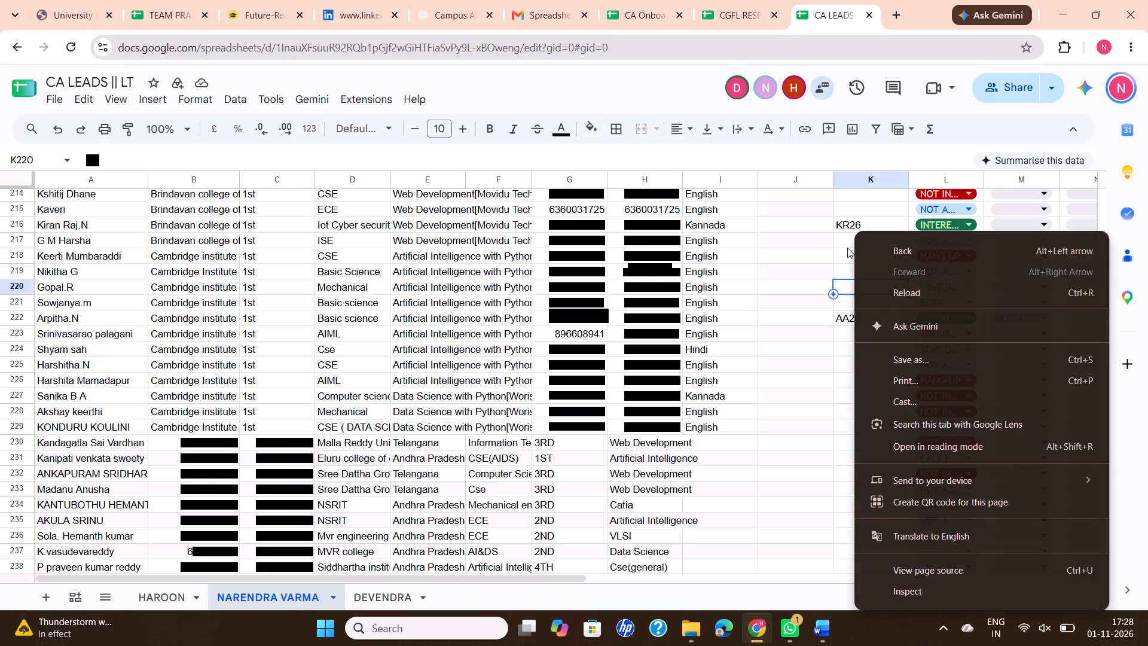
{"action": "left_click", "coordinate": [842, 229]}
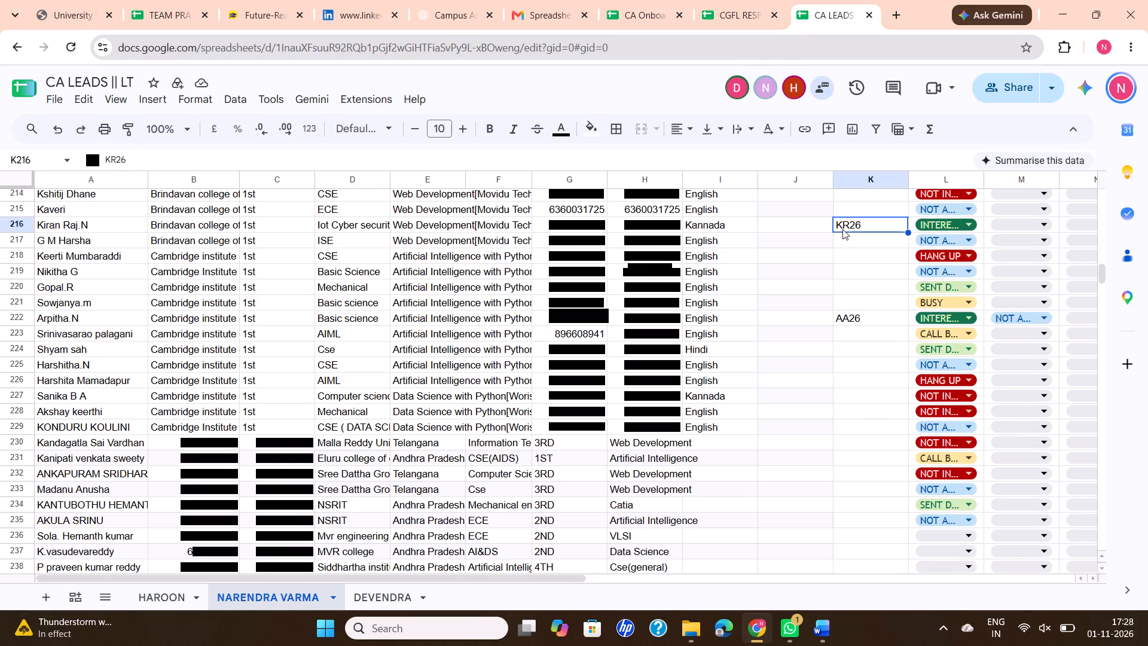
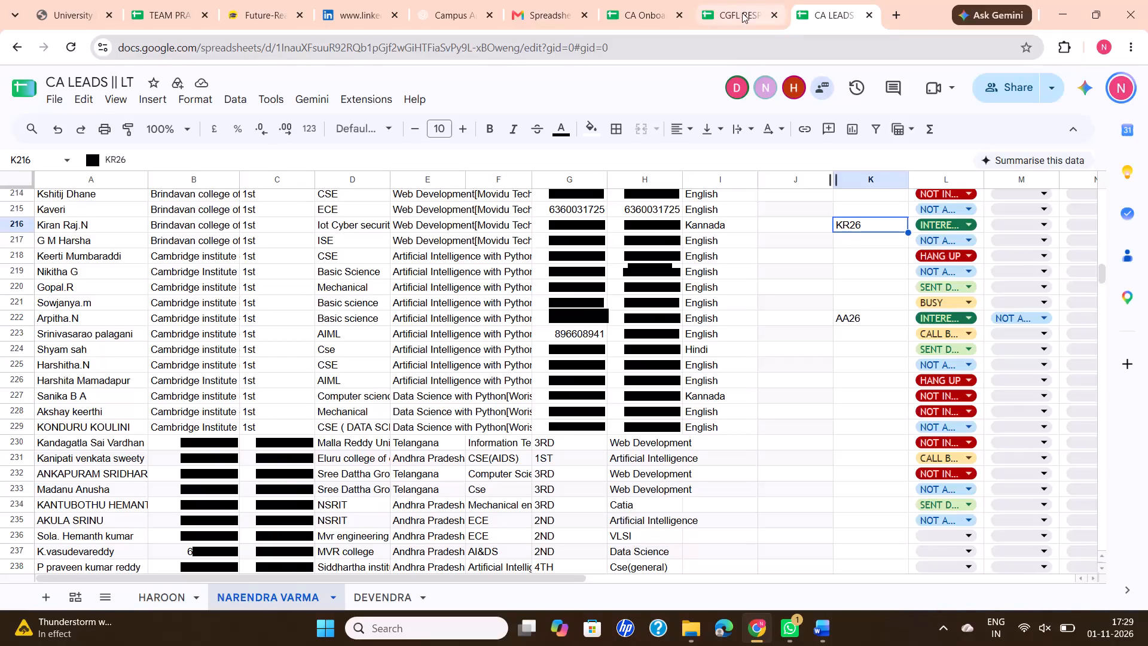
Switch to the CGFL RESPONSES SHEET, reload it and check the submitted form responses from the first to the latest entry.
{"action": "left_click", "coordinate": [739, 13]}
{"action": "scroll", "coordinate": [660, 296], "scroll_direction": "down", "scroll_amount": 2}
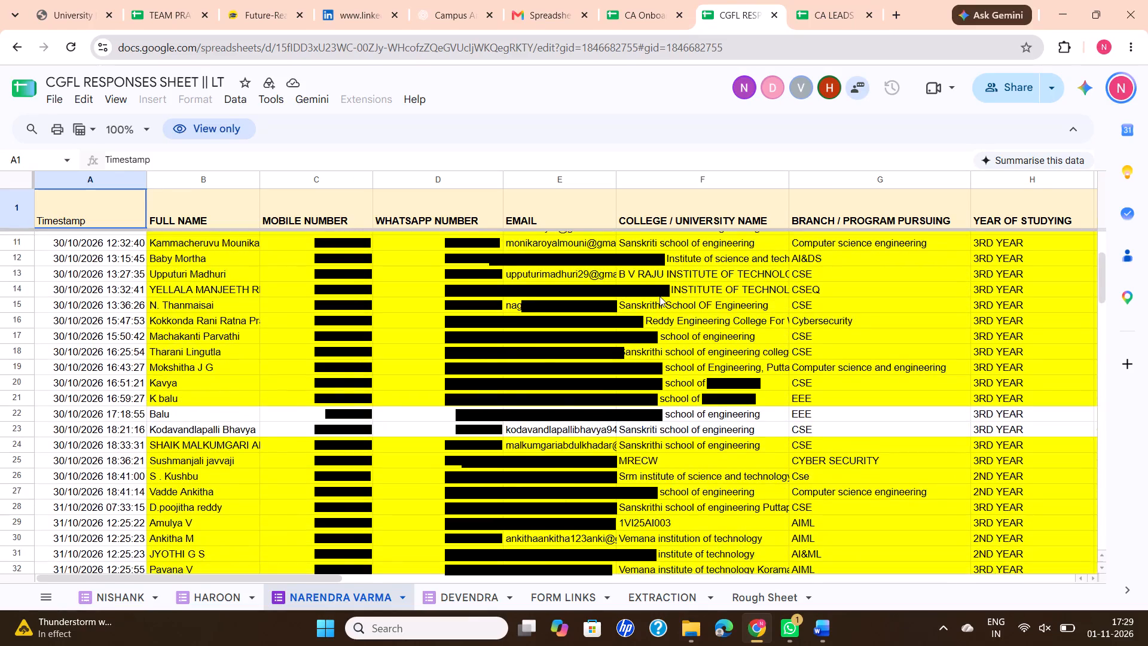
{"action": "scroll", "coordinate": [617, 436], "scroll_direction": "down", "scroll_amount": 2}
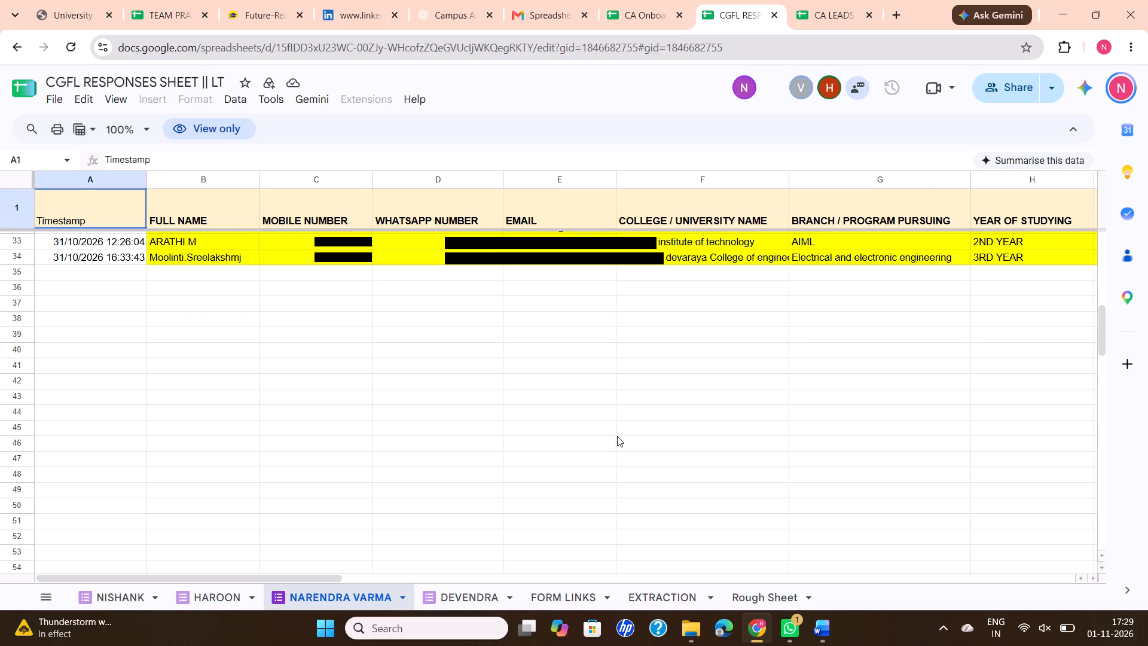
{"action": "left_click", "coordinate": [838, 23]}
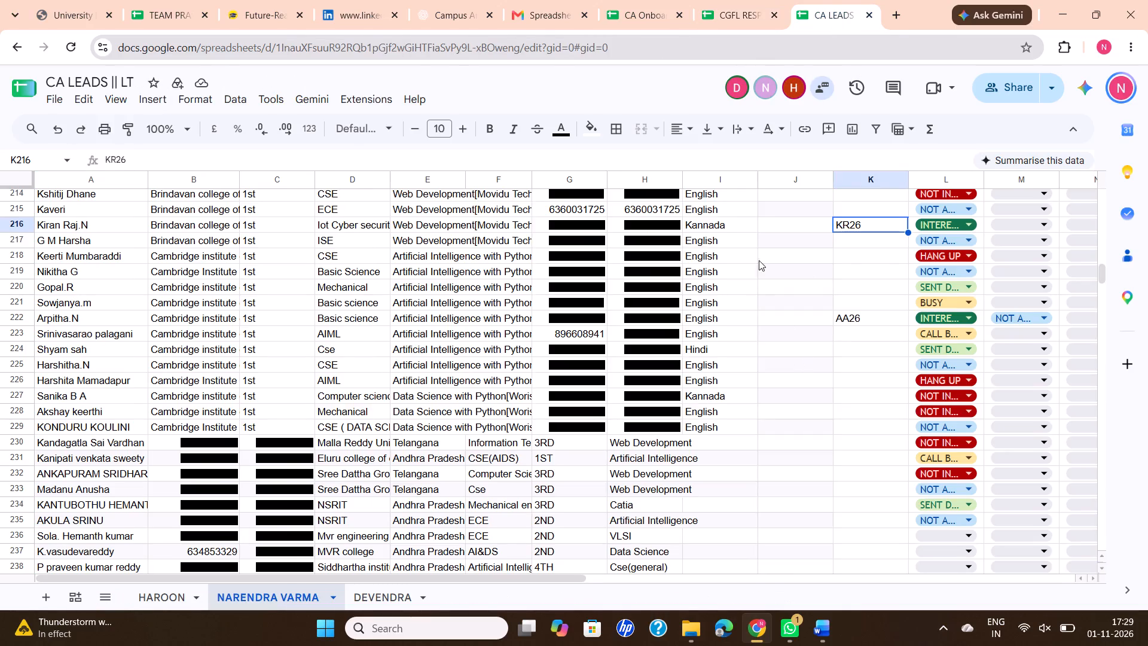
{"action": "left_click", "coordinate": [715, 0]}
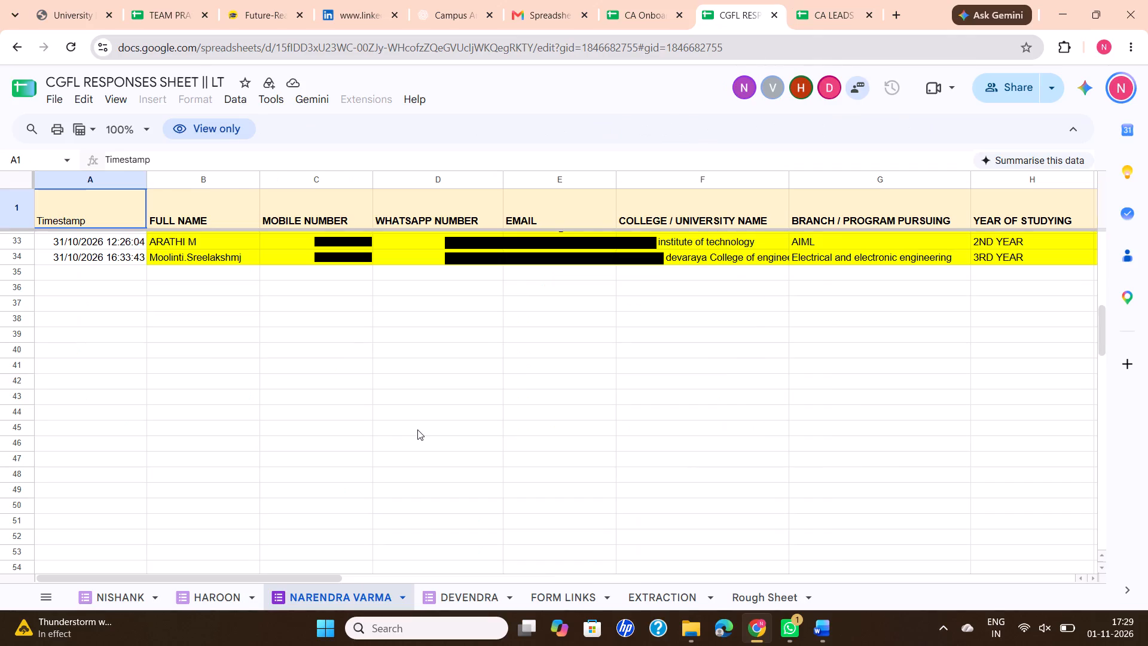
{"action": "left_click", "coordinate": [71, 39]}
{"action": "scroll", "coordinate": [349, 345], "scroll_direction": "up", "scroll_amount": 4}
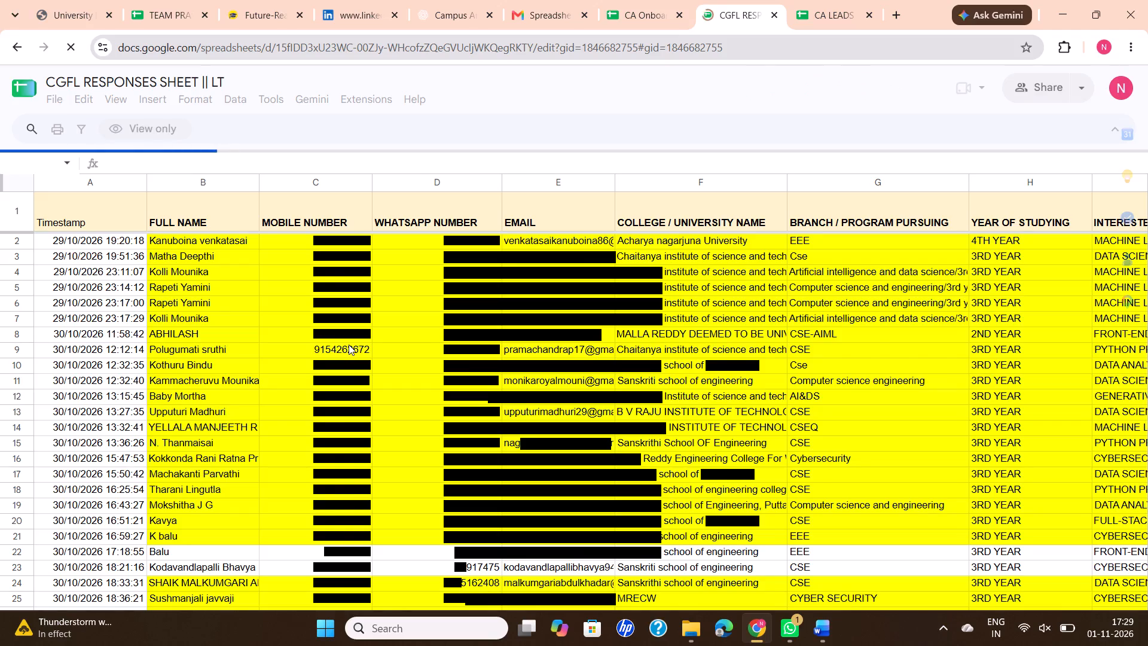
{"action": "scroll", "coordinate": [349, 345], "scroll_direction": "down", "scroll_amount": 3}
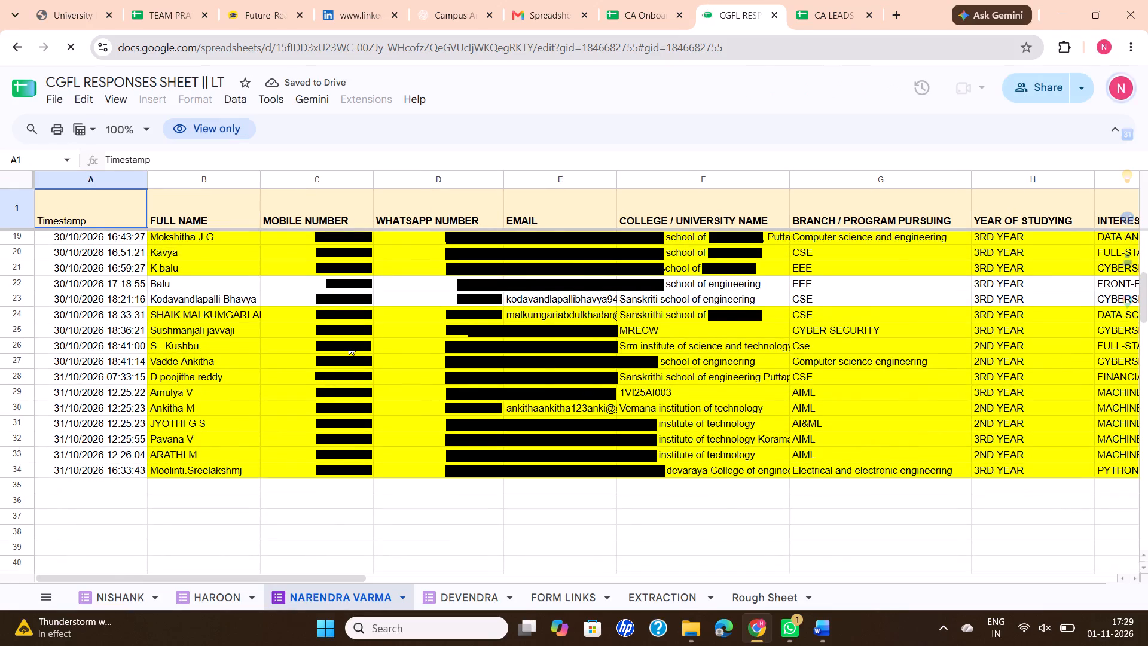
{"action": "scroll", "coordinate": [349, 345], "scroll_direction": "up", "scroll_amount": 8}
{"action": "scroll", "coordinate": [349, 345], "scroll_direction": "down", "scroll_amount": 3}
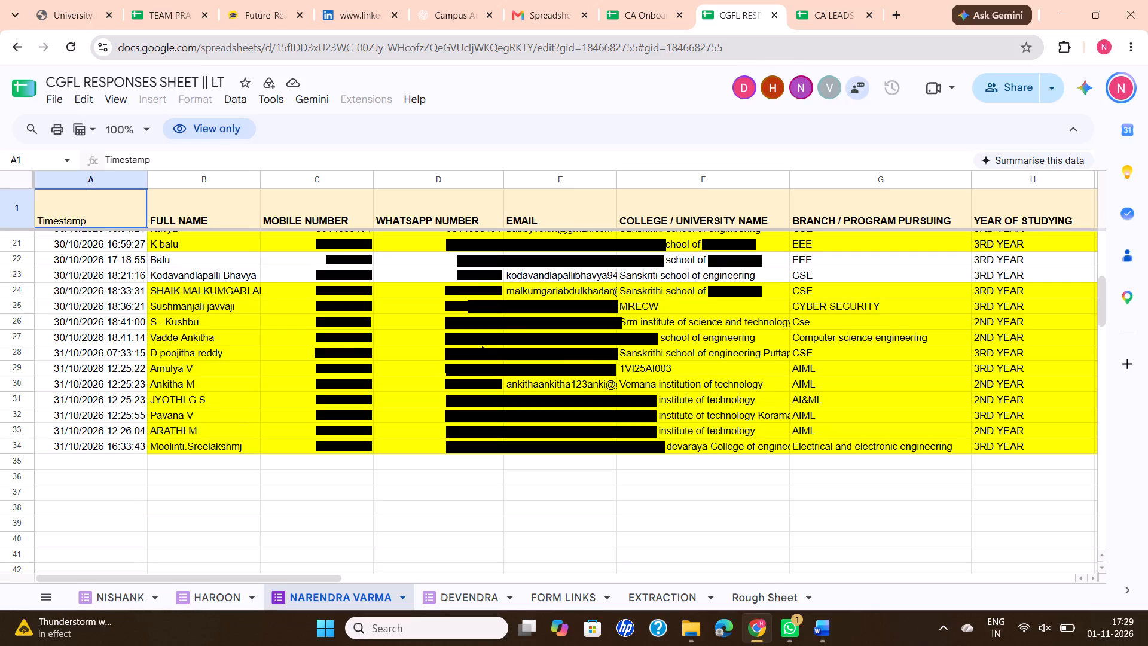
{"action": "scroll", "coordinate": [482, 346], "scroll_direction": "up", "scroll_amount": 5}
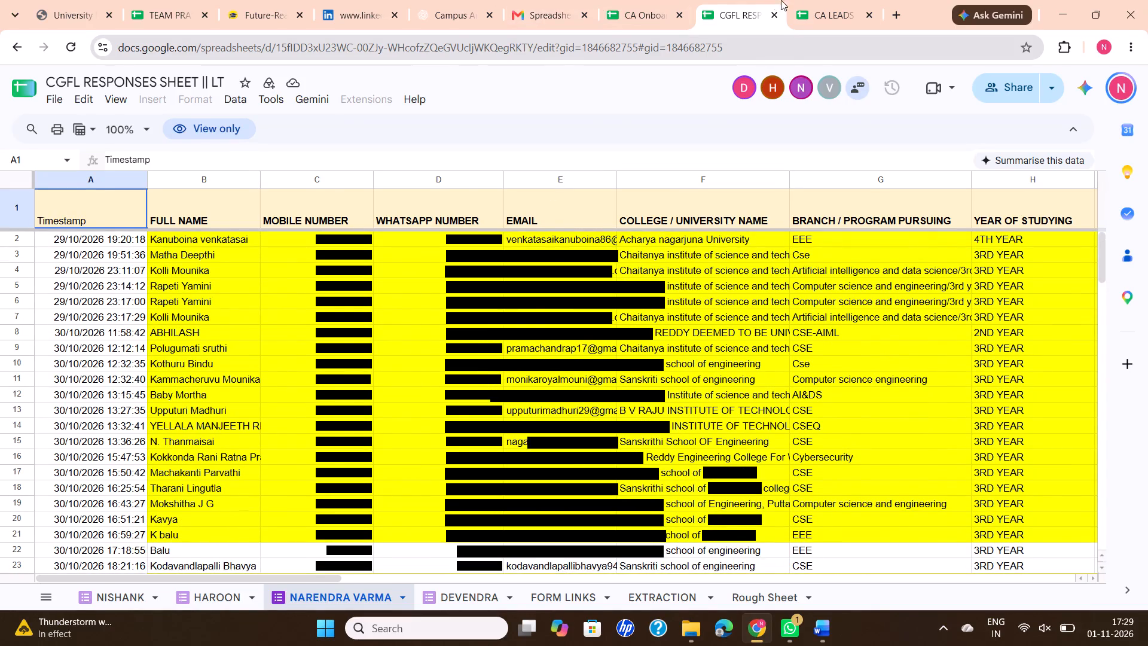
Return to CA LEADS and look through the rows above row 216 for earlier interested leads and their codes in column K.
{"action": "left_click", "coordinate": [819, 1]}
{"action": "scroll", "coordinate": [684, 467], "scroll_direction": "up", "scroll_amount": 1}
{"action": "scroll", "coordinate": [786, 438], "scroll_direction": "left", "scroll_amount": 1}
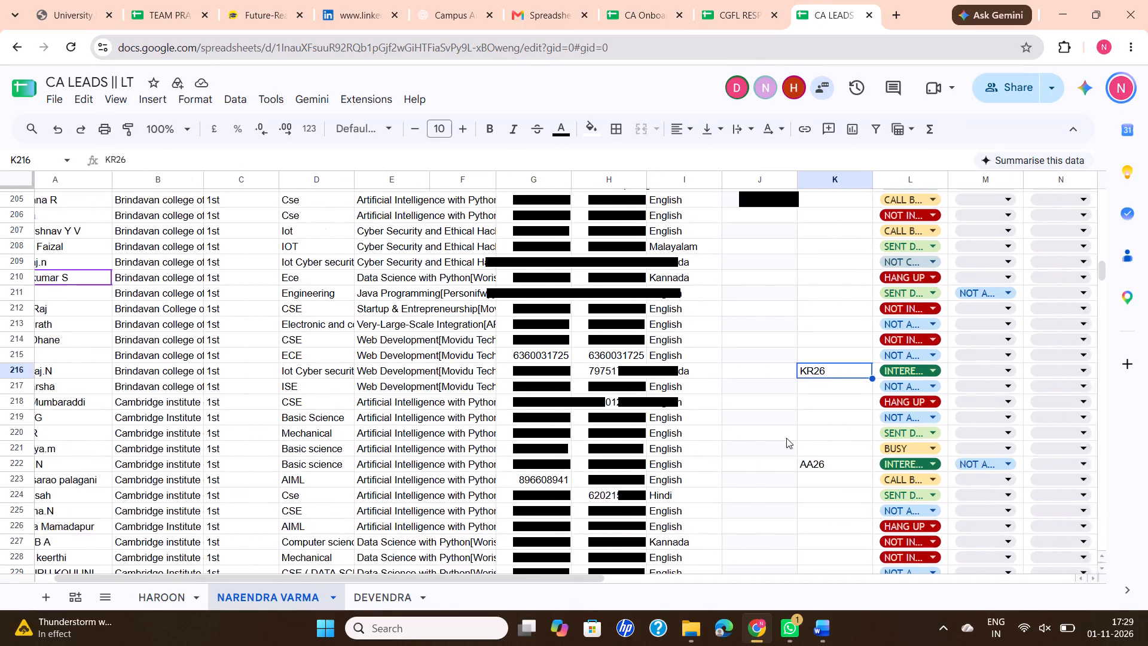
{"action": "scroll", "coordinate": [786, 438], "scroll_direction": "left", "scroll_amount": 1}
{"action": "scroll", "coordinate": [786, 438], "scroll_direction": "up", "scroll_amount": 1}
{"action": "scroll", "coordinate": [690, 361], "scroll_direction": "up", "scroll_amount": 1}
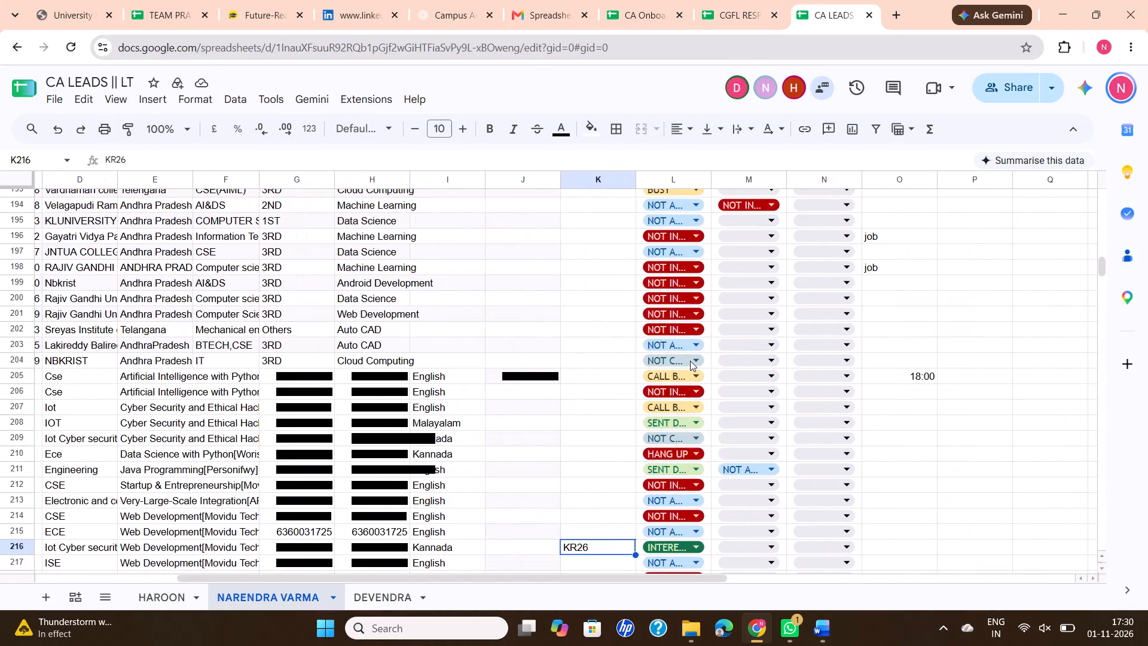
{"action": "left_click", "coordinate": [621, 376]}
{"action": "scroll", "coordinate": [621, 376], "scroll_direction": "up", "scroll_amount": 2}
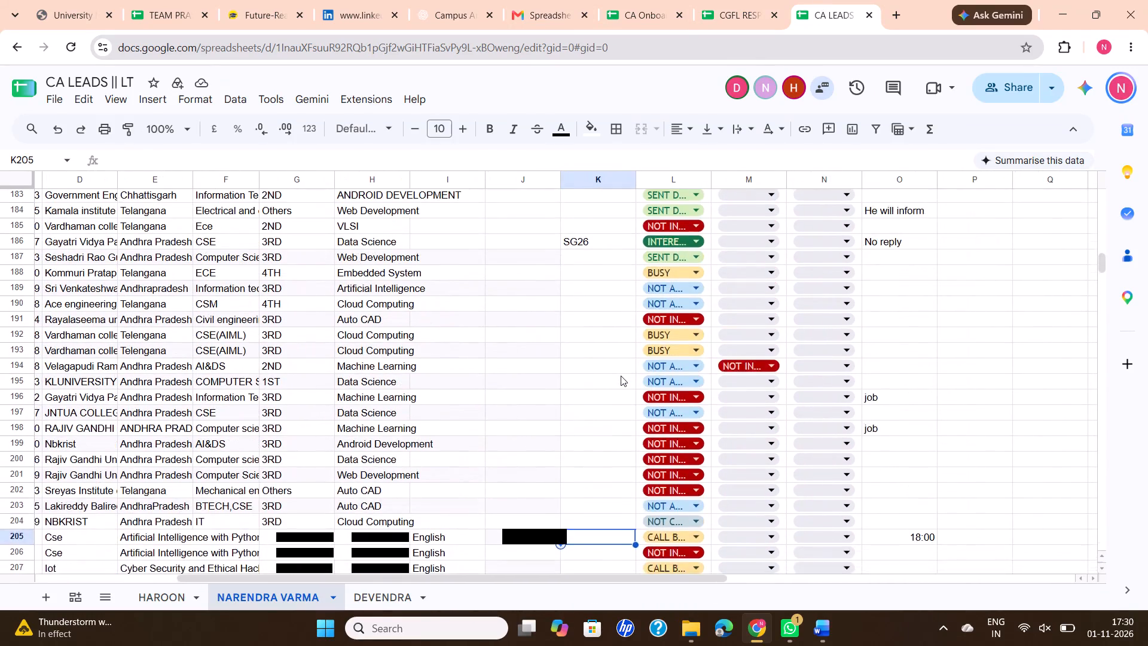
Check the codes in column K and the lead details of the earlier interested leads, from row 186 up to row 166.
{"action": "scroll", "coordinate": [621, 376], "scroll_direction": "up", "scroll_amount": 1}
{"action": "left_click", "coordinate": [585, 298]}
{"action": "scroll", "coordinate": [585, 298], "scroll_direction": "right", "scroll_amount": 4}
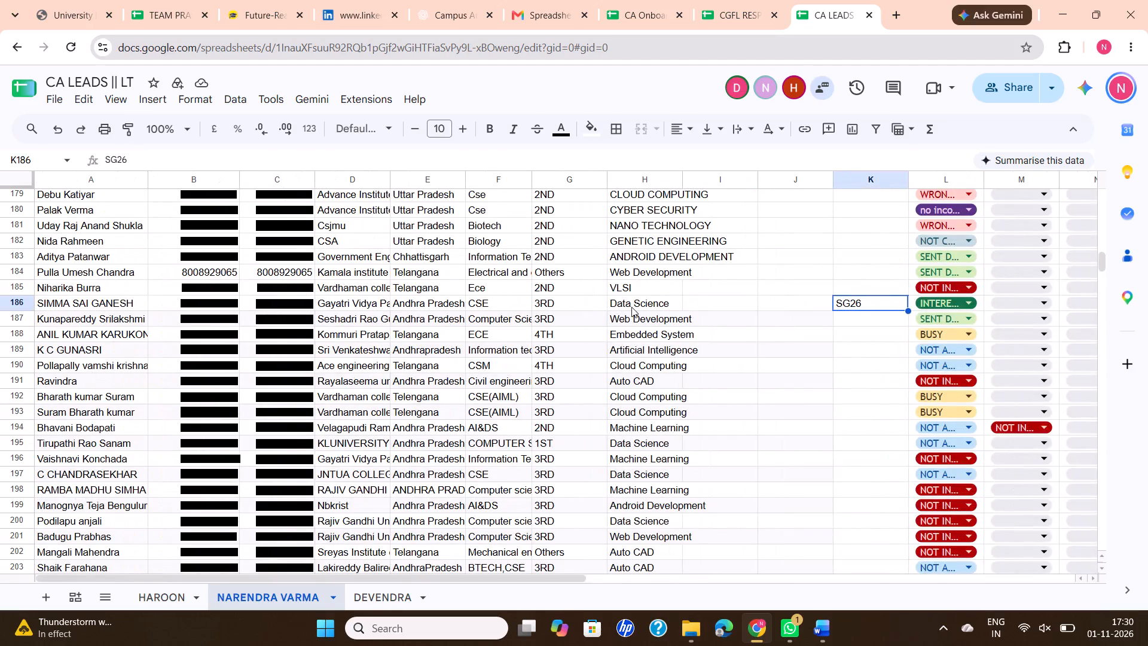
{"action": "scroll", "coordinate": [631, 307], "scroll_direction": "up", "scroll_amount": 2}
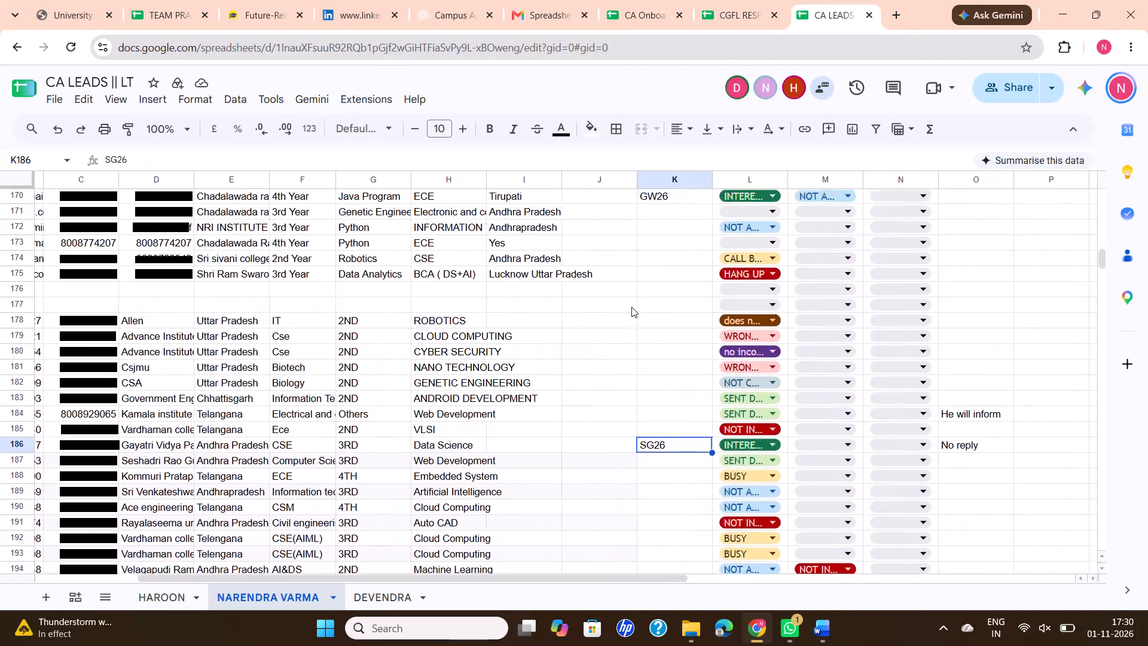
{"action": "scroll", "coordinate": [631, 307], "scroll_direction": "up", "scroll_amount": 2}
{"action": "scroll", "coordinate": [540, 327], "scroll_direction": "up", "scroll_amount": 2}
{"action": "left_click_drag", "start_coordinate": [497, 426], "coordinate": [494, 400]}
{"action": "left_click", "coordinate": [494, 400]}
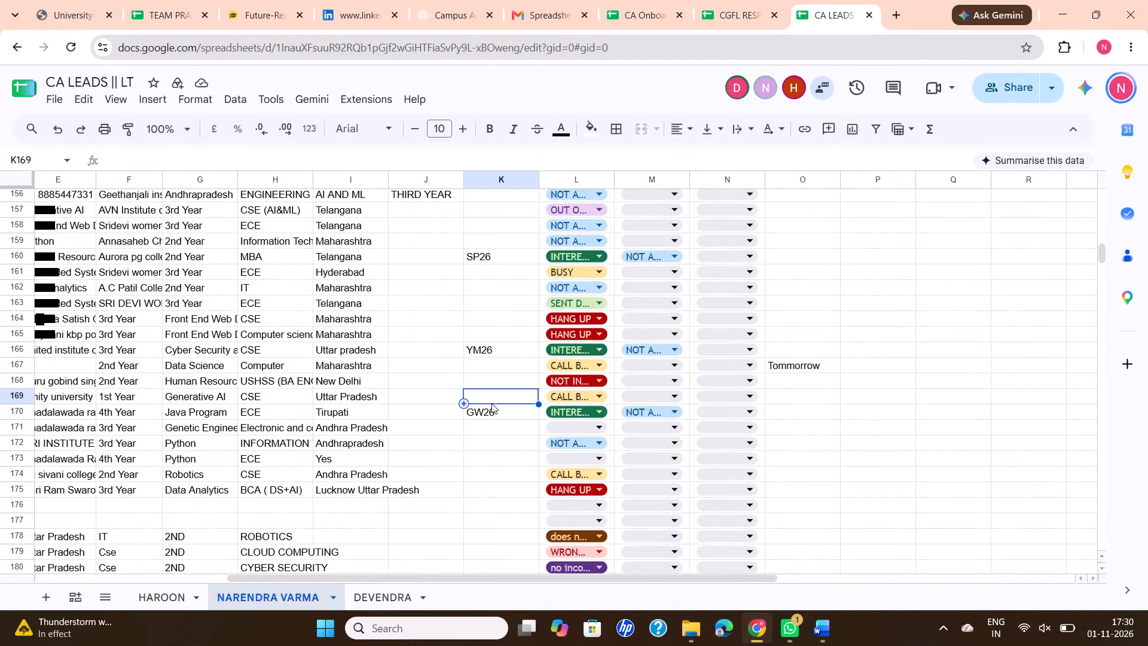
{"action": "left_click", "coordinate": [491, 403]}
{"action": "left_click", "coordinate": [493, 344]}
{"action": "scroll", "coordinate": [493, 344], "scroll_direction": "right", "scroll_amount": 4}
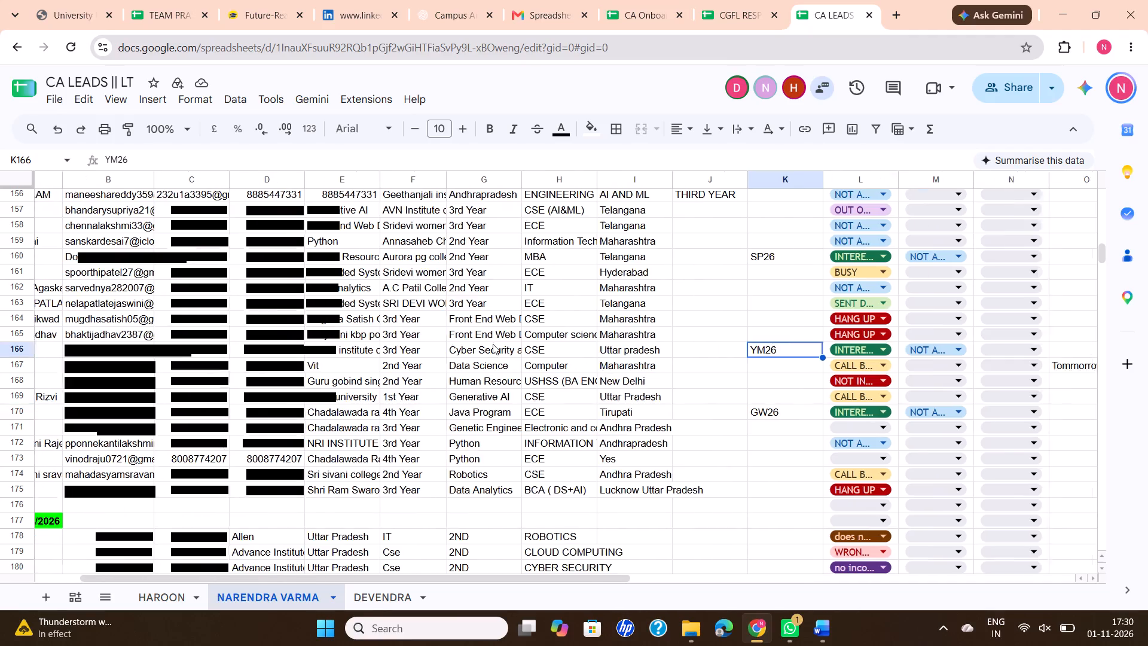
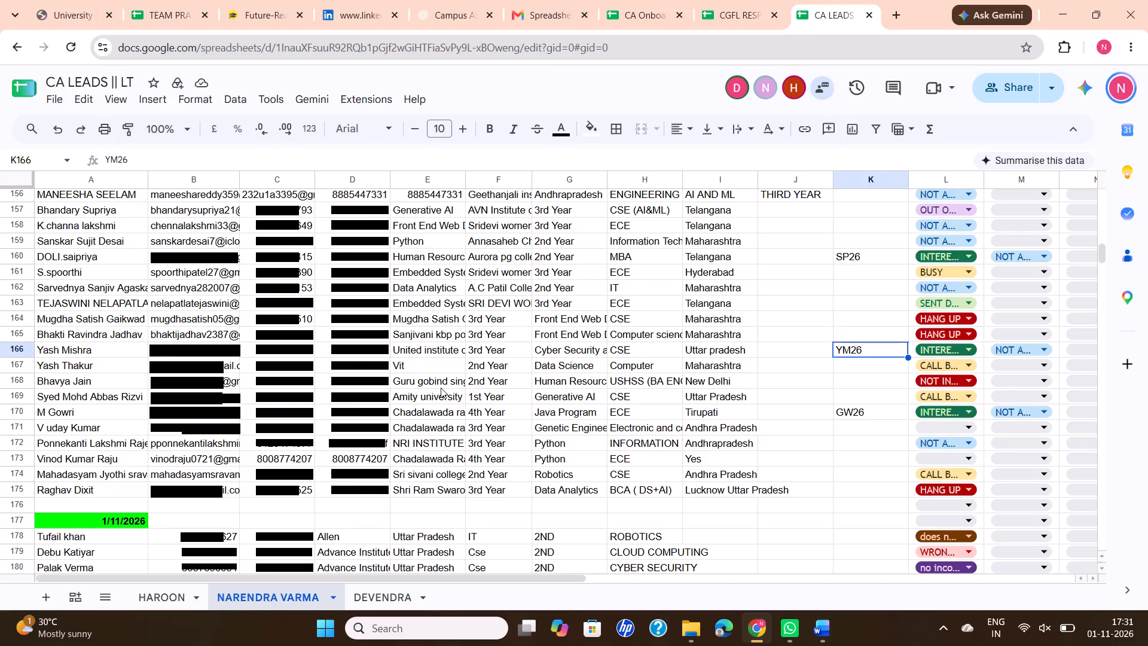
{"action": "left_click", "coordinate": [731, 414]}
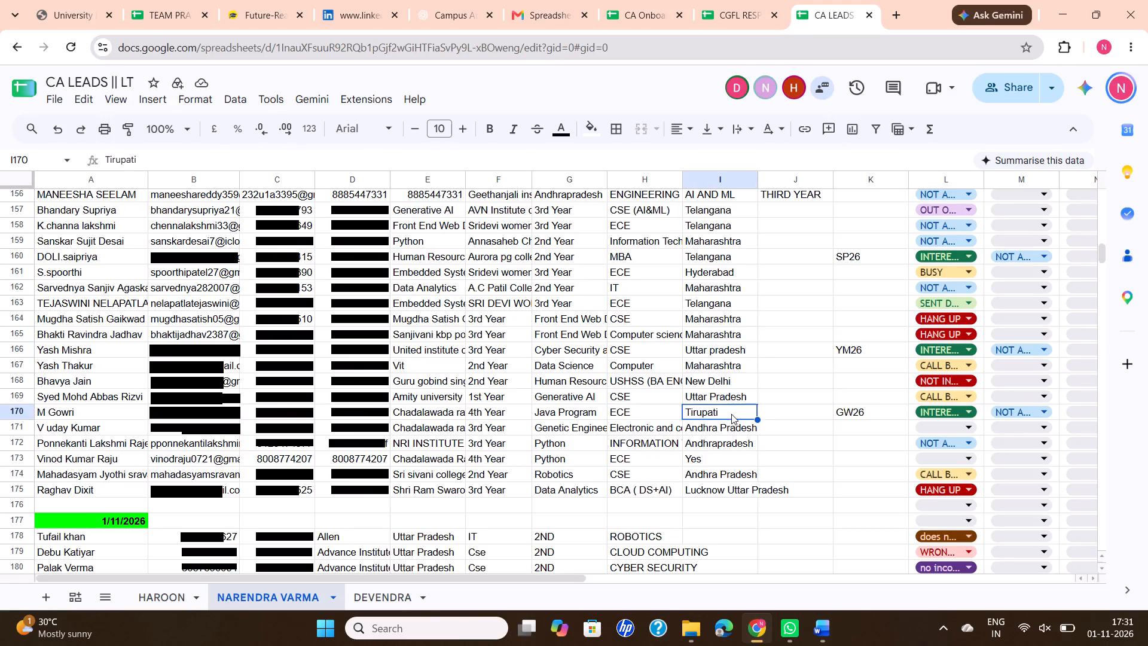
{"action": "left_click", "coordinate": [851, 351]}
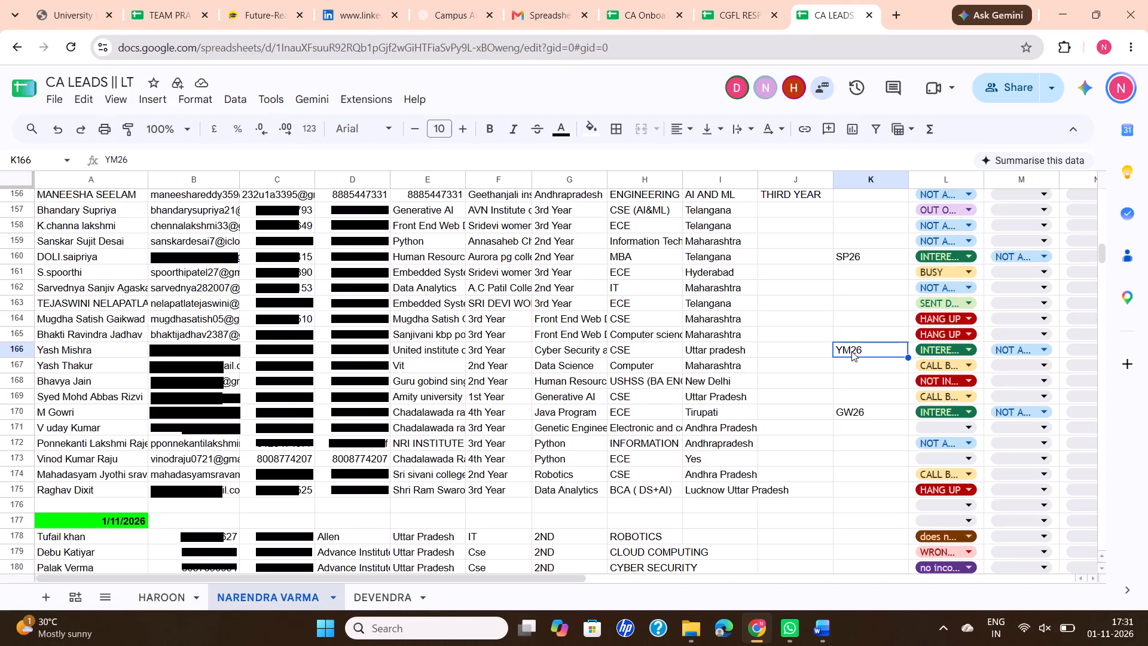
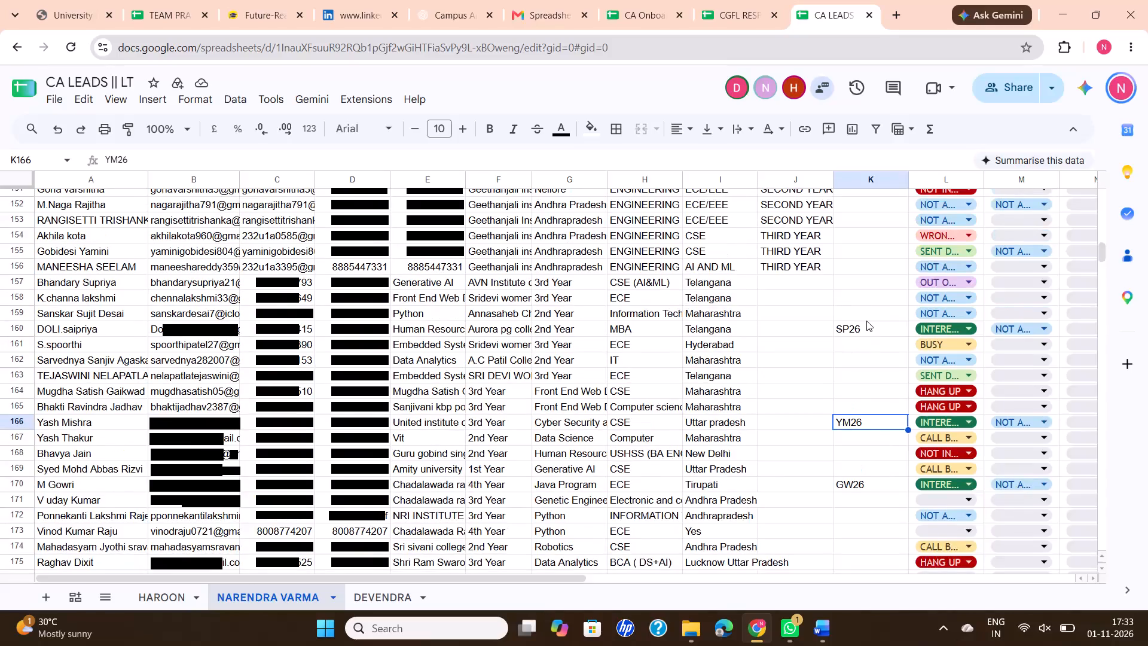
{"action": "left_click", "coordinate": [866, 321]}
{"action": "left_click", "coordinate": [860, 328]}
{"action": "scroll", "coordinate": [860, 328], "scroll_direction": "right", "scroll_amount": 3}
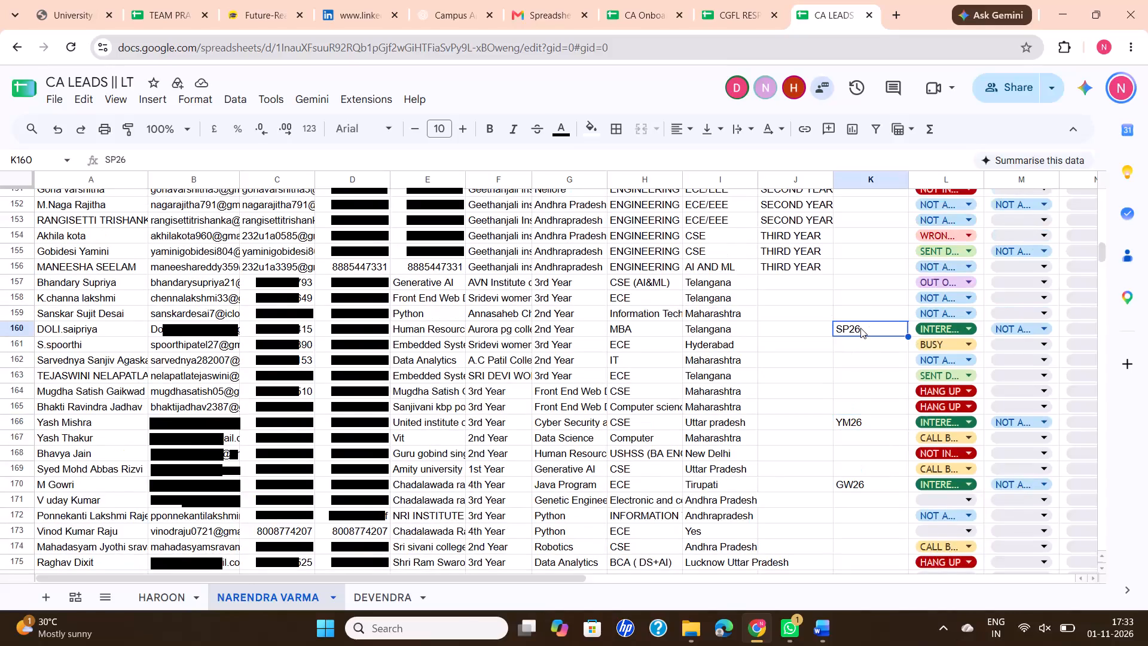
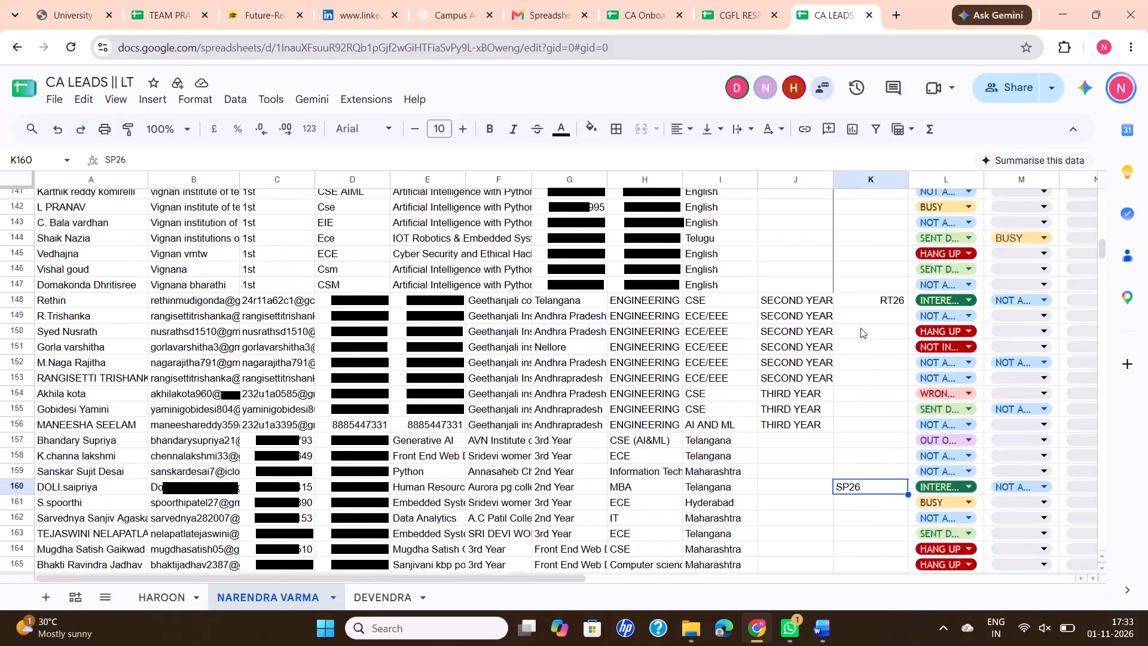
{"action": "left_click", "coordinate": [868, 301]}
{"action": "scroll", "coordinate": [868, 301], "scroll_direction": "up", "scroll_amount": 1}
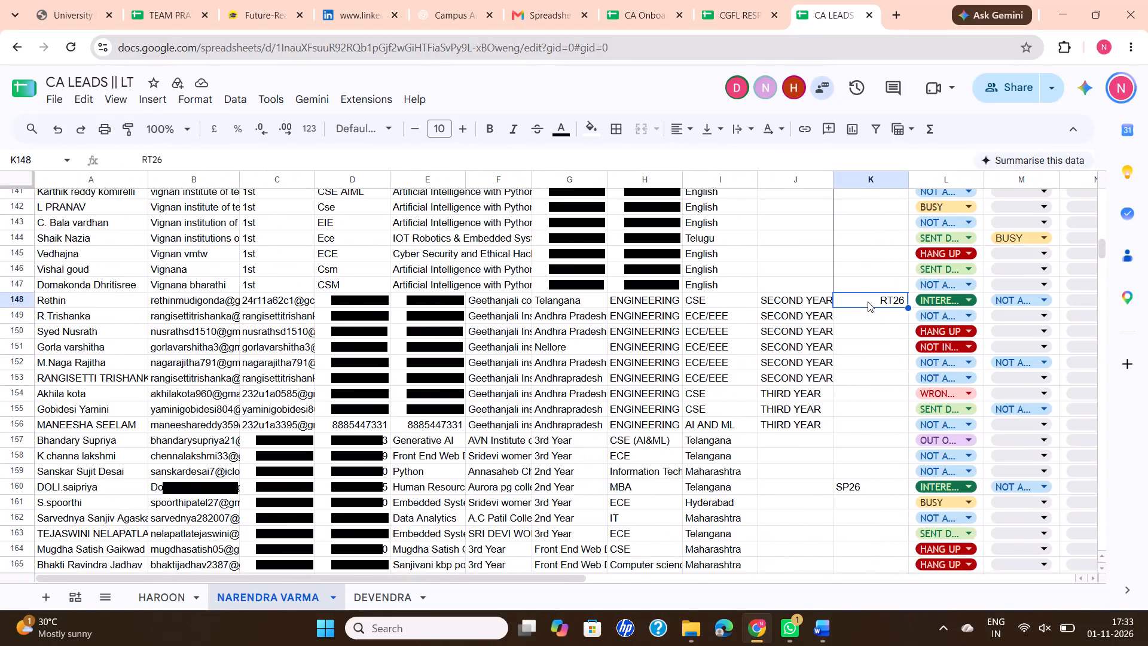
{"action": "scroll", "coordinate": [868, 301], "scroll_direction": "up", "scroll_amount": 3}
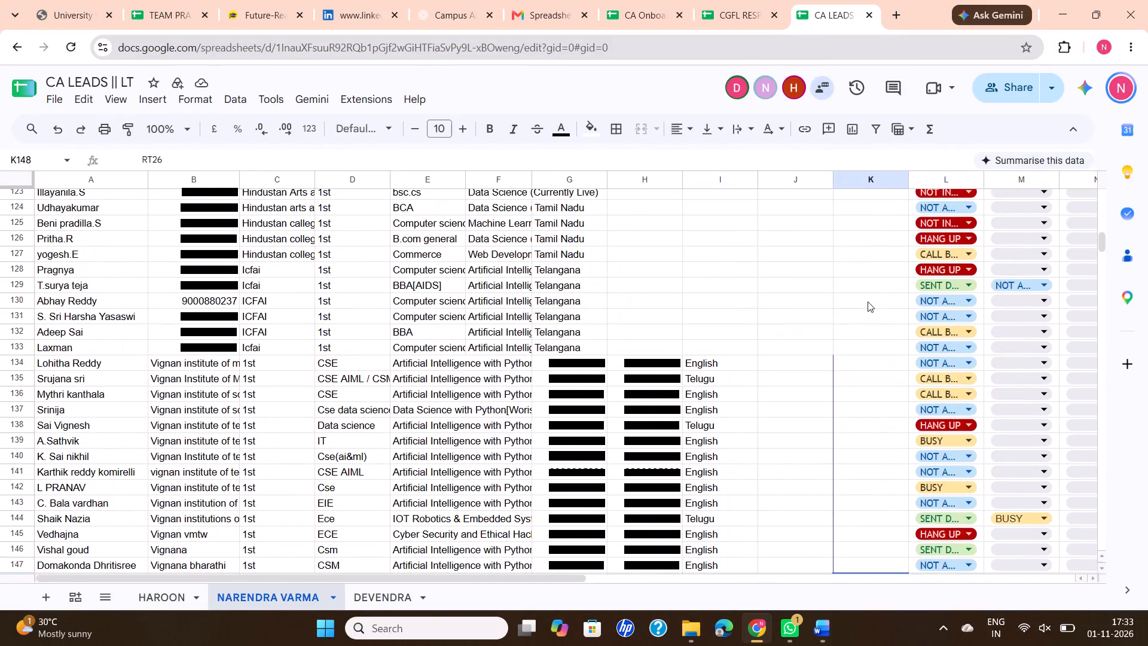
{"action": "left_click", "coordinate": [733, 3]}
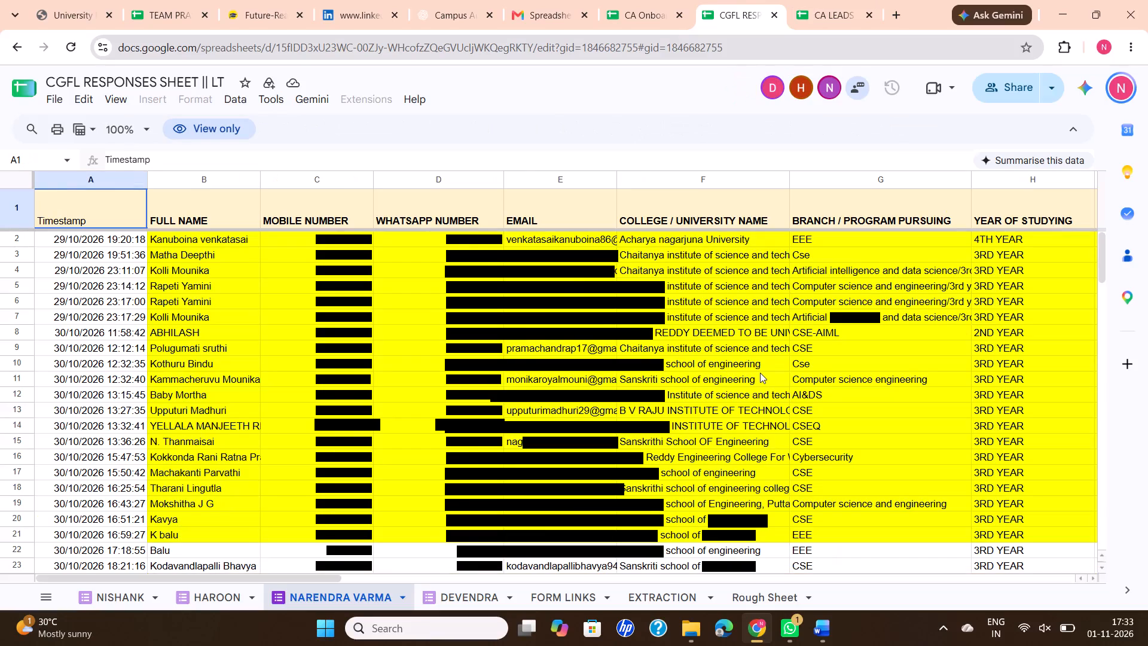
{"action": "scroll", "coordinate": [760, 373], "scroll_direction": "up", "scroll_amount": 2}
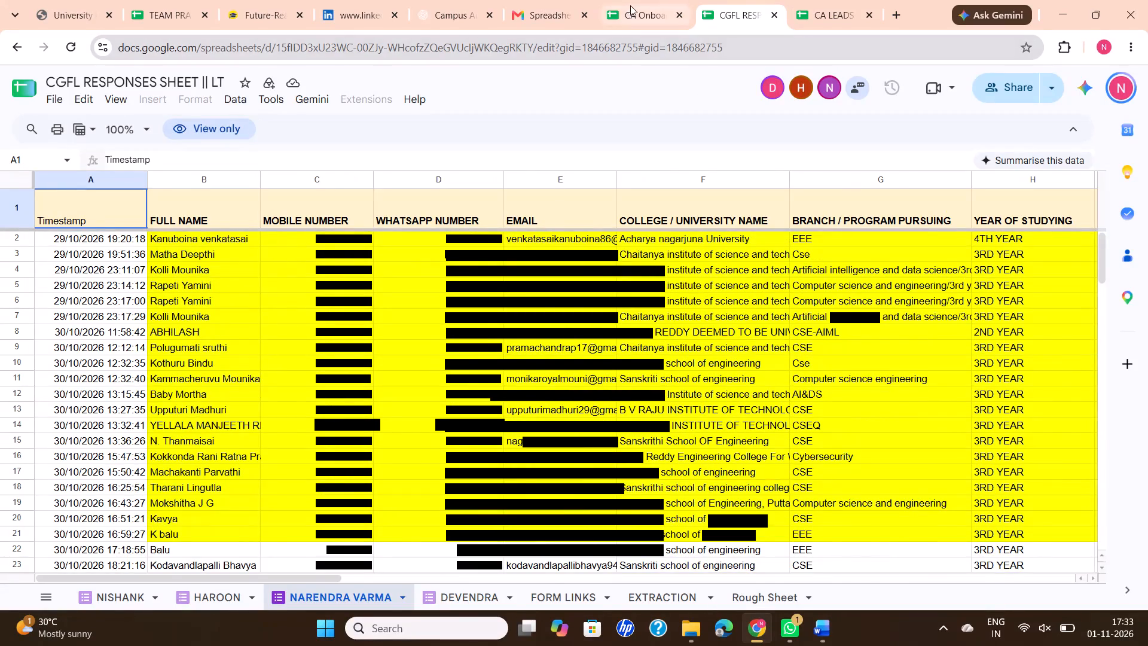
Switch to the CA Onboarding Application (Responses) sheet and check the friend referral and LEAD GEN BD NAME columns.
{"action": "left_click", "coordinate": [631, 5]}
{"action": "scroll", "coordinate": [658, 374], "scroll_direction": "left", "scroll_amount": 5}
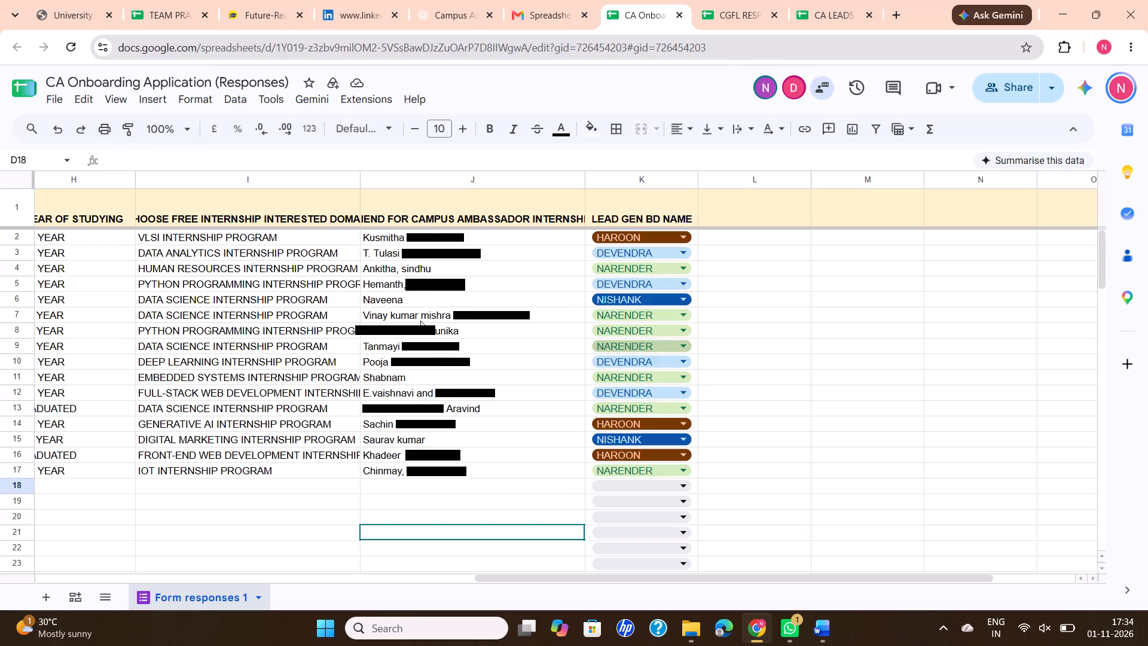
{"action": "left_click", "coordinate": [738, 0]}
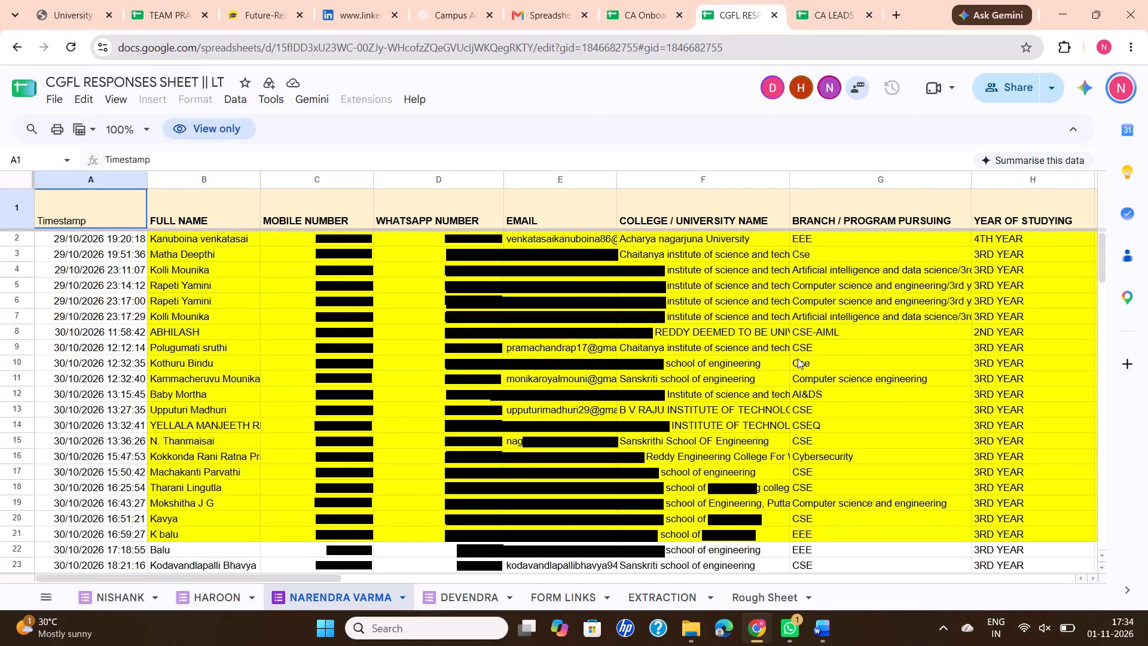
{"action": "scroll", "coordinate": [798, 358], "scroll_direction": "left", "scroll_amount": 8}
{"action": "scroll", "coordinate": [798, 358], "scroll_direction": "up", "scroll_amount": 5}
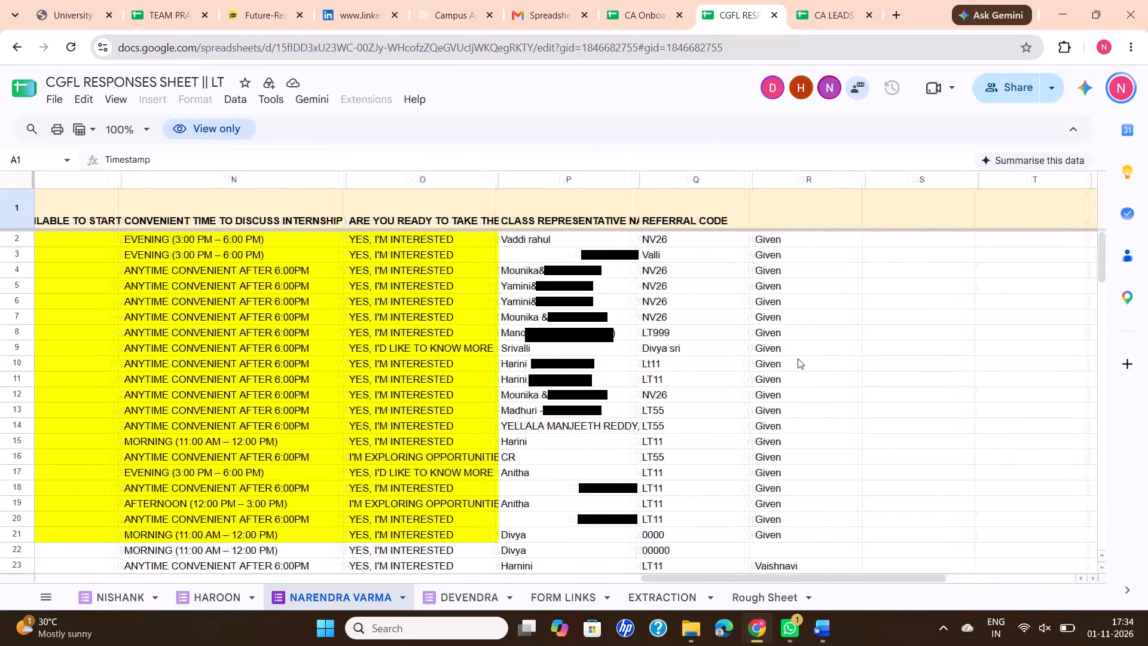
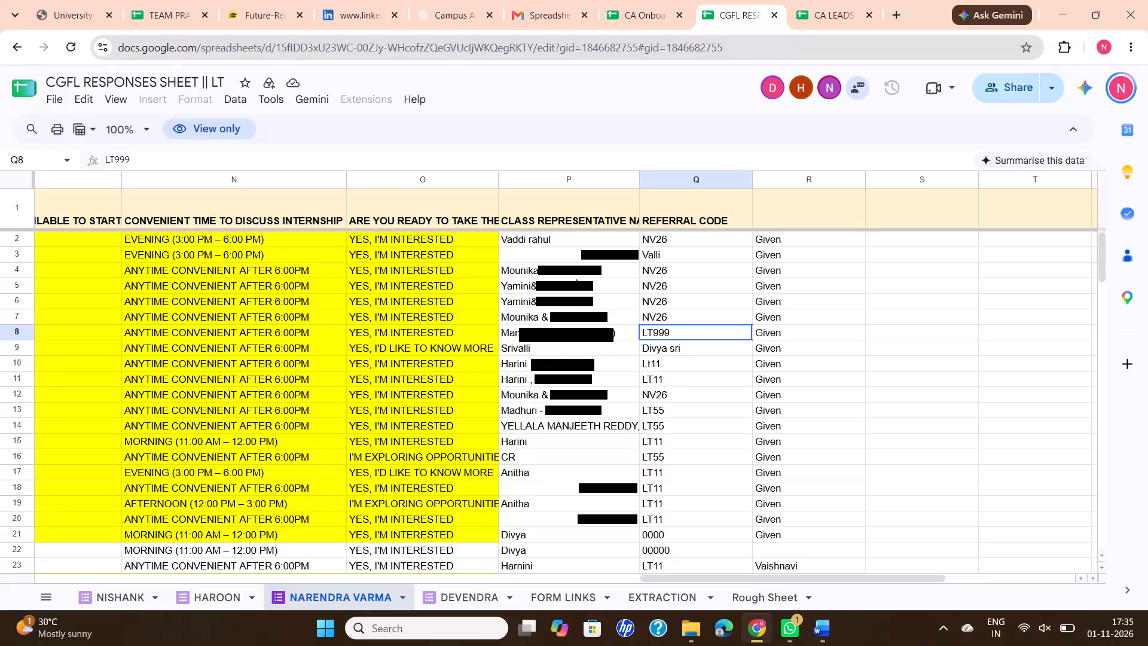
Select the class representative entry for the response in row 4, column P, to check its name and contact.
{"action": "left_click", "coordinate": [571, 271]}
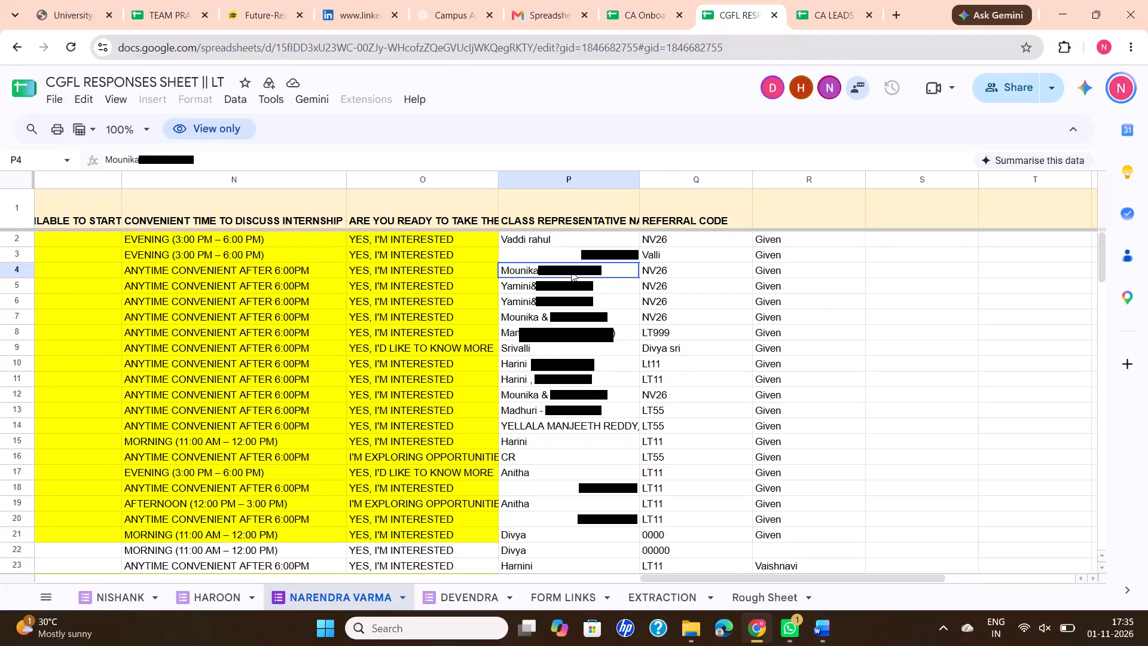
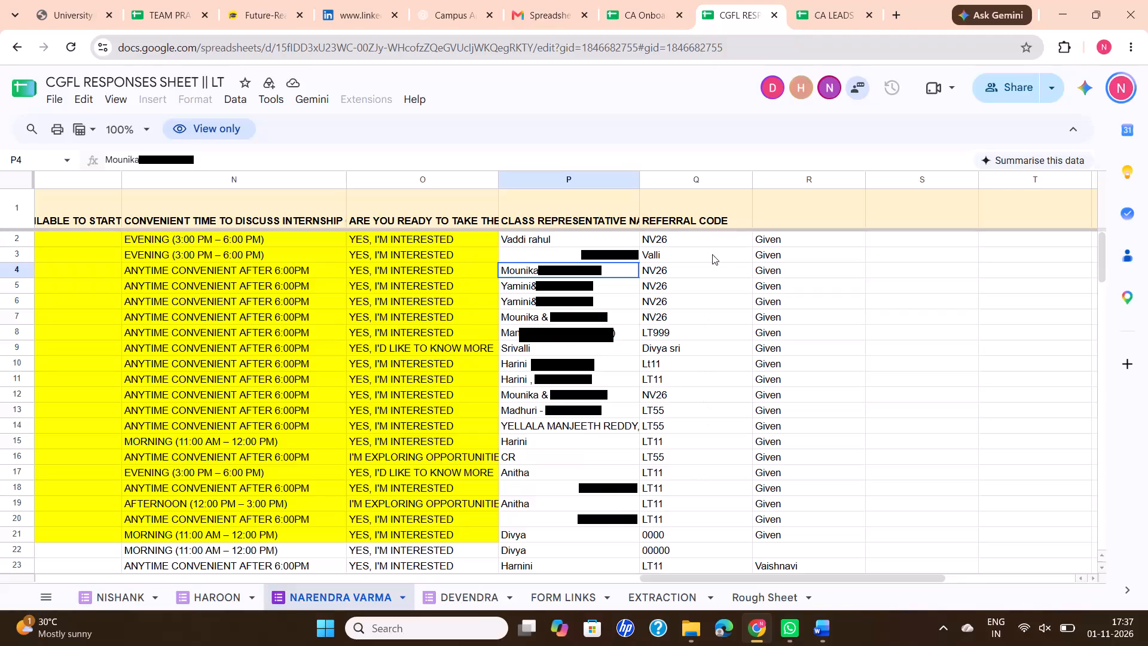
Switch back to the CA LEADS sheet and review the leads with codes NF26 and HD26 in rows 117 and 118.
{"action": "left_click", "coordinate": [796, 0]}
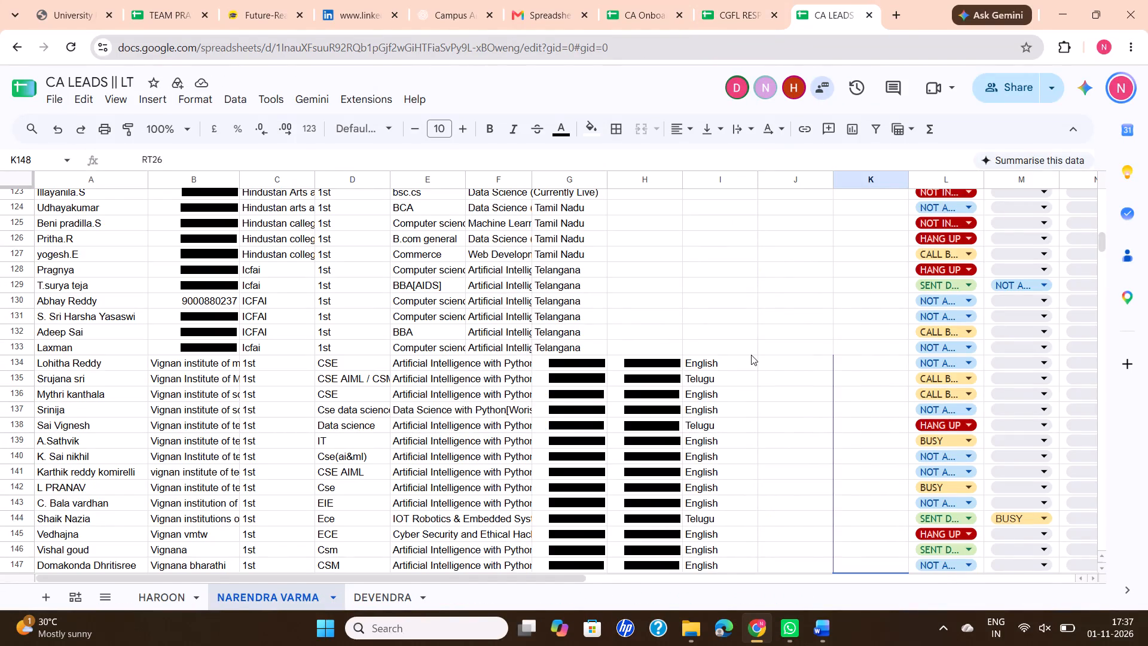
{"action": "scroll", "coordinate": [751, 355], "scroll_direction": "down", "scroll_amount": 1}
{"action": "scroll", "coordinate": [751, 355], "scroll_direction": "up", "scroll_amount": 3}
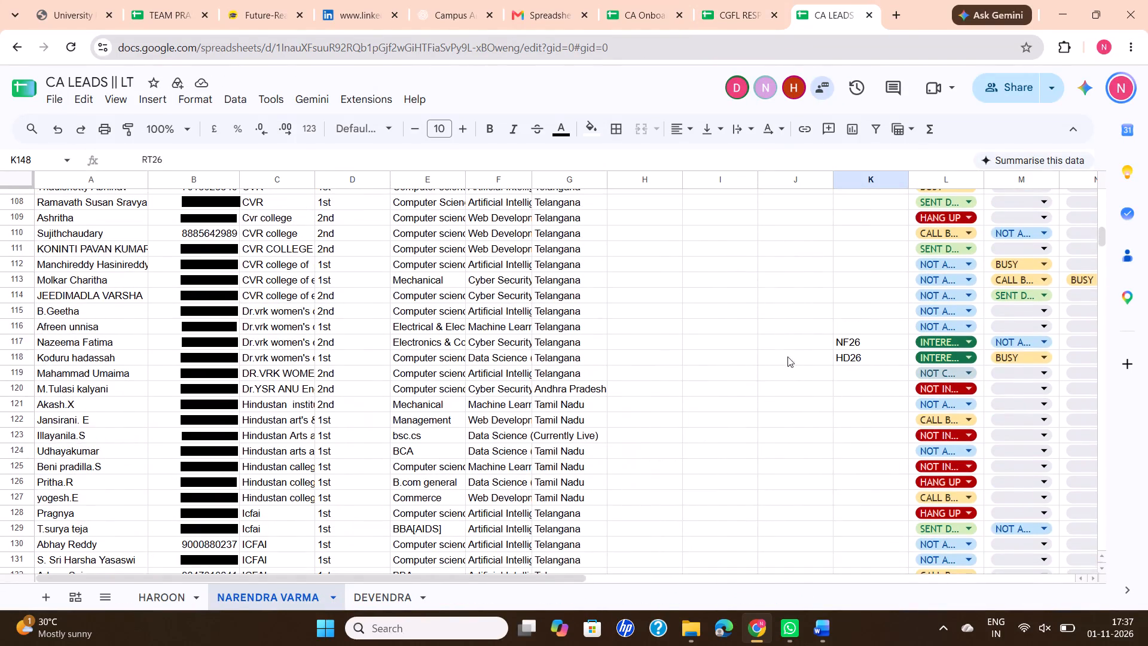
{"action": "left_click", "coordinate": [793, 354]}
{"action": "scroll", "coordinate": [793, 354], "scroll_direction": "right", "scroll_amount": 2}
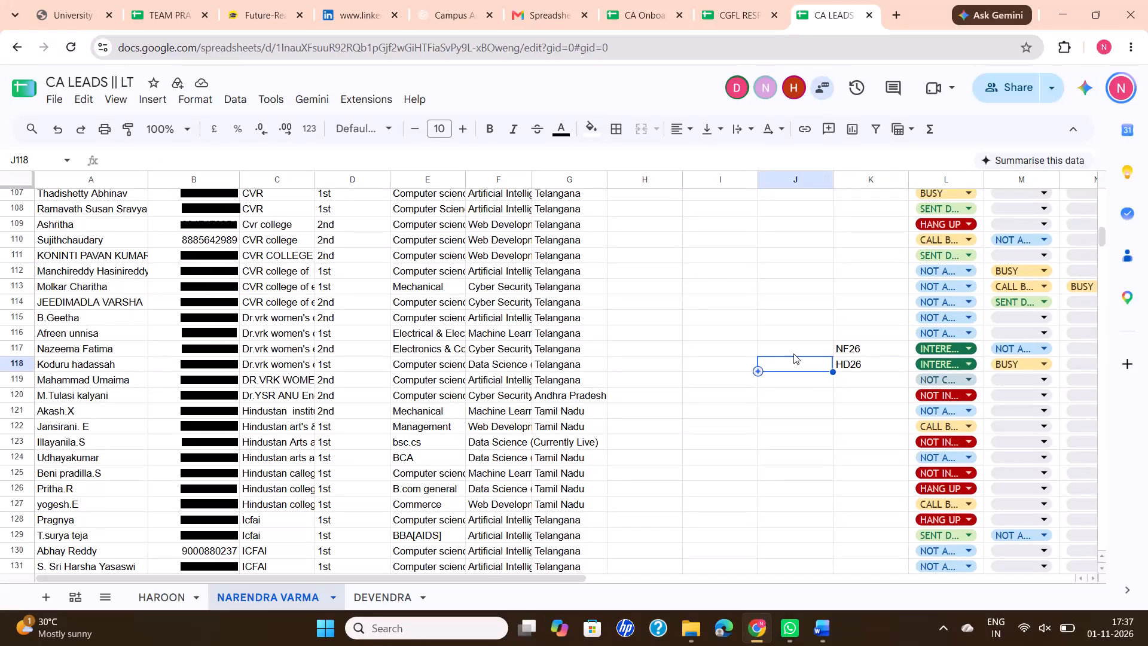
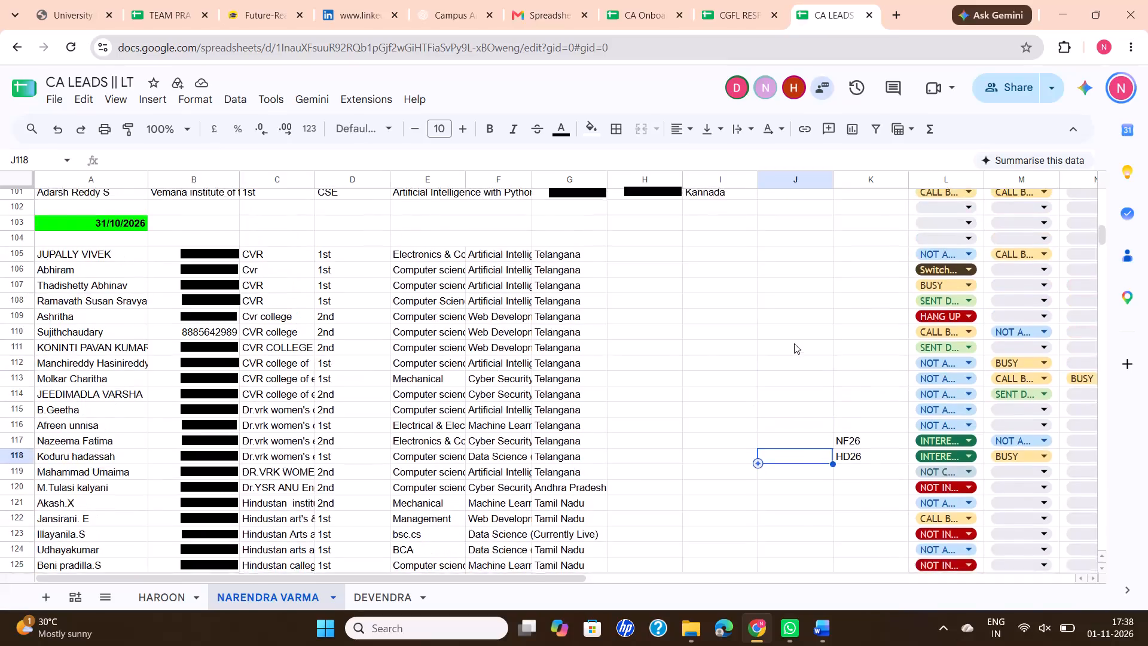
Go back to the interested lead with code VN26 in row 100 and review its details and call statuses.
{"action": "scroll", "coordinate": [794, 343], "scroll_direction": "up", "scroll_amount": 2}
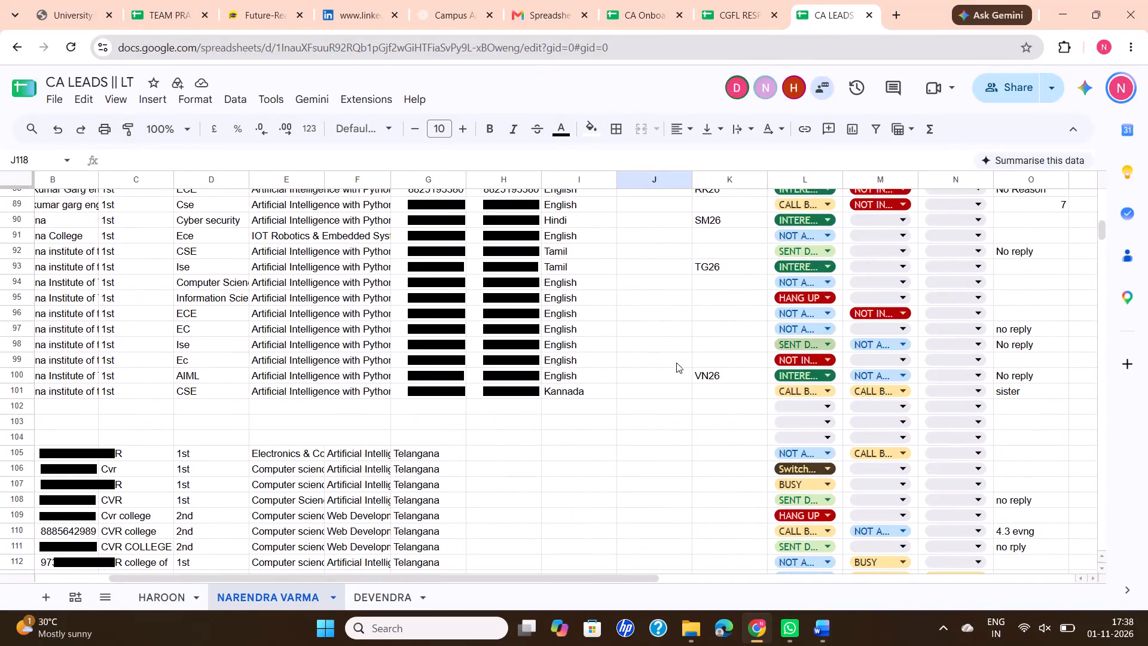
{"action": "left_click", "coordinate": [653, 391]}
{"action": "left_click", "coordinate": [653, 377]}
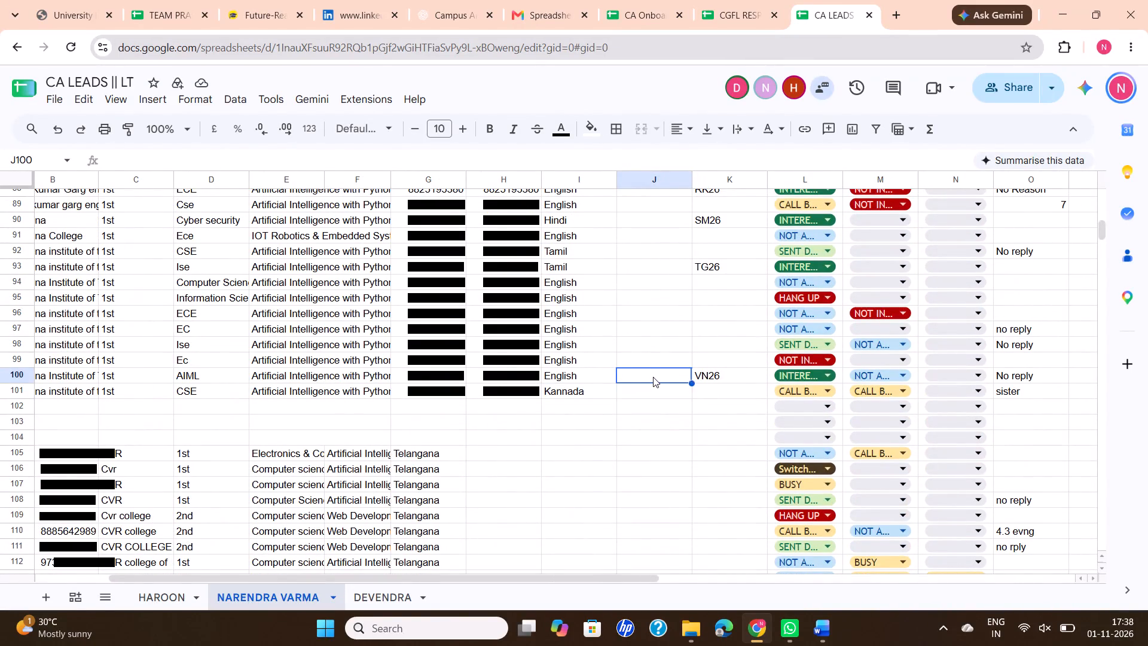
{"action": "scroll", "coordinate": [653, 377], "scroll_direction": "right", "scroll_amount": 5}
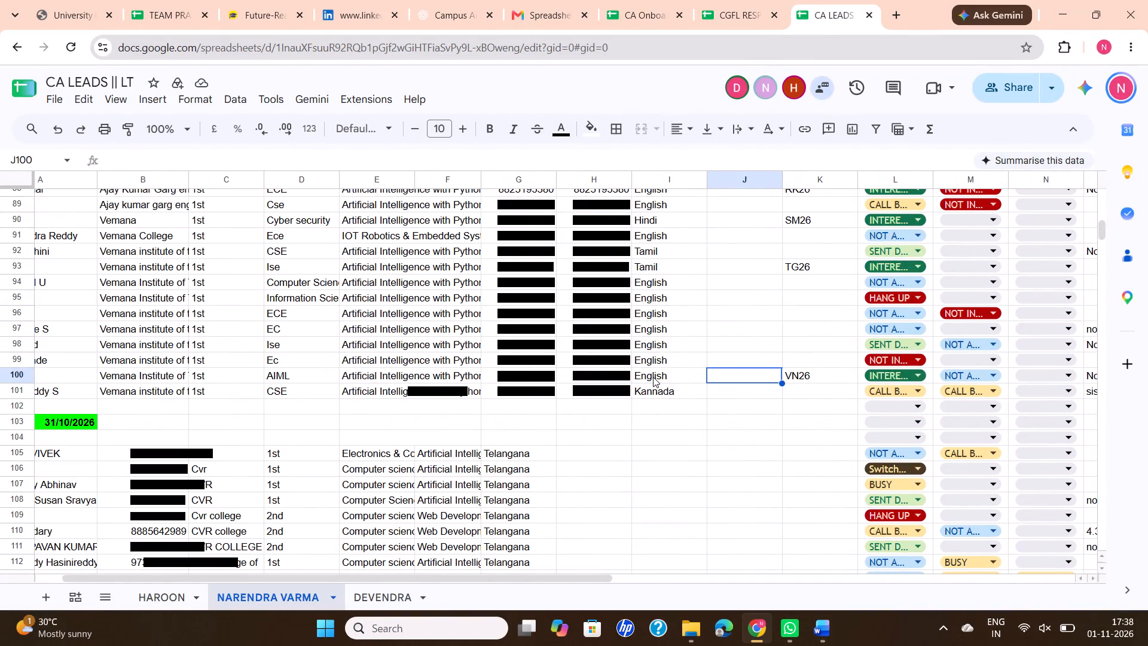
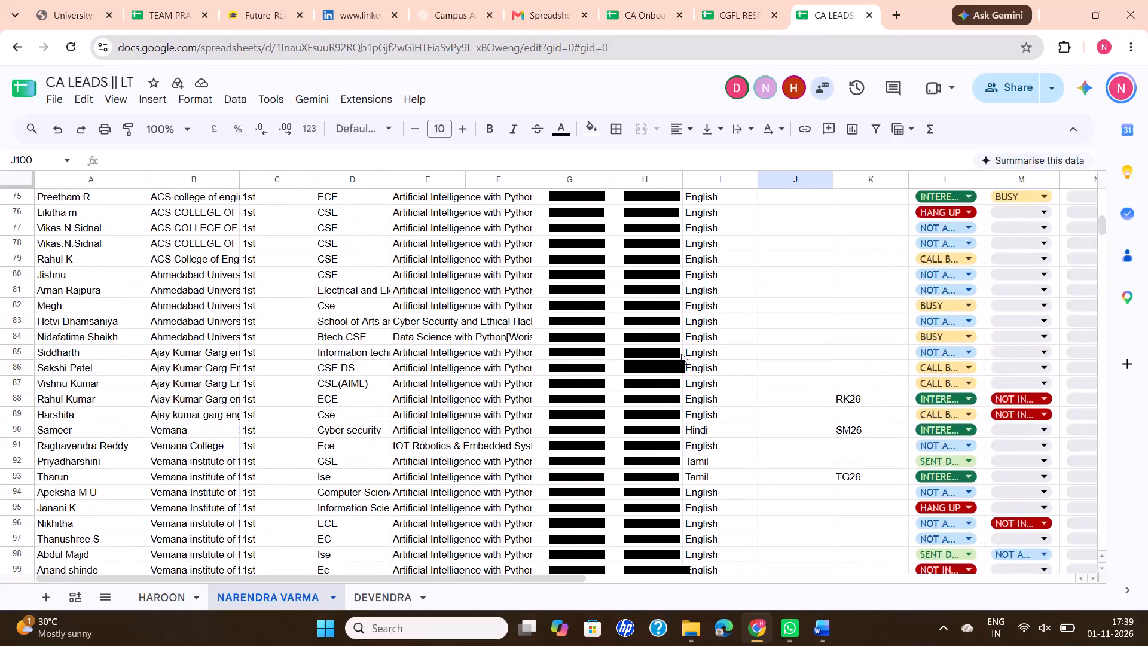
Go to the next uncalled lead in row 236, just after the last called leads, and select its contact number in column C.
{"action": "scroll", "coordinate": [681, 354], "scroll_direction": "down", "scroll_amount": 3}
{"action": "scroll", "coordinate": [673, 461], "scroll_direction": "down", "scroll_amount": 3}
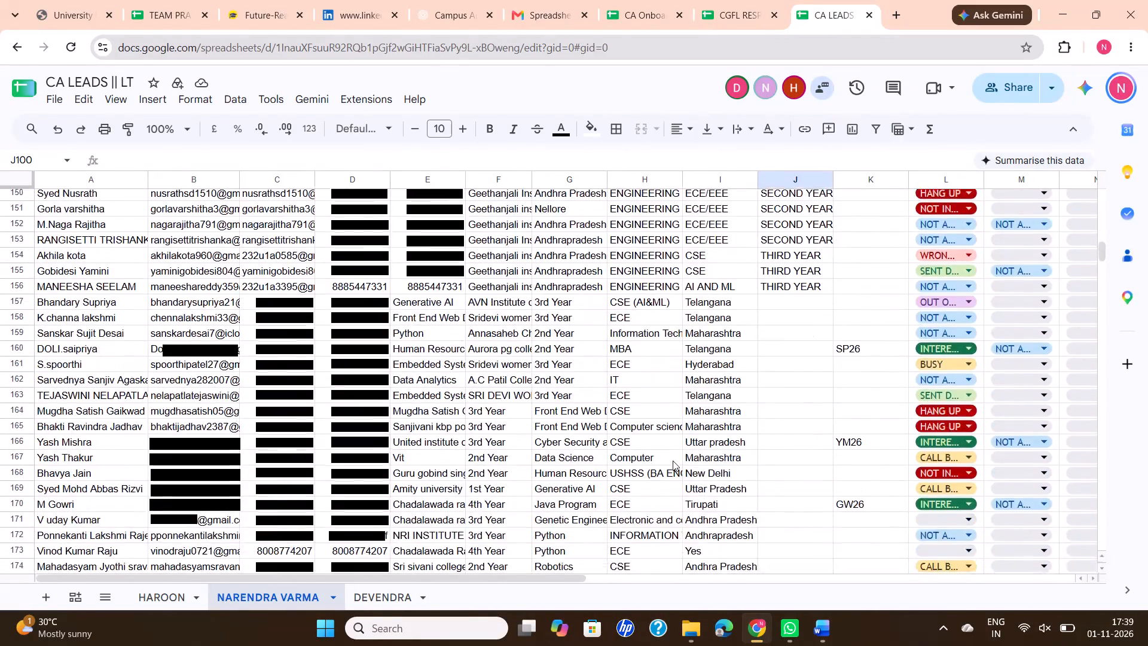
{"action": "scroll", "coordinate": [673, 461], "scroll_direction": "down", "scroll_amount": 5}
{"action": "scroll", "coordinate": [673, 461], "scroll_direction": "up", "scroll_amount": 1}
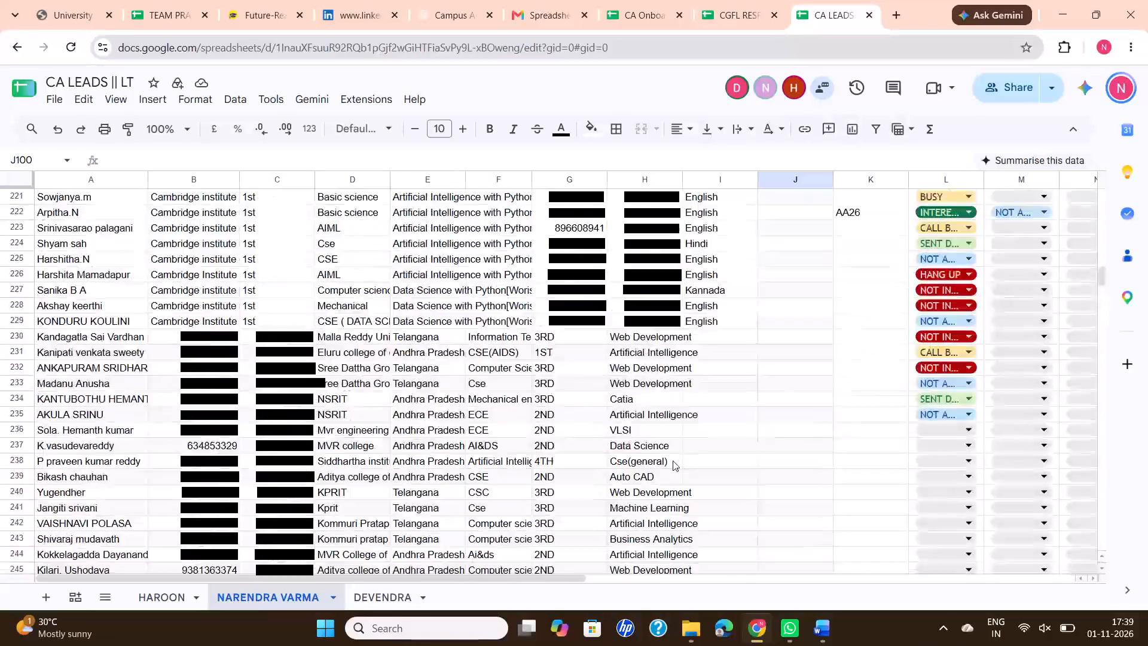
{"action": "scroll", "coordinate": [673, 461], "scroll_direction": "up", "scroll_amount": 1}
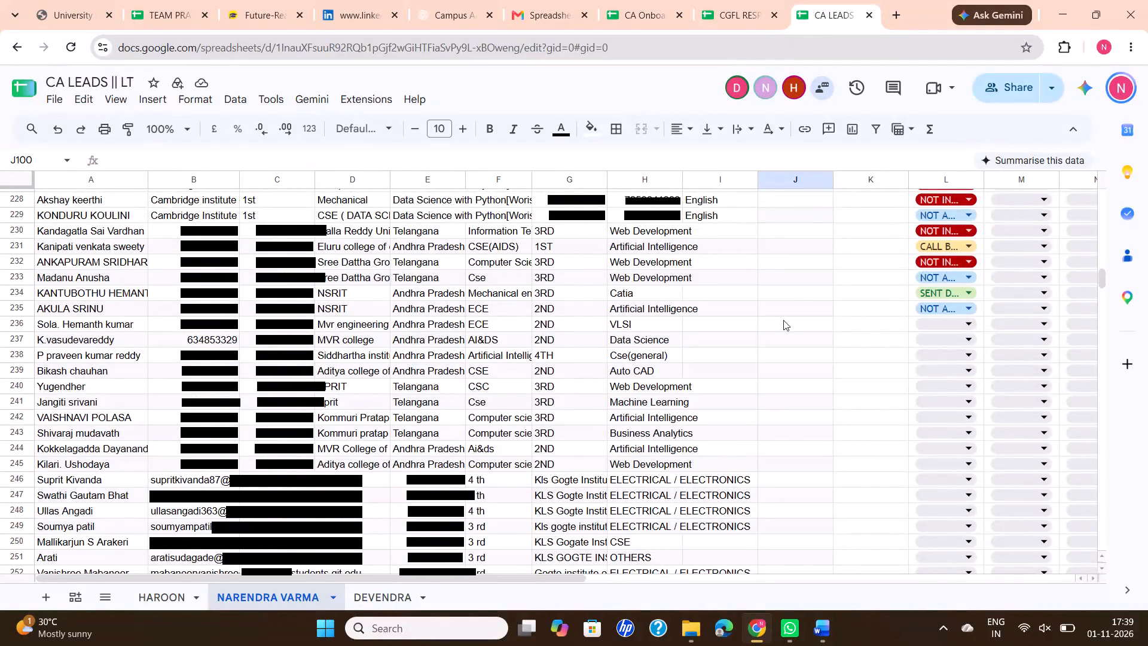
{"action": "left_click", "coordinate": [783, 320]}
{"action": "left_click", "coordinate": [289, 318]}
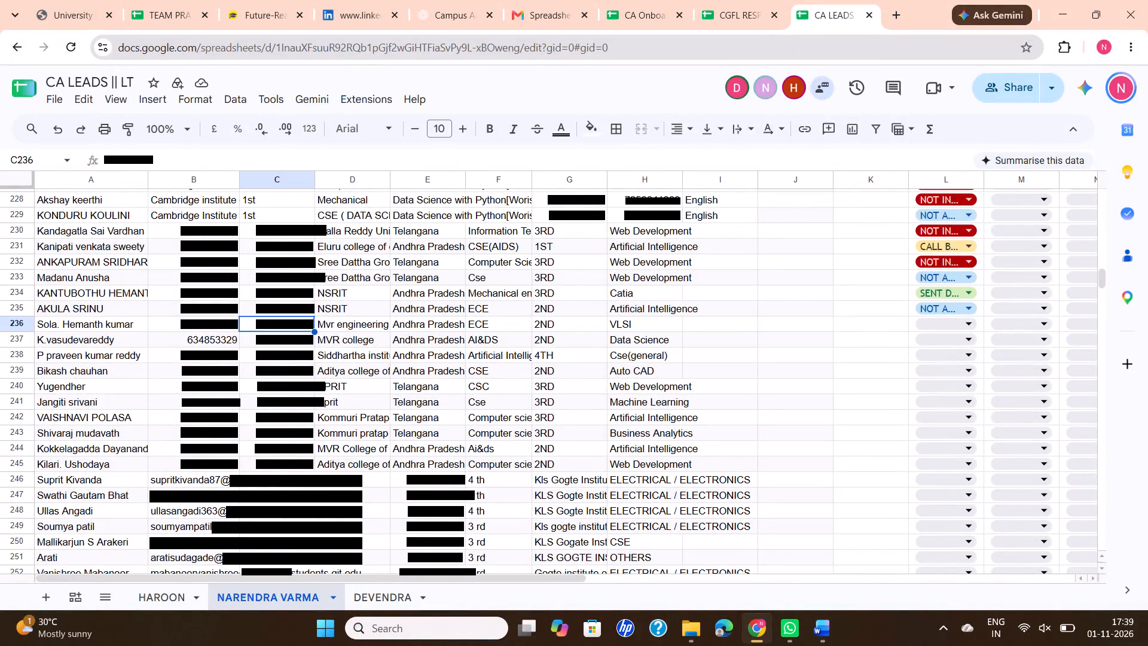
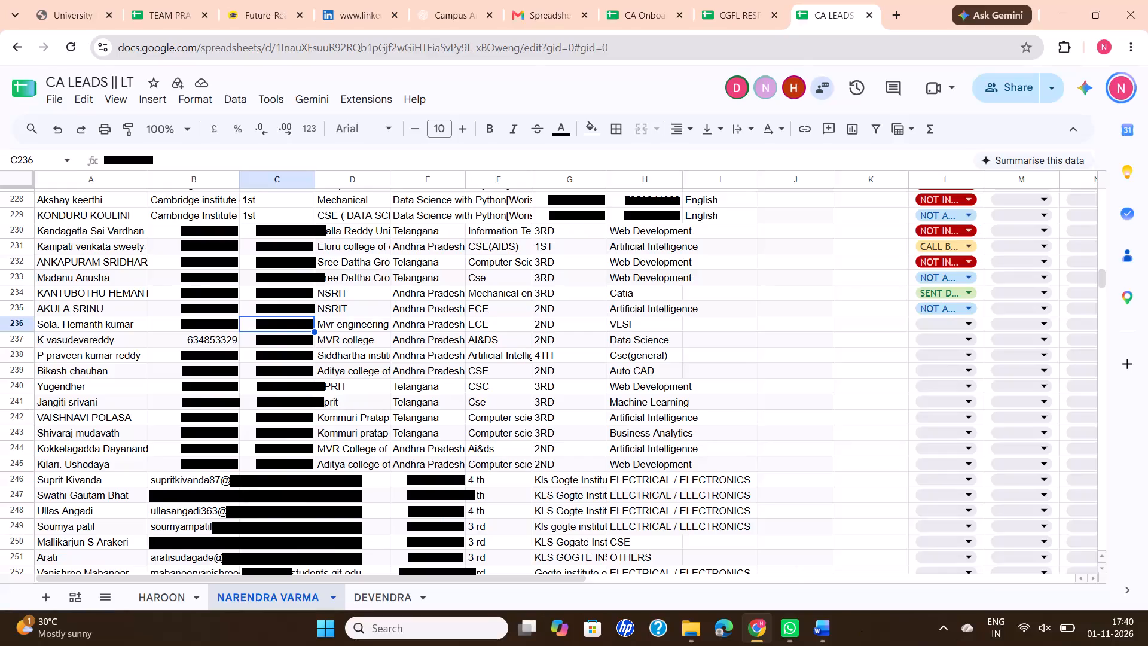
Switch to the LEAD GEN NEW TEAM Word document and read through the call script from the introduction to Perks and Benefits.
{"action": "left_click", "coordinate": [831, 626]}
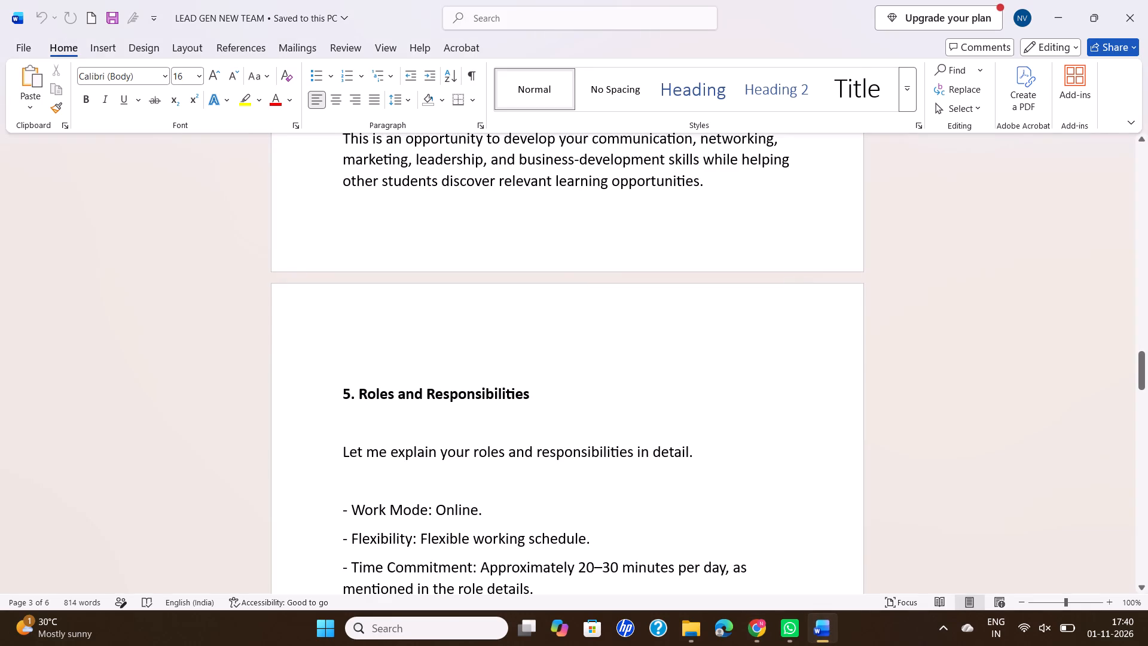
{"action": "scroll", "coordinate": [712, 485], "scroll_direction": "up", "scroll_amount": 2}
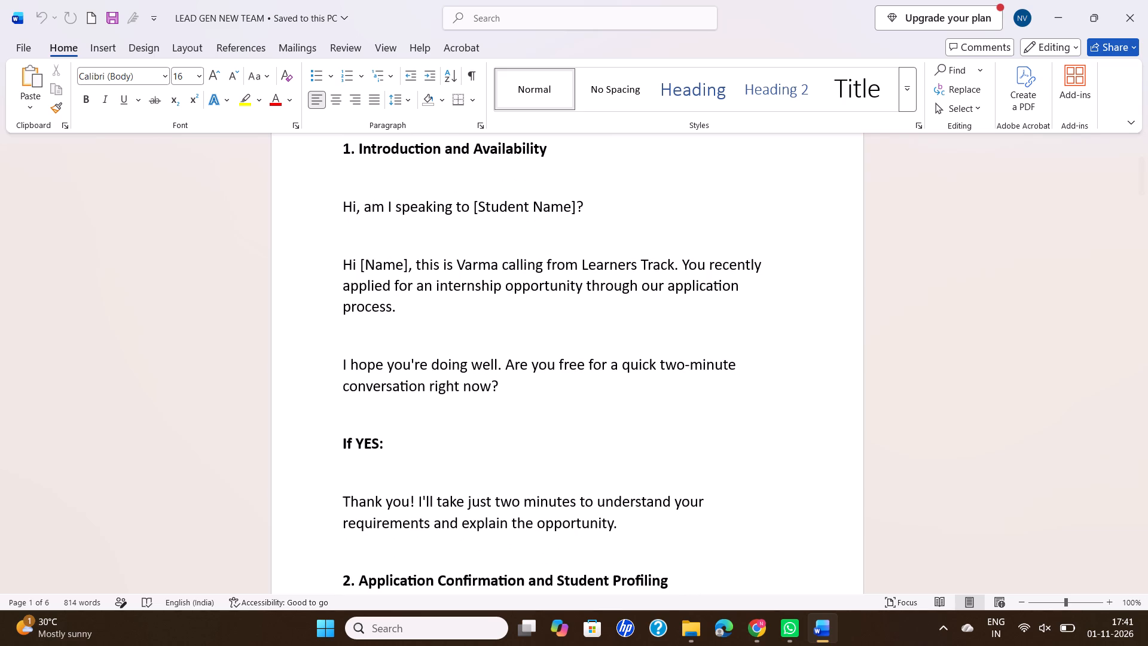
{"action": "scroll", "coordinate": [712, 485], "scroll_direction": "down", "scroll_amount": 1}
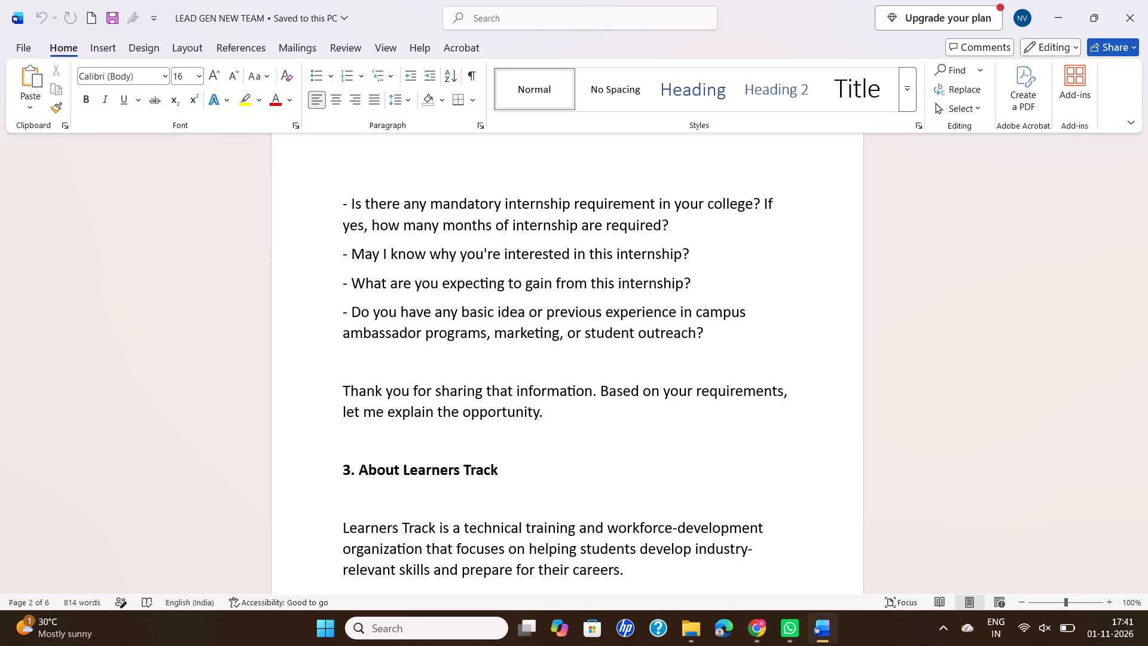
{"action": "scroll", "coordinate": [712, 485], "scroll_direction": "down", "scroll_amount": 1}
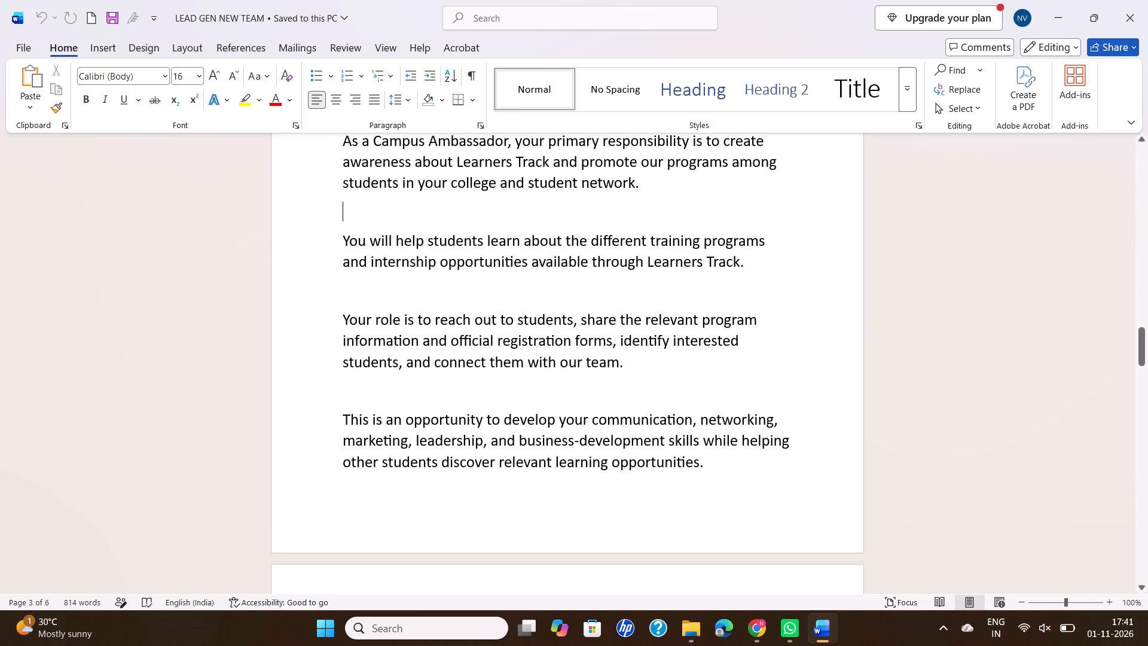
{"action": "scroll", "coordinate": [712, 485], "scroll_direction": "up", "scroll_amount": 1}
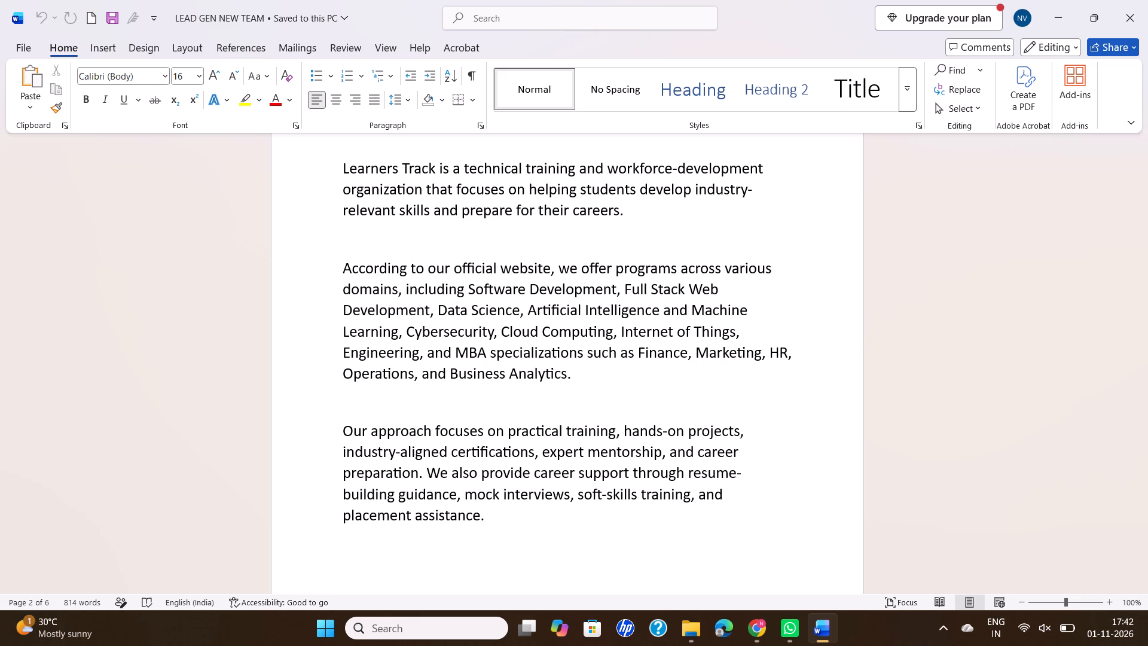
{"action": "scroll", "coordinate": [712, 485], "scroll_direction": "down", "scroll_amount": 2}
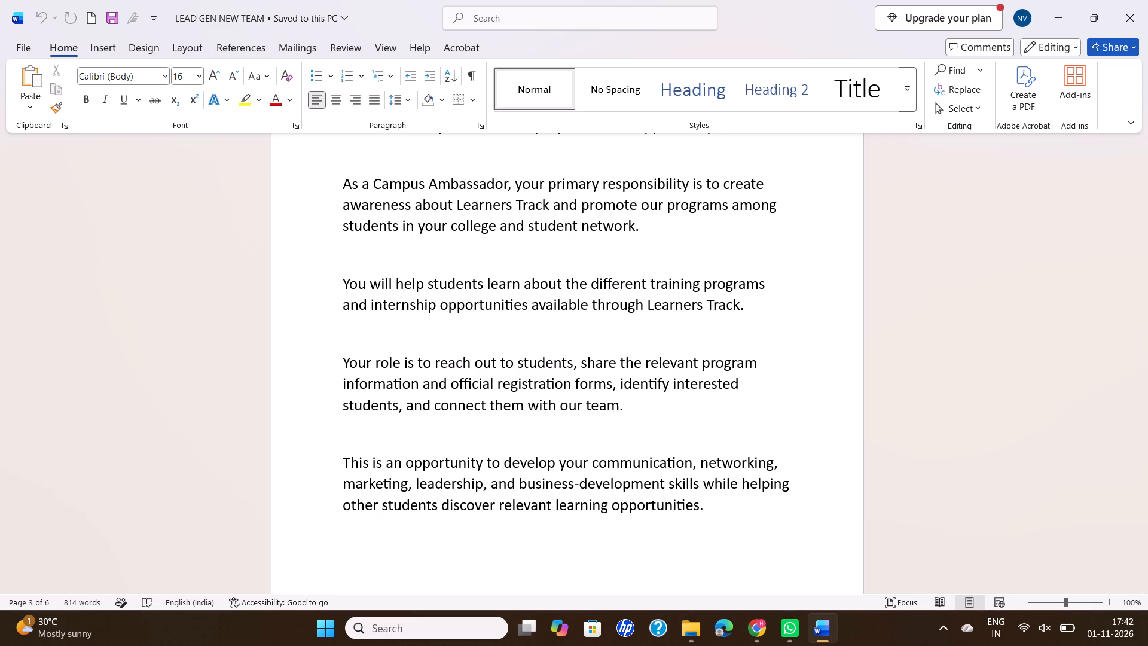
{"action": "scroll", "coordinate": [503, 378], "scroll_direction": "down", "scroll_amount": 1}
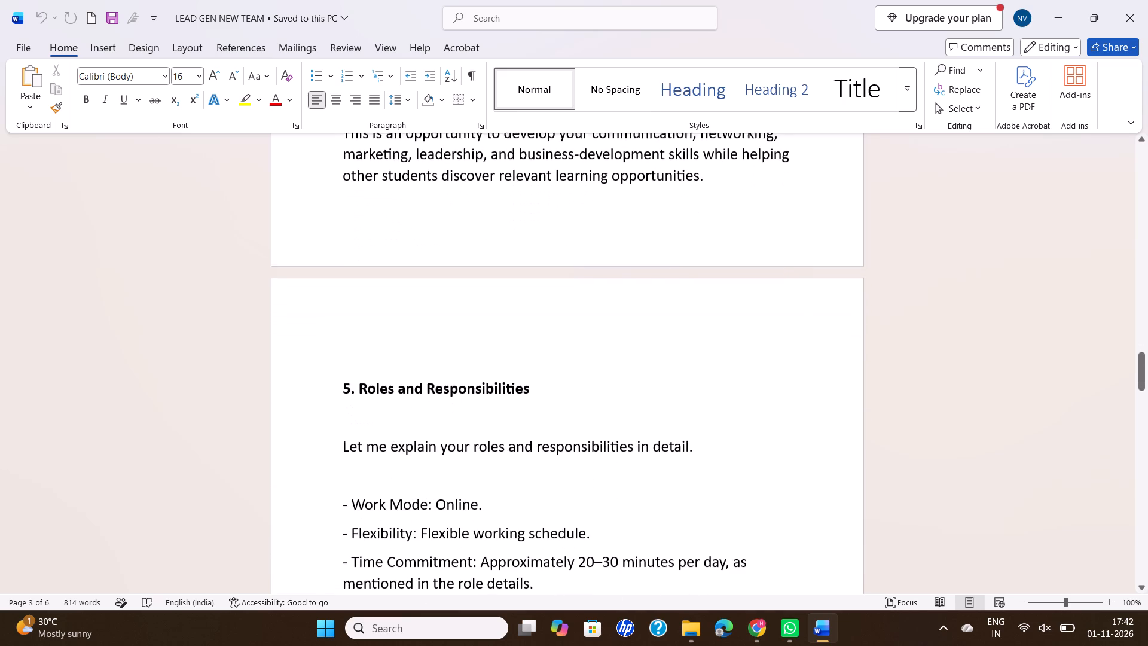
{"action": "right_click", "coordinate": [503, 378]}
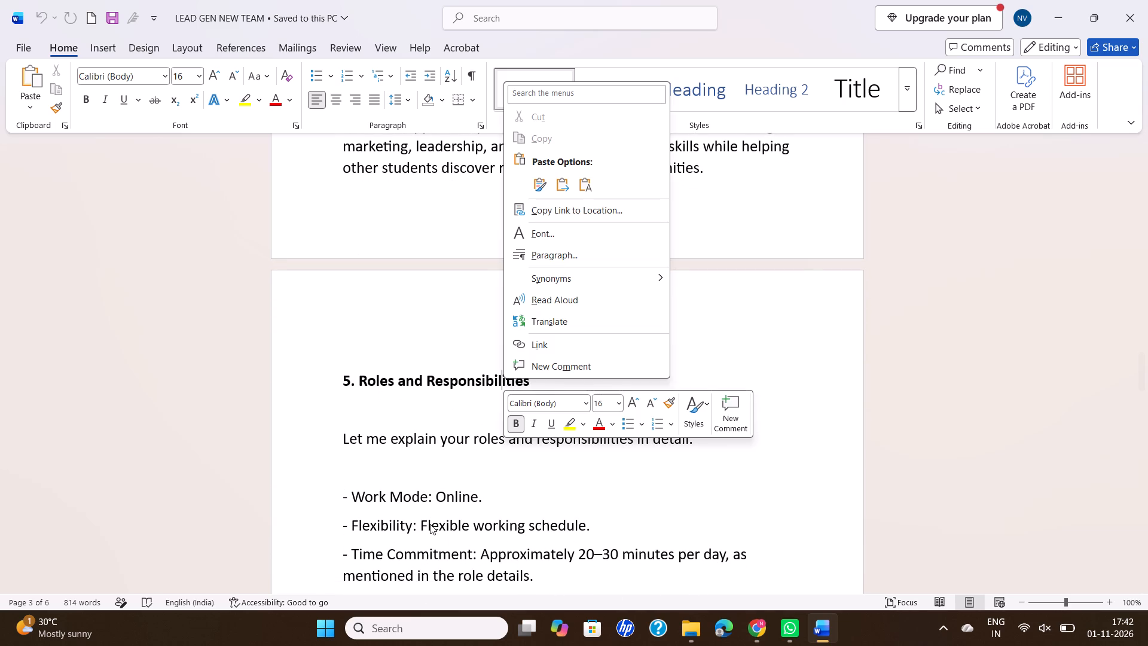
{"action": "left_click", "coordinate": [473, 507]}
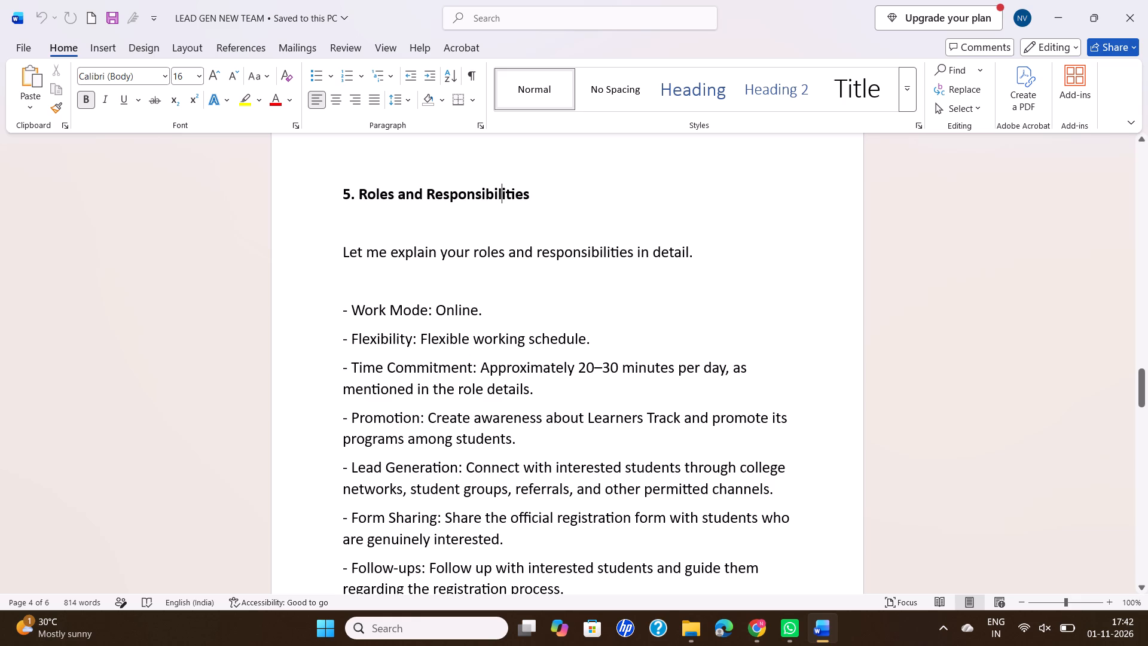
{"action": "scroll", "coordinate": [533, 470], "scroll_direction": "down", "scroll_amount": 1}
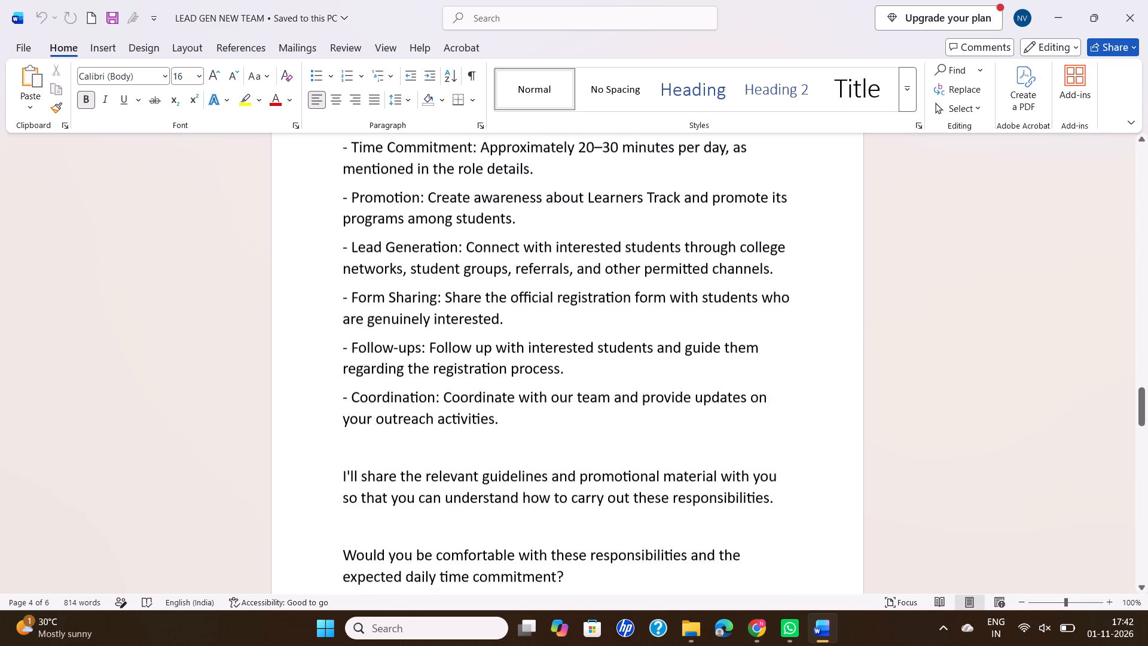
{"action": "scroll", "coordinate": [533, 470], "scroll_direction": "down", "scroll_amount": 1}
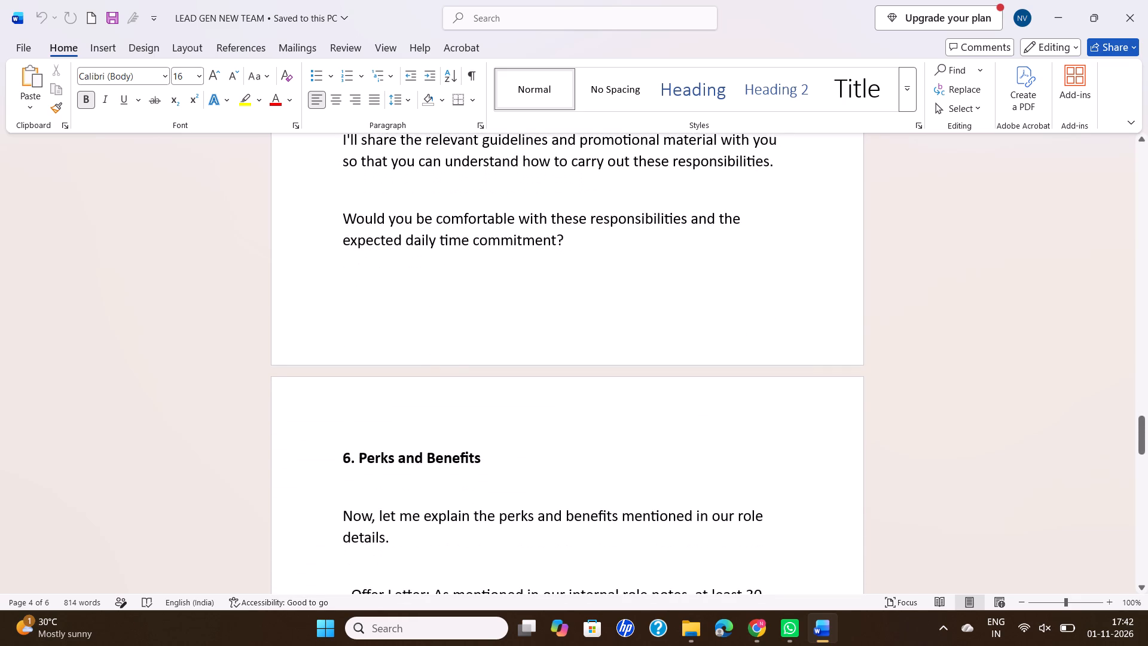
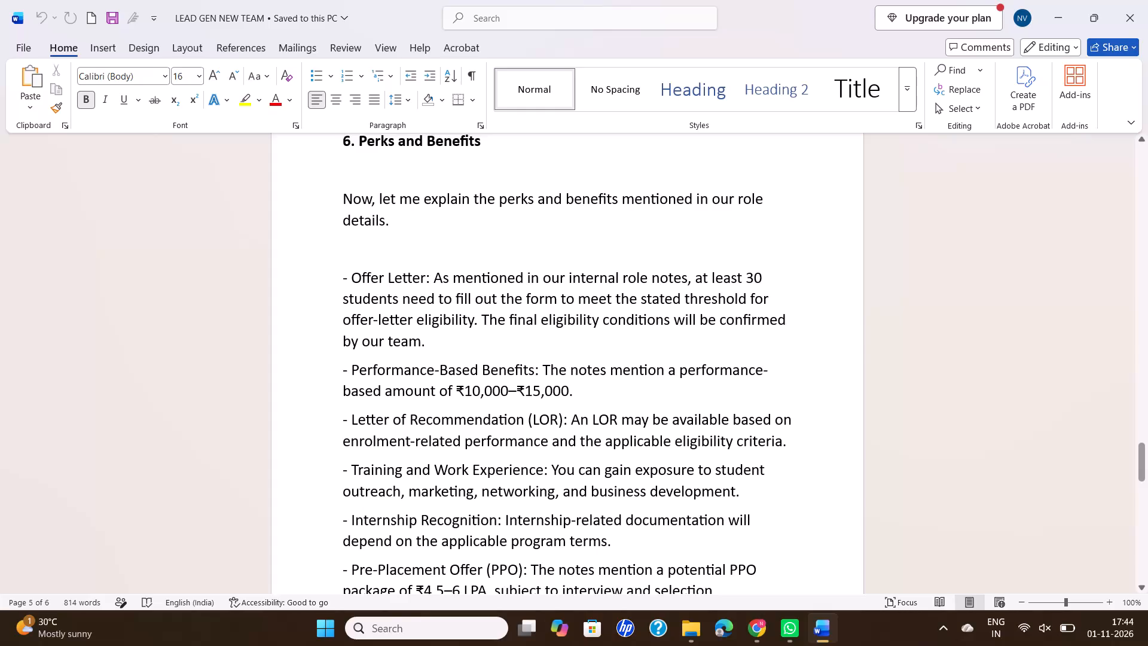
Read the rest of the Perks and Benefits section in the call script, through the PPO terms and closing conditions.
{"action": "scroll", "coordinate": [630, 440], "scroll_direction": "down", "scroll_amount": 1}
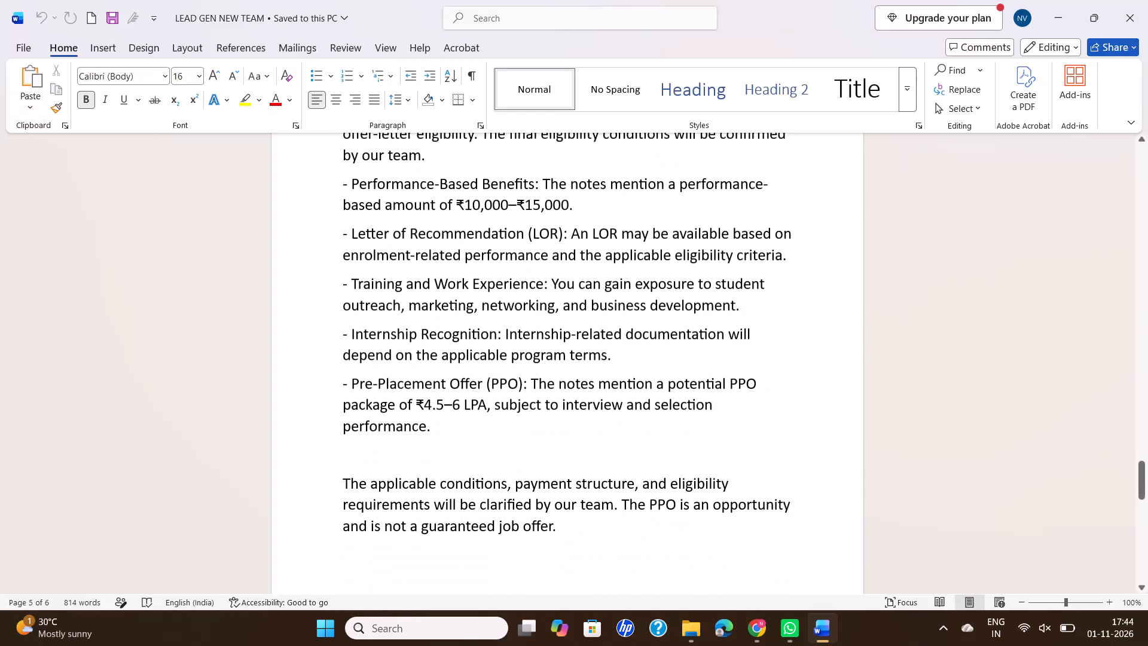
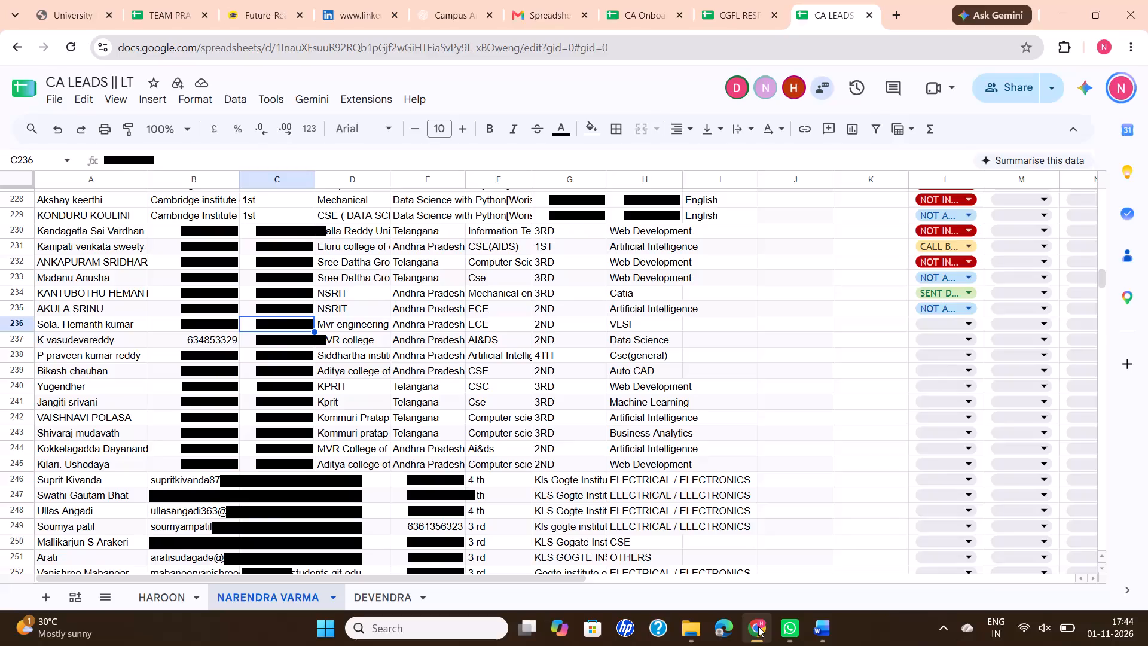
{"action": "triple_click", "coordinate": [294, 324]}
{"action": "key", "text": "ctrl+c"}
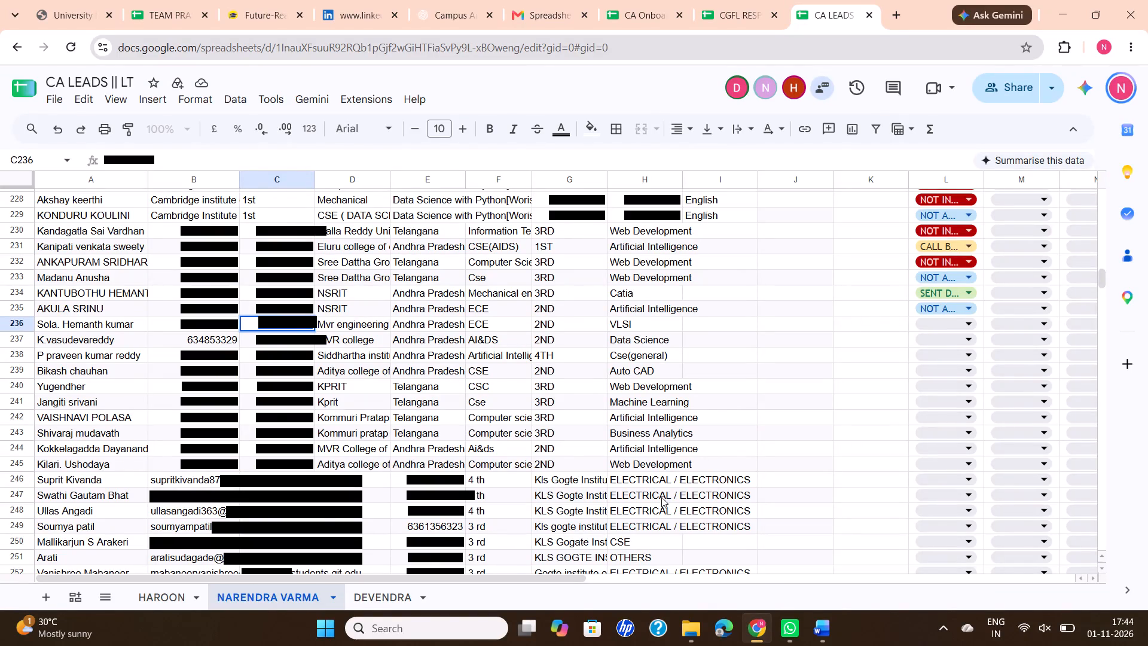
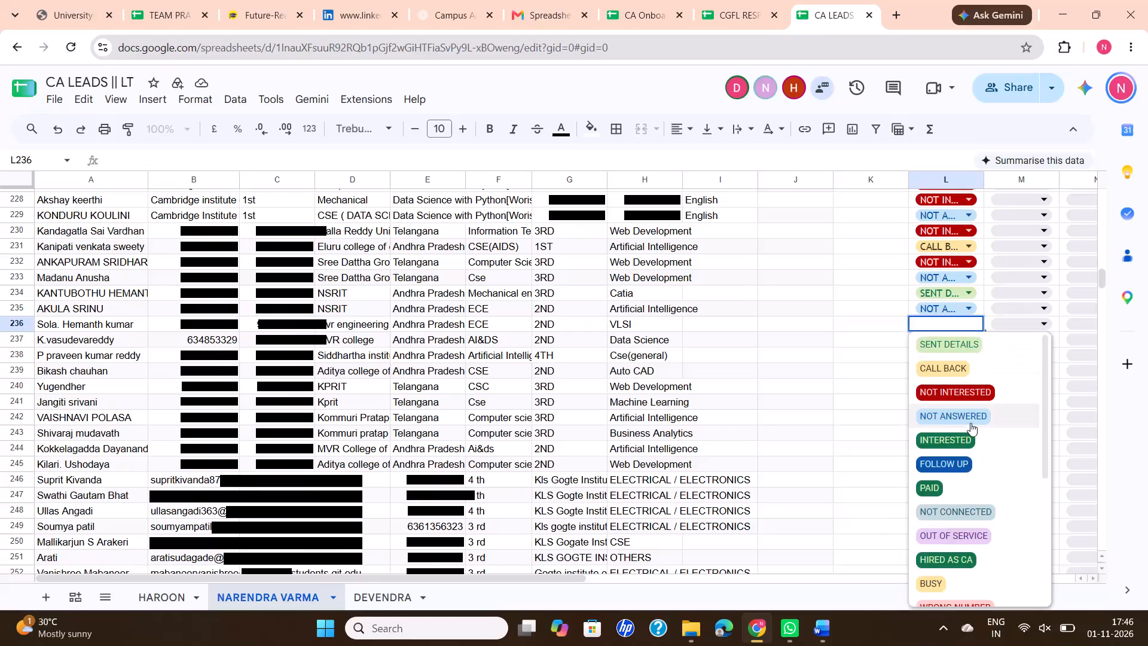
{"action": "scroll", "coordinate": [970, 423], "scroll_direction": "down", "scroll_amount": 2}
{"action": "left_click", "coordinate": [943, 418]}
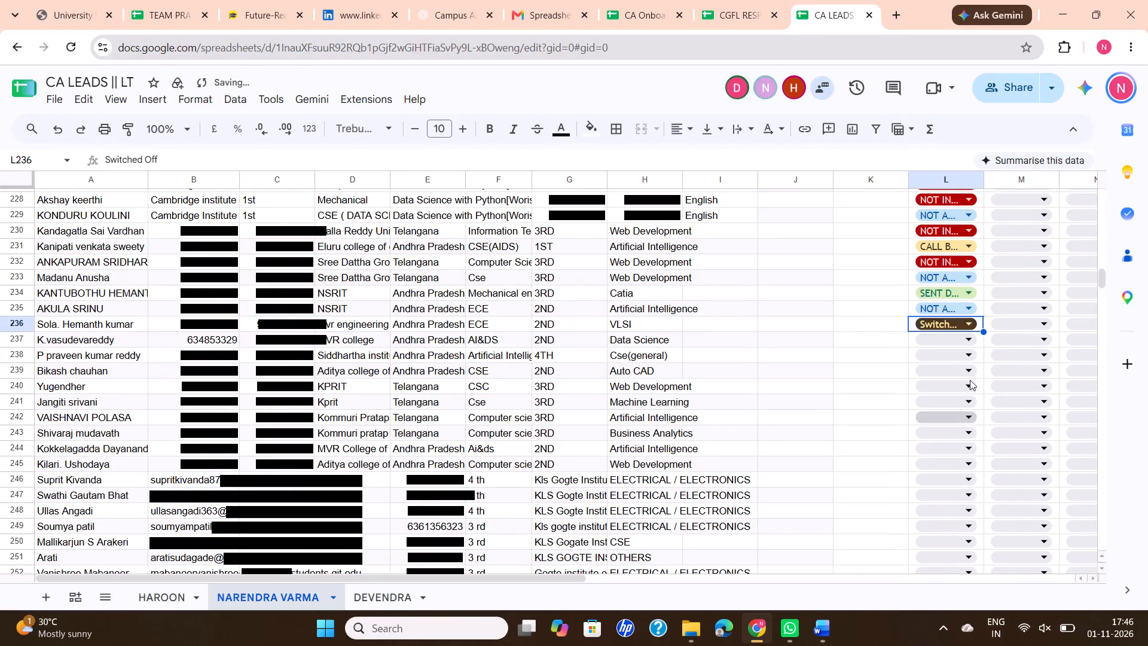
Select the contact number in cell C237 for the next uncalled lead.
{"action": "left_click", "coordinate": [875, 342]}
{"action": "scroll", "coordinate": [875, 342], "scroll_direction": "right", "scroll_amount": 2}
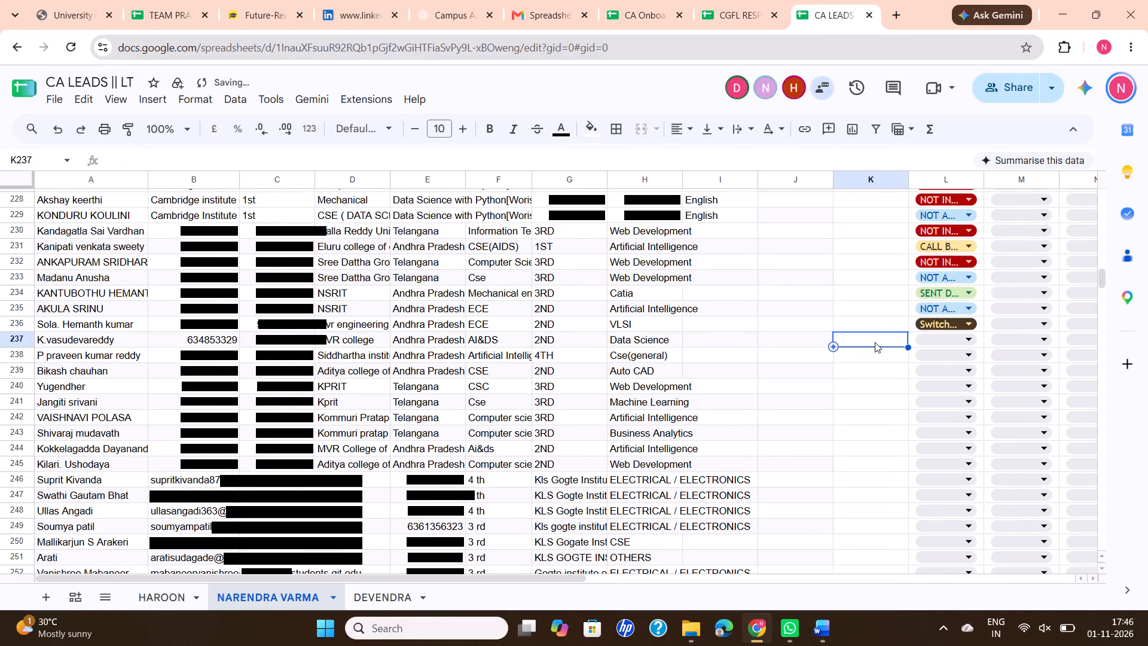
{"action": "left_click", "coordinate": [533, 356]}
{"action": "left_click", "coordinate": [277, 345]}
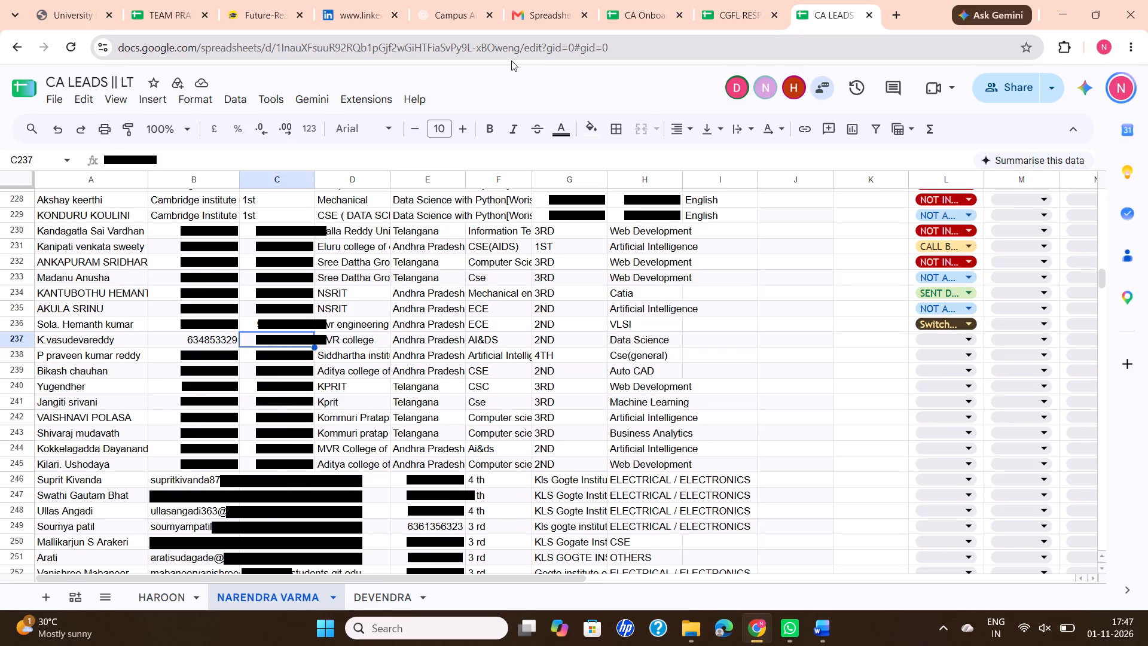
Review the latest entries in the CA Onboarding Application (Responses) sheet, including applicant details, referring ambassador and LEAD GEN BD NAME.
{"action": "left_click", "coordinate": [628, 5]}
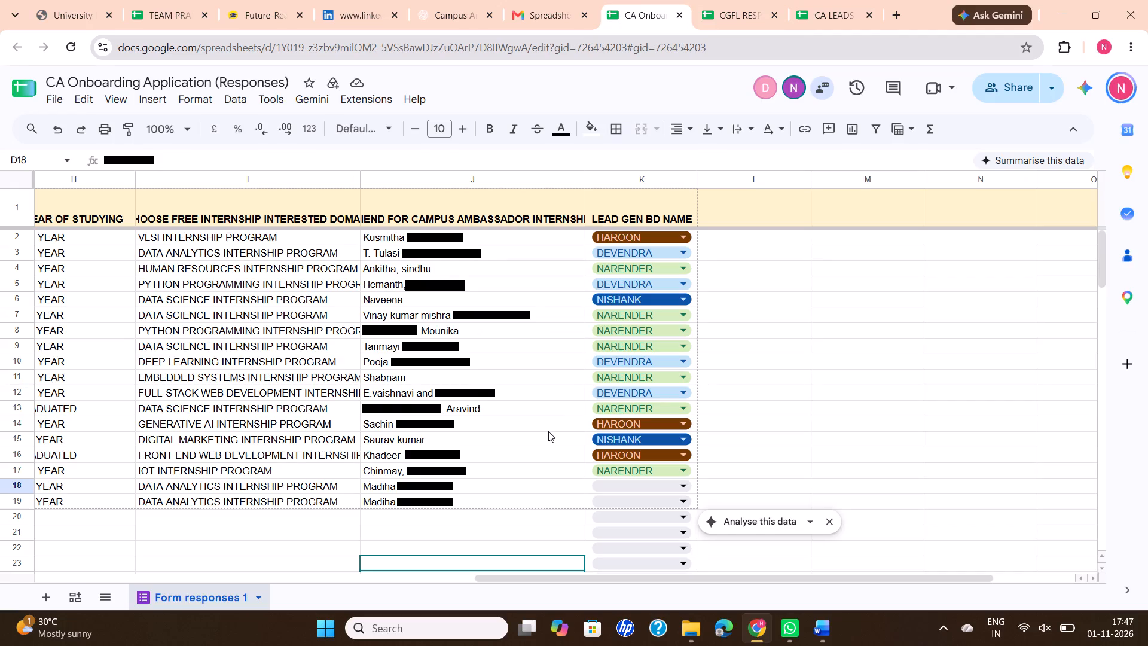
{"action": "scroll", "coordinate": [548, 431], "scroll_direction": "down", "scroll_amount": 1}
{"action": "scroll", "coordinate": [548, 431], "scroll_direction": "right", "scroll_amount": 7}
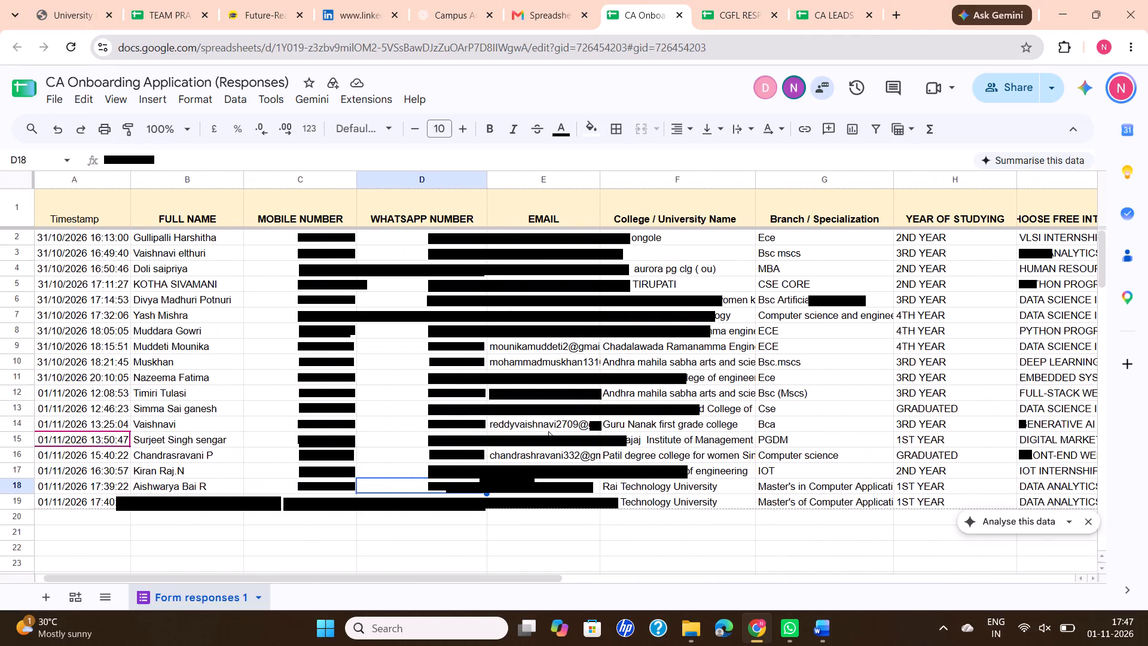
{"action": "scroll", "coordinate": [548, 431], "scroll_direction": "down", "scroll_amount": 1}
{"action": "scroll", "coordinate": [564, 517], "scroll_direction": "left", "scroll_amount": 1}
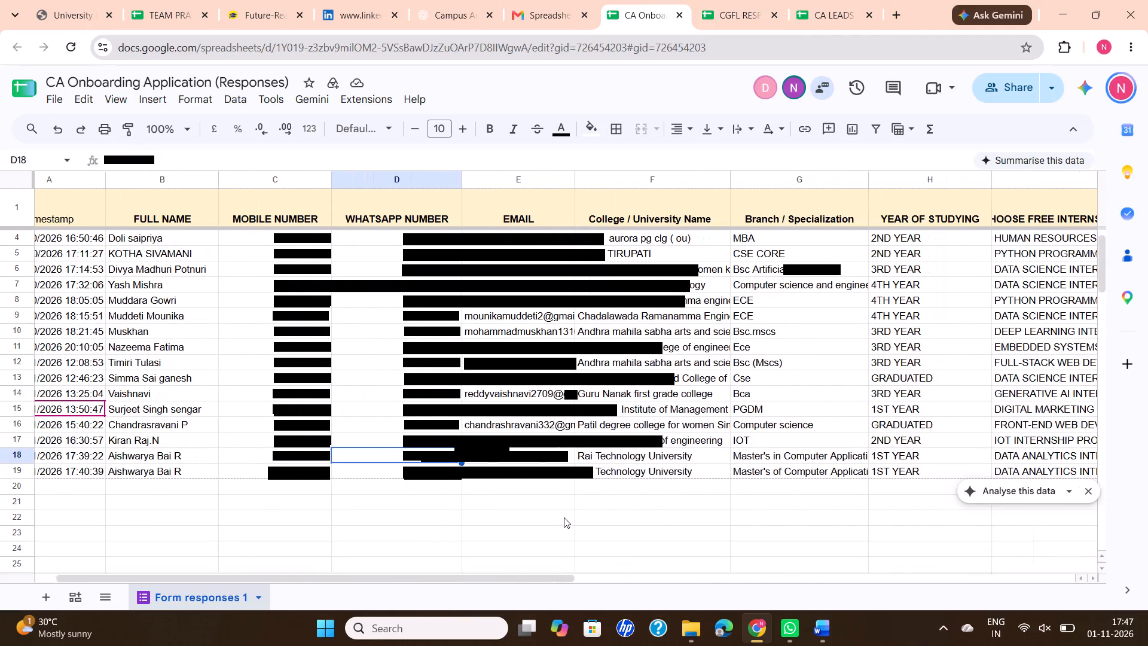
{"action": "scroll", "coordinate": [564, 517], "scroll_direction": "down", "scroll_amount": 1}
{"action": "scroll", "coordinate": [564, 517], "scroll_direction": "left", "scroll_amount": 1}
{"action": "scroll", "coordinate": [564, 517], "scroll_direction": "right", "scroll_amount": 2}
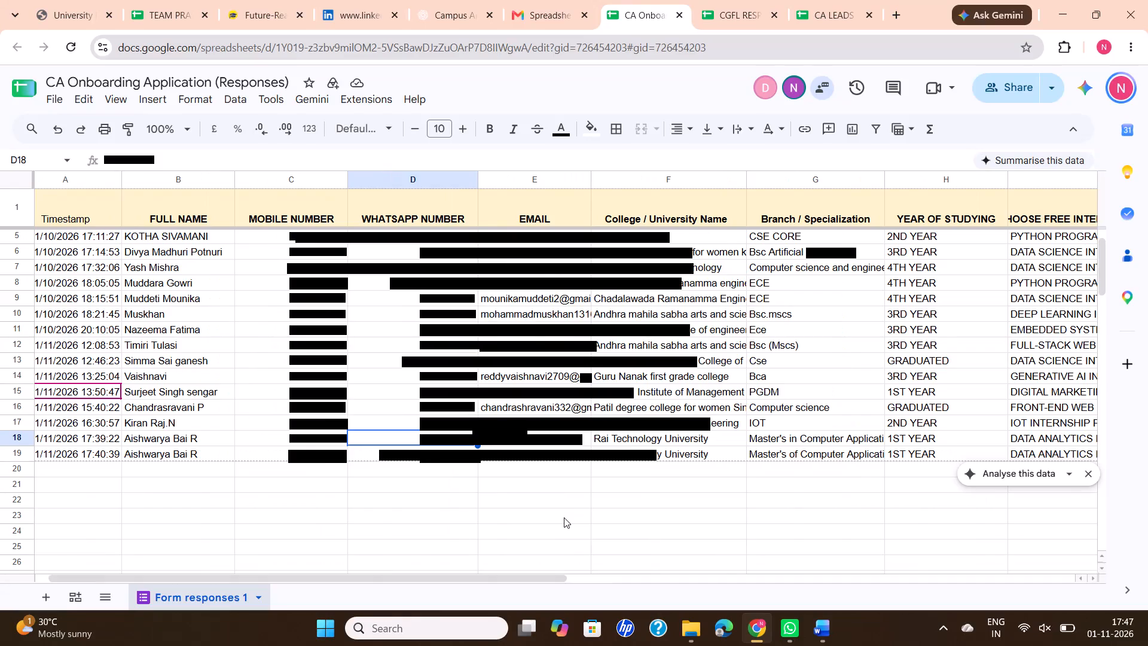
{"action": "scroll", "coordinate": [564, 517], "scroll_direction": "left", "scroll_amount": 4}
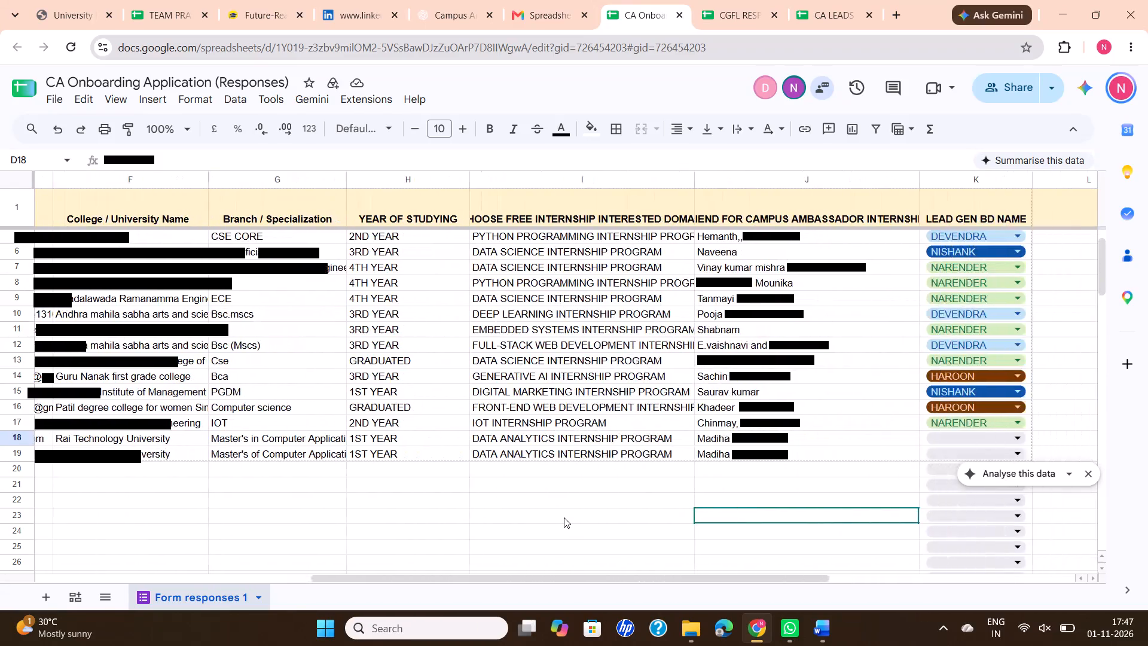
{"action": "scroll", "coordinate": [564, 517], "scroll_direction": "left", "scroll_amount": 2}
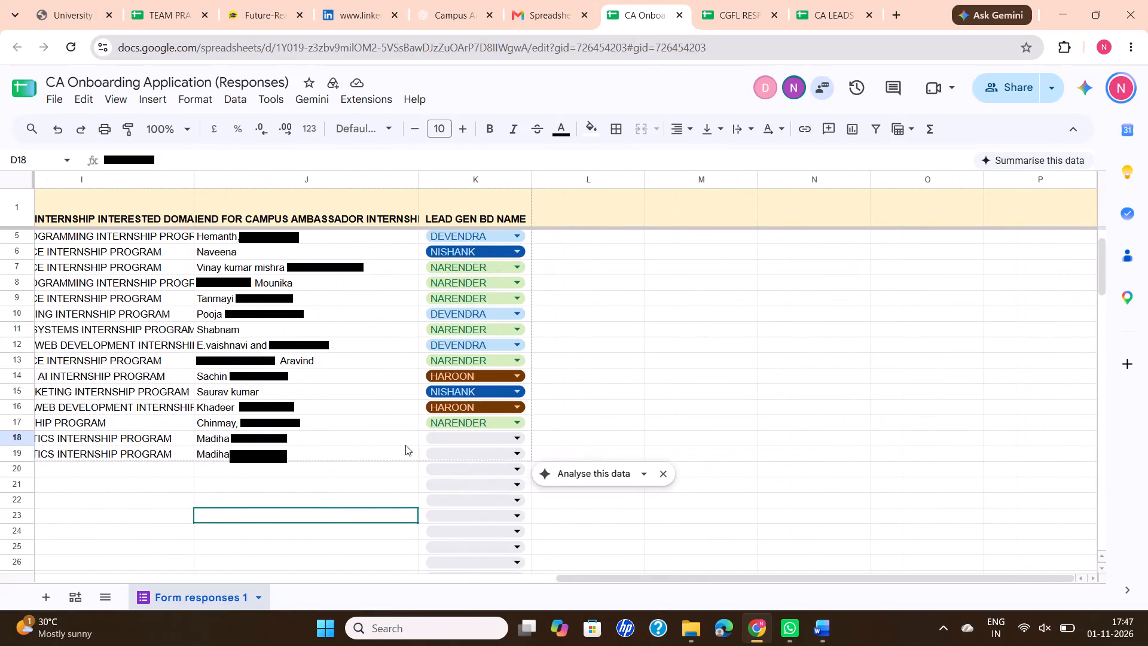
{"action": "left_click", "coordinate": [732, 14]}
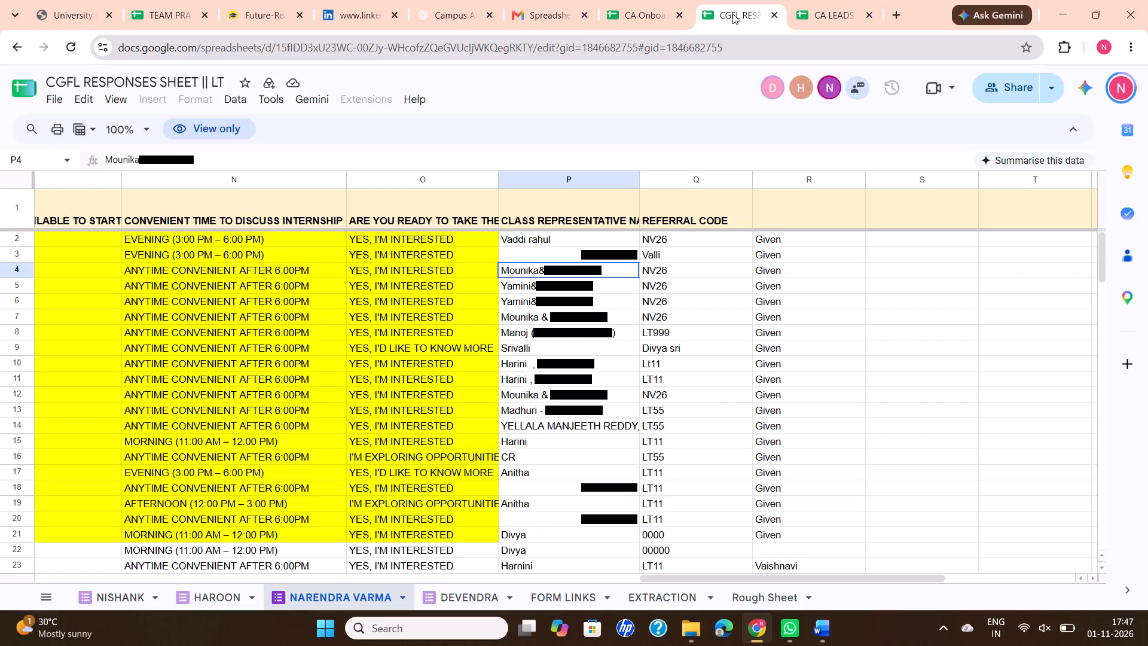
{"action": "scroll", "coordinate": [631, 420], "scroll_direction": "down", "scroll_amount": 2}
{"action": "scroll", "coordinate": [606, 492], "scroll_direction": "down", "scroll_amount": 2}
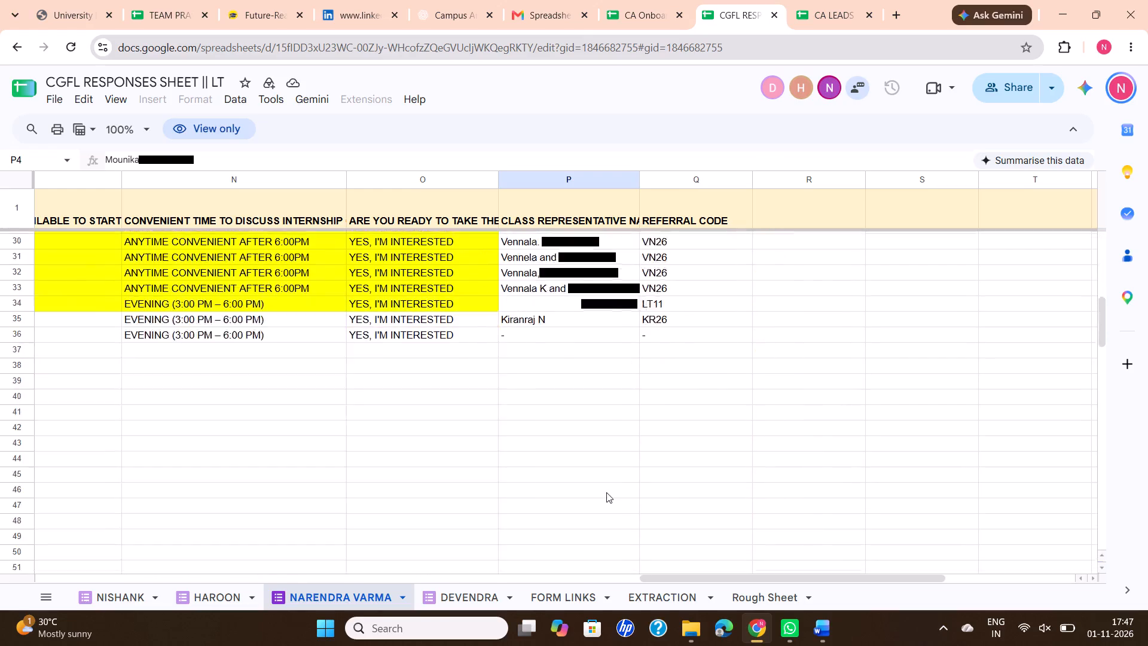
{"action": "scroll", "coordinate": [606, 492], "scroll_direction": "up", "scroll_amount": 2}
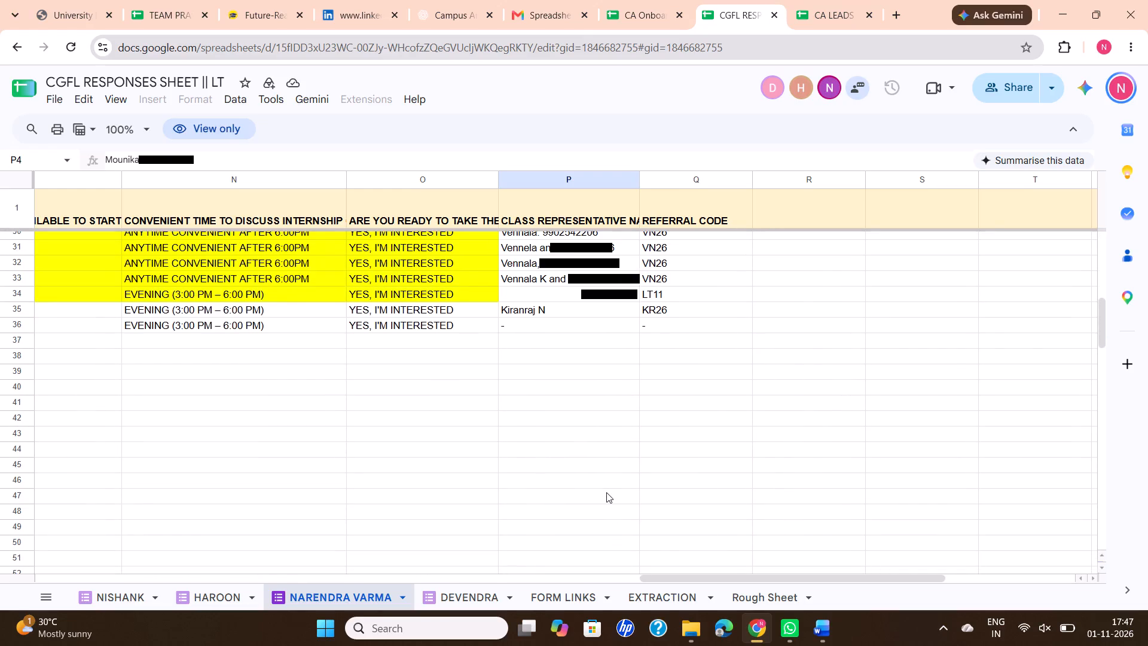
Review the latest form responses in rows 30 to 36 of the CGFL RESPONSES SHEET, from applicant details through class representative and referral code.
{"action": "scroll", "coordinate": [606, 492], "scroll_direction": "right", "scroll_amount": 10}
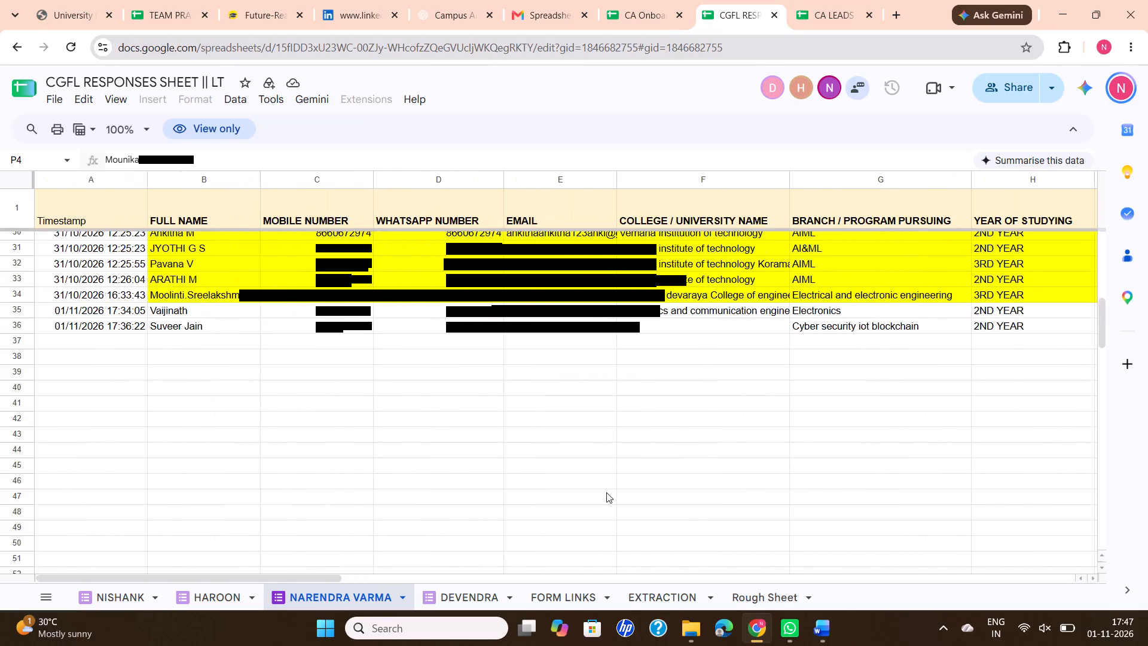
{"action": "scroll", "coordinate": [606, 492], "scroll_direction": "left", "scroll_amount": 6}
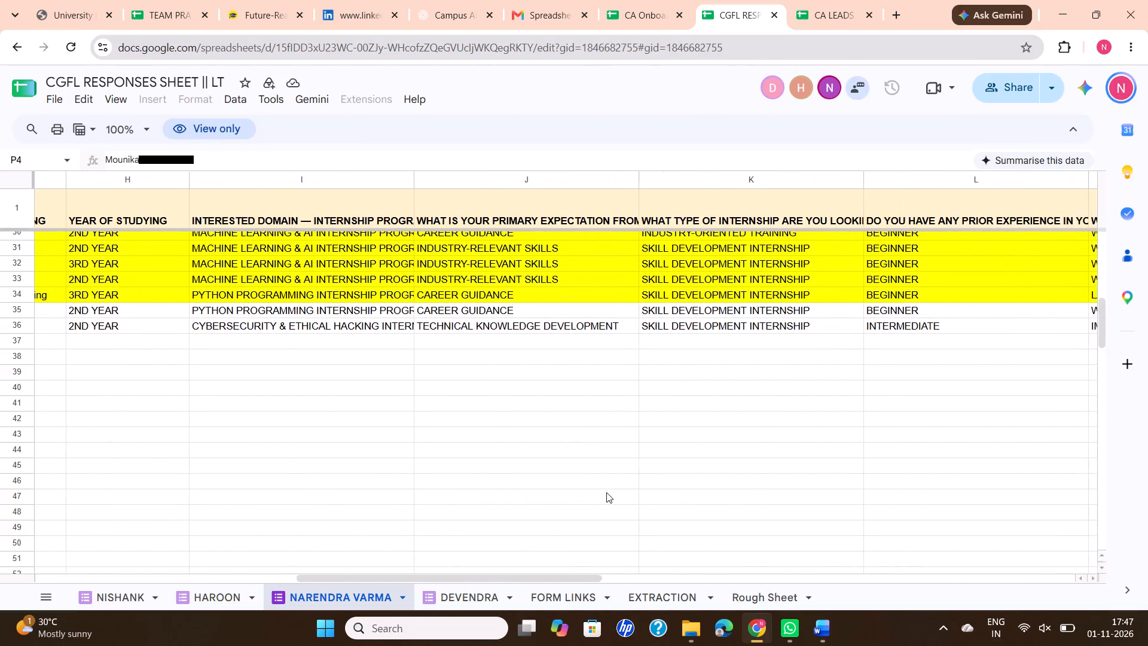
{"action": "scroll", "coordinate": [606, 492], "scroll_direction": "right", "scroll_amount": 3}
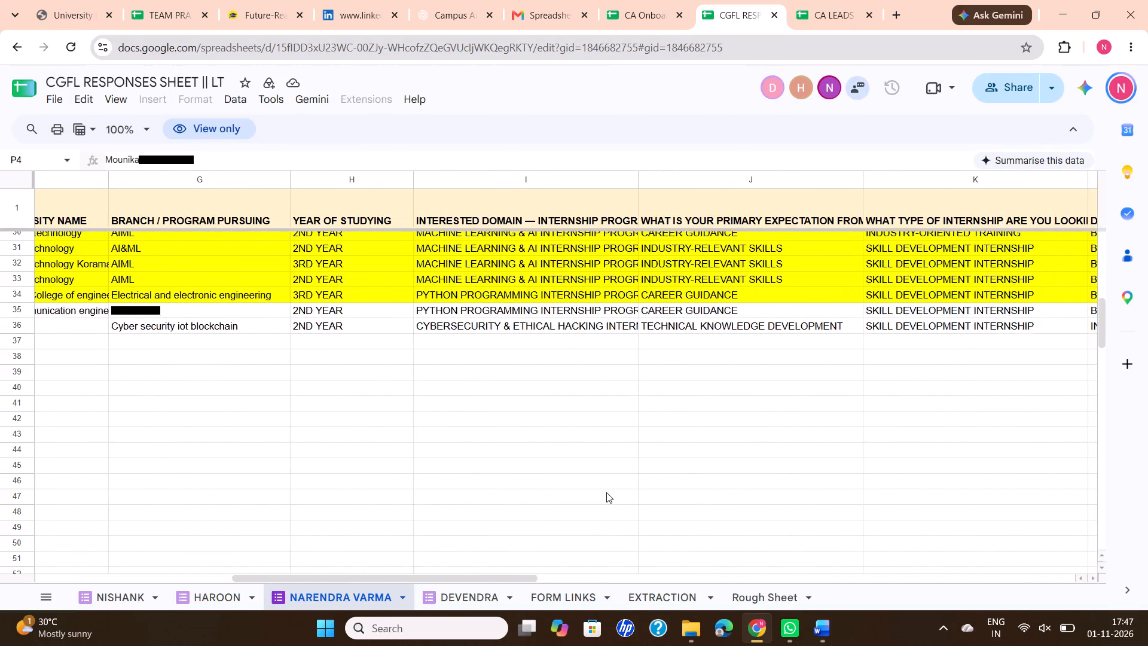
{"action": "scroll", "coordinate": [606, 492], "scroll_direction": "right", "scroll_amount": 2}
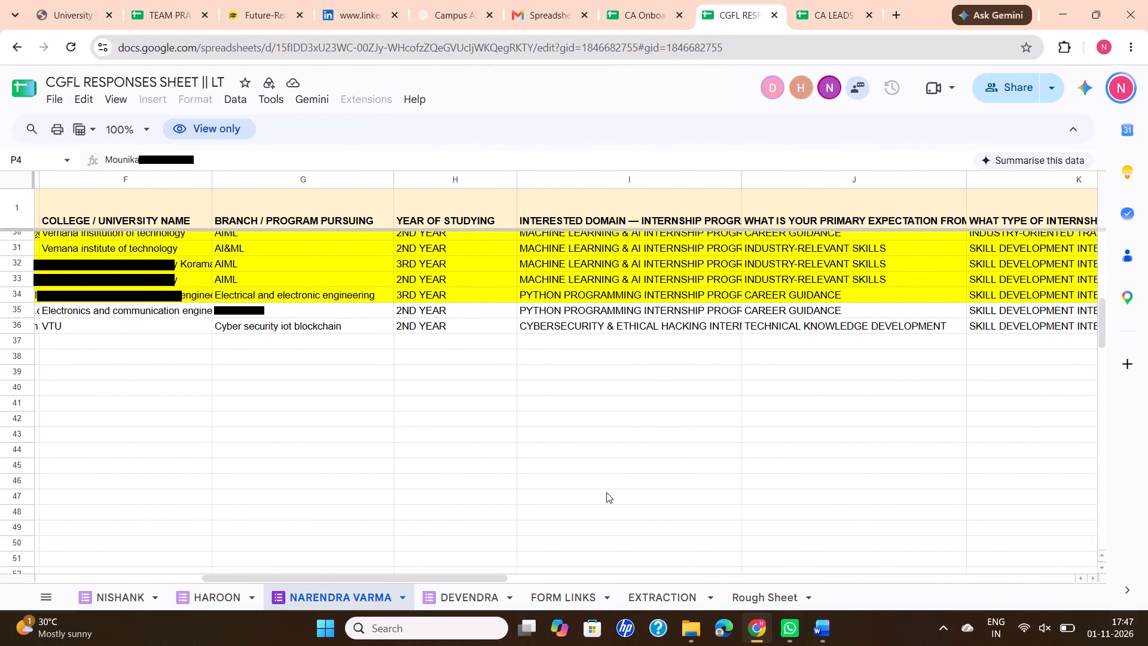
{"action": "scroll", "coordinate": [606, 492], "scroll_direction": "left", "scroll_amount": 5}
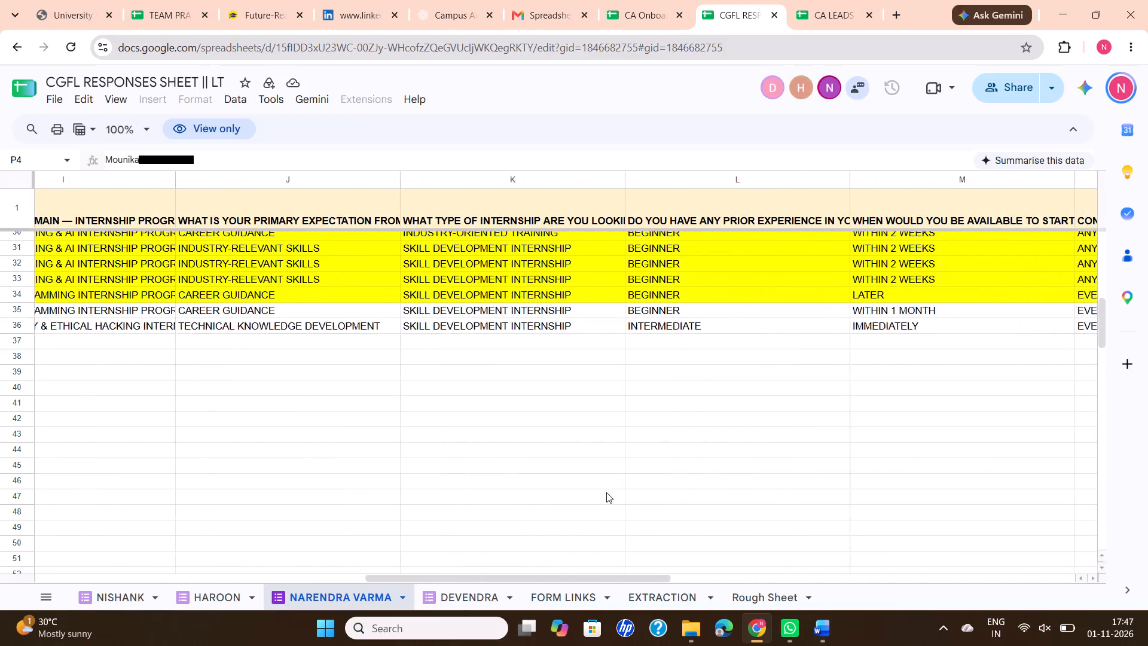
{"action": "scroll", "coordinate": [606, 492], "scroll_direction": "right", "scroll_amount": 8}
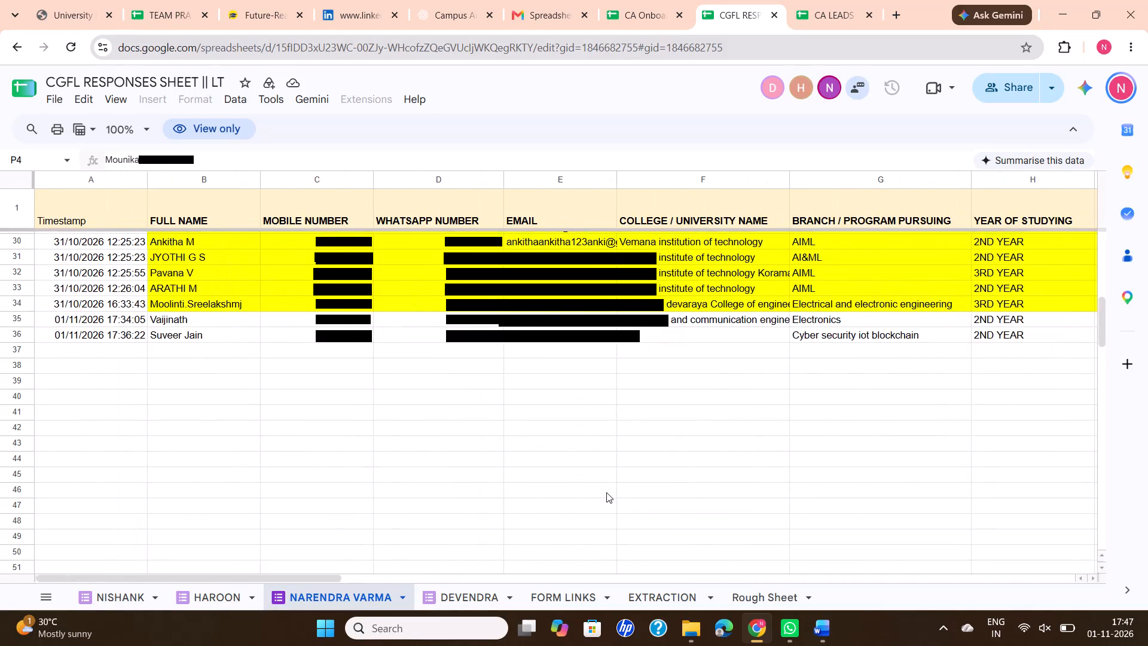
{"action": "scroll", "coordinate": [606, 492], "scroll_direction": "left", "scroll_amount": 9}
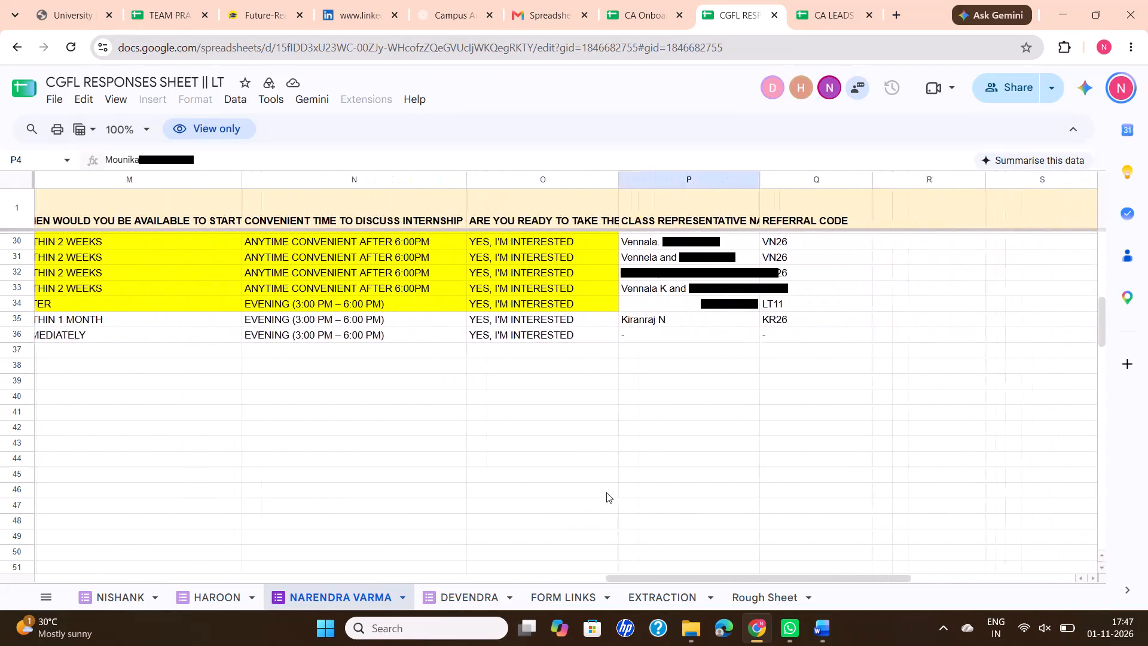
{"action": "scroll", "coordinate": [606, 492], "scroll_direction": "left", "scroll_amount": 1}
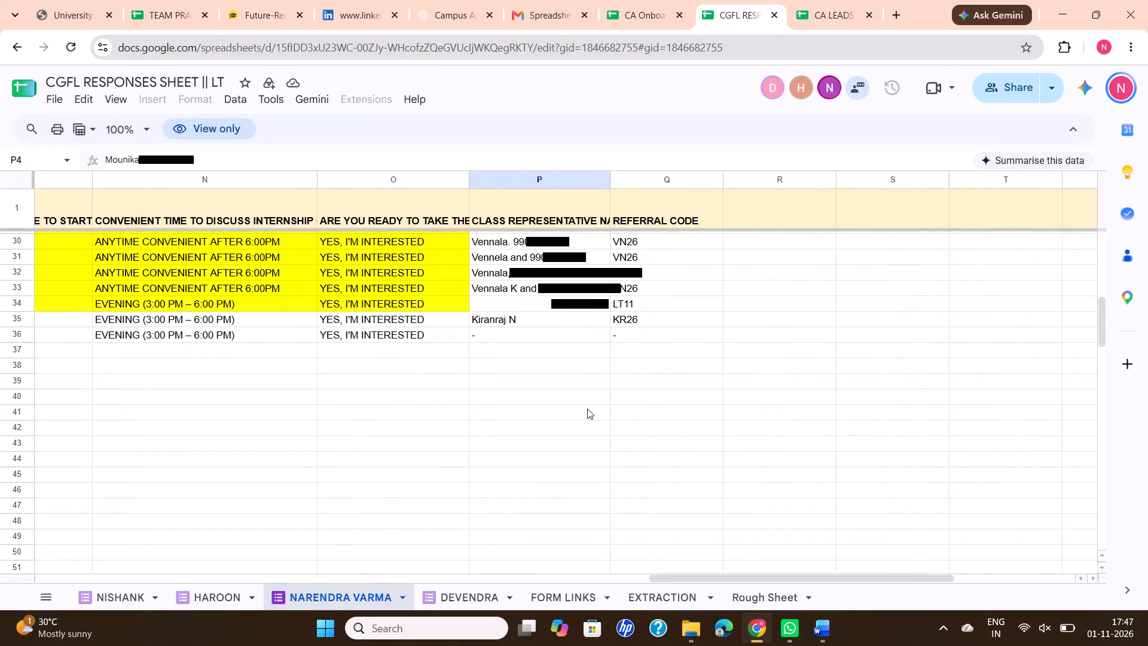
{"action": "scroll", "coordinate": [587, 409], "scroll_direction": "right", "scroll_amount": 16}
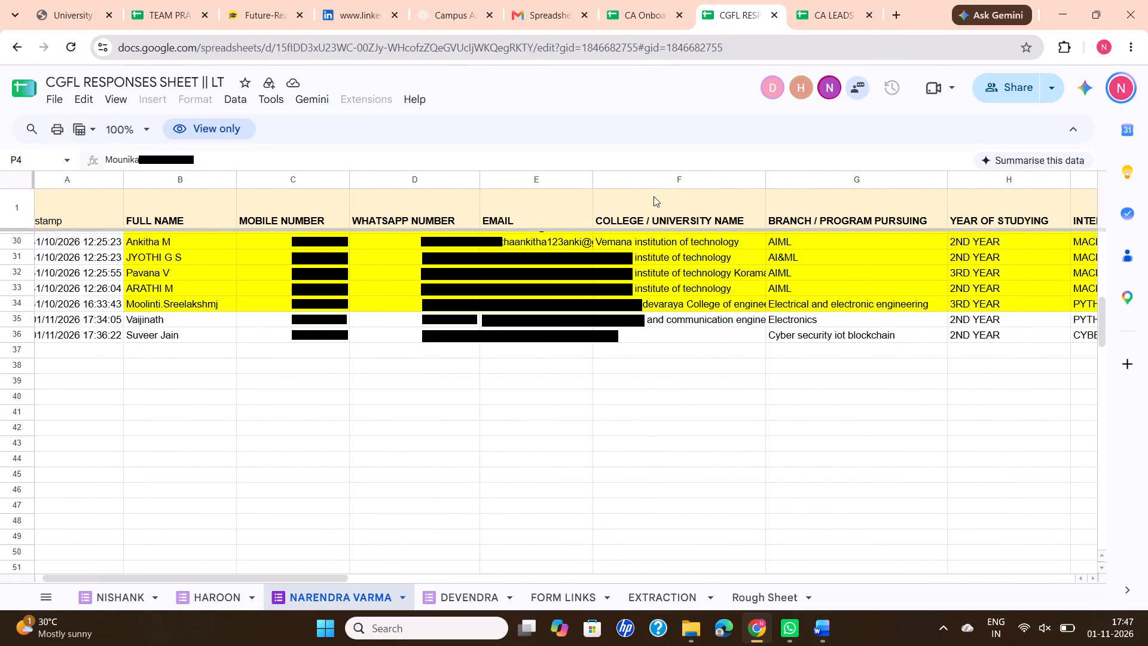
Return to the CA LEADS || LT sheet at the next uncalled lead in row 237.
{"action": "left_click", "coordinate": [804, 7]}
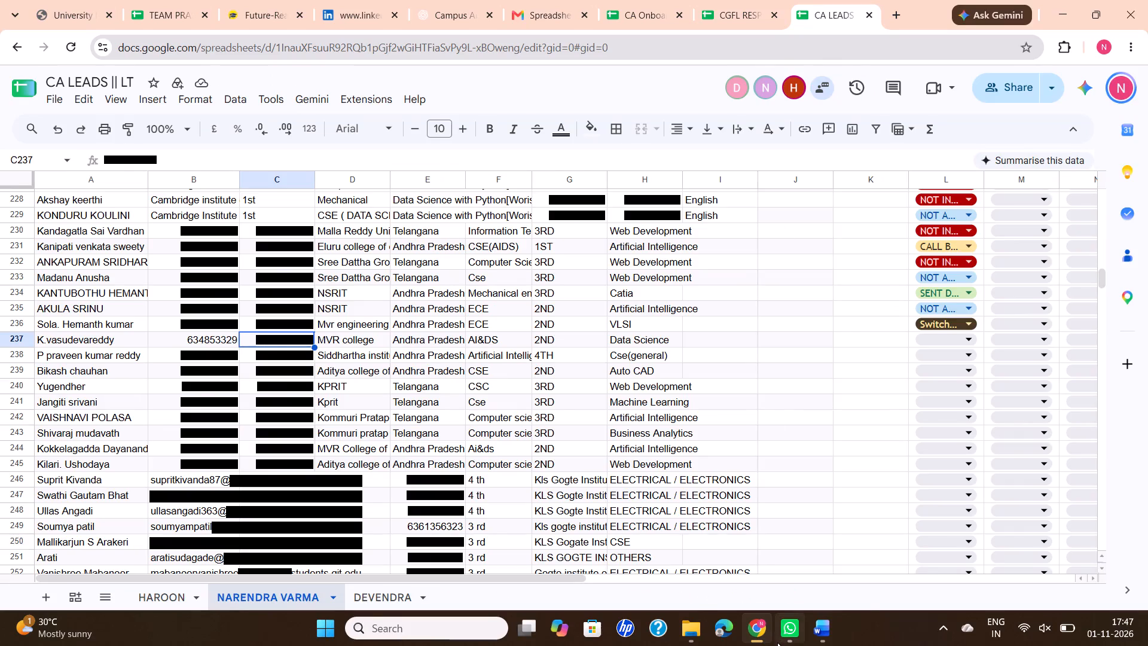
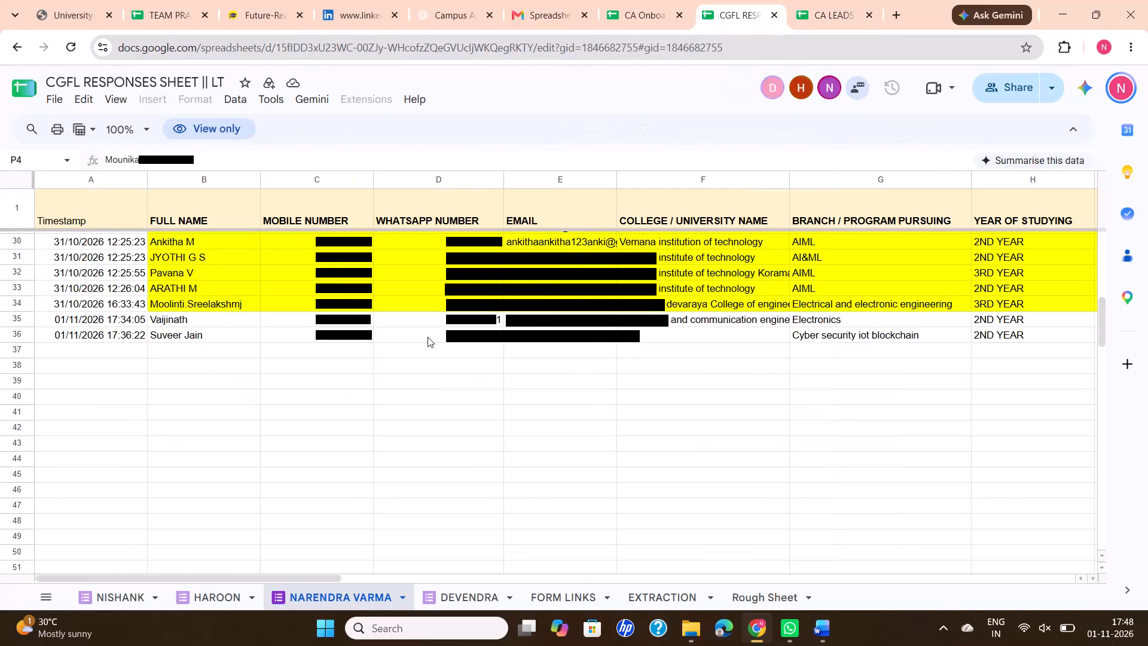
{"action": "scroll", "coordinate": [428, 337], "scroll_direction": "right", "scroll_amount": 7}
{"action": "double_click", "coordinate": [188, 316]}
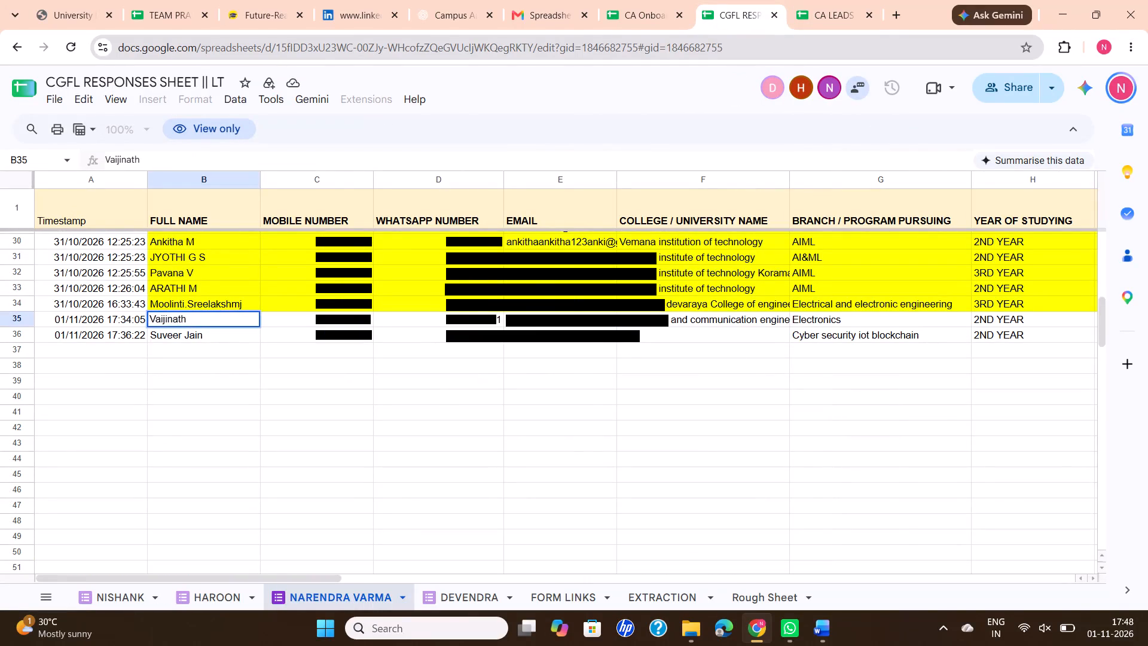
{"action": "left_click", "coordinate": [183, 336]}
{"action": "left_click_drag", "start_coordinate": [190, 331], "coordinate": [190, 322]}
{"action": "key", "text": "ctrl+c"}
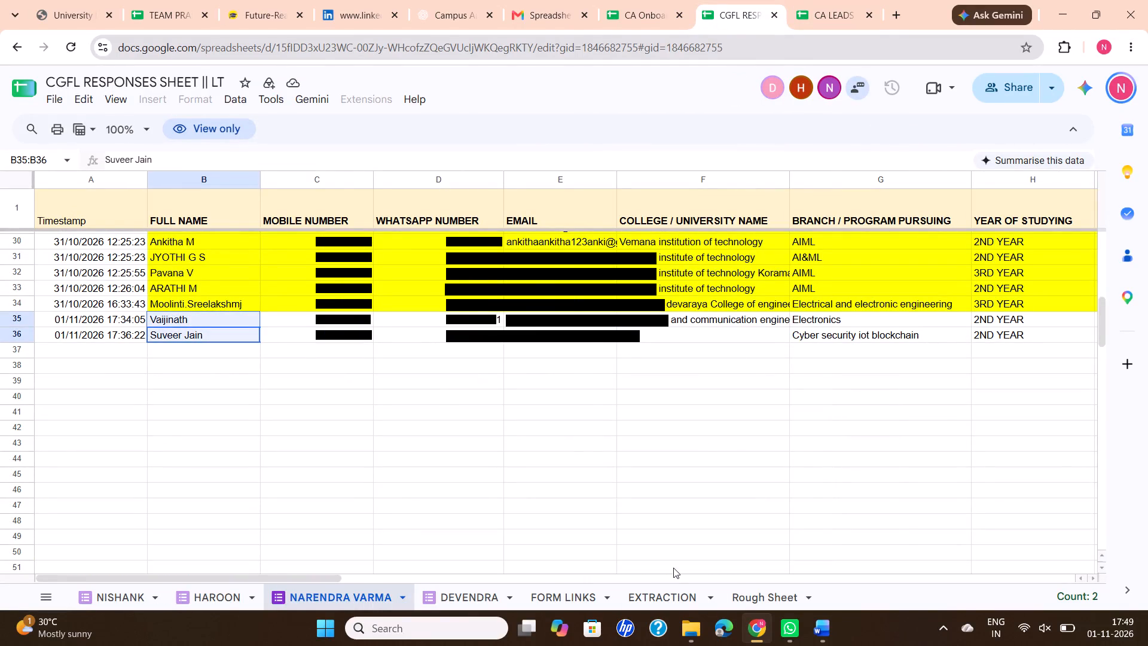
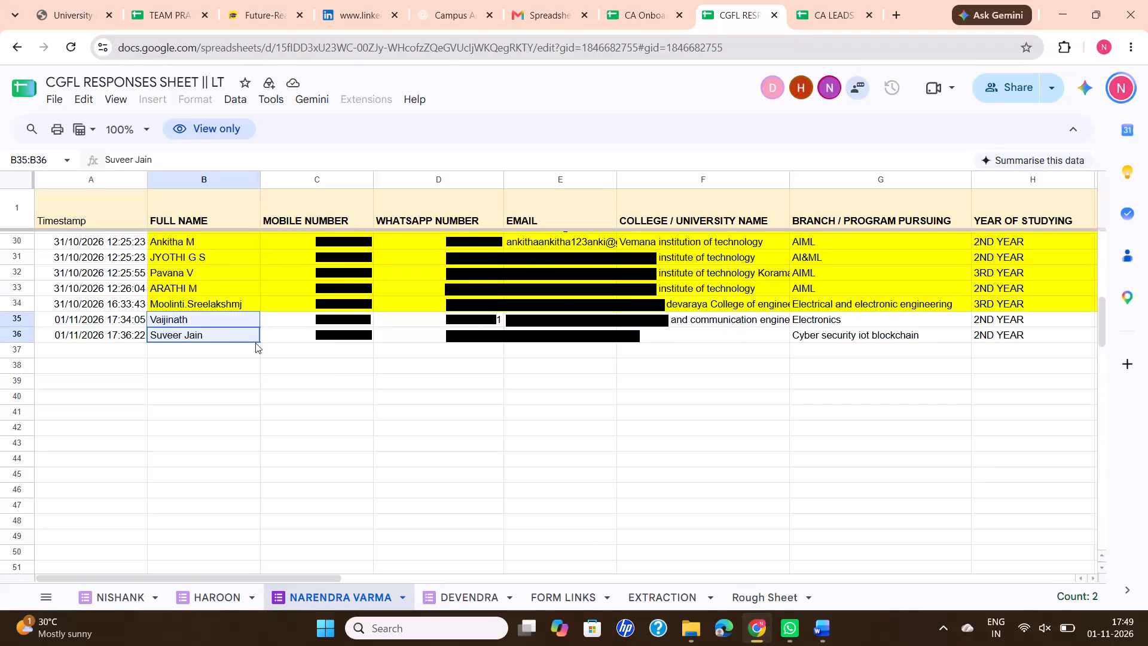
Copy the applicants' full names one after the other from cells B35 and B36 of the CGFL RESPONSES SHEET.
{"action": "triple_click", "coordinate": [189, 318]}
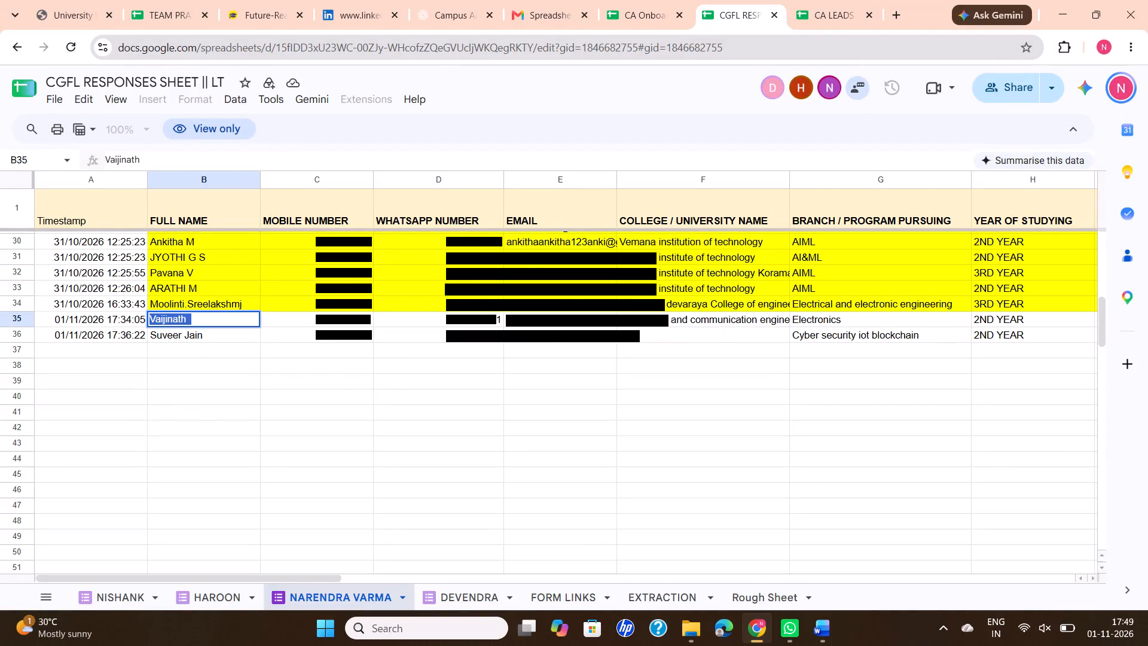
{"action": "key", "text": "ctrl+c"}
{"action": "triple_click", "coordinate": [173, 335]}
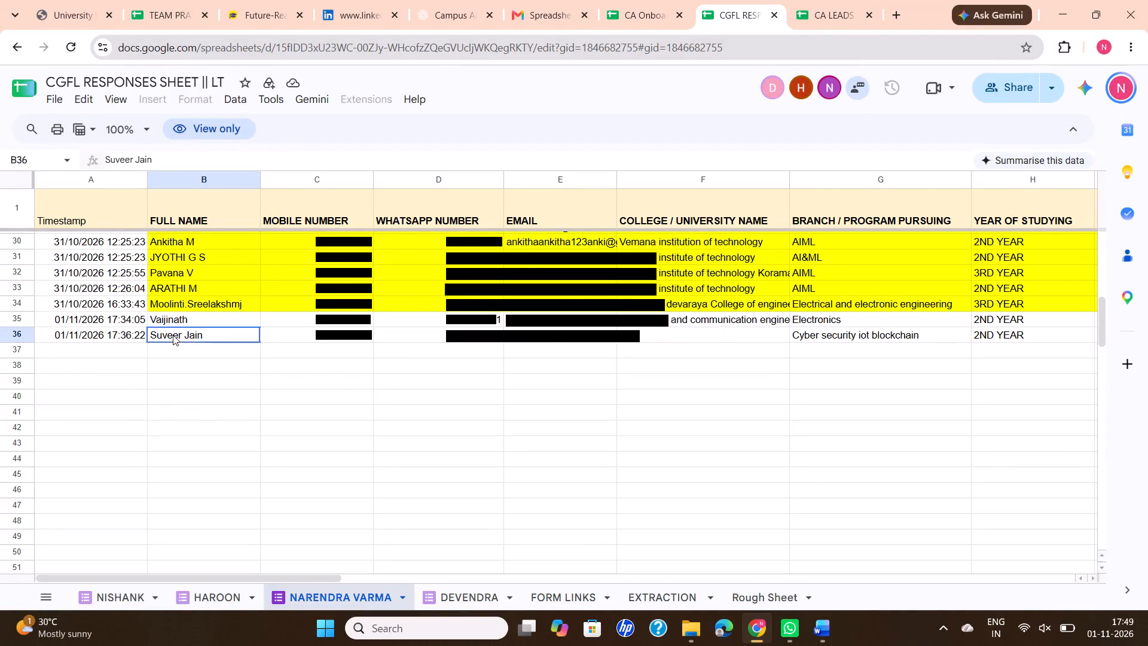
{"action": "key", "text": "ctrl+c"}
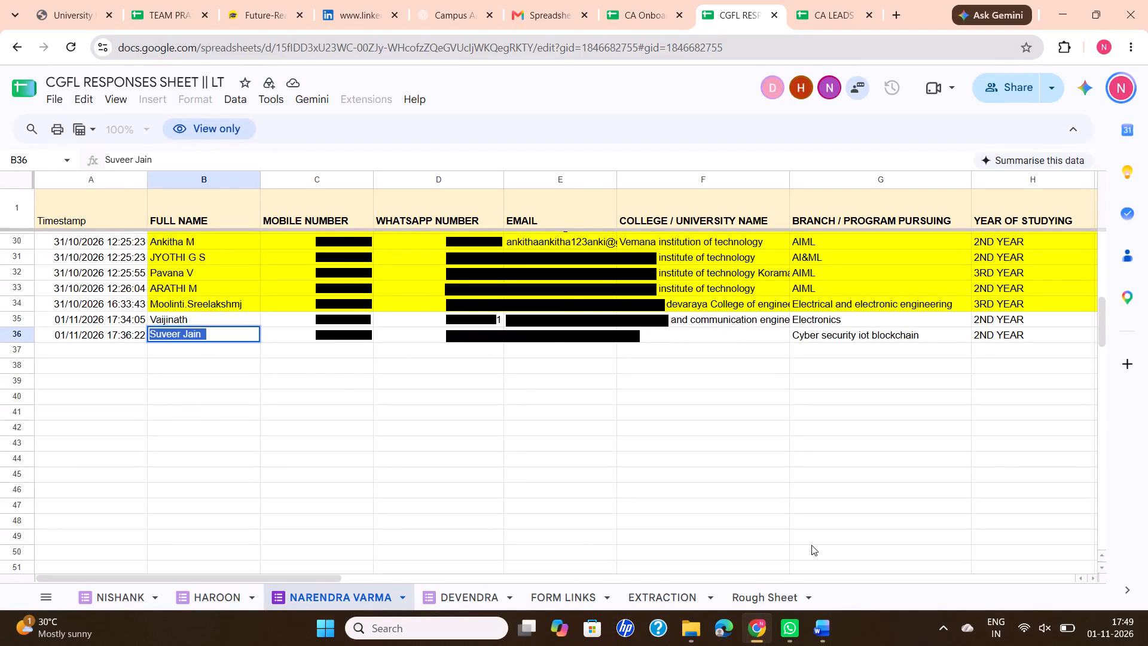
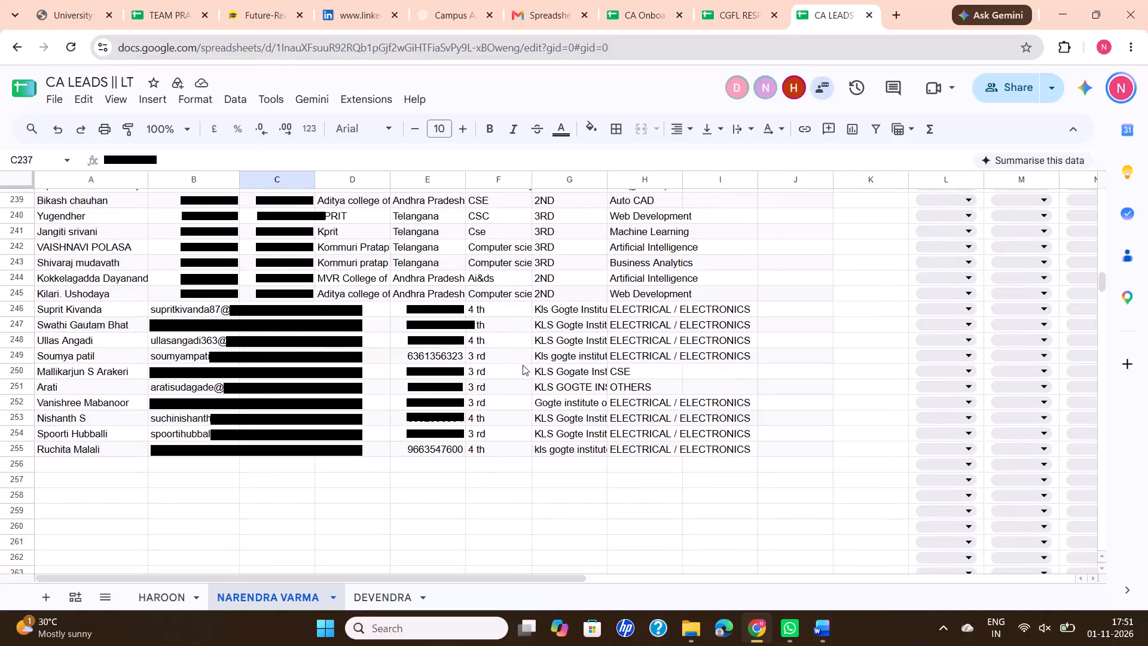
{"action": "scroll", "coordinate": [523, 365], "scroll_direction": "up", "scroll_amount": 4}
{"action": "scroll", "coordinate": [523, 365], "scroll_direction": "down", "scroll_amount": 3}
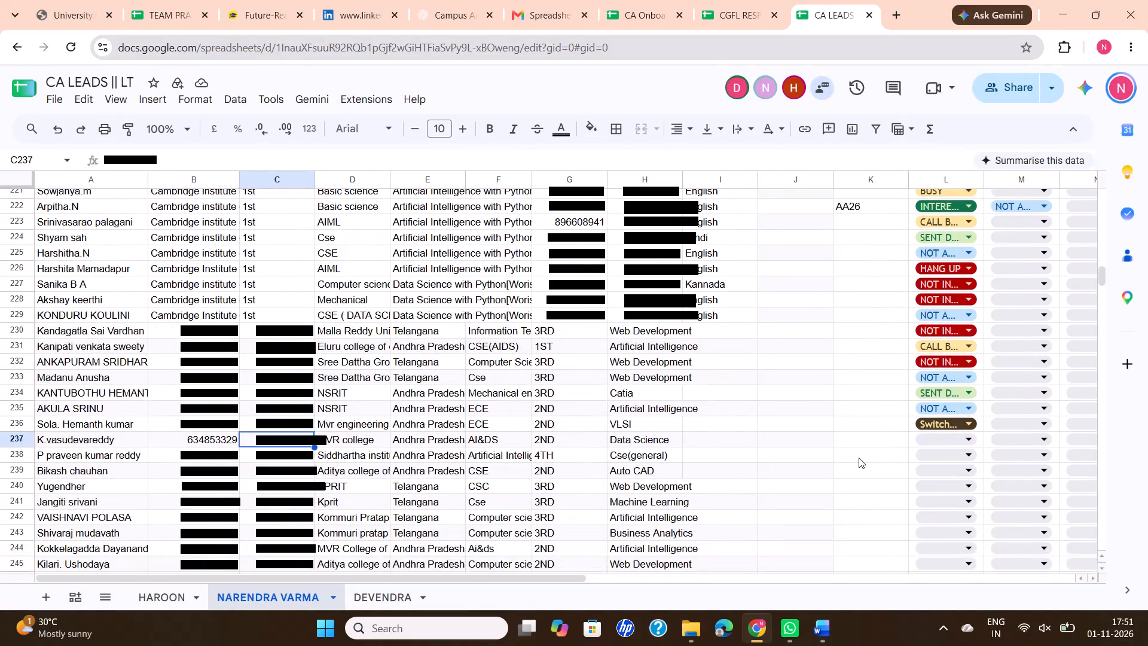
{"action": "left_click", "coordinate": [925, 439]}
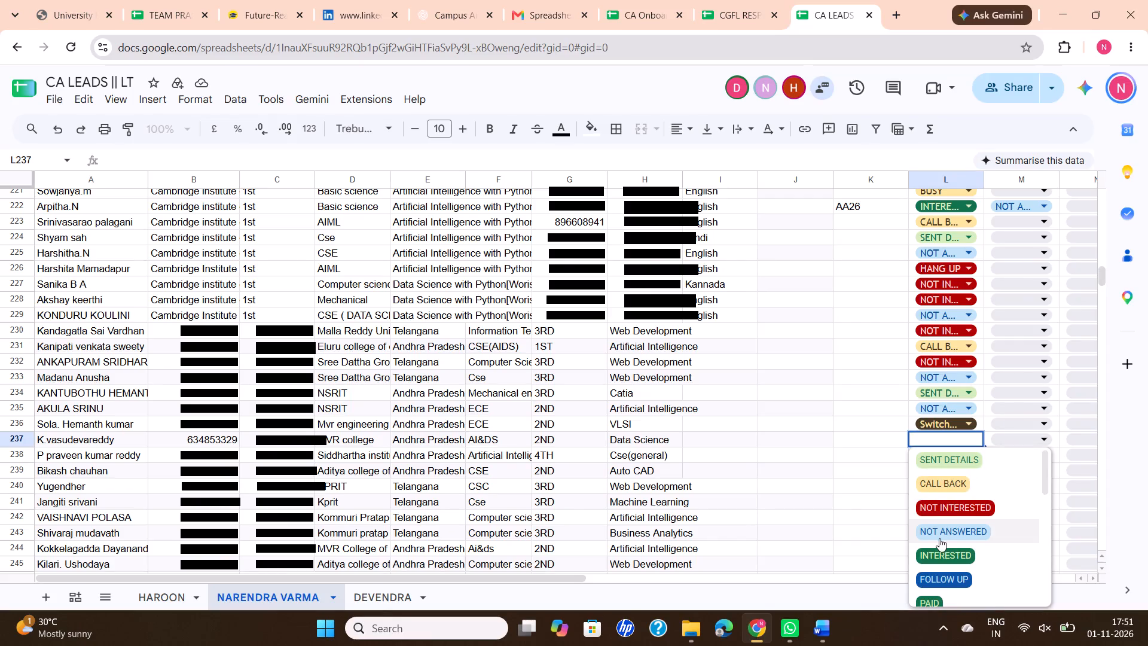
{"action": "scroll", "coordinate": [939, 538], "scroll_direction": "down", "scroll_amount": 3}
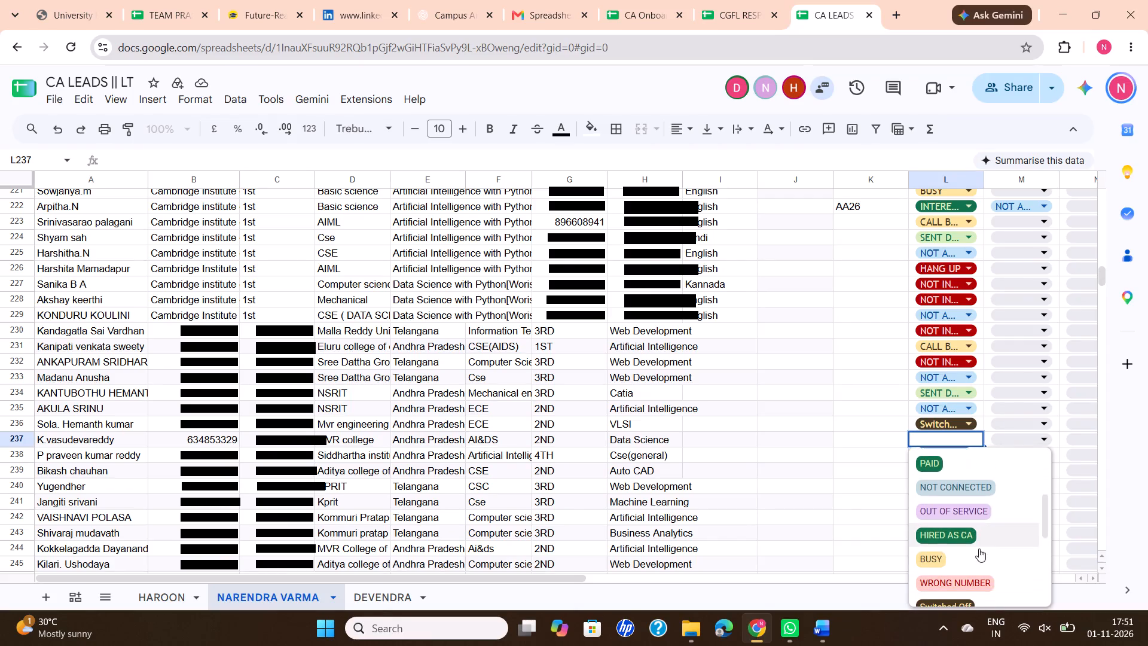
{"action": "left_click", "coordinate": [931, 565]}
{"action": "left_click", "coordinate": [867, 451]}
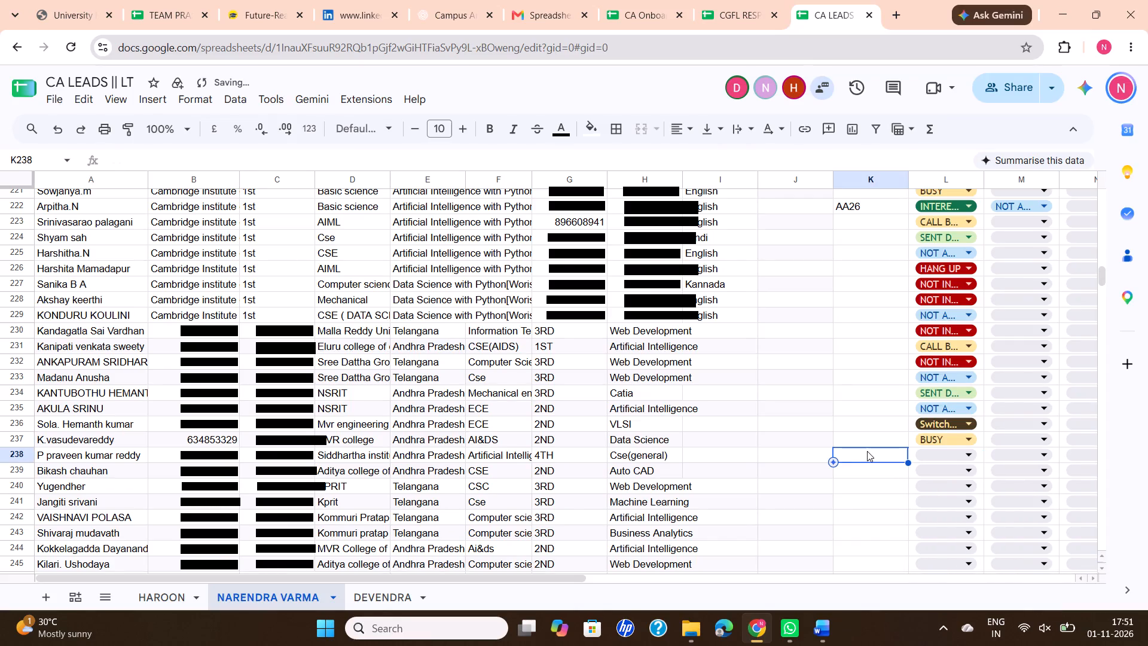
Select the contact number in cell C238 for the next uncalled lead.
{"action": "scroll", "coordinate": [867, 451], "scroll_direction": "right", "scroll_amount": 1}
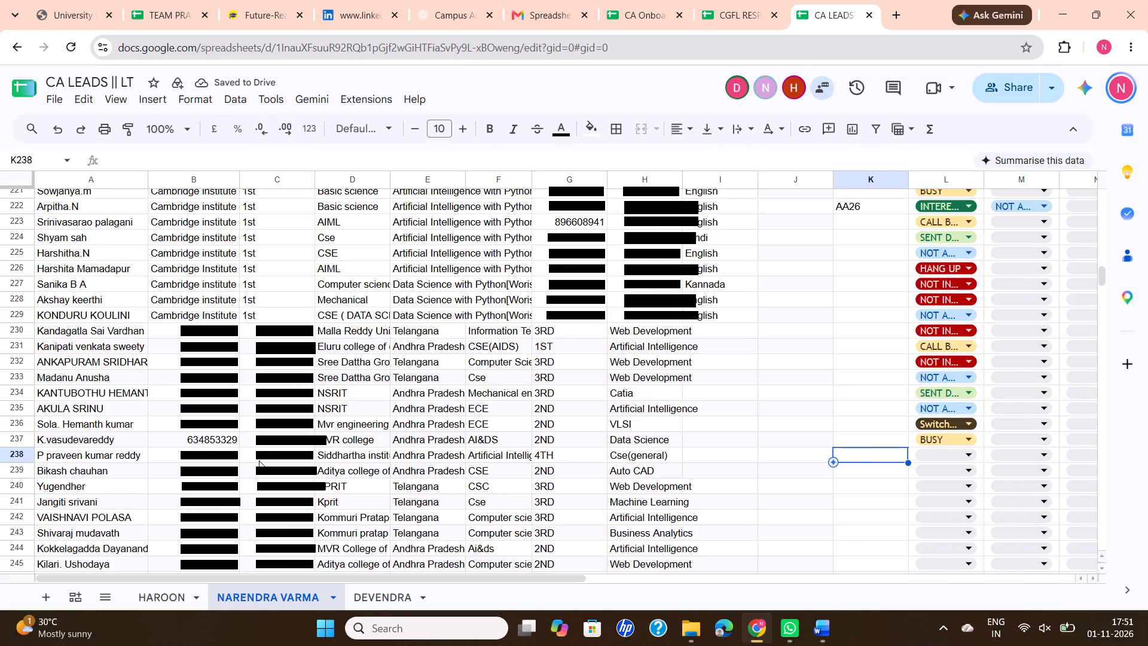
{"action": "left_click", "coordinate": [259, 461]}
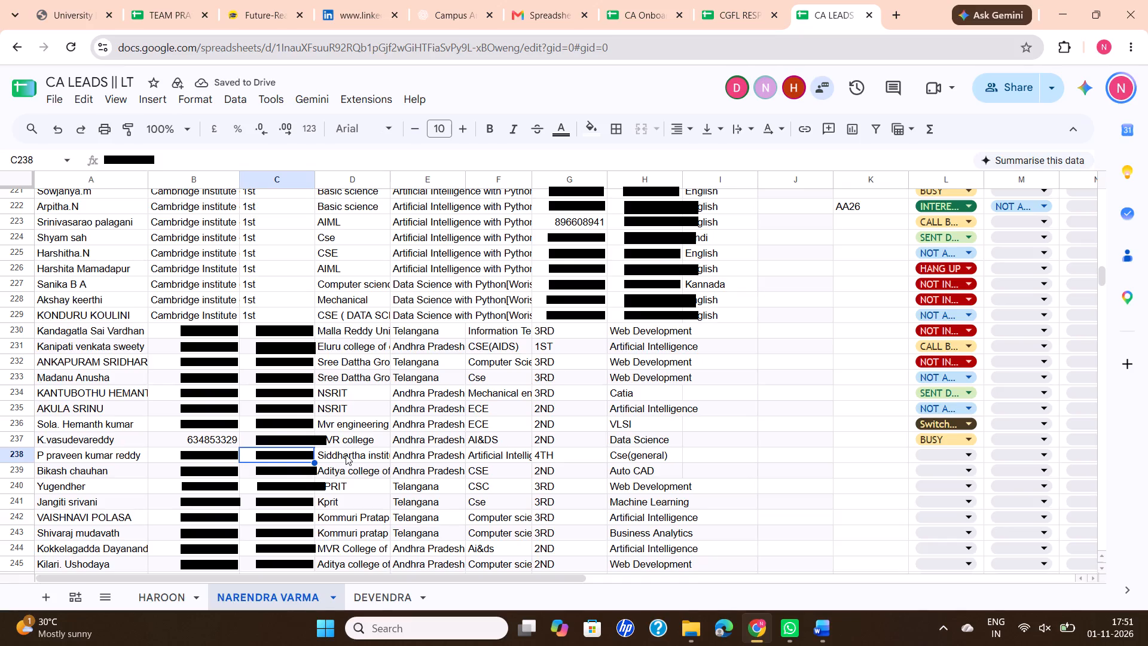
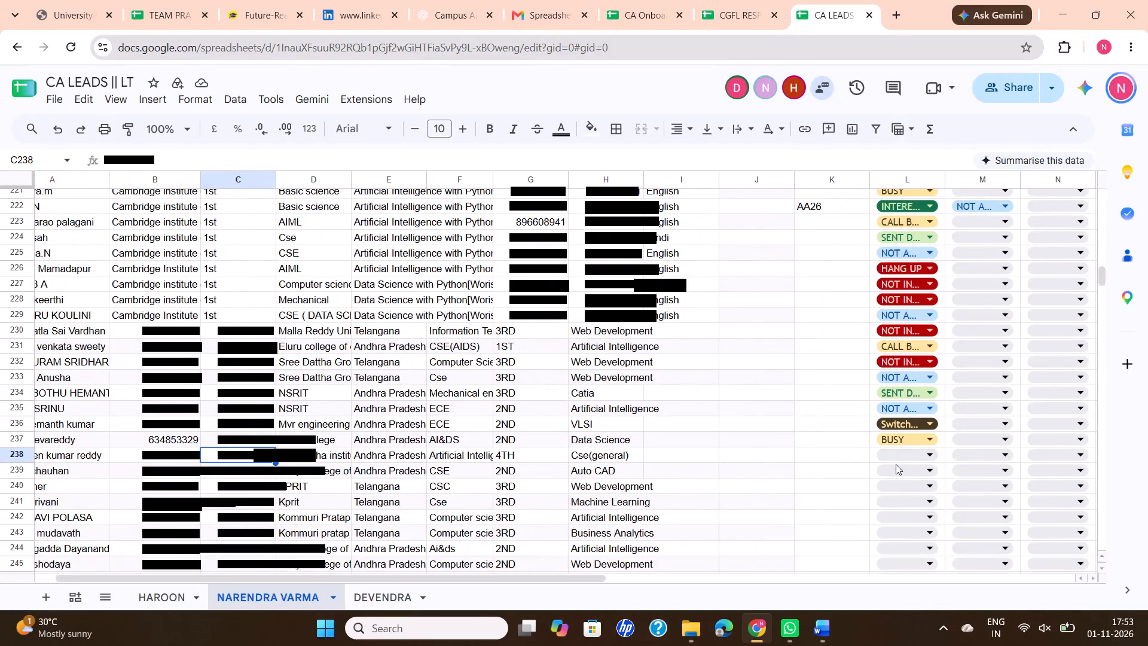
{"action": "left_click", "coordinate": [896, 464]}
{"action": "left_click", "coordinate": [890, 461]}
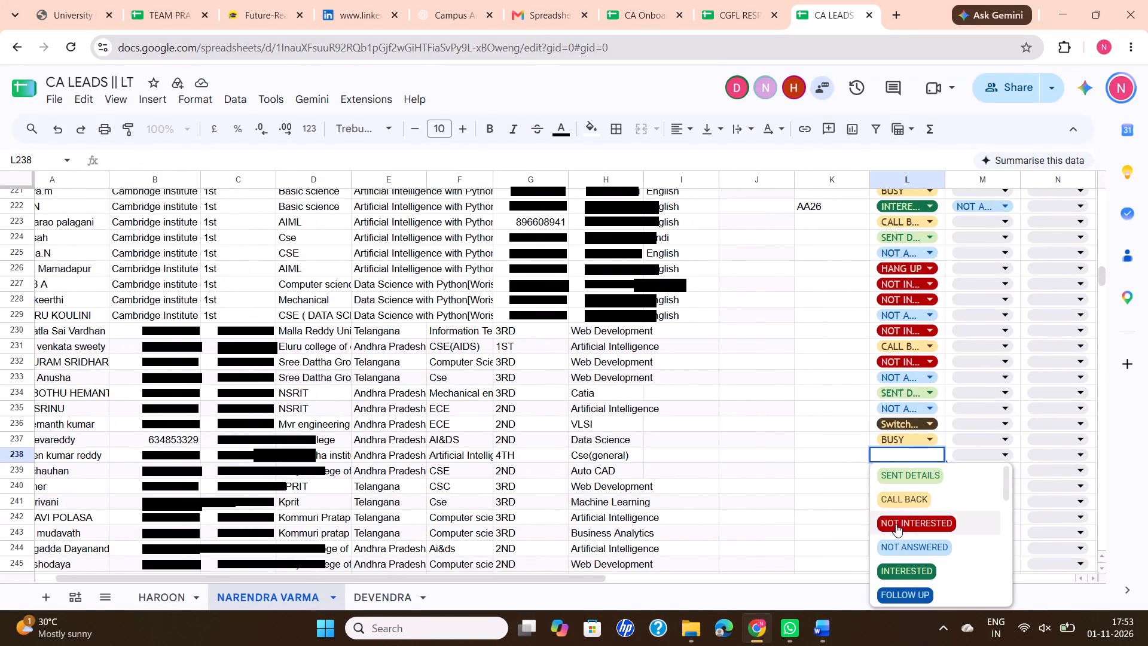
{"action": "left_click", "coordinate": [896, 524]}
{"action": "left_click", "coordinate": [841, 465]}
Select the contact number in cell C239 for the next uncalled lead.
{"action": "scroll", "coordinate": [841, 465], "scroll_direction": "right", "scroll_amount": 1}
{"action": "left_click", "coordinate": [268, 471]}
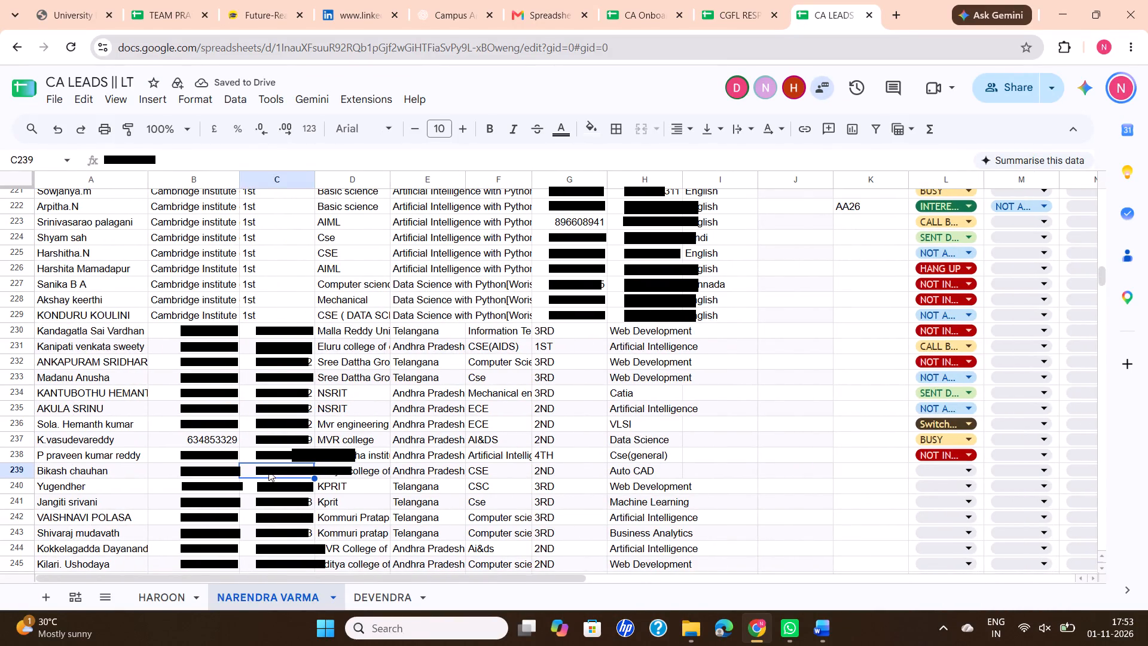
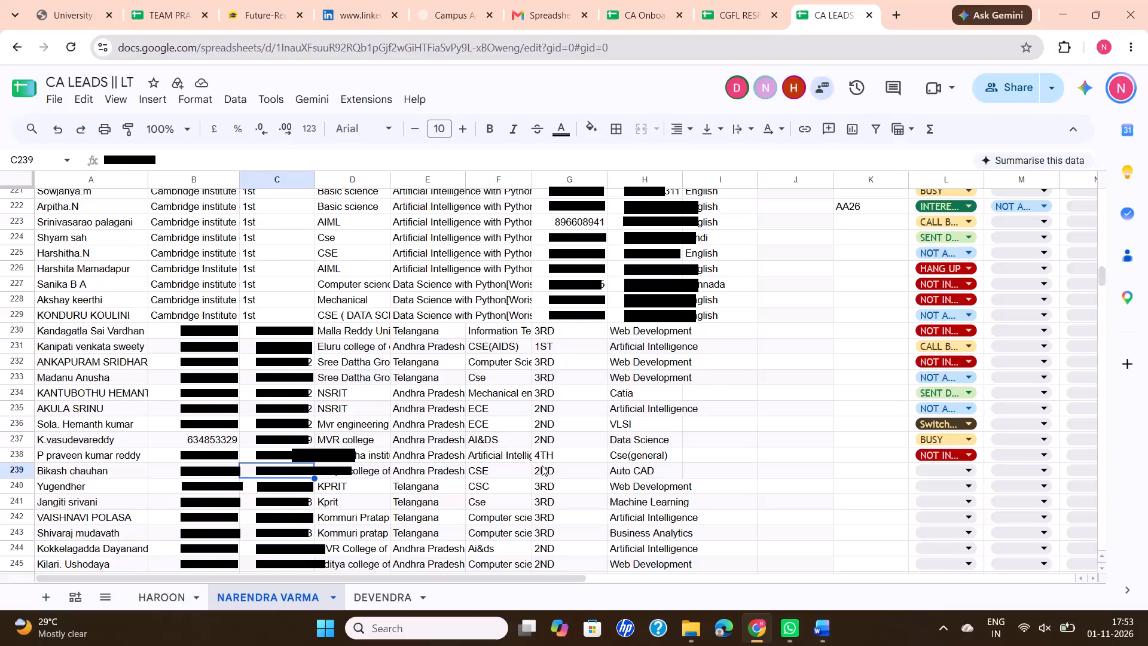
{"action": "scroll", "coordinate": [768, 470], "scroll_direction": "left", "scroll_amount": 1}
{"action": "left_click", "coordinate": [829, 470]}
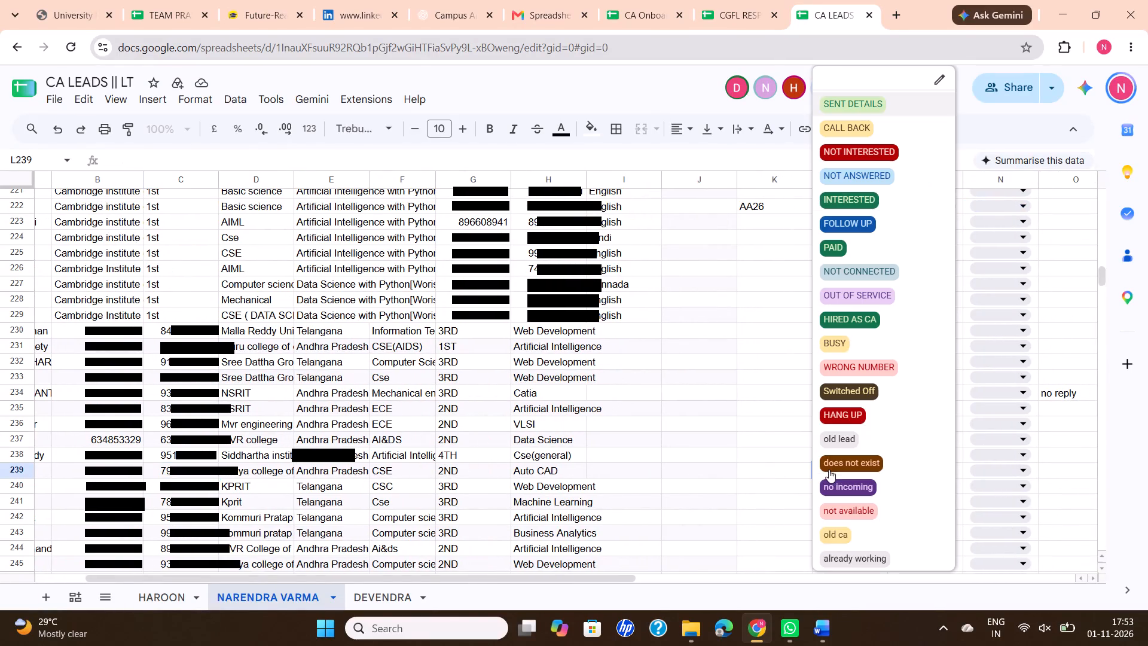
{"action": "scroll", "coordinate": [885, 499], "scroll_direction": "down", "scroll_amount": 1}
{"action": "scroll", "coordinate": [871, 351], "scroll_direction": "down", "scroll_amount": 1}
{"action": "scroll", "coordinate": [871, 404], "scroll_direction": "up", "scroll_amount": 1}
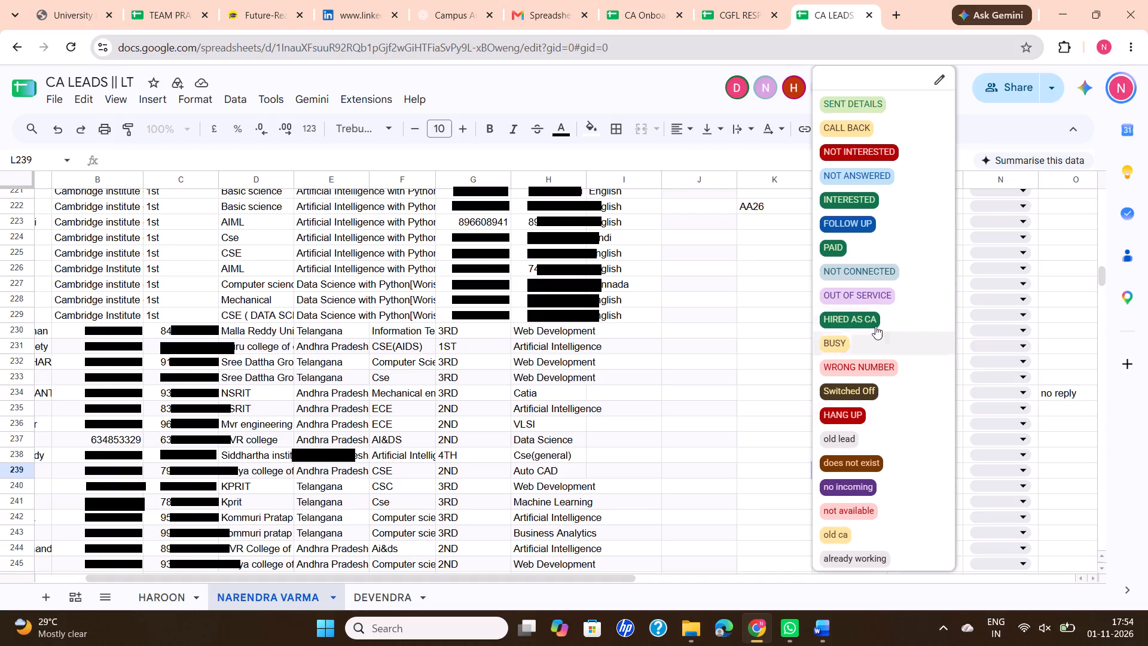
{"action": "left_click", "coordinate": [874, 170]}
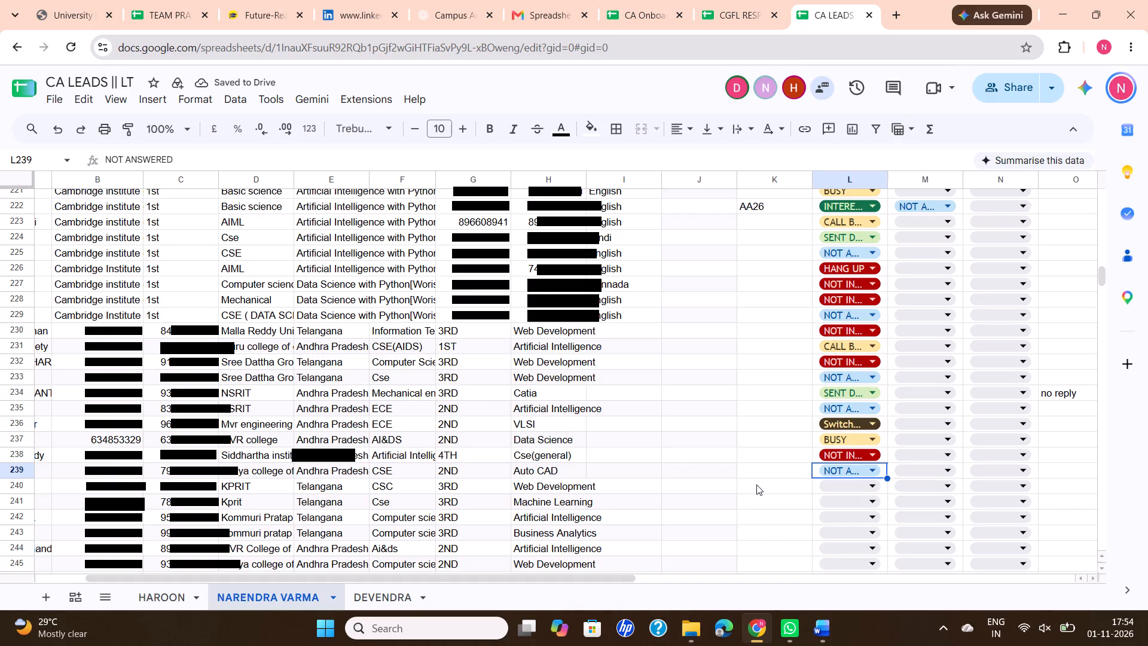
Select the contact number in cell C240 for the next uncalled lead.
{"action": "left_click", "coordinate": [666, 495]}
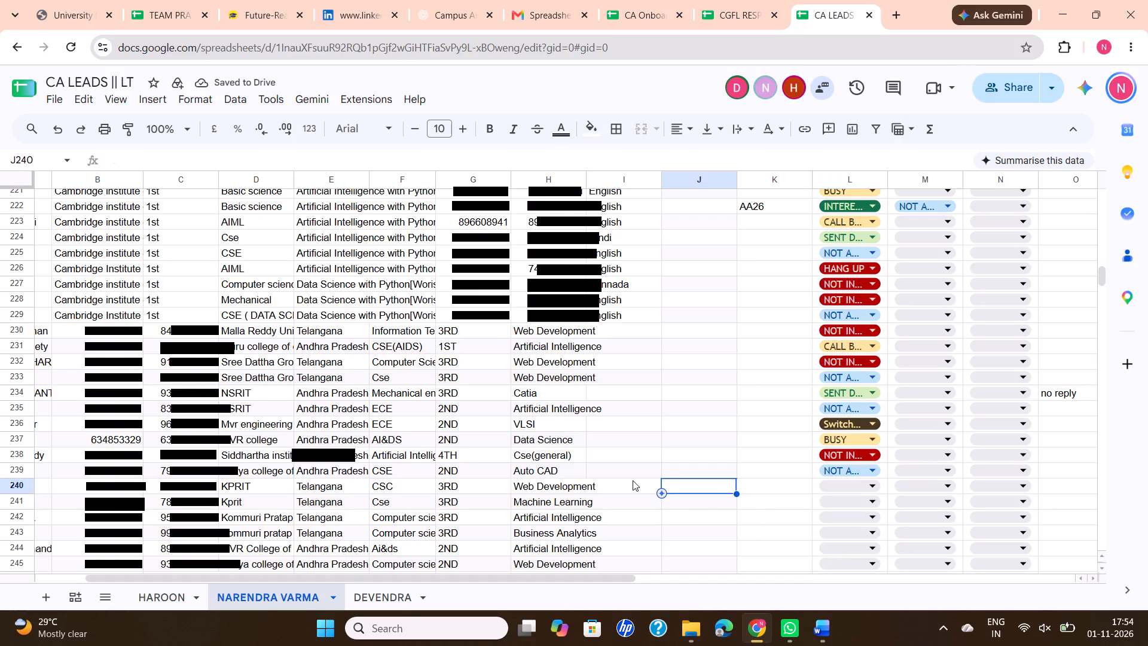
{"action": "left_click", "coordinate": [631, 480]}
{"action": "scroll", "coordinate": [631, 480], "scroll_direction": "right", "scroll_amount": 2}
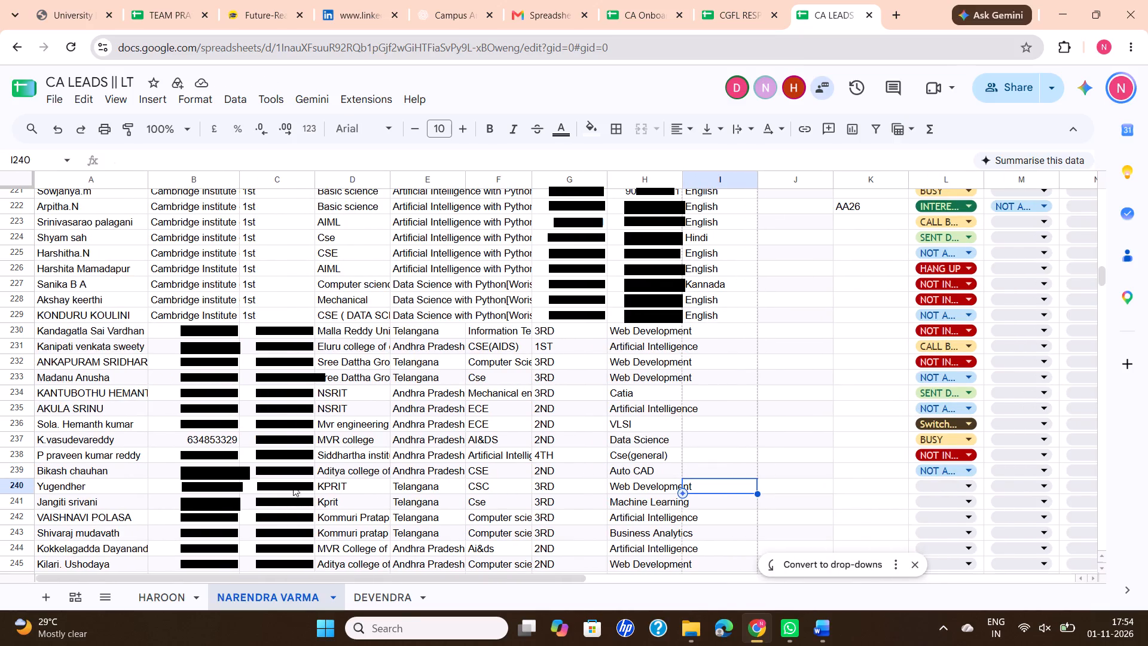
{"action": "left_click", "coordinate": [277, 479]}
{"action": "left_click", "coordinate": [276, 487]}
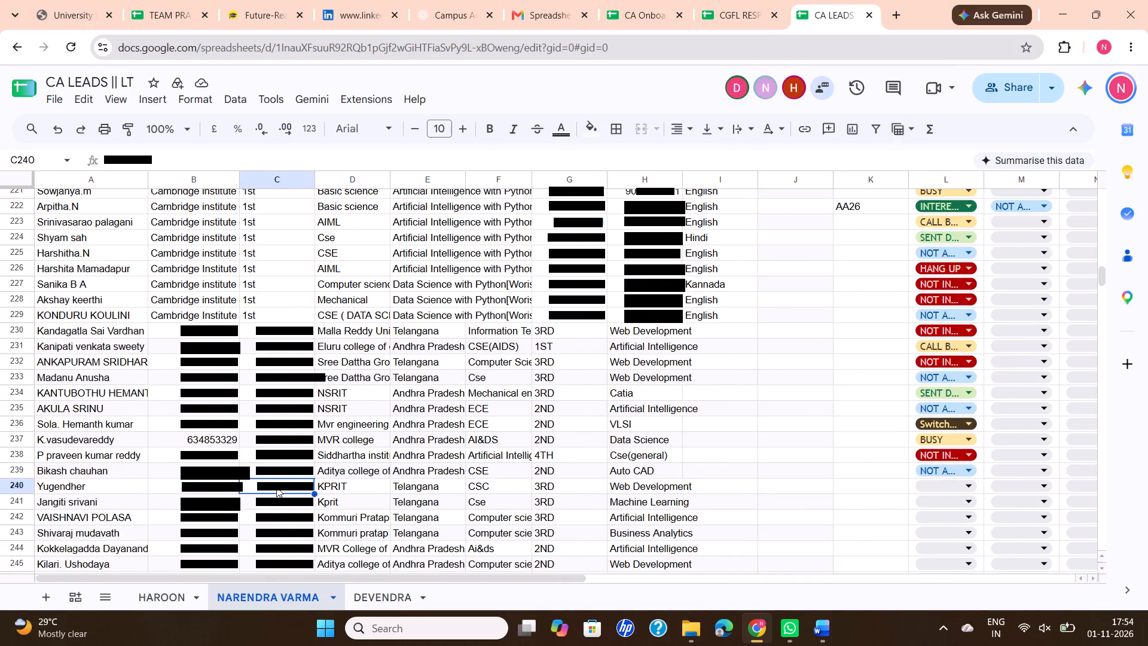
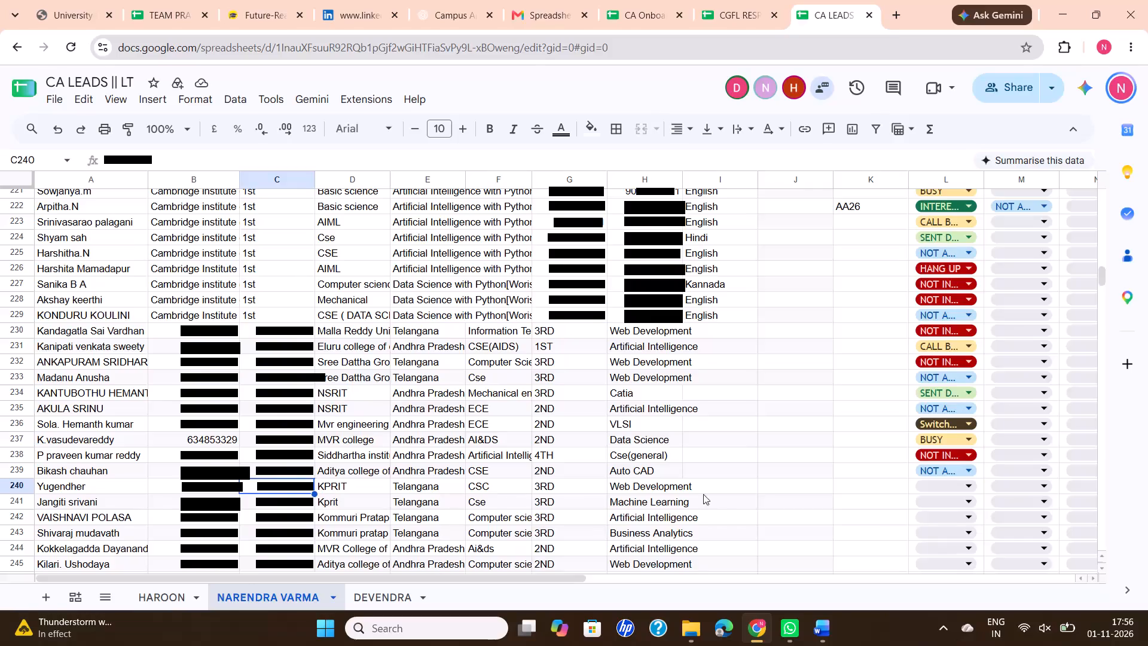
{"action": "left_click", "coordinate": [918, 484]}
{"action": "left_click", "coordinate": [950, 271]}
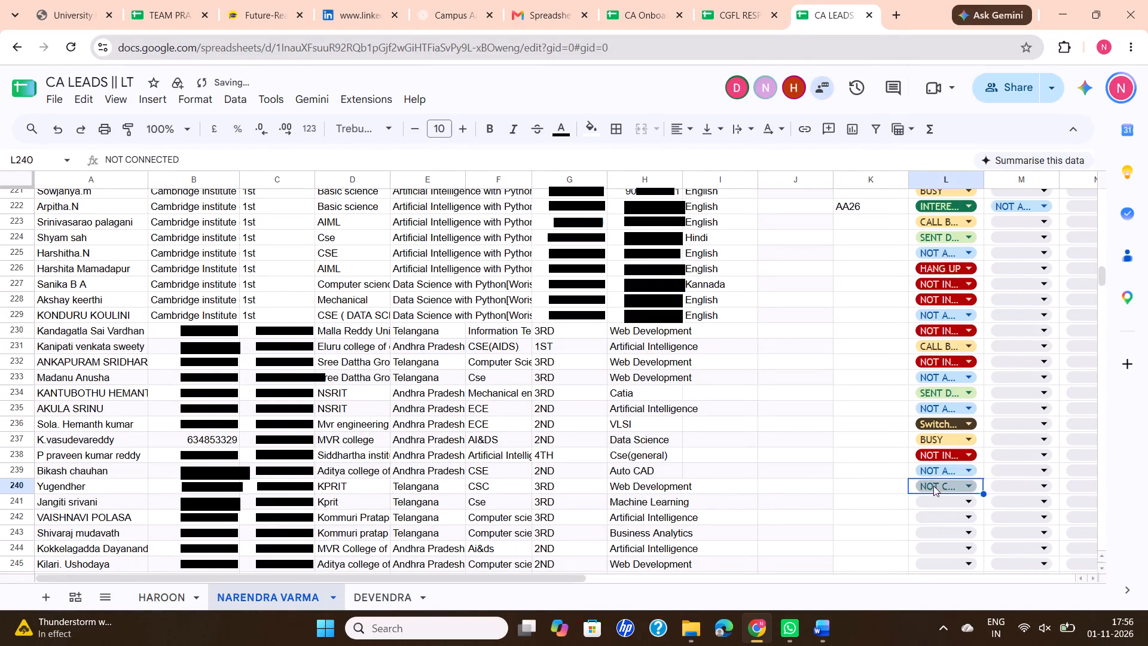
{"action": "left_click", "coordinate": [933, 487]}
{"action": "left_click", "coordinate": [964, 172]}
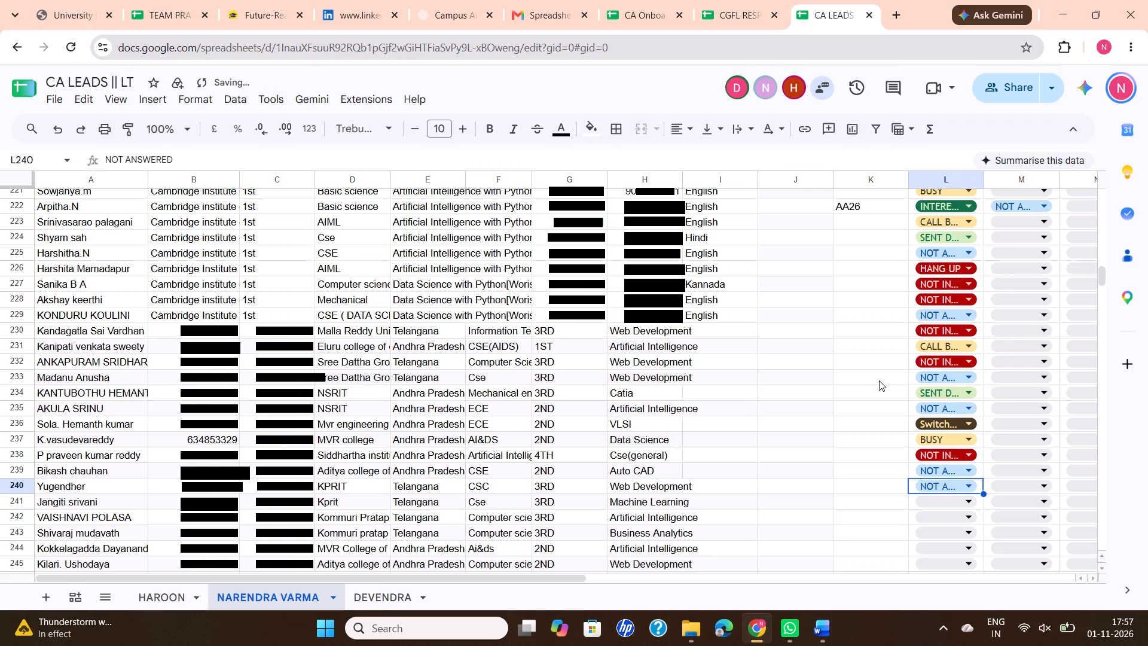
Select the contact number in cell B241 for the next uncalled lead.
{"action": "left_click", "coordinate": [871, 499]}
{"action": "scroll", "coordinate": [871, 499], "scroll_direction": "down", "scroll_amount": 2}
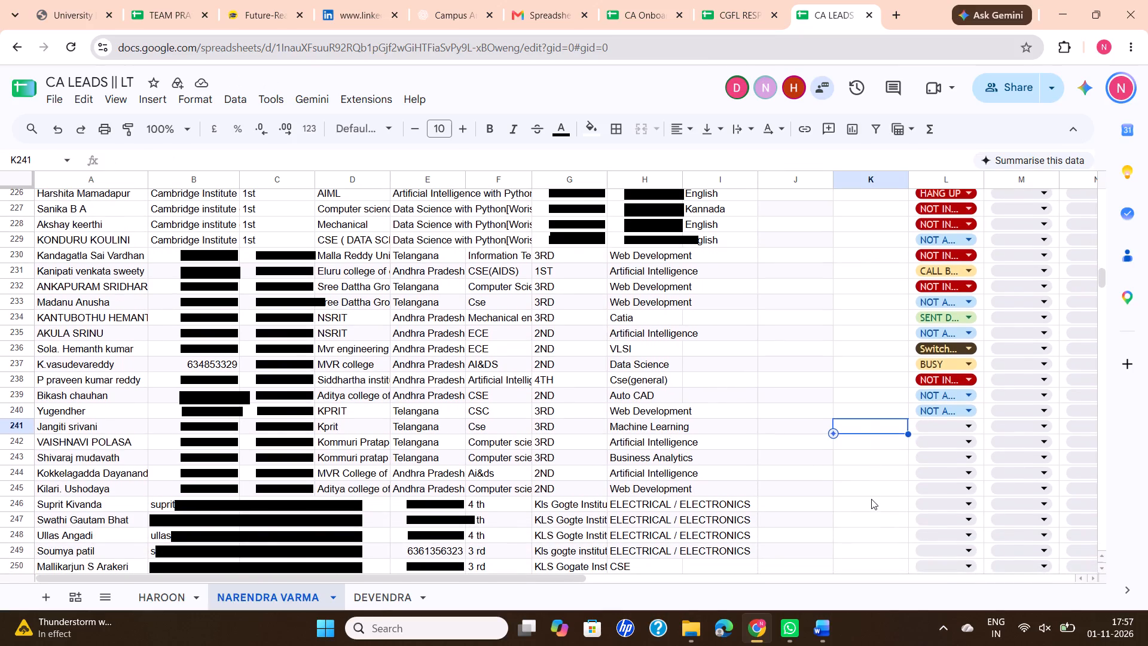
{"action": "scroll", "coordinate": [871, 499], "scroll_direction": "right", "scroll_amount": 1}
{"action": "left_click", "coordinate": [202, 424]}
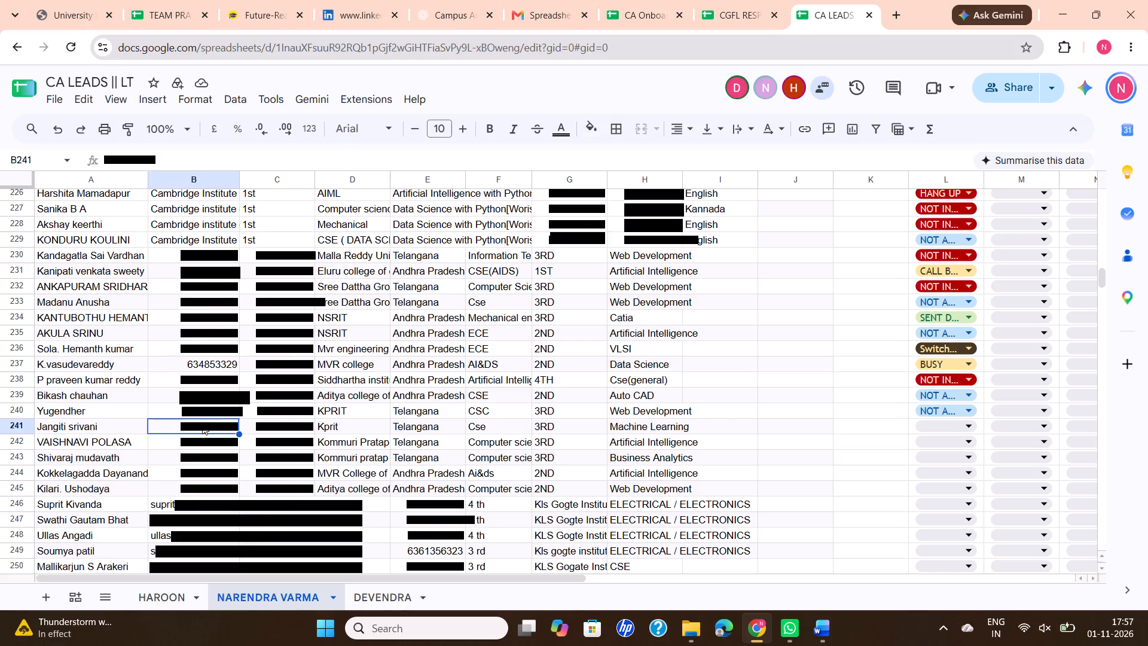
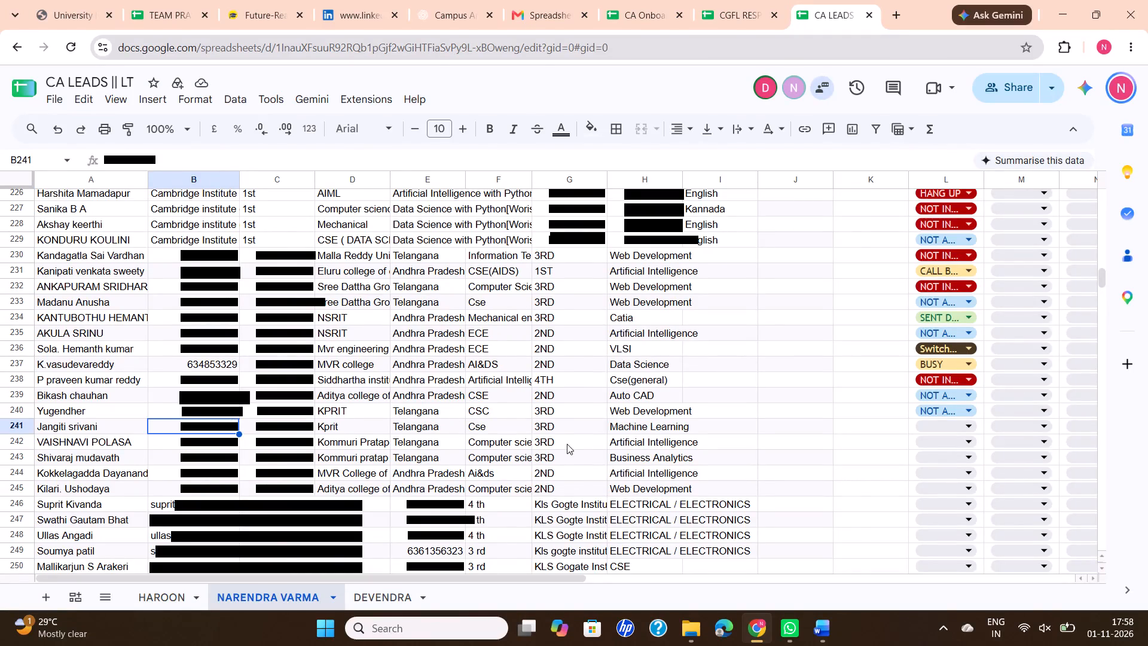
{"action": "scroll", "coordinate": [567, 444], "scroll_direction": "left", "scroll_amount": 1}
{"action": "left_click", "coordinate": [883, 426]}
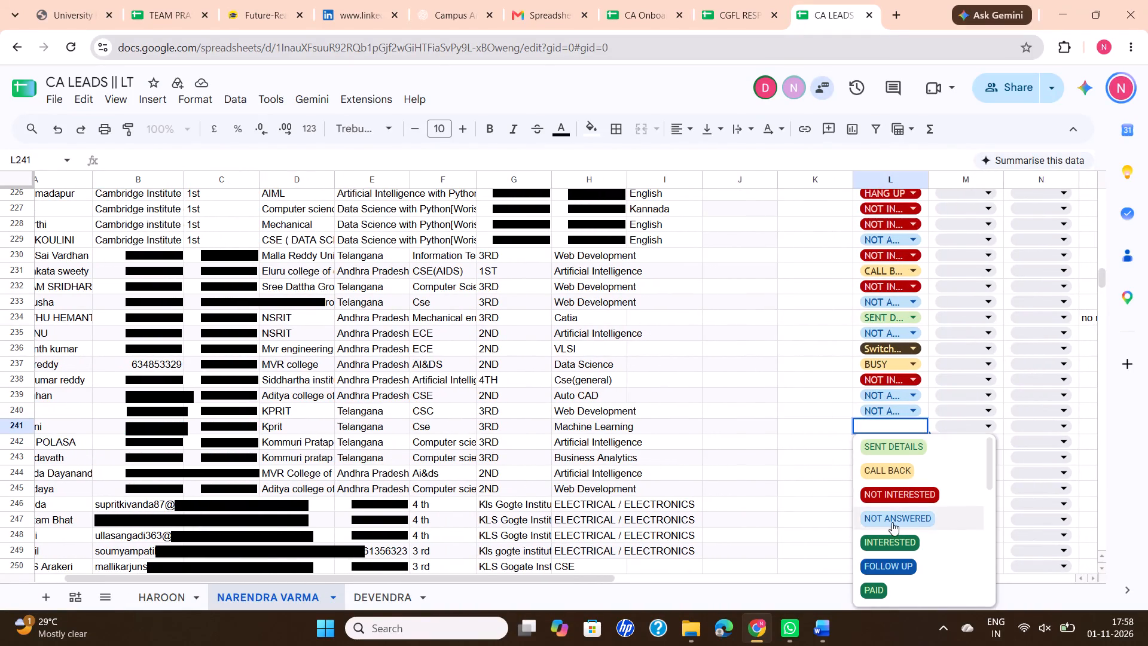
{"action": "scroll", "coordinate": [886, 540], "scroll_direction": "down", "scroll_amount": 3}
{"action": "left_click", "coordinate": [890, 467]}
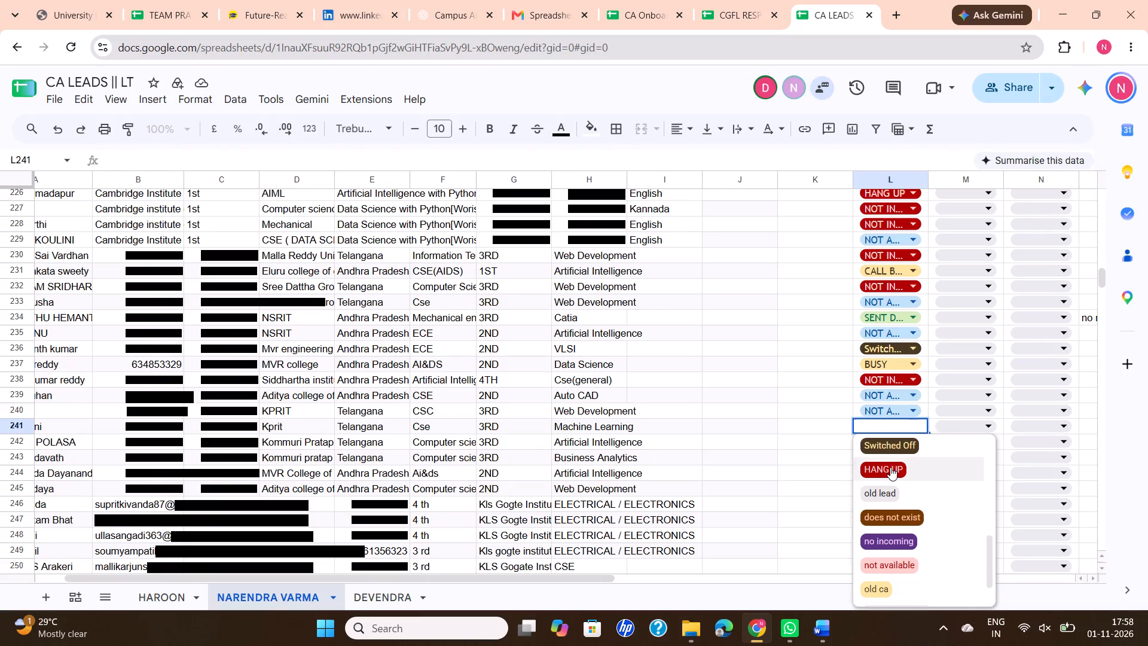
Go back to the earlier Brindavan college leads and select the number noted in cell J205.
{"action": "scroll", "coordinate": [741, 376], "scroll_direction": "up", "scroll_amount": 4}
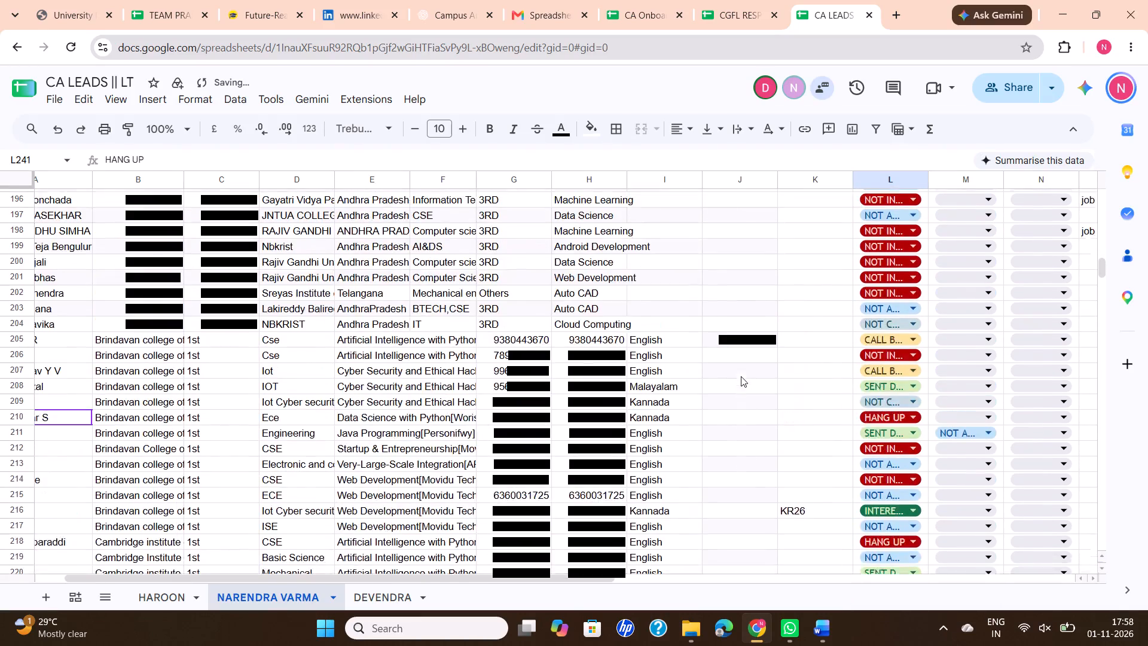
{"action": "scroll", "coordinate": [741, 376], "scroll_direction": "up", "scroll_amount": 1}
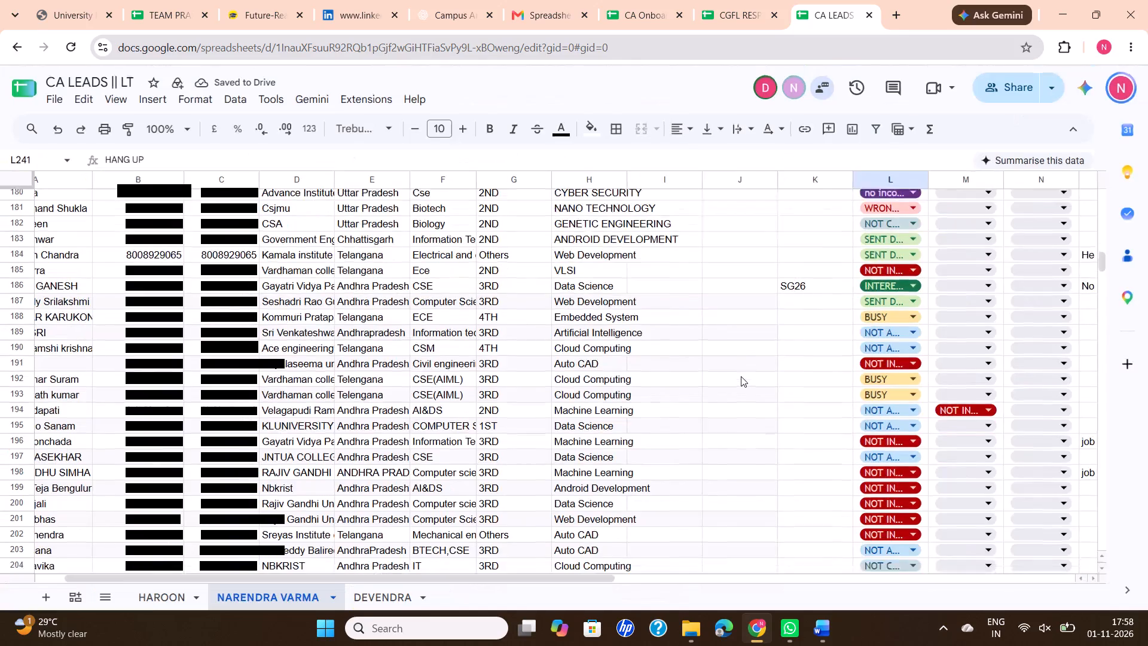
{"action": "scroll", "coordinate": [741, 376], "scroll_direction": "down", "scroll_amount": 1}
{"action": "left_click", "coordinate": [744, 452]}
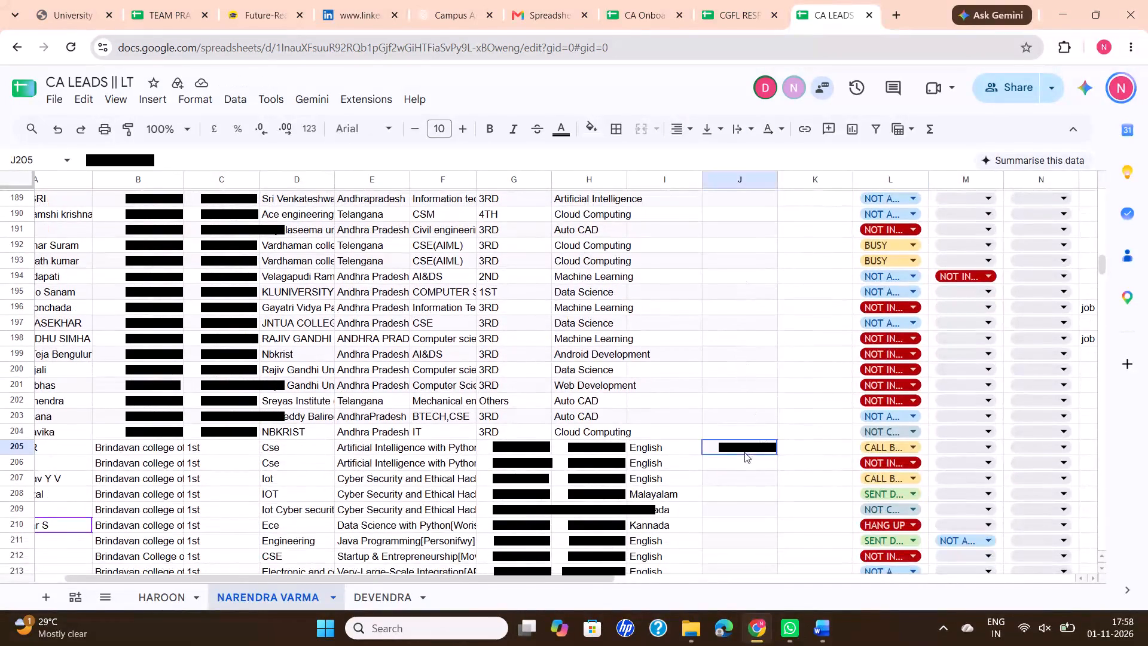
{"action": "scroll", "coordinate": [744, 452], "scroll_direction": "right", "scroll_amount": 2}
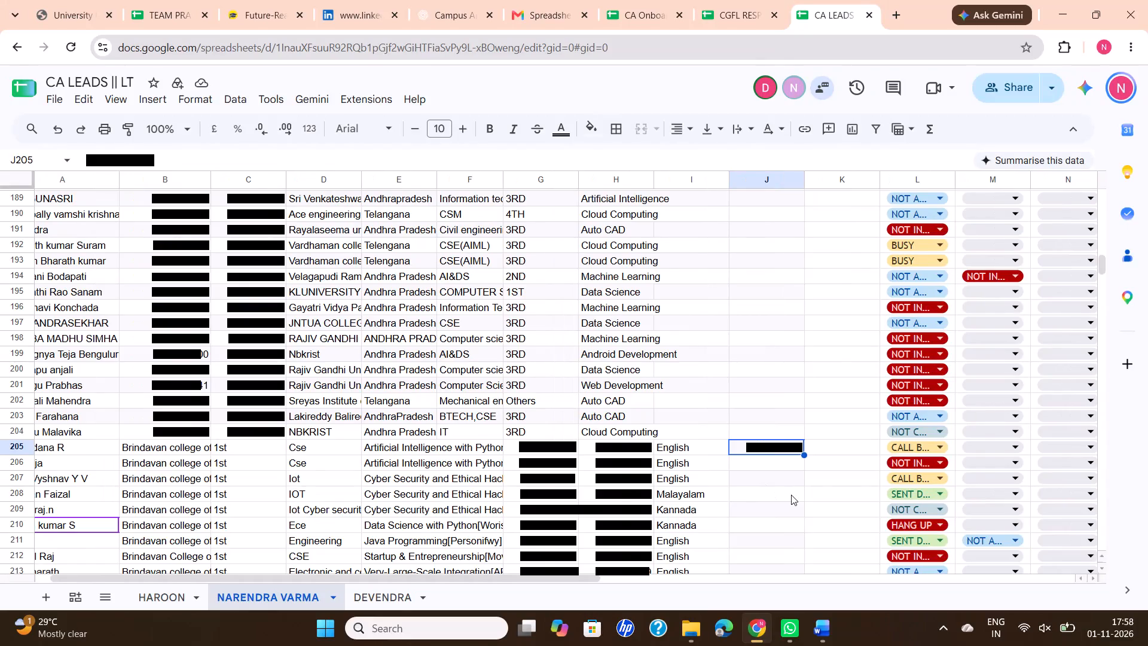
Return to the first lead without a call status and select its contact number in cell C242.
{"action": "scroll", "coordinate": [791, 495], "scroll_direction": "down", "scroll_amount": 3}
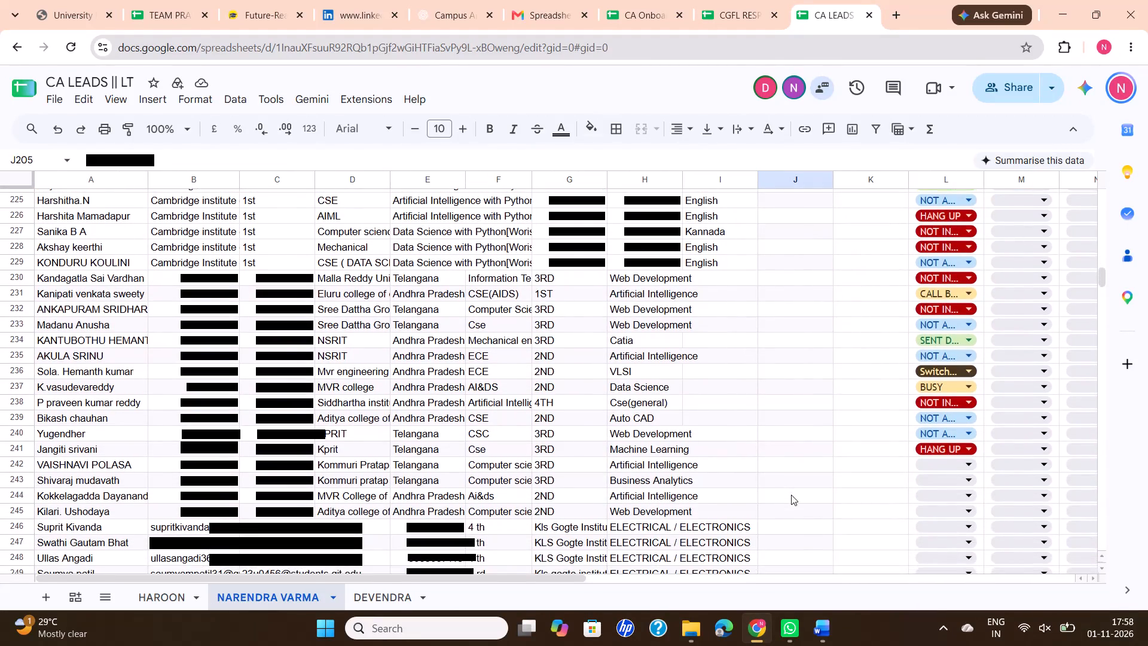
{"action": "scroll", "coordinate": [791, 495], "scroll_direction": "down", "scroll_amount": 1}
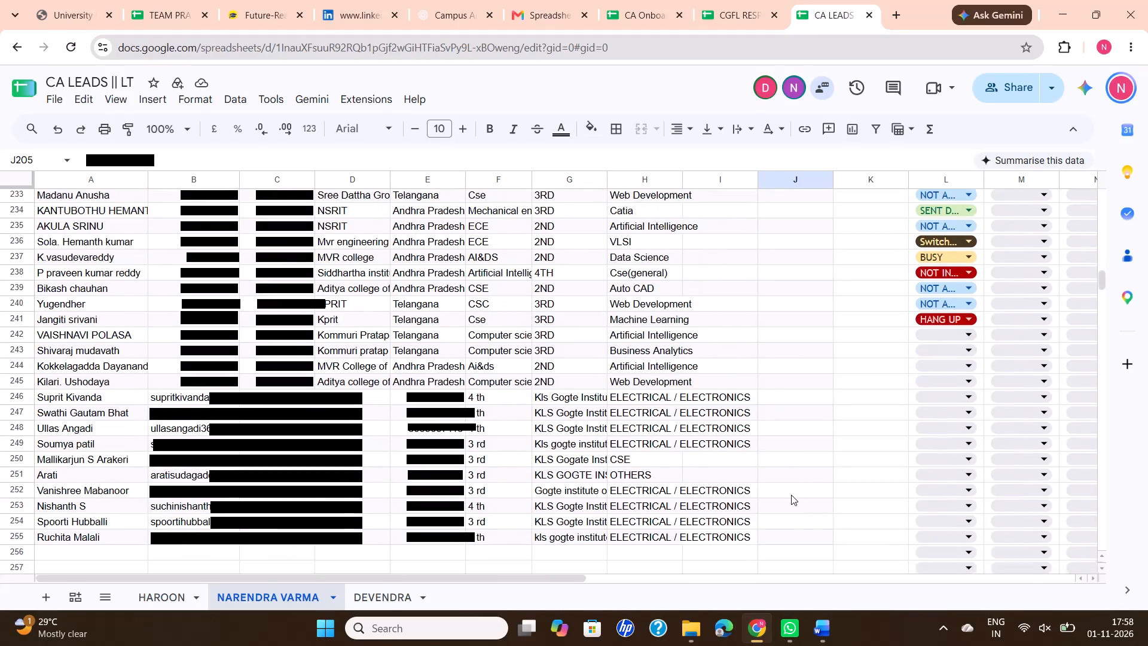
{"action": "scroll", "coordinate": [791, 495], "scroll_direction": "down", "scroll_amount": 1}
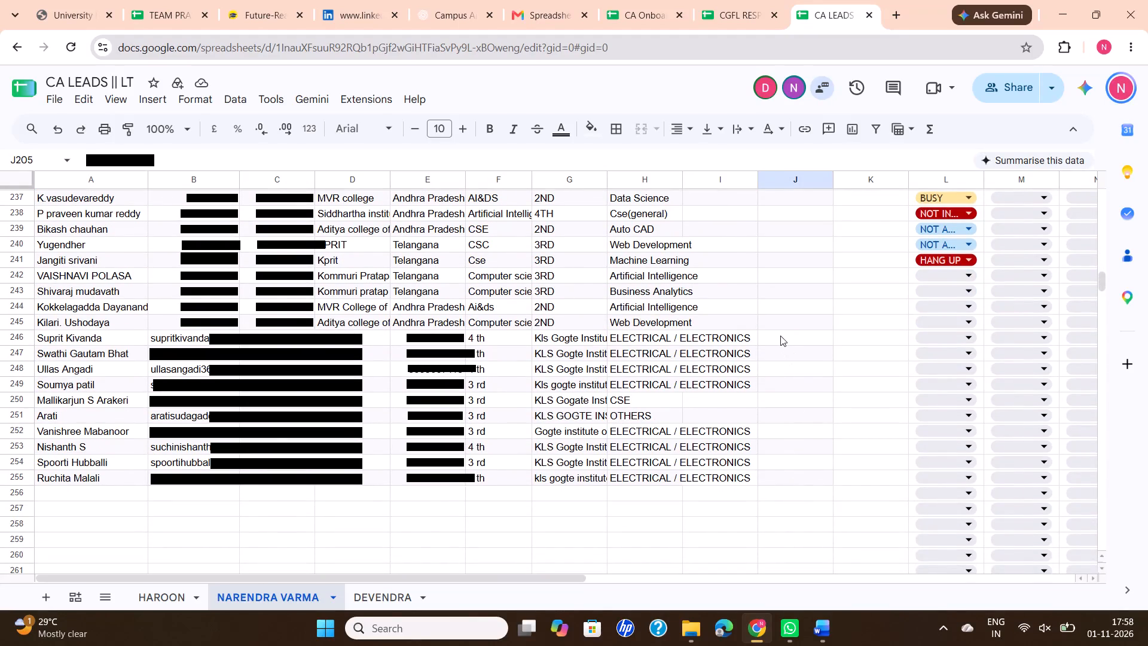
{"action": "left_click", "coordinate": [780, 336]}
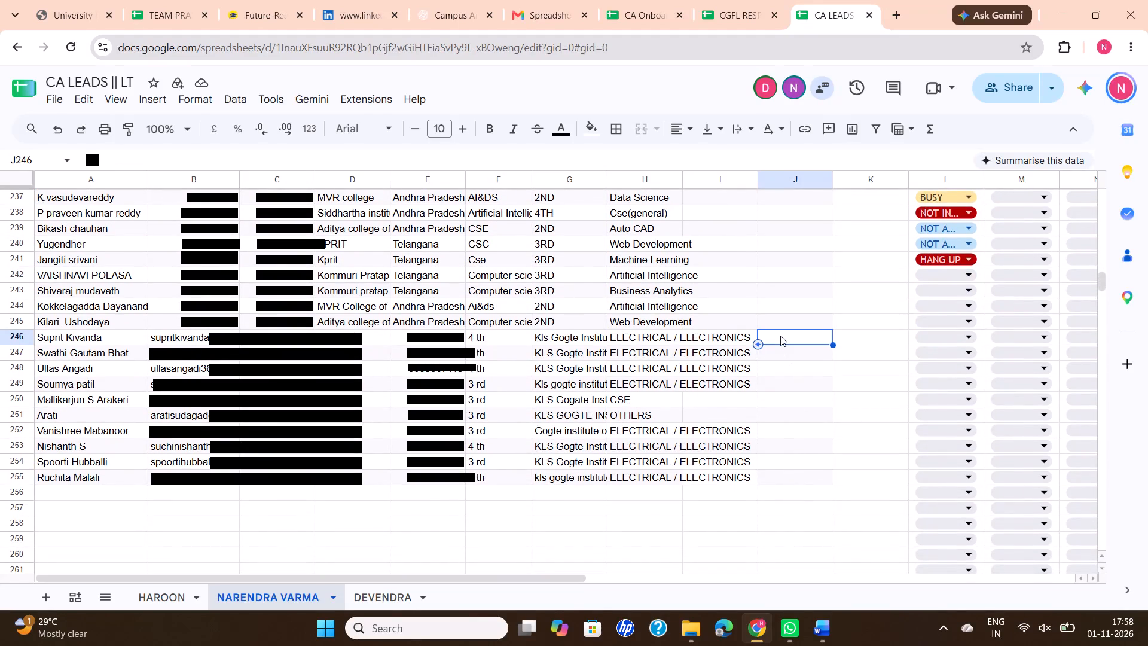
{"action": "left_click", "coordinate": [787, 276]}
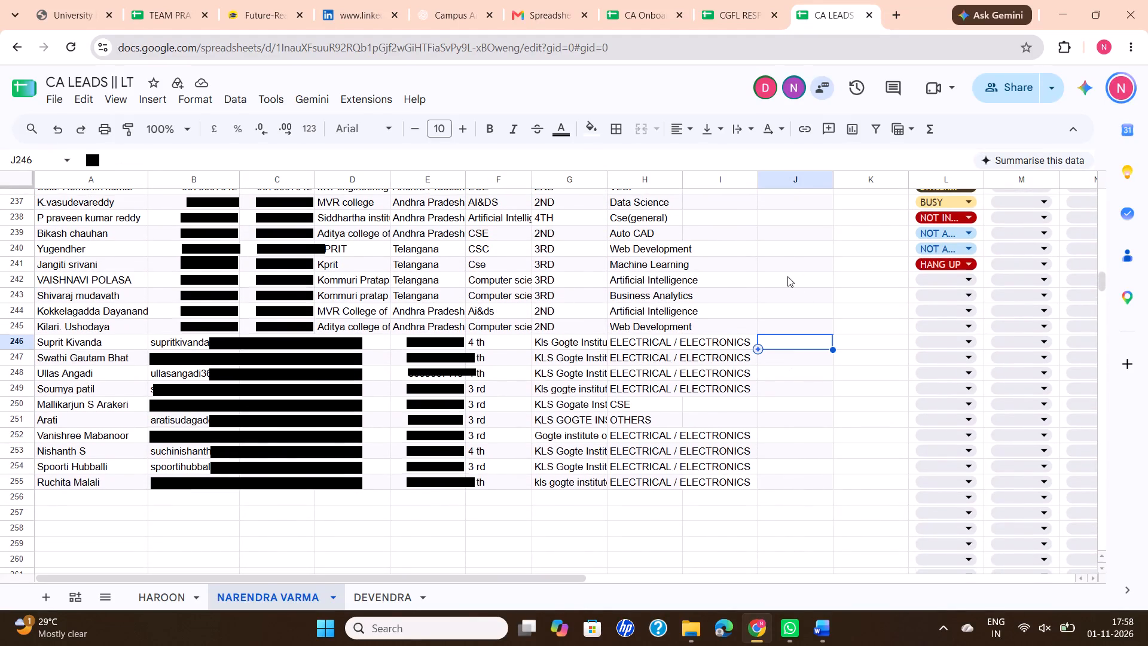
{"action": "scroll", "coordinate": [787, 276], "scroll_direction": "right", "scroll_amount": 1}
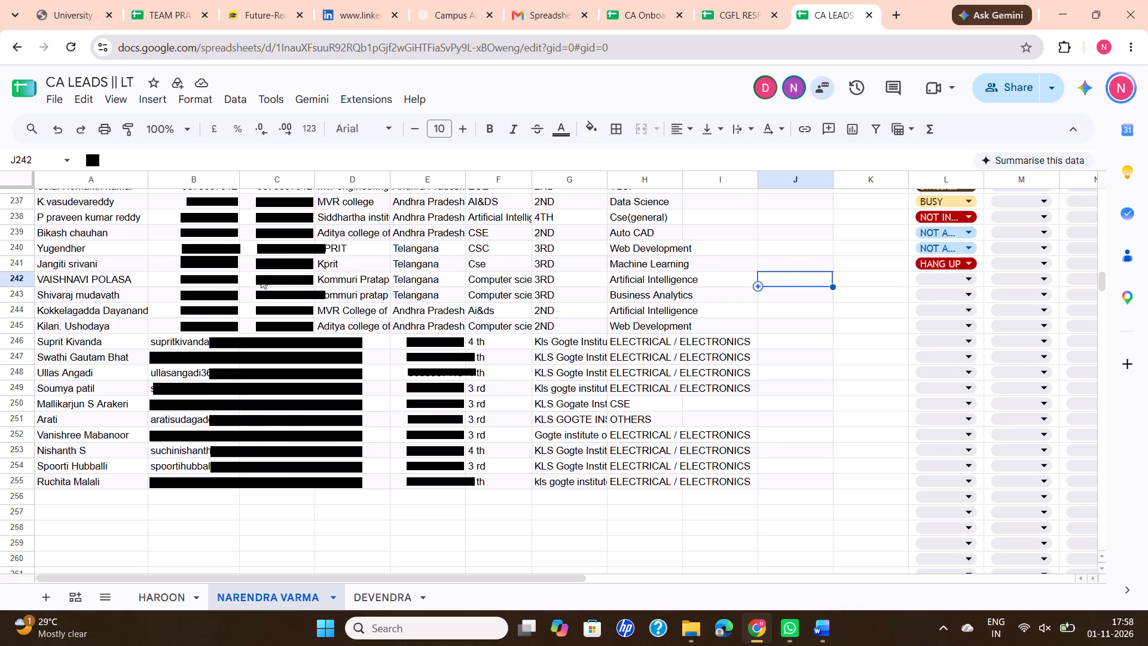
{"action": "left_click", "coordinate": [286, 282]}
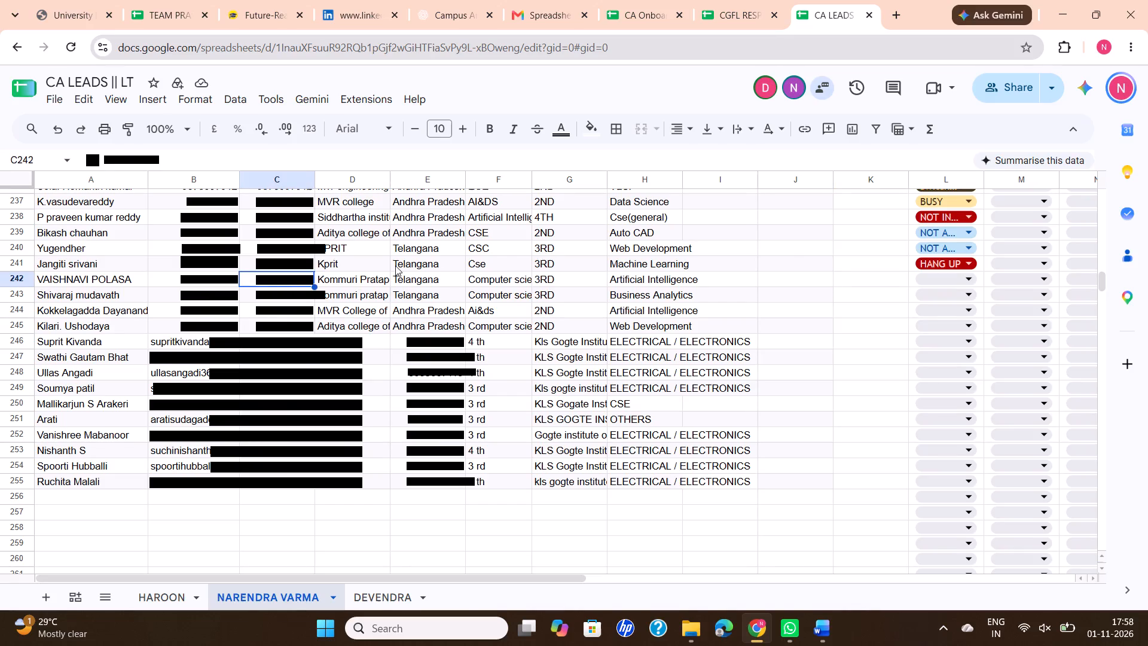
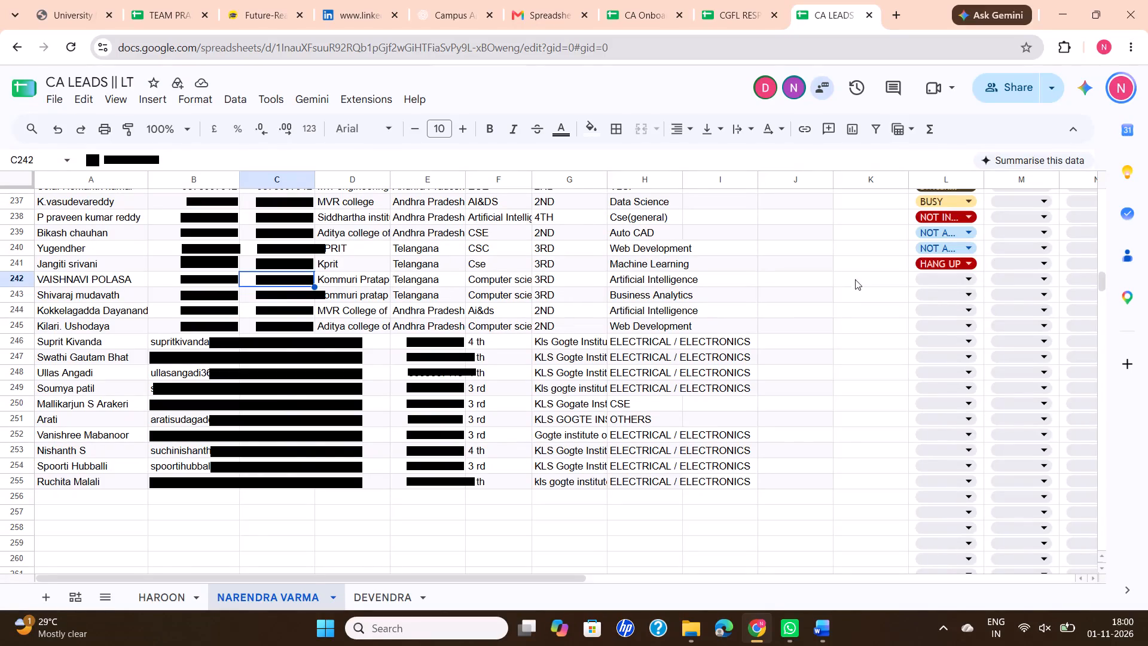
Set the call status of the lead in row 242 to NOT ANSWERED.
{"action": "left_click", "coordinate": [926, 278]}
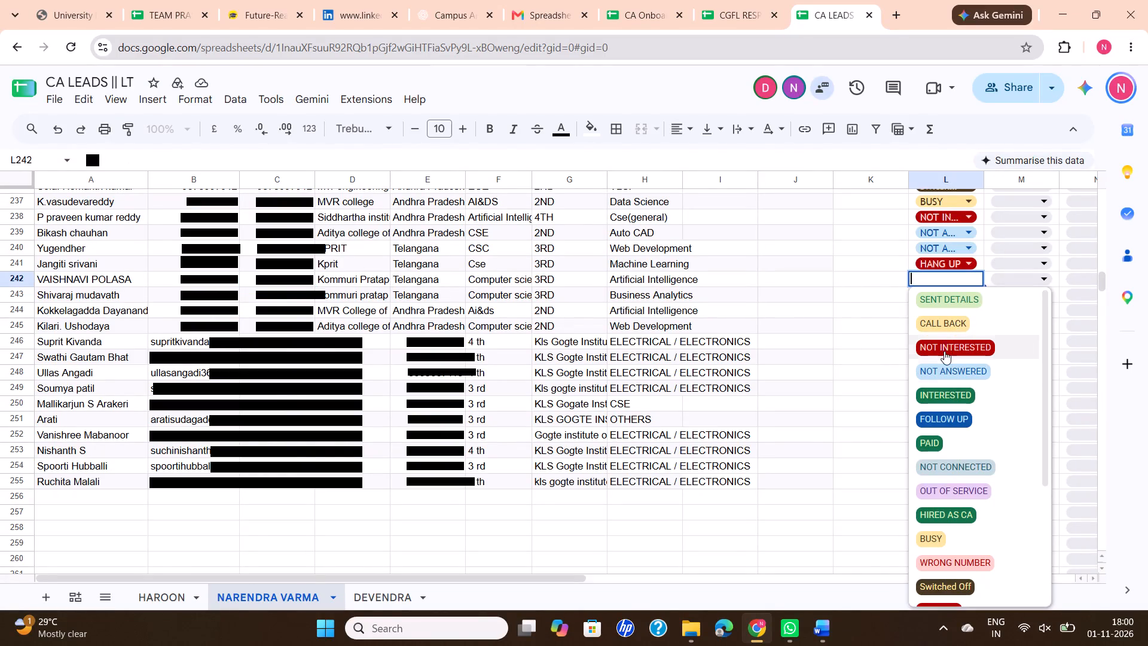
{"action": "left_click", "coordinate": [938, 367]}
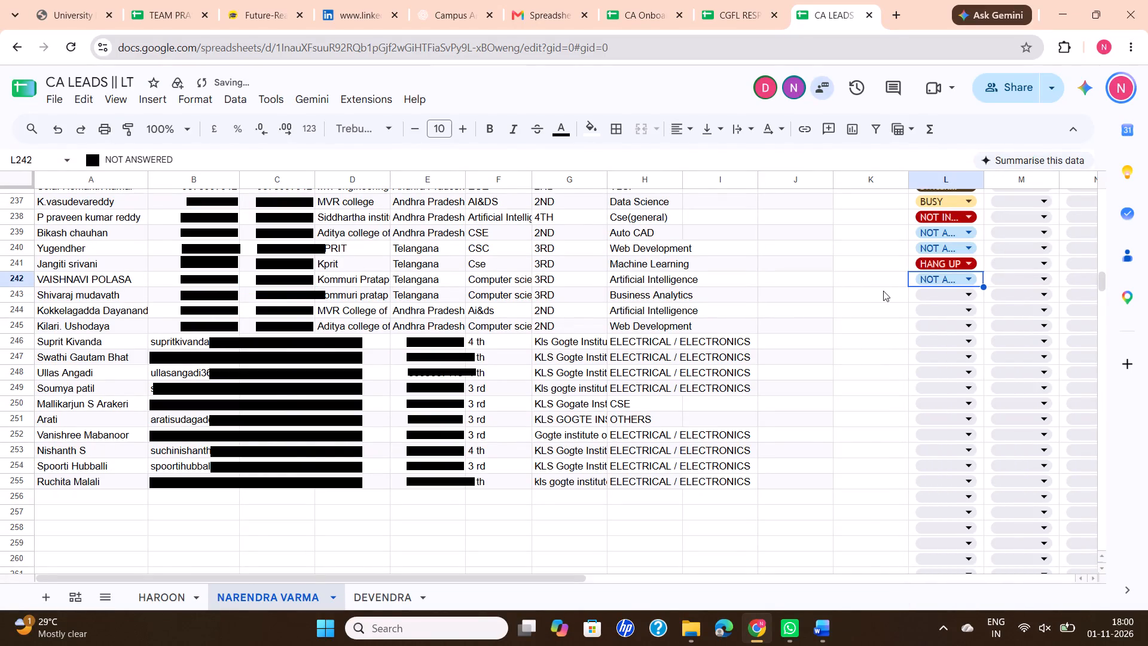
{"action": "left_click", "coordinate": [883, 291]}
Select the contact number in cell C243 for the next uncalled lead.
{"action": "scroll", "coordinate": [883, 291], "scroll_direction": "right", "scroll_amount": 3}
{"action": "left_click", "coordinate": [286, 291]}
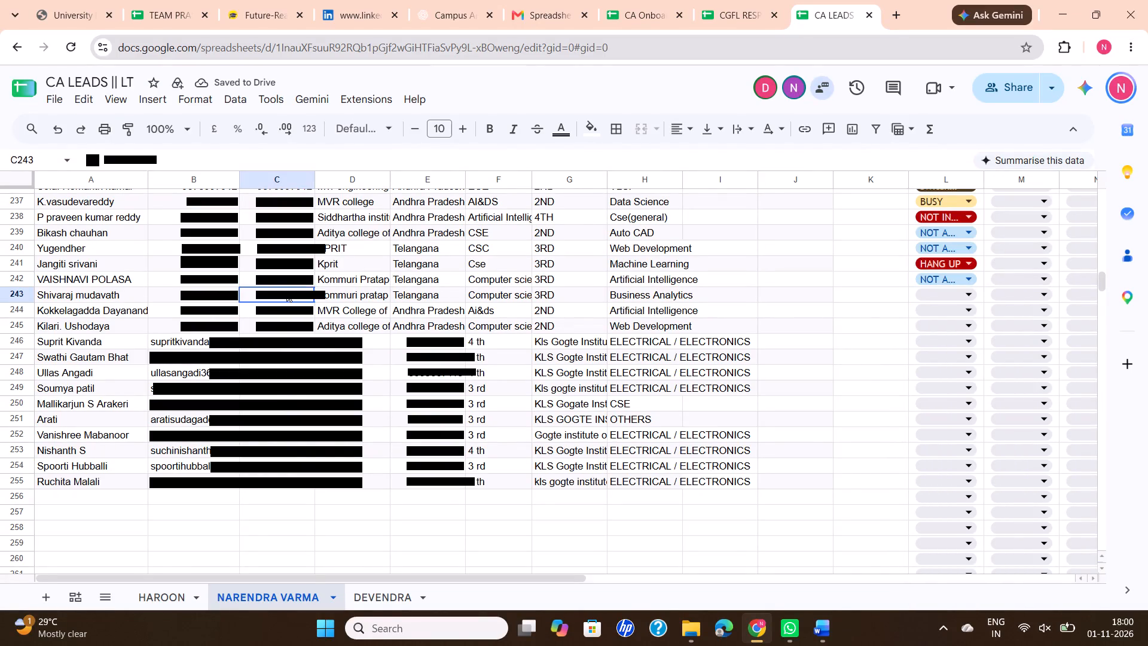
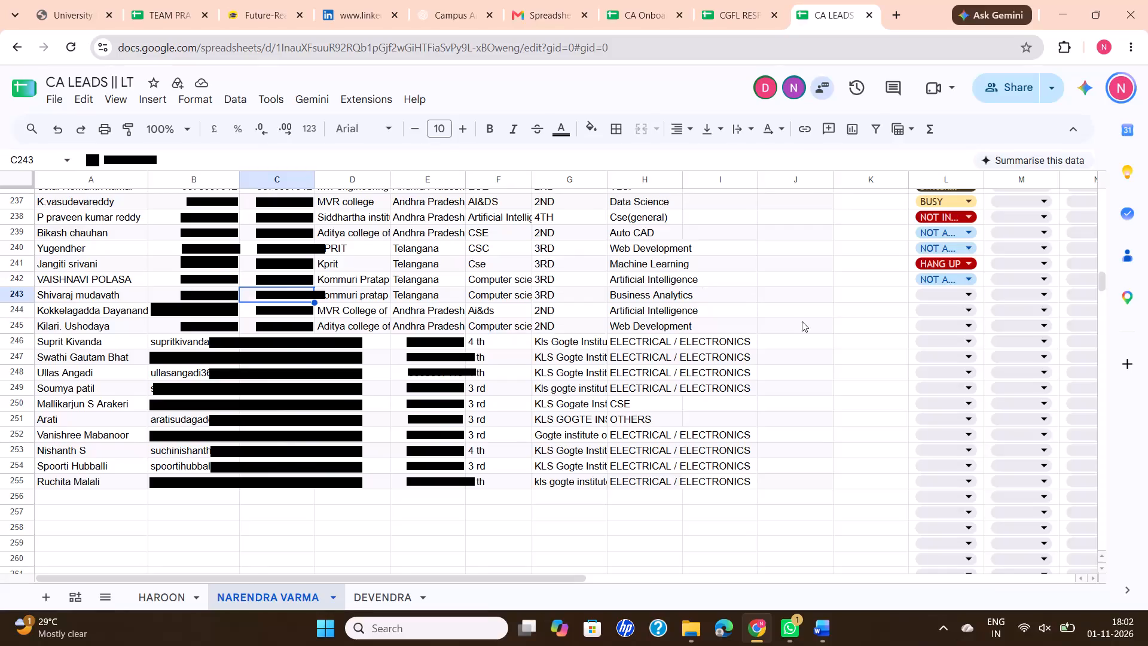
Set the call status of the row 243 Business Analytics lead to NOT INTERESTED in column L.
{"action": "scroll", "coordinate": [894, 315], "scroll_direction": "left", "scroll_amount": 2}
{"action": "left_click", "coordinate": [769, 289]}
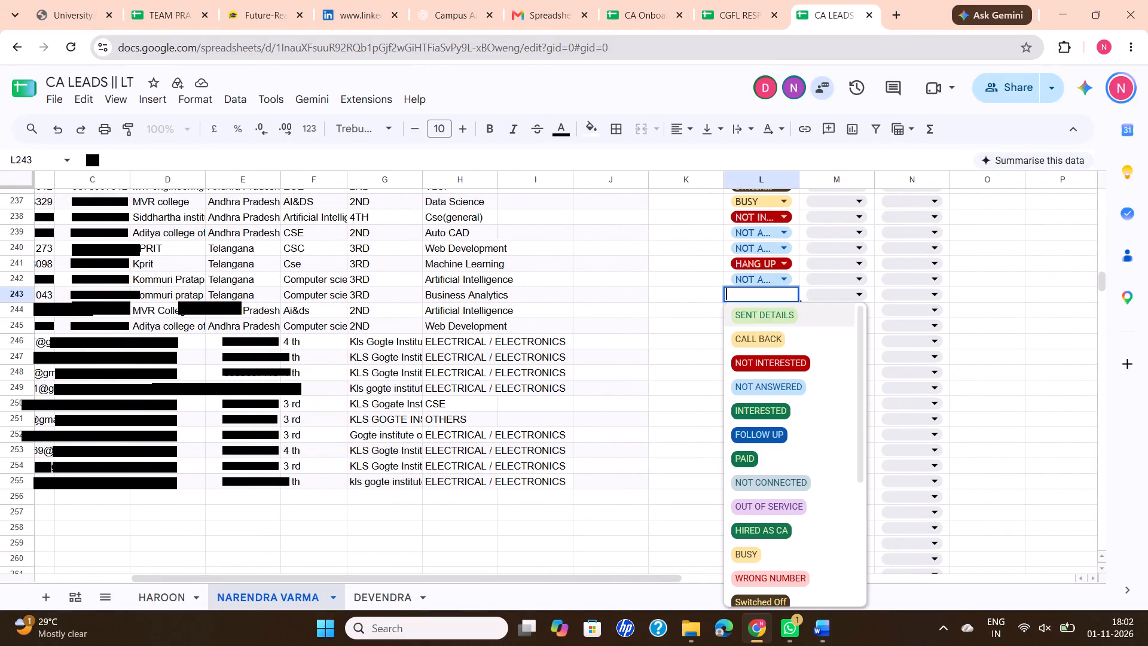
{"action": "left_click", "coordinate": [766, 364]}
{"action": "left_click", "coordinate": [707, 313]}
{"action": "scroll", "coordinate": [707, 313], "scroll_direction": "right", "scroll_amount": 4}
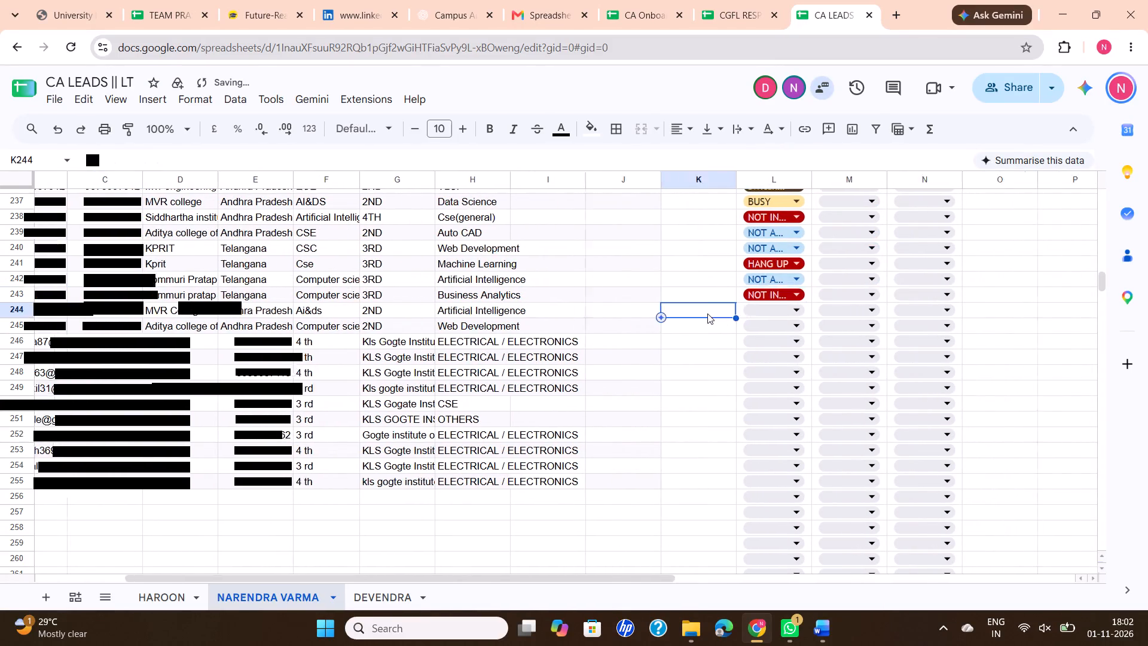
Check the name and contact number of the lead in row 244 and set the call status in L244 to NOT ANSWERED.
{"action": "scroll", "coordinate": [707, 313], "scroll_direction": "right", "scroll_amount": 2}
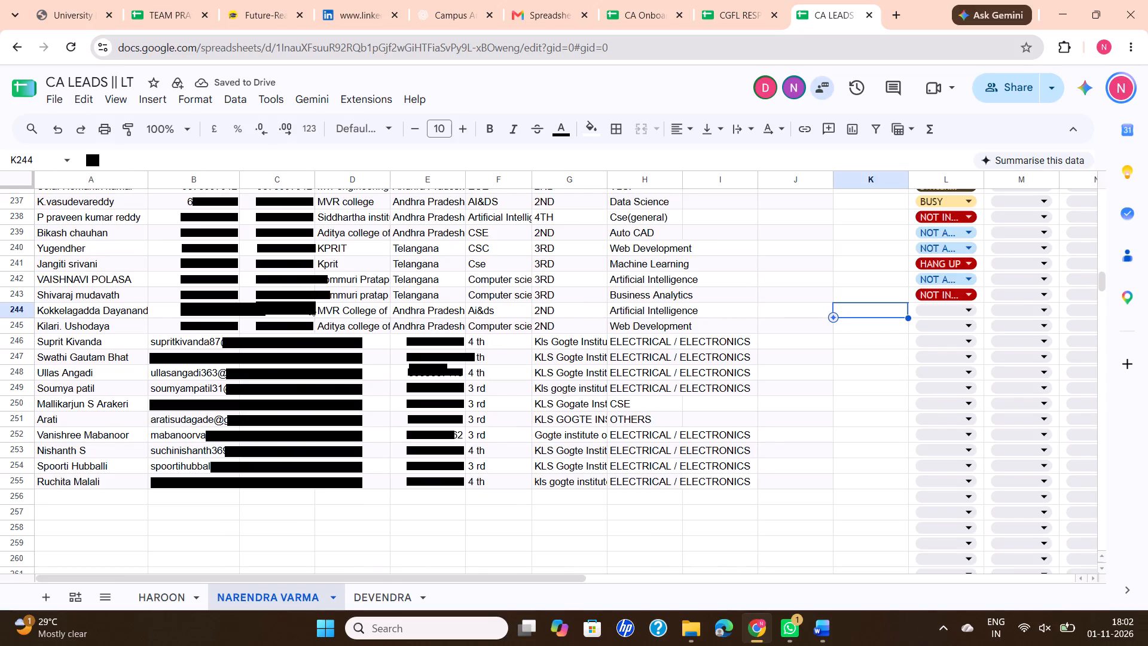
{"action": "double_click", "coordinate": [127, 306]}
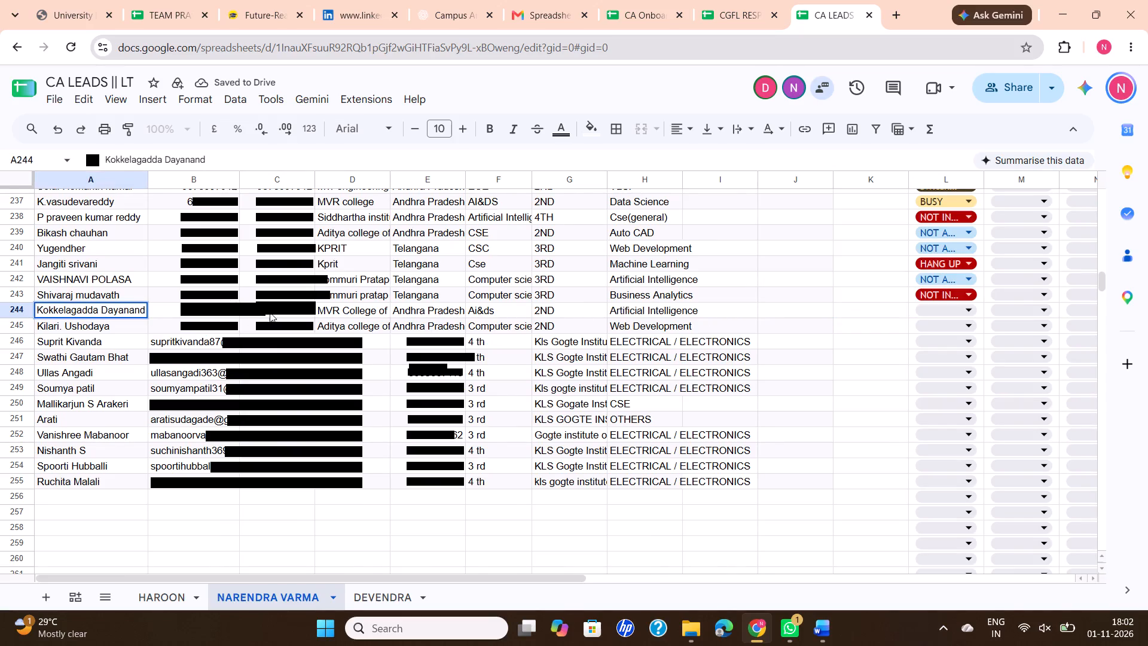
{"action": "left_click", "coordinate": [270, 312]}
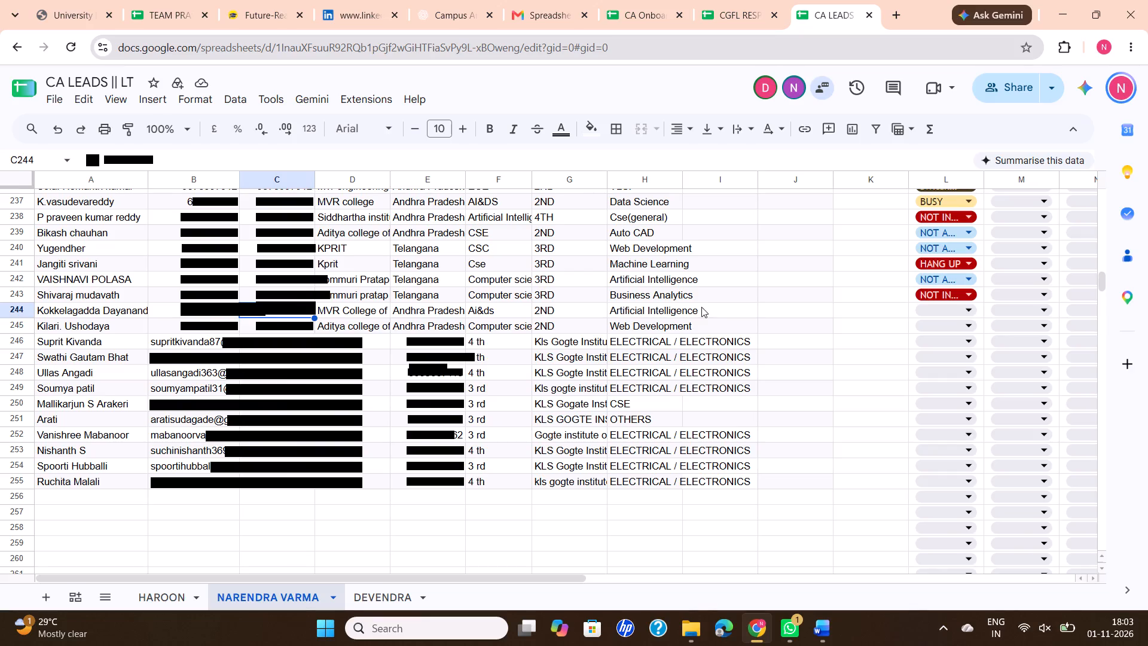
{"action": "left_click", "coordinate": [927, 308]}
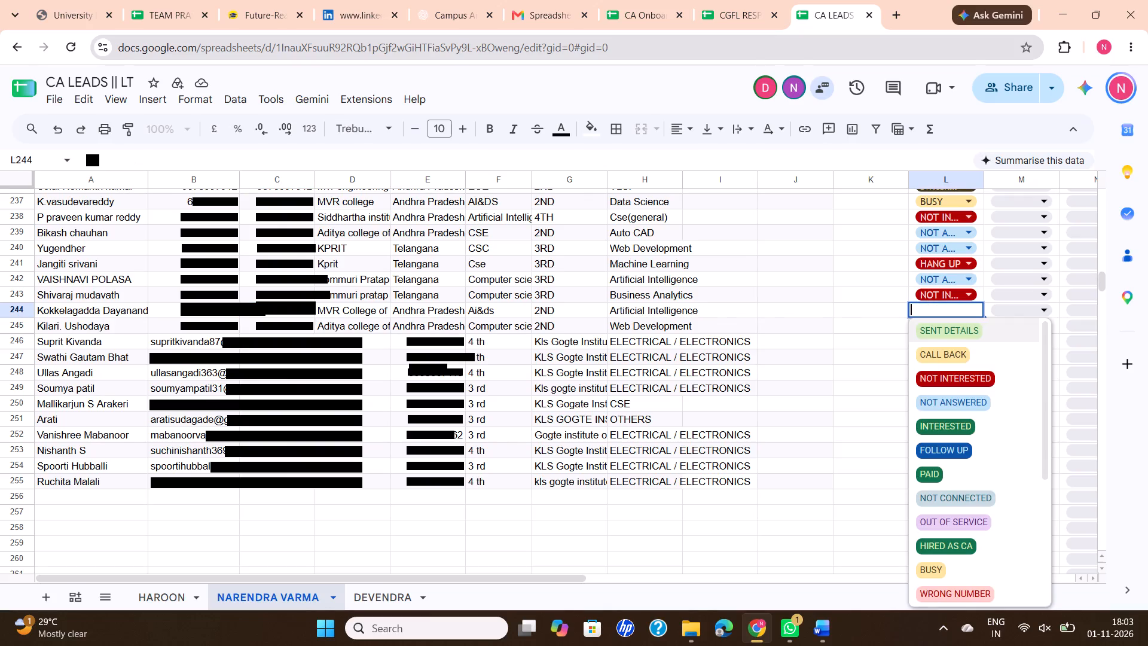
{"action": "left_click", "coordinate": [941, 394]}
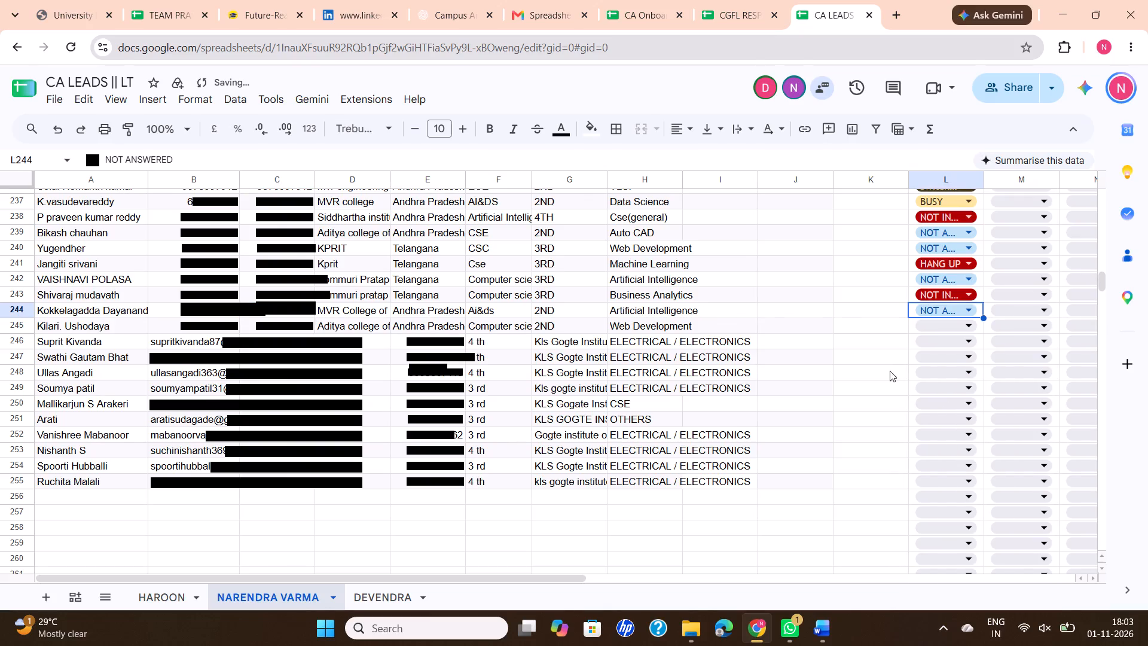
{"action": "left_click", "coordinate": [871, 327]}
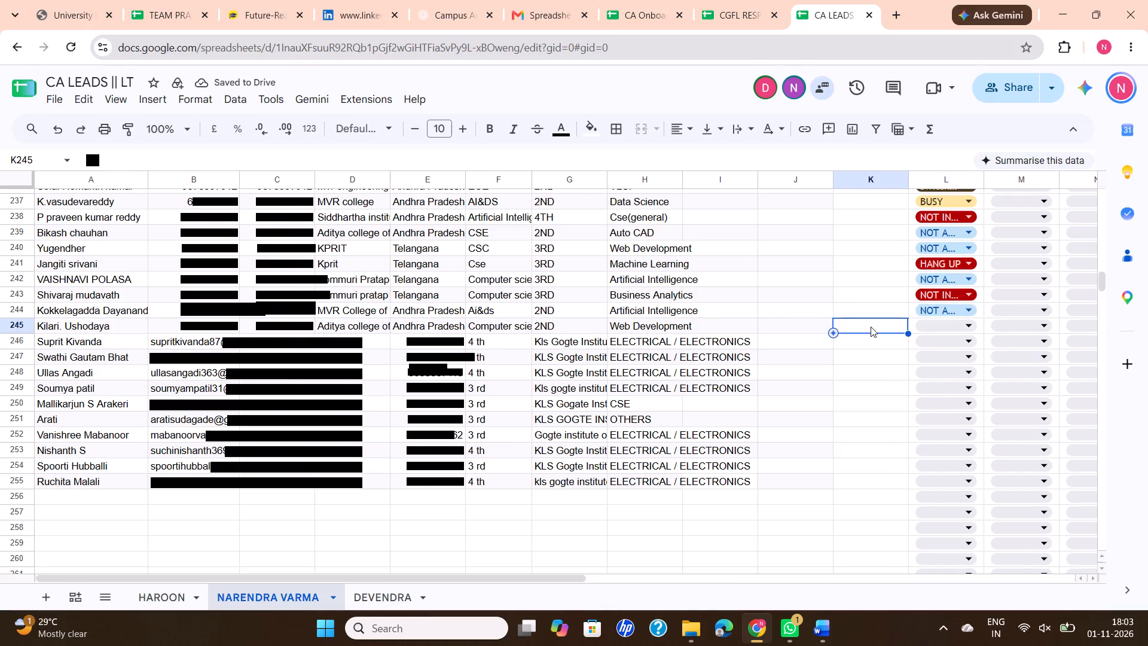
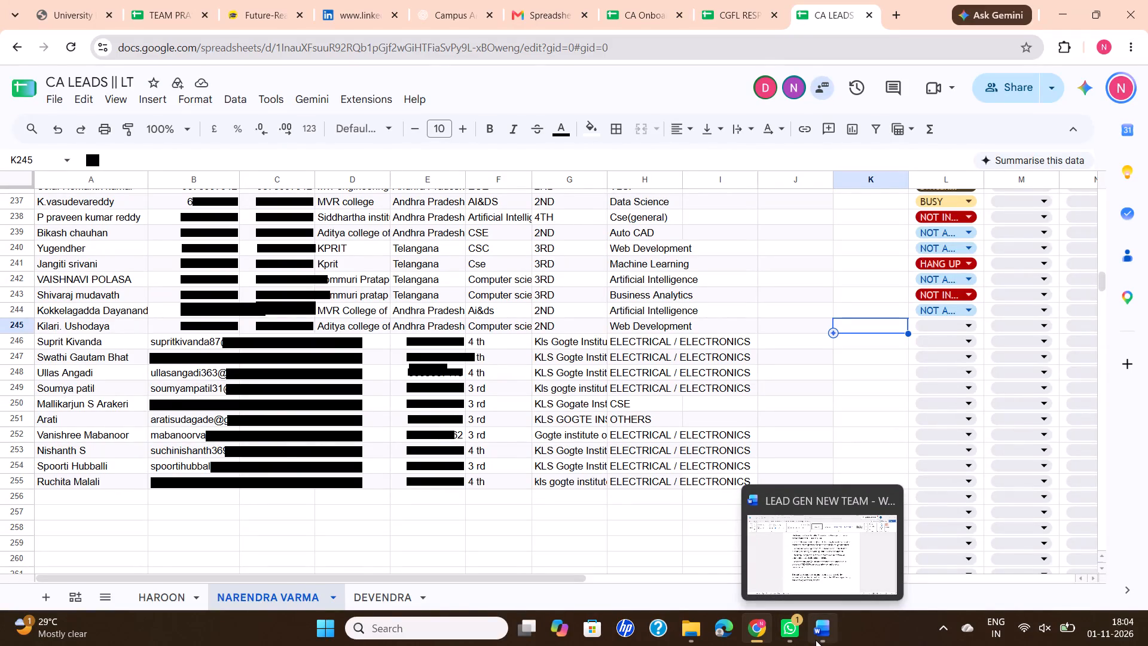
Switch to the LEAD GEN NEW TEAM document in Word and consult the calling script's Introduction and Availability section.
{"action": "left_click", "coordinate": [816, 640]}
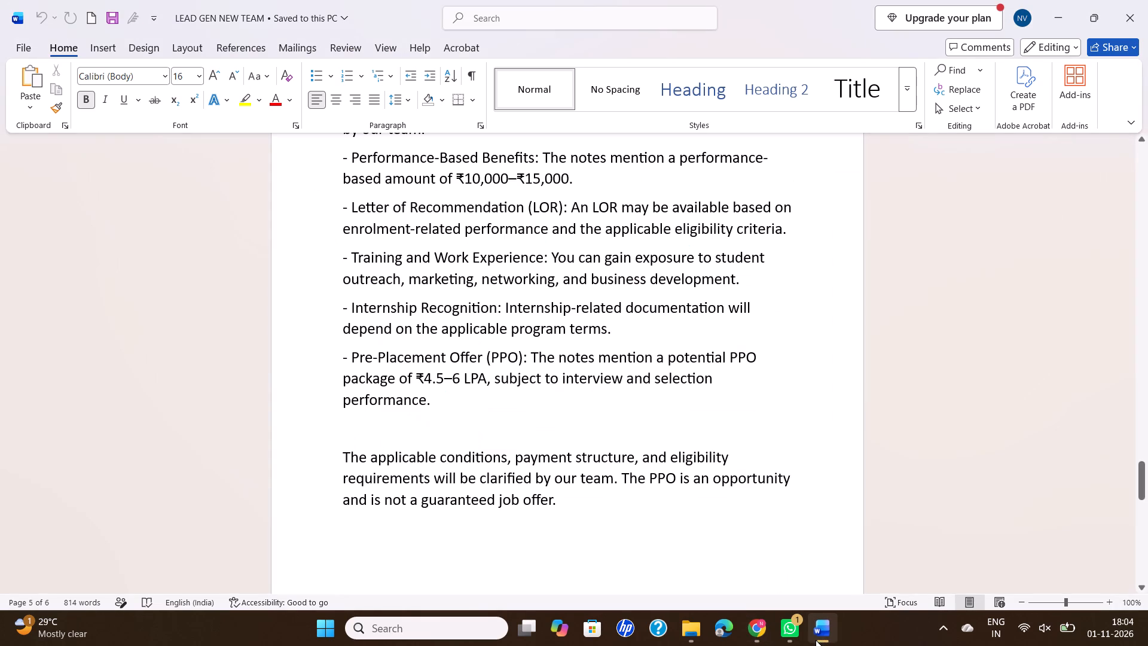
{"action": "scroll", "coordinate": [758, 504], "scroll_direction": "up", "scroll_amount": 5}
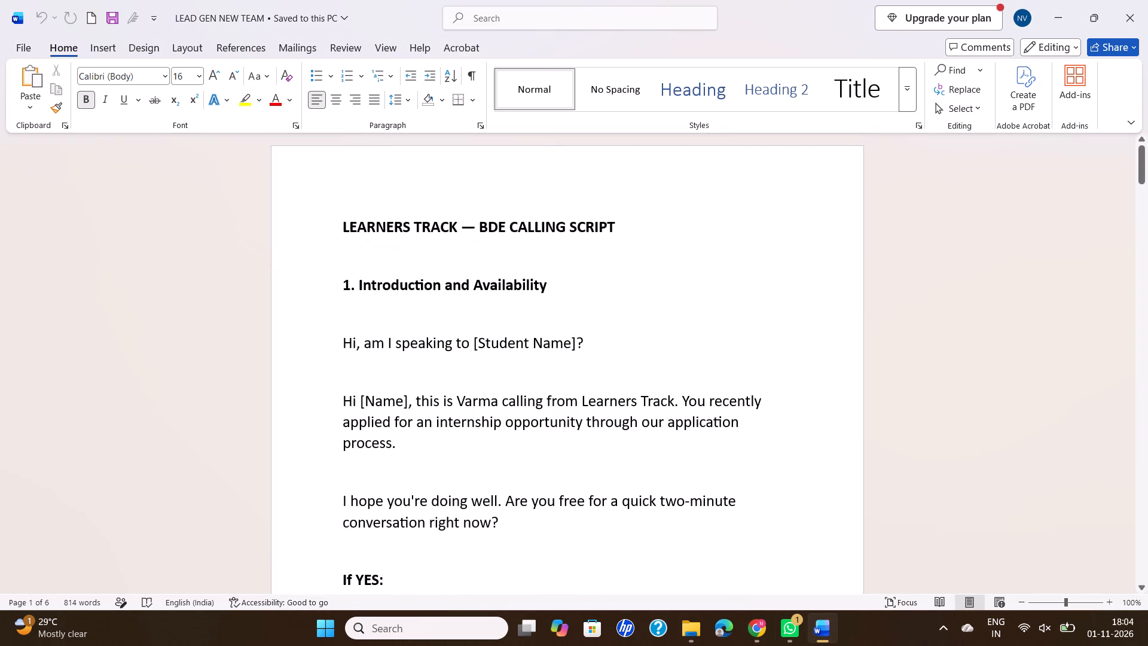
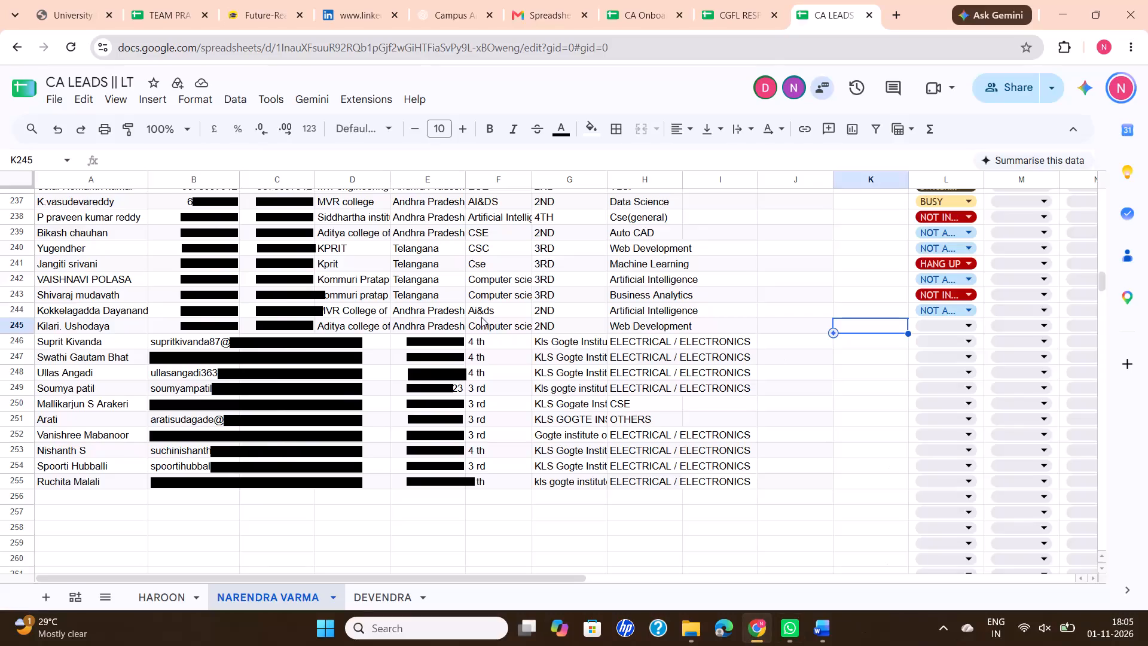
Copy the contact number of the lead in row 245 and set the call status in L245 to NOT INTERESTED.
{"action": "triple_click", "coordinate": [292, 328]}
{"action": "key", "text": "ctrl+c"}
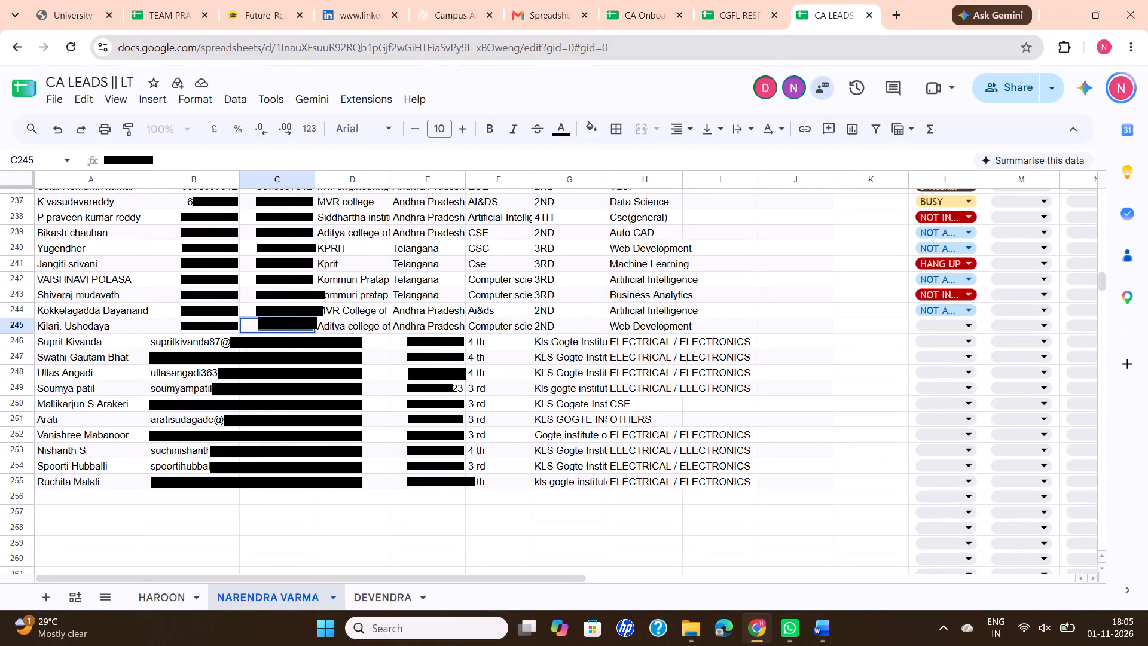
{"action": "left_click_drag", "start_coordinate": [931, 328], "coordinate": [939, 397]}
{"action": "left_click", "coordinate": [939, 397]}
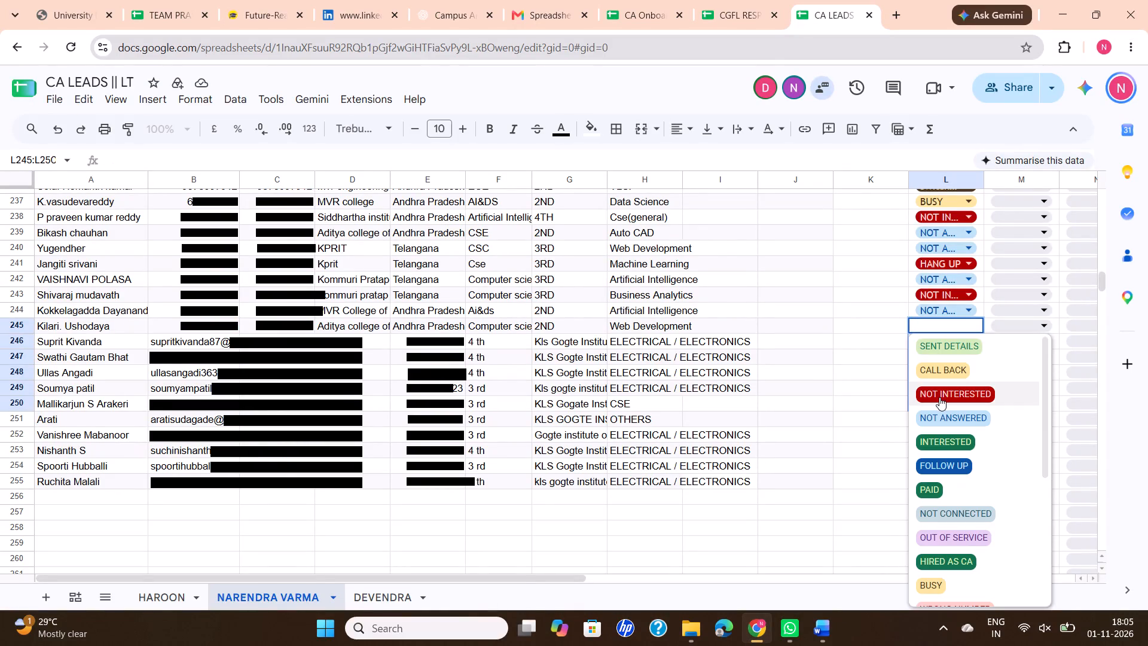
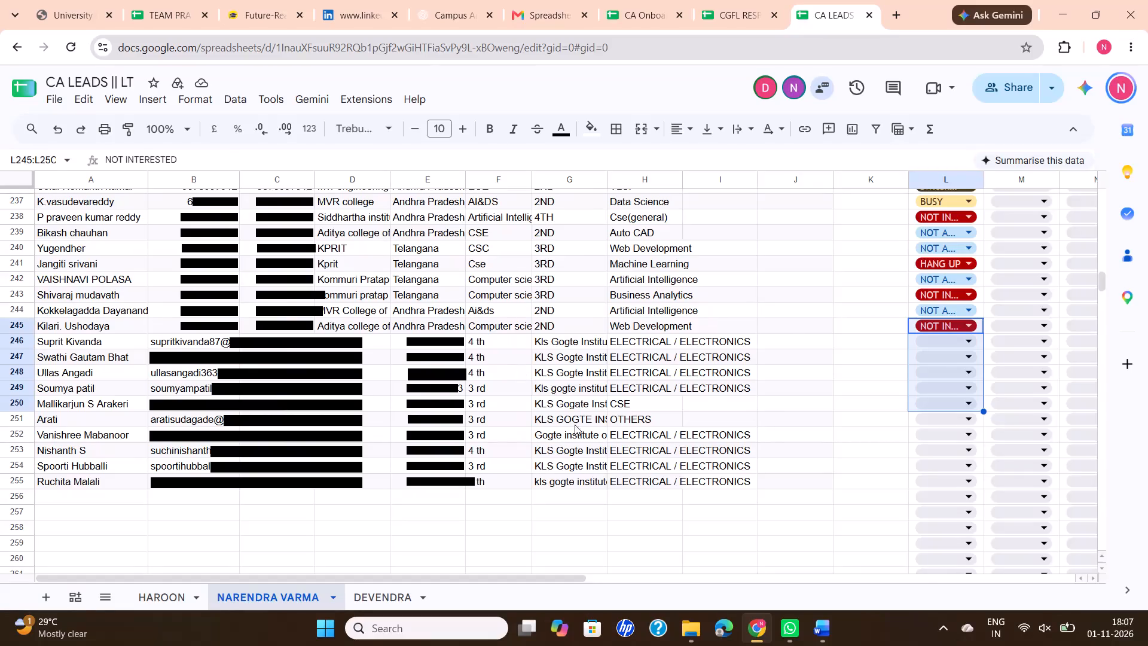
Move on to the first KLS Gogte Institute lead without a call status and select its contact number in cell E246.
{"action": "left_click", "coordinate": [798, 342]}
{"action": "scroll", "coordinate": [798, 342], "scroll_direction": "right", "scroll_amount": 4}
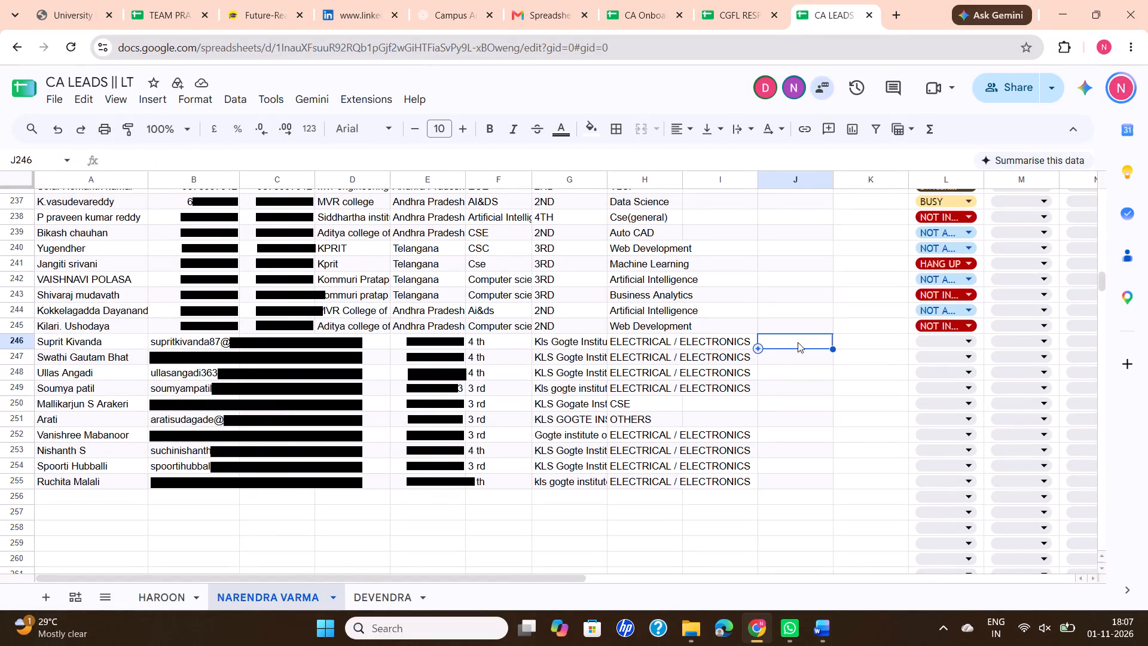
{"action": "left_click", "coordinate": [409, 341]}
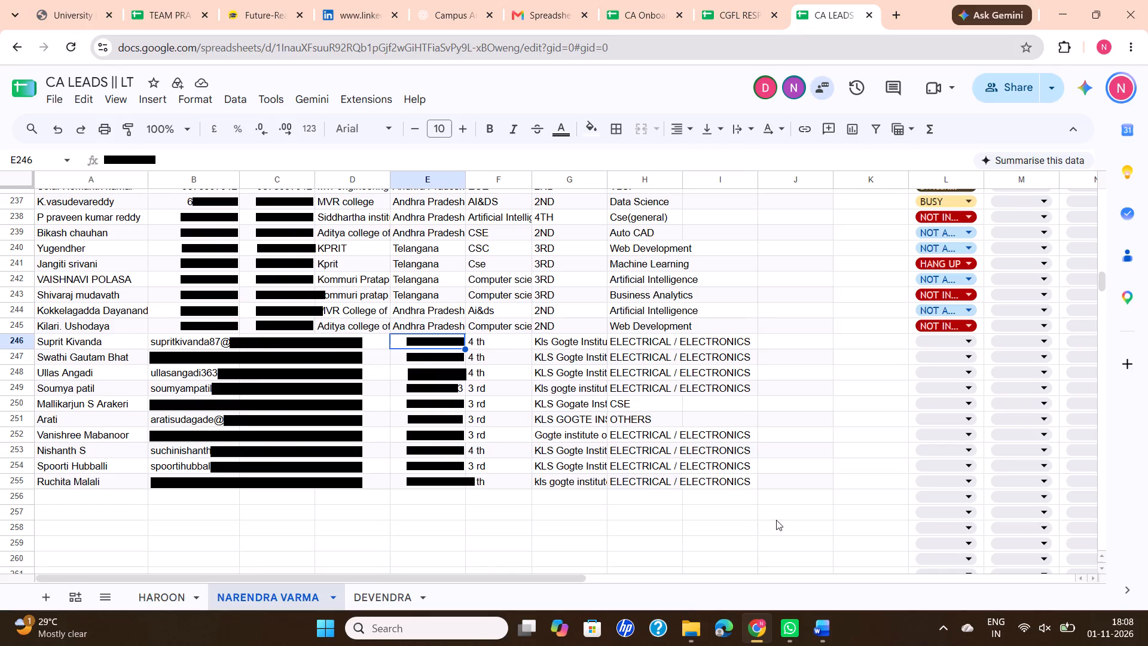
Switch to the LEAD GEN NEW TEAM document in Word and read the calling script's introduction and student profiling questions.
{"action": "left_click", "coordinate": [828, 641]}
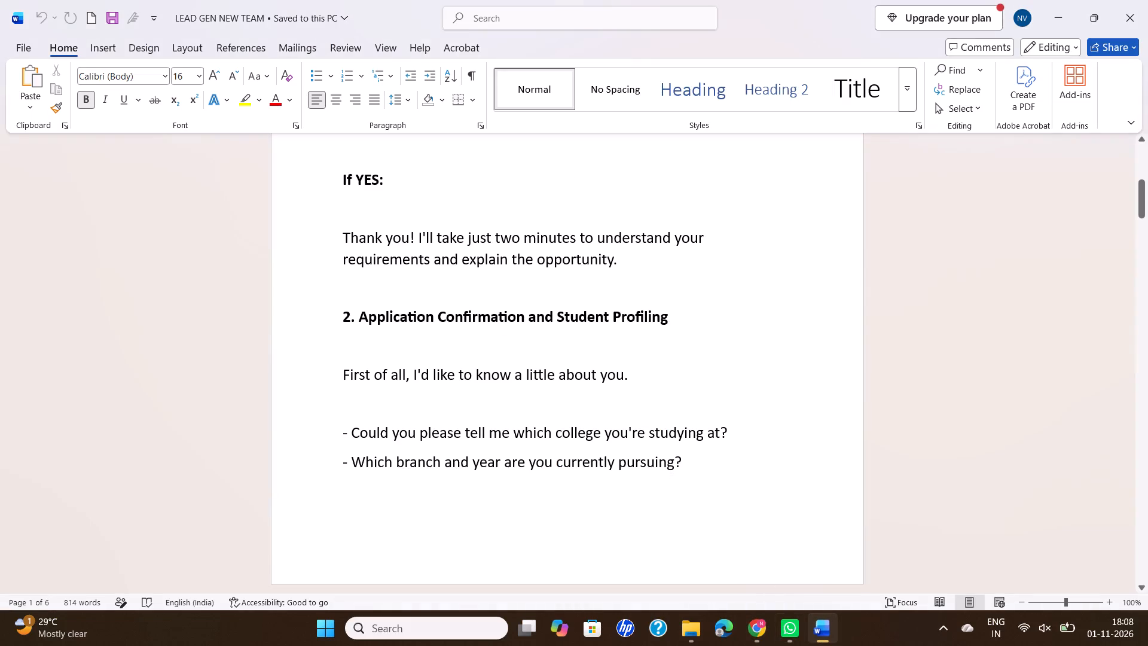
{"action": "scroll", "coordinate": [649, 406], "scroll_direction": "up", "scroll_amount": 3}
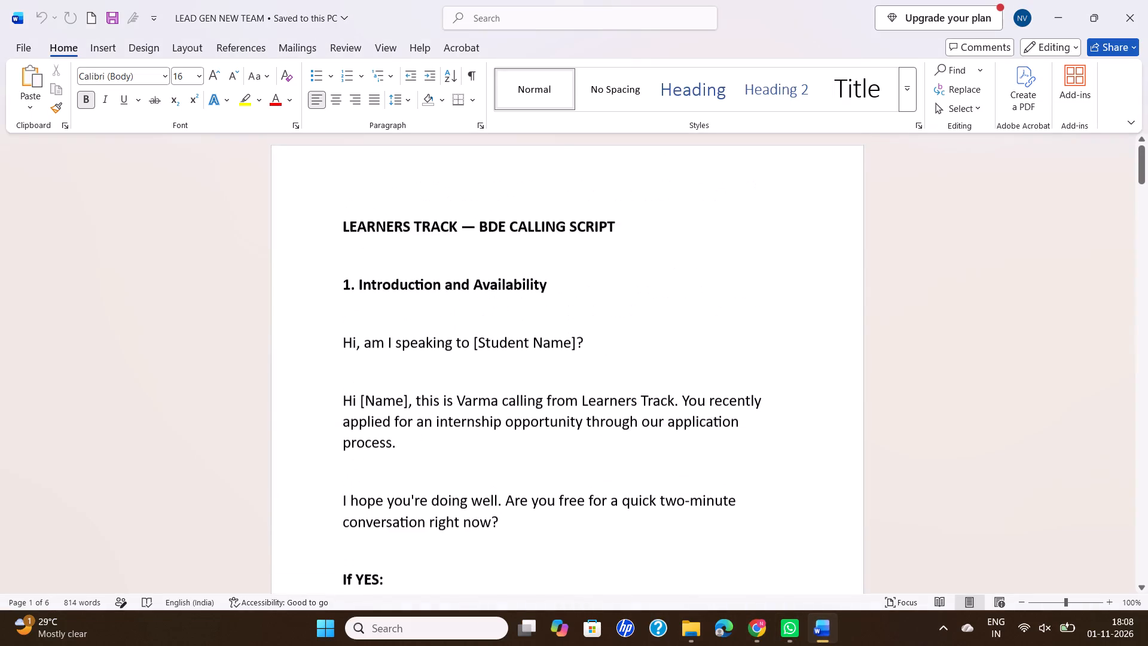
{"action": "key", "text": "Down"}
{"action": "key", "text": "Down"}
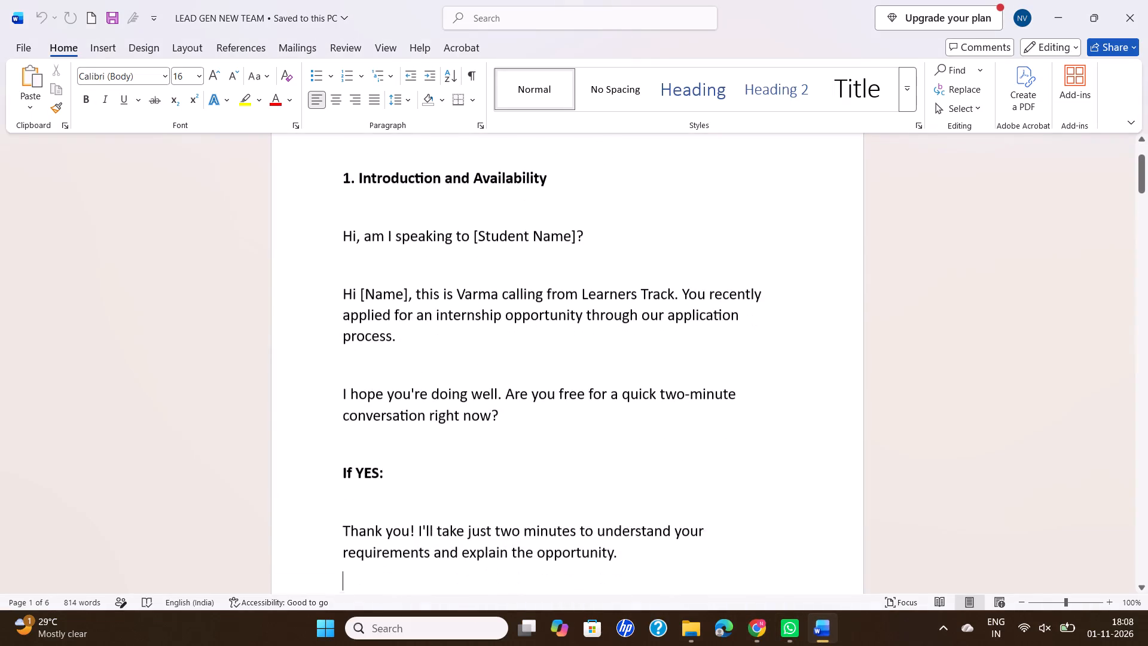
{"action": "key", "text": "Down"}
{"action": "key", "text": "Down"}
{"action": "key", "text": "Down"}
{"action": "key", "text": "Down"}
{"action": "key", "text": "Down"}
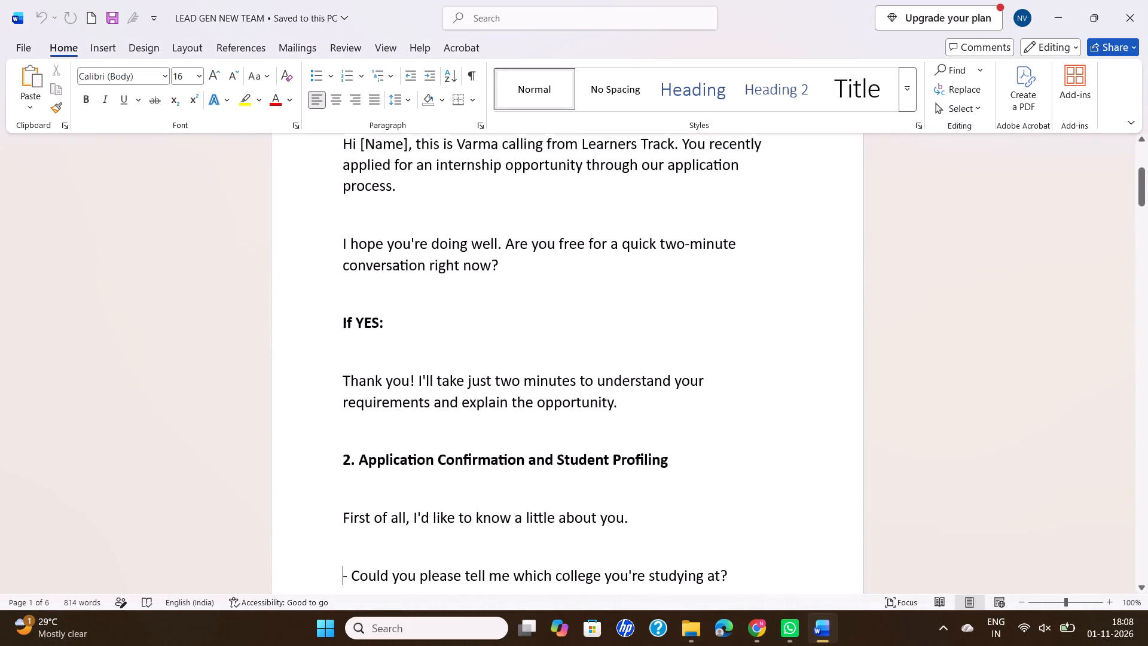
{"action": "key", "text": "Down"}
{"action": "key", "text": "Down"}
{"action": "key", "text": "Down"}
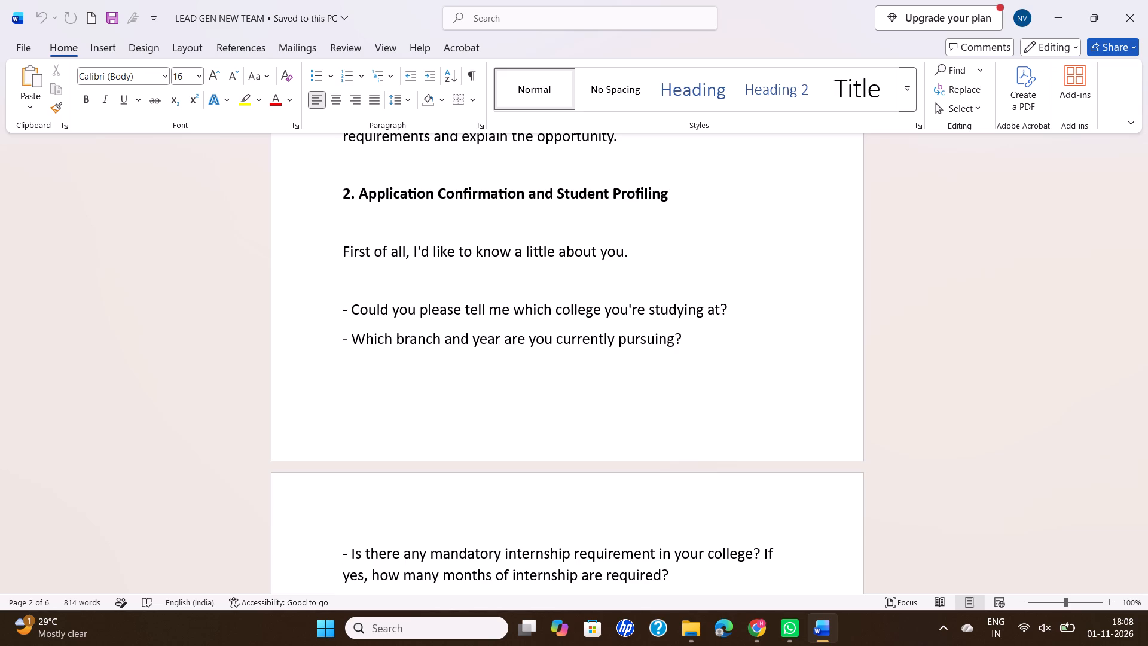
{"action": "key", "text": "Down"}
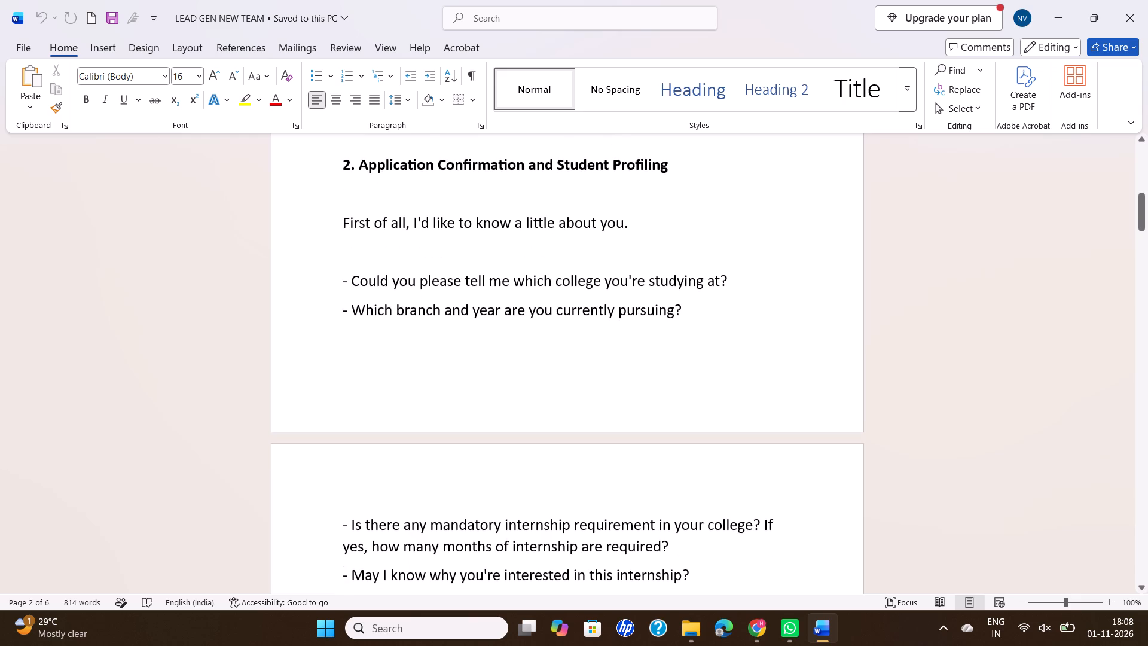
{"action": "key", "text": "Down"}
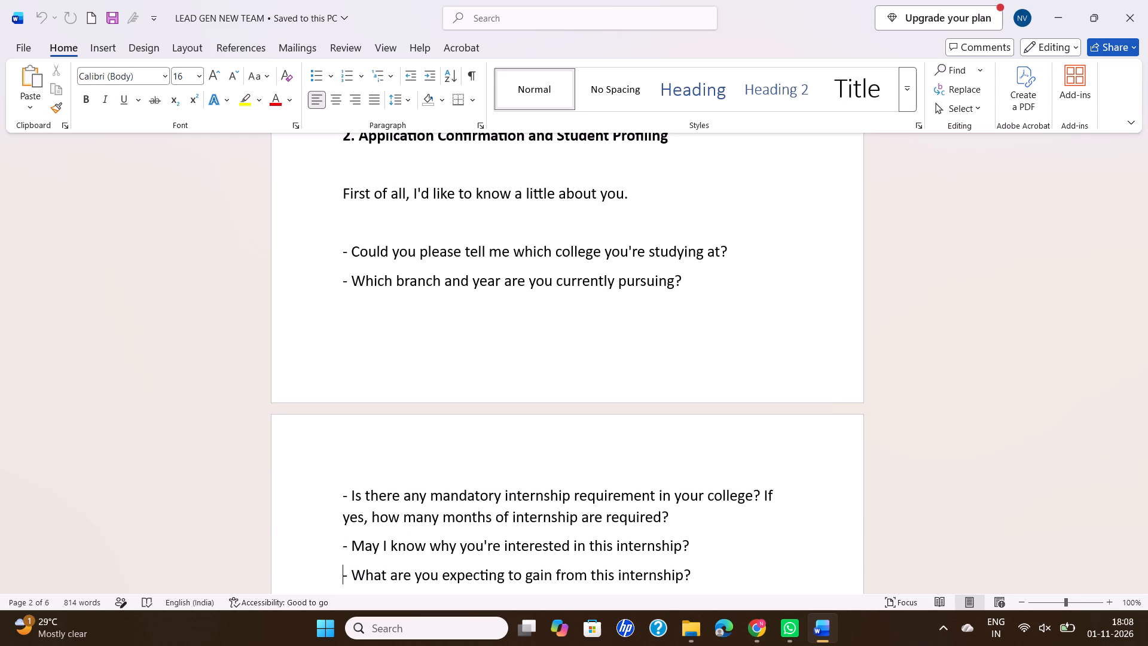
{"action": "key", "text": "Down"}
{"action": "key", "text": "Down"}
{"action": "key", "text": "Down"}
{"action": "key", "text": "Down"}
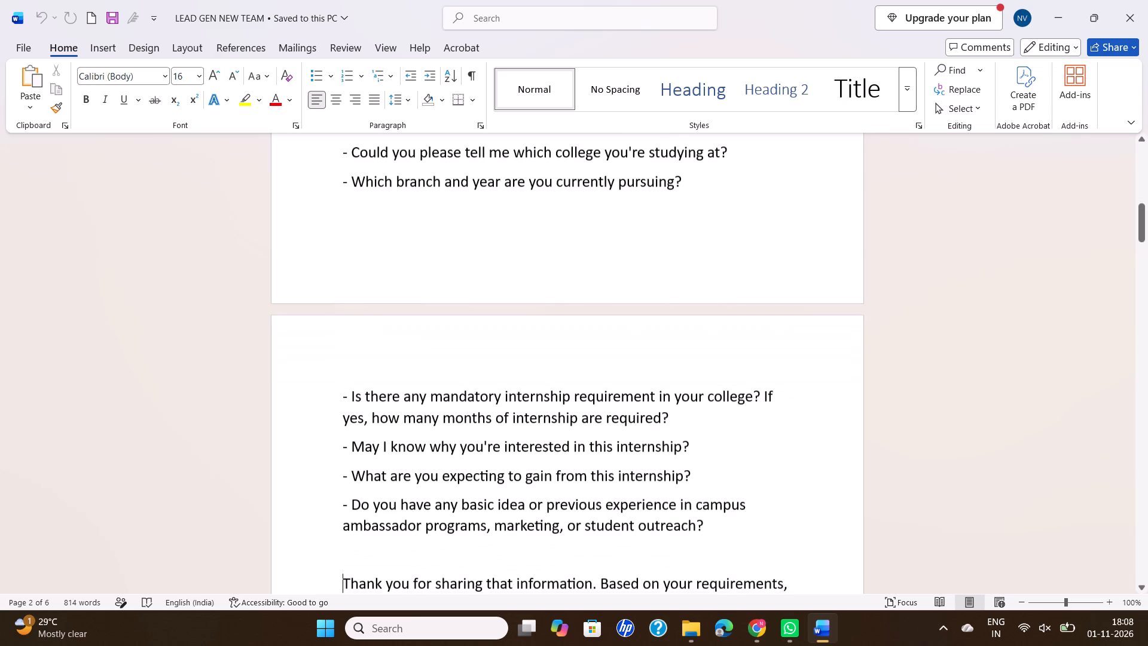
Read the calling script's About Learners Track section, covering the programs offered, training approach and company goal.
{"action": "key", "text": "Down"}
{"action": "key", "text": "Down"}
{"action": "key", "text": "Down"}
{"action": "key", "text": "Down"}
{"action": "key", "text": "Down"}
{"action": "key", "text": "Down"}
{"action": "key", "text": "Down"}
{"action": "key", "text": "Down"}
{"action": "key", "text": "Down"}
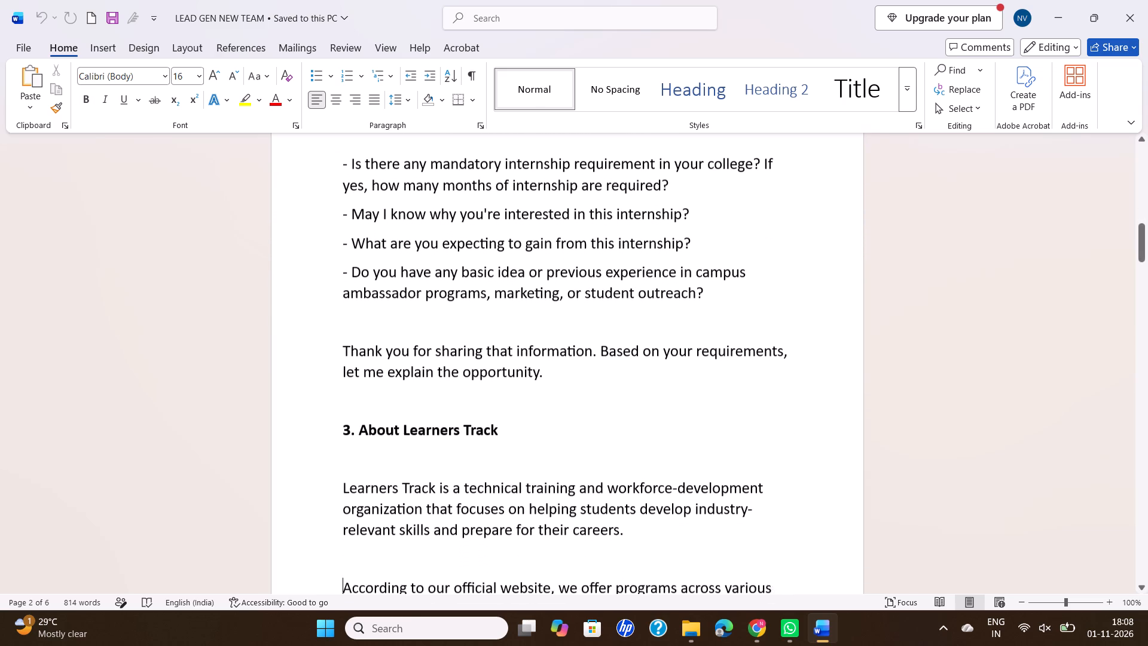
{"action": "key", "text": "Down"}
{"action": "key", "text": "Down"}
{"action": "key", "text": "Down"}
{"action": "key", "text": "Down"}
{"action": "key", "text": "Down"}
{"action": "key", "text": "Down"}
{"action": "key", "text": "Down"}
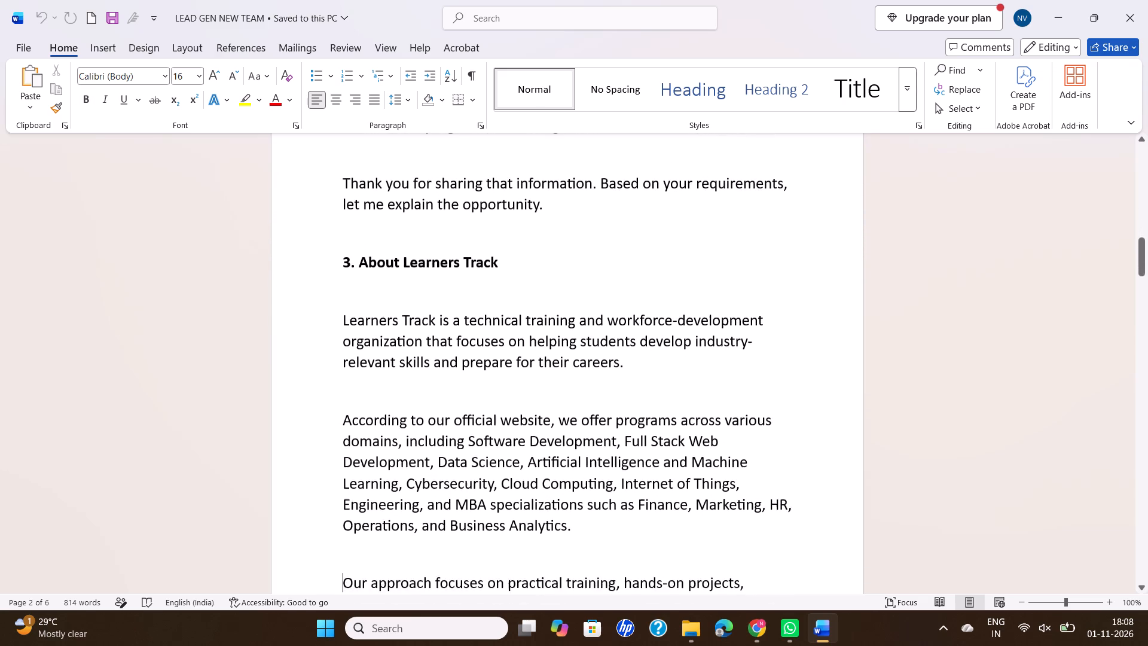
{"action": "key", "text": "Down"}
{"action": "key", "text": "Down"}
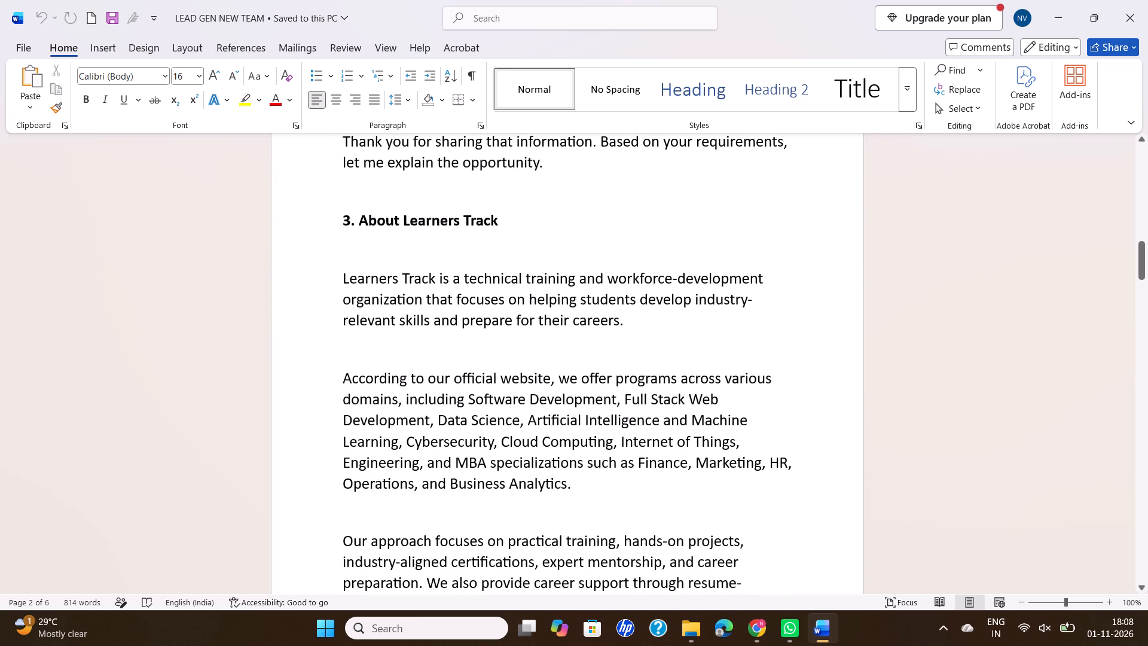
{"action": "key", "text": "Down"}
{"action": "key", "text": "Down"}
{"action": "key", "text": "Down"}
{"action": "key", "text": "Down"}
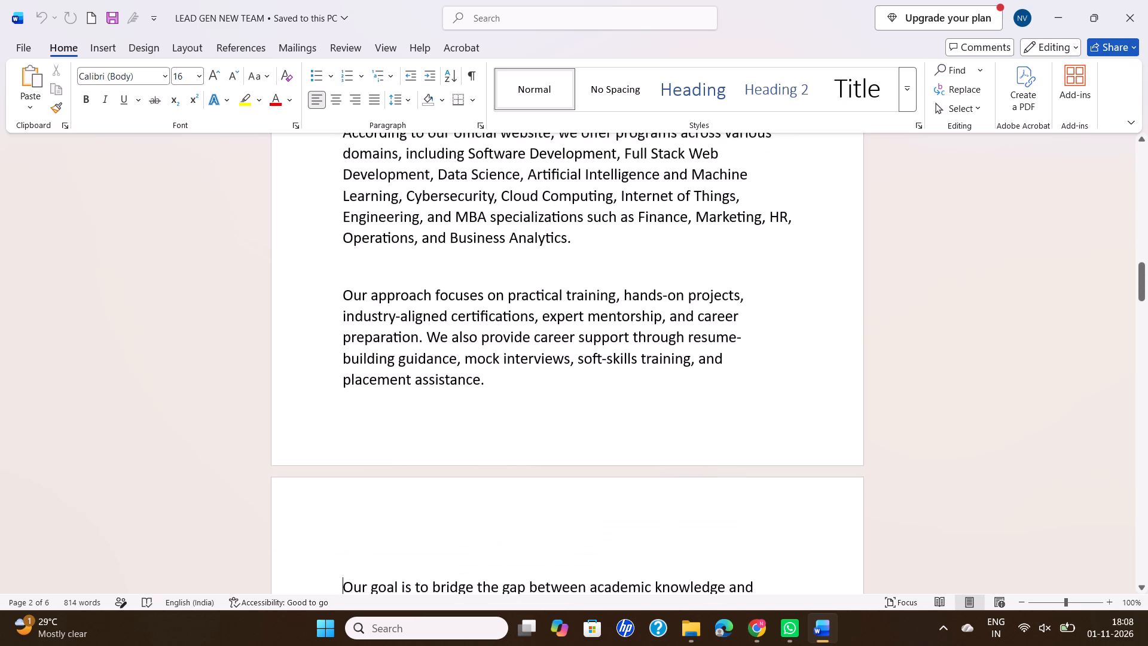
{"action": "key", "text": "Down"}
{"action": "key", "text": "Down"}
{"action": "key", "text": "Down"}
{"action": "key", "text": "Down"}
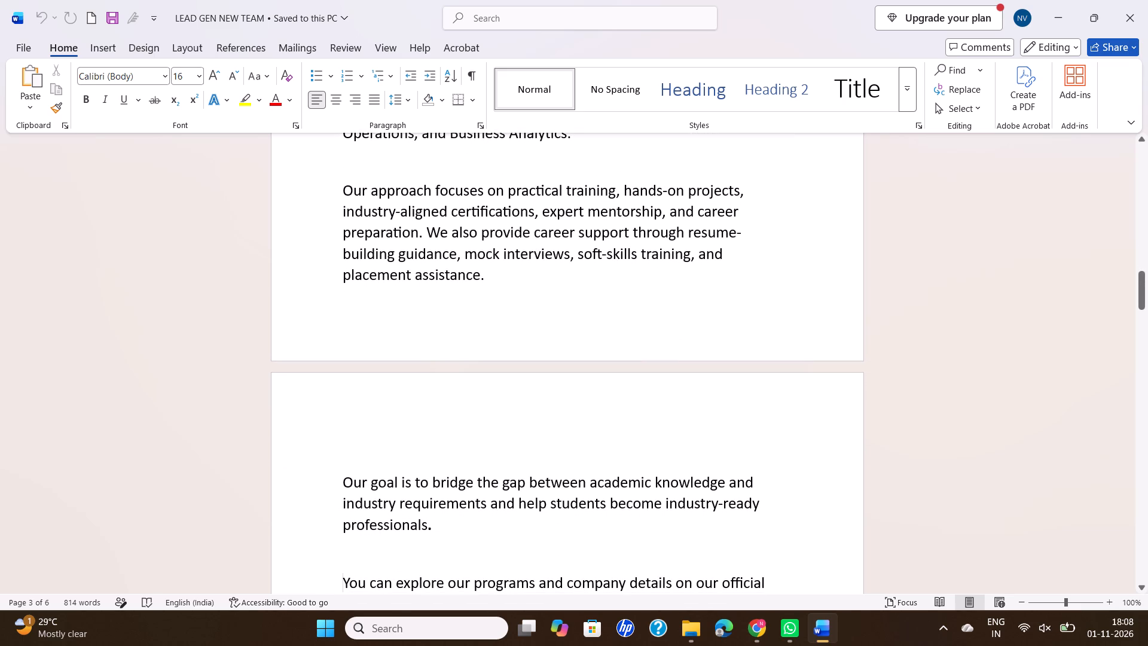
Switch back to the CA LEADS sheet in Chrome and set the call status of the lead in row 246 to NOT INTERESTED.
{"action": "left_click", "coordinate": [749, 627]}
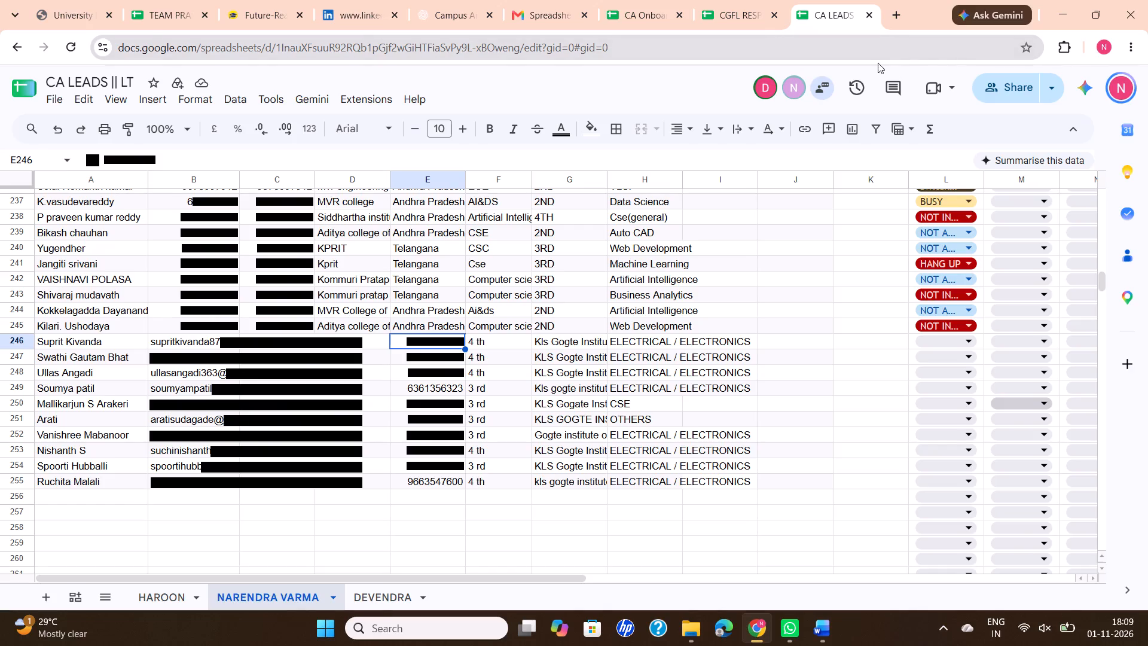
{"action": "left_click", "coordinate": [932, 340]}
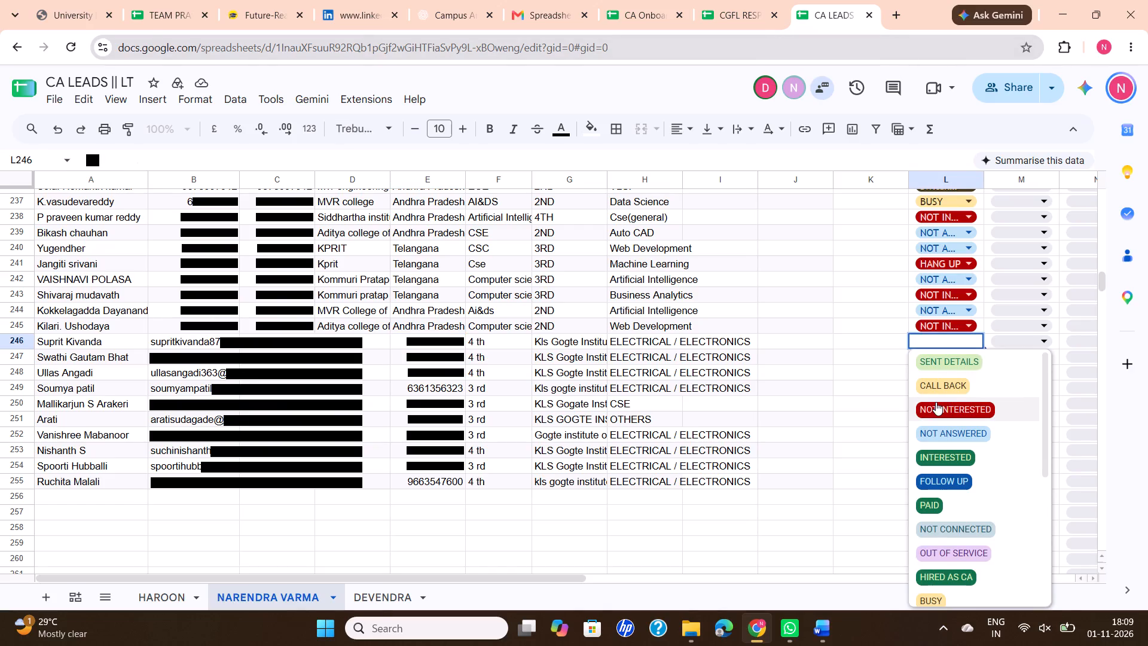
{"action": "left_click", "coordinate": [936, 402]}
{"action": "left_click", "coordinate": [793, 362]}
{"action": "scroll", "coordinate": [793, 362], "scroll_direction": "right", "scroll_amount": 5}
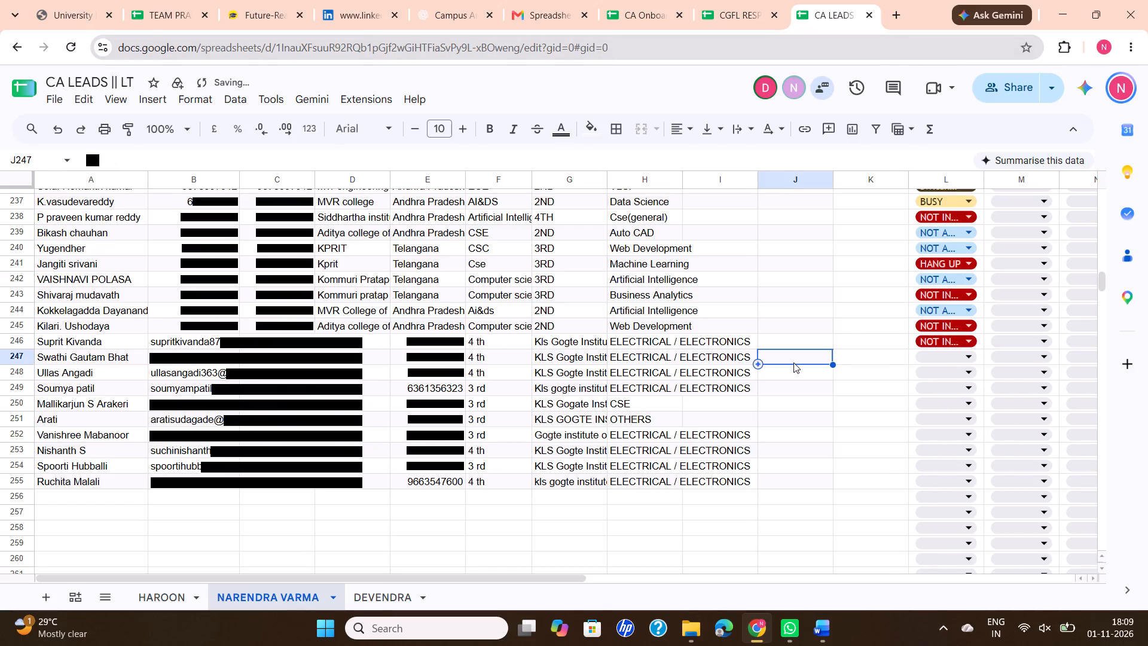
Select the phone number of the lead in row 247 for the next call.
{"action": "left_click", "coordinate": [433, 354]}
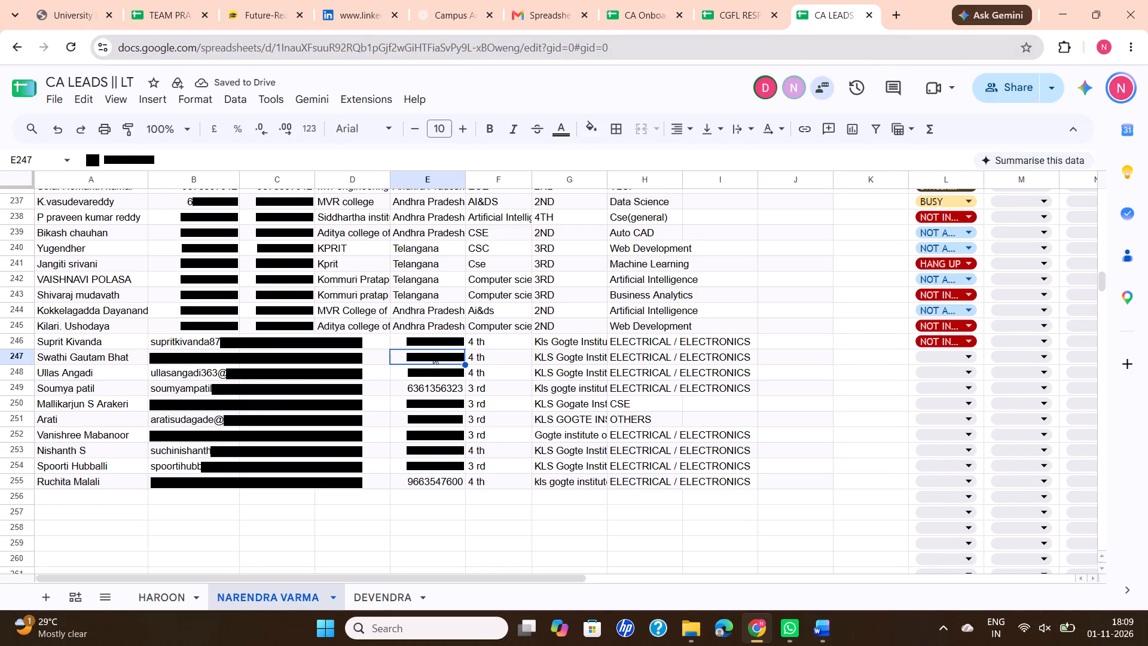
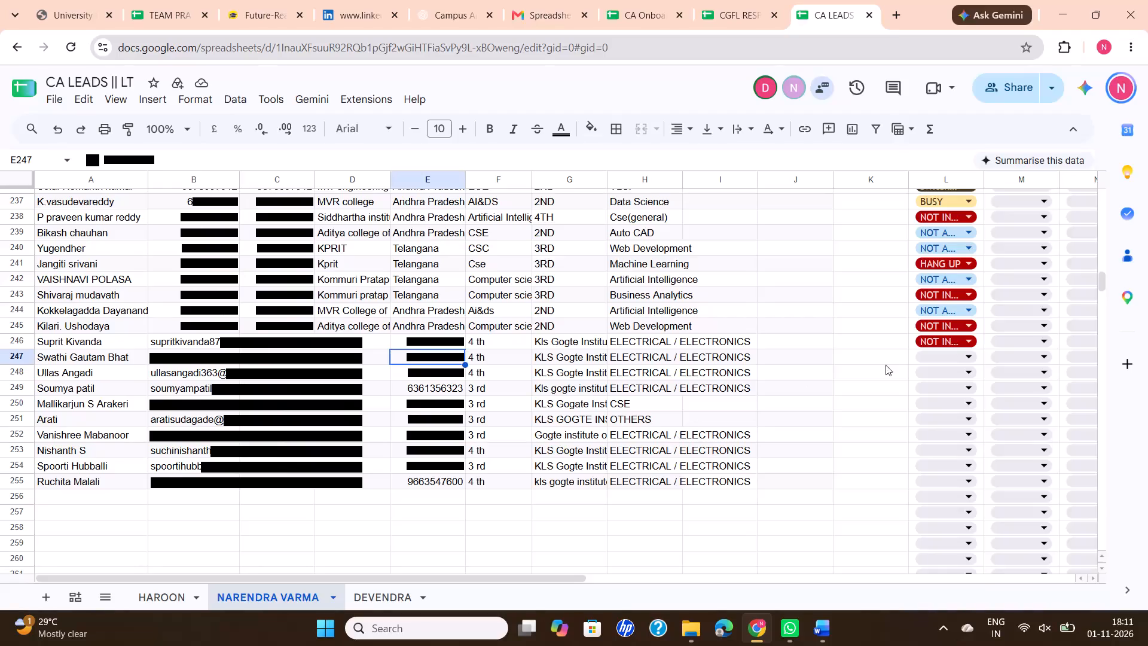
Set the call status of the lead in row 247 to NOT INTERESTED.
{"action": "left_click", "coordinate": [929, 354]}
{"action": "left_click", "coordinate": [969, 423]}
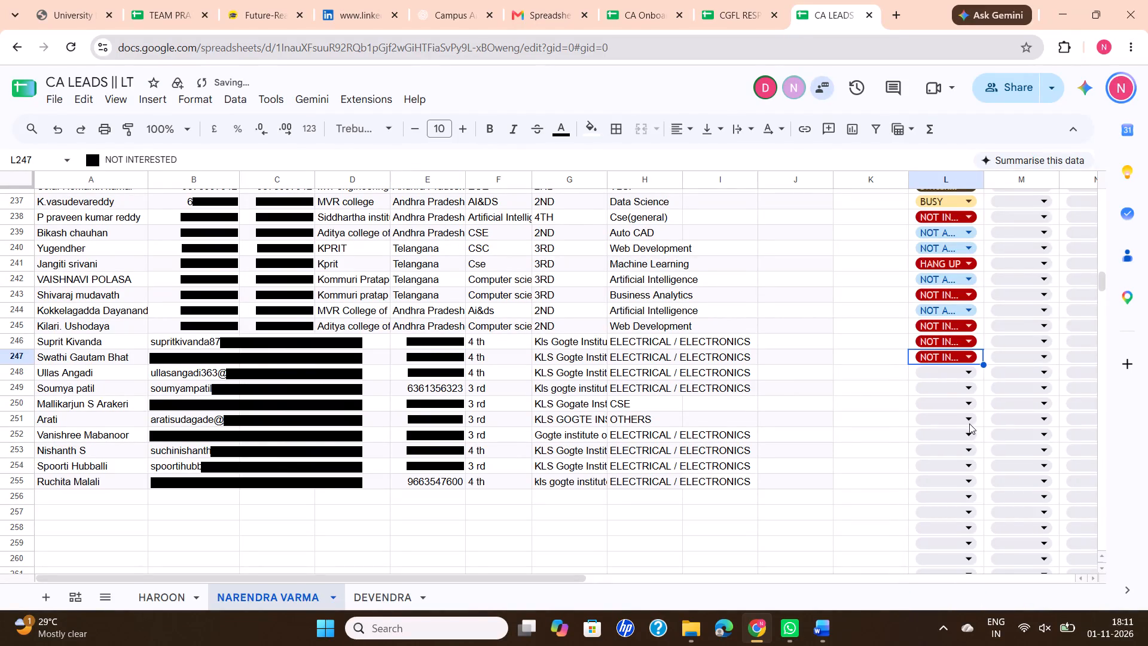
Go back to the call-back lead in row 205 and select the entry in column J for a follow-up.
{"action": "scroll", "coordinate": [811, 376], "scroll_direction": "up", "scroll_amount": 4}
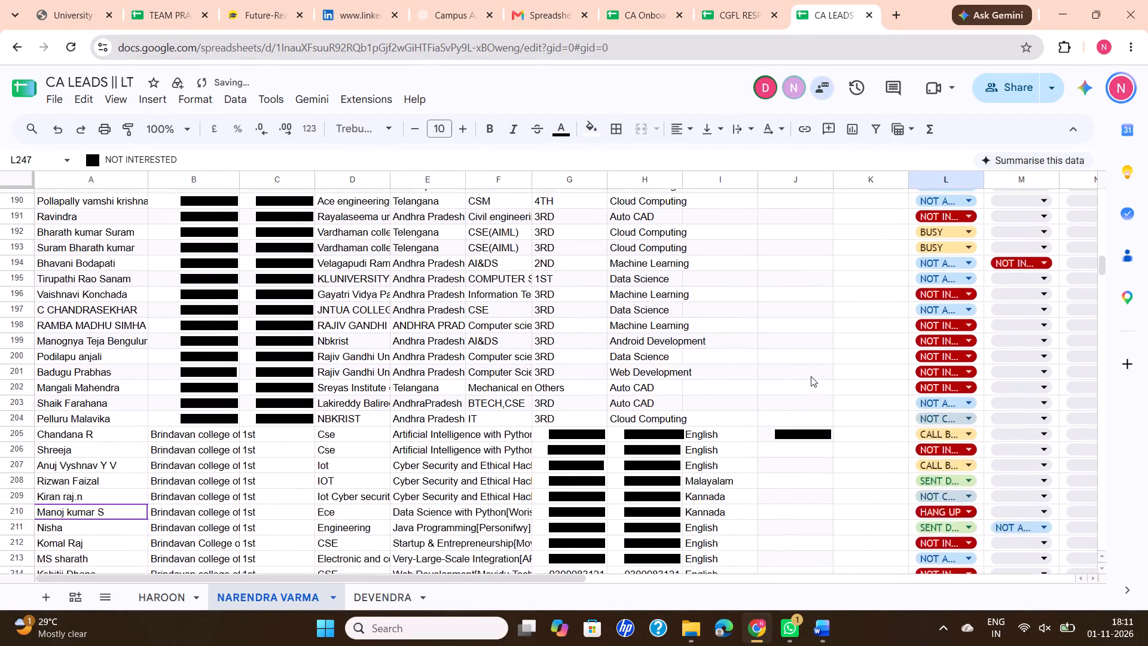
{"action": "scroll", "coordinate": [811, 376], "scroll_direction": "down", "scroll_amount": 2}
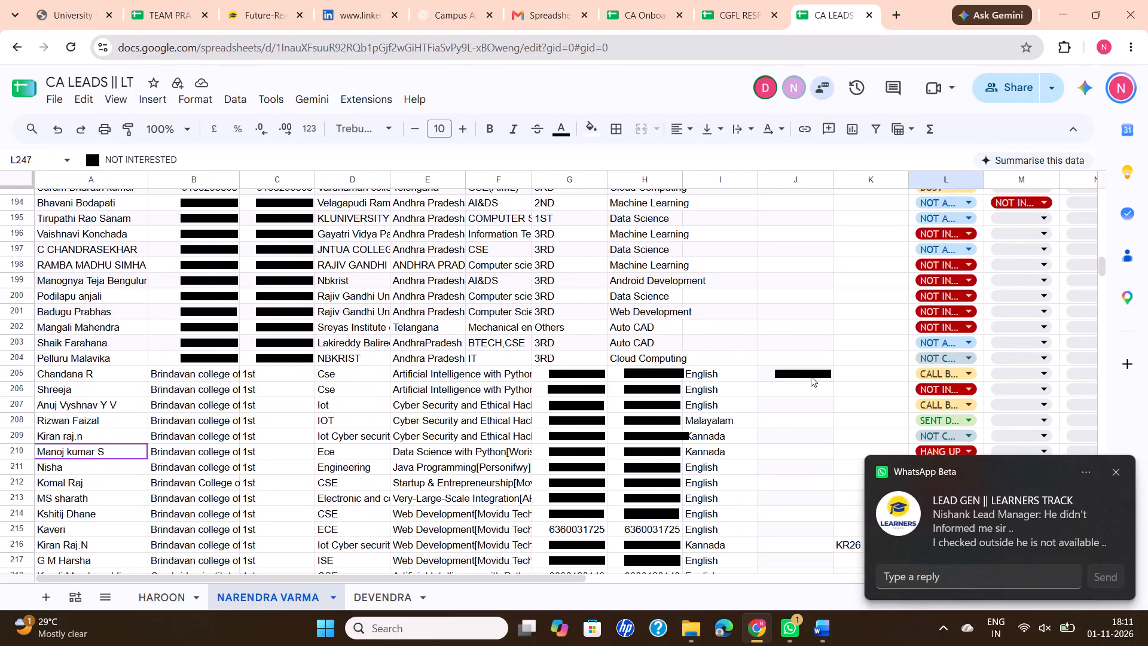
{"action": "left_click", "coordinate": [811, 376]}
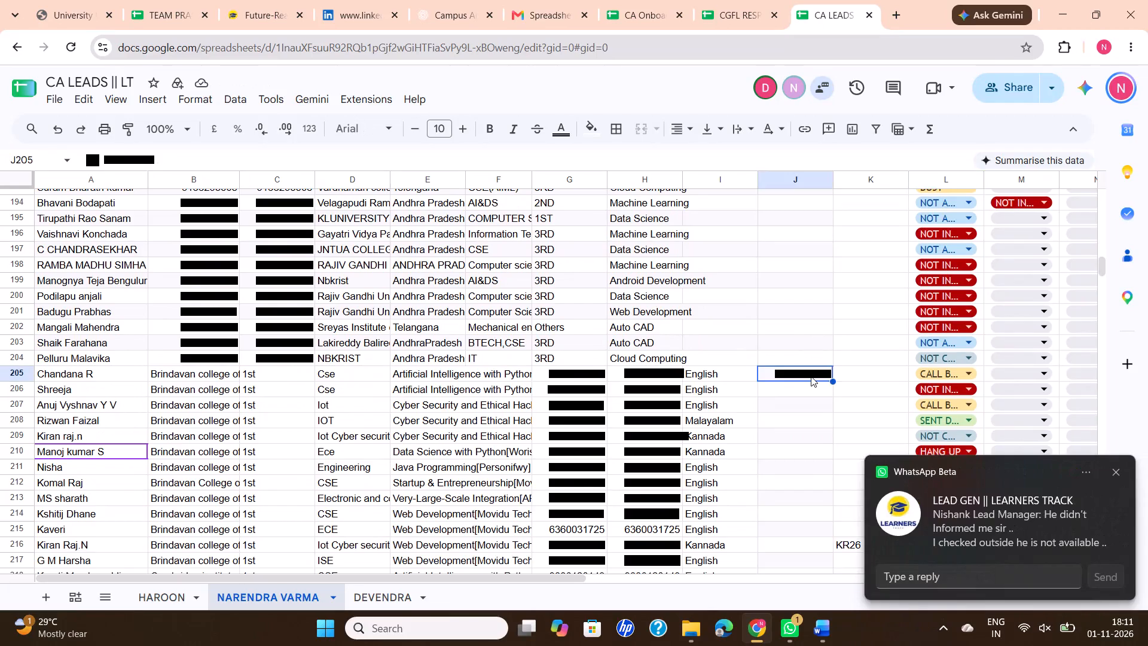
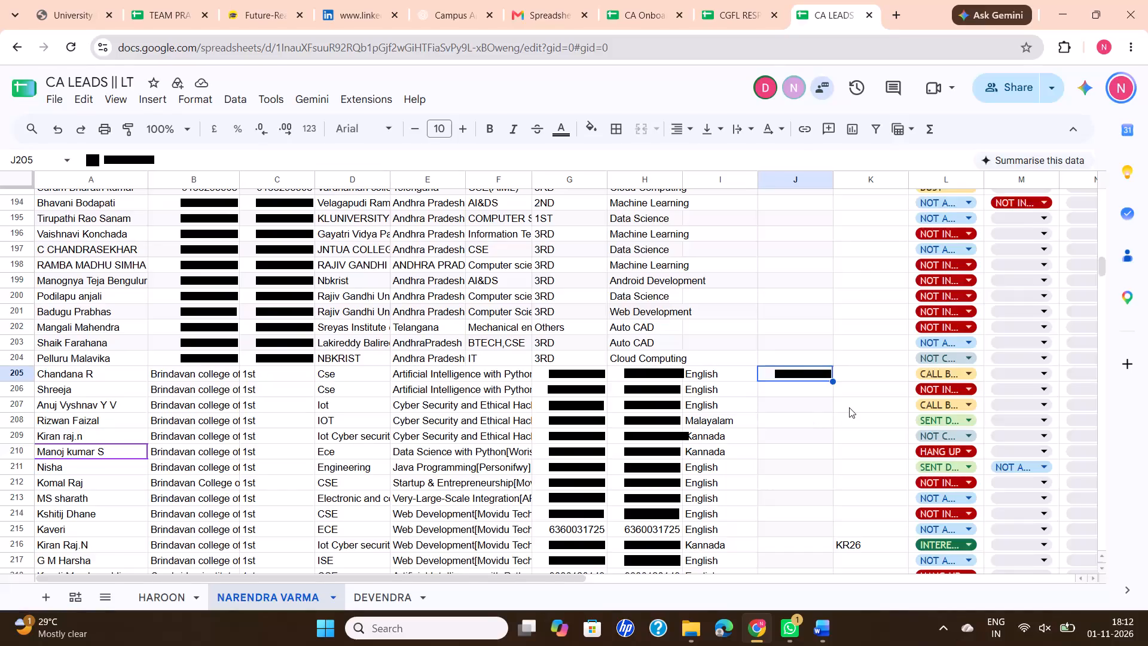
Locate the first lead without a call status, in row 248, and select its phone number for the next call.
{"action": "scroll", "coordinate": [849, 407], "scroll_direction": "down", "scroll_amount": 5}
{"action": "scroll", "coordinate": [849, 407], "scroll_direction": "up", "scroll_amount": 1}
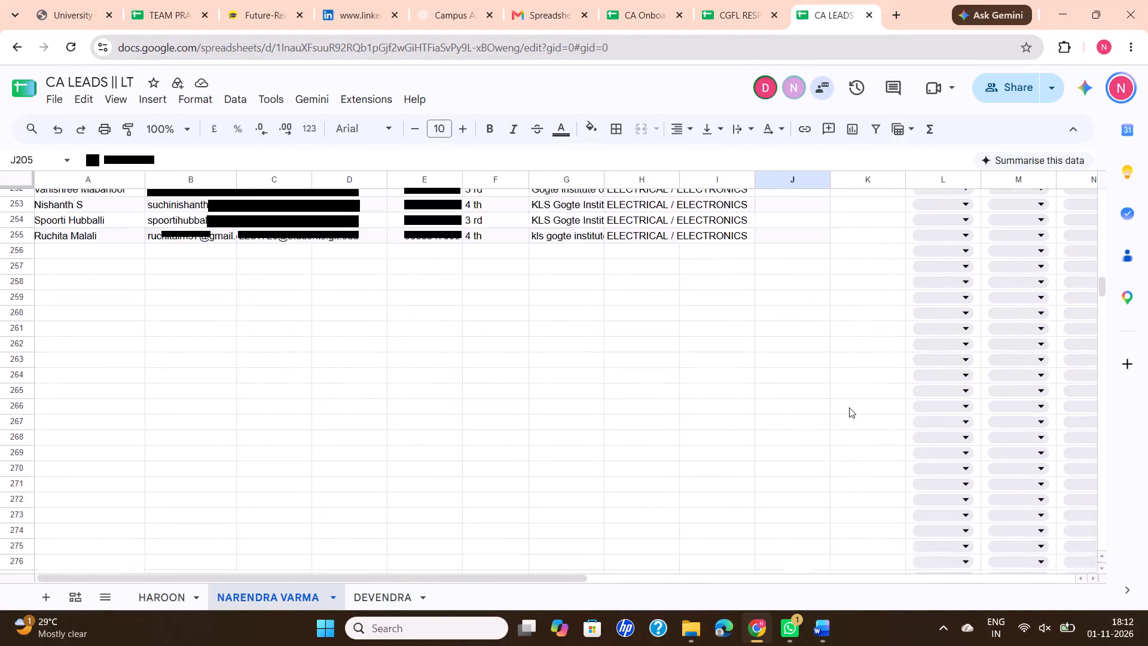
{"action": "scroll", "coordinate": [849, 407], "scroll_direction": "up", "scroll_amount": 2}
{"action": "scroll", "coordinate": [849, 407], "scroll_direction": "down", "scroll_amount": 1}
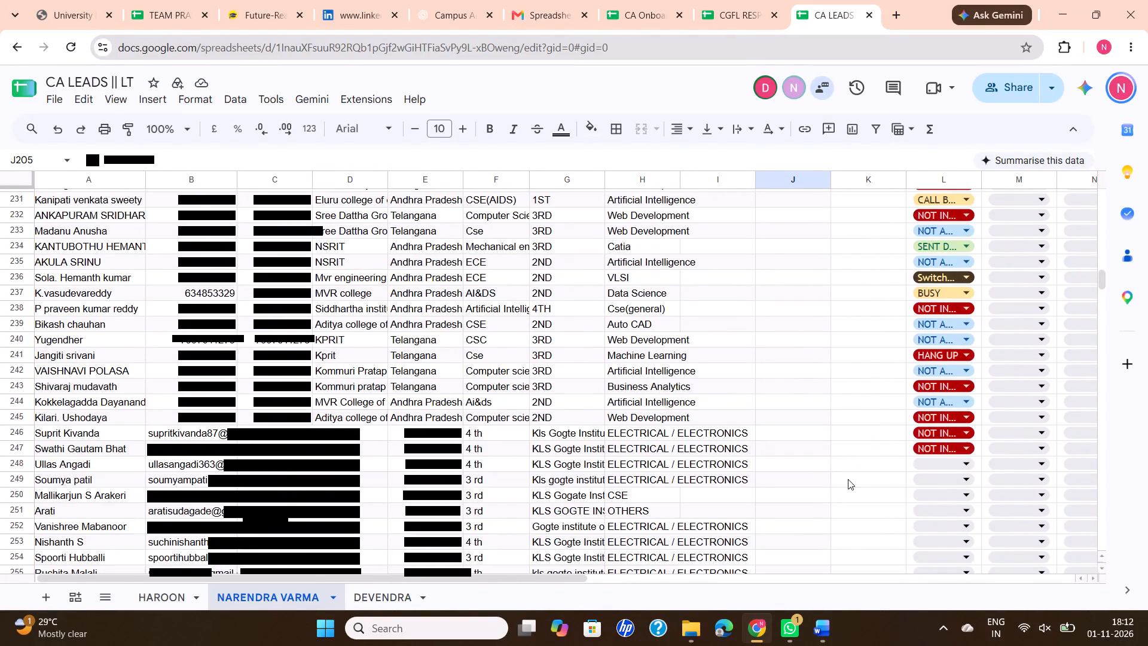
{"action": "left_click", "coordinate": [848, 464]}
{"action": "scroll", "coordinate": [848, 464], "scroll_direction": "right", "scroll_amount": 1}
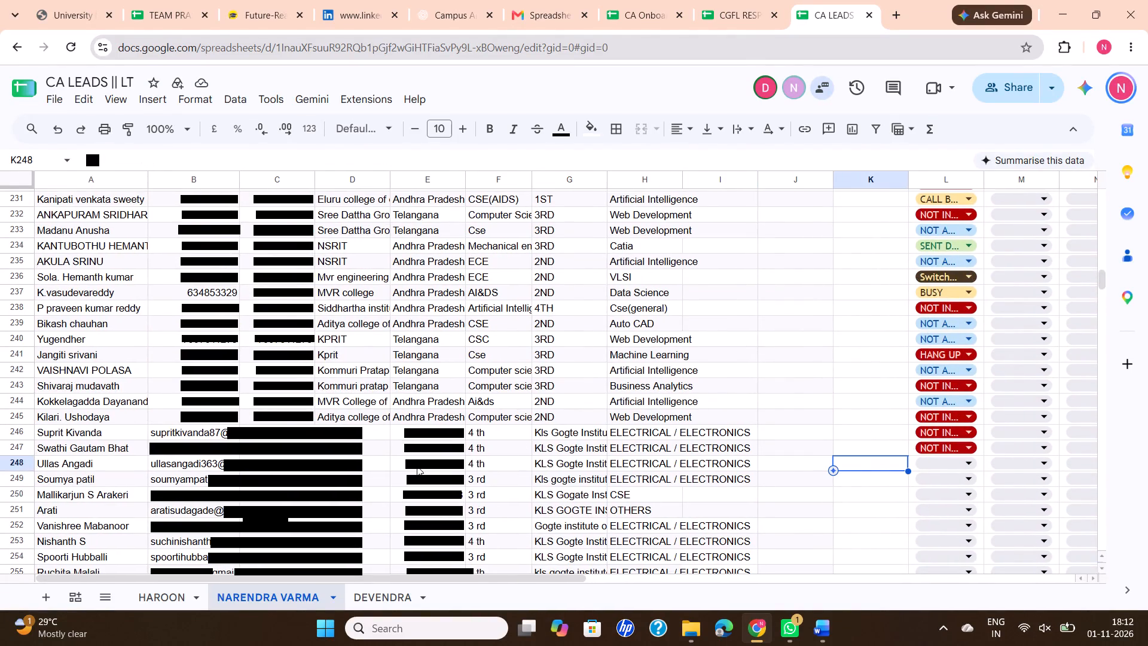
{"action": "left_click", "coordinate": [417, 466]}
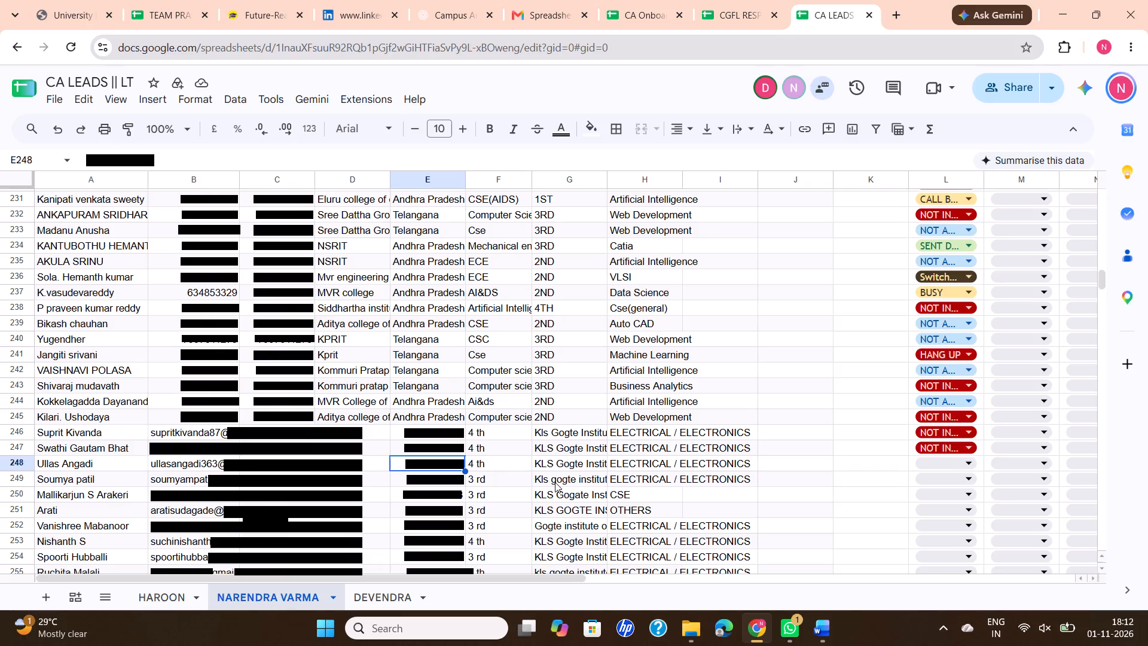
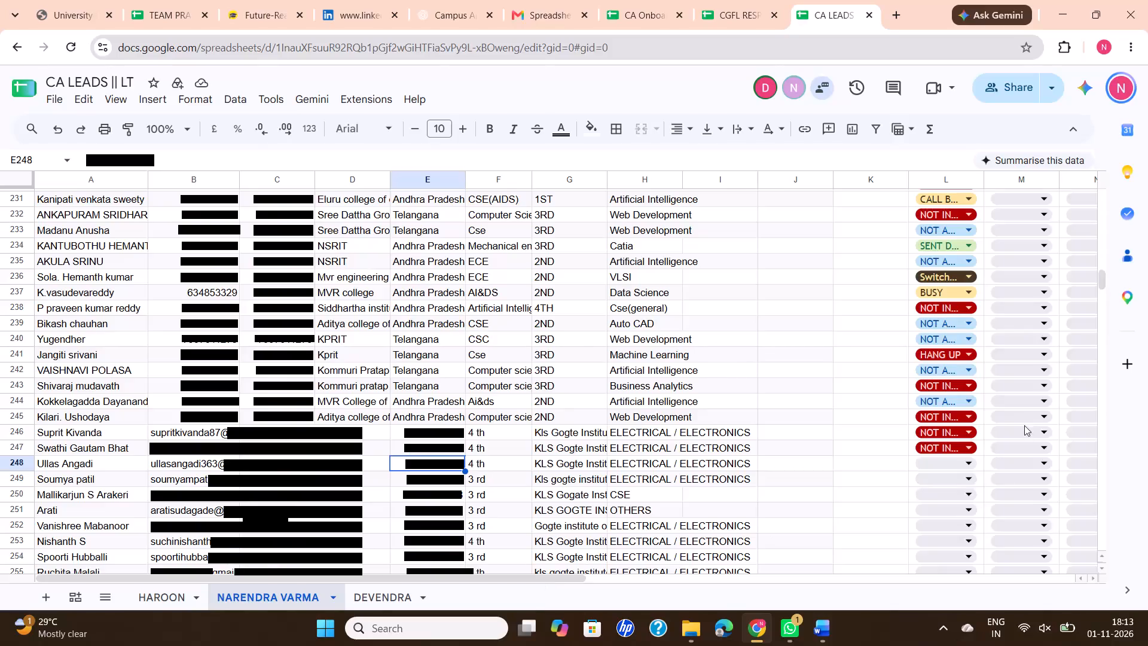
Set the call status of the lead in row 248 to NOT INTERESTED.
{"action": "left_click", "coordinate": [941, 463]}
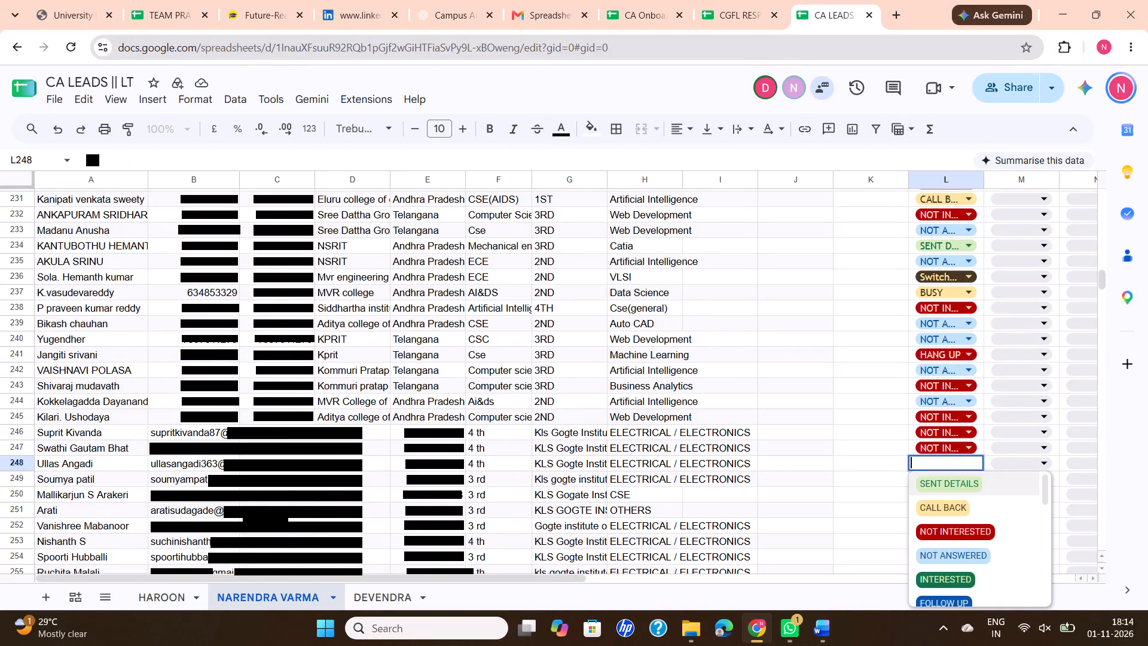
{"action": "left_click", "coordinate": [946, 522]}
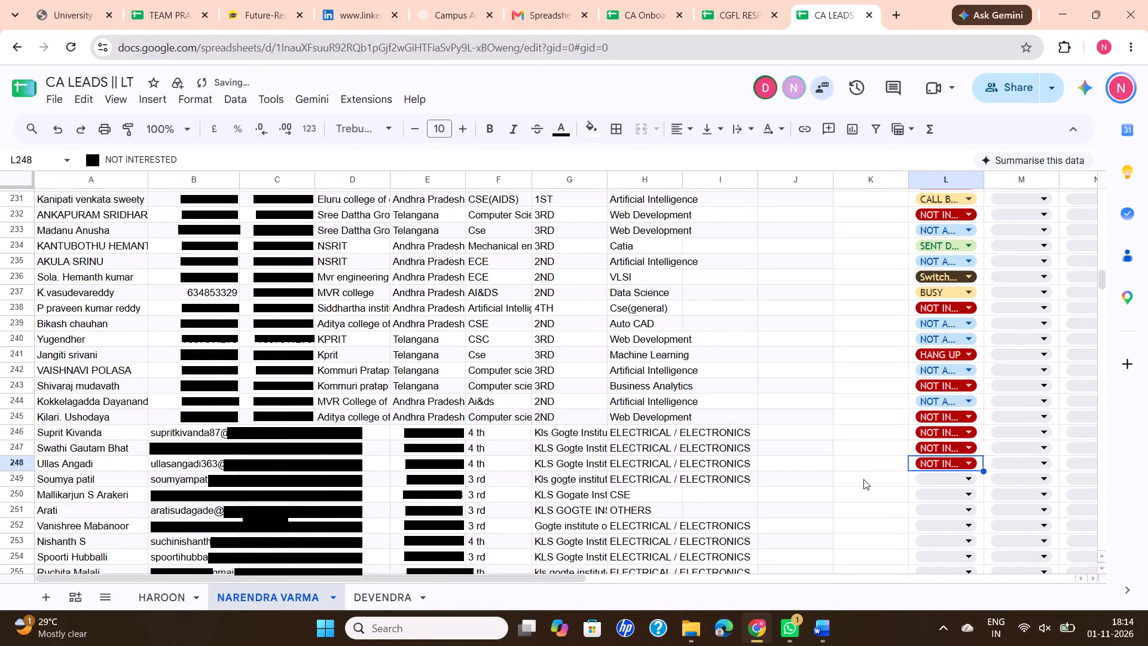
Select the phone number of the lead in row 249 for the next call.
{"action": "left_click", "coordinate": [863, 479]}
{"action": "scroll", "coordinate": [863, 479], "scroll_direction": "right", "scroll_amount": 3}
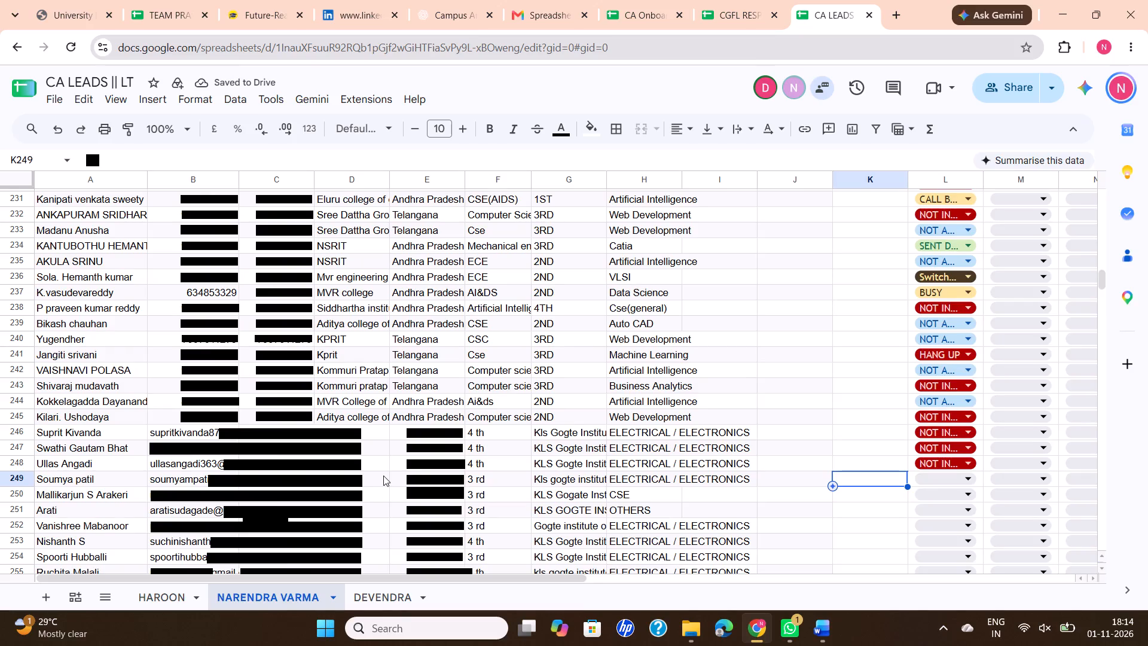
{"action": "left_click", "coordinate": [435, 478]}
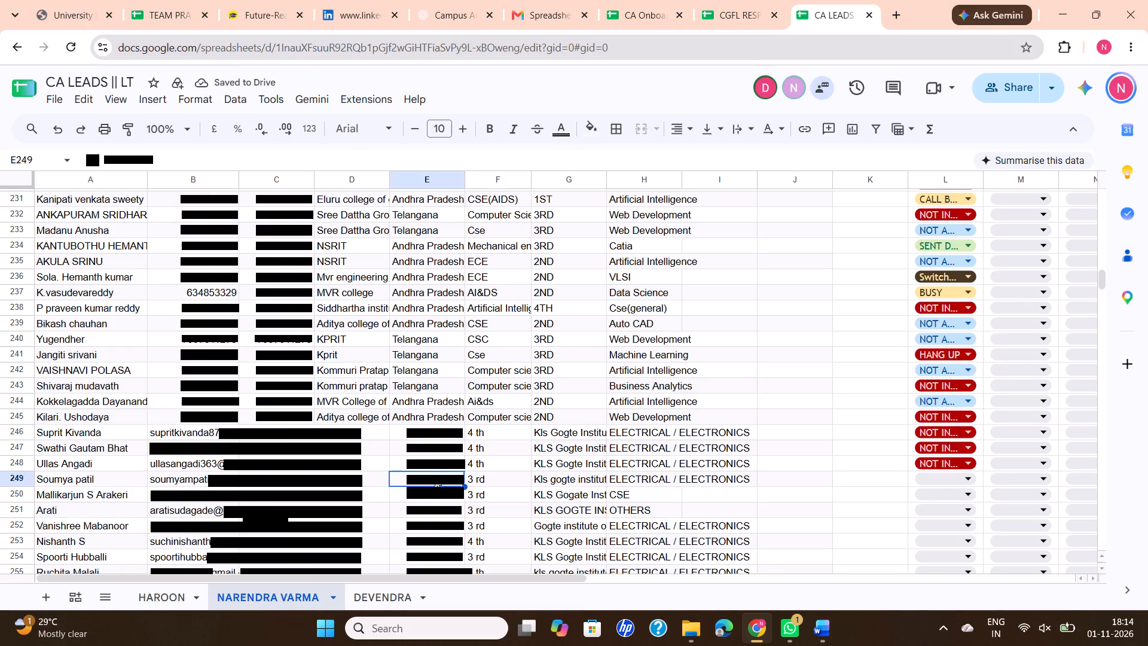
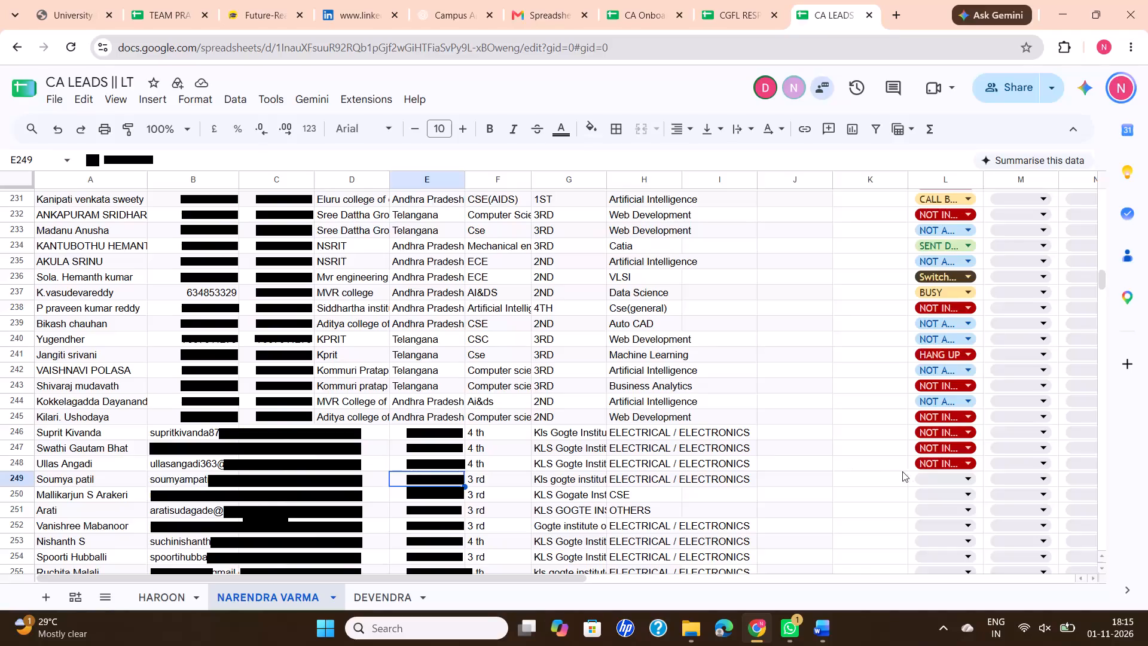
Set the call status of the lead in row 249 to NOT ANSWERED.
{"action": "left_click", "coordinate": [921, 474]}
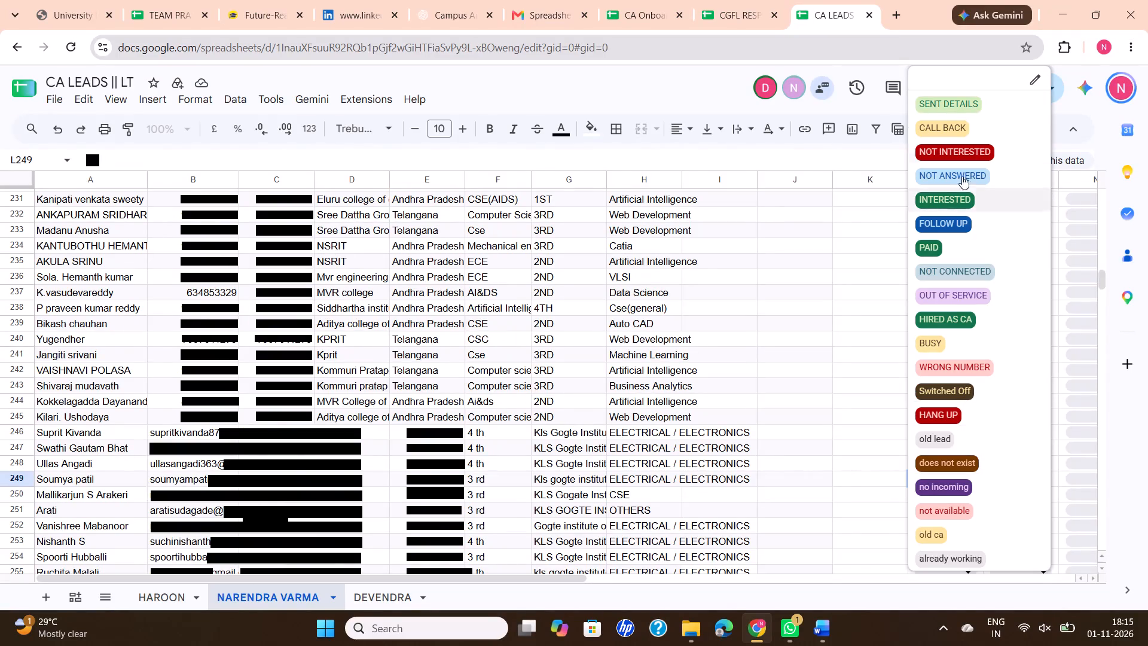
{"action": "left_click", "coordinate": [952, 172]}
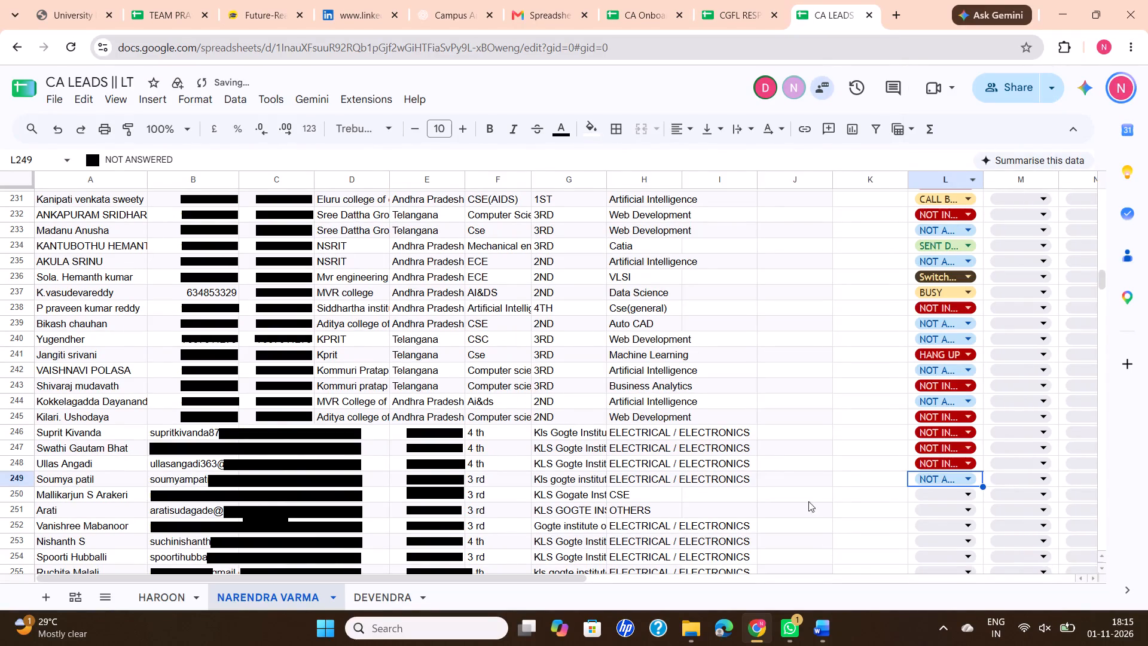
Select the phone number of the lead in row 249 again.
{"action": "left_click", "coordinate": [800, 492]}
{"action": "scroll", "coordinate": [800, 492], "scroll_direction": "right", "scroll_amount": 4}
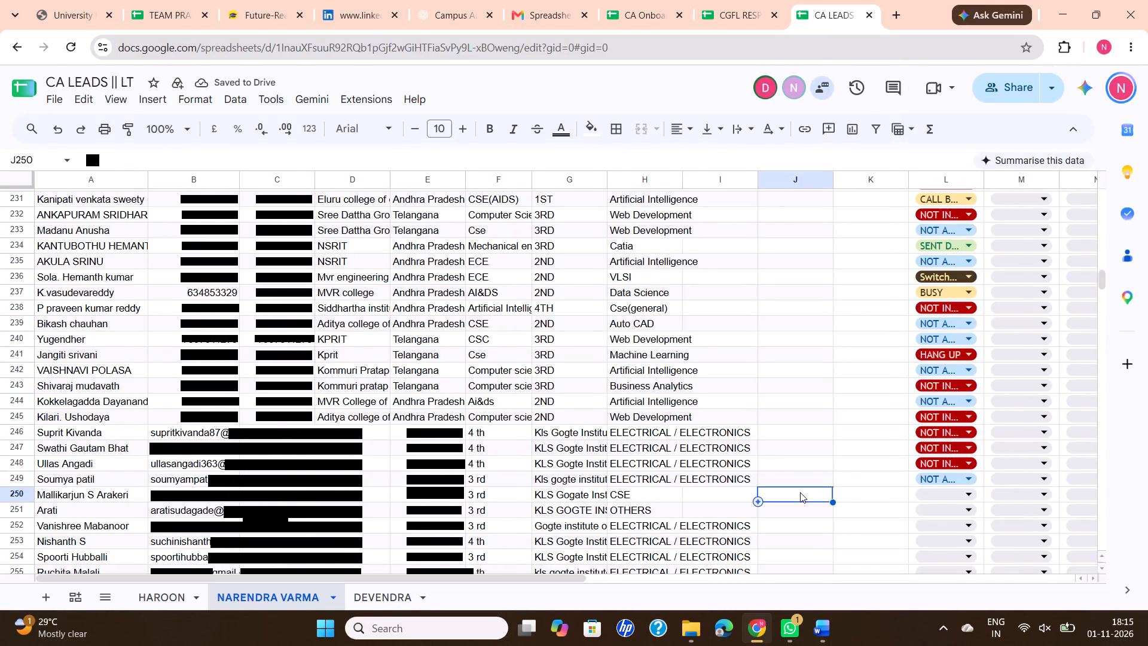
{"action": "left_click", "coordinate": [435, 485]}
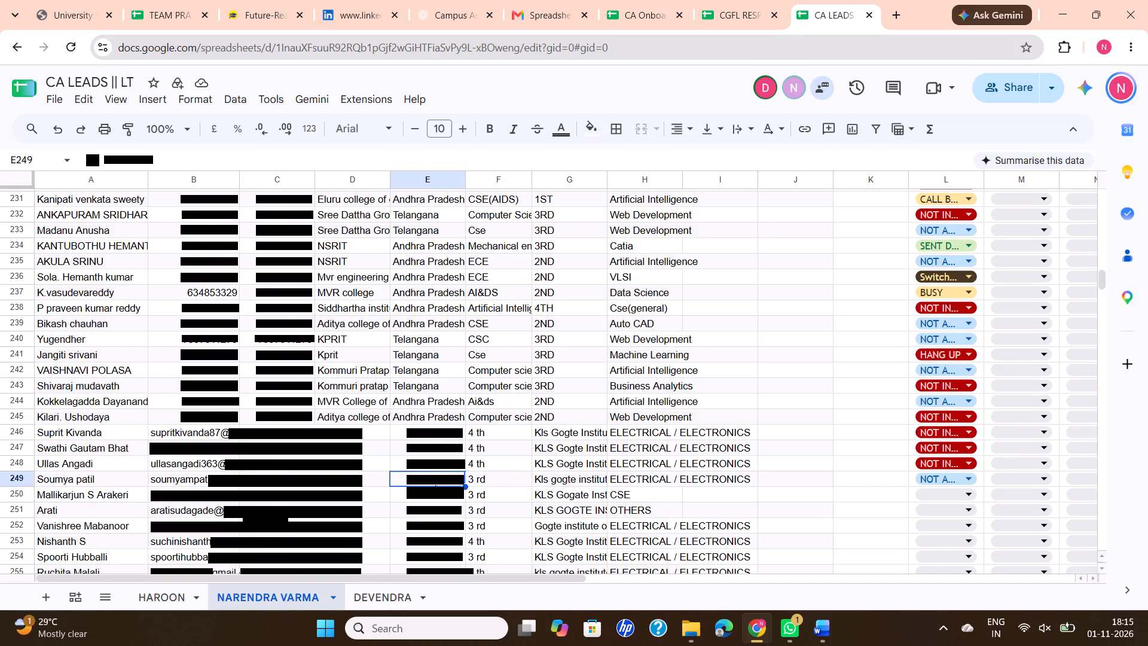
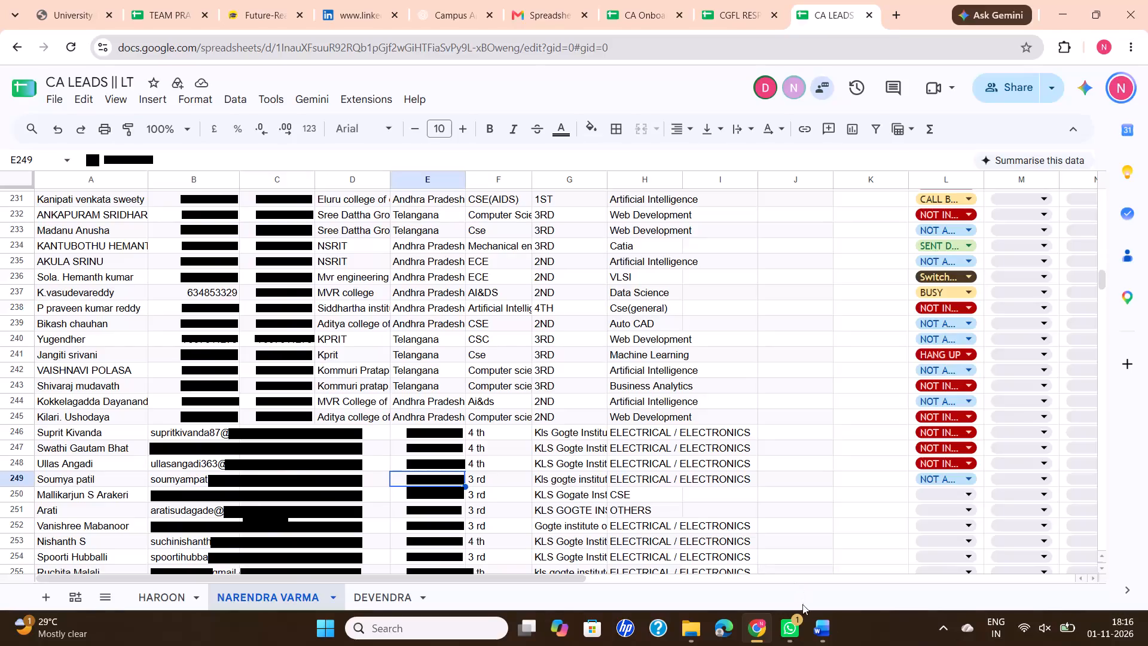
Switch to the LEAD GEN NEW TEAM script in Word and read it from the call opening and student profiling through roles and perks.
{"action": "left_click", "coordinate": [826, 633]}
{"action": "scroll", "coordinate": [580, 432], "scroll_direction": "up", "scroll_amount": 1}
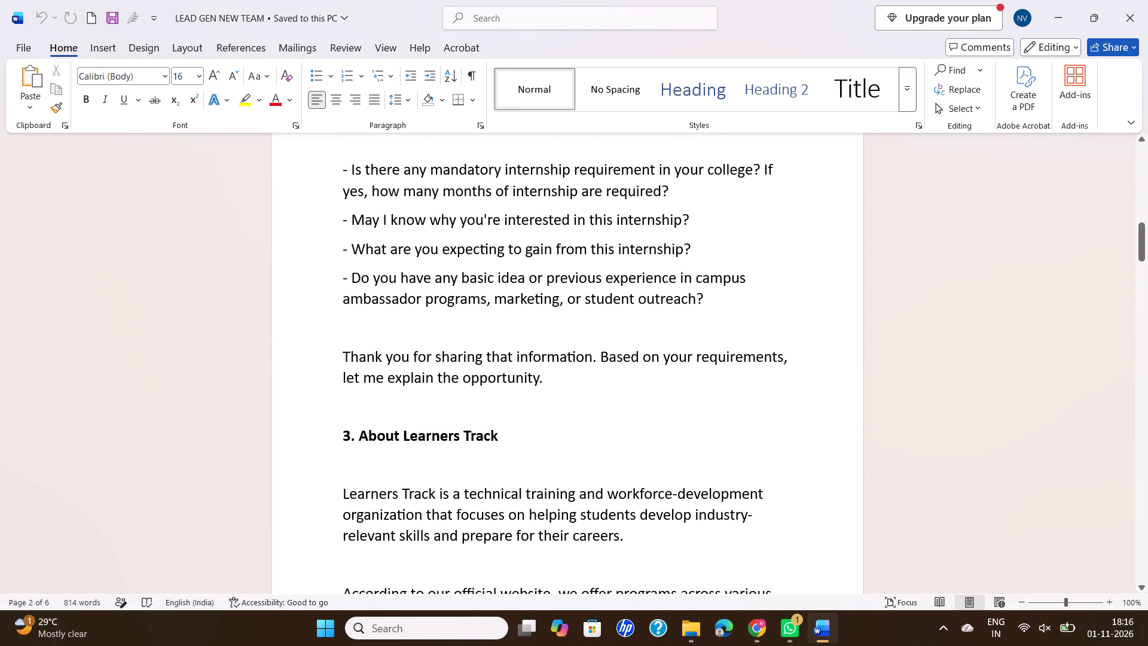
{"action": "scroll", "coordinate": [580, 432], "scroll_direction": "up", "scroll_amount": 1}
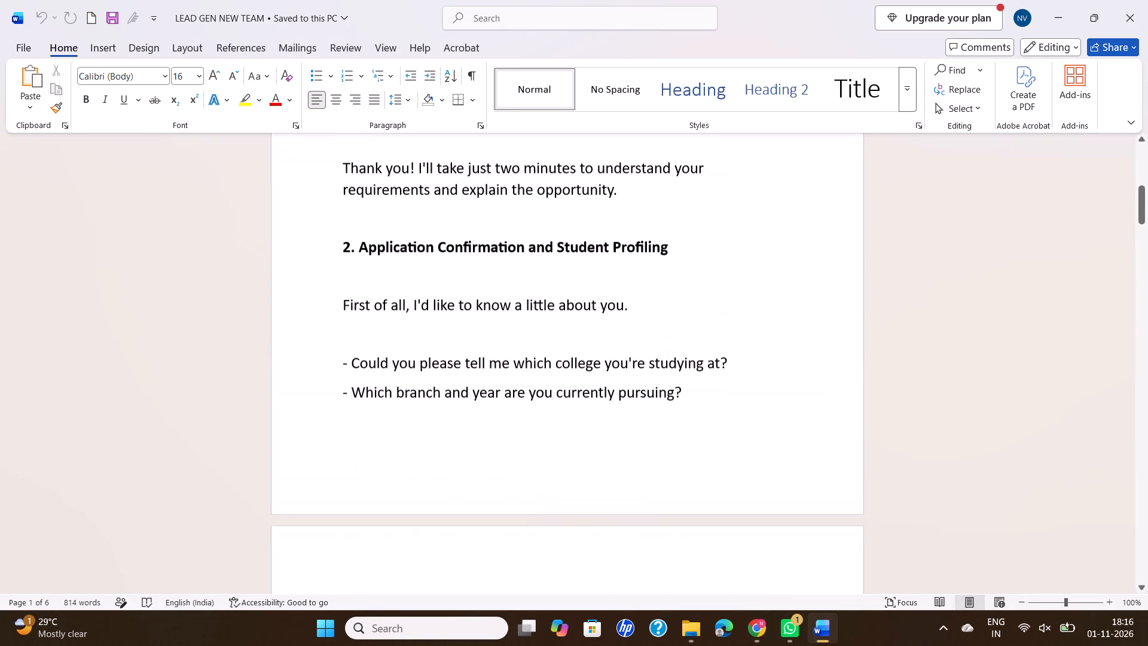
{"action": "scroll", "coordinate": [580, 432], "scroll_direction": "up", "scroll_amount": 1}
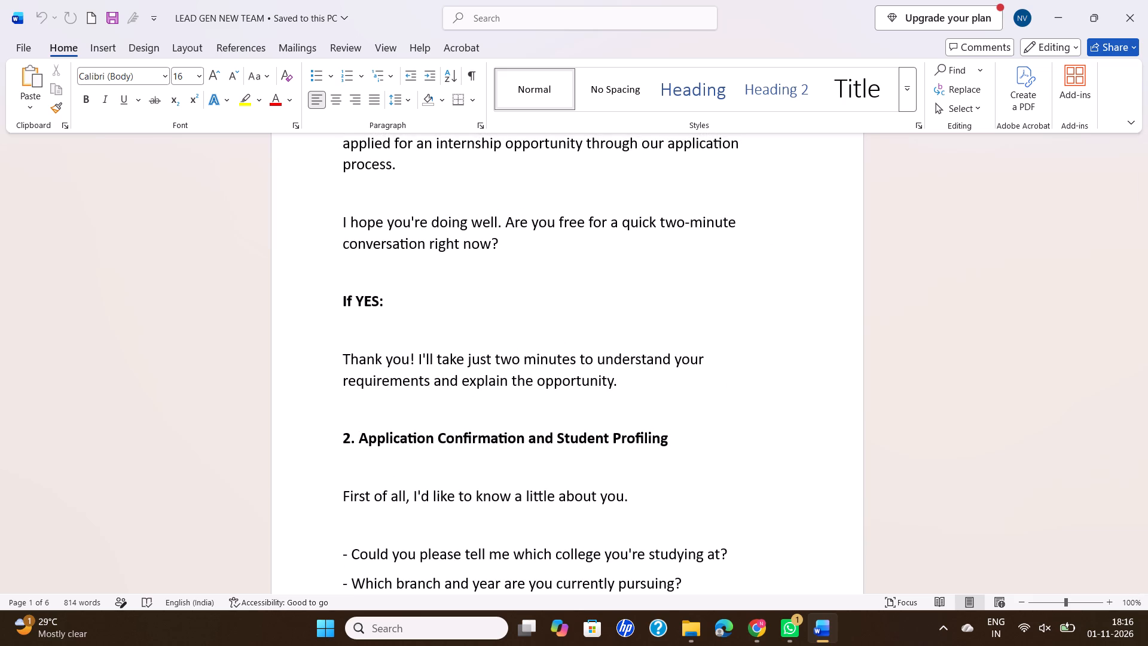
{"action": "scroll", "coordinate": [580, 432], "scroll_direction": "down", "scroll_amount": 1}
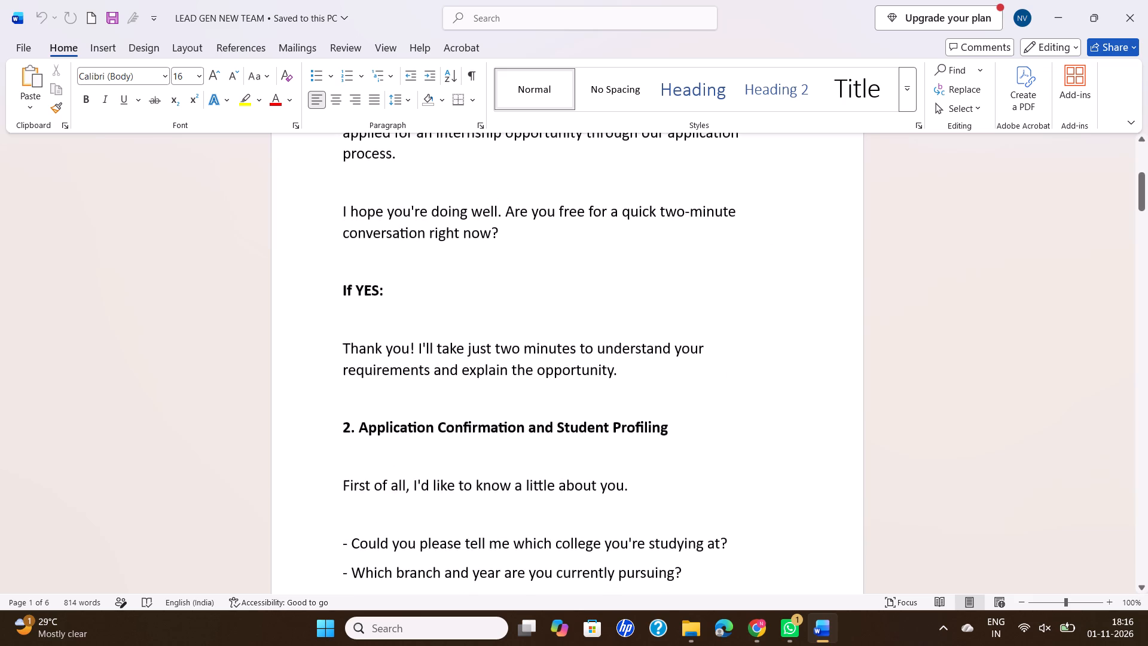
{"action": "scroll", "coordinate": [647, 471], "scroll_direction": "down", "scroll_amount": 1}
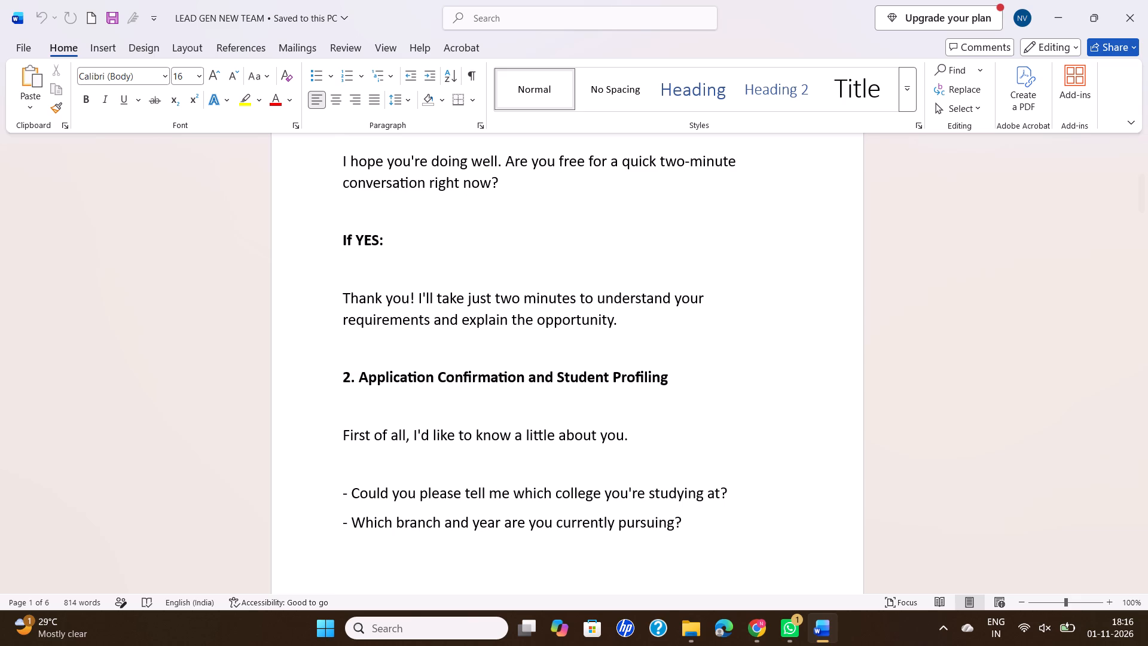
{"action": "scroll", "coordinate": [647, 471], "scroll_direction": "down", "scroll_amount": 1}
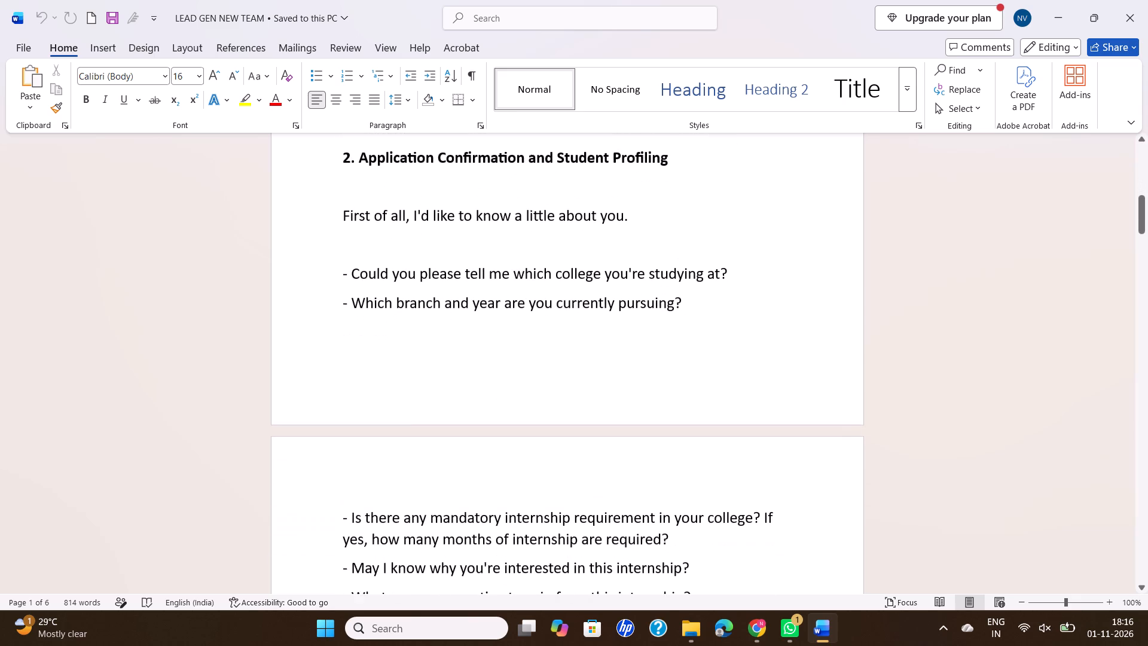
{"action": "scroll", "coordinate": [647, 471], "scroll_direction": "down", "scroll_amount": 1}
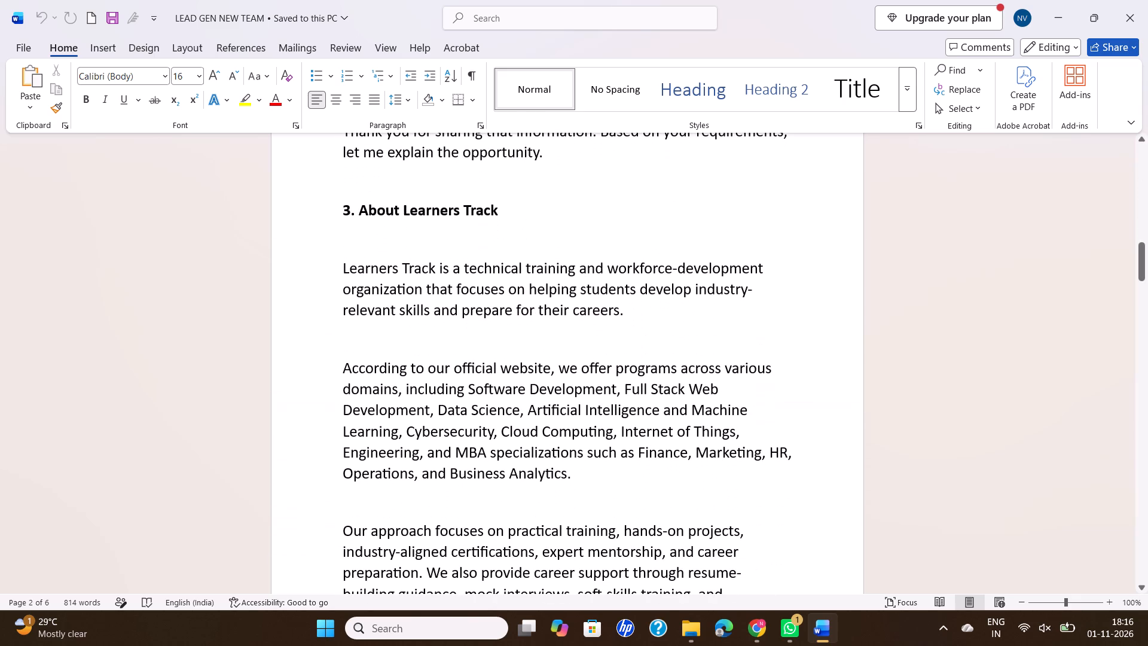
{"action": "right_click", "coordinate": [647, 471]}
{"action": "left_click", "coordinate": [605, 427]}
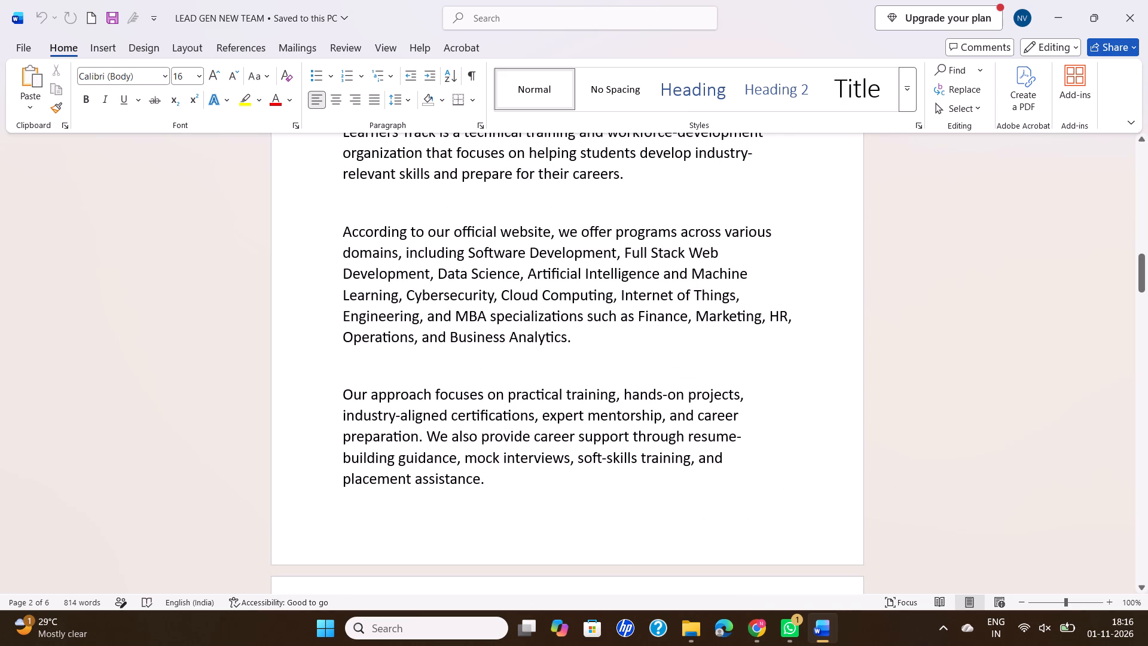
{"action": "scroll", "coordinate": [605, 427], "scroll_direction": "down", "scroll_amount": 1}
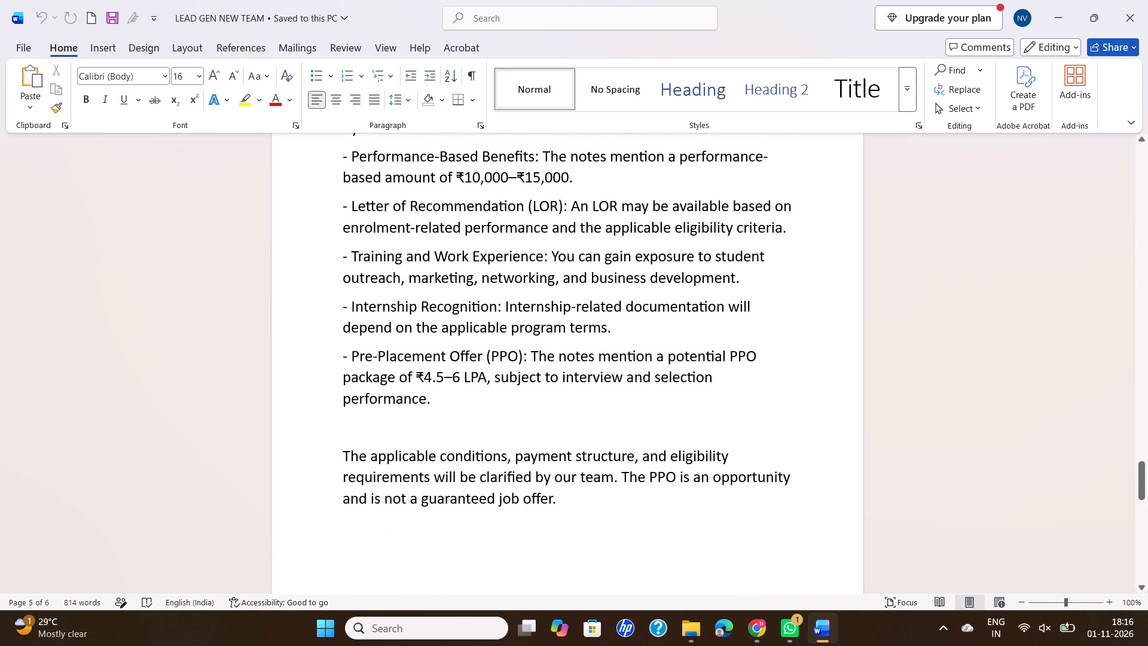
{"action": "scroll", "coordinate": [605, 427], "scroll_direction": "up", "scroll_amount": 1}
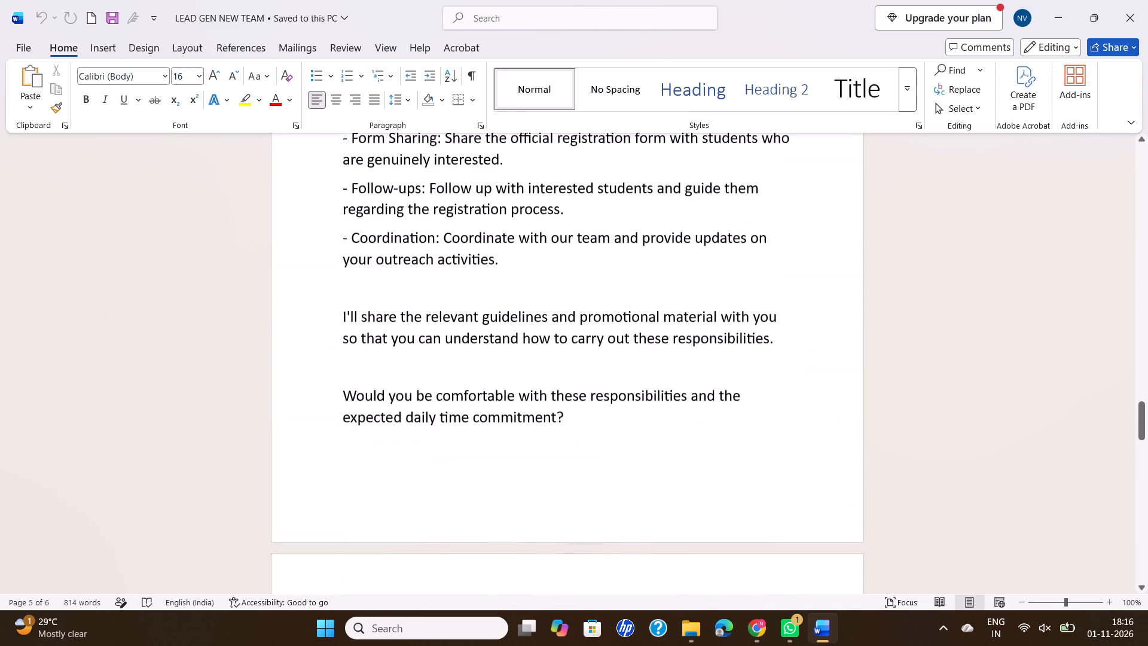
{"action": "scroll", "coordinate": [605, 427], "scroll_direction": "up", "scroll_amount": 1}
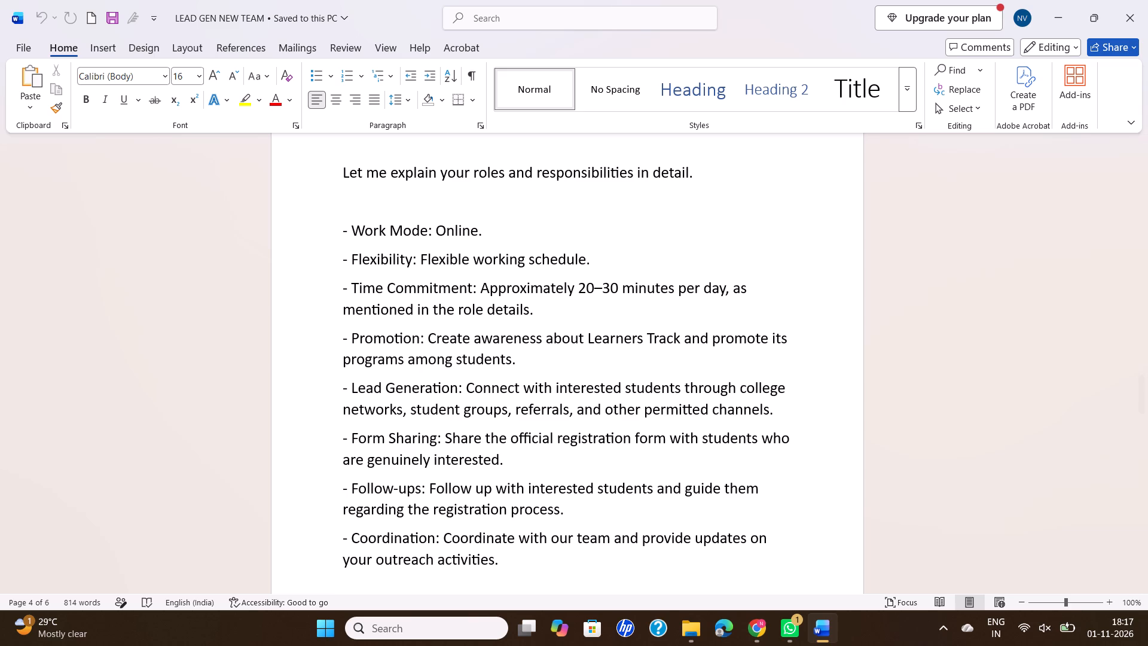
{"action": "scroll", "coordinate": [543, 344], "scroll_direction": "down", "scroll_amount": 1}
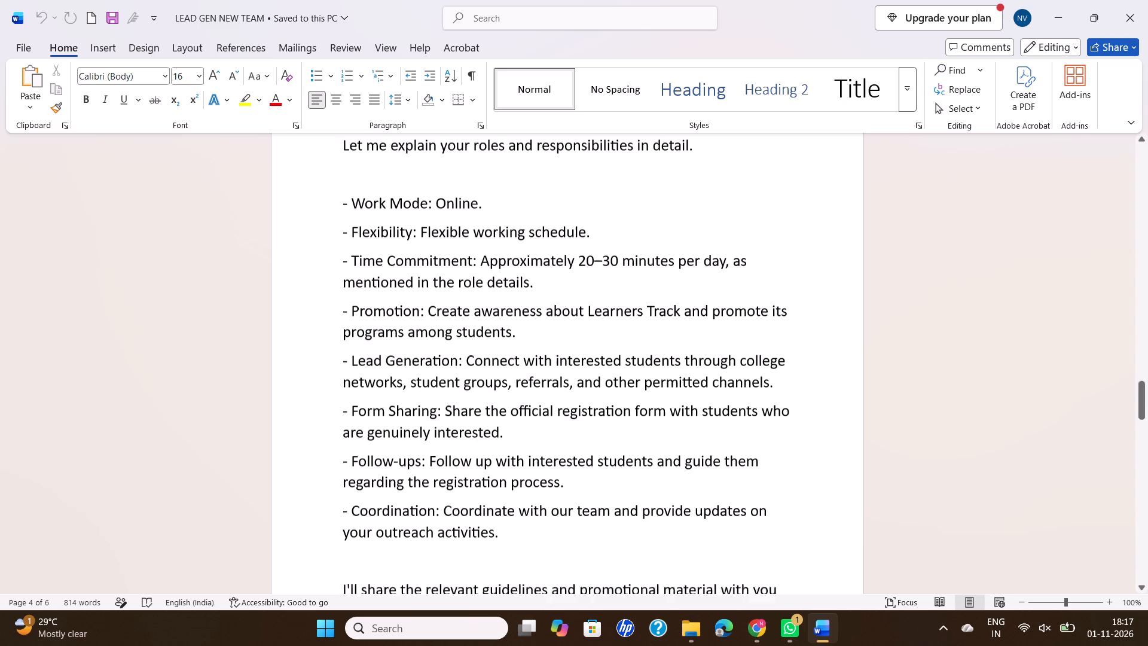
{"action": "scroll", "coordinate": [543, 344], "scroll_direction": "down", "scroll_amount": 1}
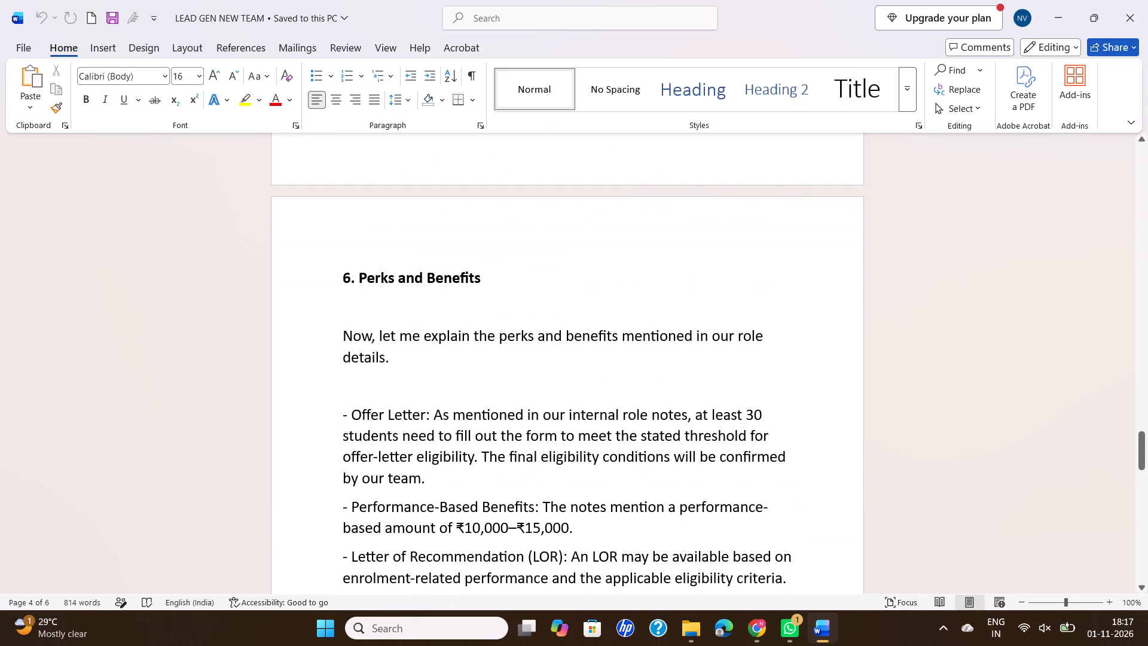
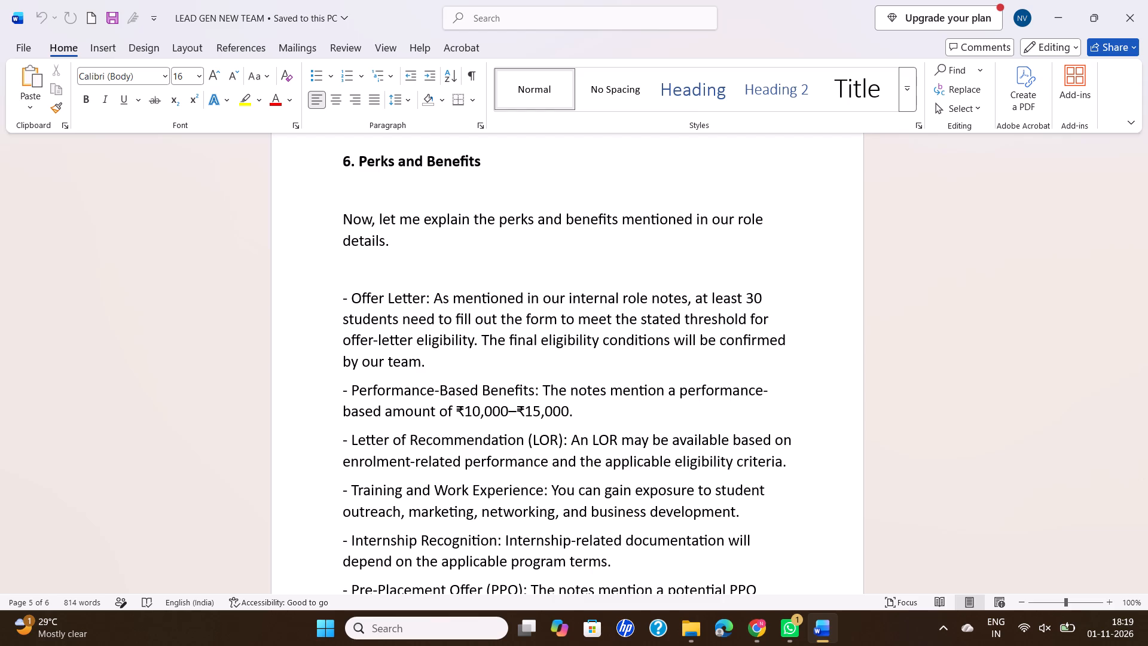
Go back through the calling script from Perks and Benefits to the responsibilities and daily time commitment question.
{"action": "scroll", "coordinate": [549, 264], "scroll_direction": "up", "scroll_amount": 1}
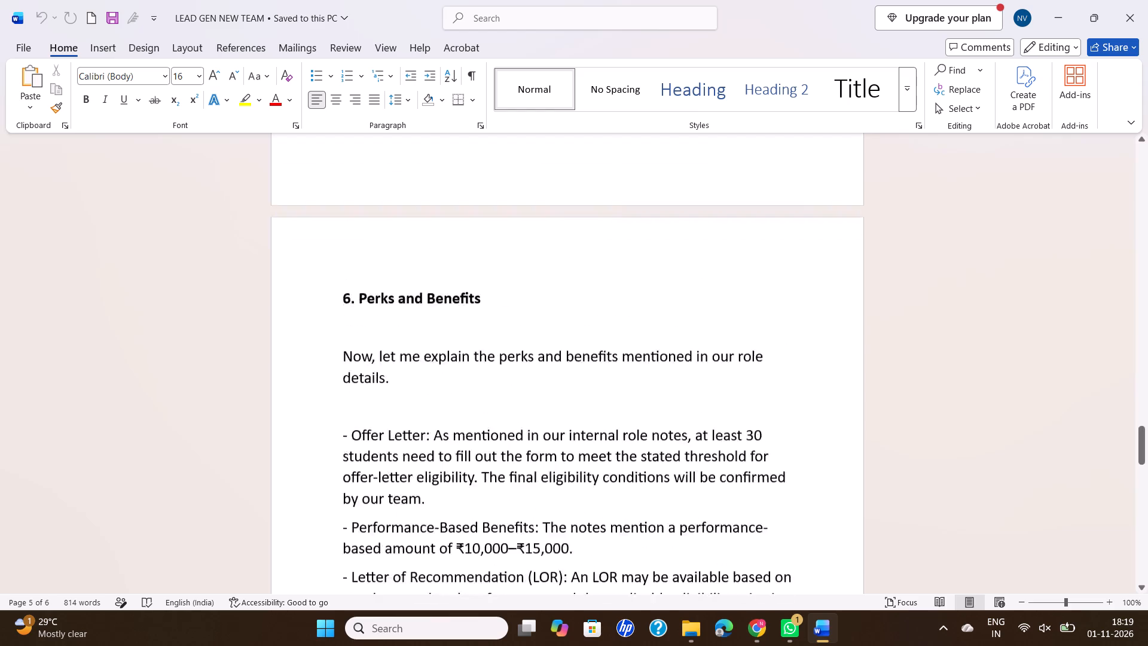
{"action": "scroll", "coordinate": [549, 264], "scroll_direction": "up", "scroll_amount": 1}
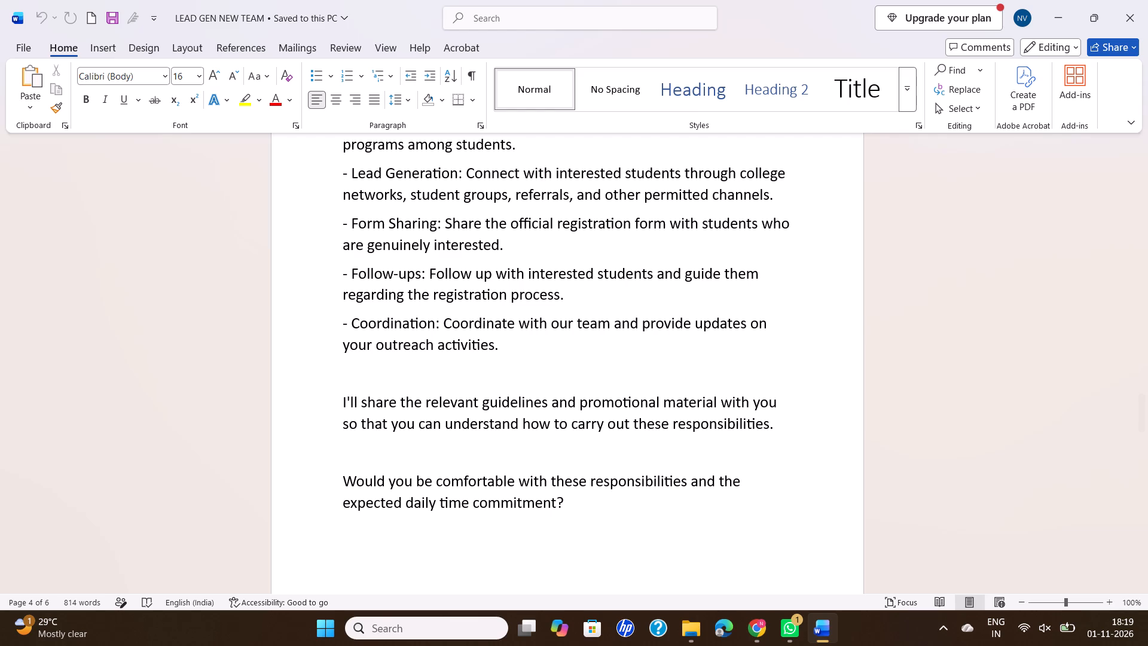
Switch to the CA LEADS sheet in Chrome and copy the phone number of the lead in row 249.
{"action": "left_click", "coordinate": [751, 627]}
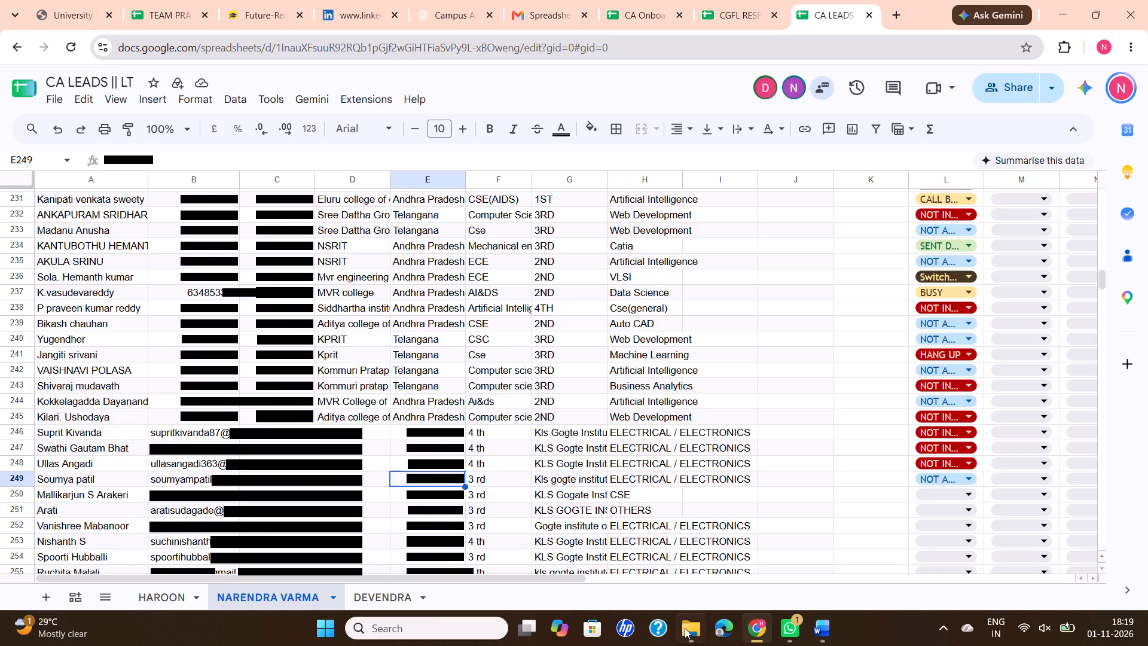
{"action": "triple_click", "coordinate": [445, 480]}
{"action": "left_click", "coordinate": [445, 480]}
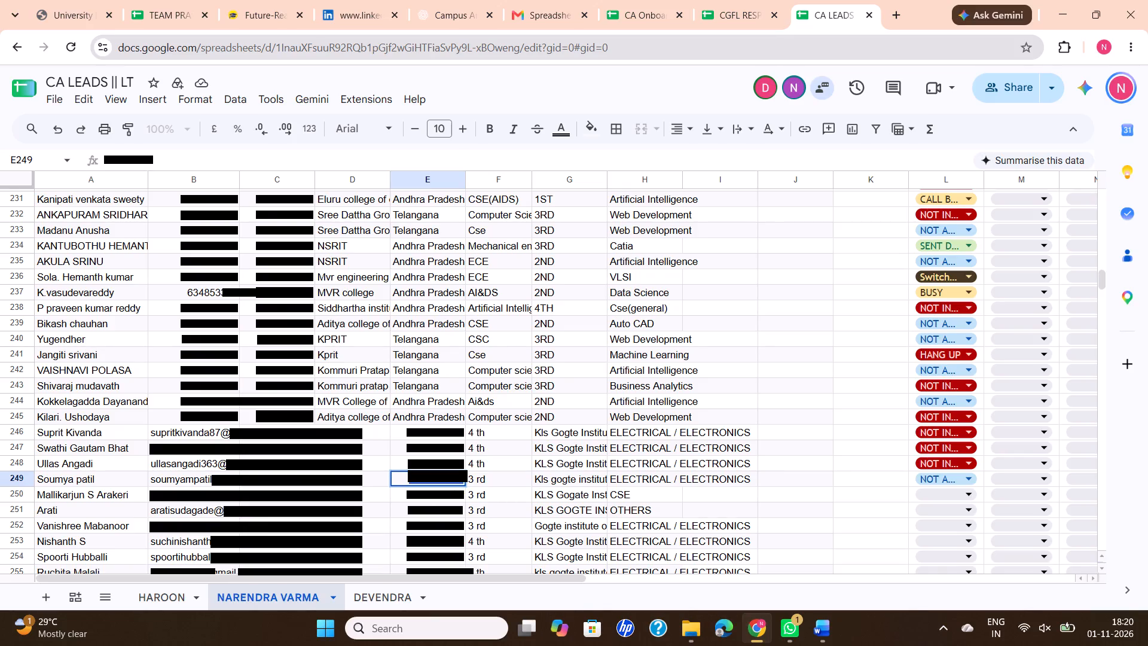
{"action": "key", "text": "ctrl+c"}
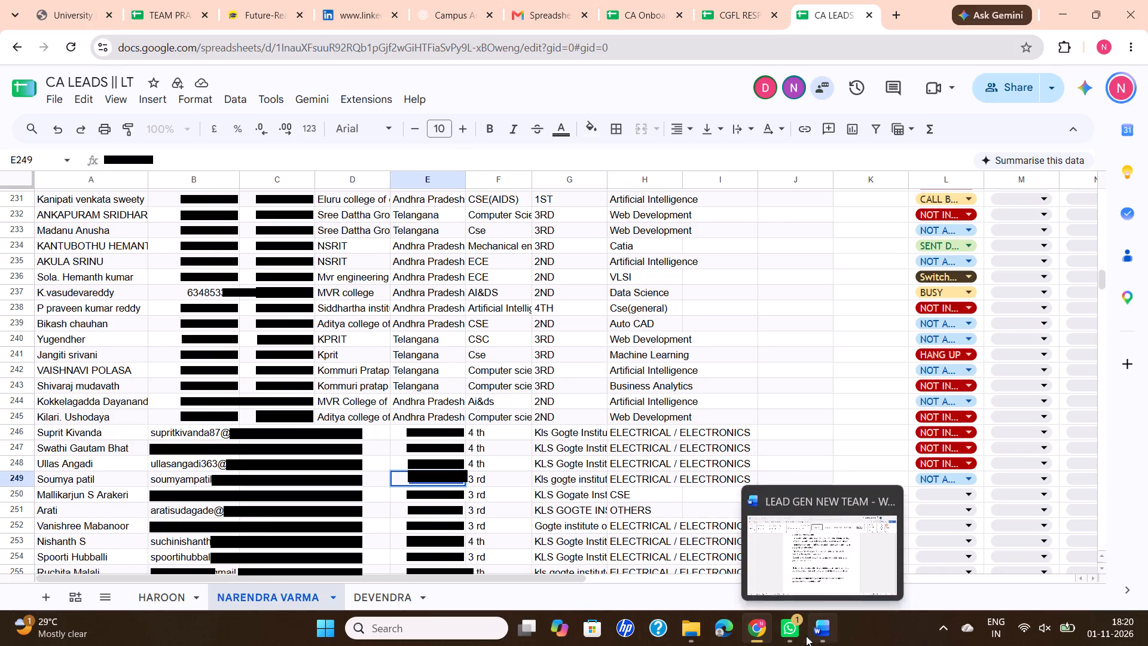
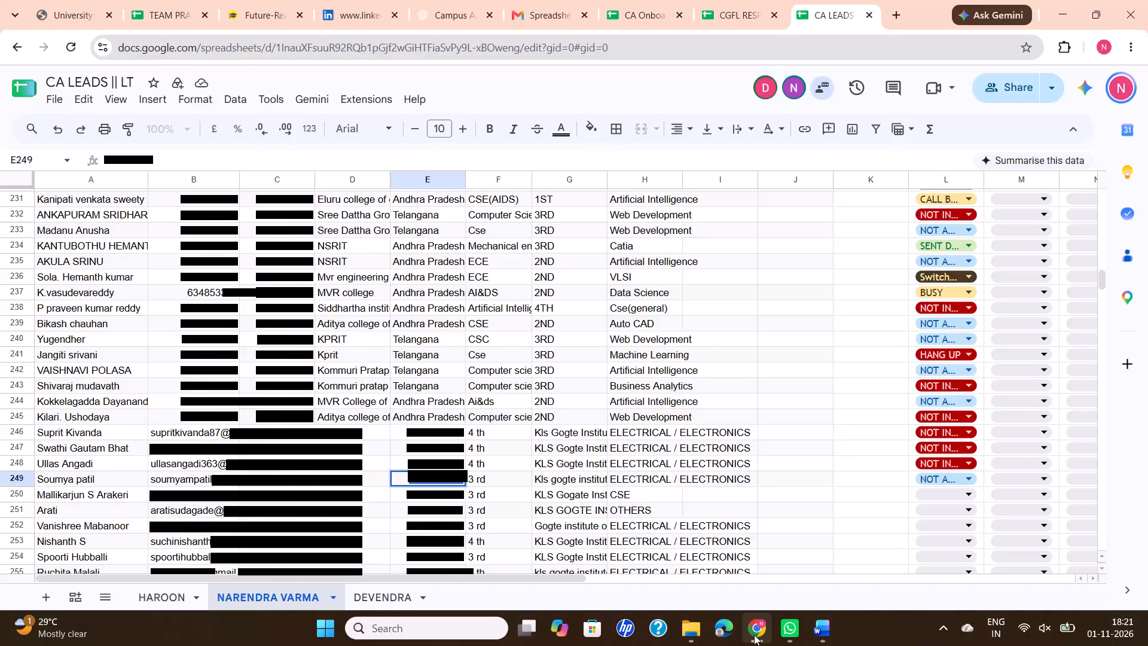
Set the call status of the lead in row 249 to SENT DETAILS.
{"action": "scroll", "coordinate": [916, 476], "scroll_direction": "left", "scroll_amount": 1}
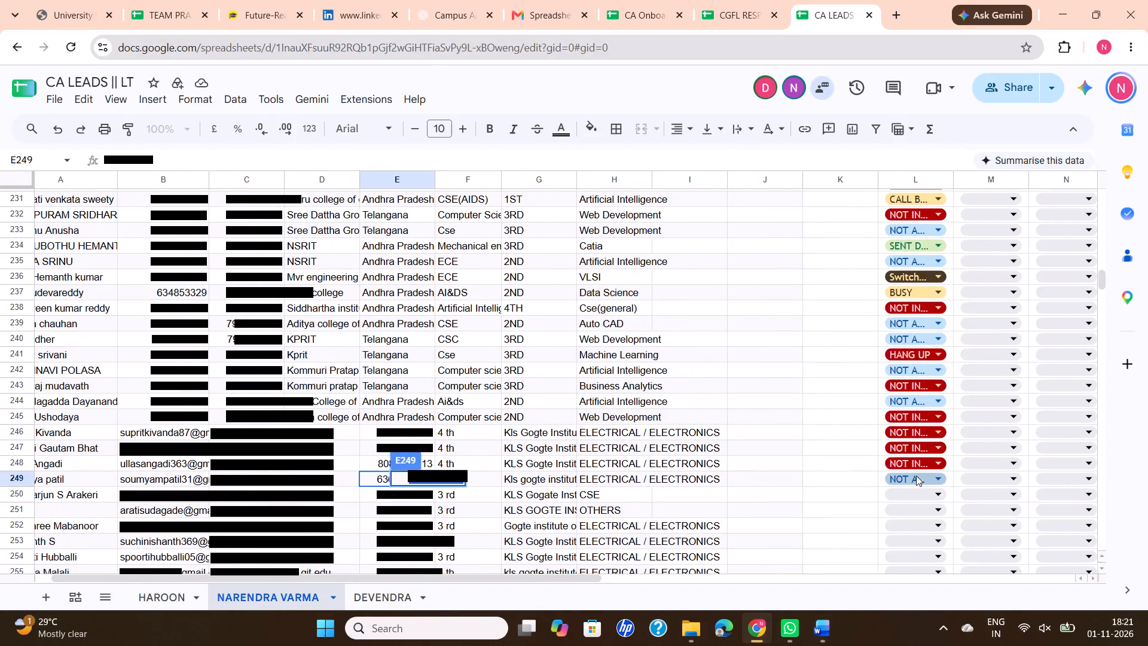
{"action": "left_click", "coordinate": [914, 476]}
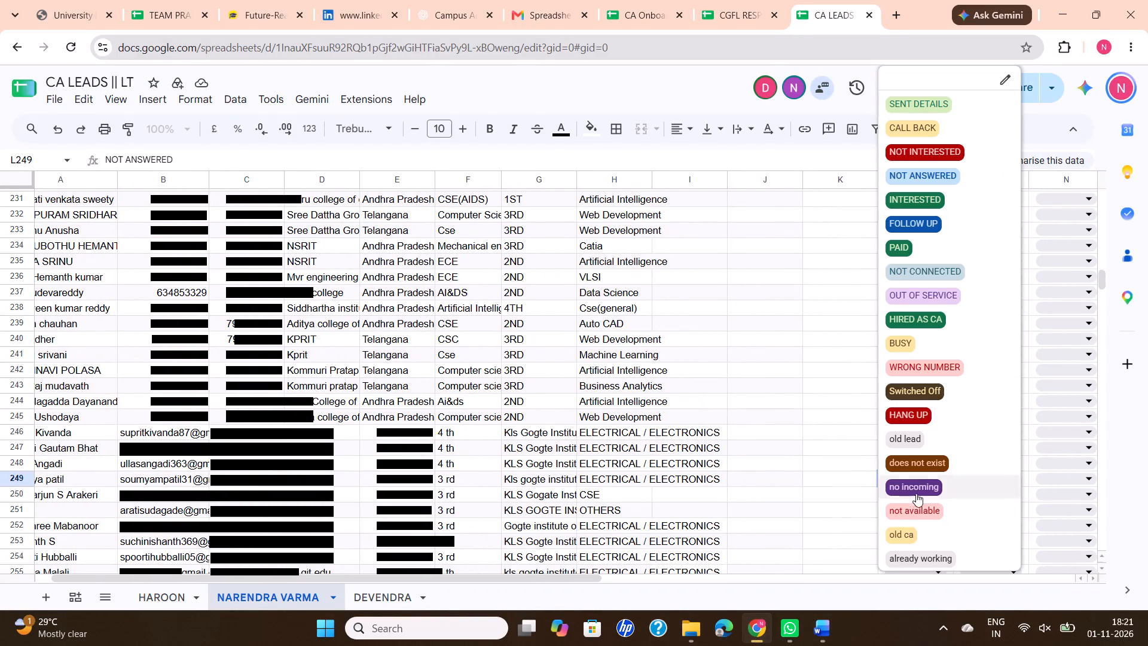
{"action": "left_click", "coordinate": [915, 107]}
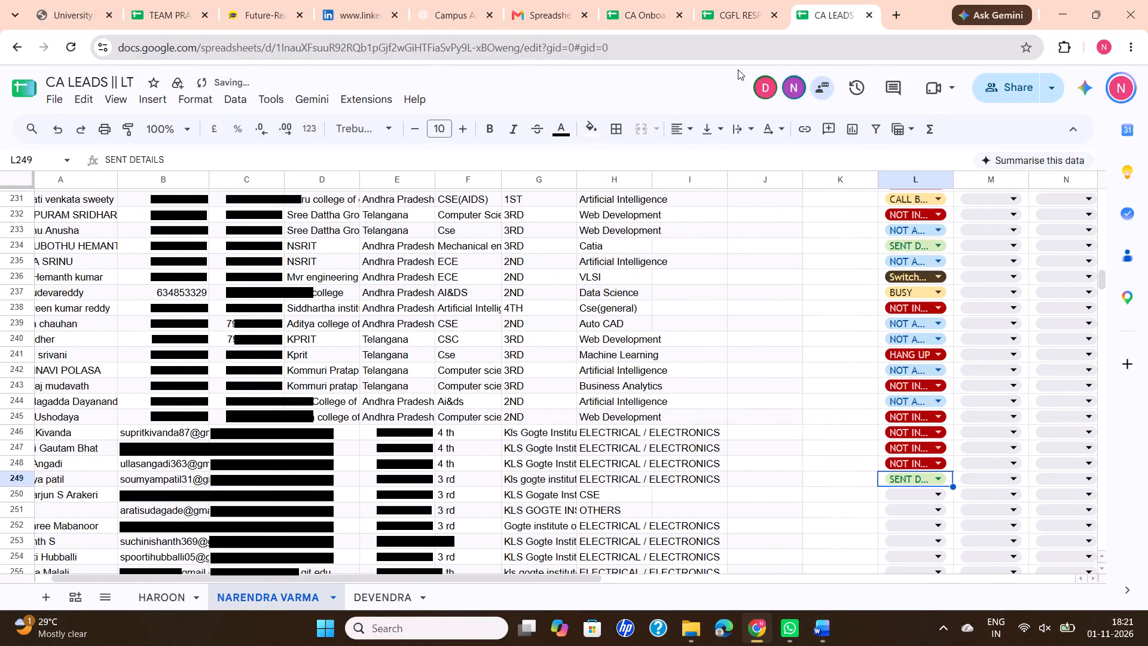
{"action": "left_click", "coordinate": [656, 16]}
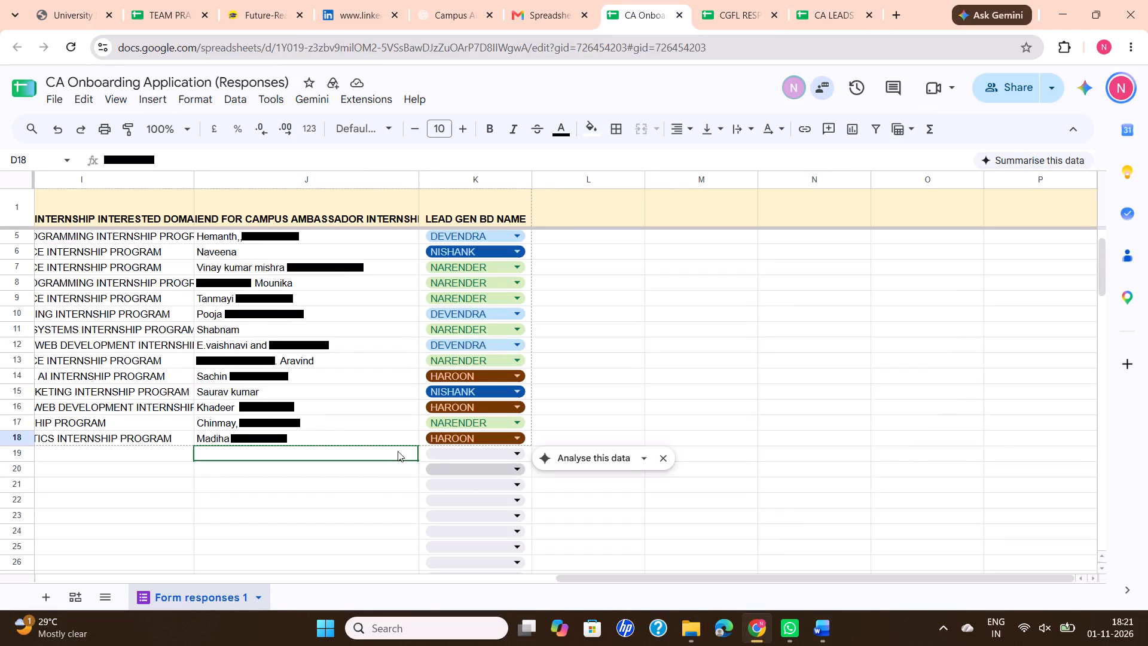
{"action": "left_click", "coordinate": [374, 459]}
{"action": "scroll", "coordinate": [374, 459], "scroll_direction": "right", "scroll_amount": 7}
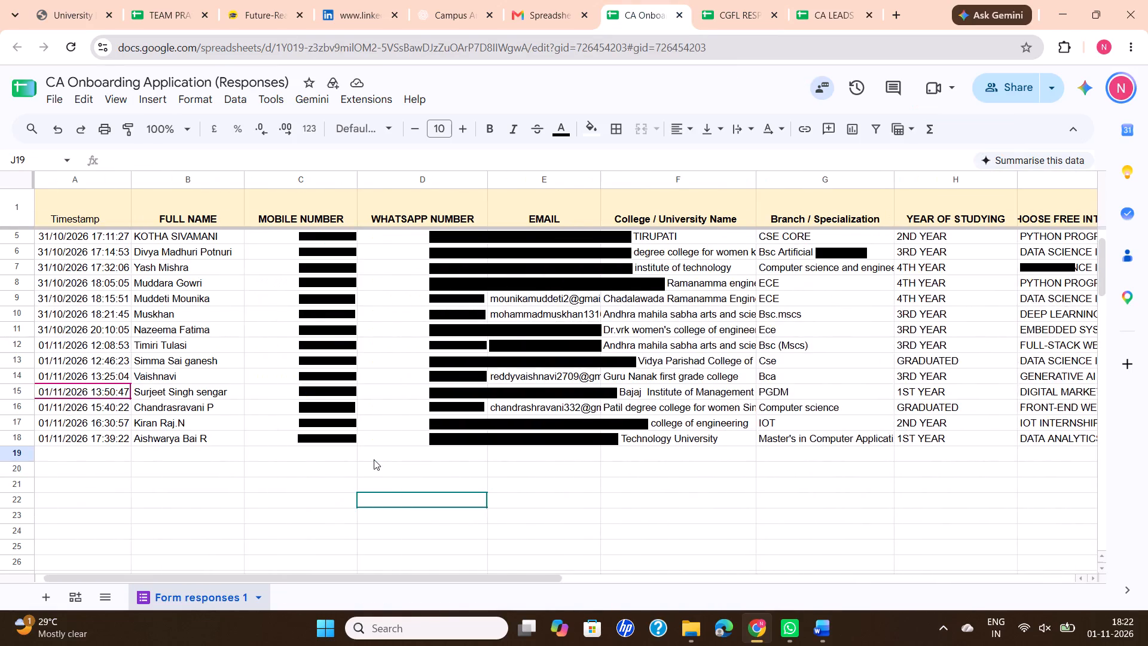
{"action": "scroll", "coordinate": [374, 459], "scroll_direction": "left", "scroll_amount": 5}
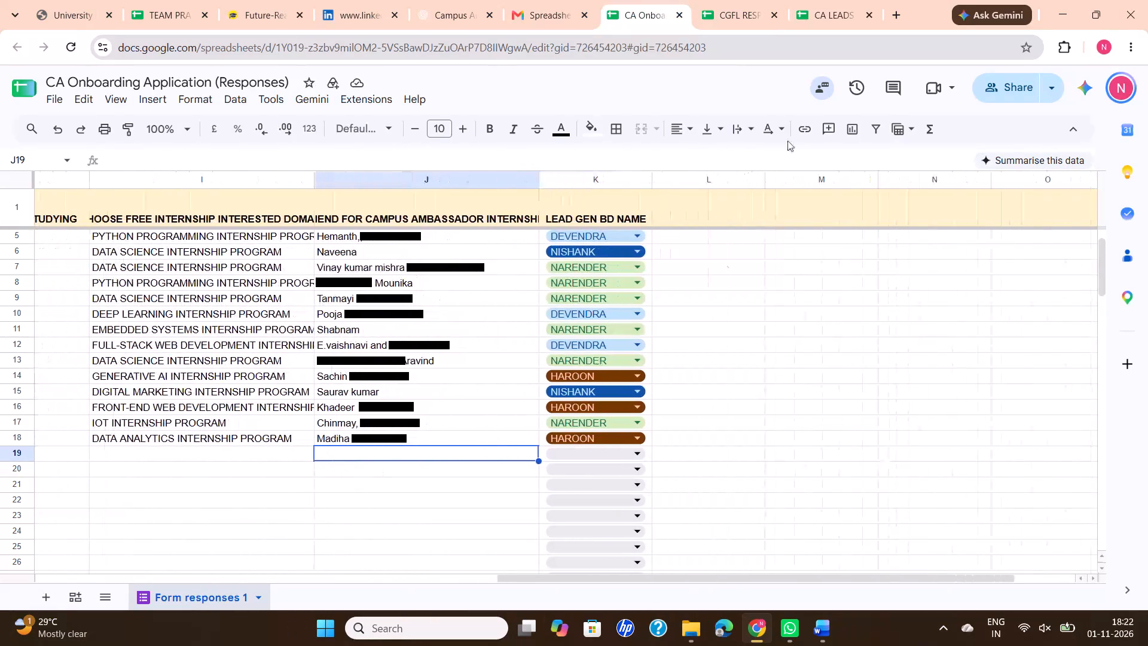
{"action": "left_click", "coordinate": [743, 23]}
{"action": "left_click", "coordinate": [803, 14]}
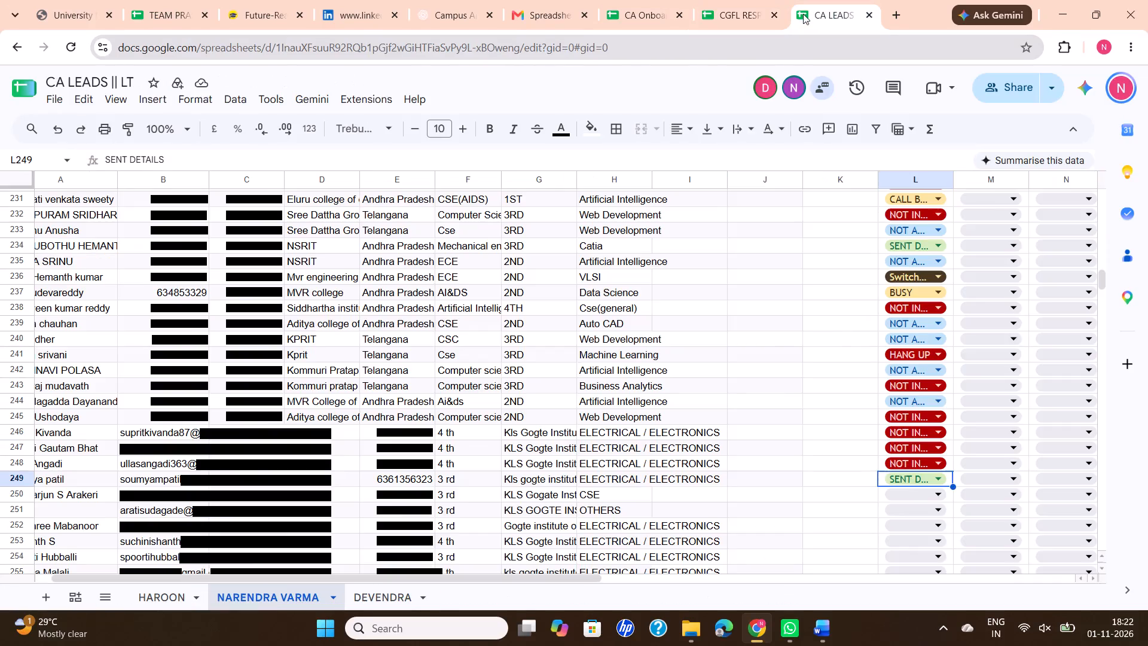
{"action": "left_click", "coordinate": [725, 10]}
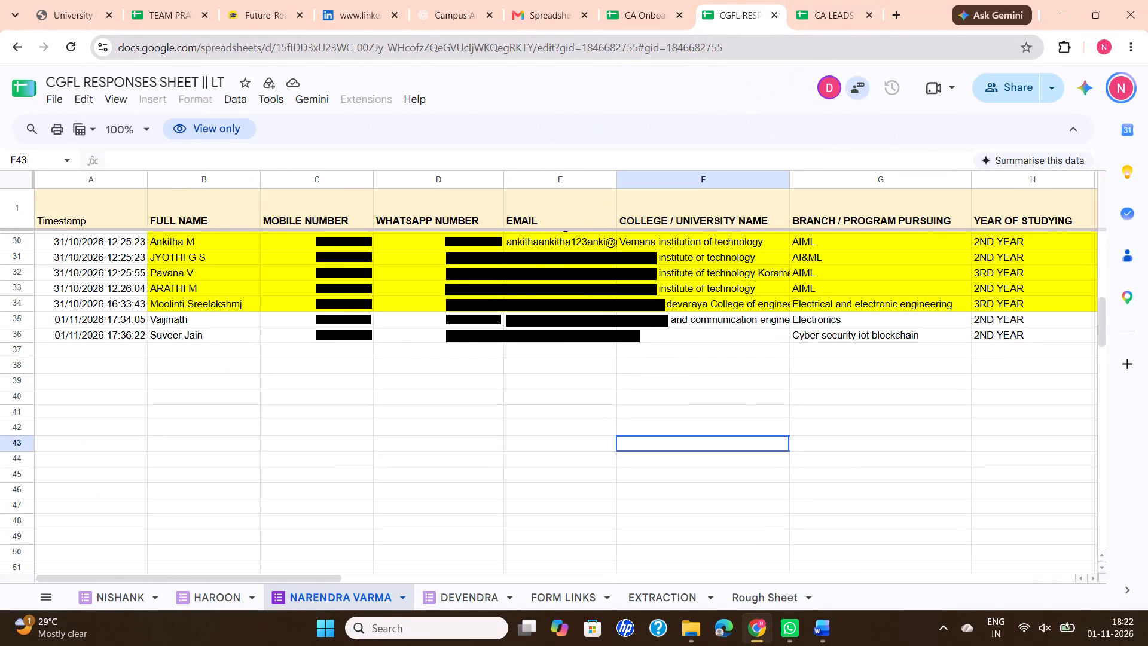
Return to the CA LEADS sheet and select the phone number of the lead in row 250.
{"action": "left_click", "coordinate": [812, 28]}
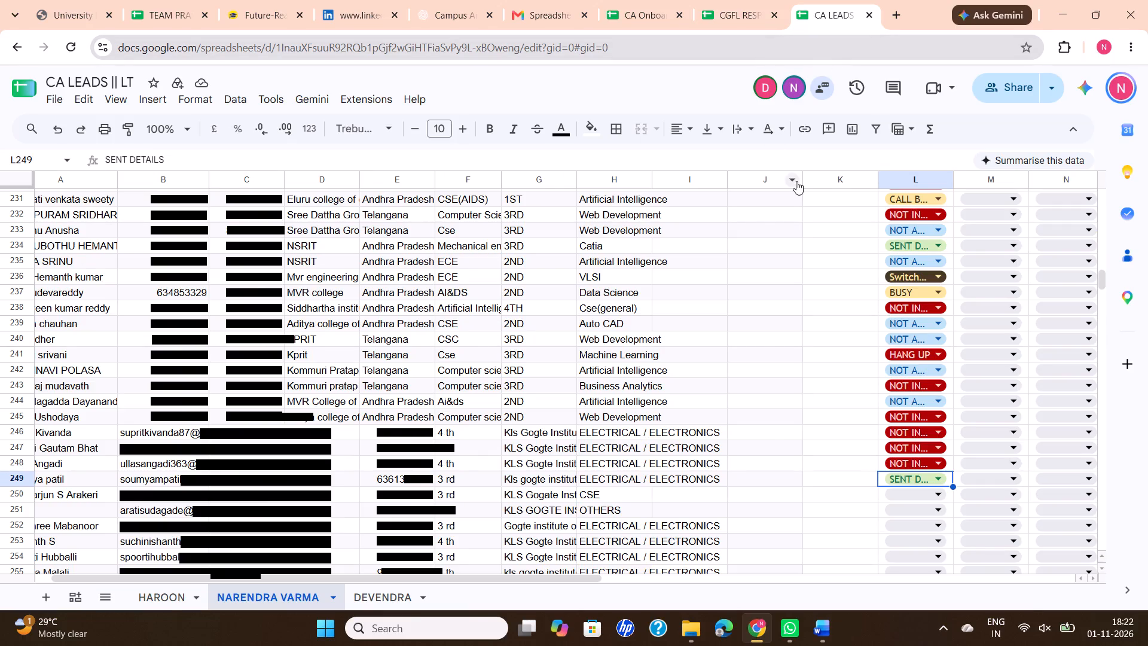
{"action": "left_click", "coordinate": [744, 495]}
{"action": "scroll", "coordinate": [744, 495], "scroll_direction": "down", "scroll_amount": 1}
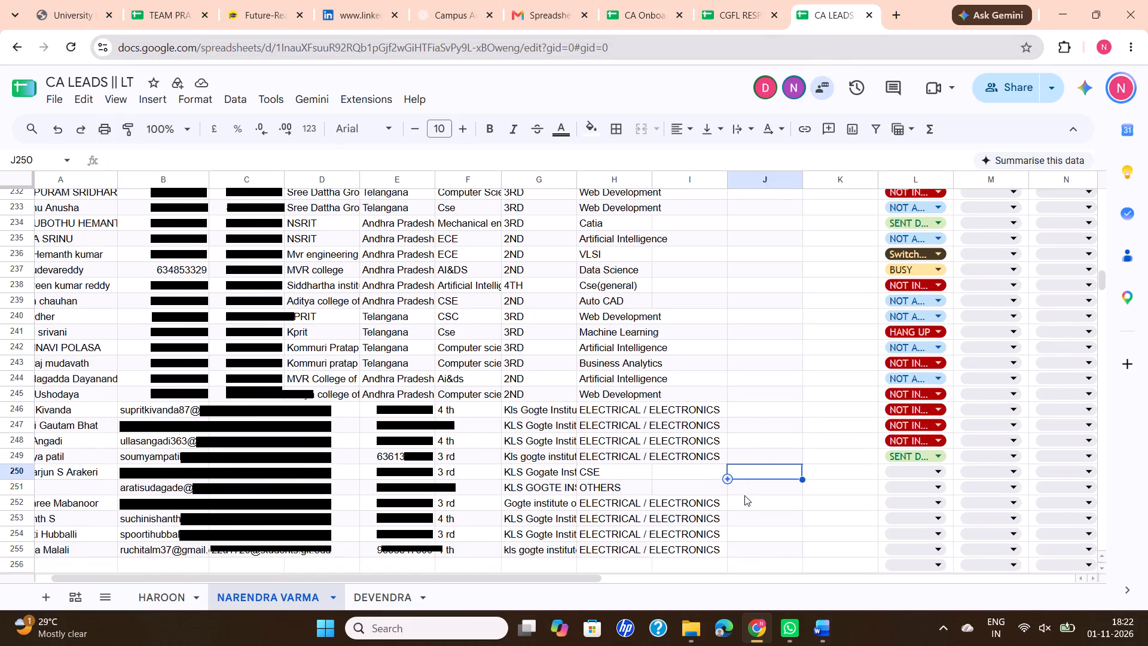
{"action": "scroll", "coordinate": [744, 495], "scroll_direction": "down", "scroll_amount": 1}
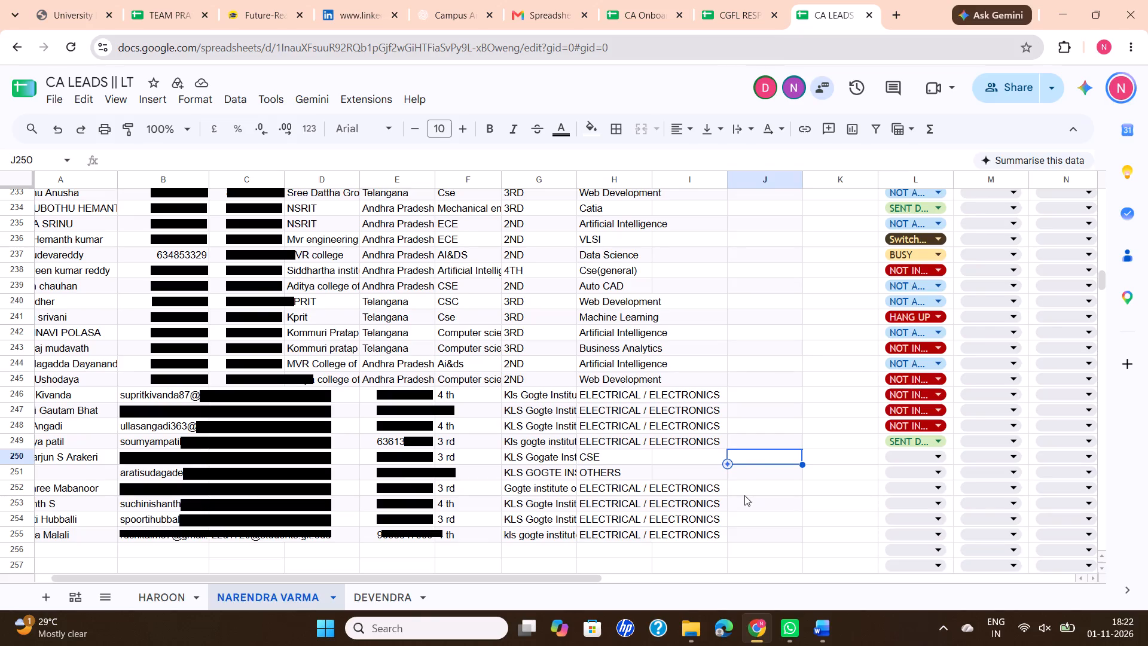
{"action": "left_click", "coordinate": [390, 456]}
{"action": "scroll", "coordinate": [390, 456], "scroll_direction": "right", "scroll_amount": 5}
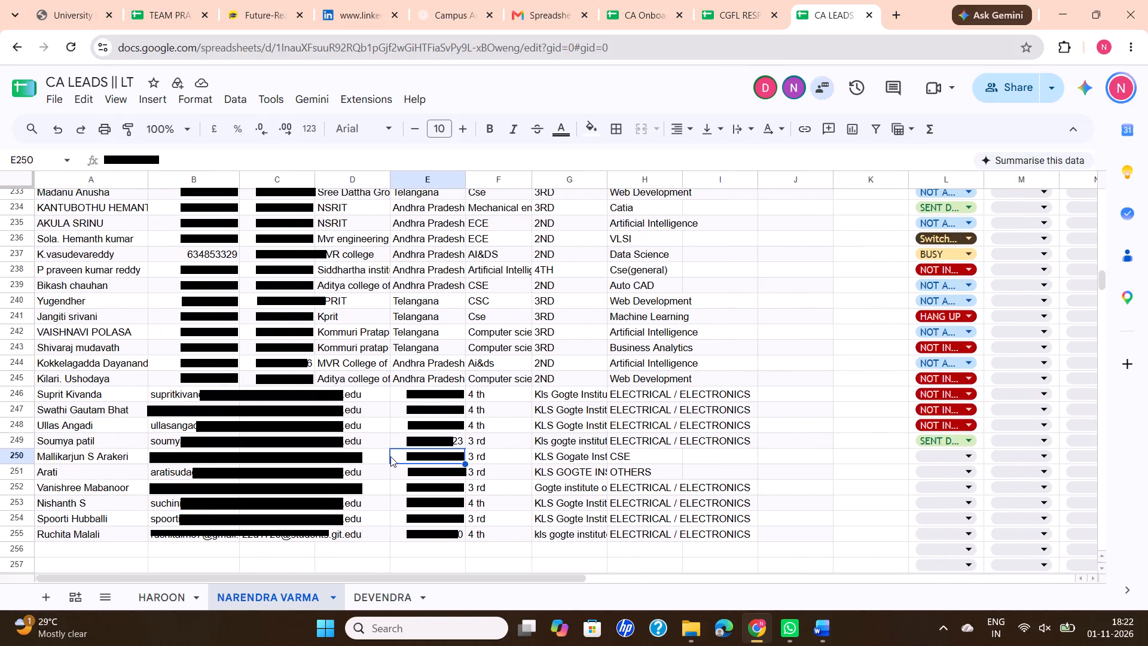
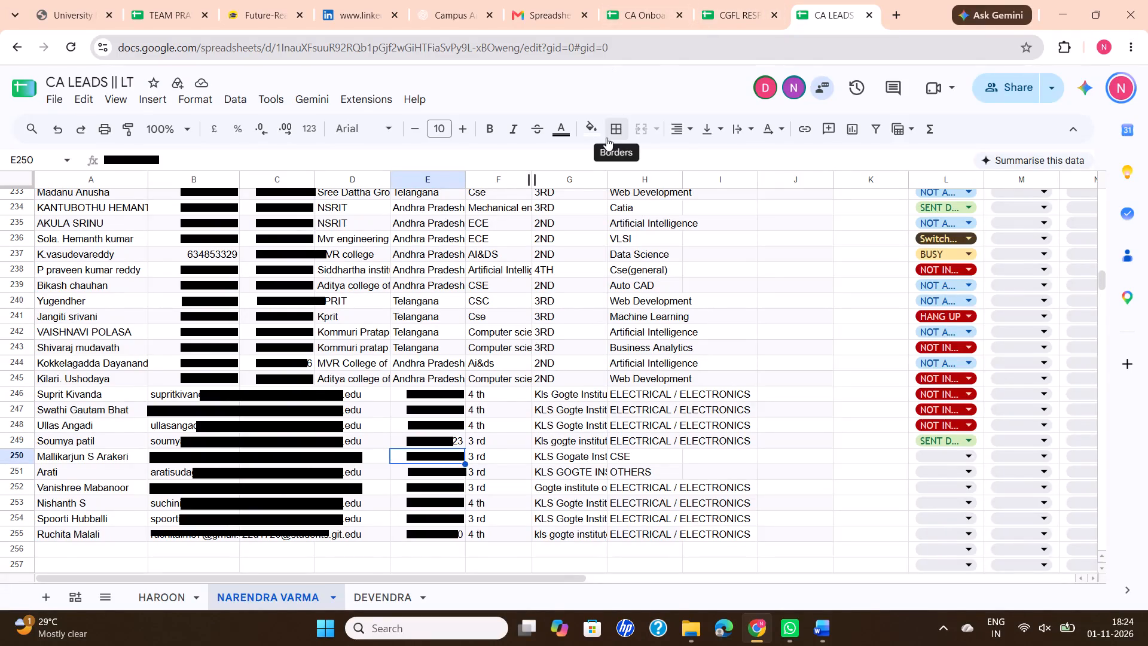
Check the CGFL responses and the CA Onboarding Application responses for new entries, and return to the CA LEADS sheet.
{"action": "left_click", "coordinate": [744, 10]}
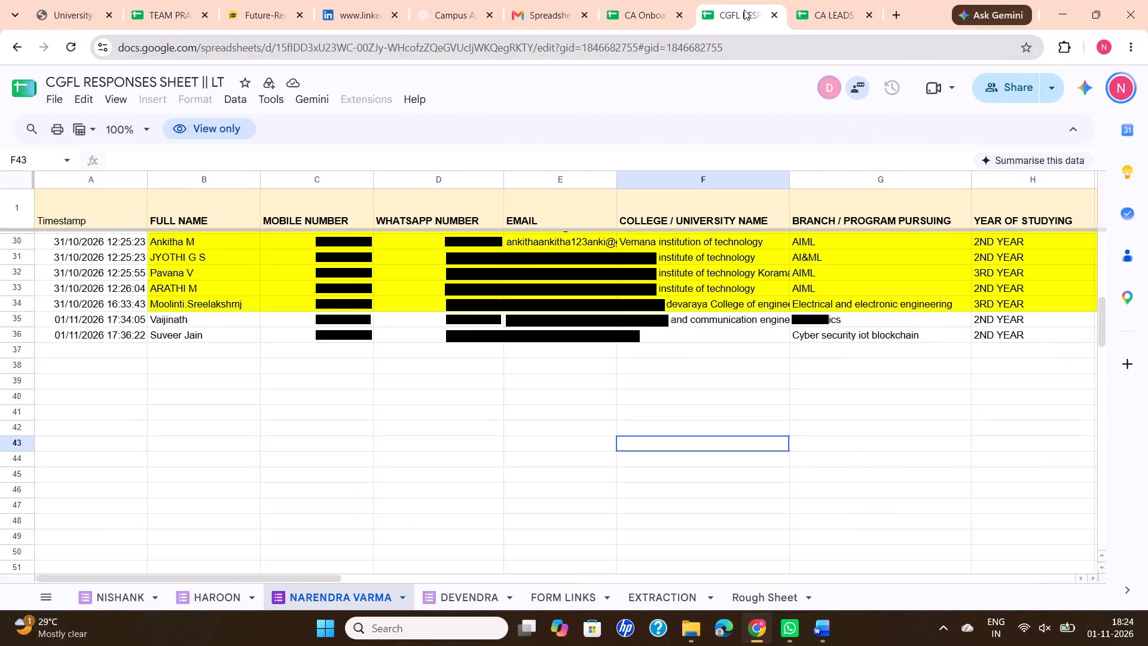
{"action": "left_click", "coordinate": [640, 1]}
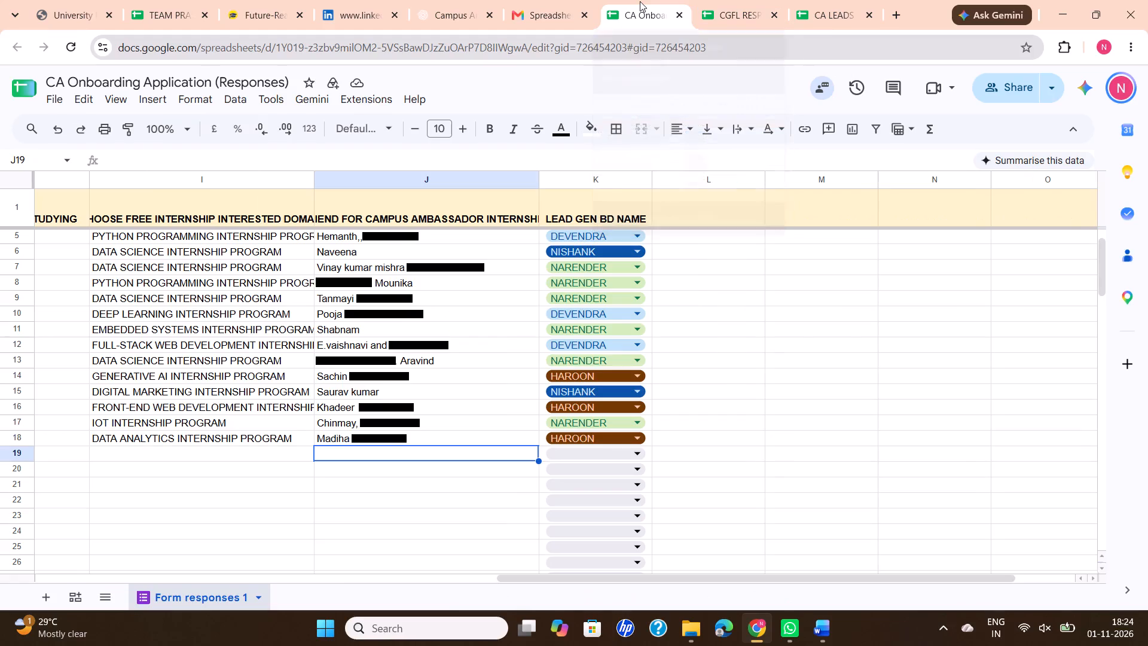
{"action": "scroll", "coordinate": [557, 424], "scroll_direction": "right", "scroll_amount": 6}
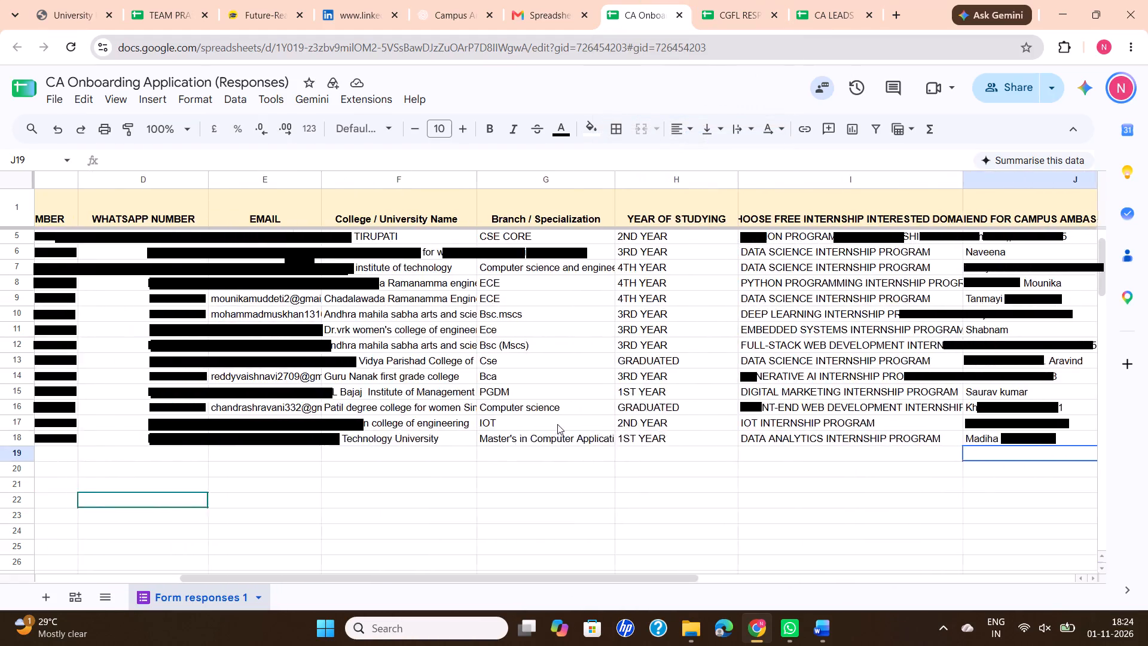
{"action": "scroll", "coordinate": [557, 424], "scroll_direction": "right", "scroll_amount": 7}
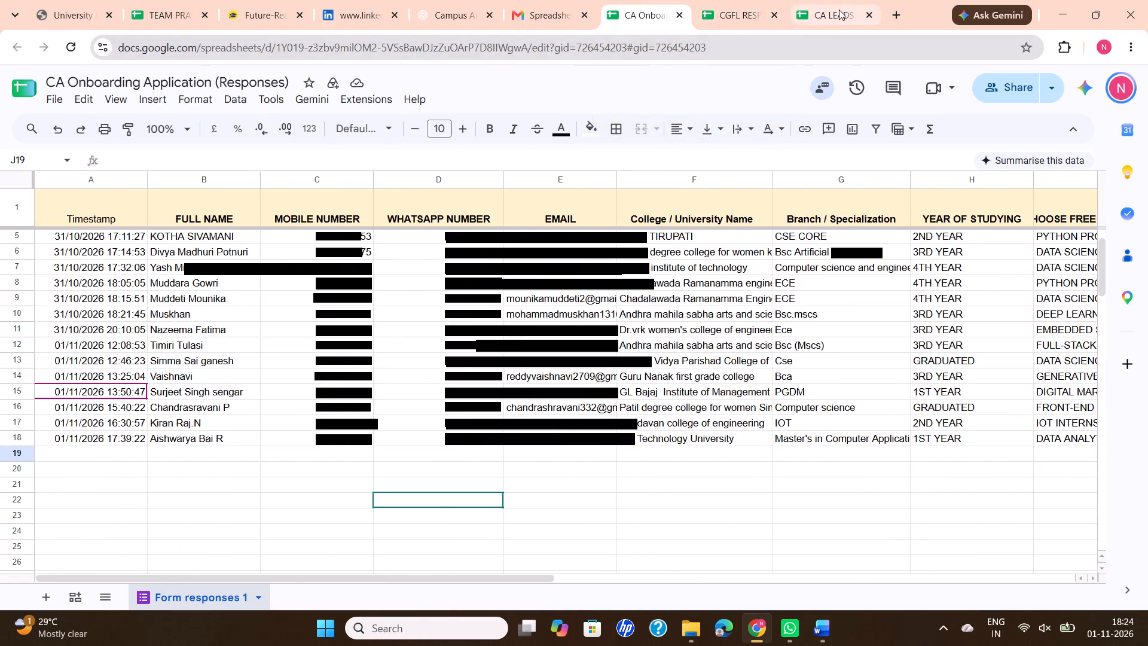
{"action": "left_click", "coordinate": [839, 10]}
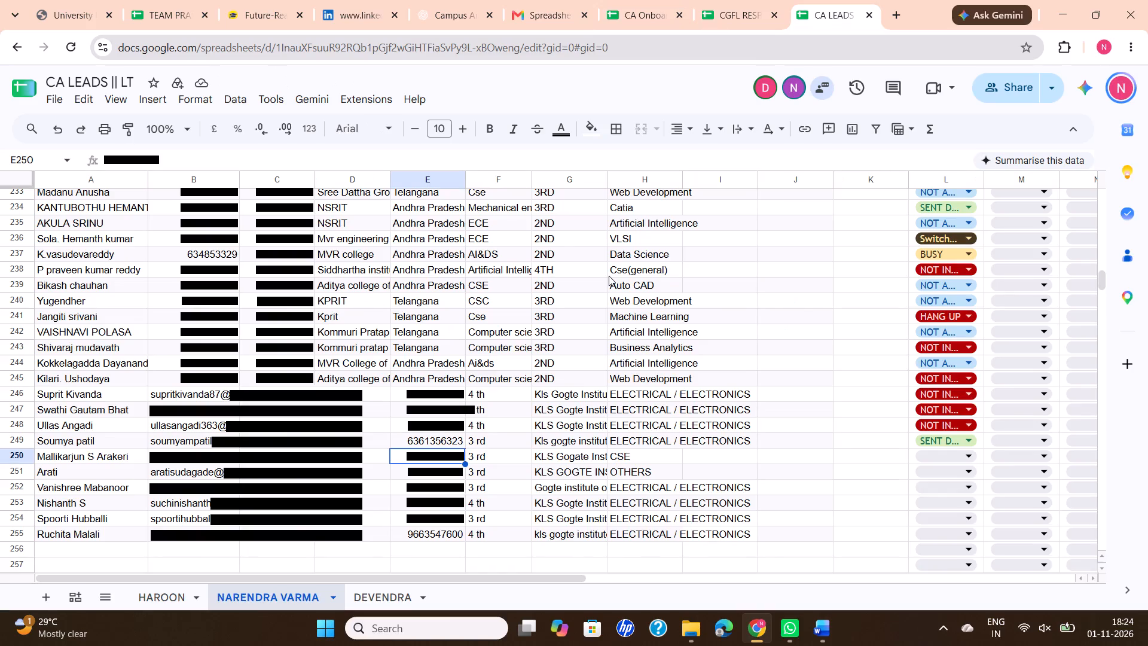
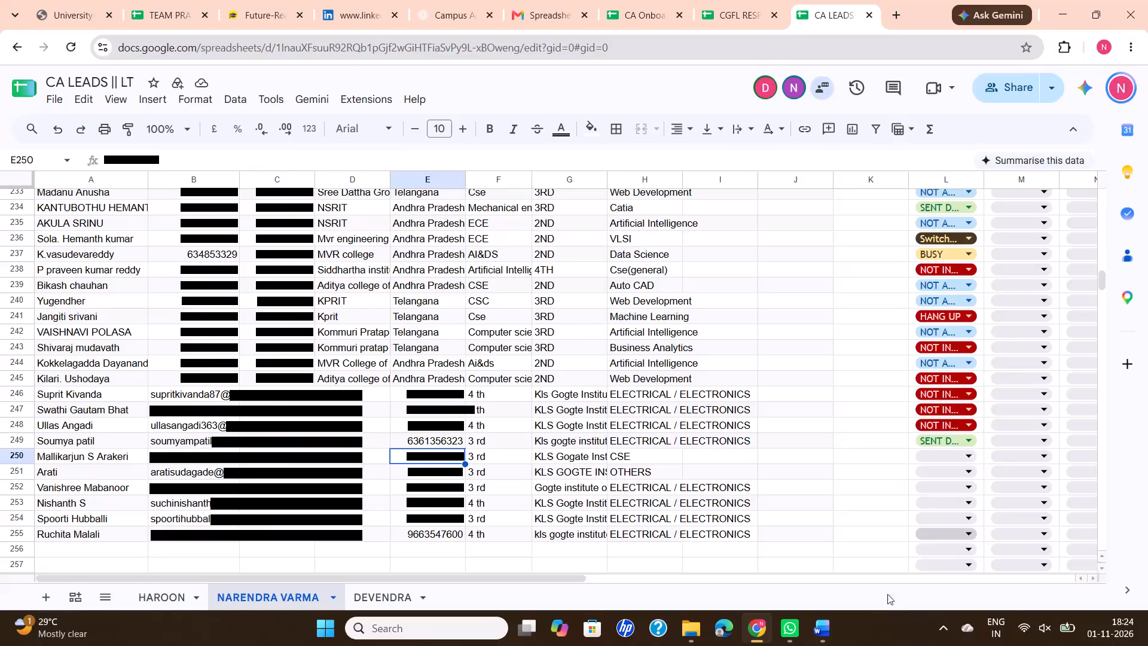
Switch to the LEAD GEN NEW TEAM document in Word and return to the calling script's Introduction and Availability section.
{"action": "left_click", "coordinate": [815, 629]}
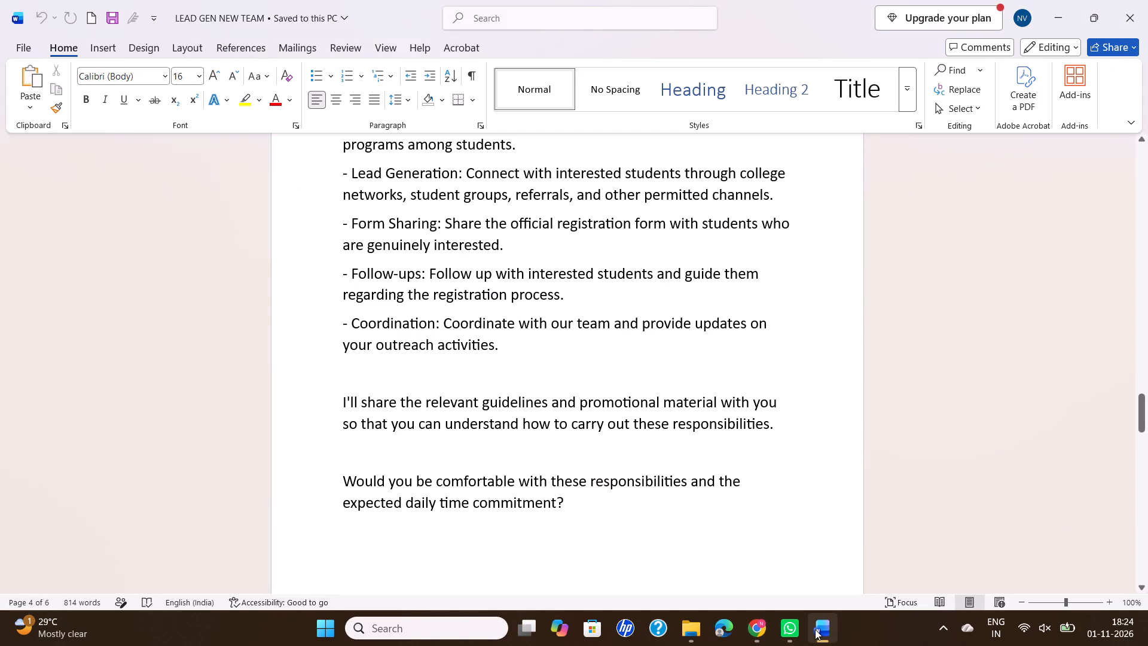
{"action": "key", "text": "Up"}
{"action": "key", "text": "Up"}
{"action": "key", "text": "Up"}
{"action": "key", "text": "Up"}
{"action": "key", "text": "Up"}
{"action": "key", "text": "Up"}
{"action": "key", "text": "Up"}
{"action": "key", "text": "Up"}
{"action": "key", "text": "Up"}
{"action": "key", "text": "Up"}
{"action": "key", "text": "Up"}
{"action": "key", "text": "Up"}
{"action": "key", "text": "Up"}
{"action": "key", "text": "Up"}
{"action": "key", "text": "Up"}
{"action": "key", "text": "Up"}
{"action": "key", "text": "Up"}
{"action": "key", "text": "Up"}
{"action": "key", "text": "Up"}
{"action": "key", "text": "Up"}
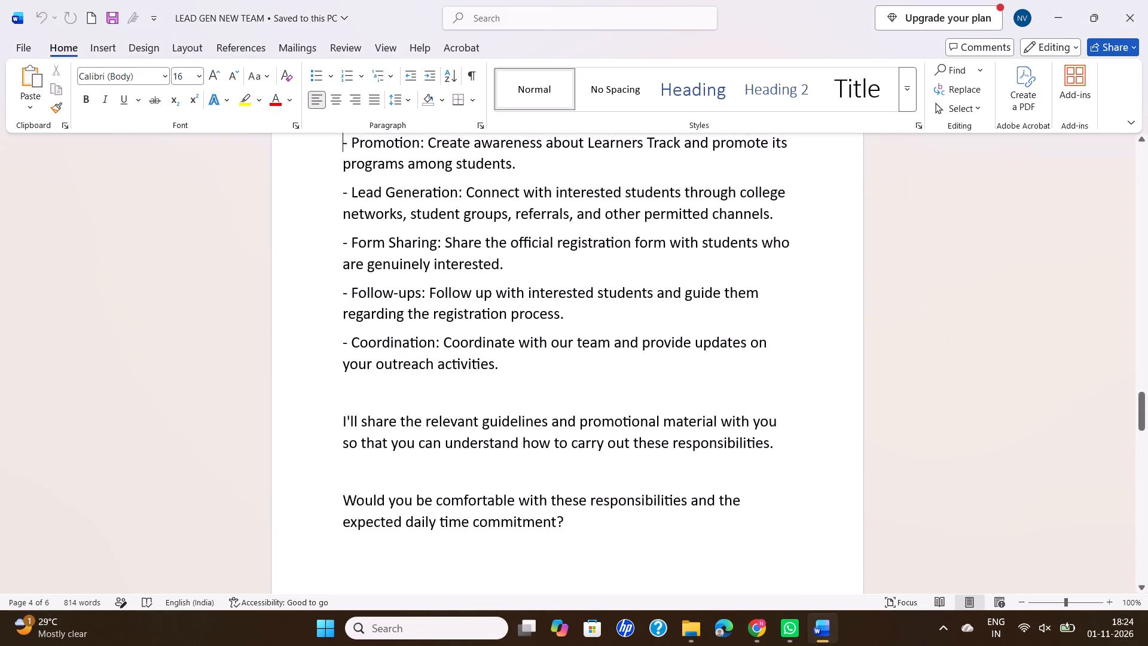
{"action": "key", "text": "Up"}
{"action": "key", "text": "Up"}
{"action": "key", "text": "Up"}
{"action": "key", "text": "Up"}
{"action": "key", "text": "Up"}
{"action": "key", "text": "Up"}
{"action": "key", "text": "Up"}
{"action": "key", "text": "Up"}
{"action": "key", "text": "Up"}
{"action": "key", "text": "Up"}
{"action": "key", "text": "Up"}
{"action": "key", "text": "Up"}
{"action": "key", "text": "Up"}
{"action": "key", "text": "Up"}
{"action": "key", "text": "Up"}
{"action": "key", "text": "Up"}
{"action": "key", "text": "Up"}
{"action": "key", "text": "Up"}
{"action": "key", "text": "Up"}
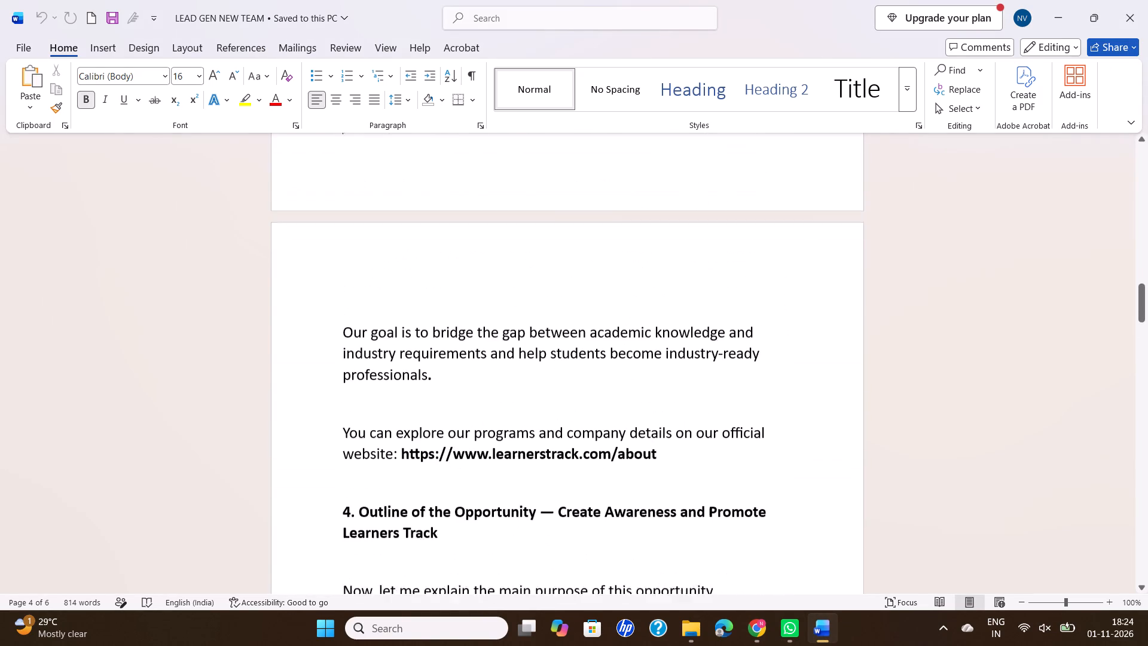
{"action": "key", "text": "Up"}
{"action": "key", "text": "Up"}
{"action": "key", "text": "Up"}
{"action": "key", "text": "Up"}
{"action": "key", "text": "Up"}
{"action": "key", "text": "Up"}
{"action": "key", "text": "Up"}
{"action": "key", "text": "Up"}
{"action": "key", "text": "Up"}
{"action": "key", "text": "Up"}
{"action": "key", "text": "Up"}
{"action": "key", "text": "Up"}
{"action": "key", "text": "Up"}
{"action": "key", "text": "Up"}
{"action": "key", "text": "Up"}
{"action": "key", "text": "Up"}
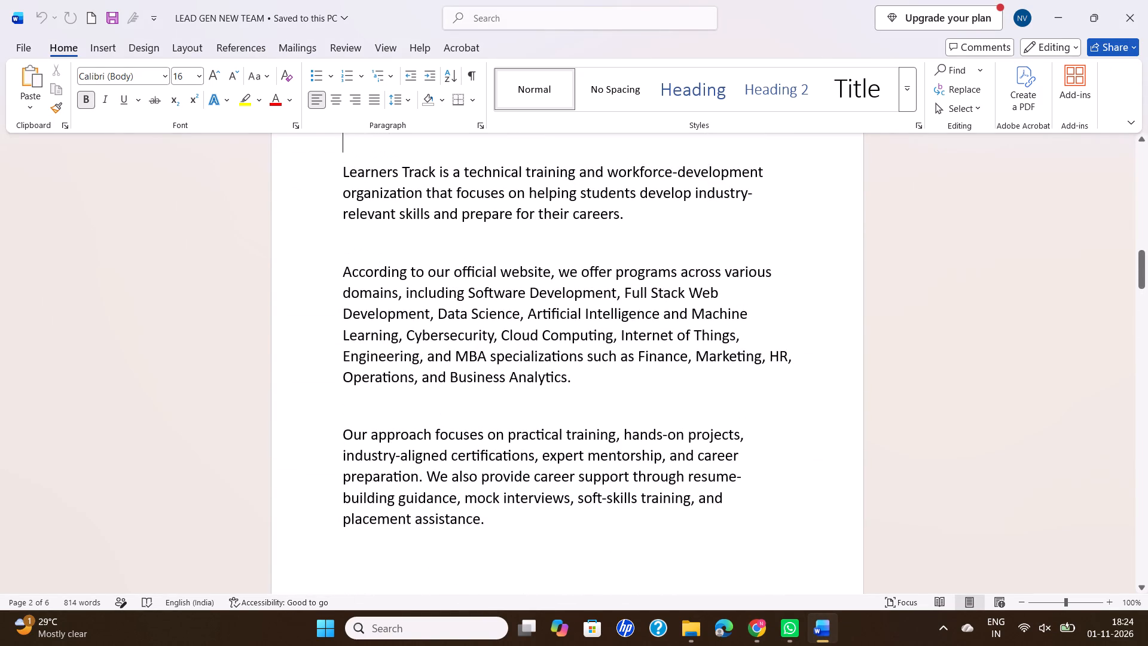
{"action": "key", "text": "Up"}
{"action": "key", "text": "Up"}
{"action": "key", "text": "Up"}
{"action": "key", "text": "Up"}
{"action": "key", "text": "Up"}
{"action": "key", "text": "Up"}
{"action": "key", "text": "Up"}
{"action": "key", "text": "Up"}
{"action": "key", "text": "Up"}
{"action": "key", "text": "Up"}
{"action": "key", "text": "Up"}
{"action": "key", "text": "Up"}
{"action": "key", "text": "Up"}
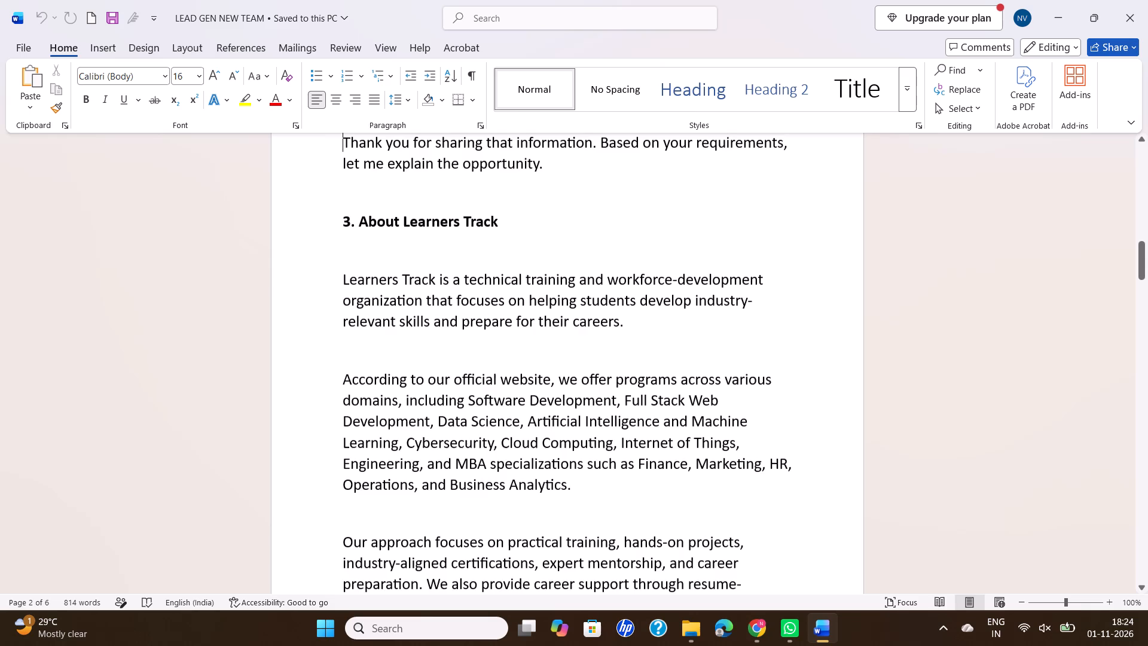
{"action": "key", "text": "Up"}
{"action": "key", "text": "Up"}
{"action": "key", "text": "Up"}
{"action": "key", "text": "Up"}
{"action": "key", "text": "Up"}
{"action": "key", "text": "Up"}
{"action": "key", "text": "Up"}
{"action": "key", "text": "Up"}
{"action": "key", "text": "Up"}
{"action": "key", "text": "Up"}
{"action": "key", "text": "Up"}
{"action": "key", "text": "Up"}
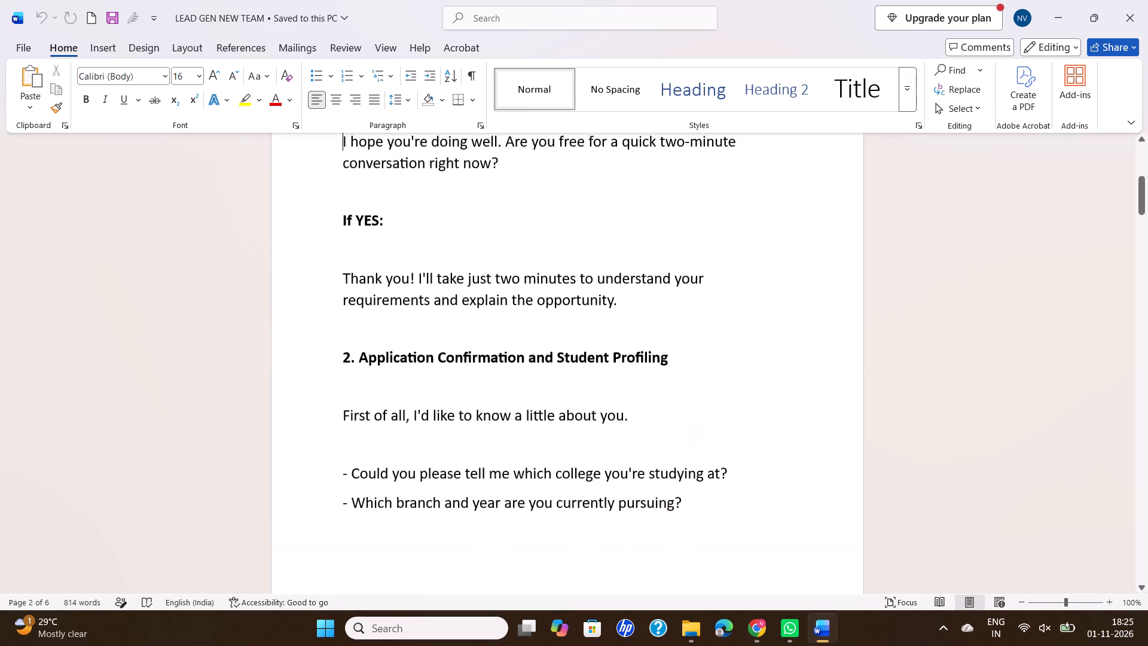
{"action": "key", "text": "Up"}
{"action": "key", "text": "Up"}
{"action": "key", "text": "Up"}
{"action": "key", "text": "Up"}
{"action": "key", "text": "Up"}
{"action": "key", "text": "Up"}
{"action": "key", "text": "Up"}
{"action": "key", "text": "Up"}
{"action": "key", "text": "Up"}
{"action": "key", "text": "Up"}
{"action": "key", "text": "Up"}
{"action": "key", "text": "Up"}
{"action": "key", "text": "Up"}
{"action": "key", "text": "Up"}
{"action": "key", "text": "Up"}
{"action": "key", "text": "Up"}
{"action": "key", "text": "Up"}
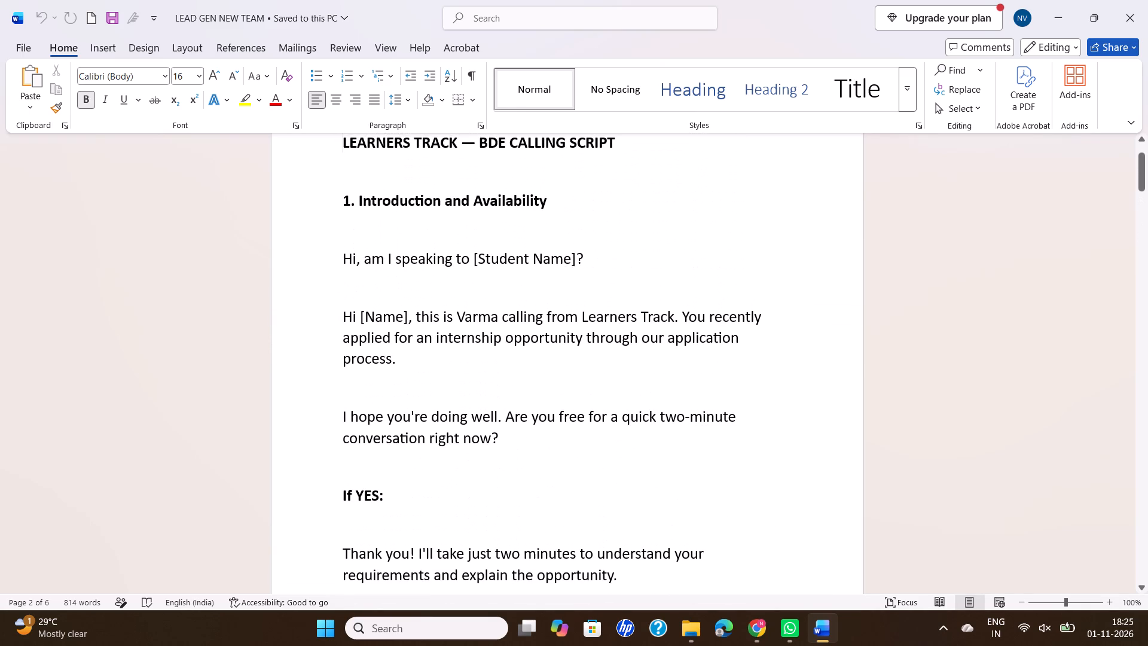
Look through the calling script from the introduction down to section 4, Outline of the Opportunity.
{"action": "key", "text": "Down"}
{"action": "key", "text": "Down"}
{"action": "key", "text": "Down"}
{"action": "key", "text": "Down"}
{"action": "key", "text": "Down"}
{"action": "key", "text": "Down"}
{"action": "key", "text": "Down"}
{"action": "key", "text": "Down"}
{"action": "key", "text": "Down"}
{"action": "key", "text": "Down"}
{"action": "key", "text": "Down"}
{"action": "key", "text": "Down"}
{"action": "key", "text": "Down"}
{"action": "key", "text": "Down"}
{"action": "key", "text": "Down"}
{"action": "key", "text": "Down"}
{"action": "key", "text": "Down"}
{"action": "key", "text": "Down"}
{"action": "key", "text": "Down"}
{"action": "key", "text": "Down"}
{"action": "key", "text": "Down"}
{"action": "key", "text": "Down"}
{"action": "key", "text": "Down"}
{"action": "key", "text": "Down"}
{"action": "key", "text": "Down"}
{"action": "key", "text": "Down"}
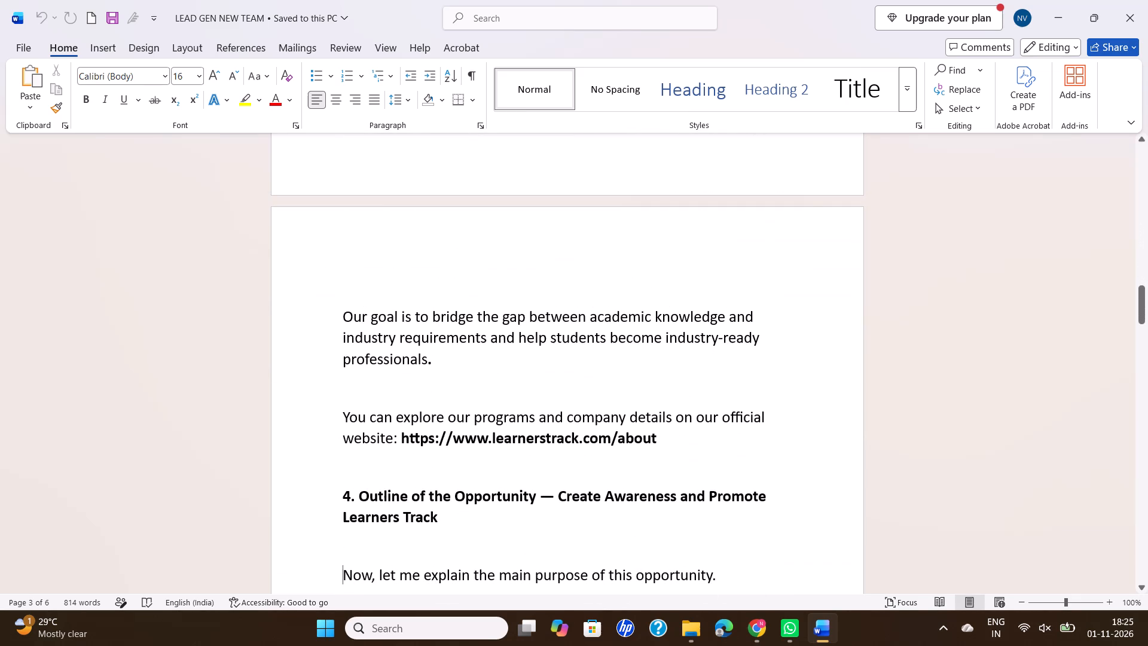
Go back through the About Learners Track section to the student profiling question about previous campus ambassador experience.
{"action": "key", "text": "Up"}
{"action": "key", "text": "Up"}
{"action": "key", "text": "Up"}
{"action": "key", "text": "Up"}
{"action": "key", "text": "Up"}
{"action": "key", "text": "Up"}
{"action": "key", "text": "Up"}
{"action": "key", "text": "Up"}
{"action": "key", "text": "Up"}
{"action": "key", "text": "Up"}
{"action": "key", "text": "Up"}
{"action": "key", "text": "Up"}
{"action": "key", "text": "Up"}
{"action": "key", "text": "Up"}
{"action": "key", "text": "Up"}
{"action": "key", "text": "Up"}
{"action": "key", "text": "Up"}
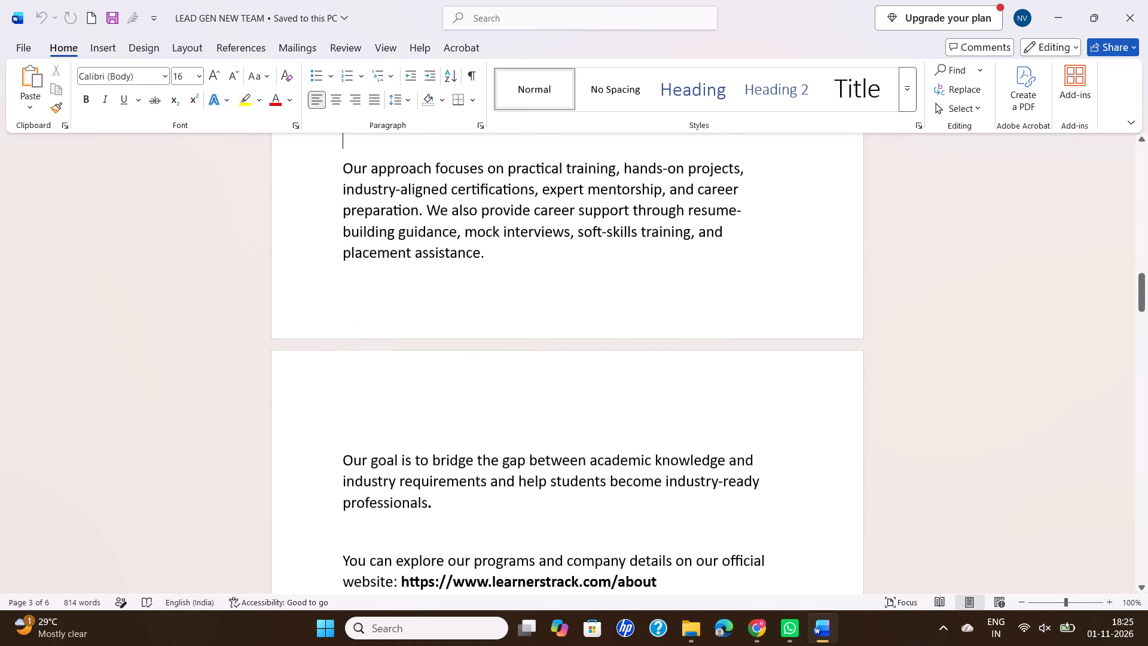
{"action": "key", "text": "Up"}
{"action": "key", "text": "Up"}
{"action": "key", "text": "Up"}
{"action": "key", "text": "Up"}
{"action": "key", "text": "Up"}
{"action": "key", "text": "Up"}
{"action": "key", "text": "Up"}
{"action": "key", "text": "Up"}
{"action": "key", "text": "Up"}
{"action": "key", "text": "Up"}
{"action": "key", "text": "Up"}
{"action": "key", "text": "Up"}
{"action": "key", "text": "Up"}
{"action": "key", "text": "Up"}
{"action": "key", "text": "Up"}
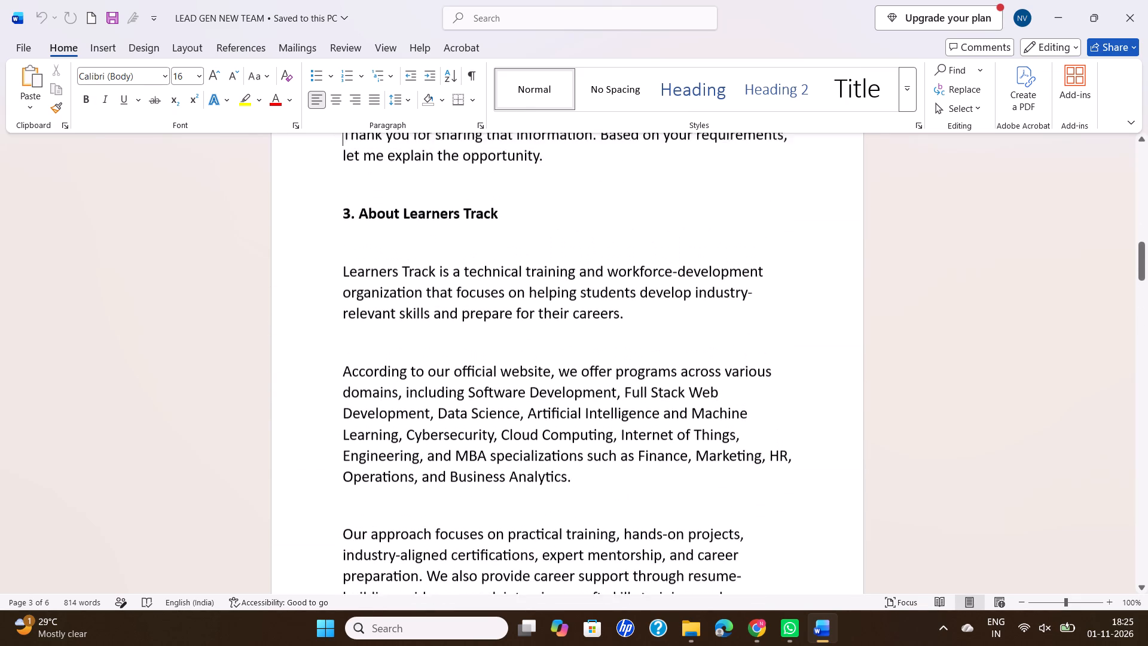
{"action": "key", "text": "Up"}
{"action": "key", "text": "Up"}
{"action": "key", "text": "Up"}
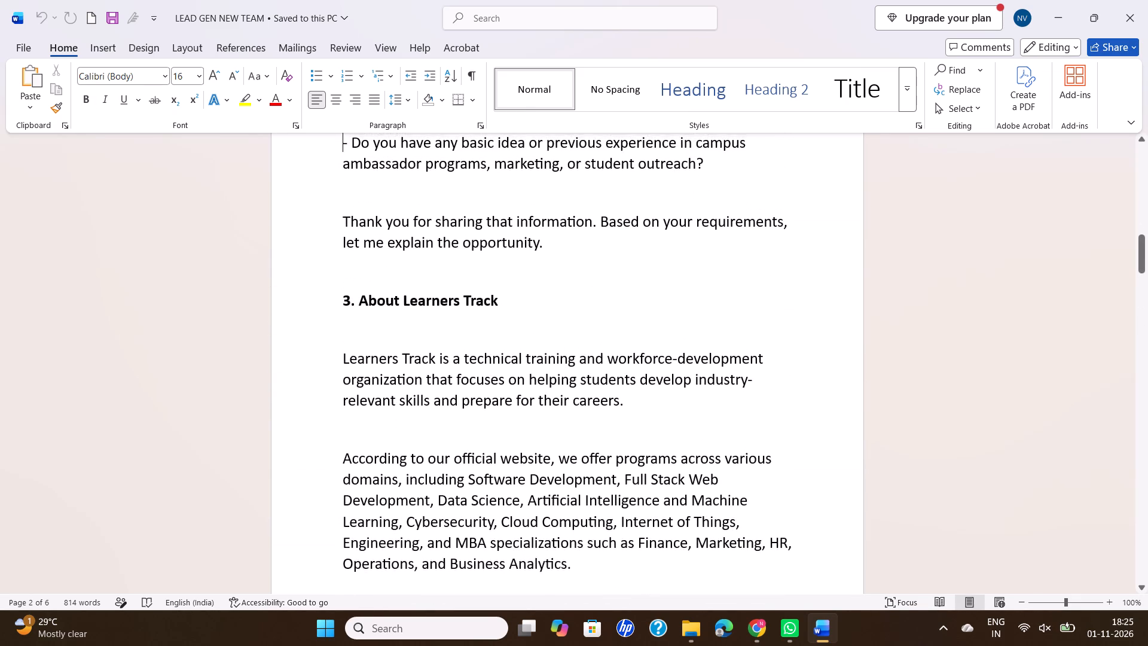
Review the student profiling questions in the calling script, from the college question to the one about previous campus ambassador experience.
{"action": "key", "text": "Up"}
{"action": "key", "text": "Up"}
{"action": "key", "text": "Up"}
{"action": "key", "text": "Up"}
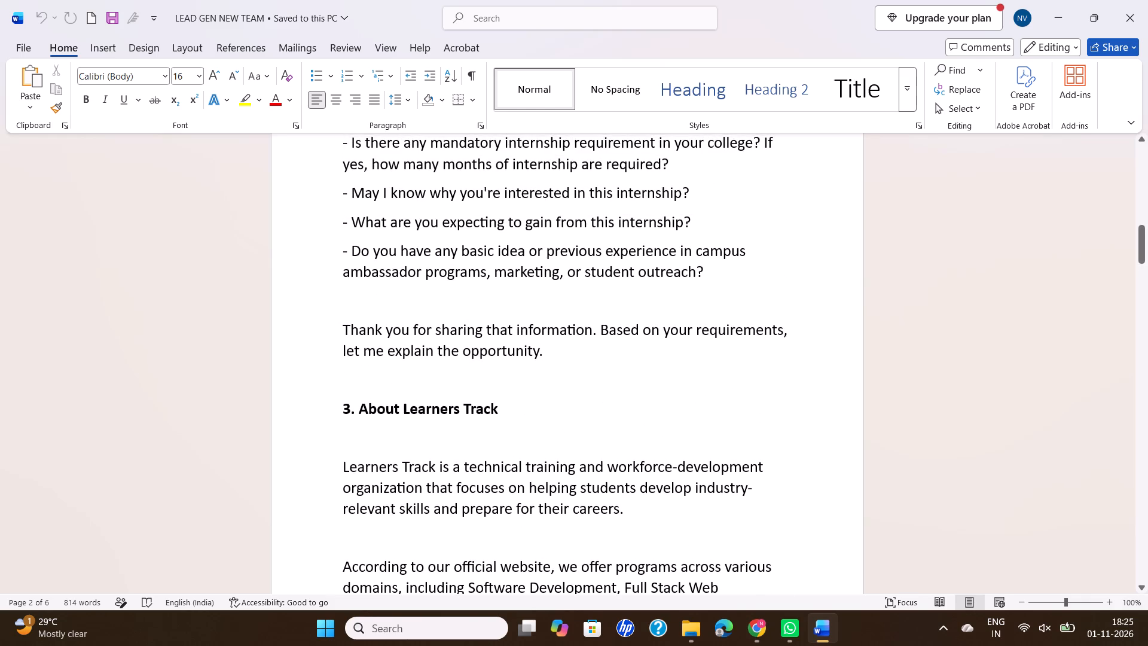
{"action": "key", "text": "Up"}
{"action": "key", "text": "Up"}
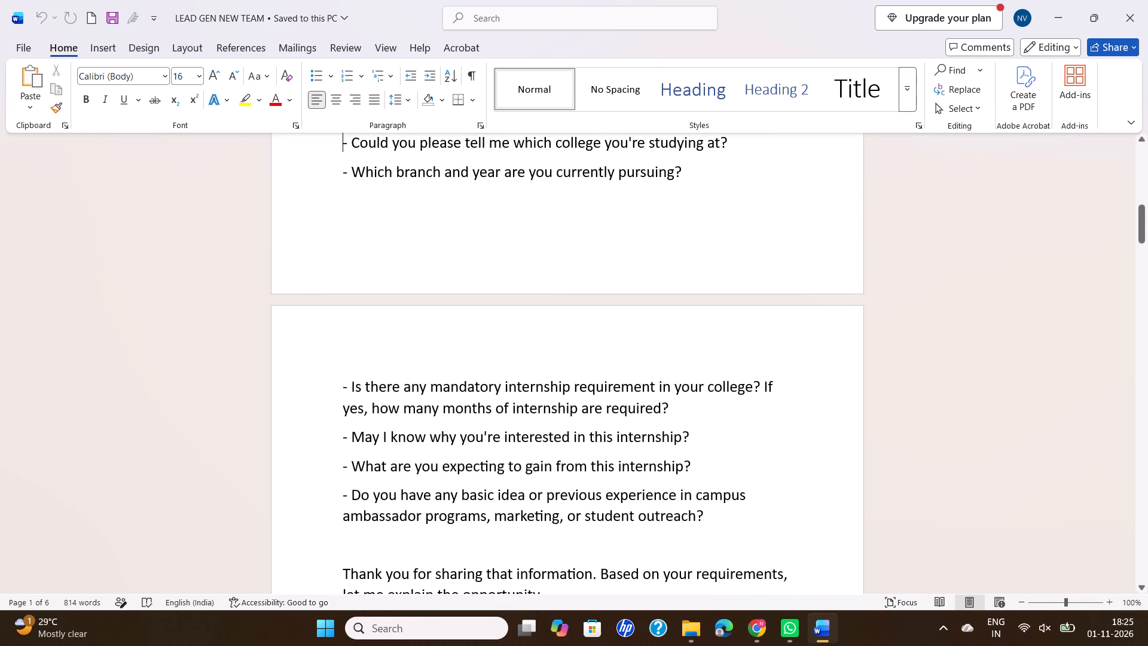
{"action": "key", "text": "Down"}
{"action": "key", "text": "Down"}
{"action": "key", "text": "Down"}
{"action": "key", "text": "Down"}
{"action": "key", "text": "Down"}
{"action": "key", "text": "Down"}
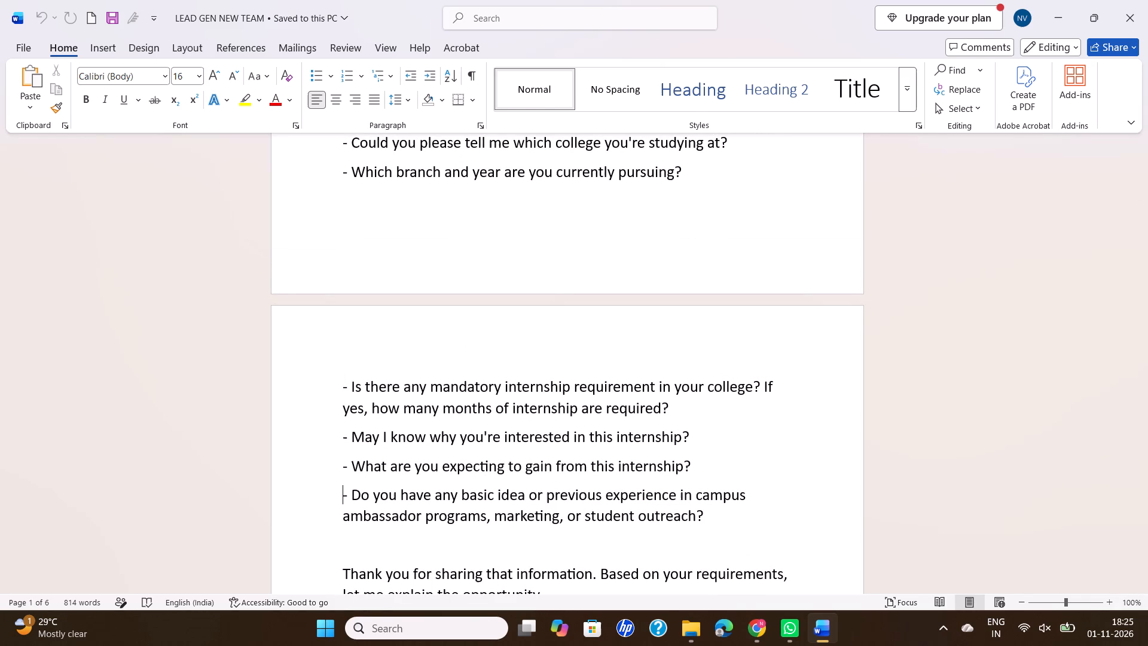
Read through section 3, About Learners Track, covering the organization, its program domains, training approach and goal.
{"action": "key", "text": "Down"}
{"action": "key", "text": "Down"}
{"action": "key", "text": "Down"}
{"action": "key", "text": "Down"}
{"action": "key", "text": "Down"}
{"action": "key", "text": "Down"}
{"action": "key", "text": "Down"}
{"action": "key", "text": "Down"}
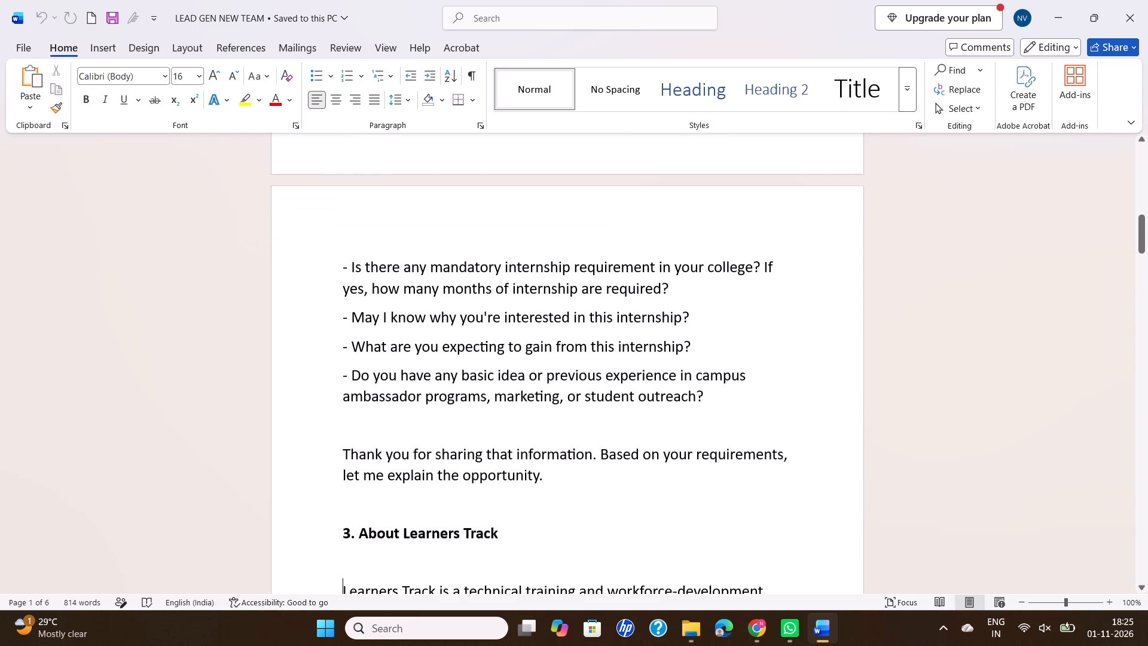
{"action": "key", "text": "Down"}
{"action": "key", "text": "Down"}
{"action": "key", "text": "Down"}
{"action": "key", "text": "Down"}
{"action": "key", "text": "Down"}
{"action": "key", "text": "Down"}
{"action": "key", "text": "Down"}
{"action": "key", "text": "Down"}
{"action": "key", "text": "Down"}
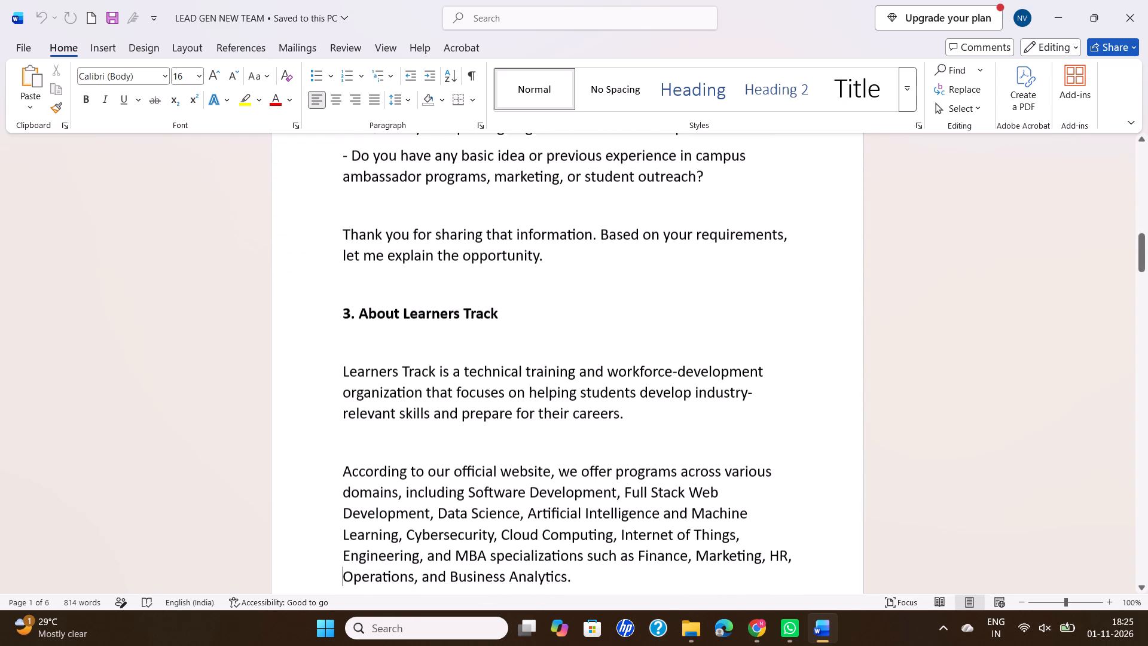
{"action": "key", "text": "Down"}
{"action": "key", "text": "Down"}
{"action": "key", "text": "Down"}
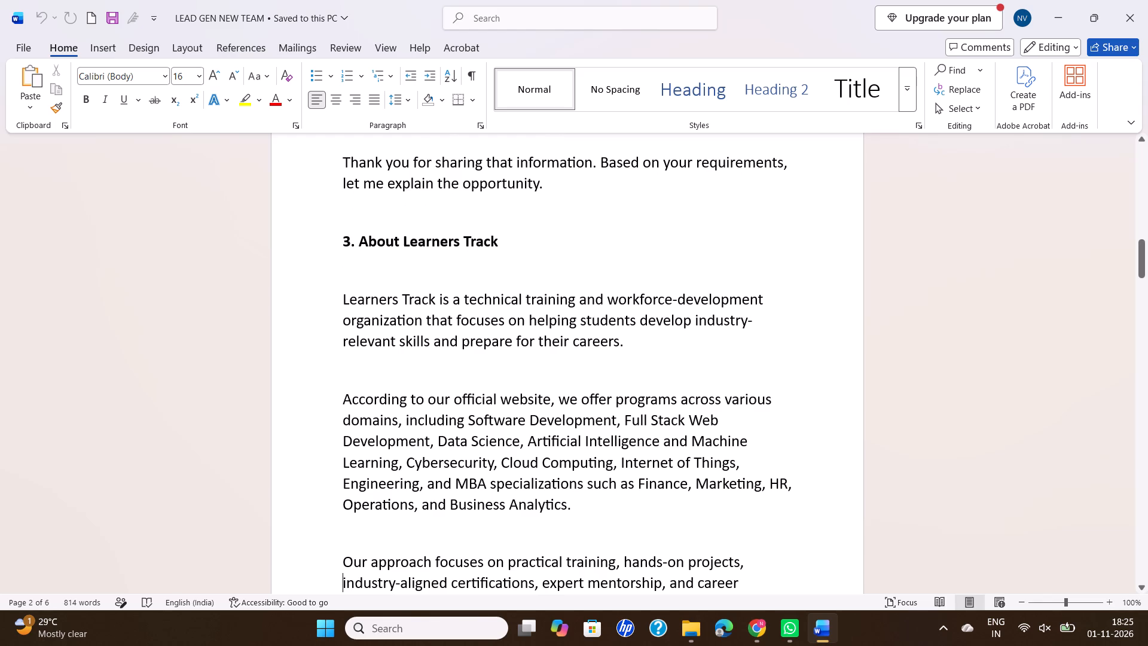
{"action": "key", "text": "Down"}
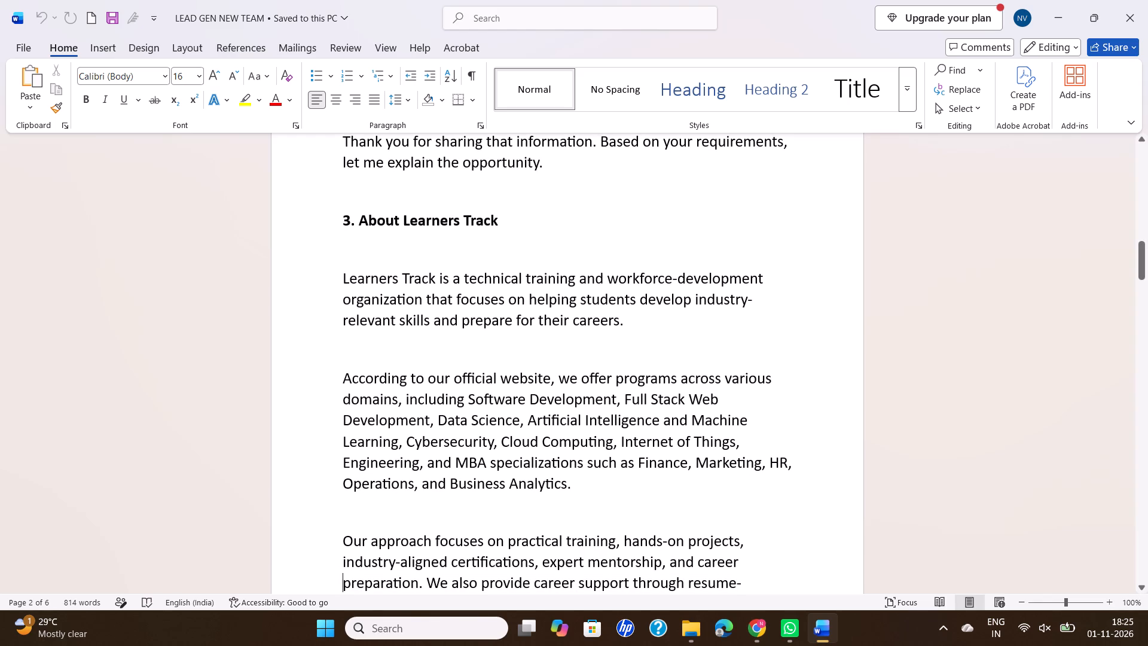
{"action": "key", "text": "Down"}
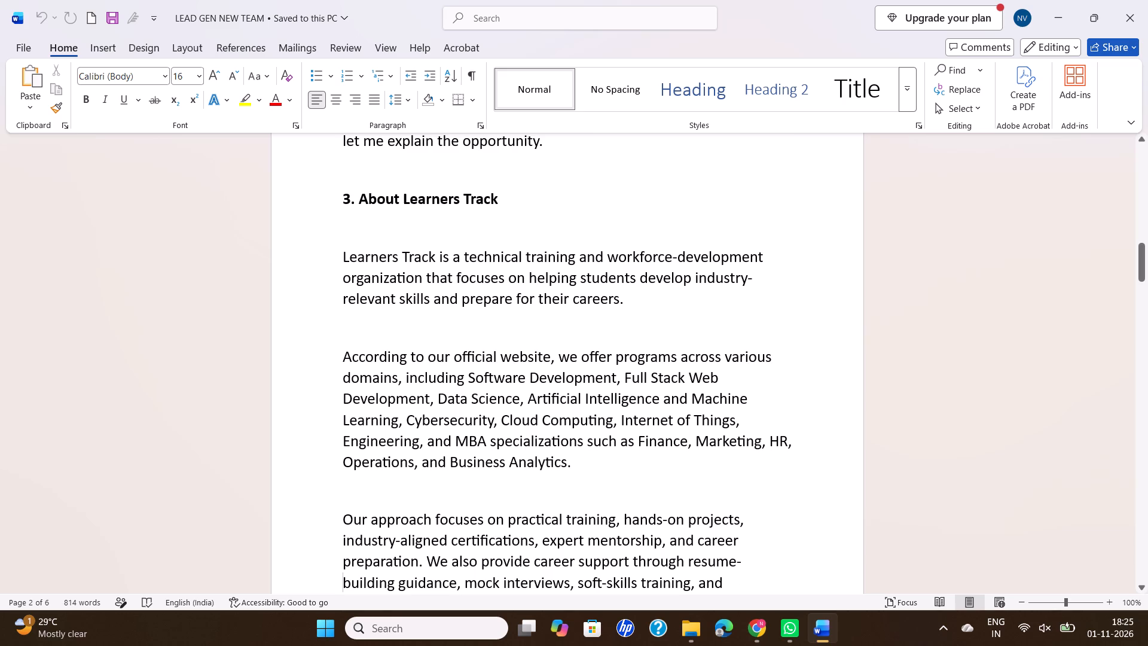
{"action": "key", "text": "Down"}
{"action": "key", "text": "Down"}
{"action": "key", "text": "Down"}
{"action": "key", "text": "Down"}
{"action": "key", "text": "Down"}
{"action": "key", "text": "Down"}
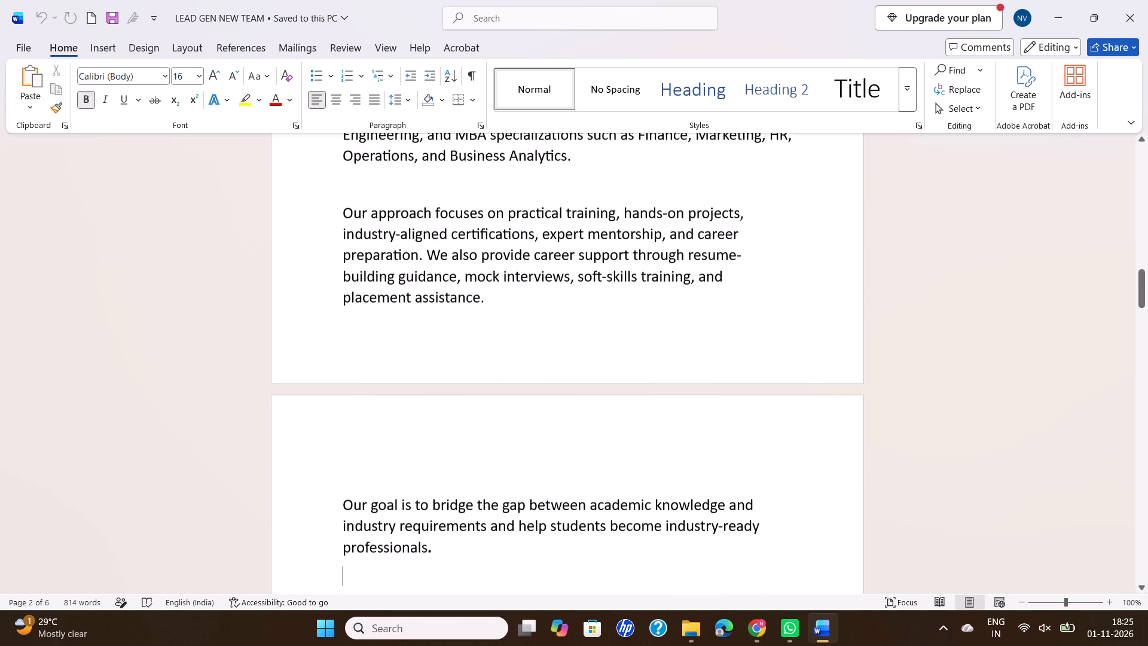
Look through section 4, Outline of the Opportunity, up to the Roles and Responsibilities heading.
{"action": "key", "text": "Down"}
{"action": "key", "text": "Down"}
{"action": "key", "text": "Down"}
{"action": "key", "text": "Down"}
{"action": "key", "text": "Down"}
{"action": "key", "text": "Down"}
{"action": "key", "text": "Down"}
{"action": "key", "text": "Down"}
{"action": "key", "text": "Down"}
{"action": "key", "text": "Down"}
{"action": "key", "text": "Down"}
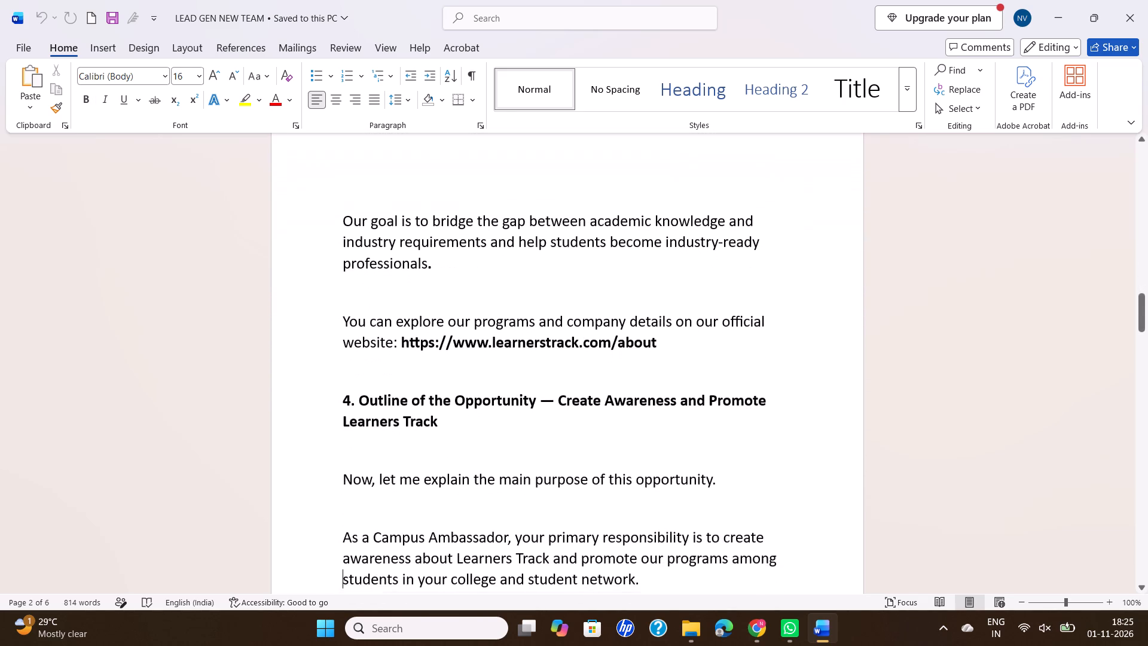
{"action": "key", "text": "Down"}
{"action": "key", "text": "Down"}
{"action": "key", "text": "Down"}
{"action": "key", "text": "Down"}
{"action": "key", "text": "Down"}
{"action": "key", "text": "Down"}
{"action": "key", "text": "Down"}
{"action": "key", "text": "Down"}
{"action": "key", "text": "Down"}
{"action": "key", "text": "Down"}
{"action": "key", "text": "Down"}
{"action": "key", "text": "Down"}
{"action": "key", "text": "Down"}
{"action": "key", "text": "Down"}
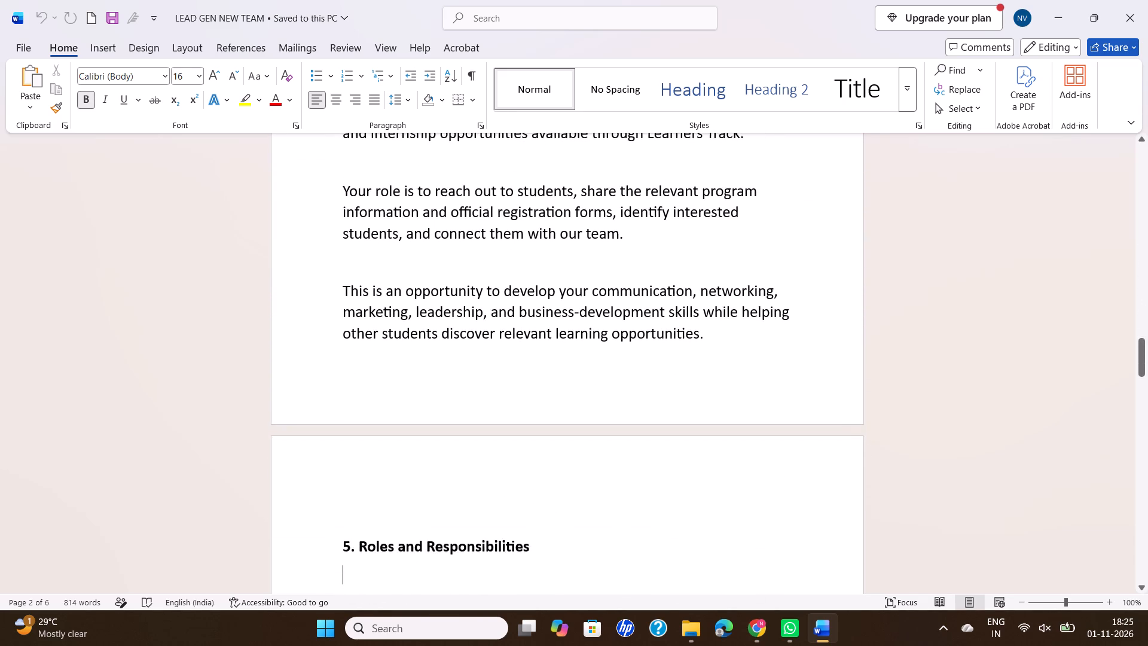
Read section 5, Roles and Responsibilities, from the Work Mode item through the Coordination item.
{"action": "key", "text": "Down"}
{"action": "key", "text": "Down"}
{"action": "key", "text": "Down"}
{"action": "key", "text": "Down"}
{"action": "key", "text": "Down"}
{"action": "key", "text": "Down"}
{"action": "key", "text": "Down"}
{"action": "key", "text": "Down"}
{"action": "key", "text": "Down"}
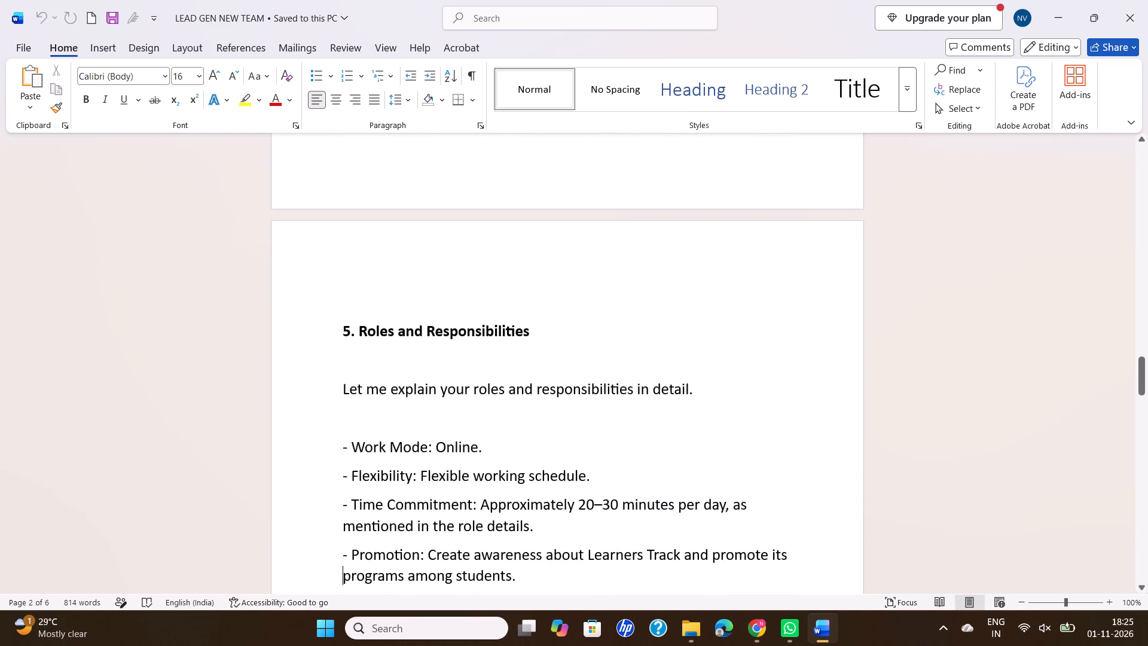
{"action": "key", "text": "Down"}
{"action": "key", "text": "Down"}
{"action": "key", "text": "Down"}
{"action": "key", "text": "Down"}
{"action": "key", "text": "Down"}
{"action": "key", "text": "Down"}
{"action": "key", "text": "Down"}
{"action": "key", "text": "Down"}
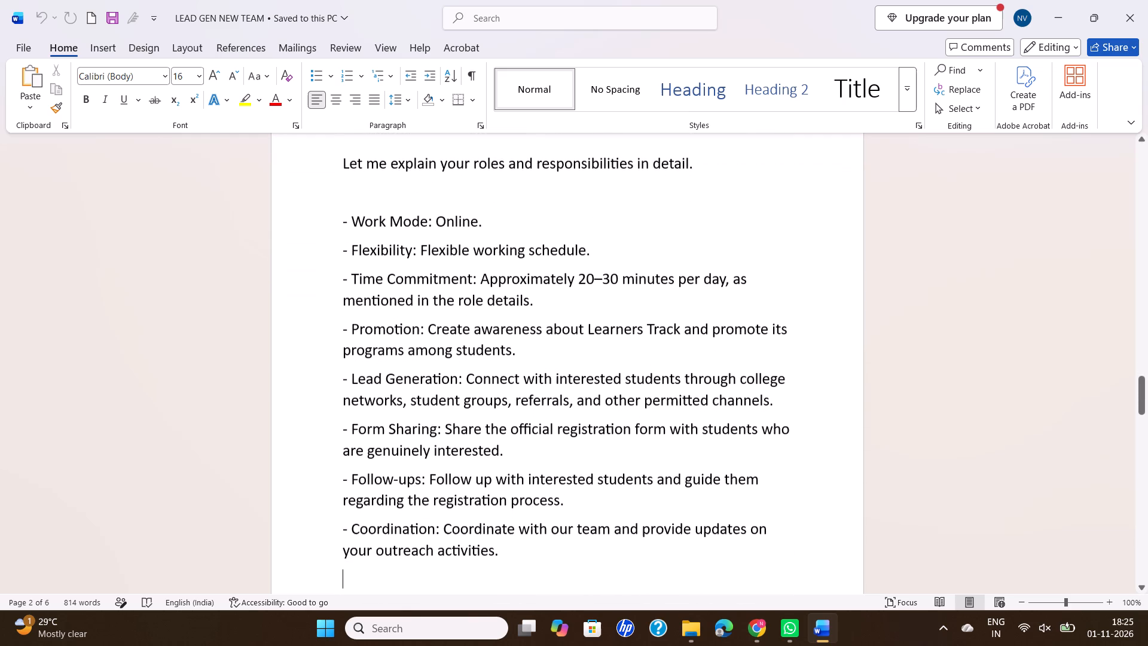
Read the closing paragraphs of section 5, Roles and Responsibilities, and continue to the opening sentence of section 6, Perks and Benefits.
{"action": "key", "text": "Down"}
{"action": "key", "text": "Down"}
{"action": "key", "text": "Down"}
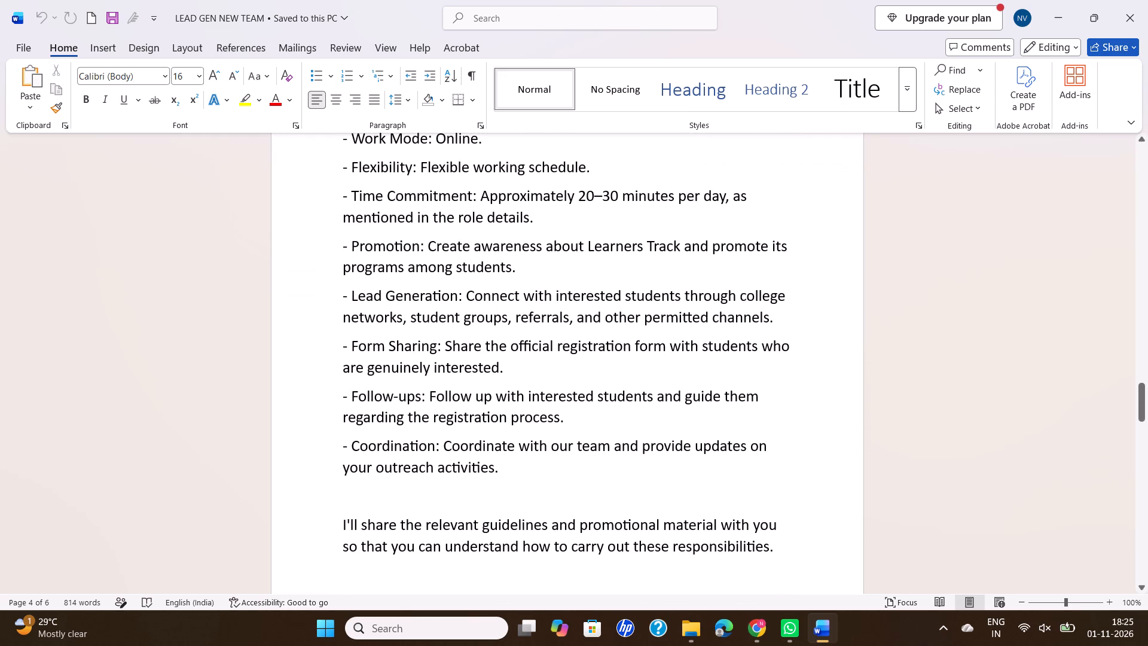
{"action": "key", "text": "Down"}
{"action": "key", "text": "Down"}
{"action": "key", "text": "Down"}
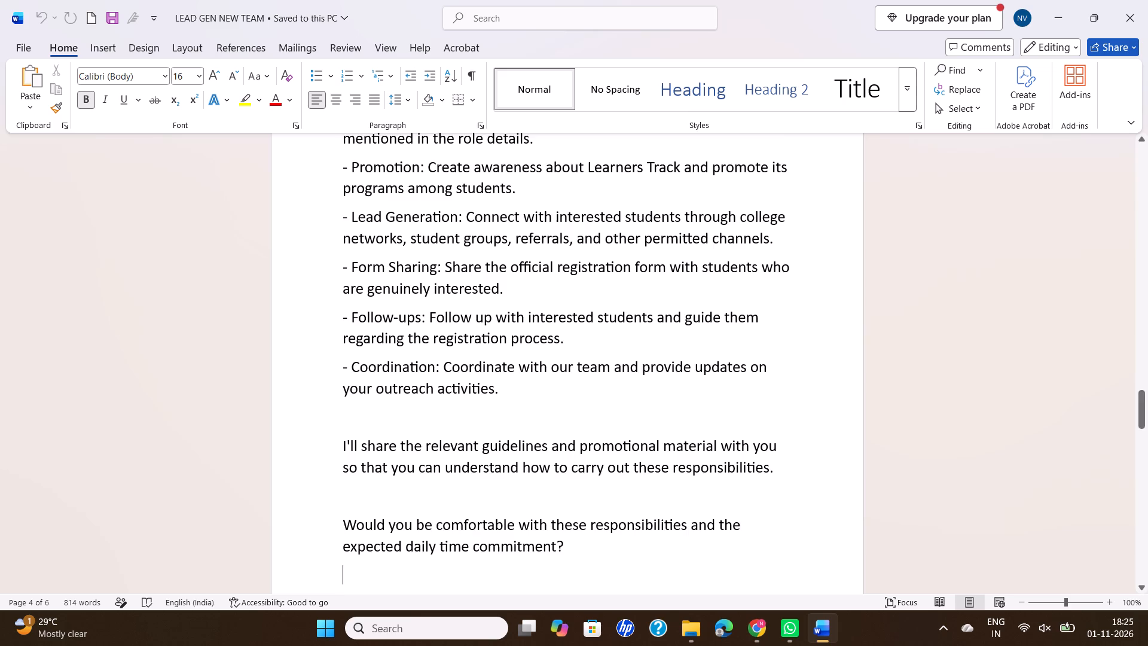
{"action": "key", "text": "Down"}
{"action": "key", "text": "Down"}
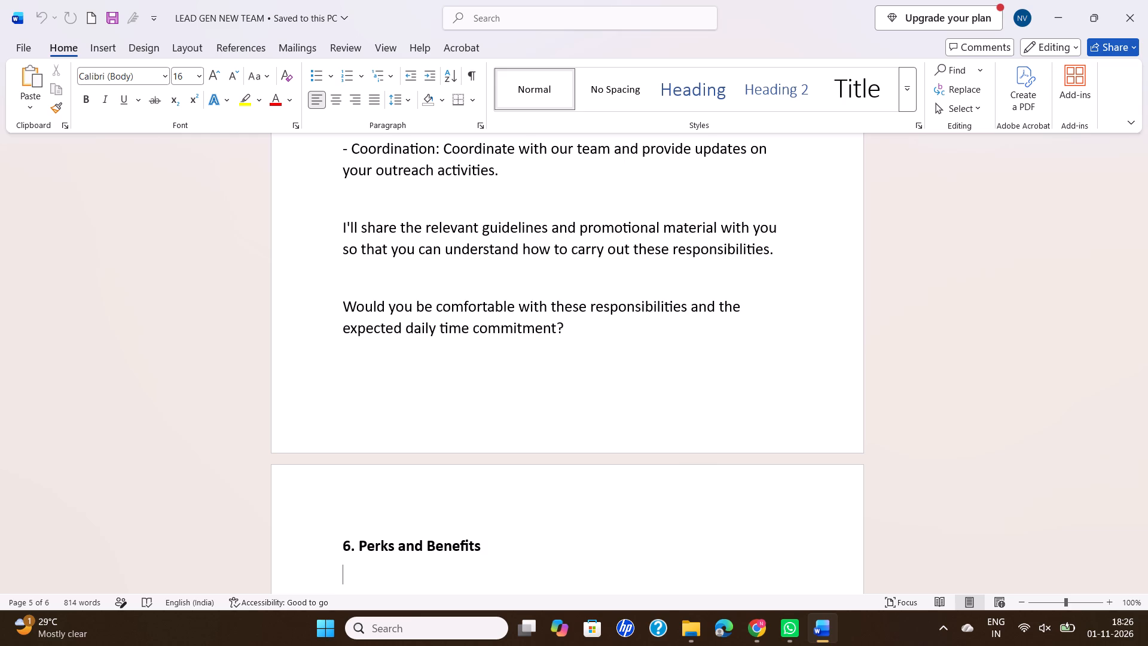
{"action": "key", "text": "Down"}
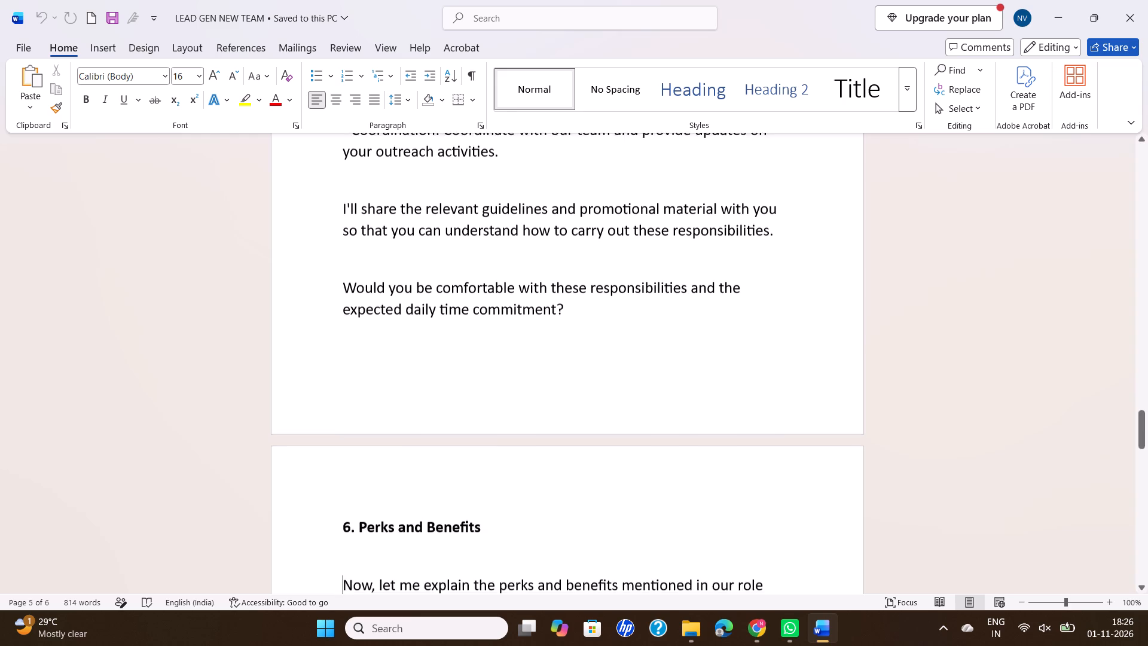
{"action": "key", "text": "Down"}
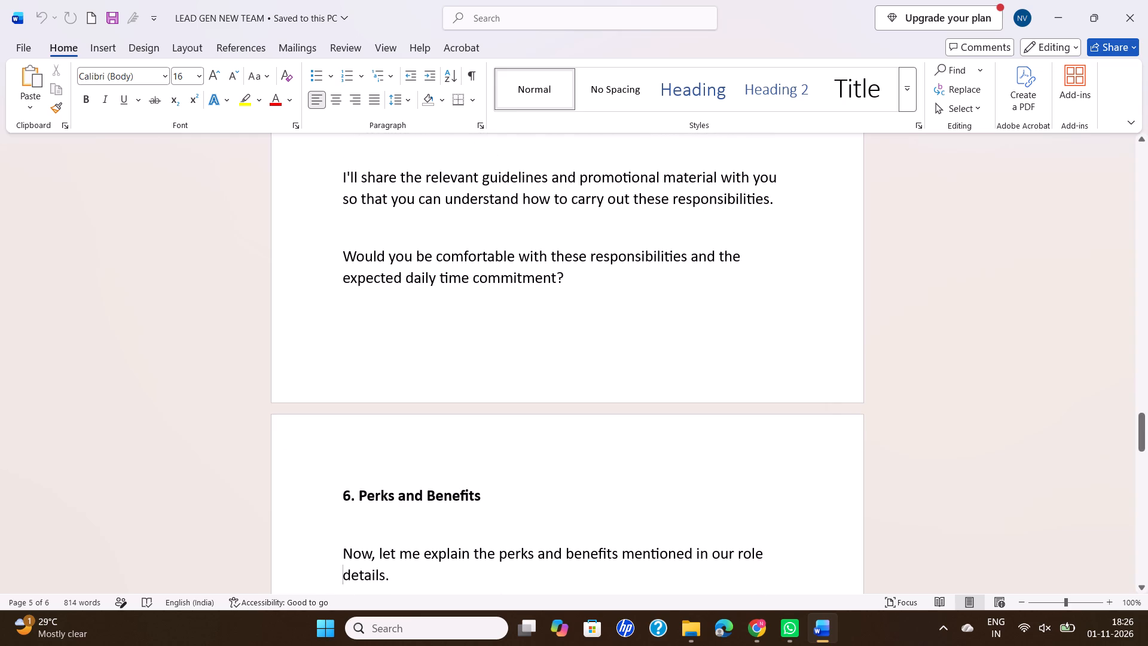
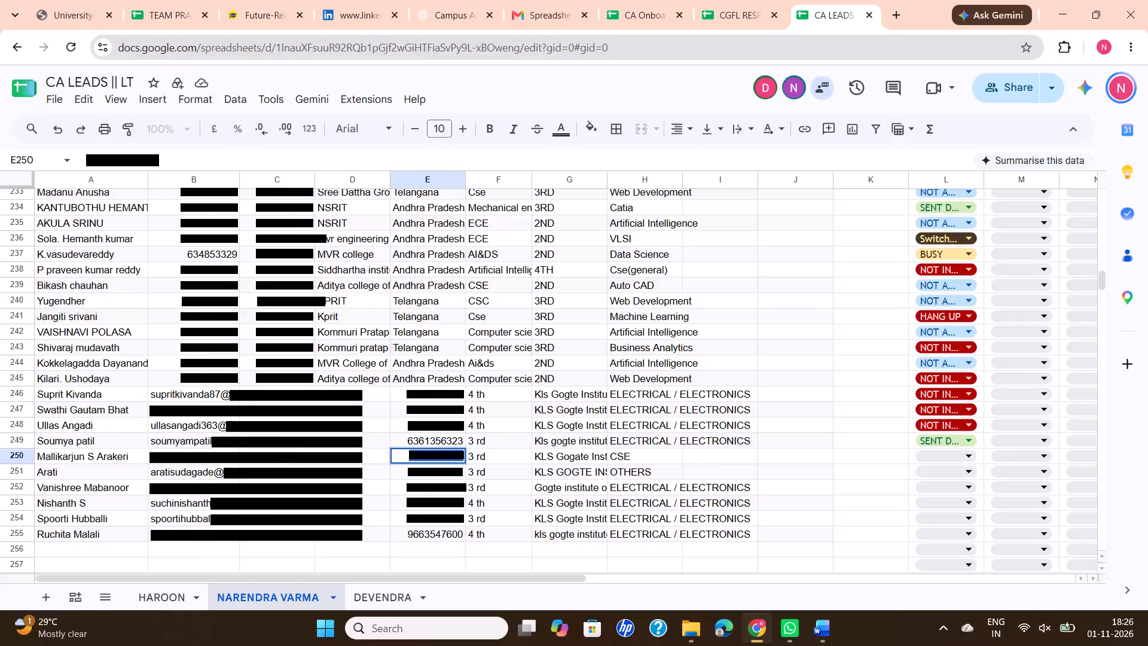
{"action": "key", "text": "ctrl+c"}
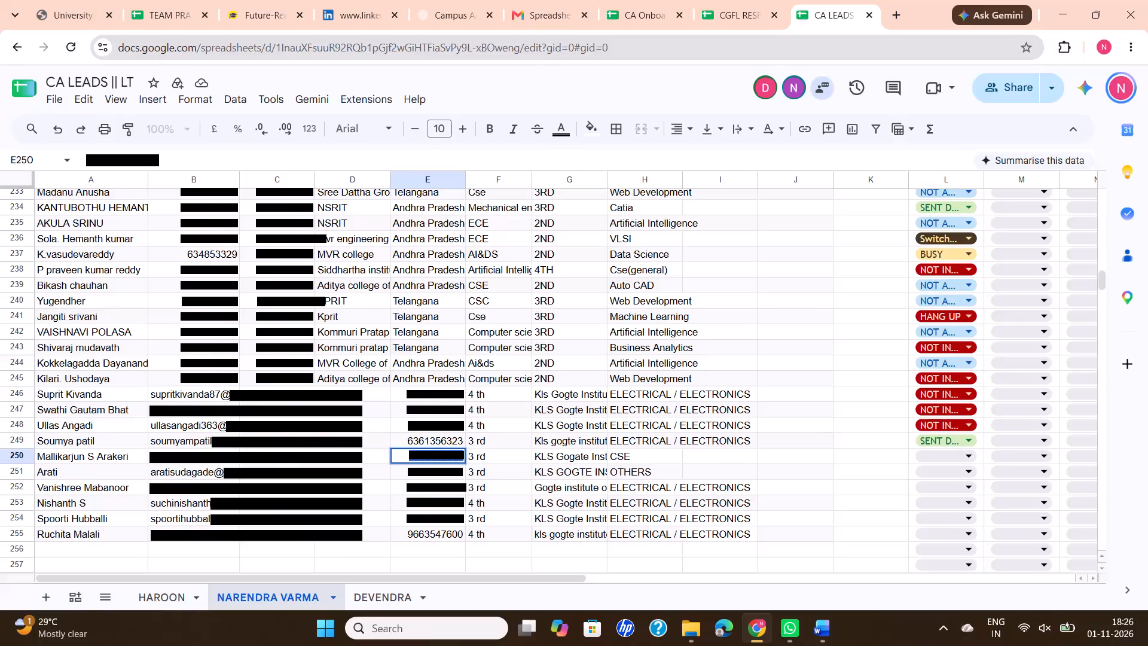
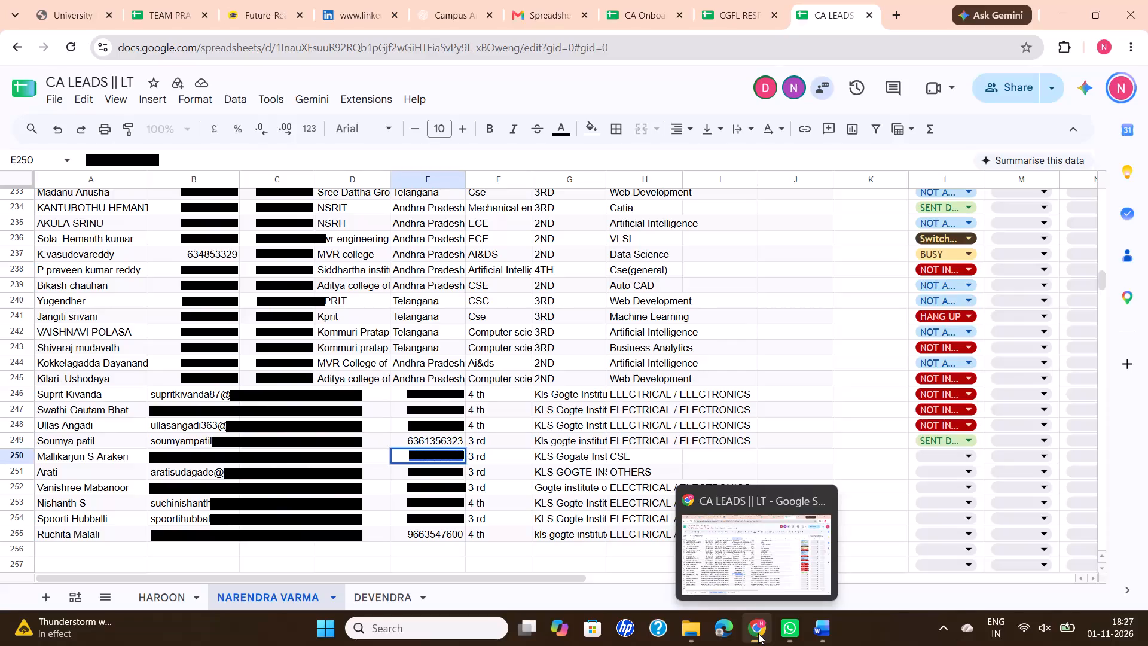
{"action": "scroll", "coordinate": [773, 412], "scroll_direction": "up", "scroll_amount": 4}
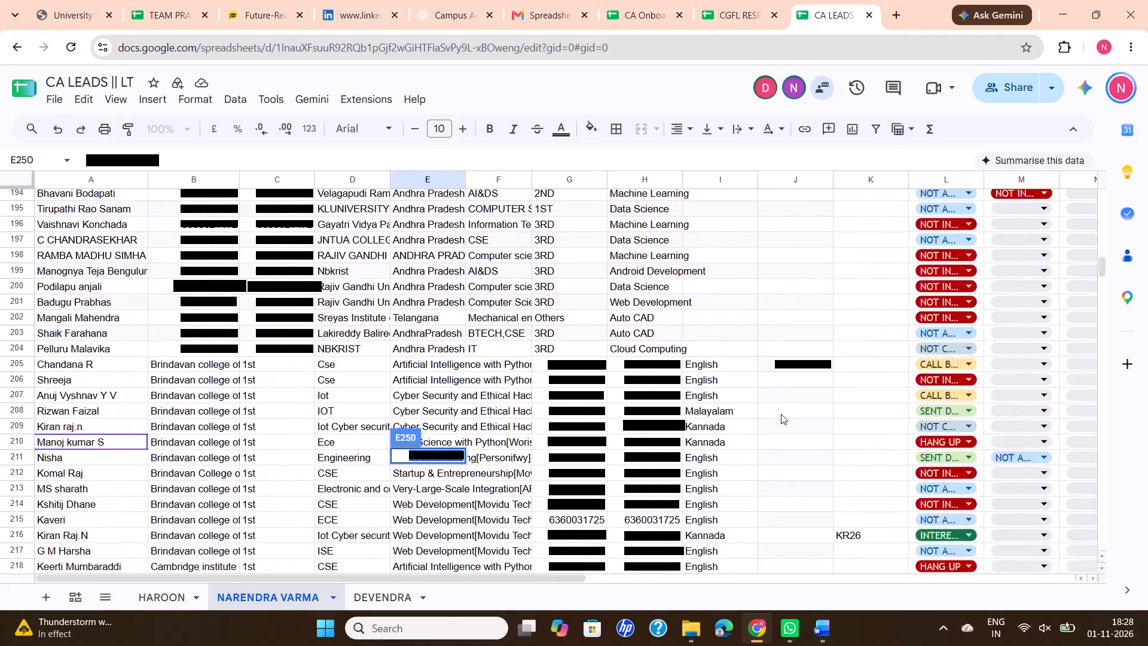
{"action": "left_click", "coordinate": [781, 414]}
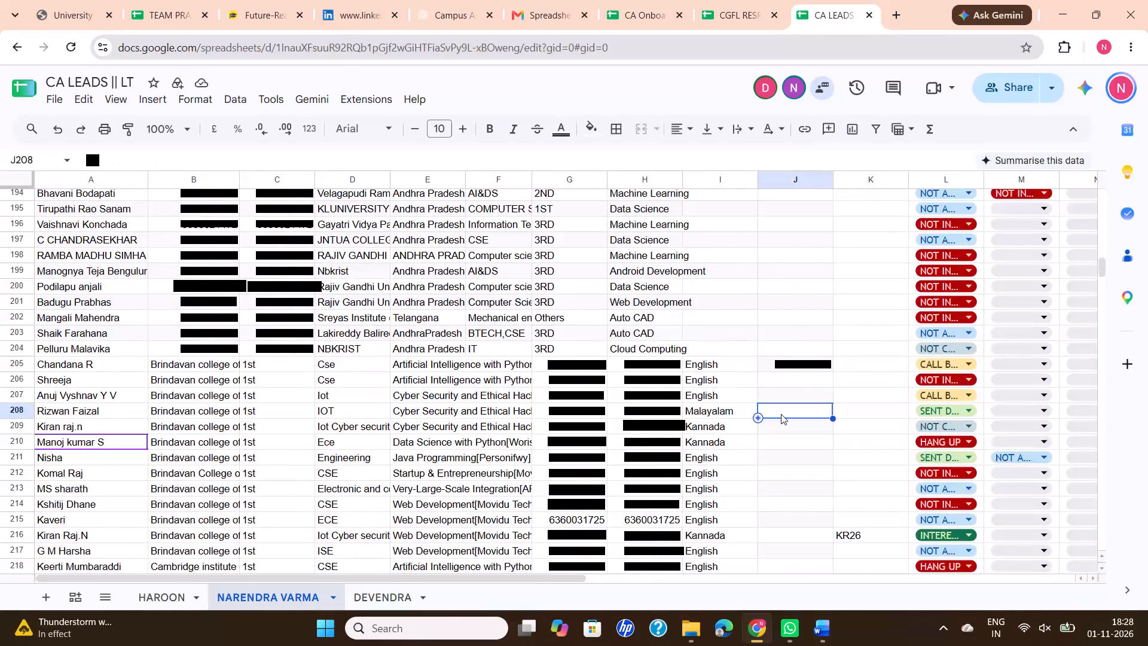
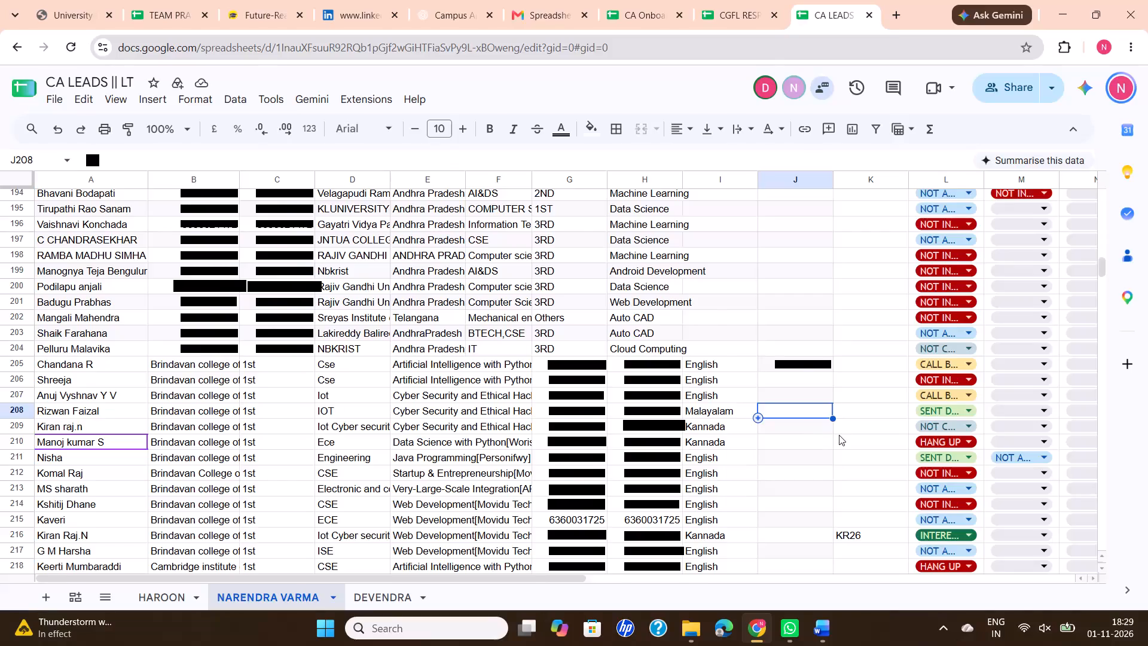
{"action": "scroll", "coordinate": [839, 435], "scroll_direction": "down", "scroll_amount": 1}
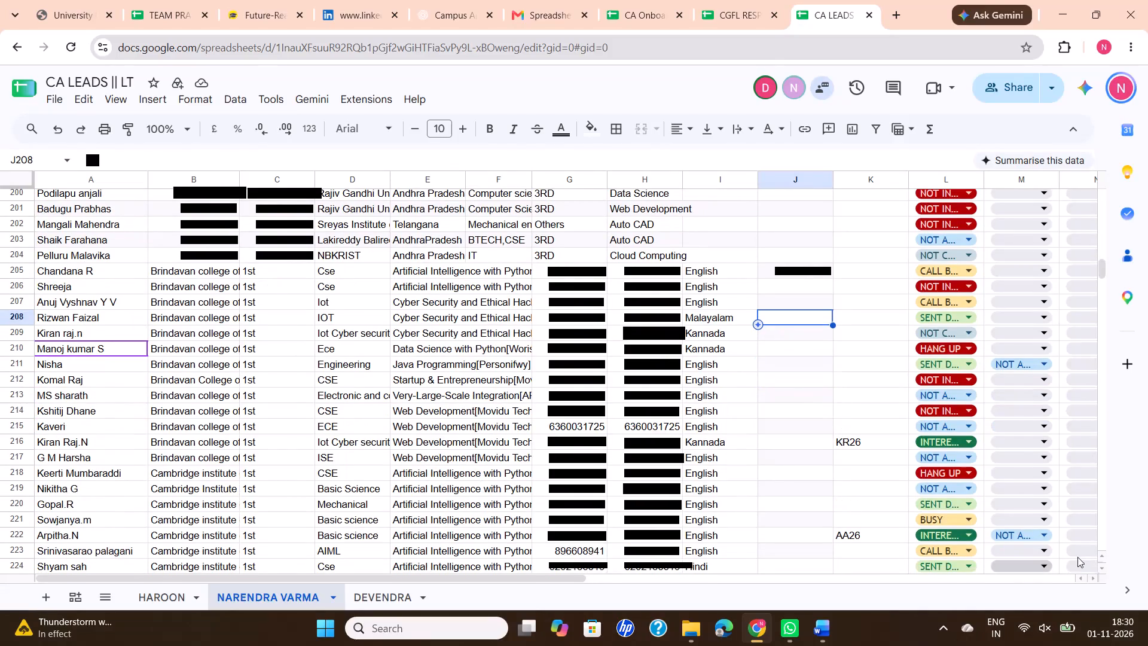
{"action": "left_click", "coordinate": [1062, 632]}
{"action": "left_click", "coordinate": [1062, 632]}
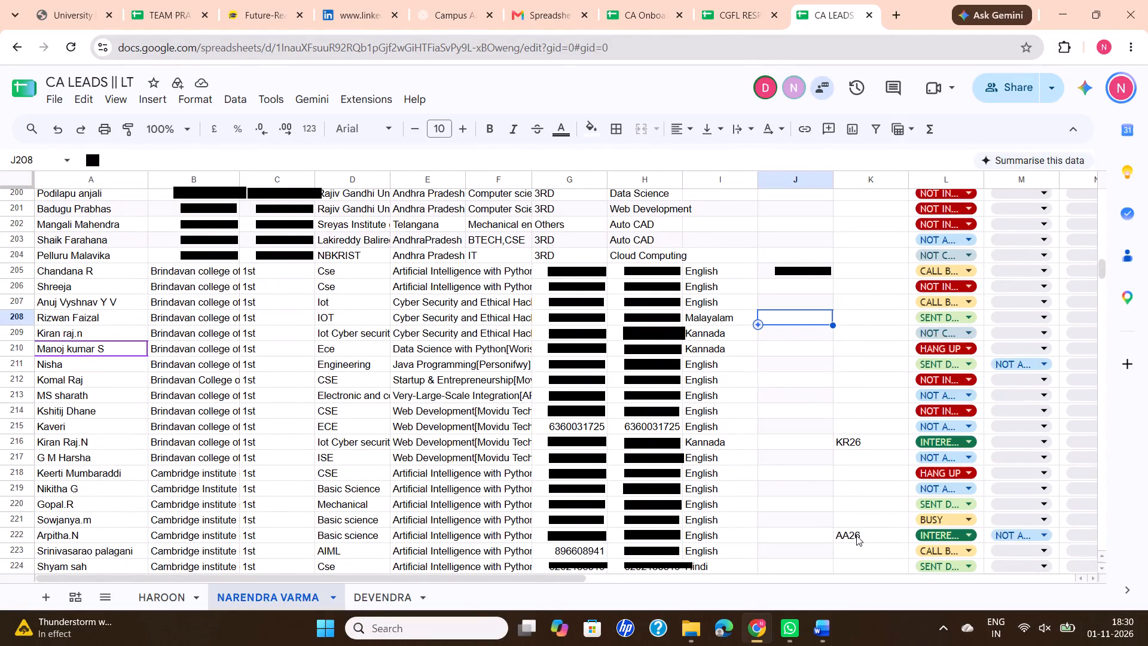
Launch the Kuro app from the desktop.
{"action": "double_click", "coordinate": [254, 462]}
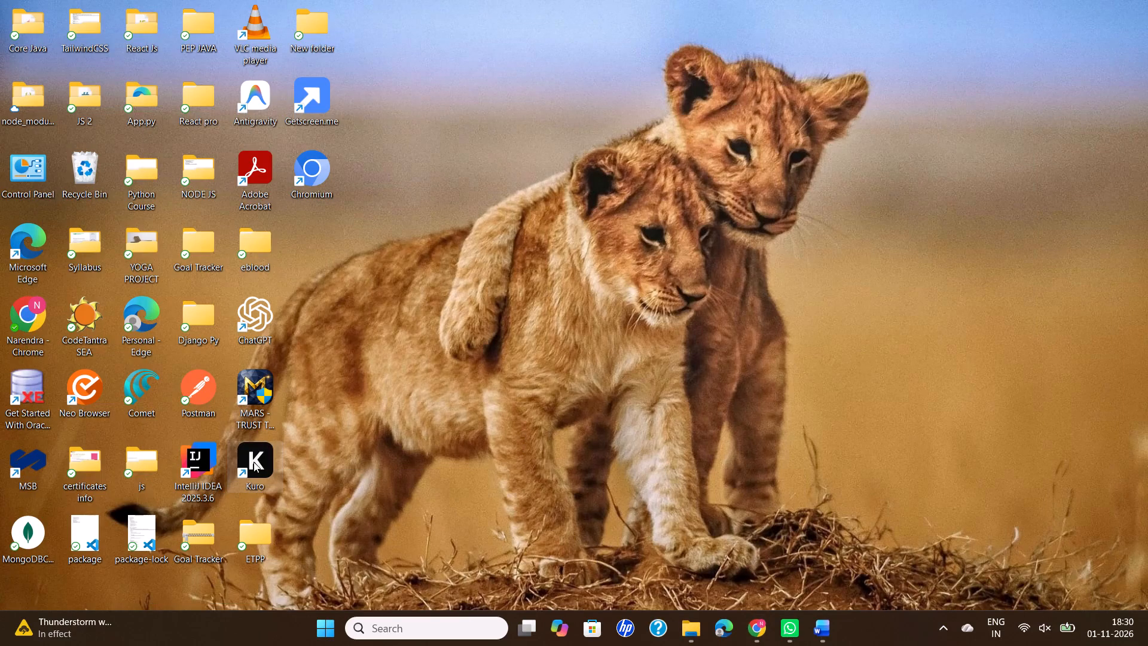
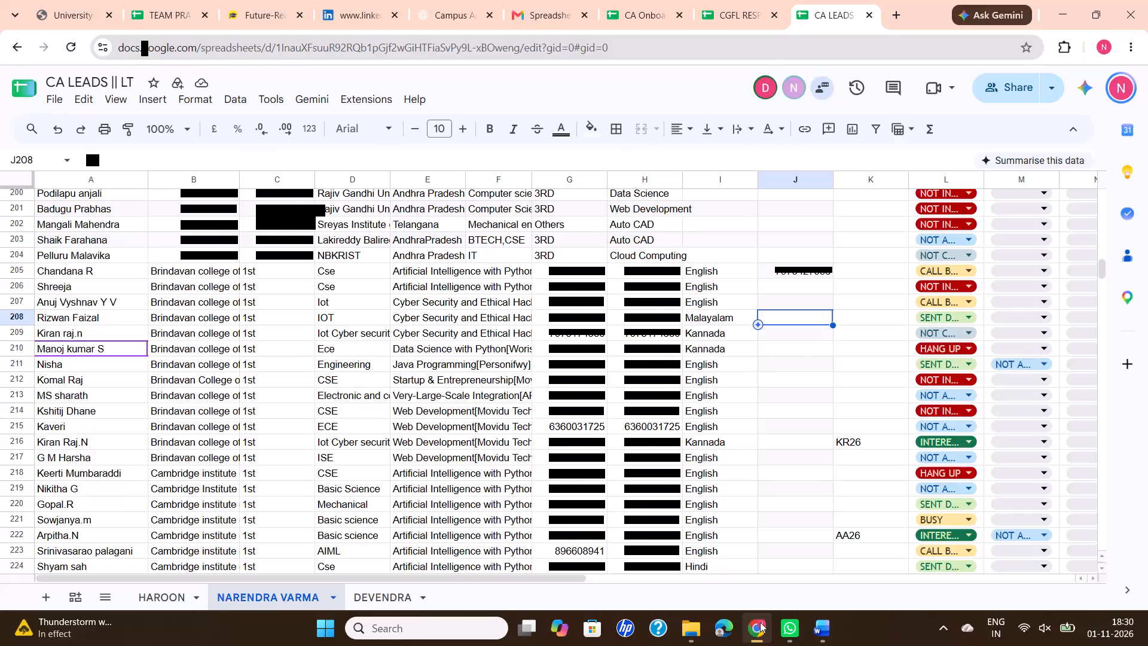
{"action": "scroll", "coordinate": [467, 517], "scroll_direction": "up", "scroll_amount": 1}
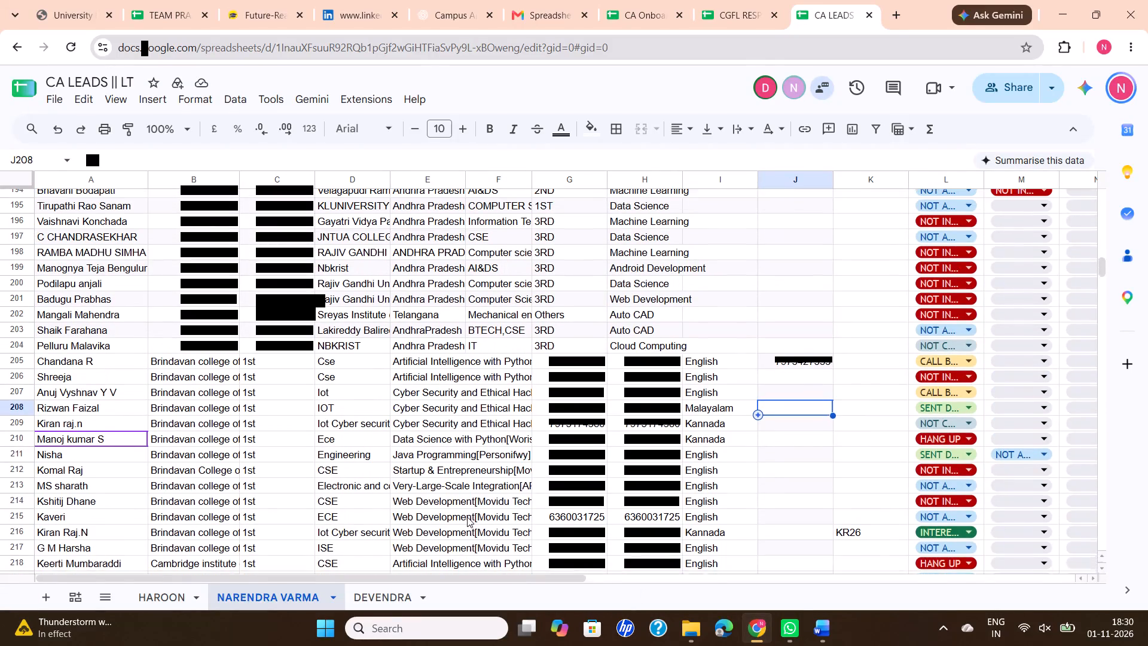
{"action": "scroll", "coordinate": [467, 517], "scroll_direction": "up", "scroll_amount": 3}
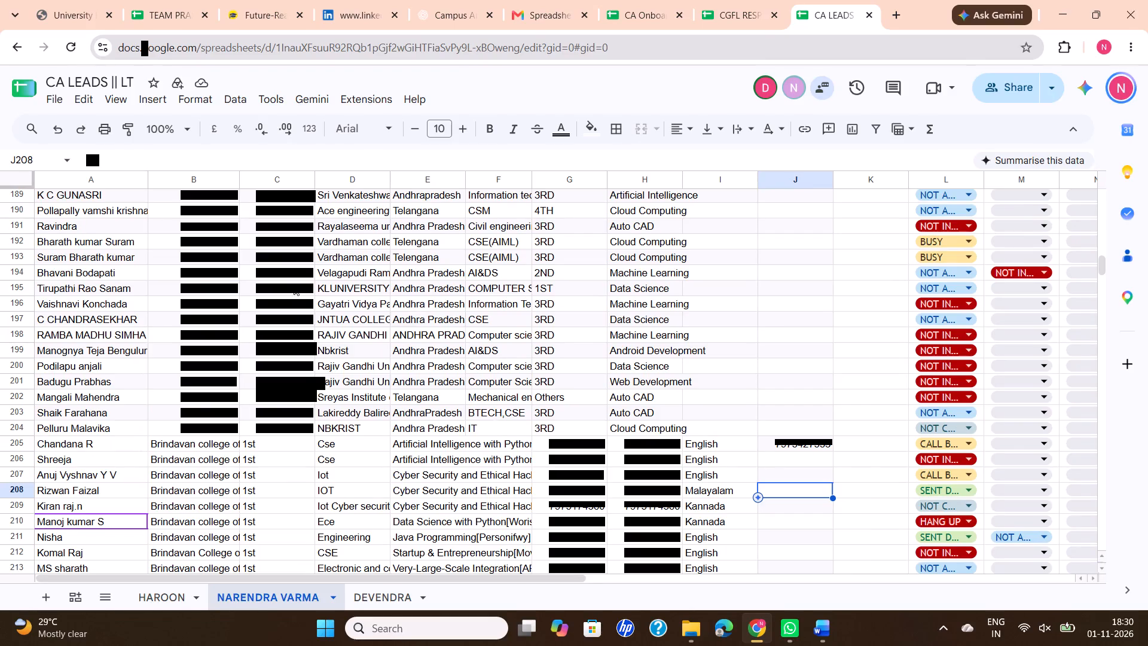
{"action": "scroll", "coordinate": [319, 320], "scroll_direction": "up", "scroll_amount": 2}
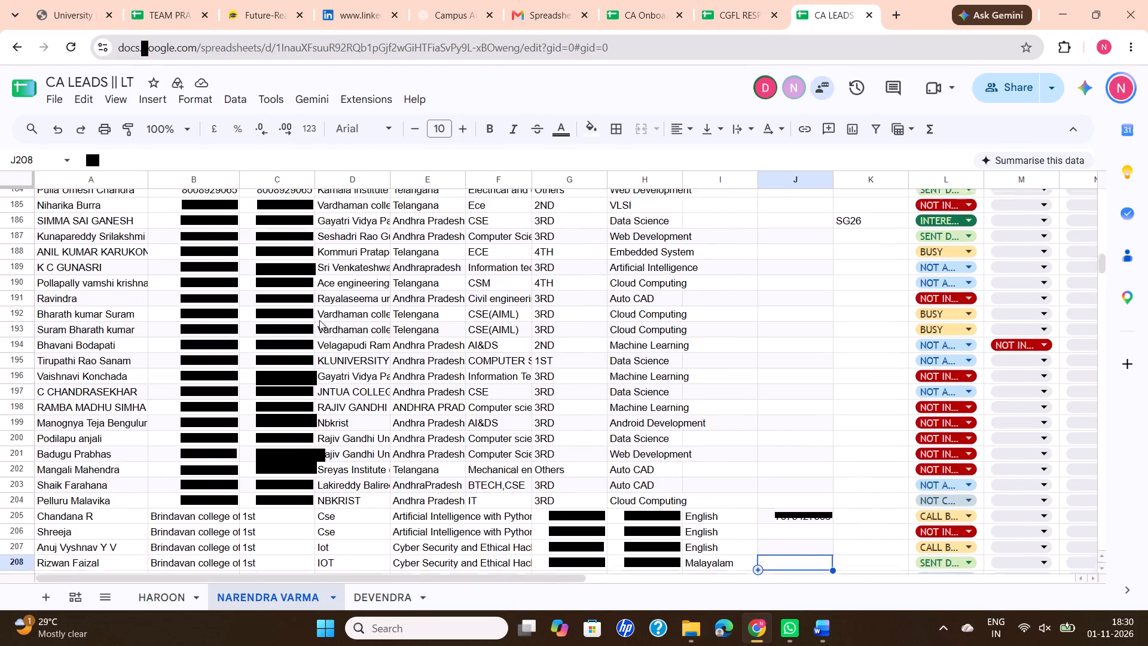
{"action": "scroll", "coordinate": [319, 320], "scroll_direction": "up", "scroll_amount": 2}
{"action": "scroll", "coordinate": [319, 320], "scroll_direction": "down", "scroll_amount": 2}
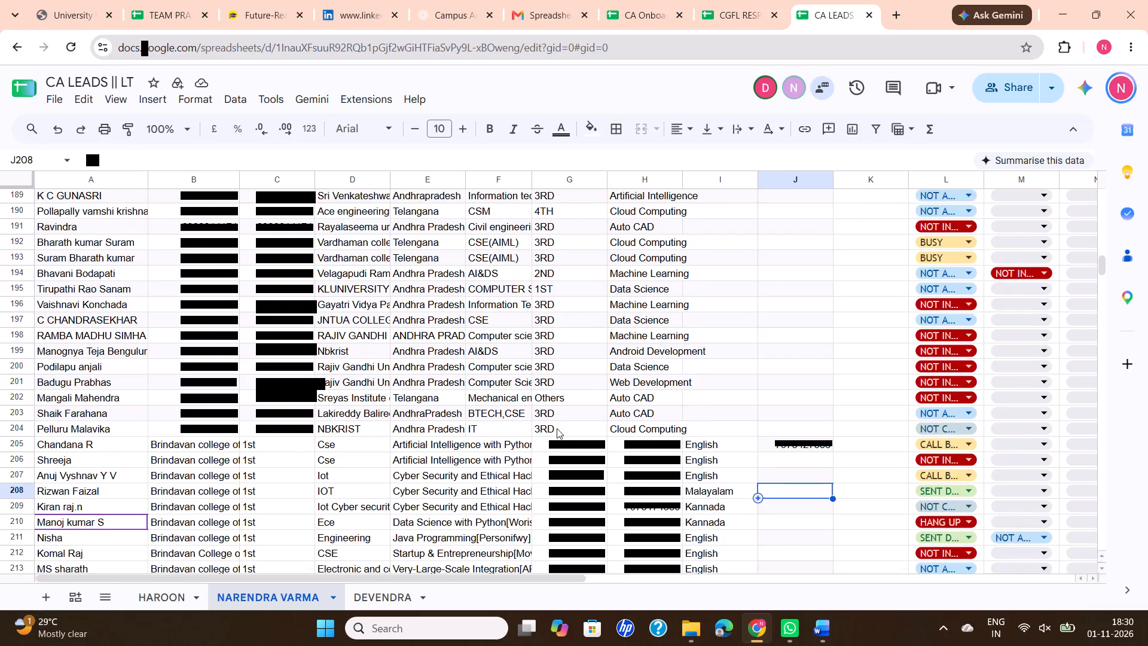
{"action": "scroll", "coordinate": [557, 428], "scroll_direction": "down", "scroll_amount": 2}
{"action": "scroll", "coordinate": [626, 523], "scroll_direction": "down", "scroll_amount": 1}
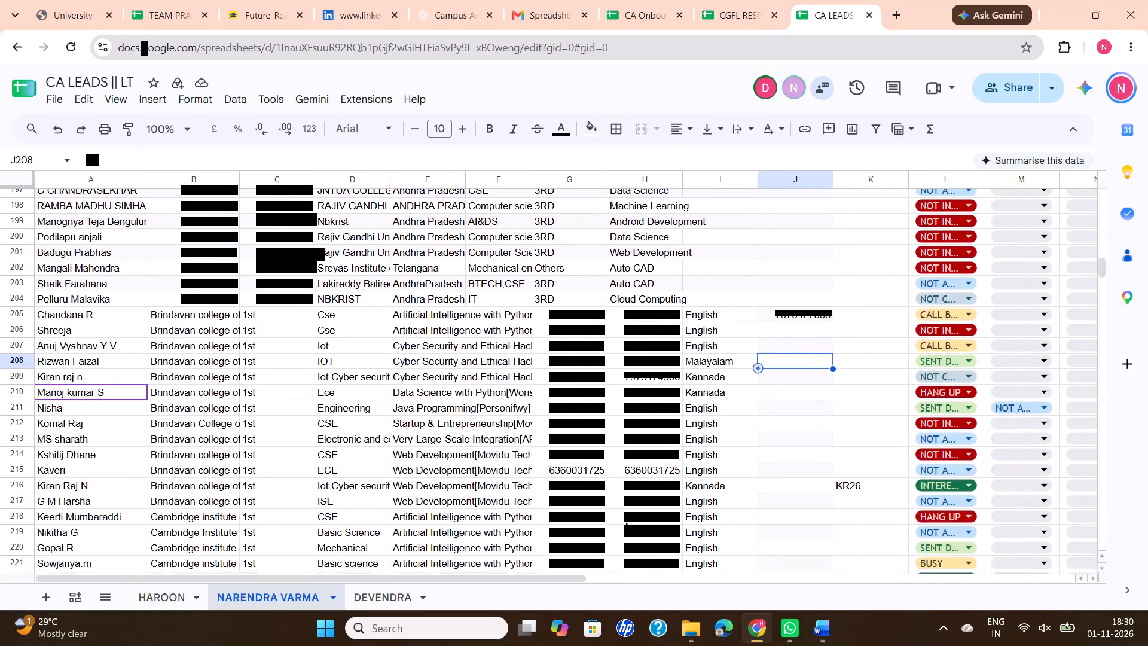
{"action": "scroll", "coordinate": [626, 523], "scroll_direction": "up", "scroll_amount": 1}
{"action": "scroll", "coordinate": [563, 449], "scroll_direction": "up", "scroll_amount": 1}
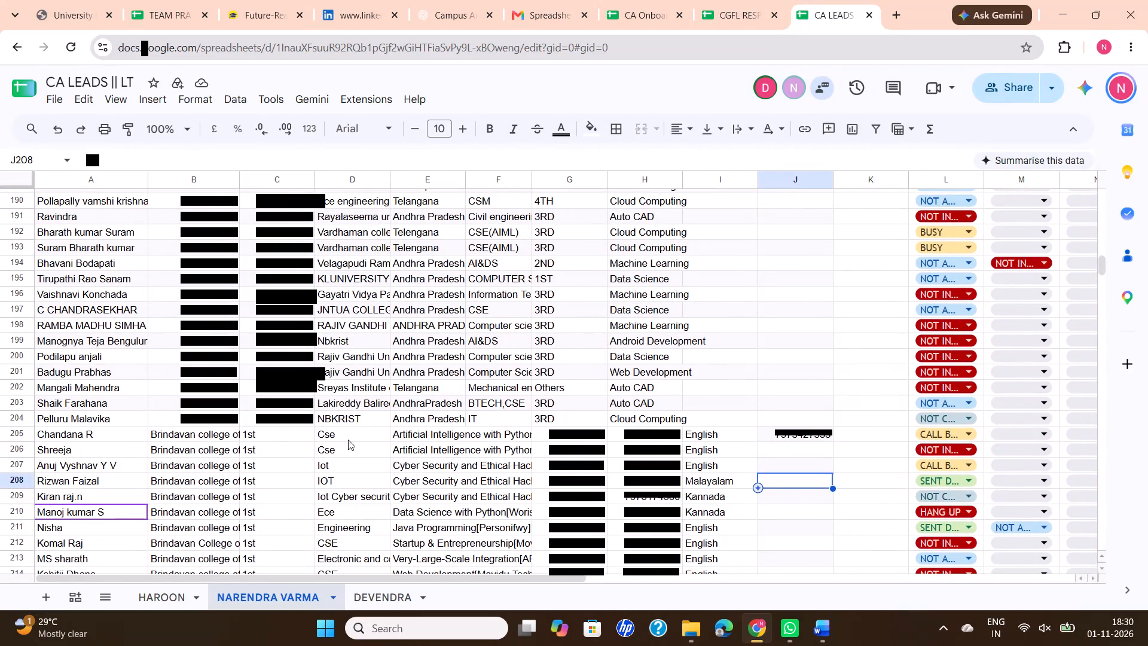
{"action": "scroll", "coordinate": [309, 429], "scroll_direction": "up", "scroll_amount": 2}
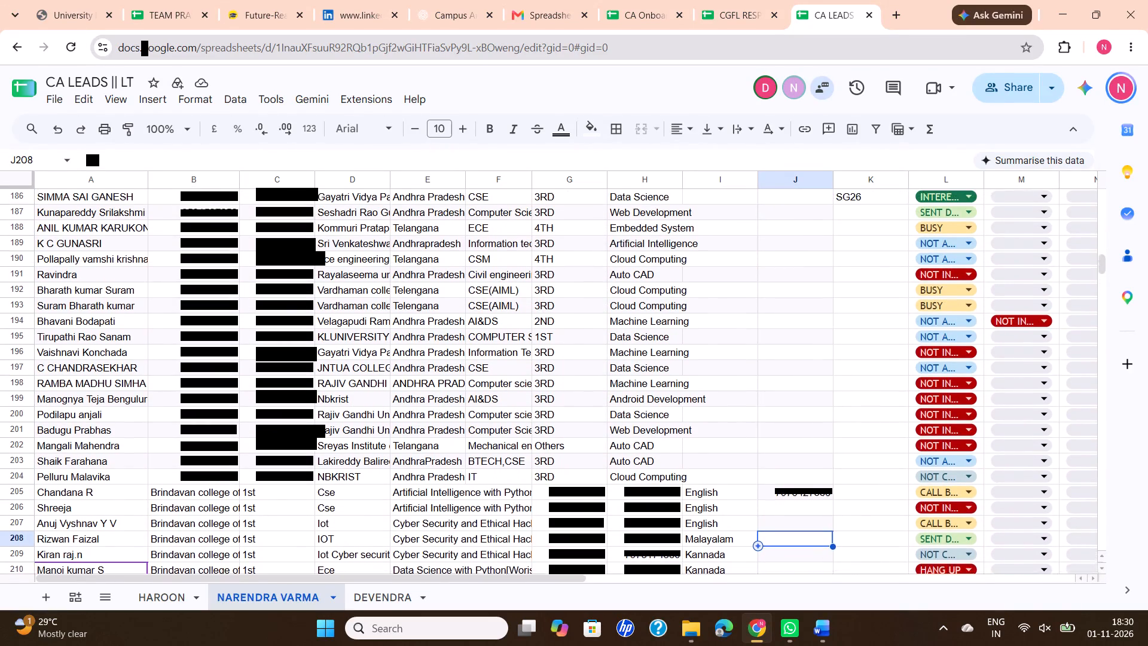
{"action": "scroll", "coordinate": [309, 429], "scroll_direction": "up", "scroll_amount": 2}
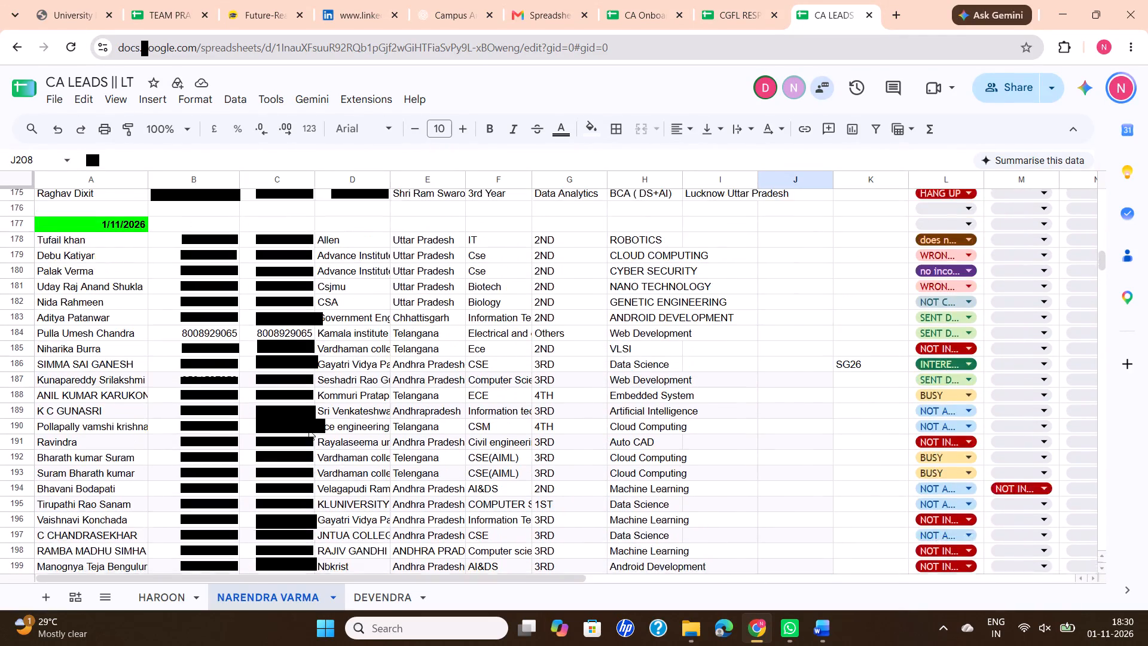
{"action": "scroll", "coordinate": [309, 429], "scroll_direction": "up", "scroll_amount": 1}
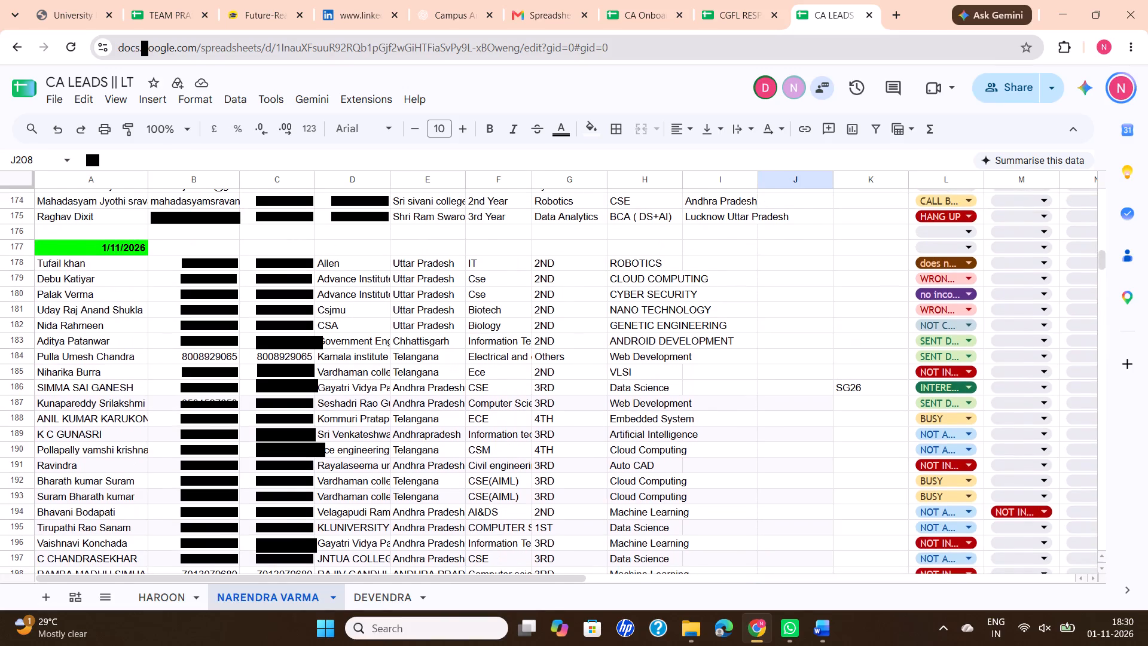
{"action": "scroll", "coordinate": [309, 429], "scroll_direction": "down", "scroll_amount": 1}
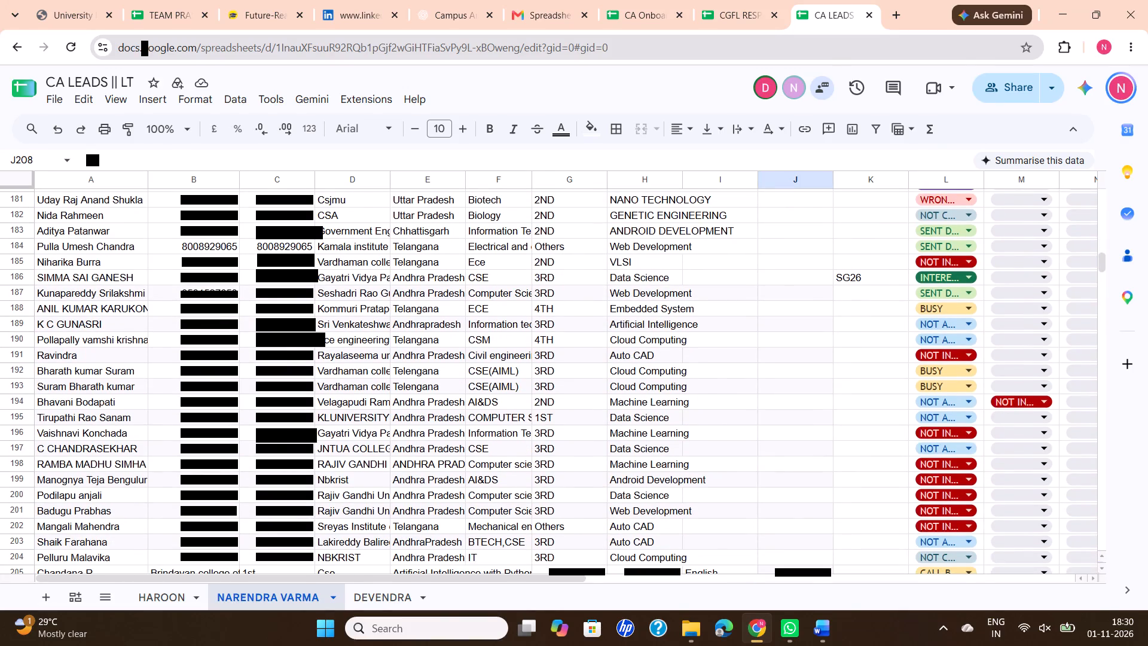
{"action": "scroll", "coordinate": [309, 429], "scroll_direction": "up", "scroll_amount": 1}
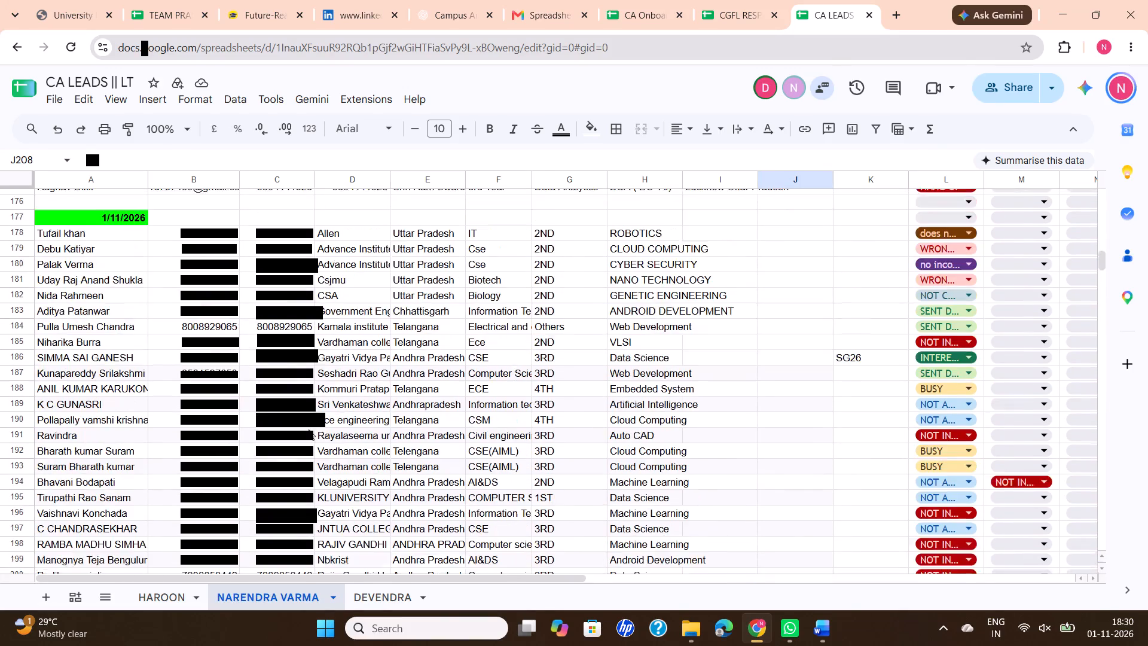
{"action": "scroll", "coordinate": [309, 429], "scroll_direction": "up", "scroll_amount": 2}
{"action": "scroll", "coordinate": [309, 429], "scroll_direction": "down", "scroll_amount": 2}
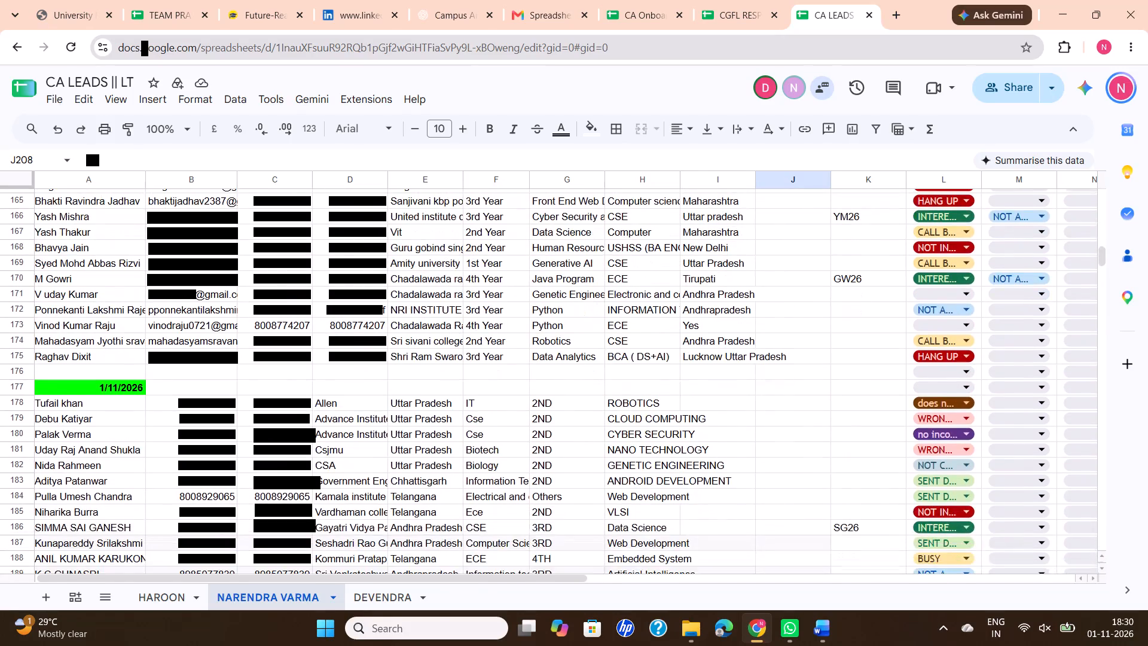
{"action": "scroll", "coordinate": [309, 429], "scroll_direction": "down", "scroll_amount": 2}
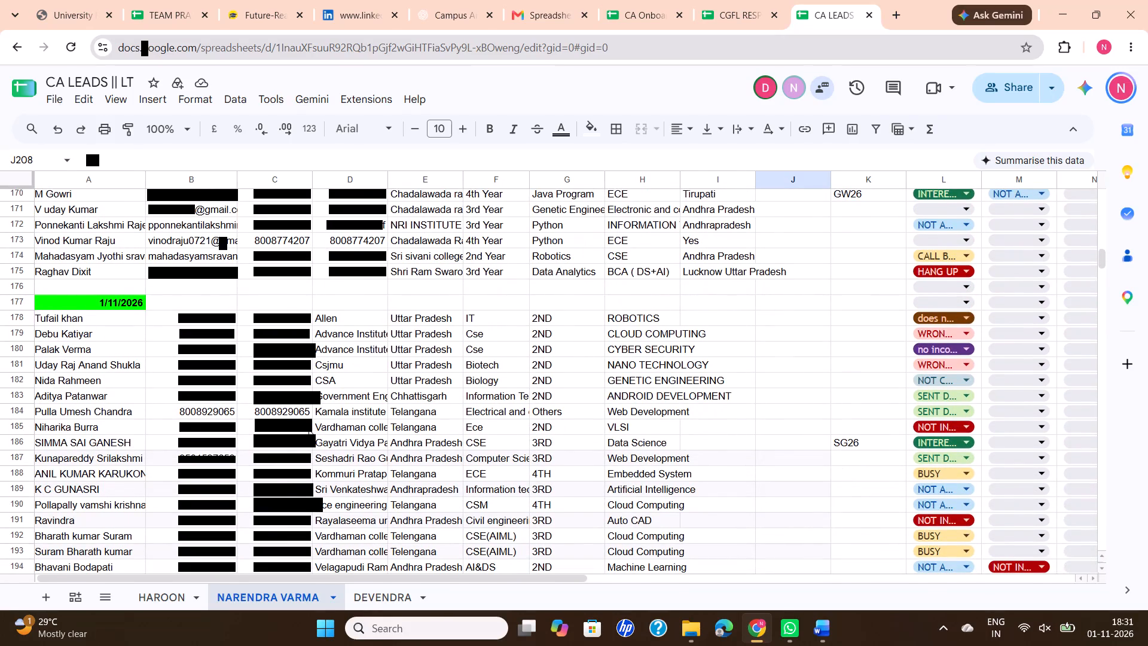
{"action": "scroll", "coordinate": [309, 429], "scroll_direction": "down", "scroll_amount": 2}
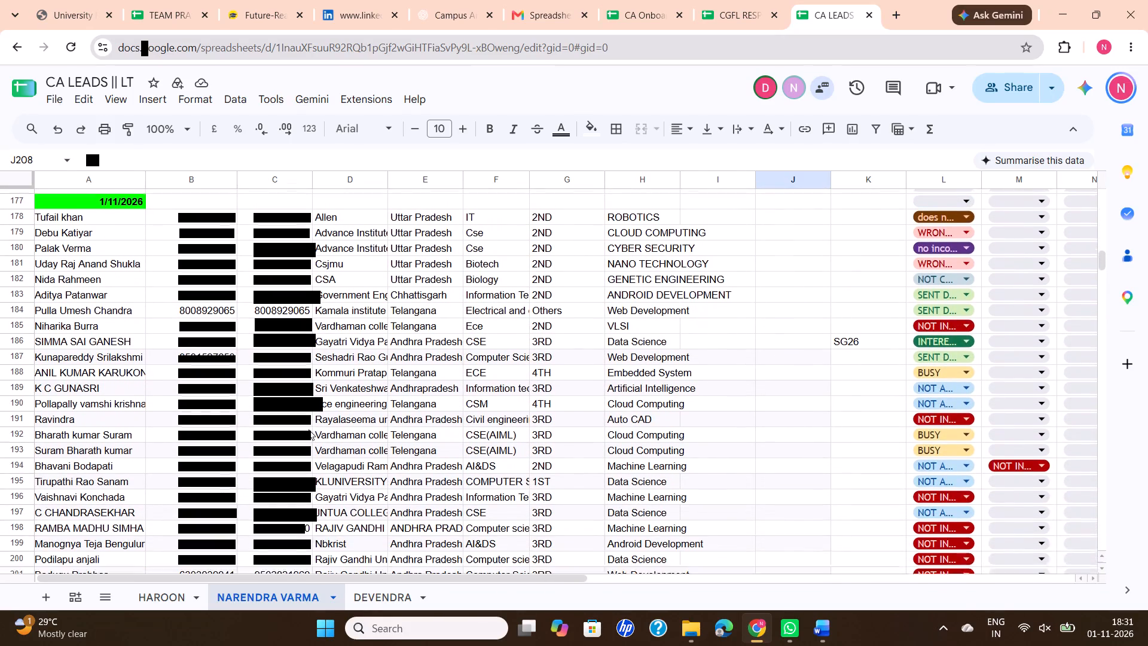
{"action": "scroll", "coordinate": [309, 429], "scroll_direction": "down", "scroll_amount": 1}
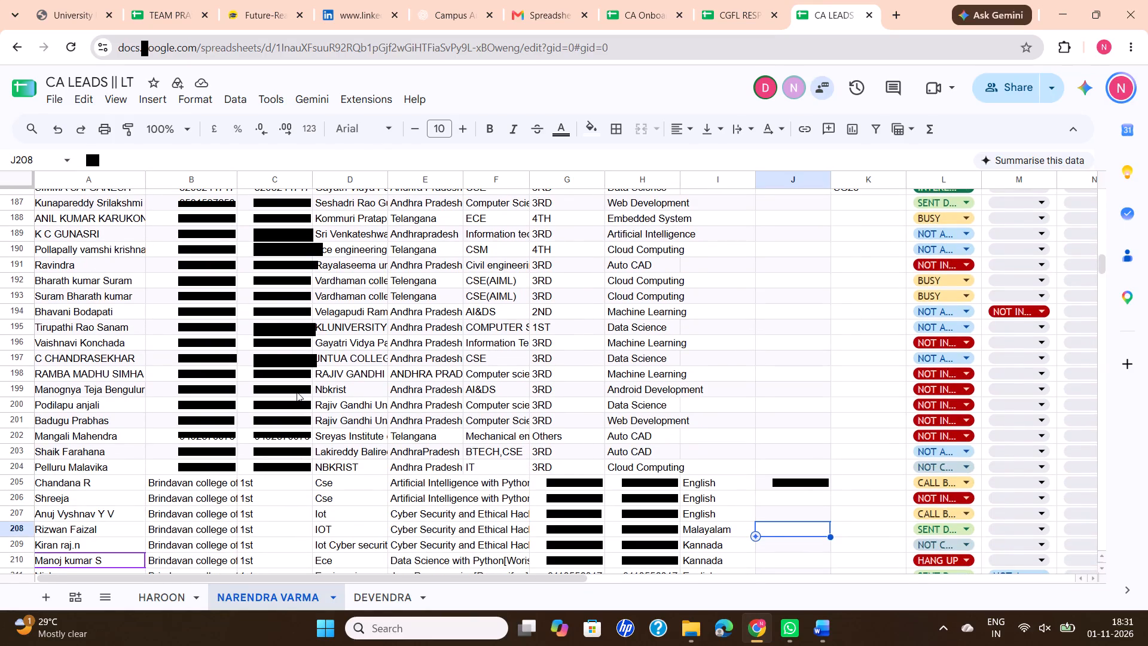
{"action": "scroll", "coordinate": [297, 392], "scroll_direction": "up", "scroll_amount": 2}
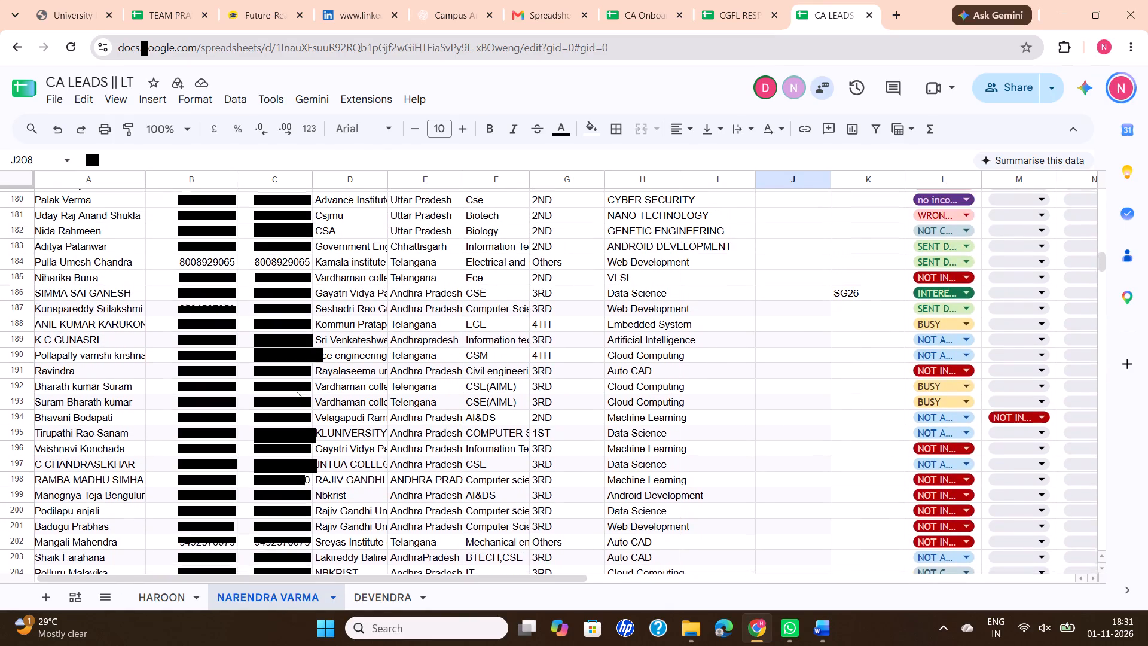
{"action": "scroll", "coordinate": [297, 392], "scroll_direction": "up", "scroll_amount": 3}
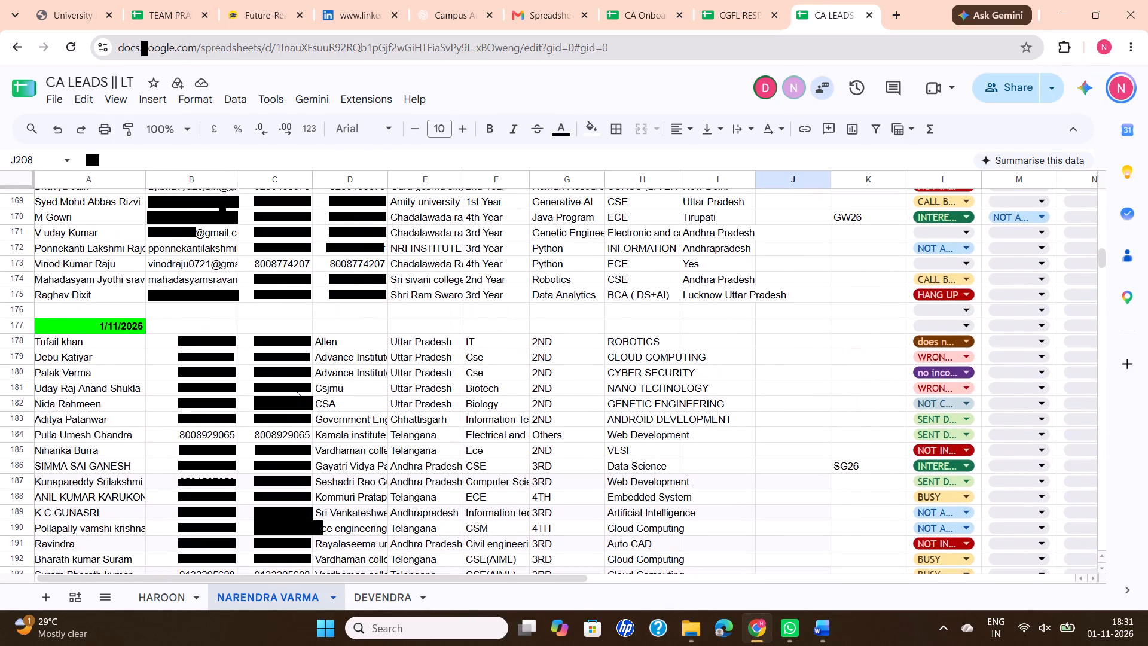
{"action": "scroll", "coordinate": [297, 392], "scroll_direction": "up", "scroll_amount": 3}
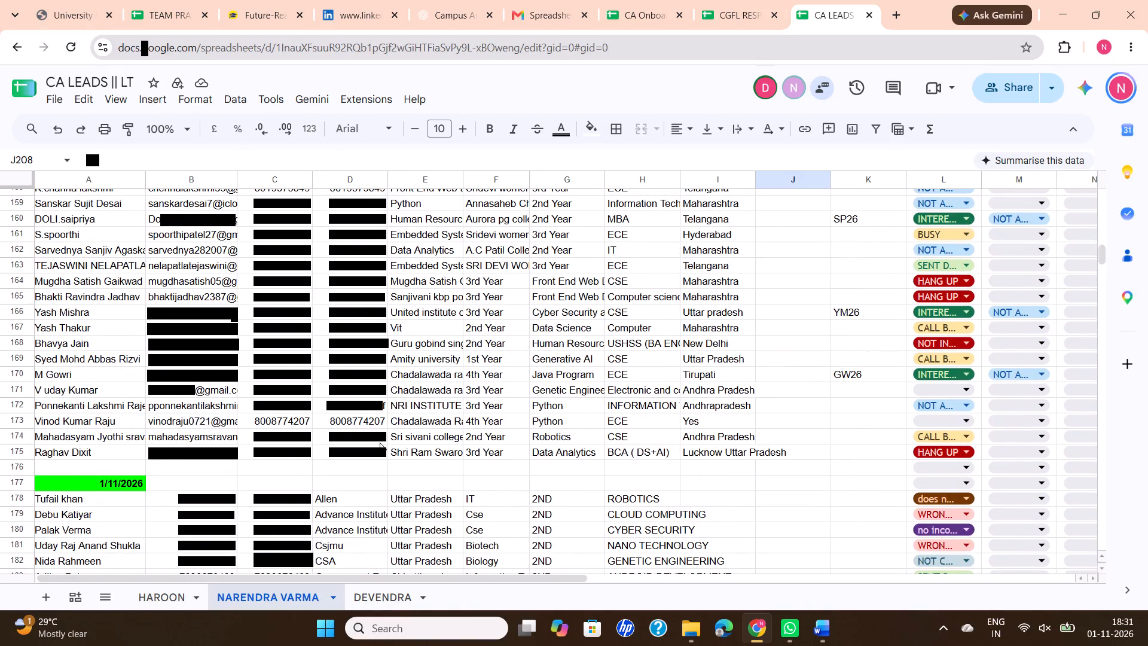
{"action": "scroll", "coordinate": [380, 443], "scroll_direction": "up", "scroll_amount": 1}
{"action": "scroll", "coordinate": [380, 443], "scroll_direction": "down", "scroll_amount": 2}
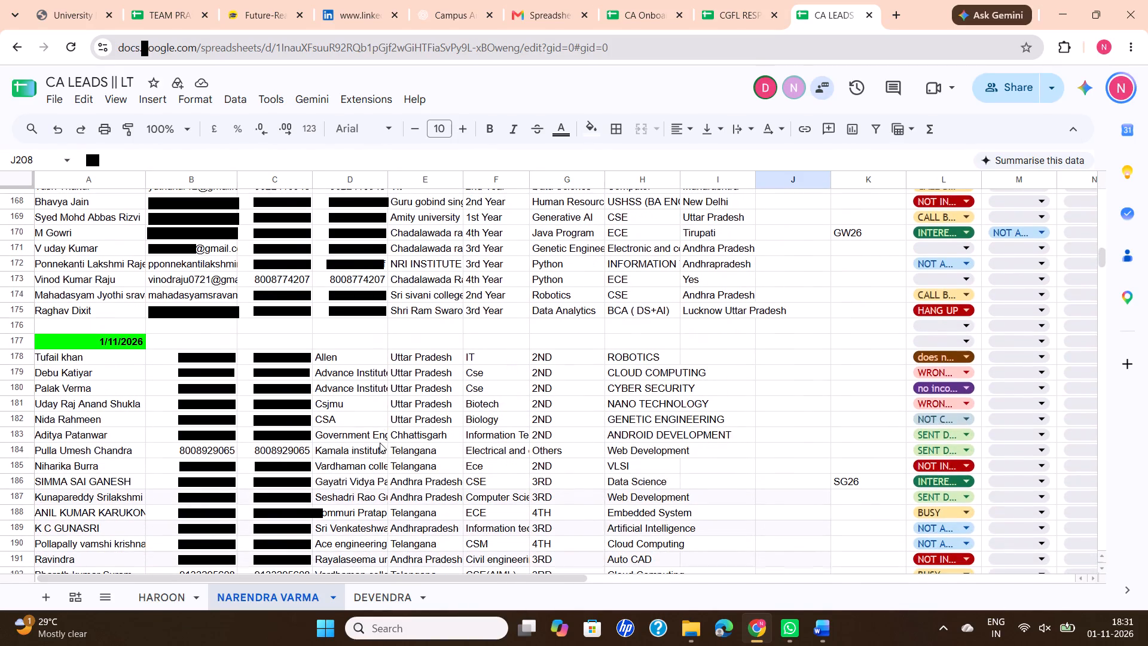
Select the phone number cell of the Csjmu Biotech lead in row 181.
{"action": "left_click", "coordinate": [379, 406]}
{"action": "left_click", "coordinate": [299, 400]}
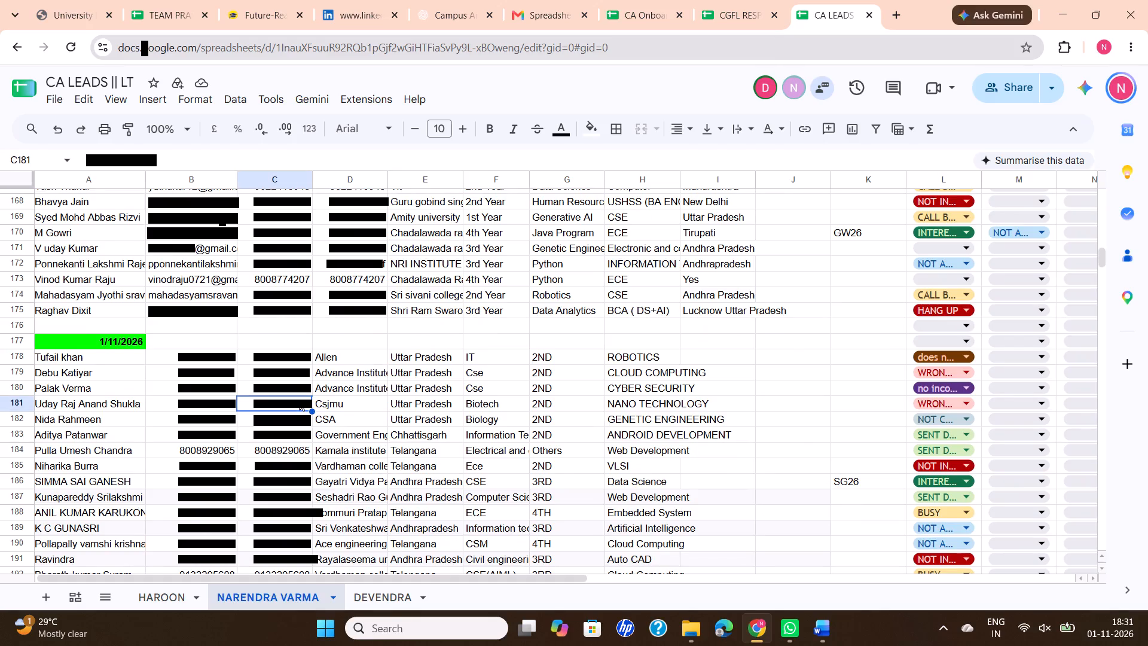
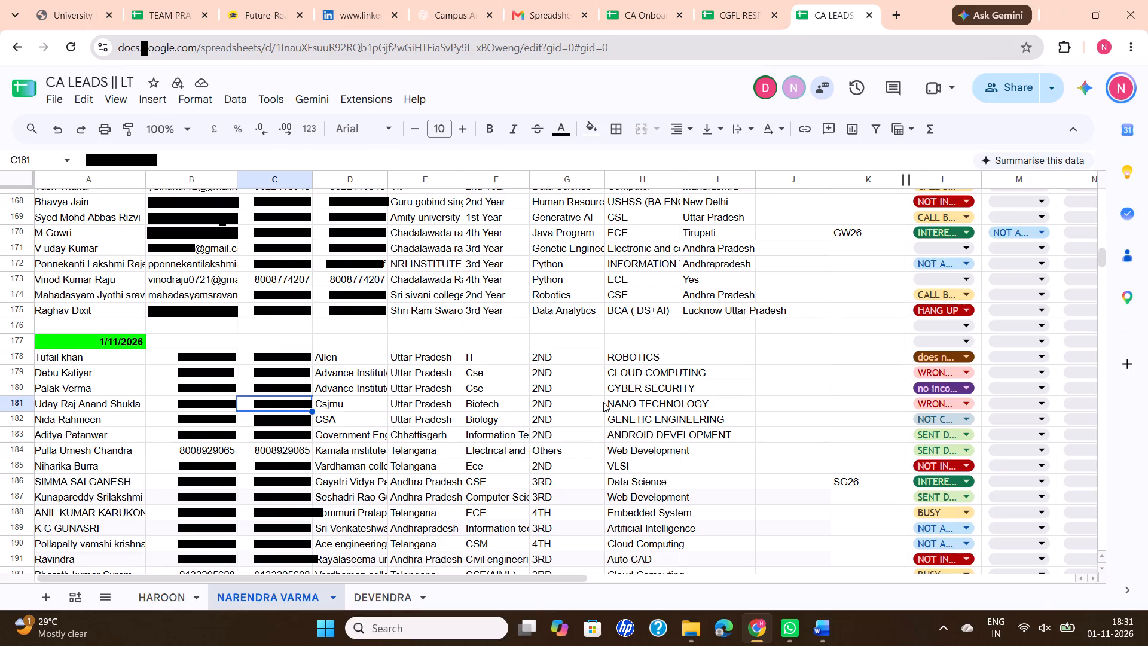
Review the phone numbers and call statuses of the leads from row 181 down to the first leads without a status.
{"action": "scroll", "coordinate": [603, 402], "scroll_direction": "right", "scroll_amount": 4}
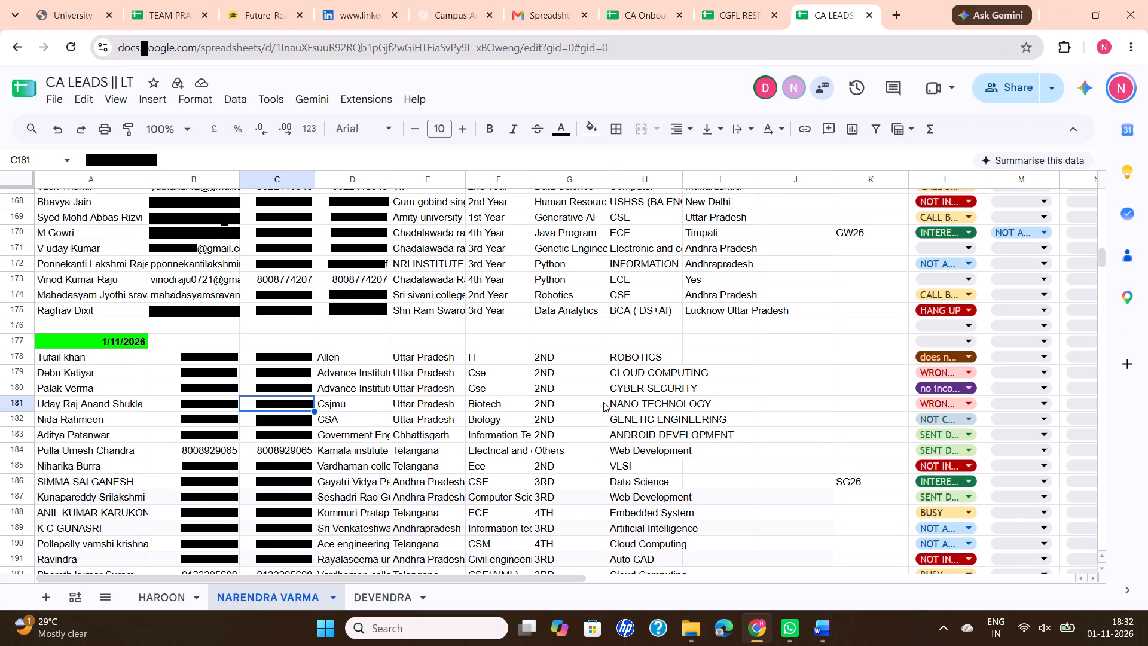
{"action": "left_click", "coordinate": [344, 417]}
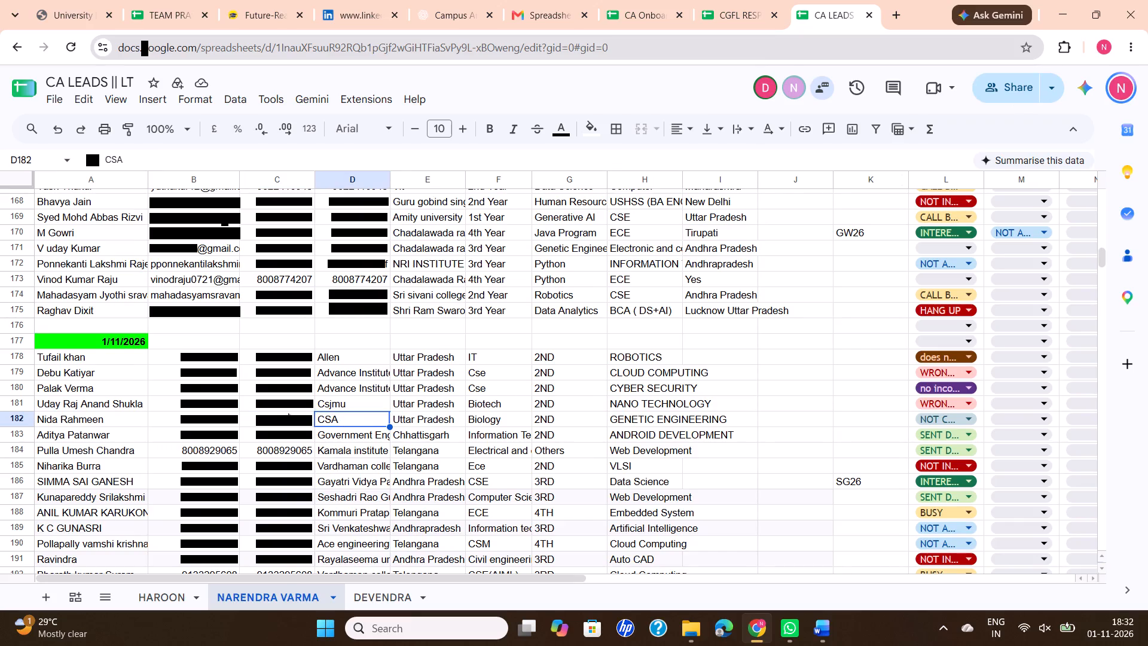
{"action": "left_click", "coordinate": [288, 413]}
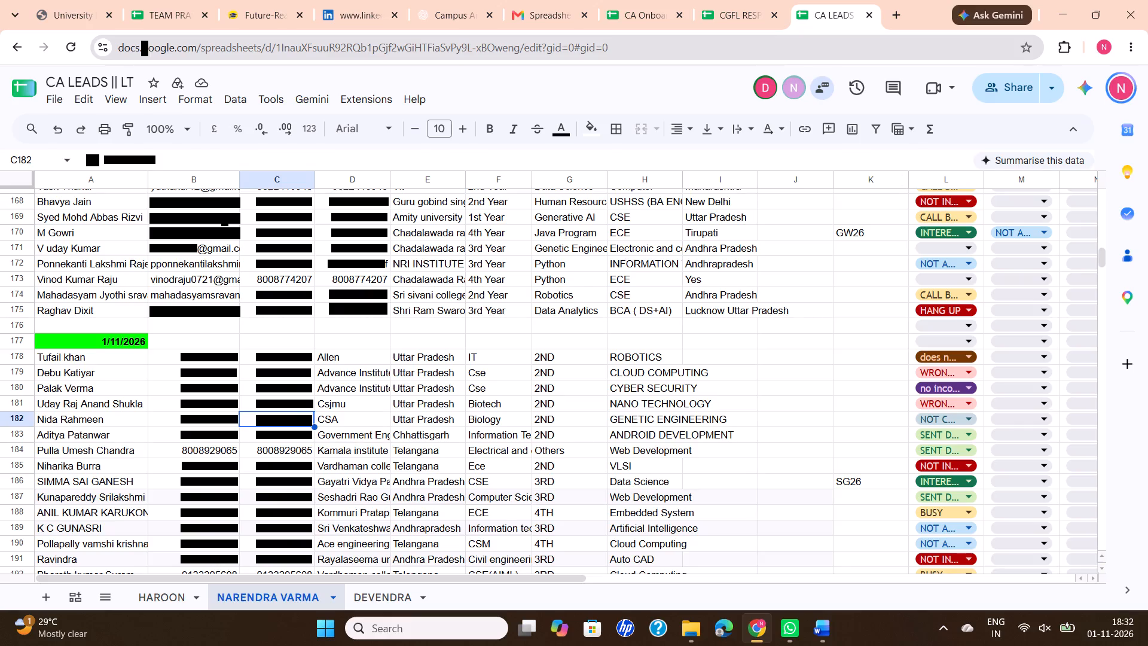
{"action": "left_click", "coordinate": [294, 401]}
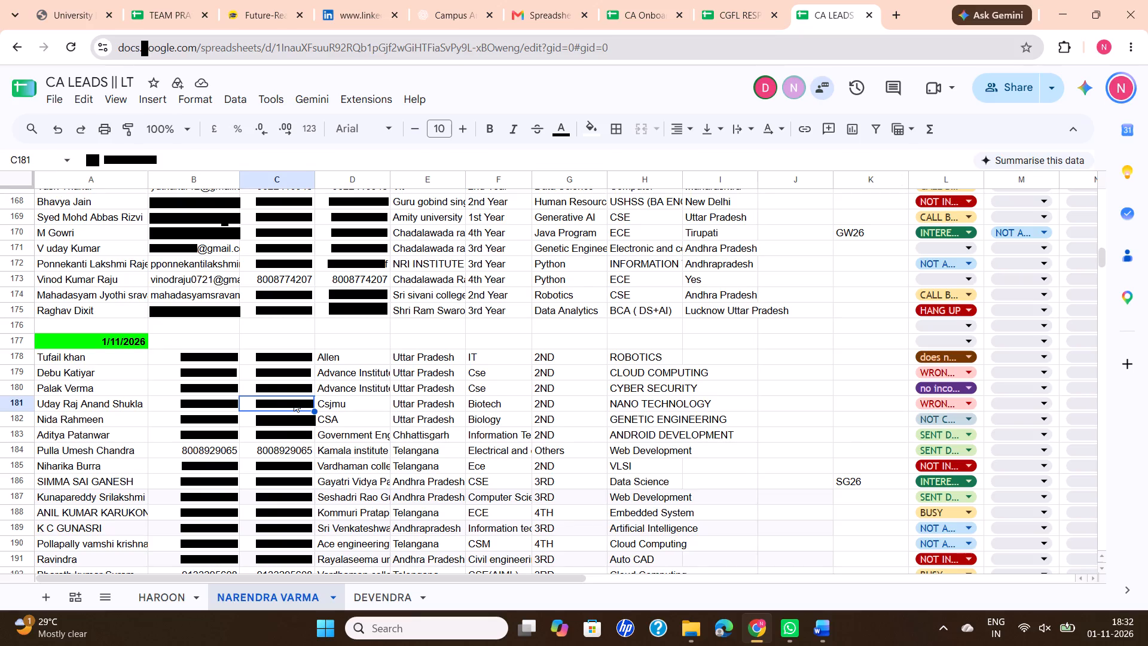
{"action": "left_click", "coordinate": [284, 418]}
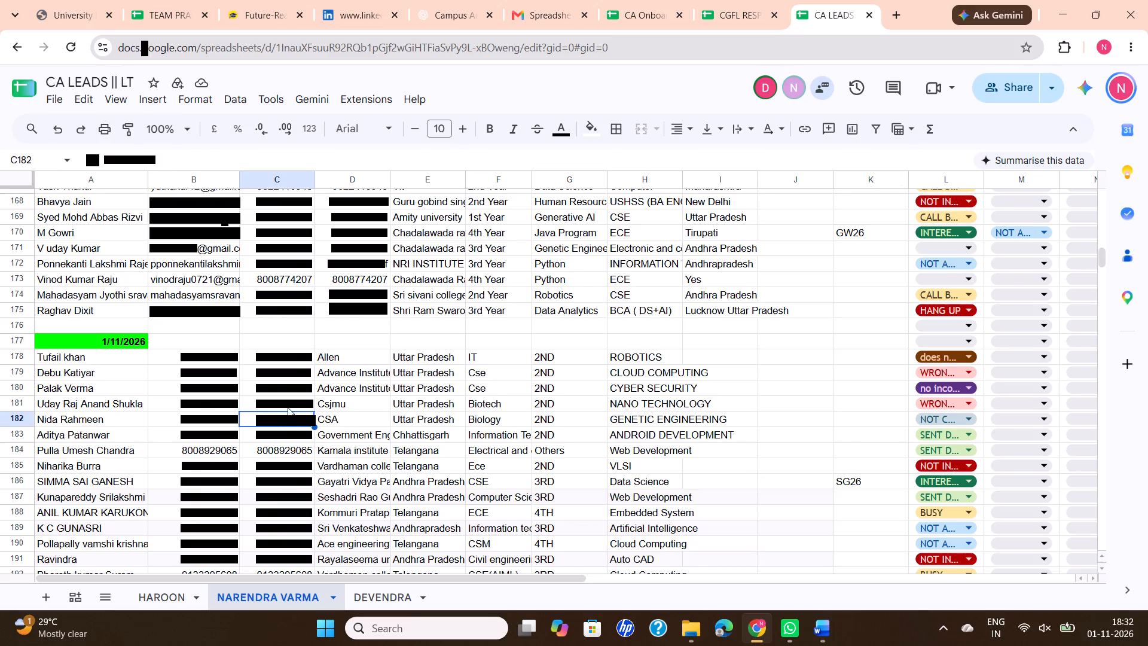
{"action": "scroll", "coordinate": [288, 407], "scroll_direction": "down", "scroll_amount": 3}
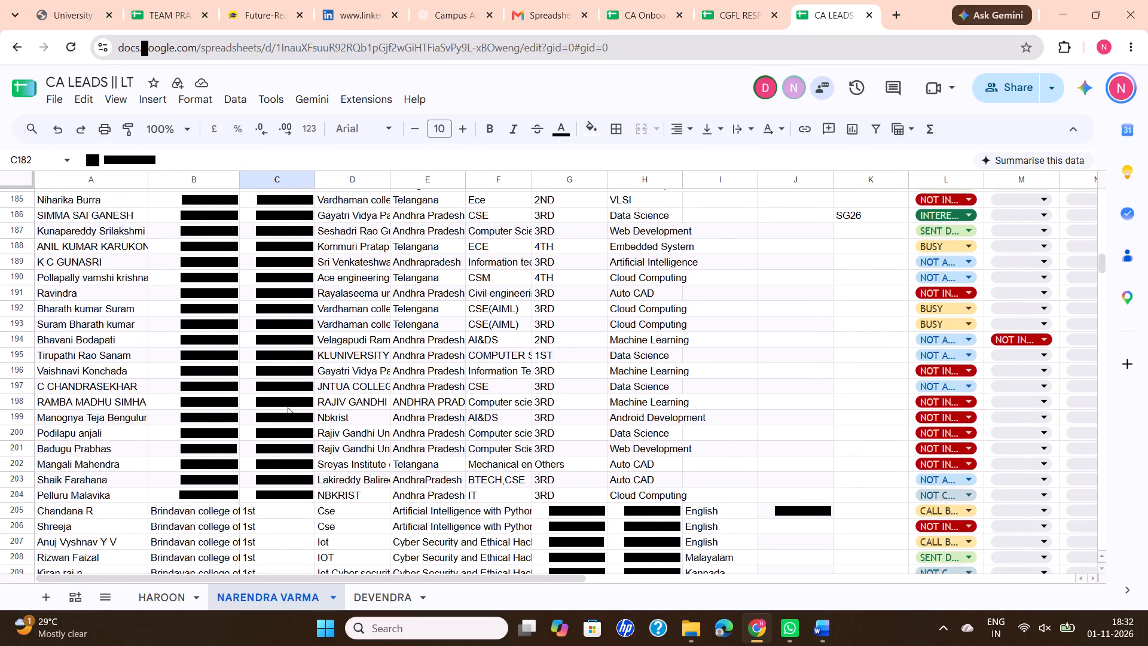
{"action": "scroll", "coordinate": [288, 407], "scroll_direction": "down", "scroll_amount": 3}
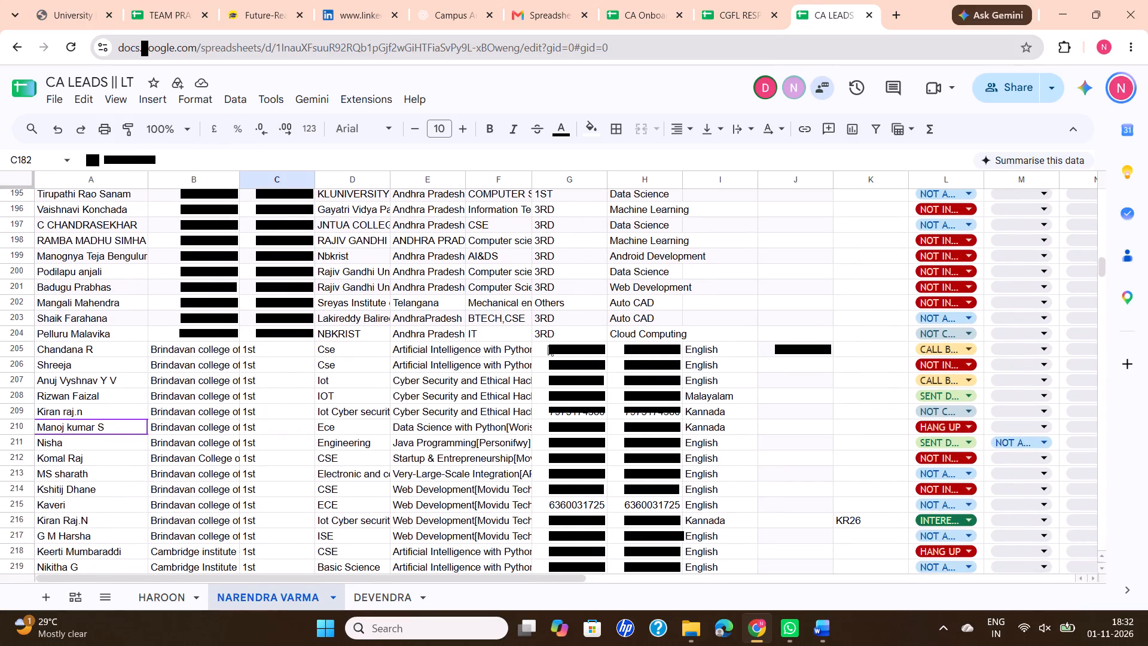
{"action": "left_click", "coordinate": [565, 348]}
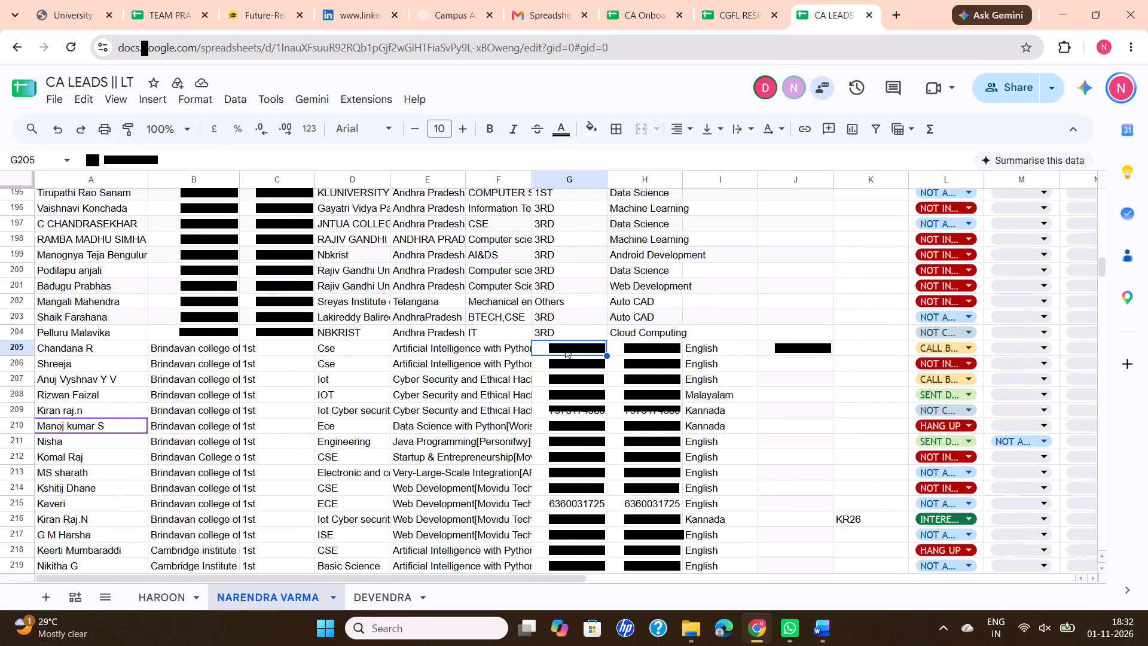
{"action": "scroll", "coordinate": [565, 348], "scroll_direction": "down", "scroll_amount": 5}
{"action": "scroll", "coordinate": [565, 348], "scroll_direction": "up", "scroll_amount": 1}
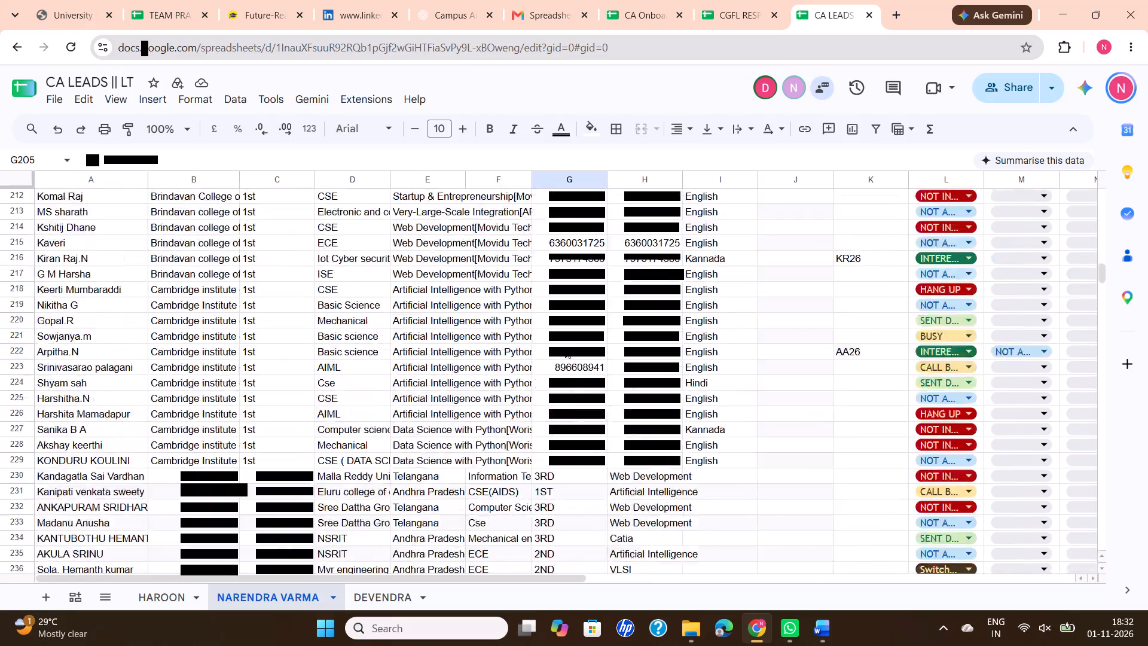
{"action": "scroll", "coordinate": [565, 348], "scroll_direction": "down", "scroll_amount": 2}
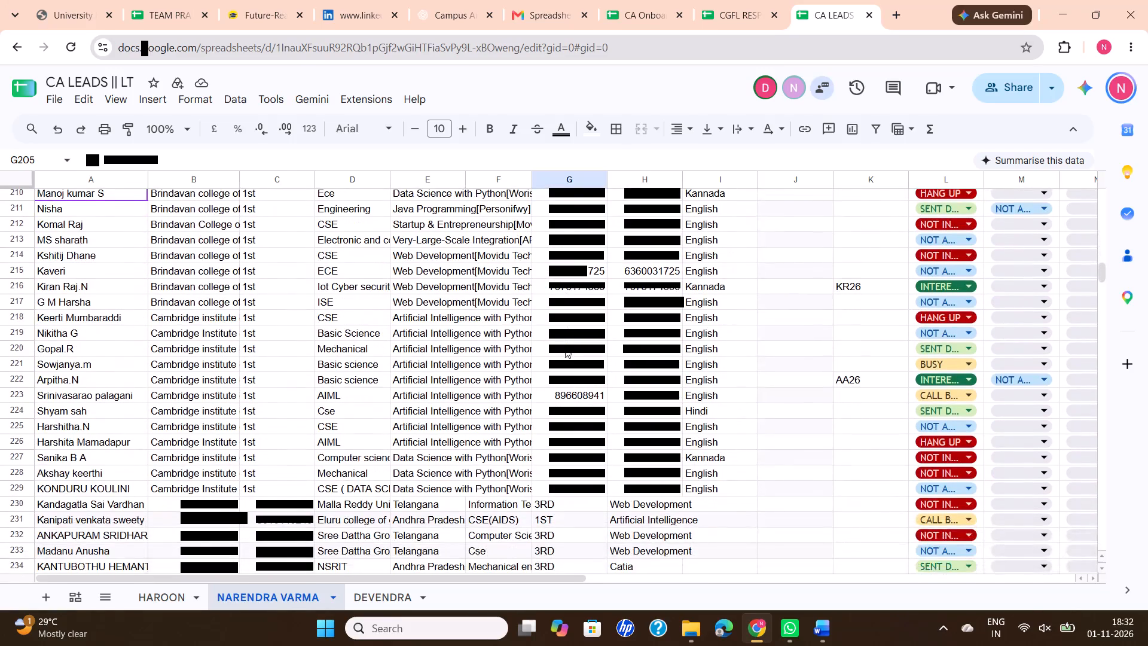
{"action": "scroll", "coordinate": [565, 348], "scroll_direction": "down", "scroll_amount": 1}
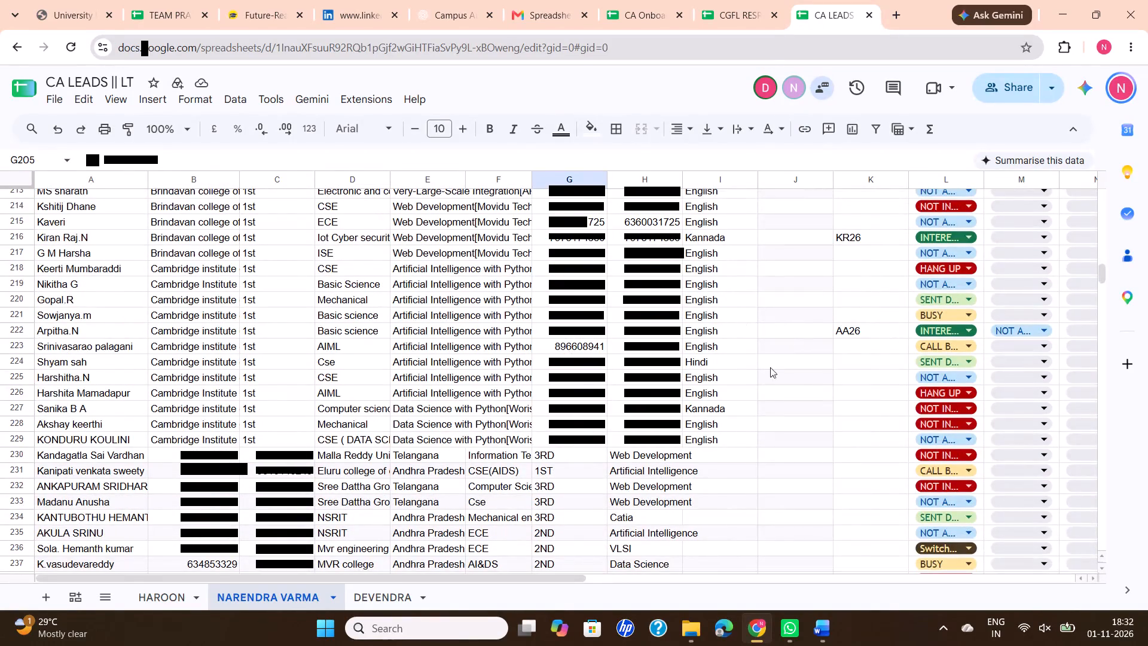
{"action": "scroll", "coordinate": [729, 417], "scroll_direction": "down", "scroll_amount": 2}
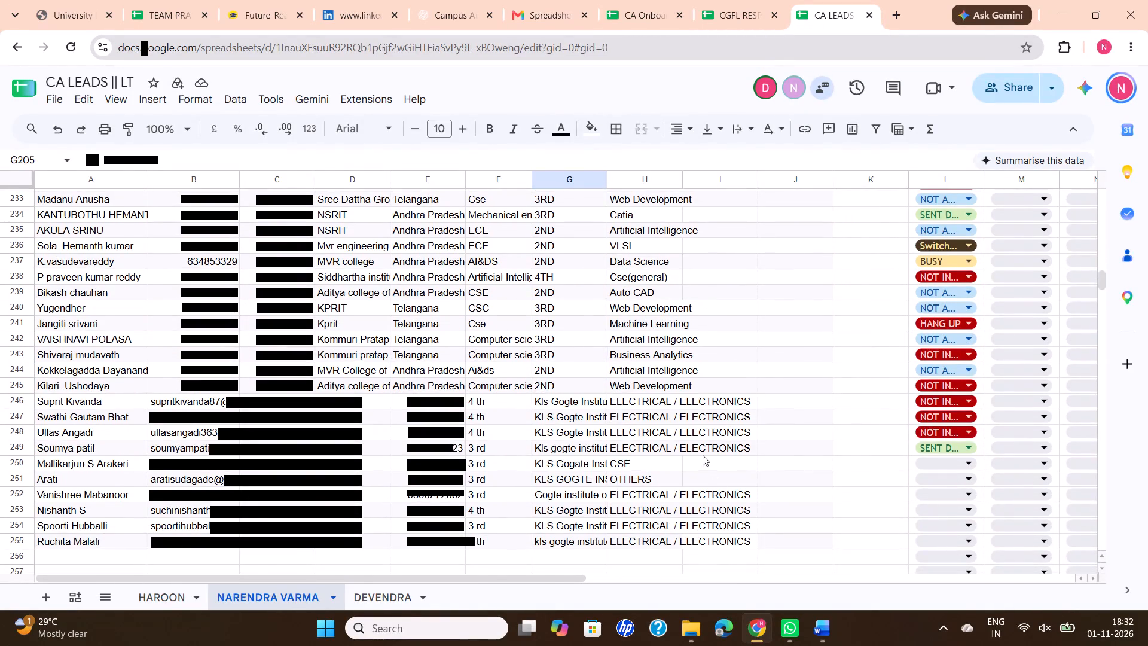
Select the phone number cell of the lead in row 251.
{"action": "left_click", "coordinate": [702, 456]}
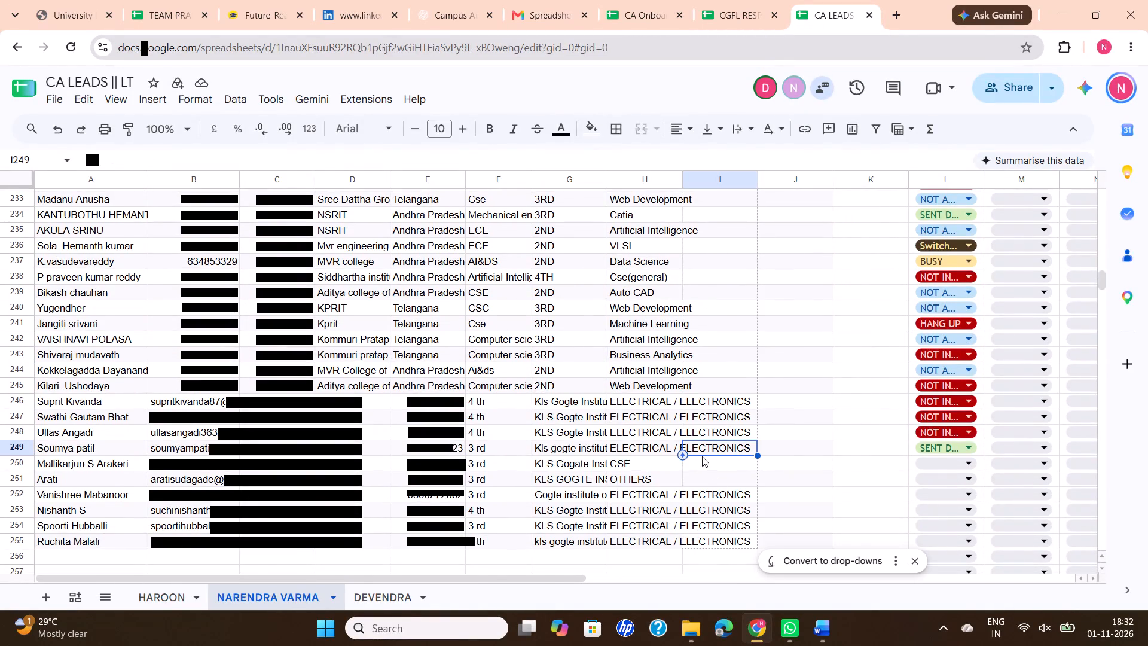
{"action": "left_click", "coordinate": [447, 480]}
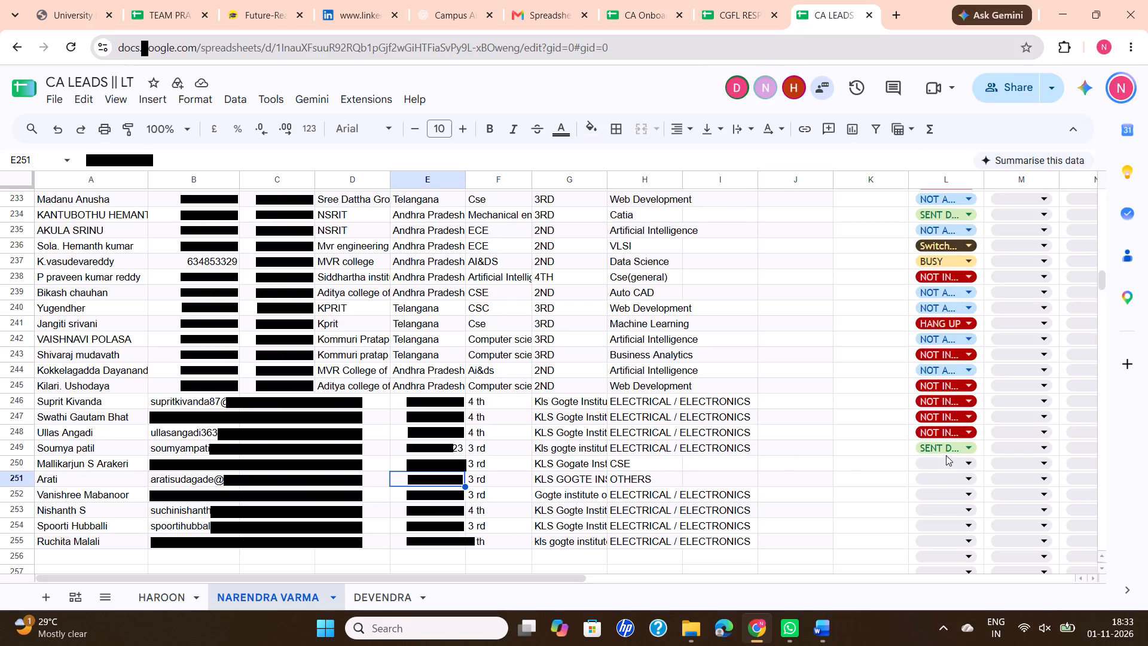
Set the call status to CALL BACK for the lead in row 250 and to no incoming for the lead in row 251.
{"action": "left_click_drag", "start_coordinate": [944, 459], "coordinate": [942, 503]}
{"action": "left_click", "coordinate": [942, 503]}
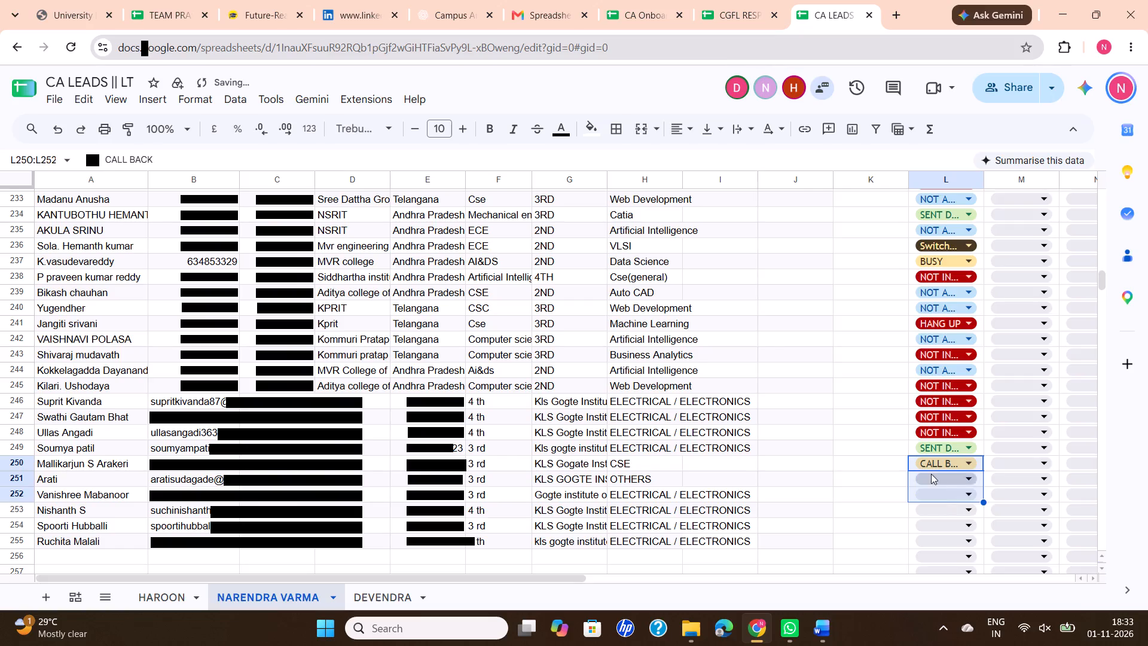
{"action": "left_click", "coordinate": [931, 474]}
{"action": "left_click", "coordinate": [852, 438]}
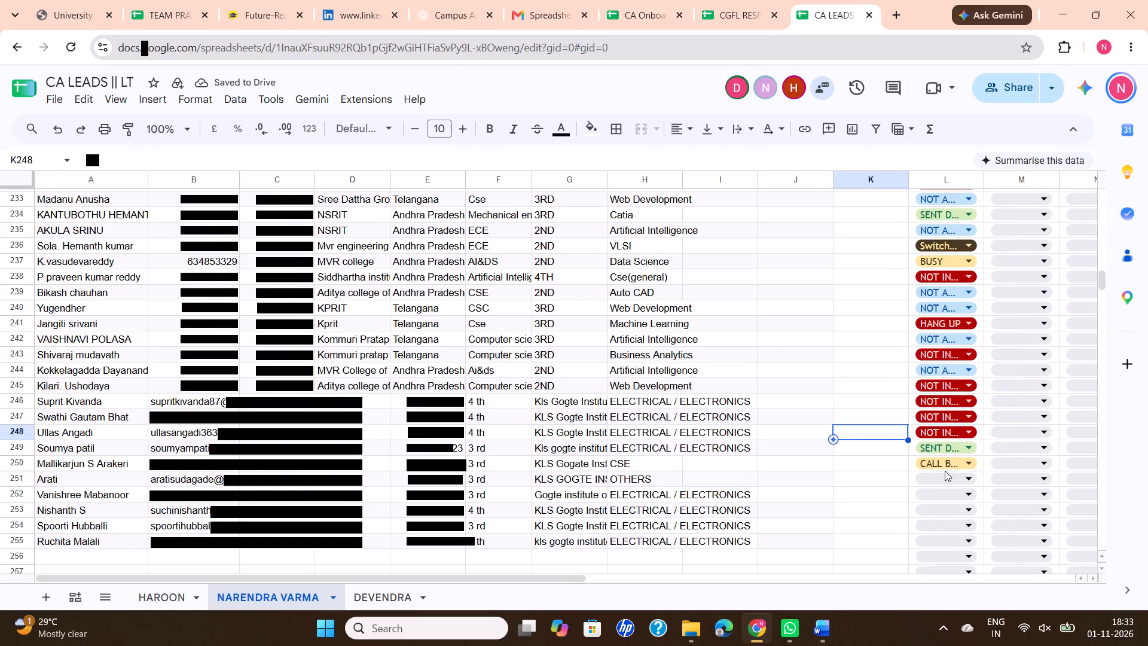
{"action": "left_click", "coordinate": [941, 475]}
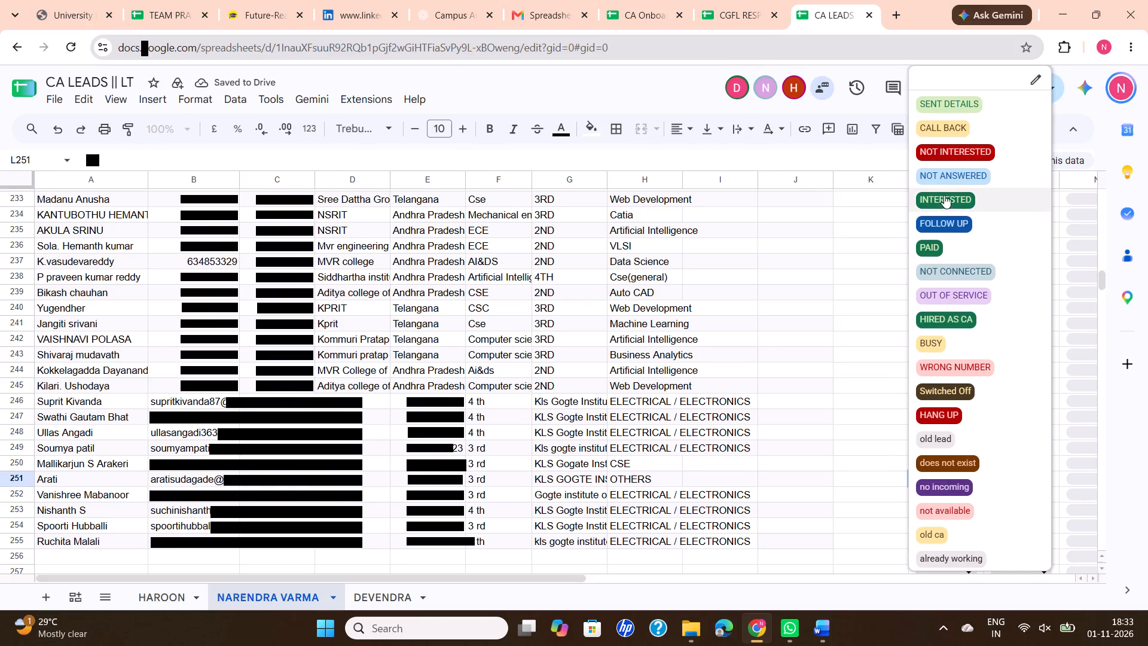
{"action": "left_click", "coordinate": [939, 487]}
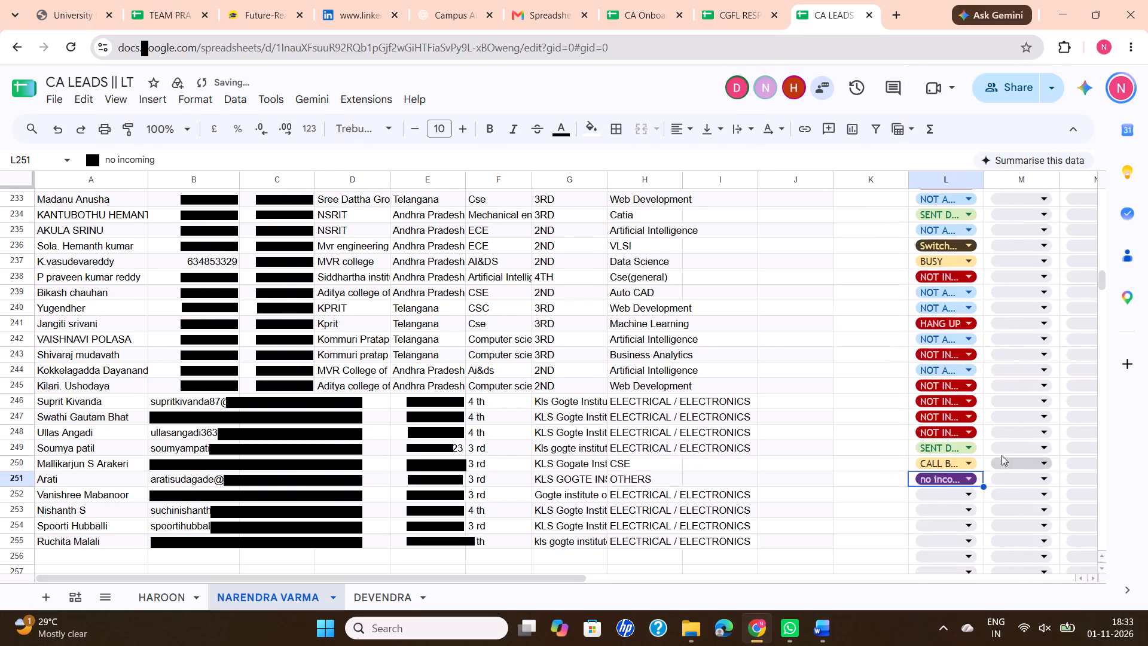
Add the note "tmrw" in column O for the CALL BACK lead in row 250.
{"action": "scroll", "coordinate": [1002, 455], "scroll_direction": "left", "scroll_amount": 2}
{"action": "triple_click", "coordinate": [958, 495]}
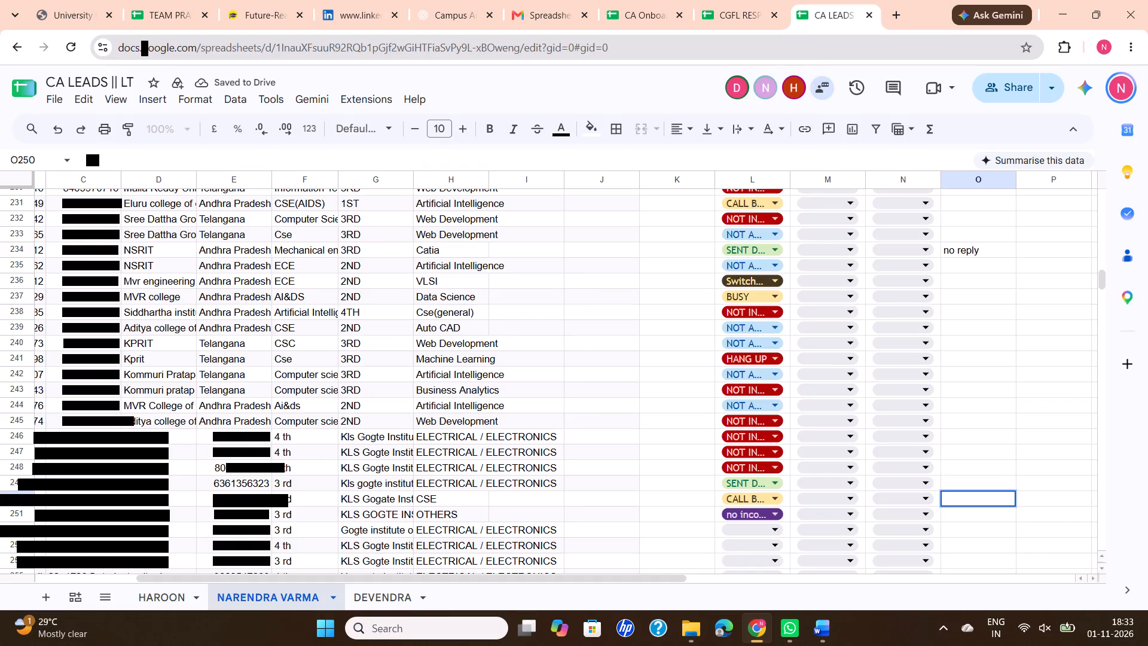
{"action": "type", "text": "tmrw"}
{"action": "left_click", "coordinate": [674, 532]}
Select the phone number cell of the Gogte institute lead in row 252.
{"action": "scroll", "coordinate": [674, 532], "scroll_direction": "right", "scroll_amount": 6}
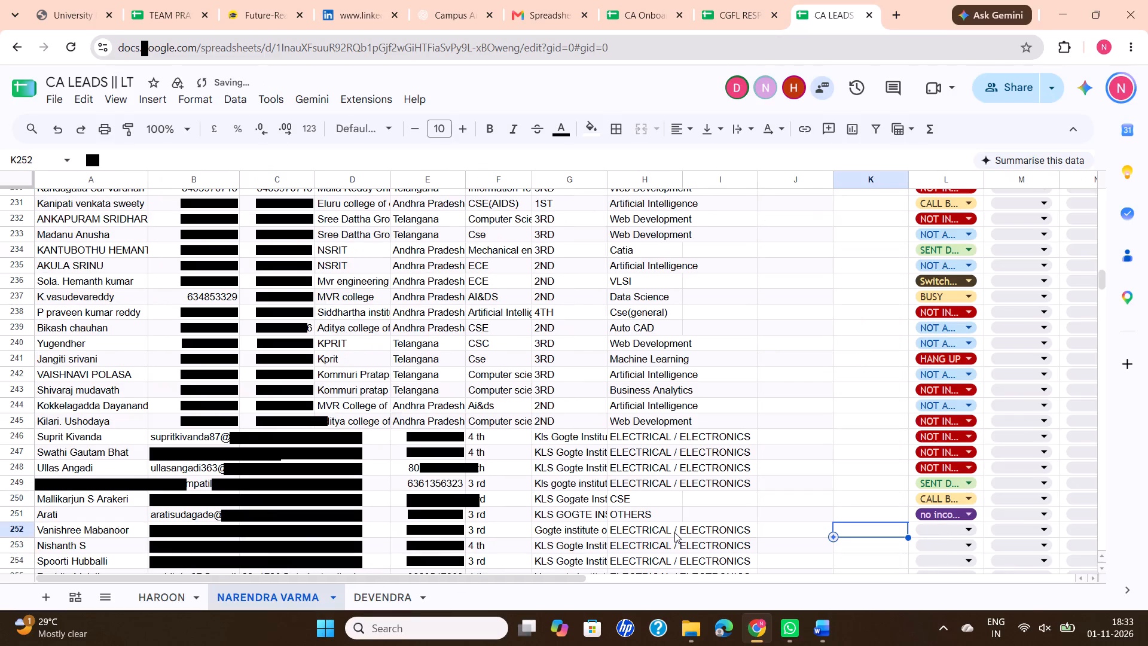
{"action": "scroll", "coordinate": [674, 532], "scroll_direction": "down", "scroll_amount": 2}
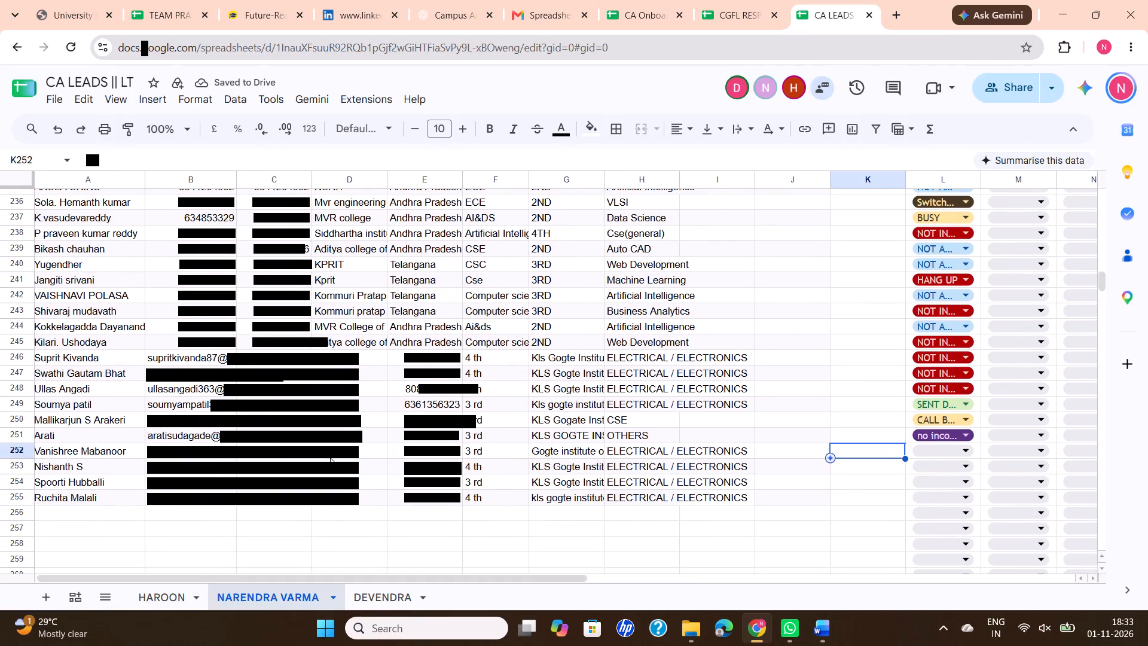
{"action": "scroll", "coordinate": [330, 458], "scroll_direction": "right", "scroll_amount": 2}
{"action": "left_click", "coordinate": [432, 450]}
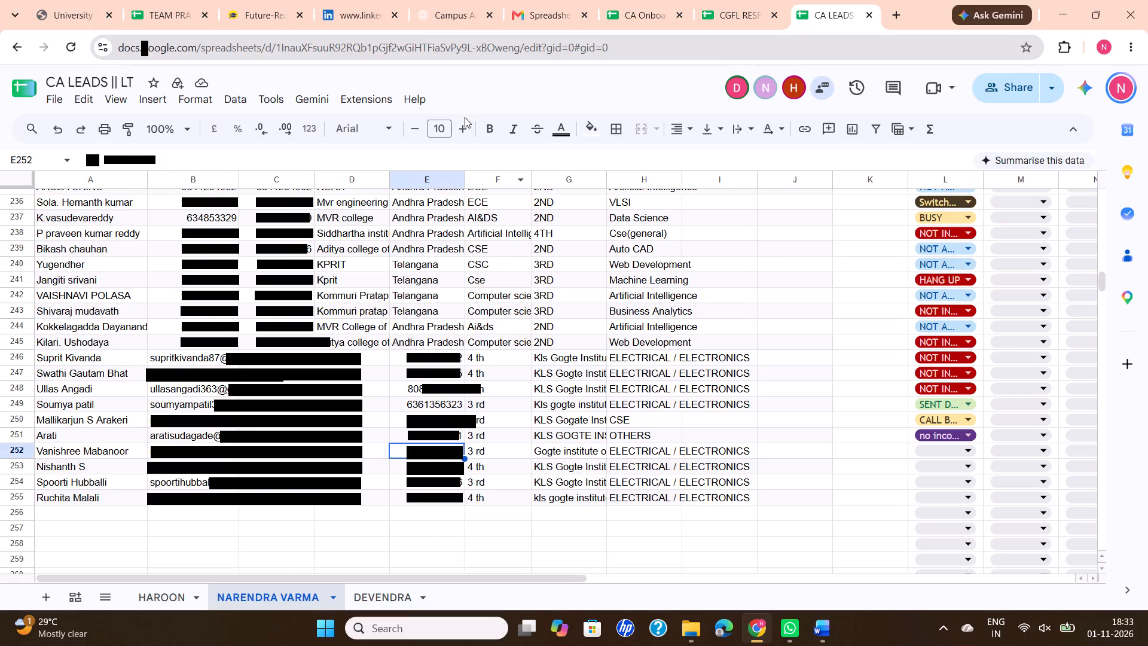
In the CA Onboarding Application responses, set the LEAD GEN BD NAME of the newest response in row 19 to NARENDER.
{"action": "left_click", "coordinate": [636, 16]}
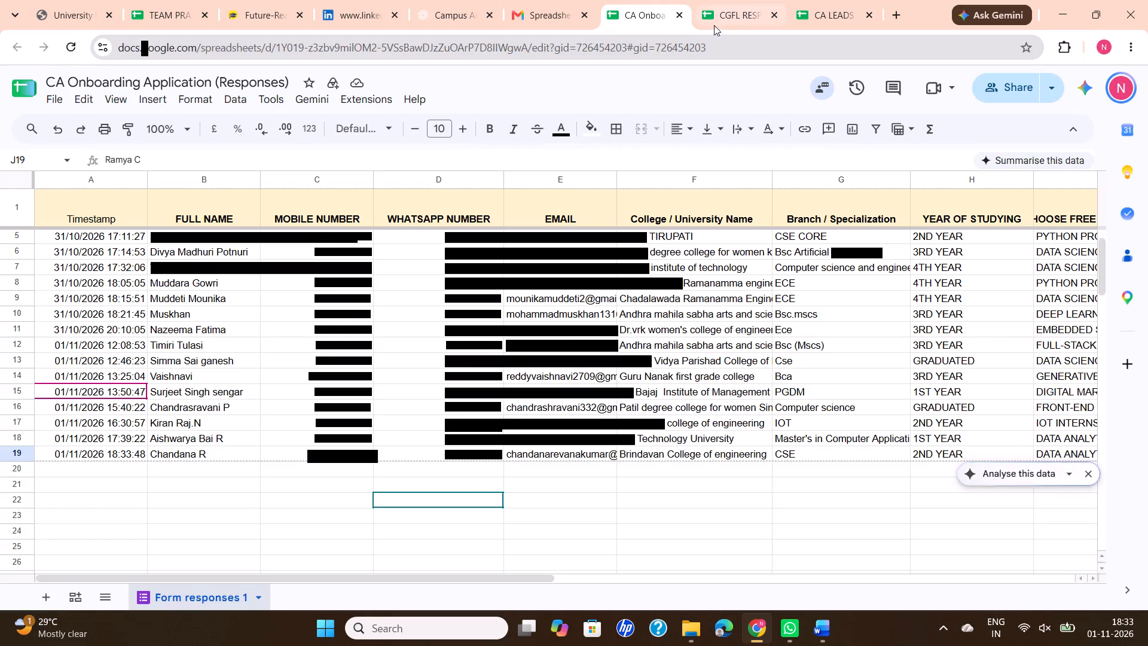
{"action": "scroll", "coordinate": [498, 493], "scroll_direction": "left", "scroll_amount": 3}
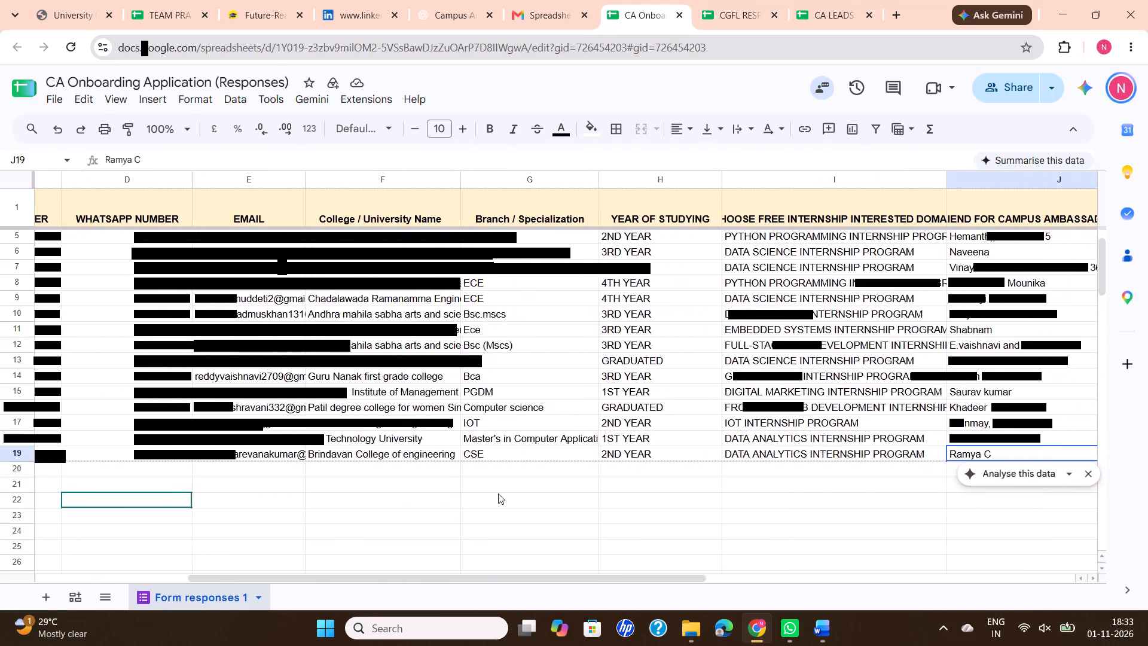
{"action": "scroll", "coordinate": [498, 493], "scroll_direction": "left", "scroll_amount": 2}
{"action": "left_click", "coordinate": [636, 452]}
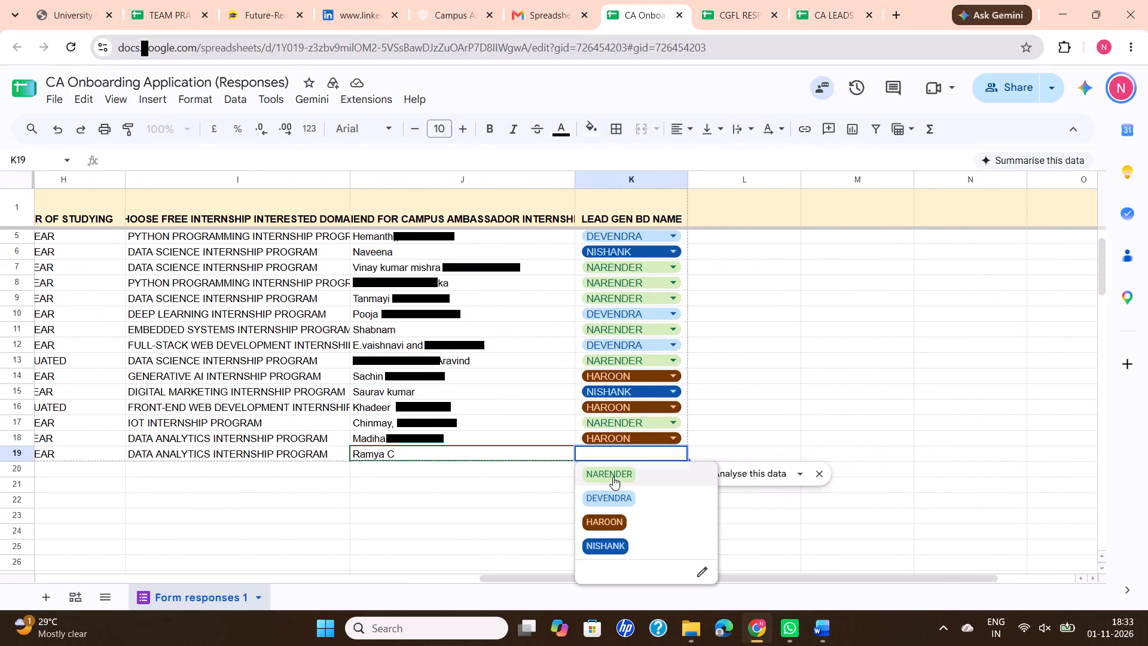
{"action": "left_click", "coordinate": [610, 471]}
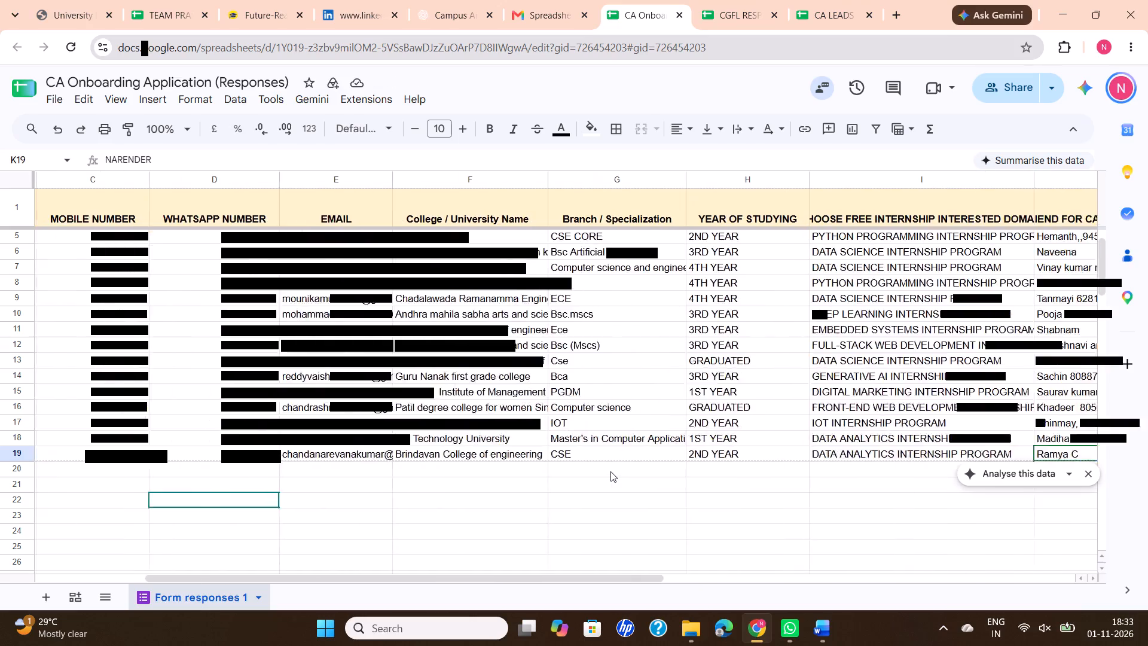
Copy the mobile number of the onboarding applicant in row 19.
{"action": "triple_click", "coordinate": [243, 454]}
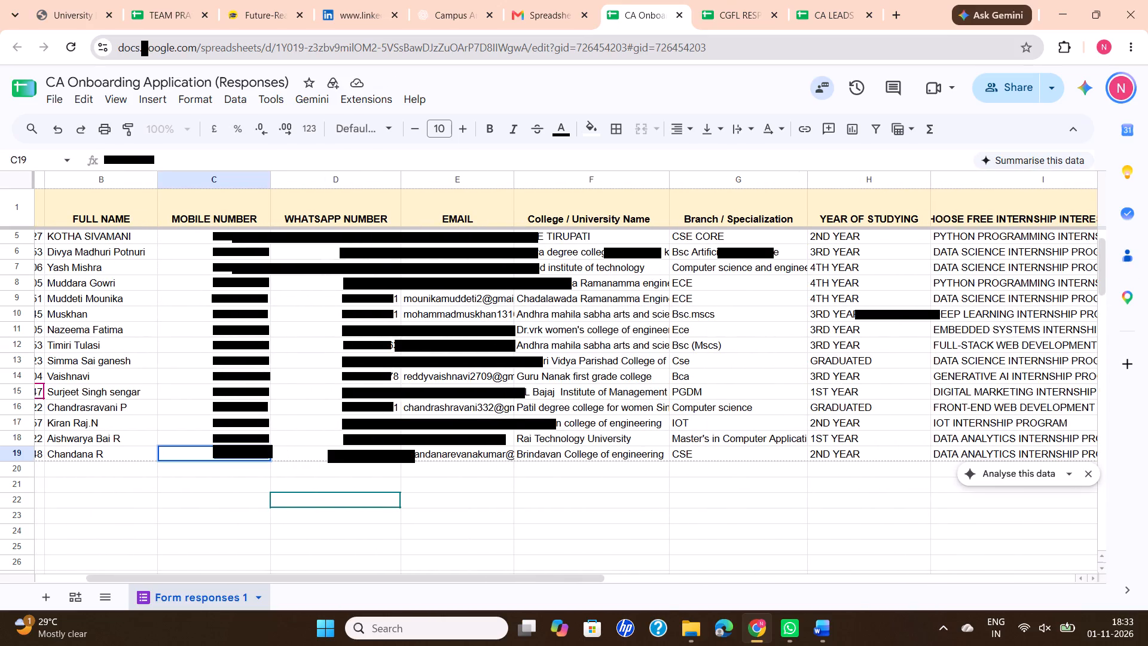
{"action": "key", "text": "ctrl+c"}
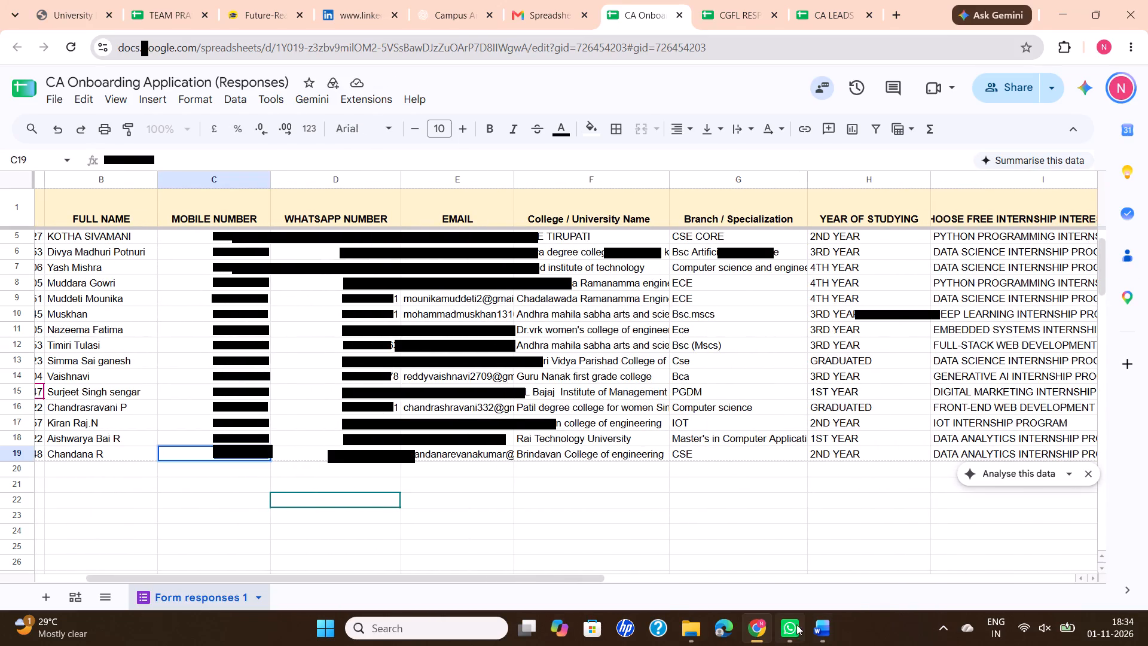
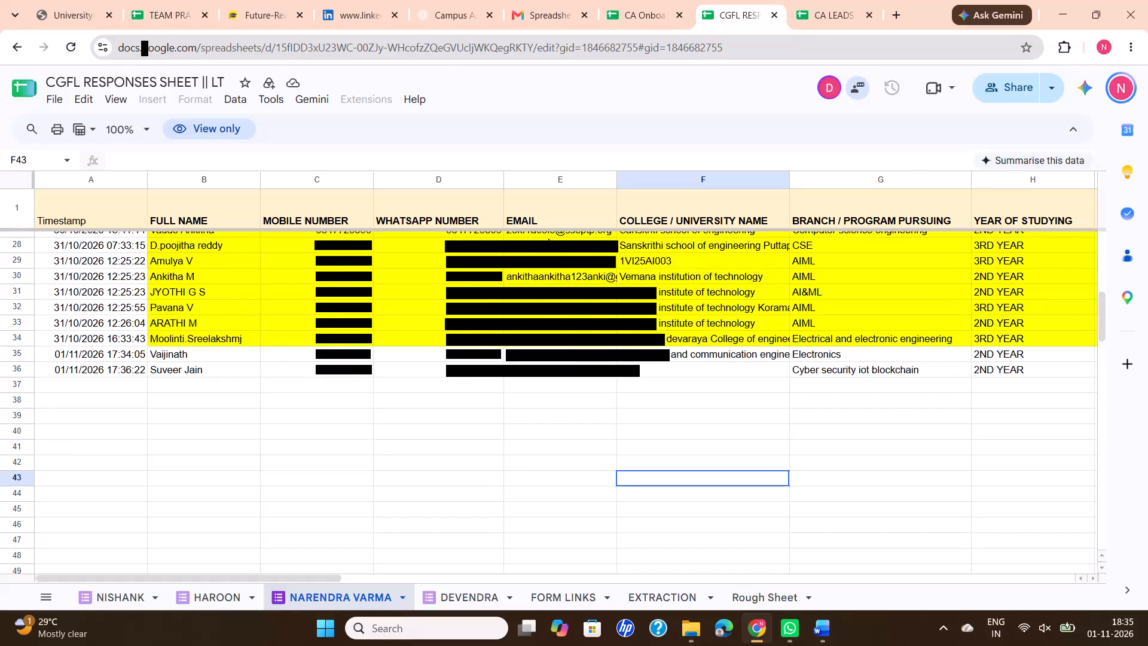
Switch from the CGFL responses sheet back to the CA Onboarding Application responses spreadsheet.
{"action": "left_click", "coordinate": [650, 16]}
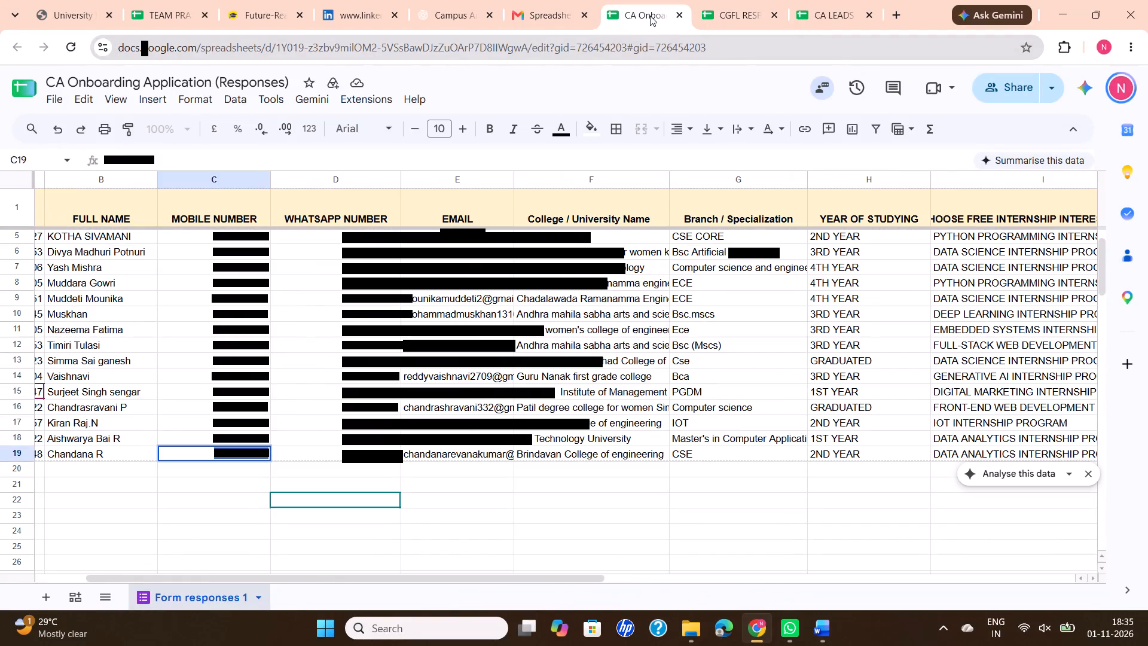
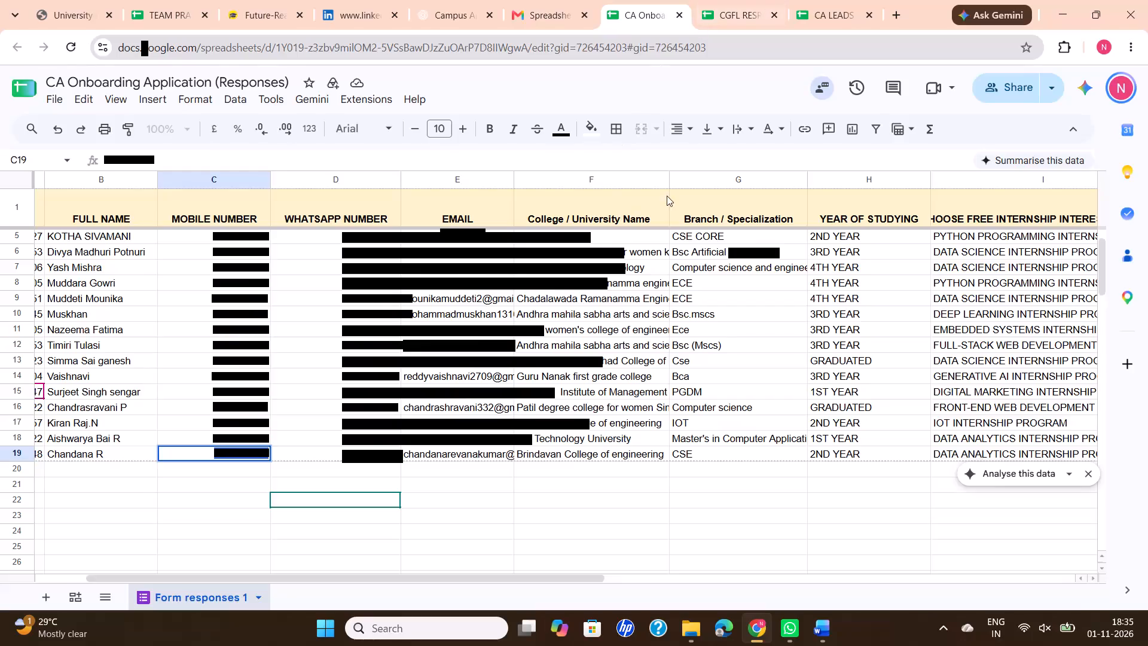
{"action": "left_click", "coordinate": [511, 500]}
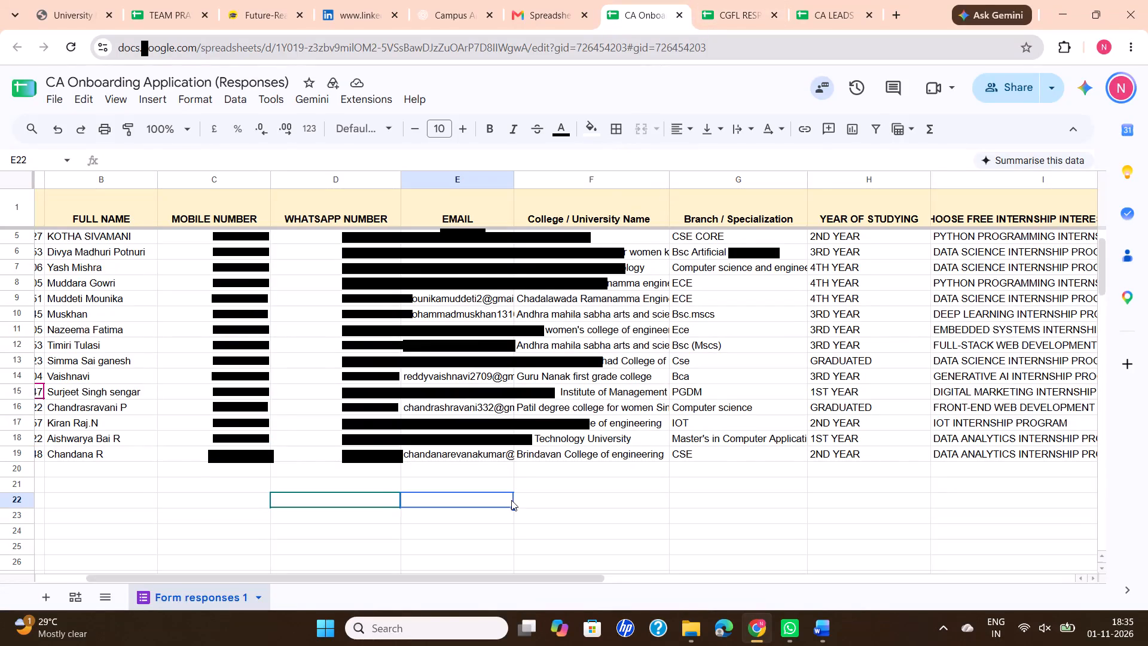
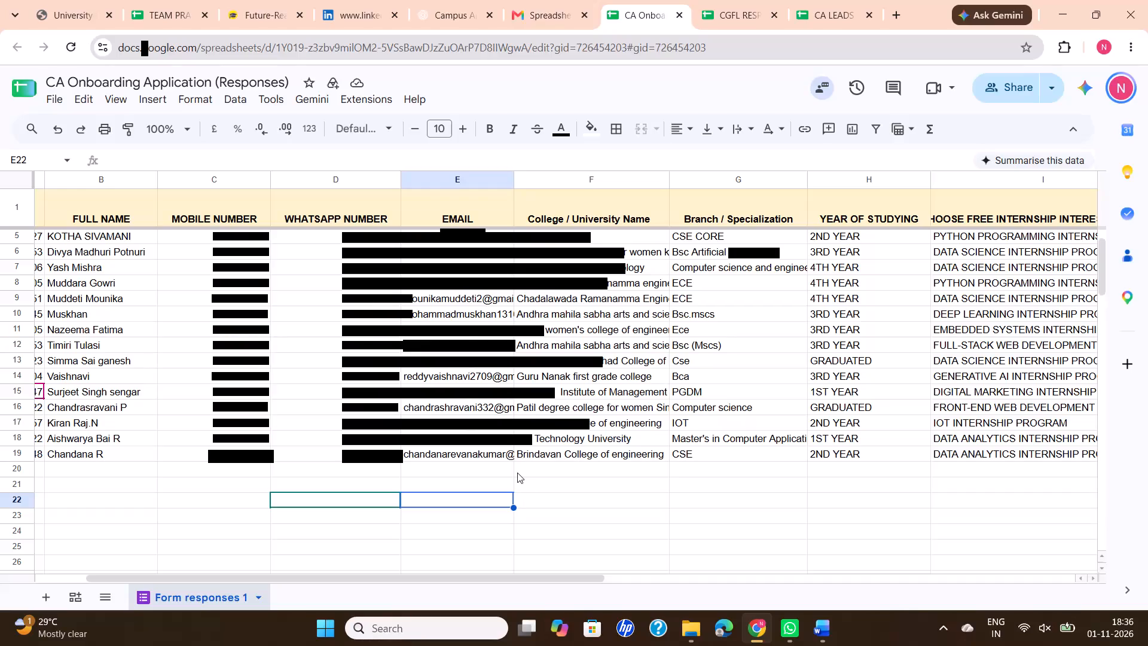
Review the newest CA onboarding response in row 19, checking its contact details, referrer and assigned lead gen BD.
{"action": "left_click", "coordinate": [517, 473]}
{"action": "left_click", "coordinate": [446, 478]}
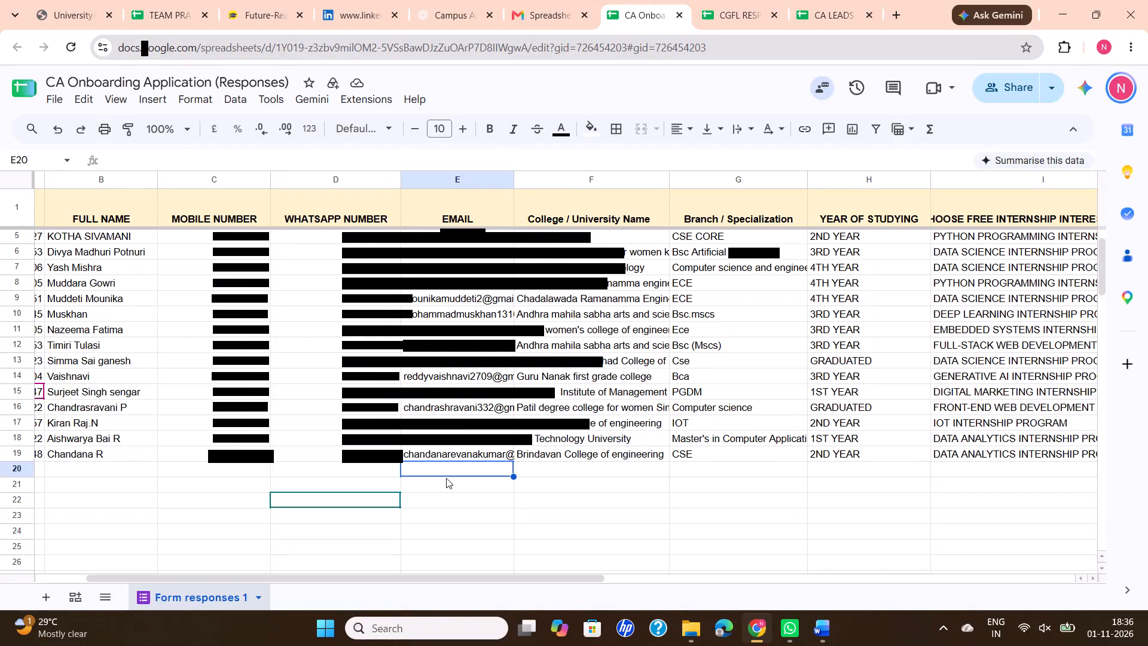
{"action": "scroll", "coordinate": [614, 476], "scroll_direction": "right", "scroll_amount": 4}
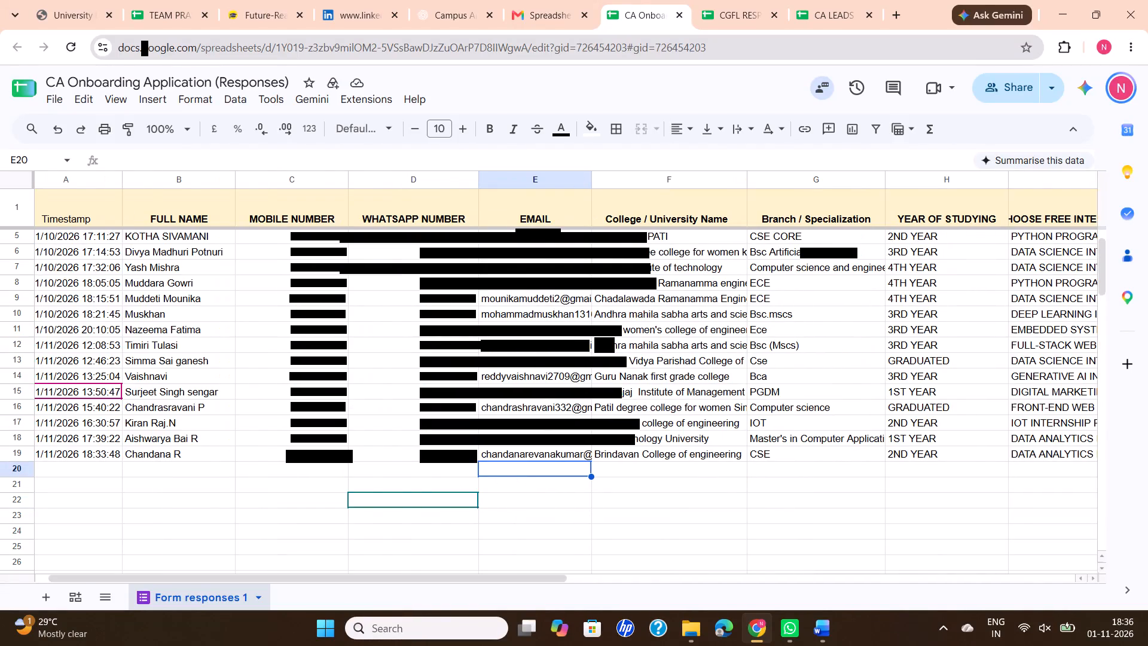
{"action": "left_click", "coordinate": [344, 453]}
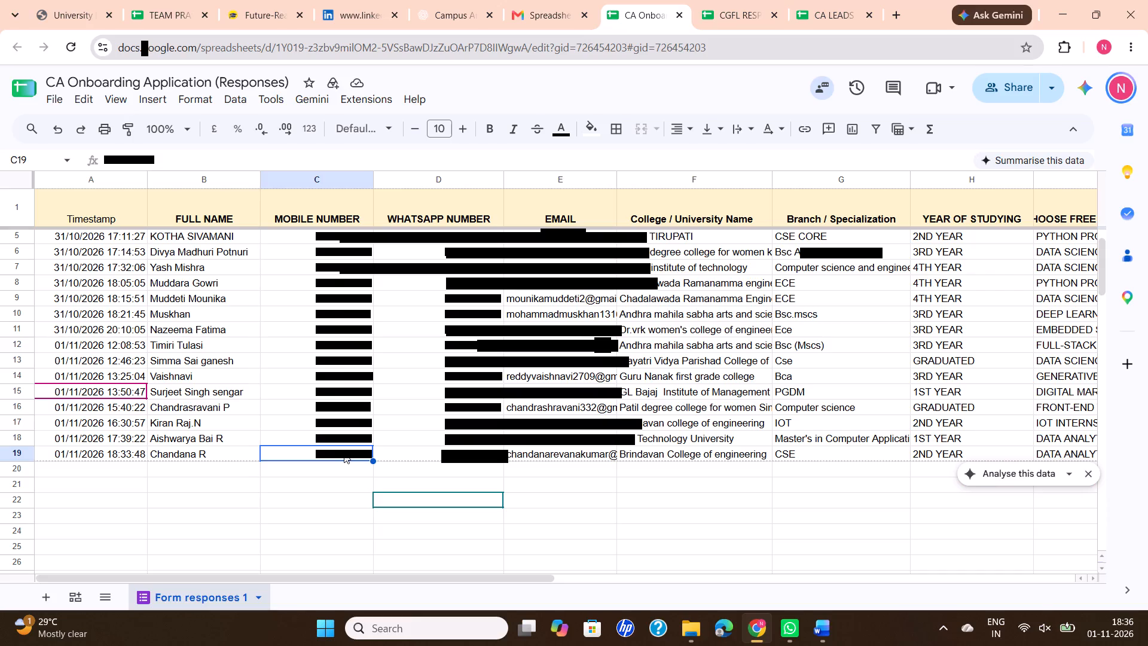
{"action": "left_click", "coordinate": [388, 467]}
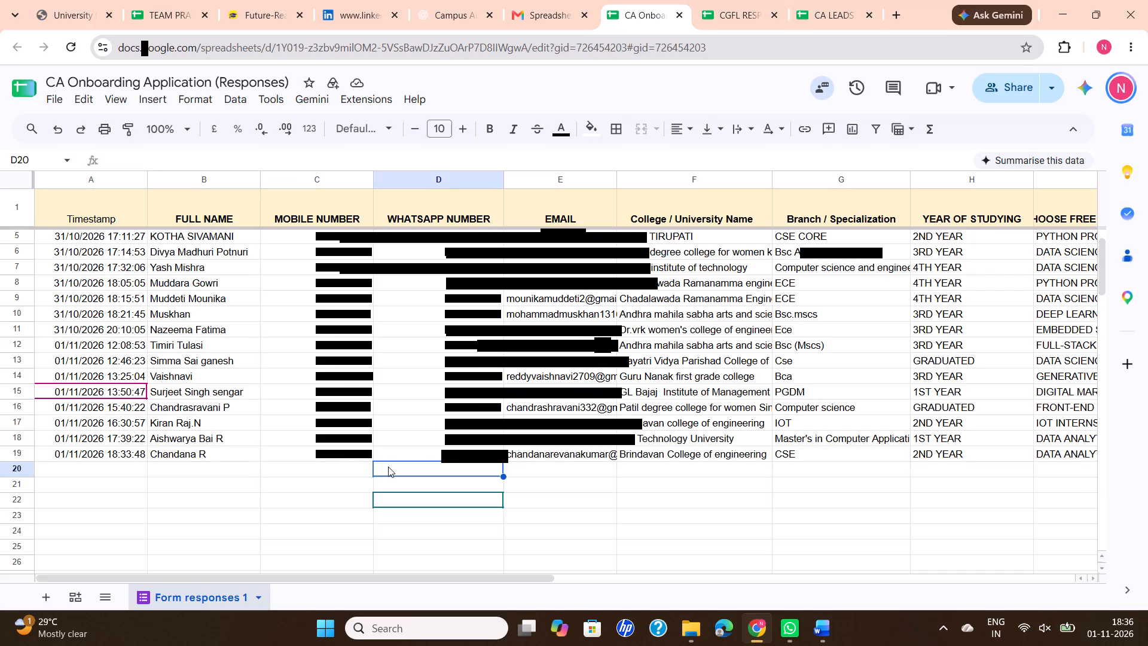
{"action": "left_click", "coordinate": [727, 5]}
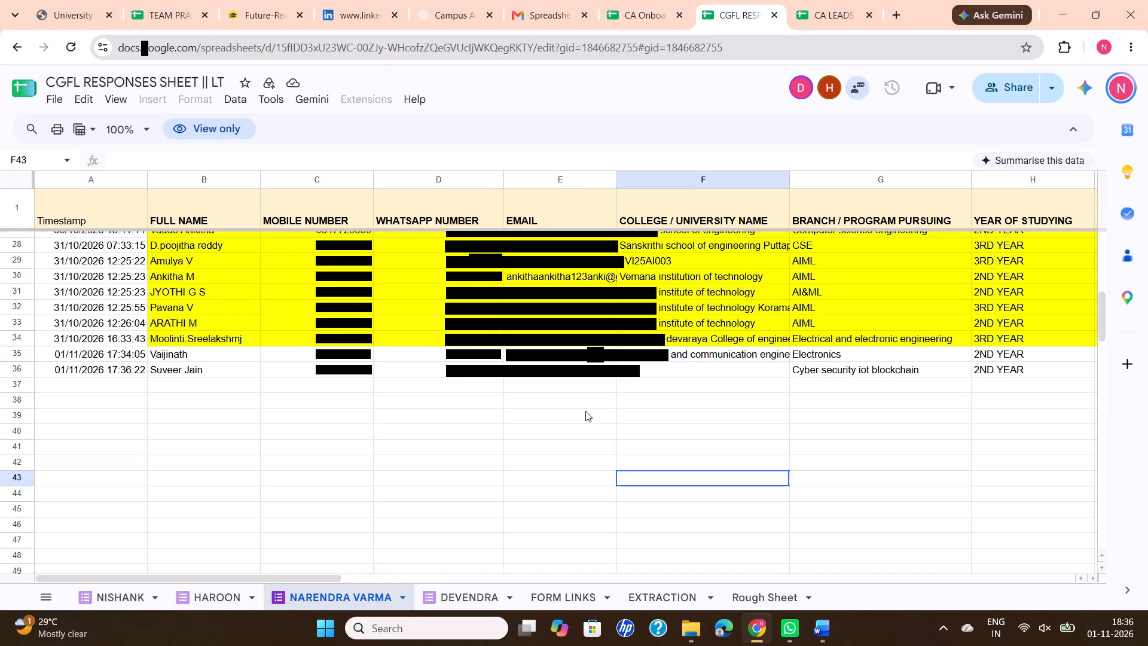
{"action": "scroll", "coordinate": [585, 411], "scroll_direction": "right", "scroll_amount": 4}
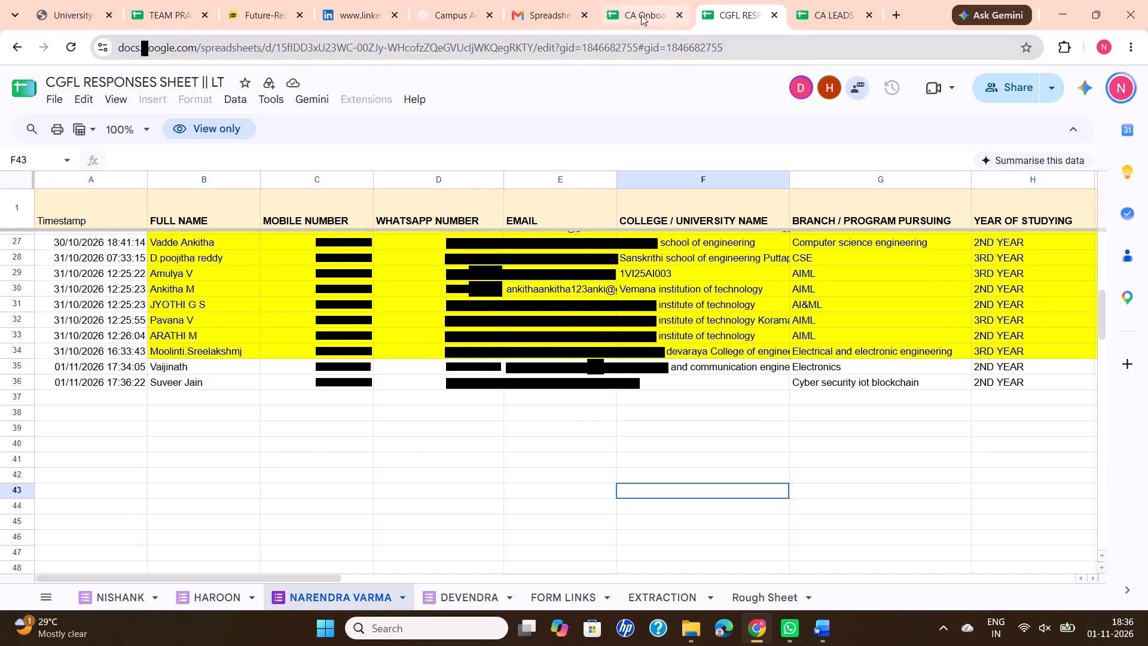
{"action": "left_click", "coordinate": [641, 15]}
{"action": "left_click", "coordinate": [315, 454]}
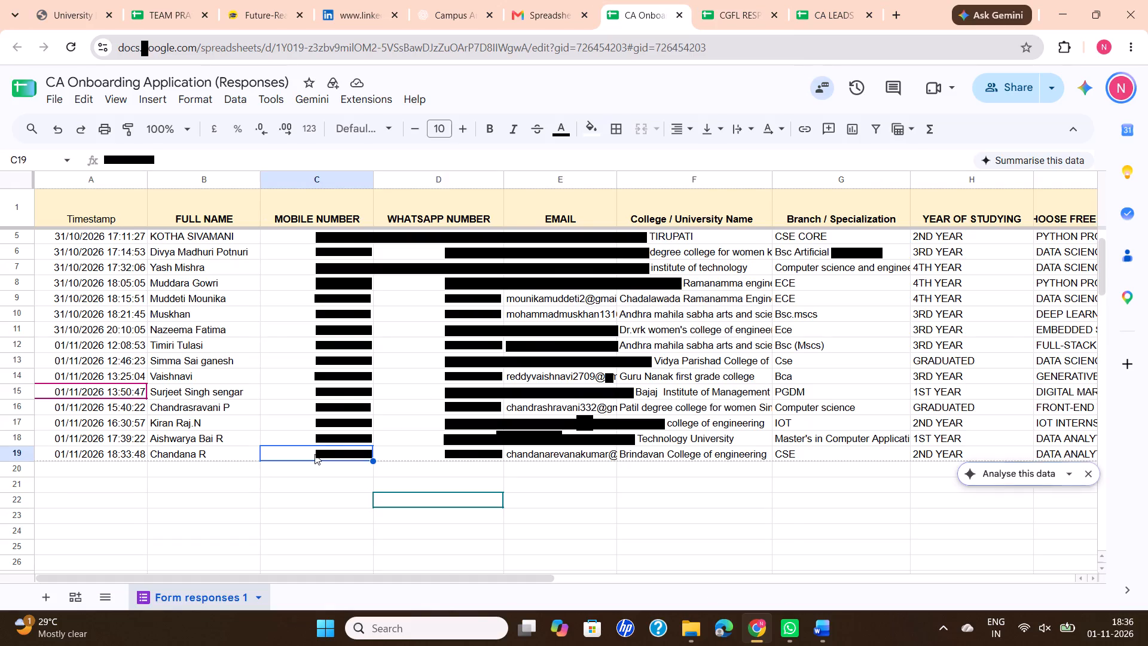
{"action": "scroll", "coordinate": [457, 467], "scroll_direction": "left", "scroll_amount": 4}
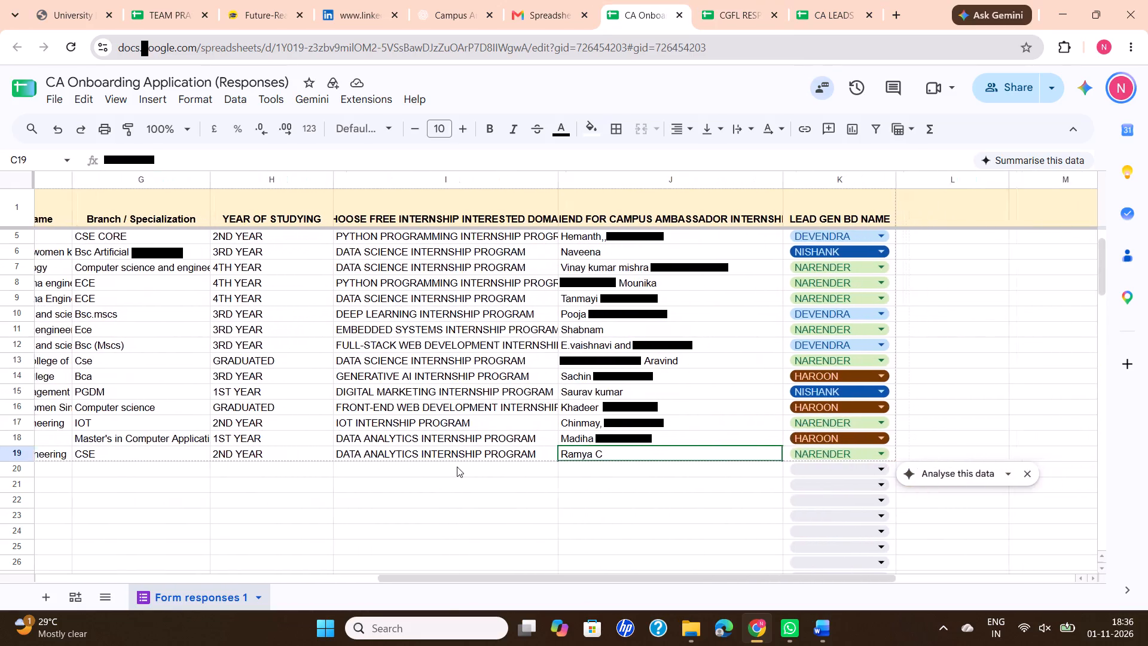
{"action": "scroll", "coordinate": [457, 467], "scroll_direction": "right", "scroll_amount": 8}
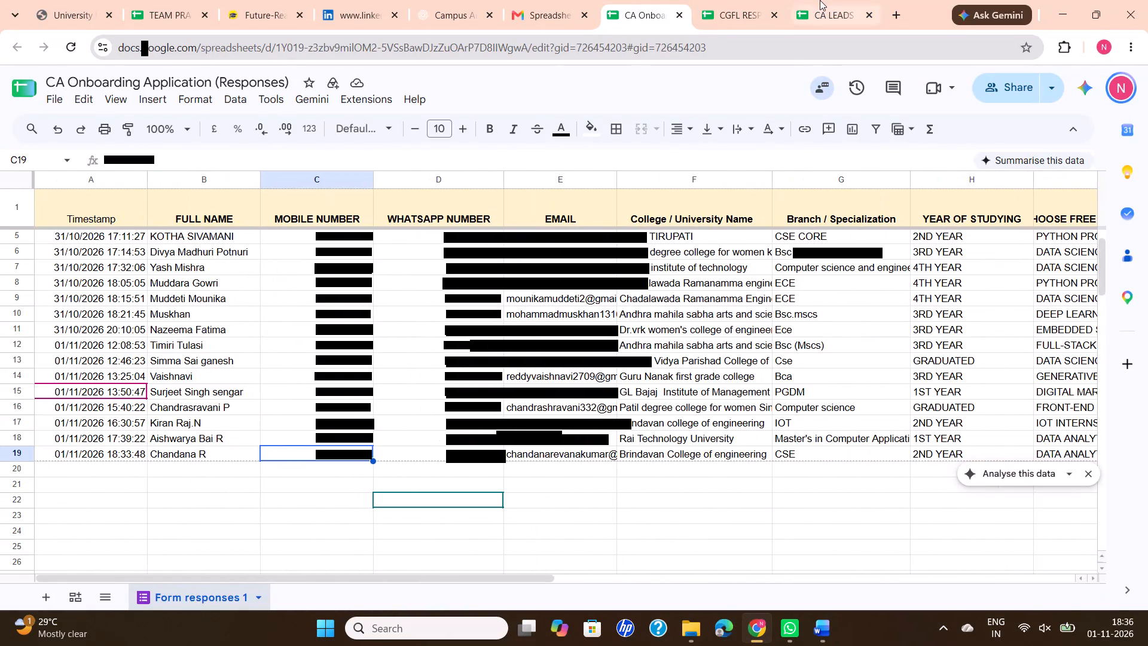
{"action": "left_click", "coordinate": [813, 1]}
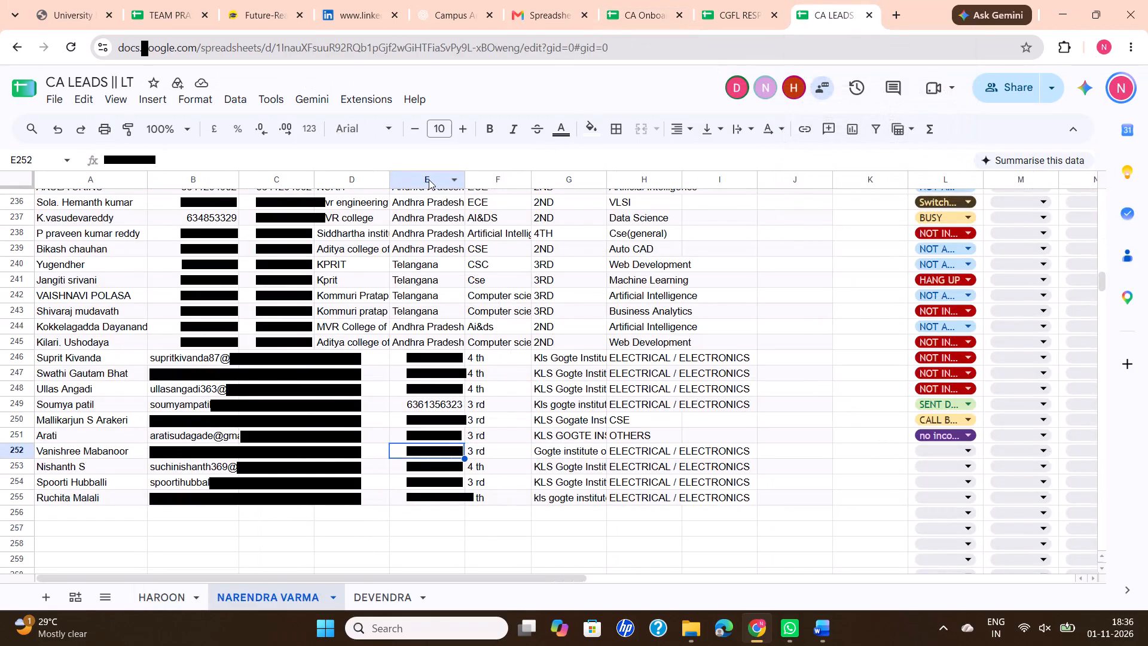
{"action": "left_click", "coordinate": [644, 12]}
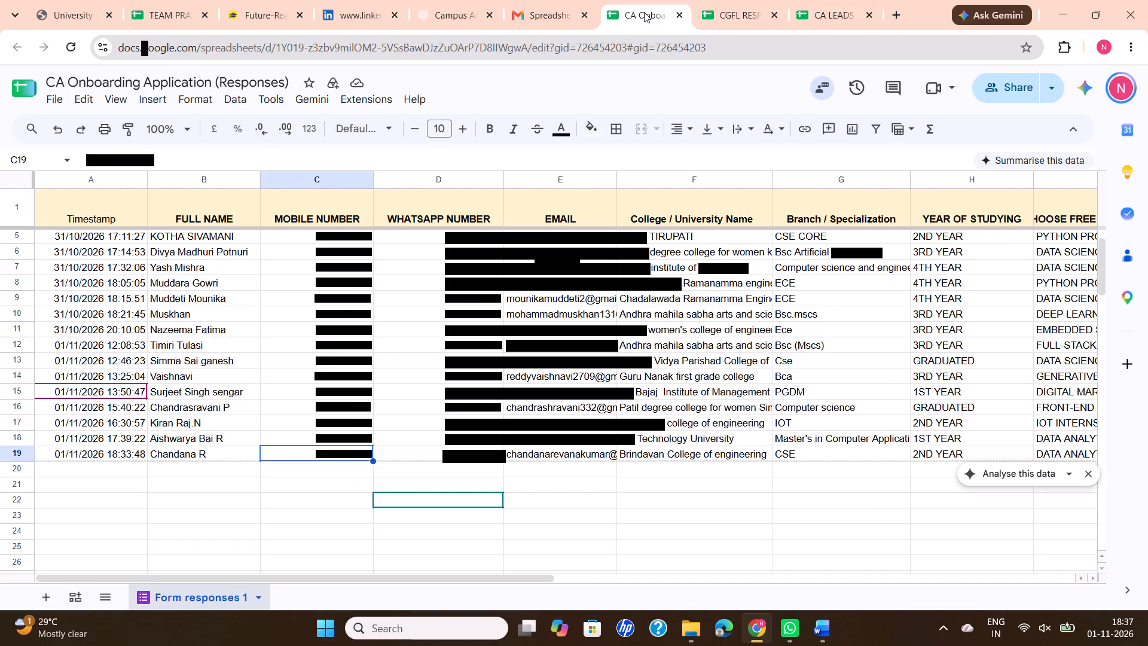
Examine the referring friends, internship domains and lead gen BD names across the CA onboarding responses down to row 19.
{"action": "scroll", "coordinate": [249, 400], "scroll_direction": "left", "scroll_amount": 1}
{"action": "scroll", "coordinate": [249, 400], "scroll_direction": "right", "scroll_amount": 2}
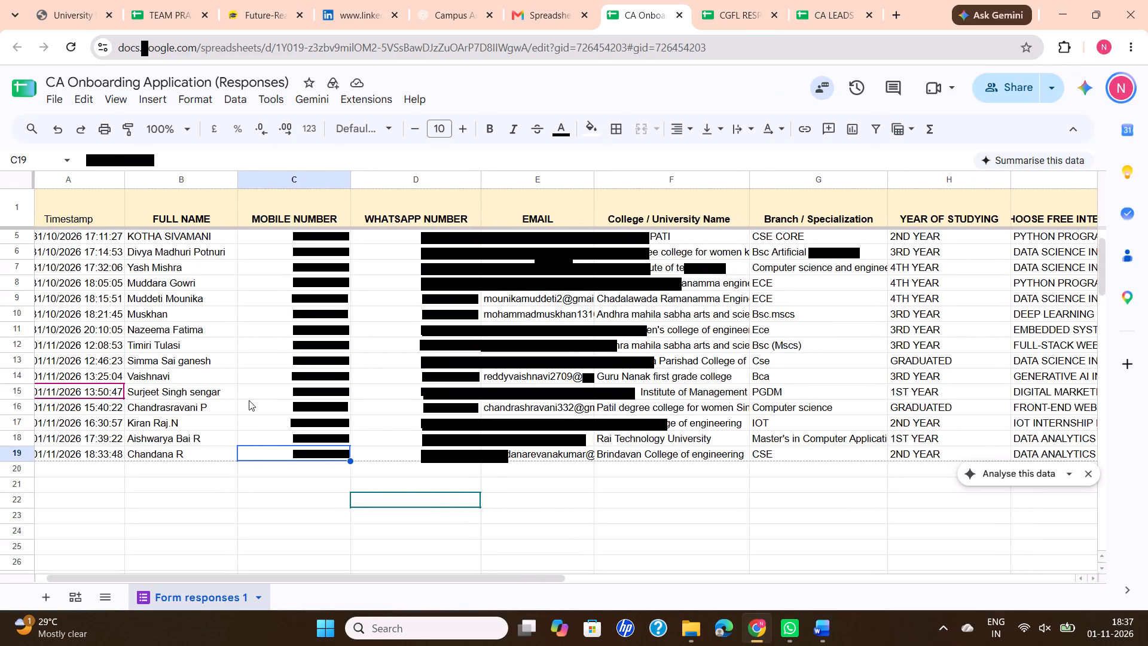
{"action": "scroll", "coordinate": [373, 397], "scroll_direction": "left", "scroll_amount": 8}
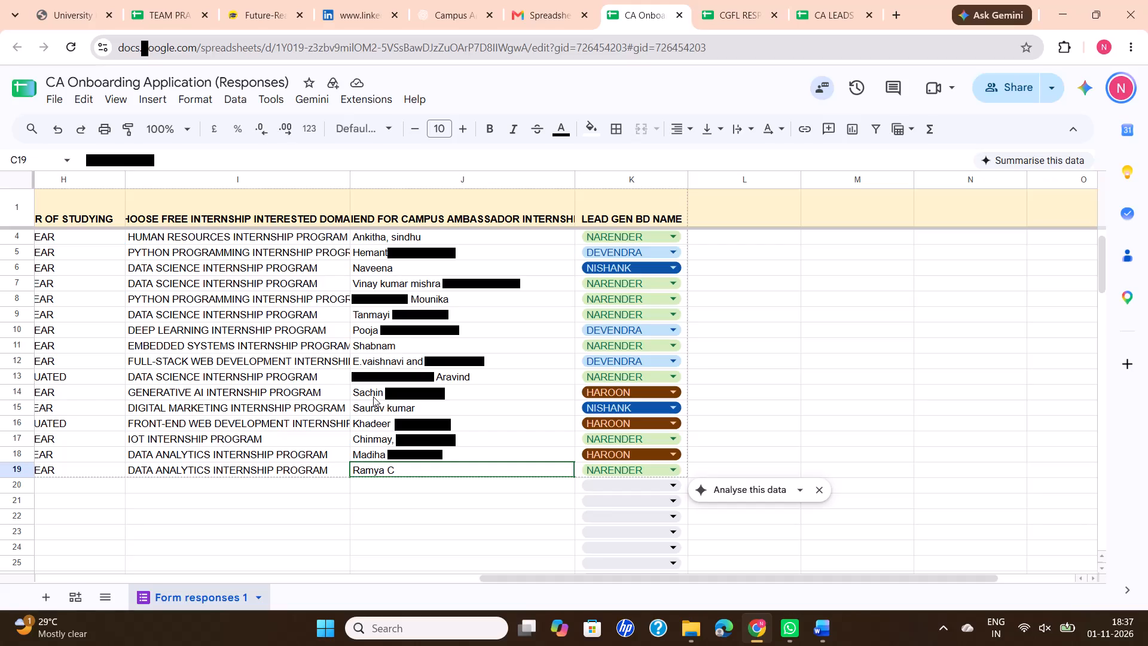
{"action": "left_click", "coordinate": [535, 482]}
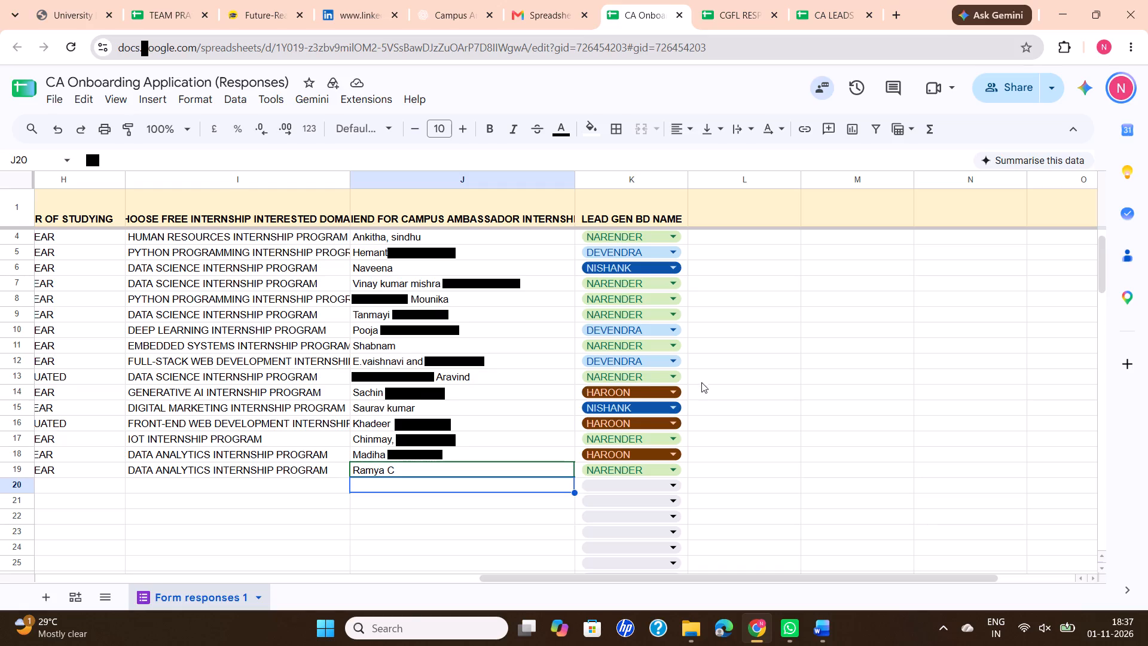
{"action": "scroll", "coordinate": [698, 380], "scroll_direction": "up", "scroll_amount": 2}
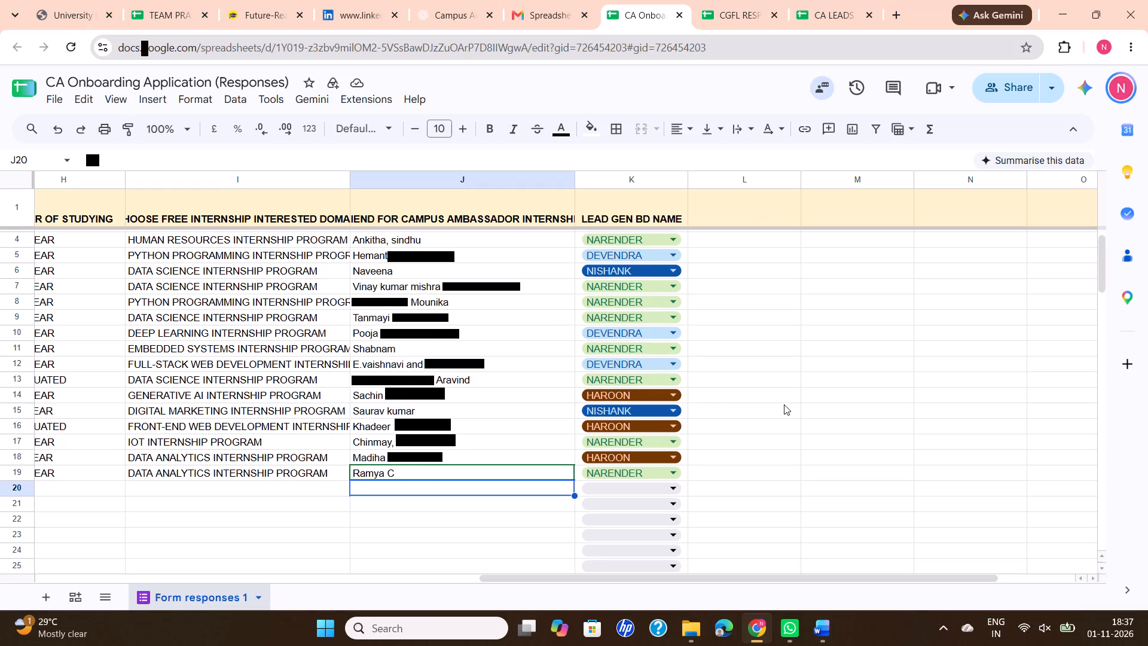
{"action": "scroll", "coordinate": [784, 404], "scroll_direction": "right", "scroll_amount": 2}
{"action": "left_click", "coordinate": [516, 523]}
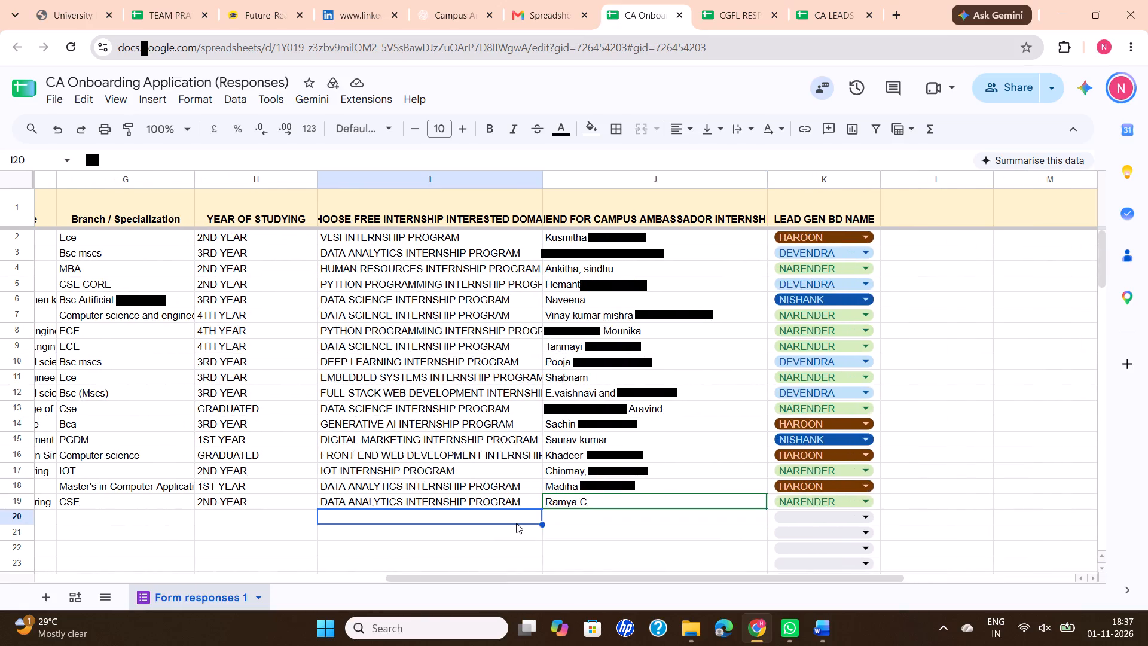
{"action": "scroll", "coordinate": [516, 523], "scroll_direction": "right", "scroll_amount": 2}
{"action": "left_click", "coordinate": [504, 522]}
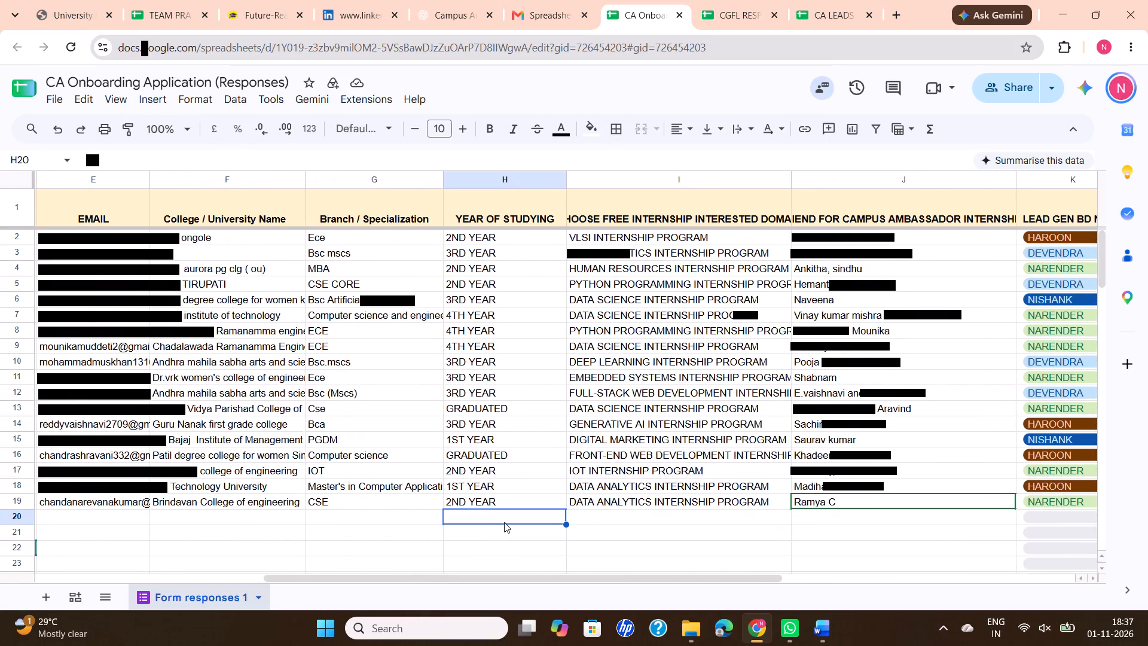
{"action": "scroll", "coordinate": [646, 475], "scroll_direction": "down", "scroll_amount": 2}
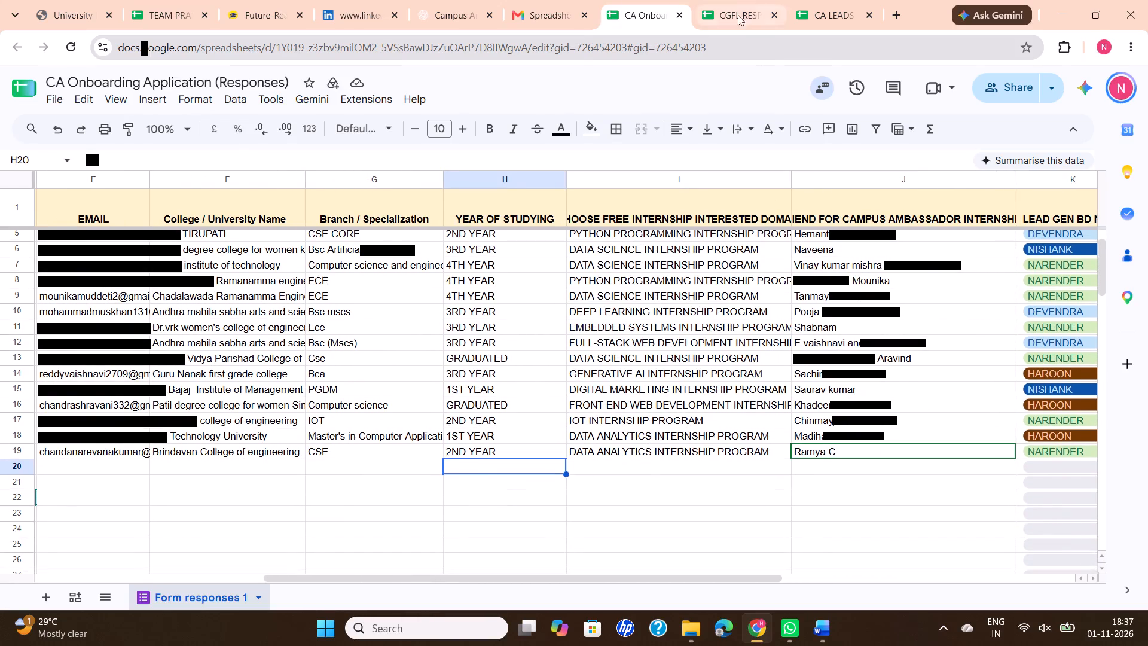
{"action": "left_click", "coordinate": [732, 6]}
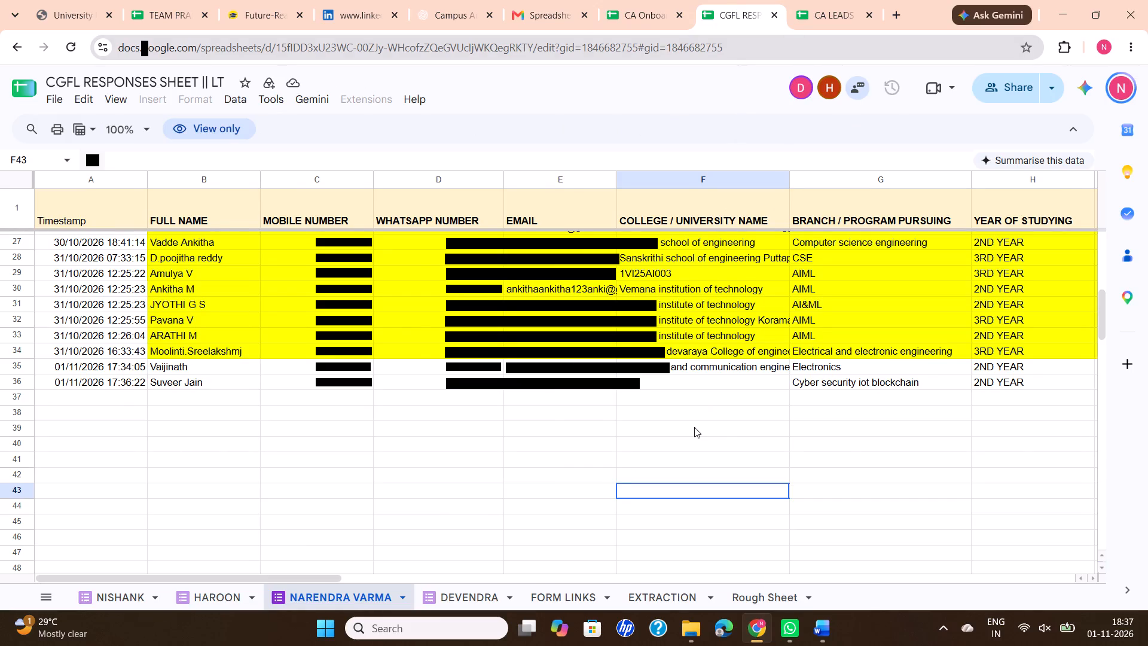
{"action": "scroll", "coordinate": [694, 427], "scroll_direction": "left", "scroll_amount": 4}
{"action": "scroll", "coordinate": [694, 427], "scroll_direction": "up", "scroll_amount": 1}
{"action": "scroll", "coordinate": [694, 427], "scroll_direction": "left", "scroll_amount": 1}
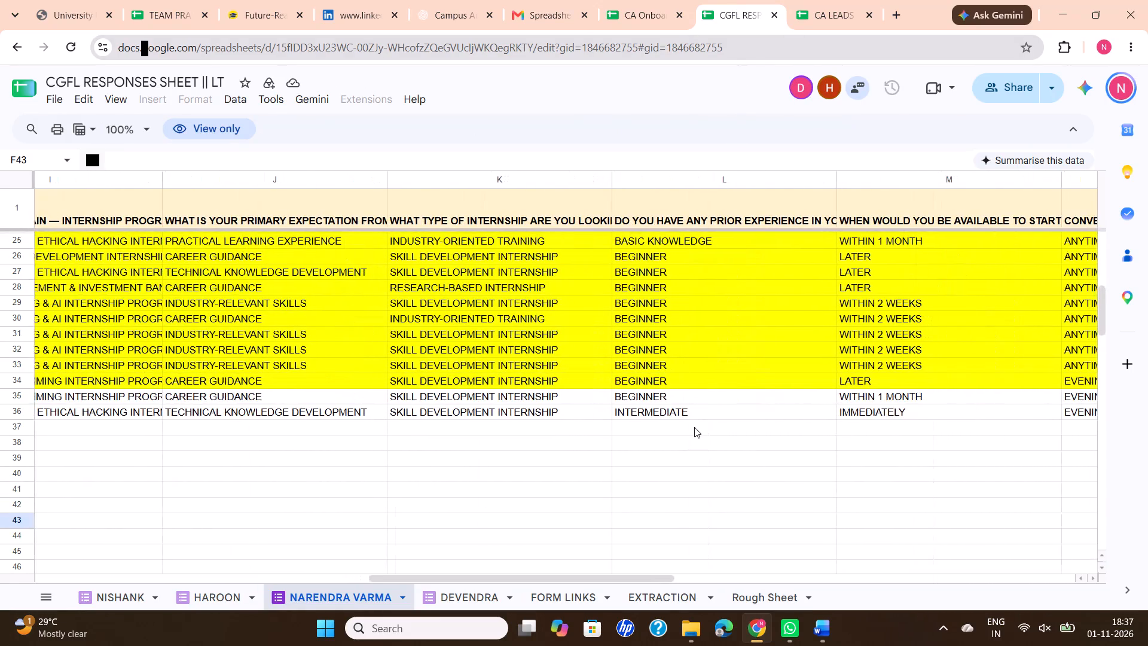
{"action": "scroll", "coordinate": [694, 427], "scroll_direction": "up", "scroll_amount": 1}
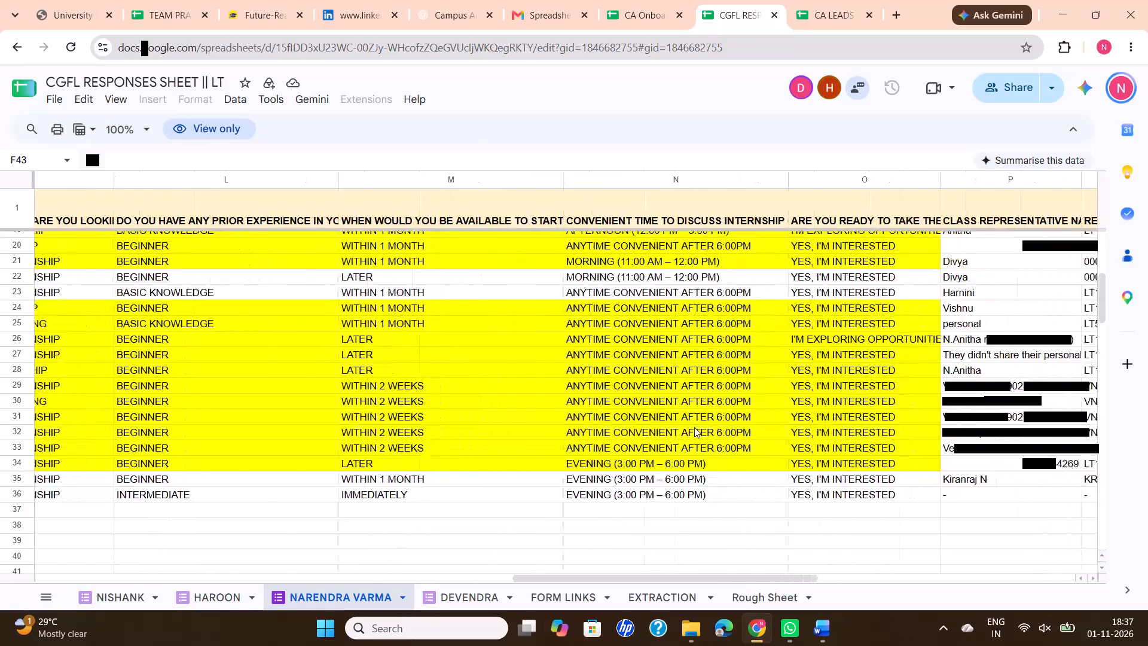
{"action": "scroll", "coordinate": [694, 427], "scroll_direction": "up", "scroll_amount": 1}
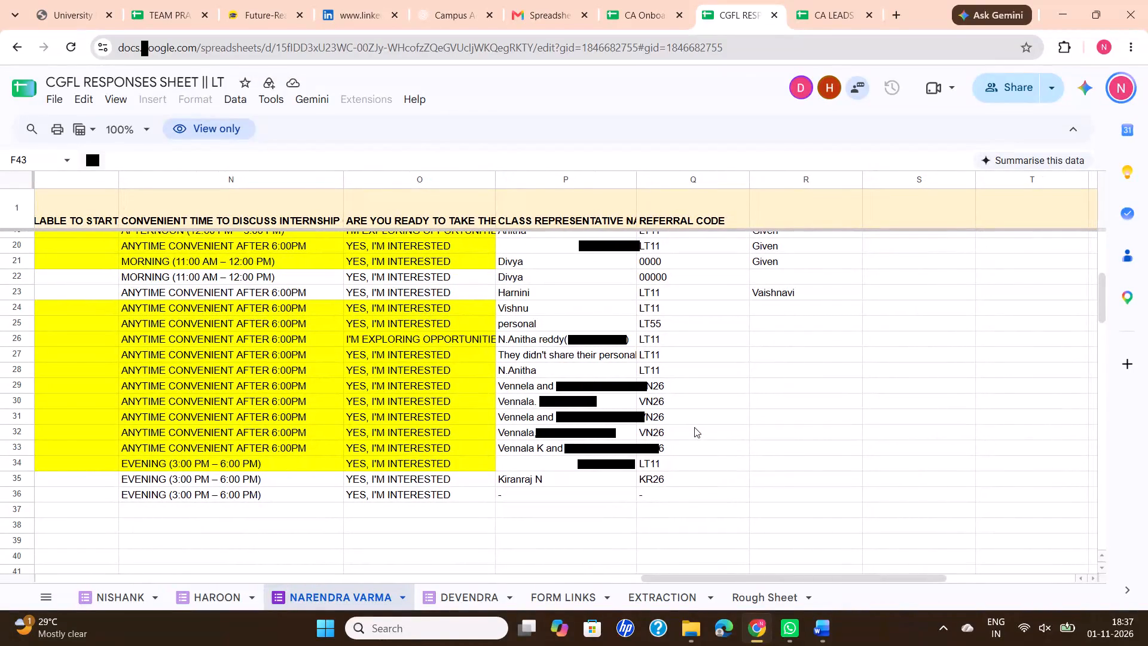
{"action": "scroll", "coordinate": [689, 471], "scroll_direction": "up", "scroll_amount": 2}
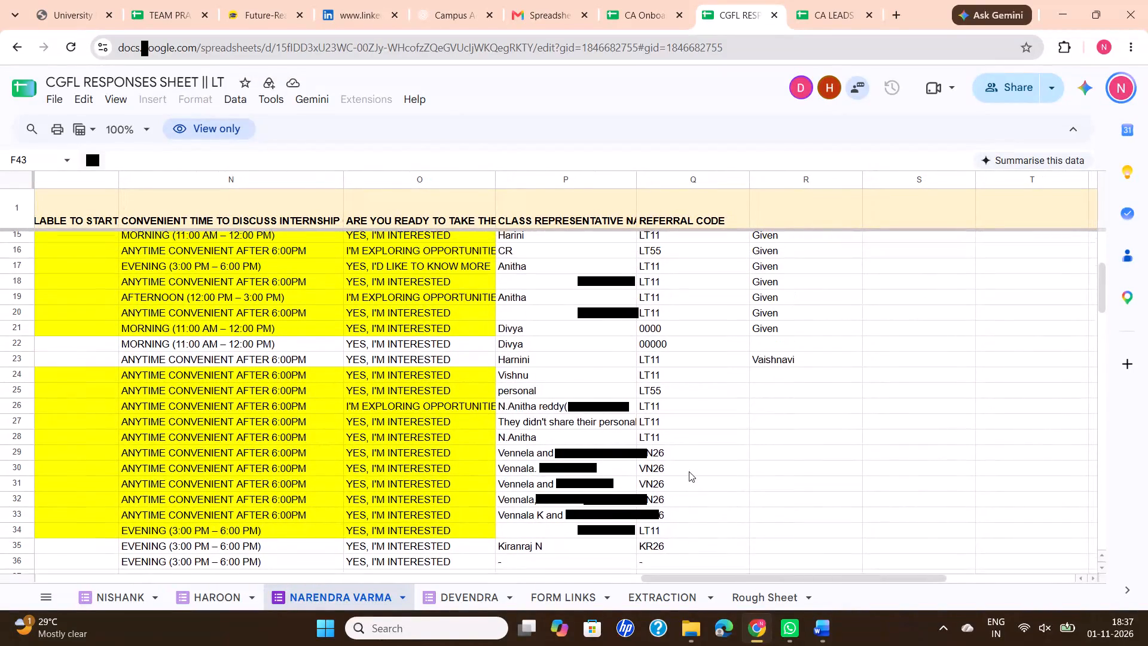
{"action": "scroll", "coordinate": [689, 471], "scroll_direction": "up", "scroll_amount": 3}
{"action": "scroll", "coordinate": [689, 471], "scroll_direction": "down", "scroll_amount": 2}
{"action": "scroll", "coordinate": [689, 471], "scroll_direction": "right", "scroll_amount": 7}
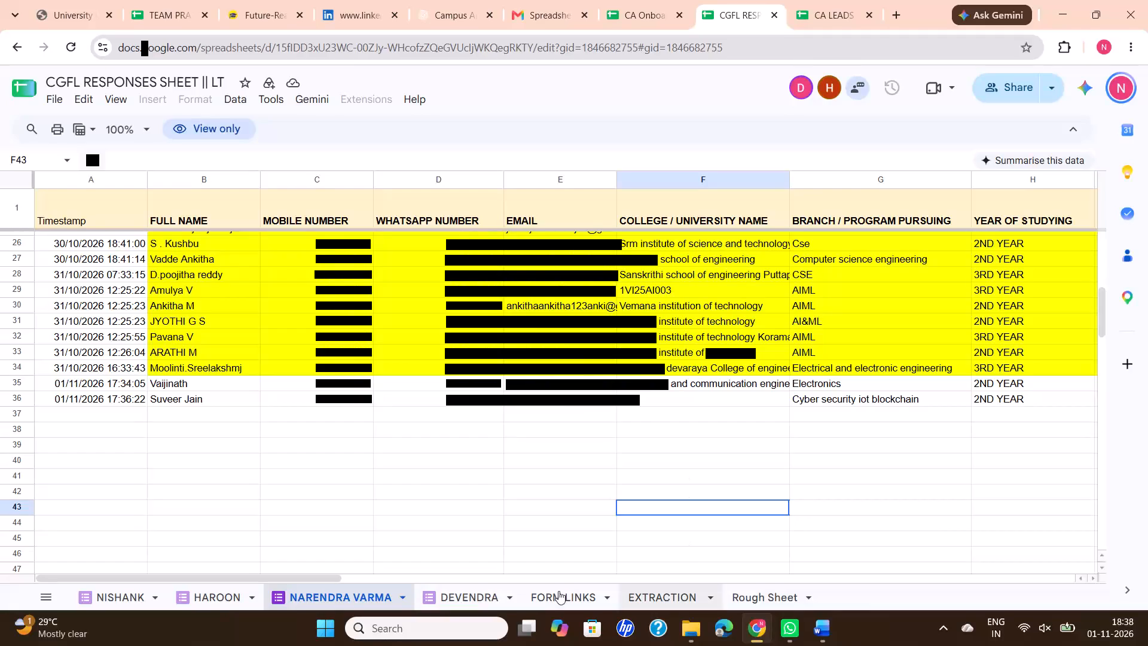
{"action": "left_click", "coordinate": [468, 598]}
{"action": "scroll", "coordinate": [752, 493], "scroll_direction": "left", "scroll_amount": 16}
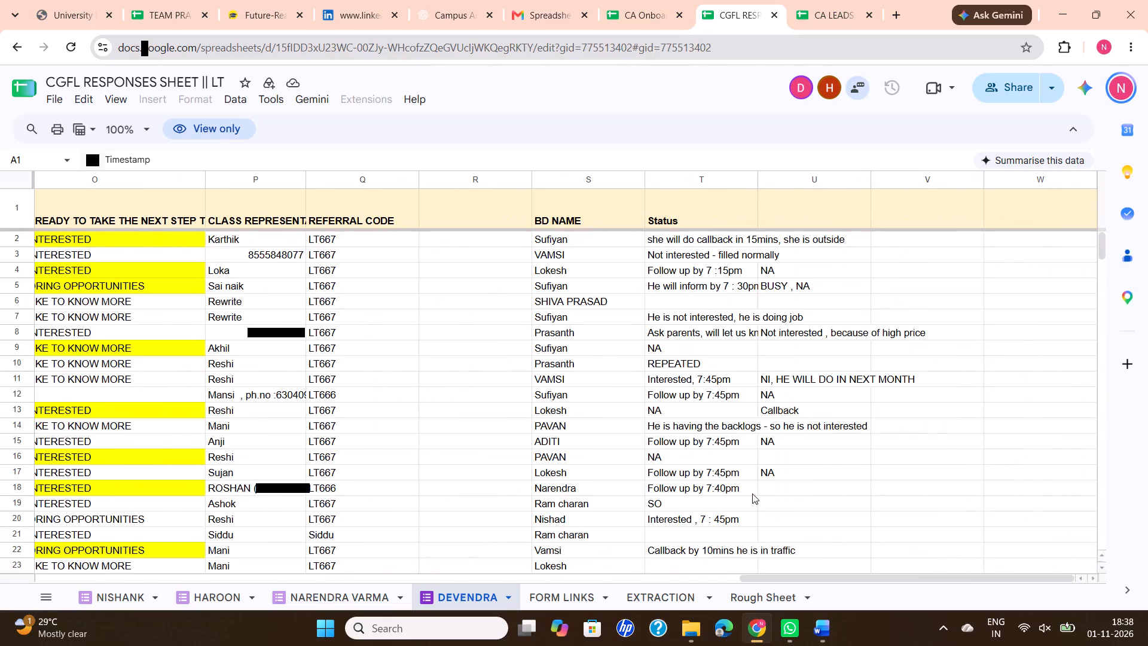
{"action": "scroll", "coordinate": [752, 493], "scroll_direction": "left", "scroll_amount": 7}
{"action": "scroll", "coordinate": [752, 493], "scroll_direction": "down", "scroll_amount": 1}
{"action": "scroll", "coordinate": [556, 498], "scroll_direction": "down", "scroll_amount": 1}
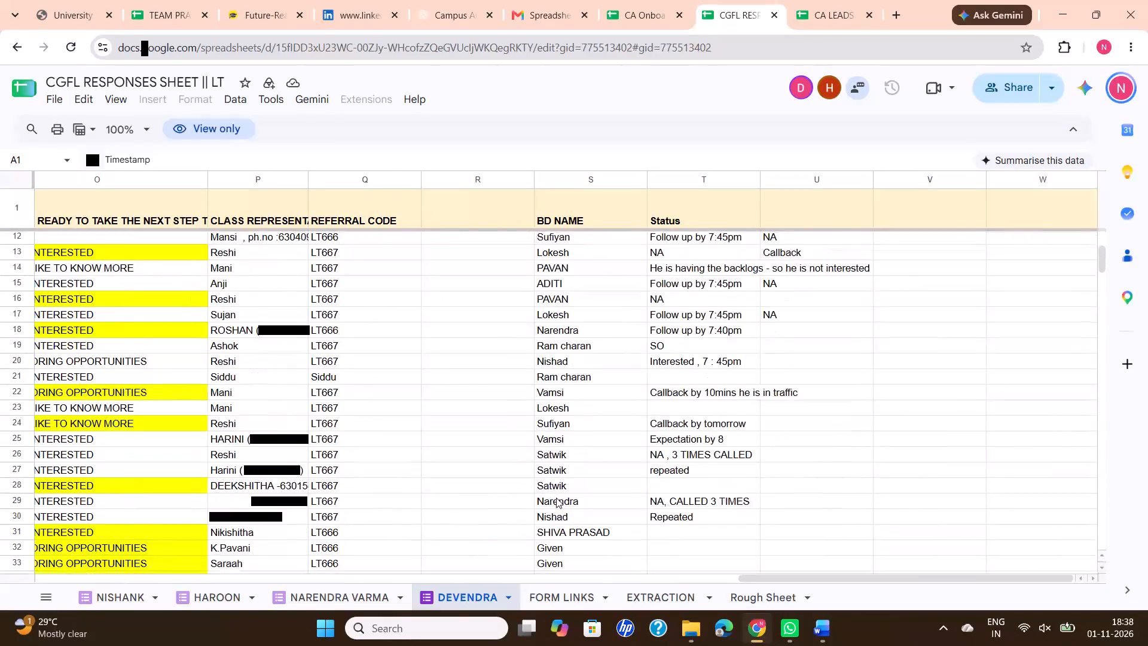
{"action": "scroll", "coordinate": [556, 498], "scroll_direction": "down", "scroll_amount": 4}
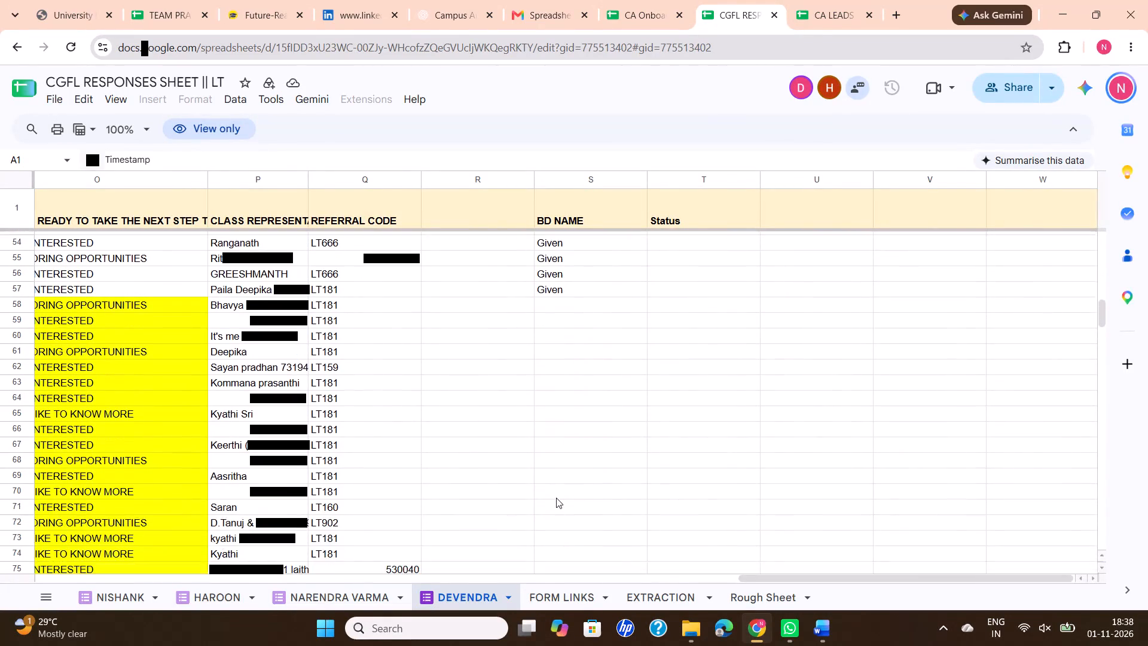
{"action": "scroll", "coordinate": [556, 498], "scroll_direction": "down", "scroll_amount": 4}
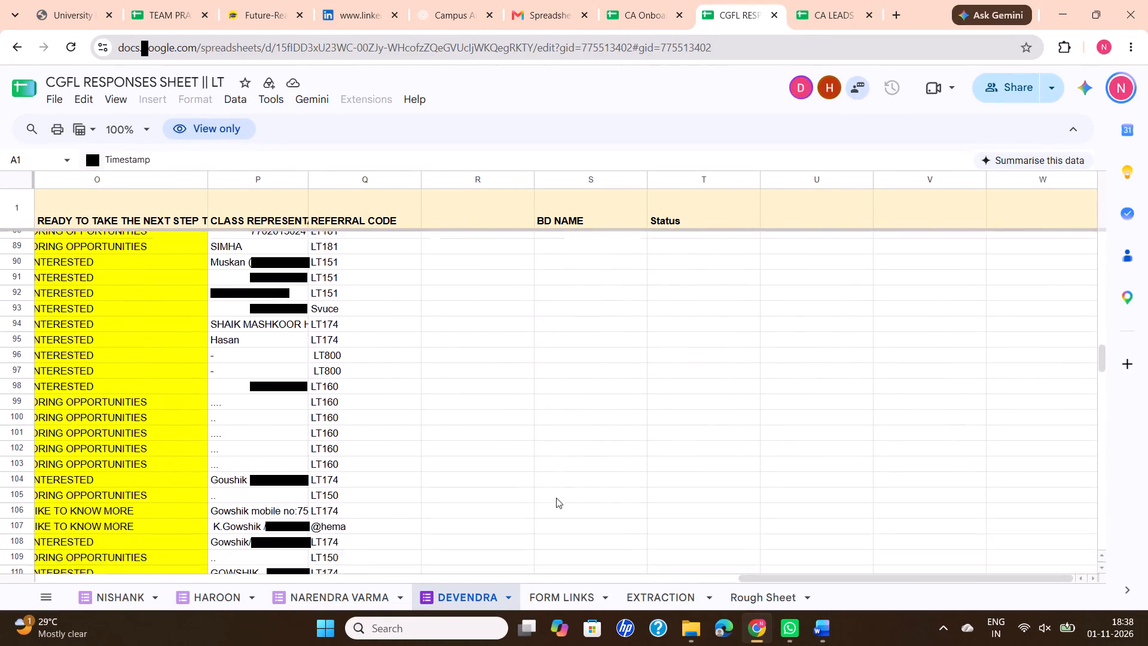
{"action": "scroll", "coordinate": [556, 498], "scroll_direction": "down", "scroll_amount": 2}
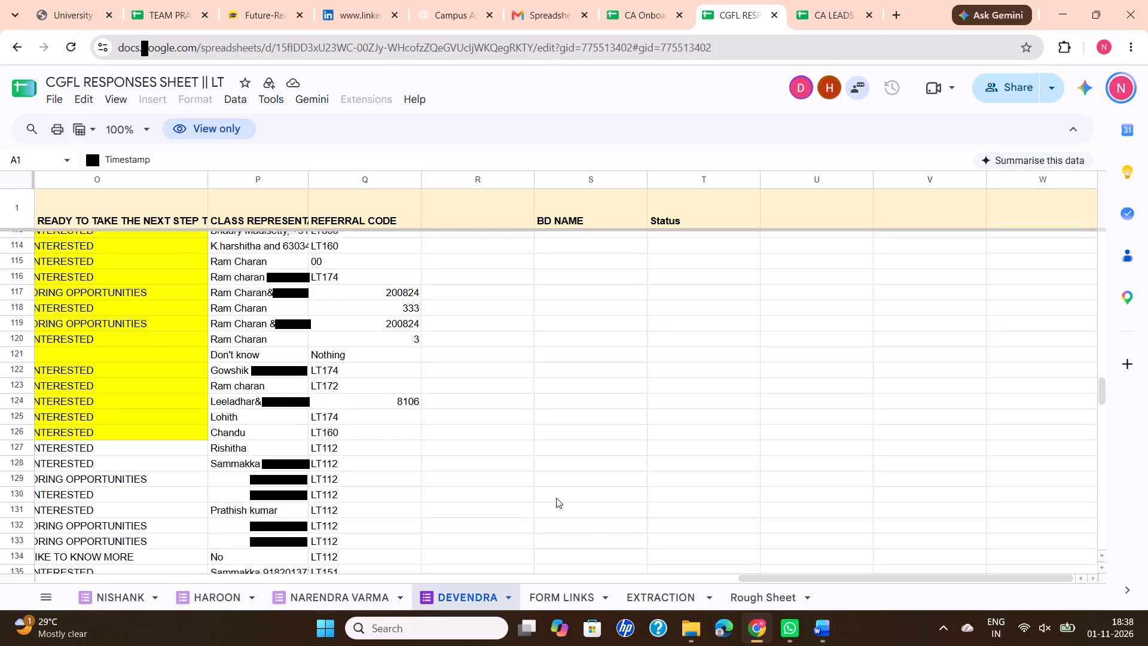
{"action": "scroll", "coordinate": [556, 498], "scroll_direction": "down", "scroll_amount": 4}
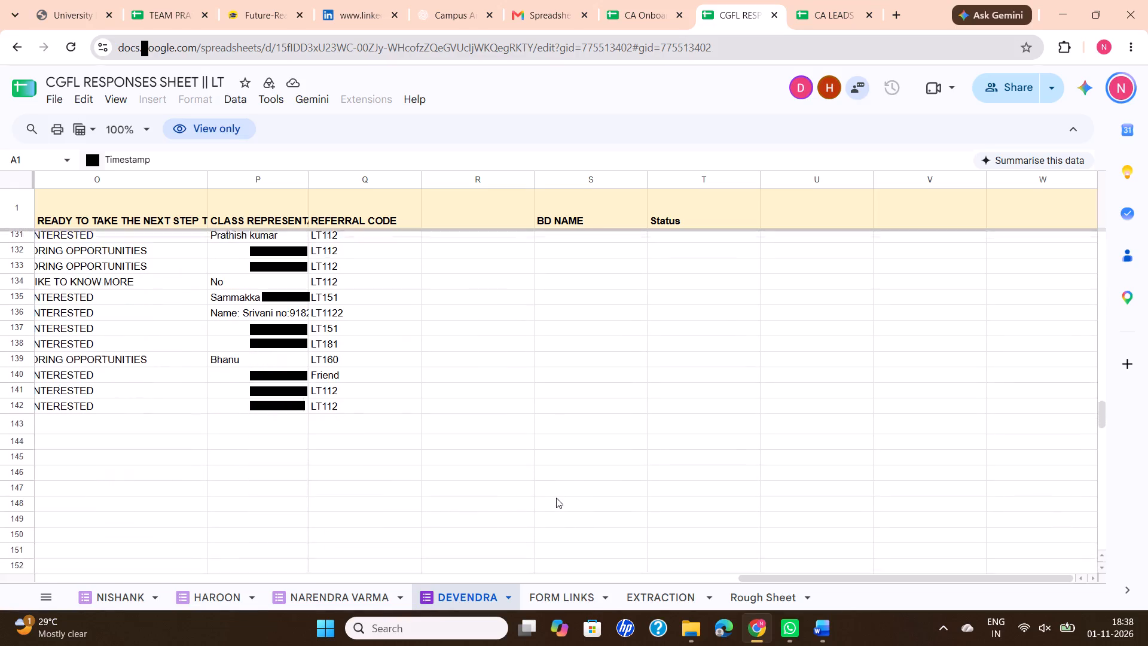
{"action": "scroll", "coordinate": [556, 498], "scroll_direction": "up", "scroll_amount": 7}
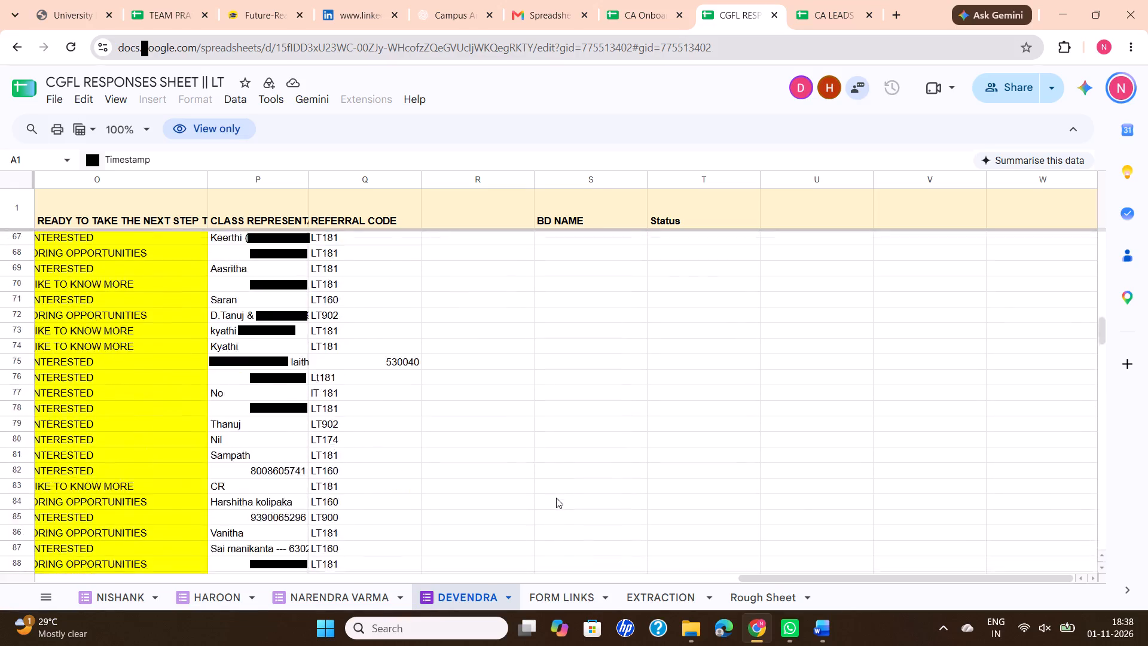
{"action": "scroll", "coordinate": [556, 498], "scroll_direction": "up", "scroll_amount": 3}
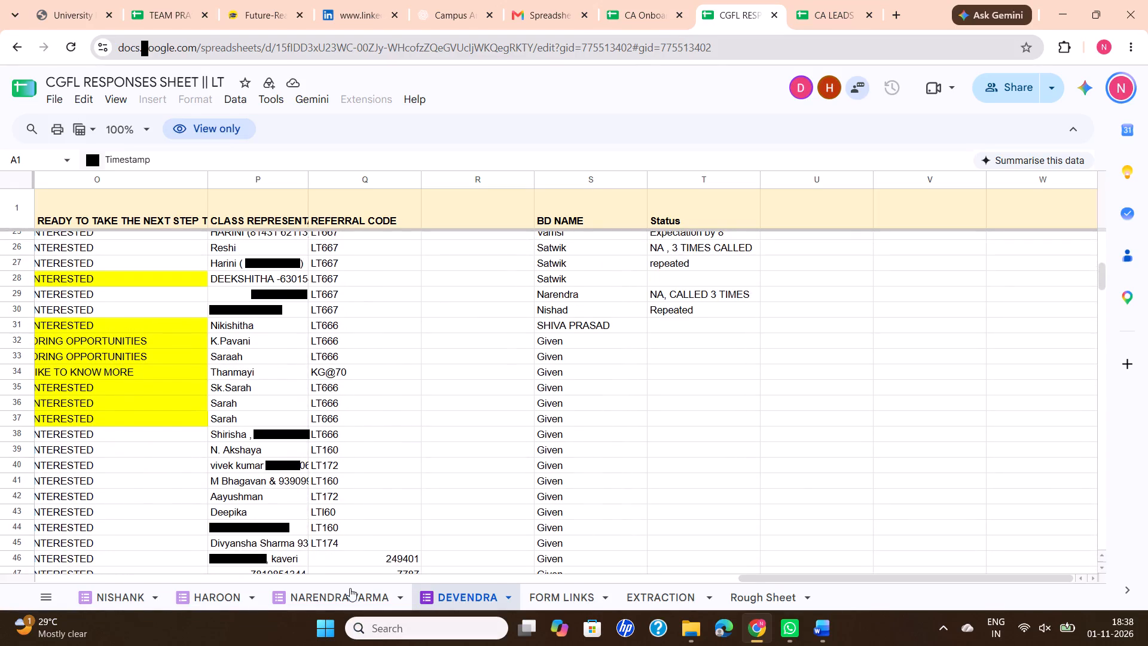
{"action": "left_click", "coordinate": [350, 588]}
{"action": "left_click", "coordinate": [846, 7]}
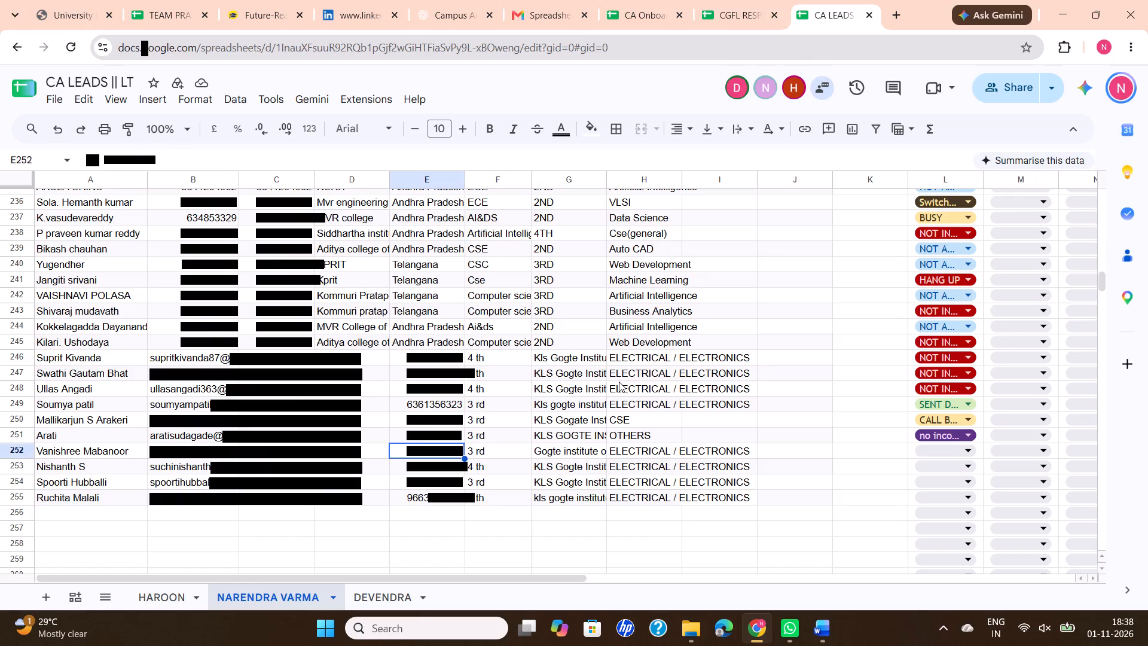
{"action": "scroll", "coordinate": [571, 441], "scroll_direction": "right", "scroll_amount": 2}
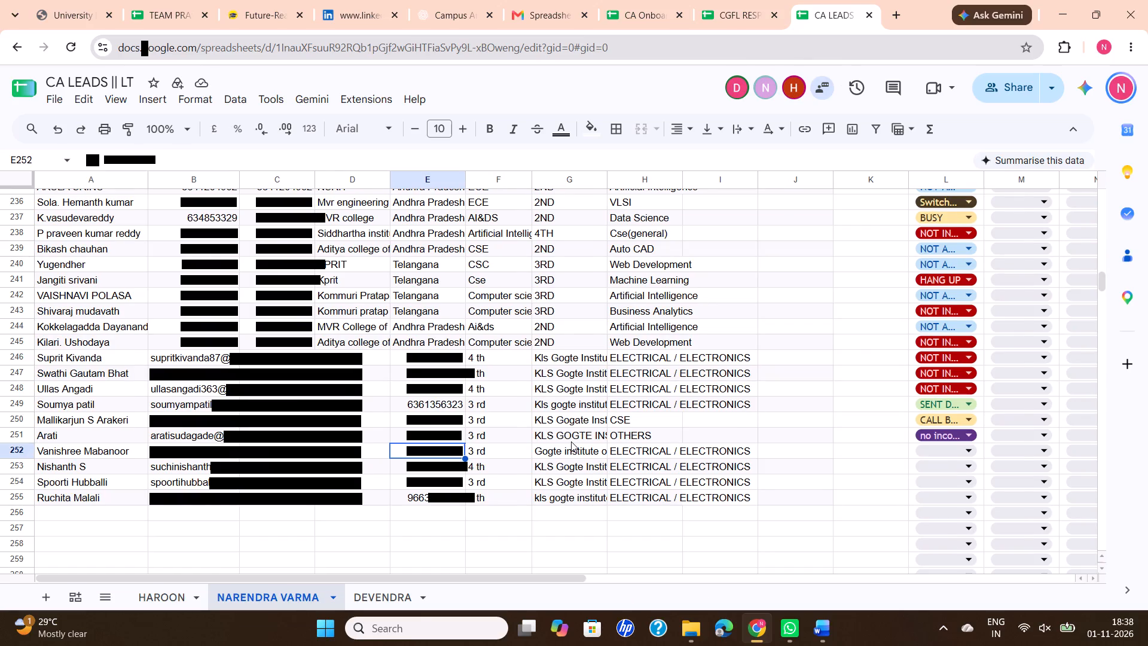
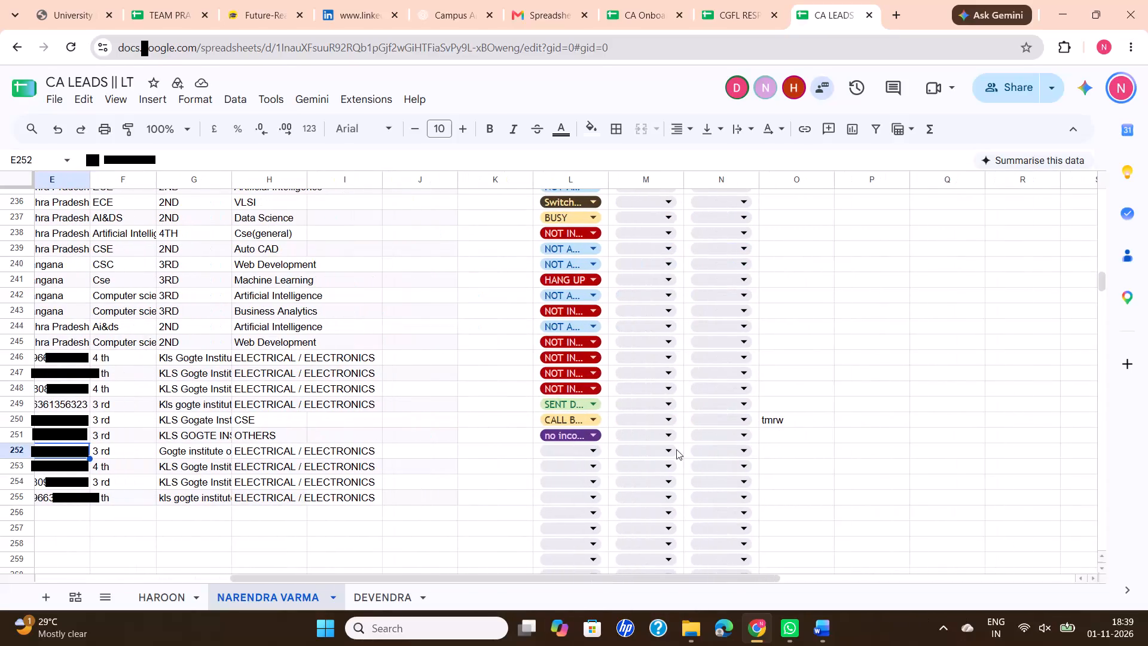
Set the UPDATE 1 call status of the lead in row 252 to NOT ANSWERED.
{"action": "left_click", "coordinate": [559, 459]}
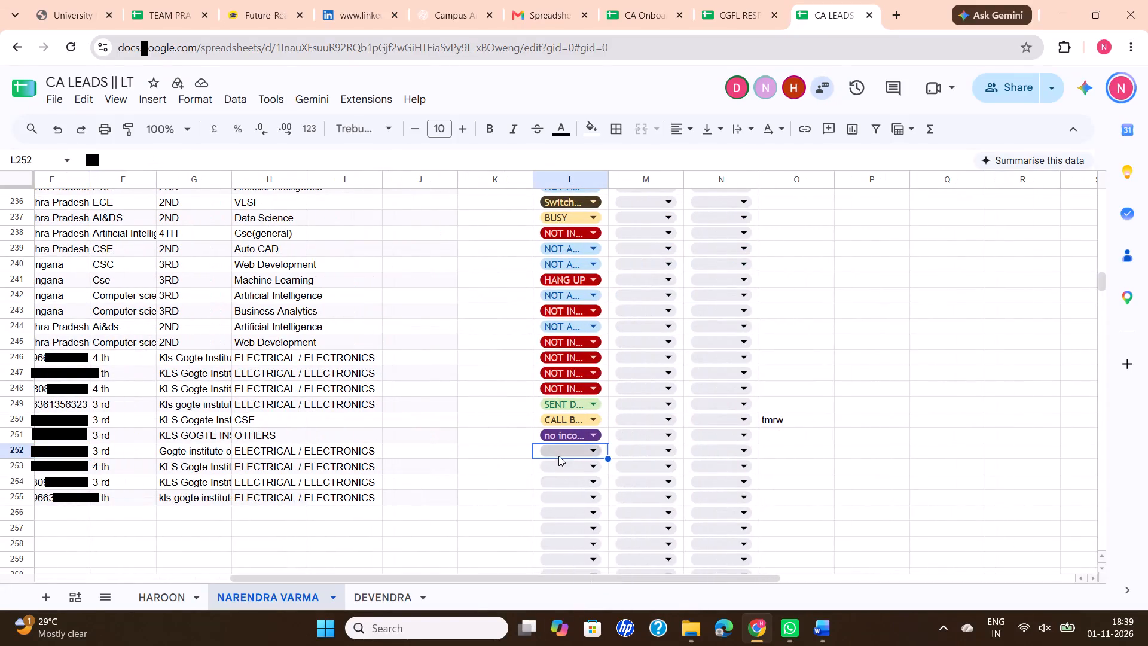
{"action": "left_click", "coordinate": [558, 456]}
{"action": "scroll", "coordinate": [567, 505], "scroll_direction": "down", "scroll_amount": 1}
{"action": "left_click", "coordinate": [567, 513]}
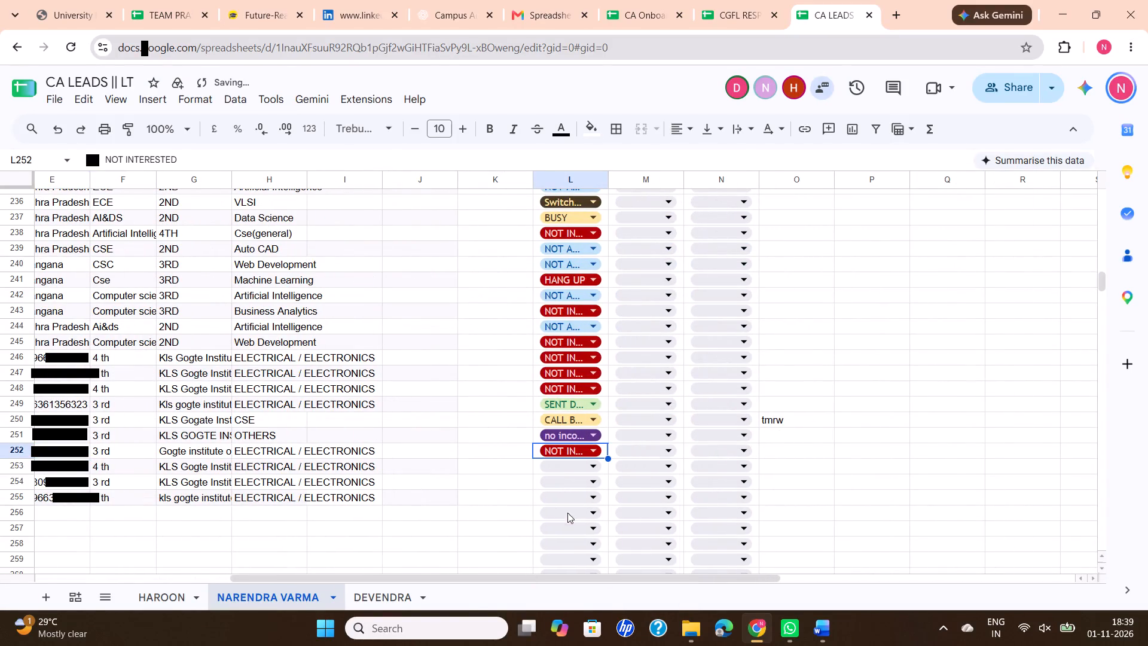
{"action": "left_click_drag", "start_coordinate": [572, 452], "coordinate": [559, 542]}
{"action": "left_click", "coordinate": [559, 542]}
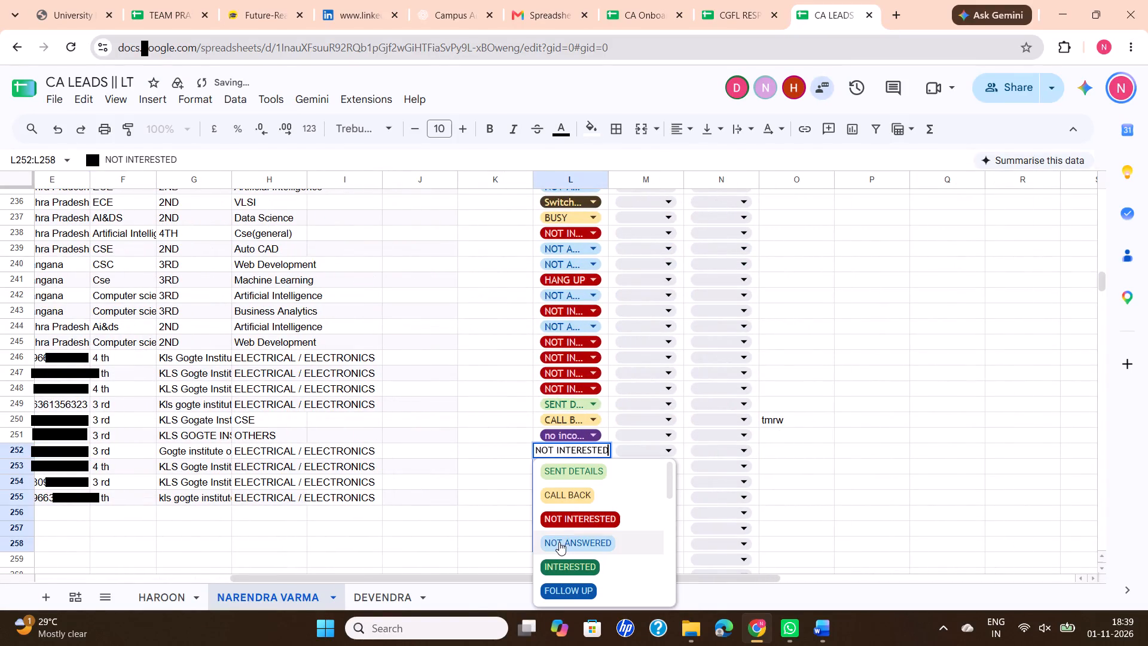
{"action": "left_click", "coordinate": [516, 465]}
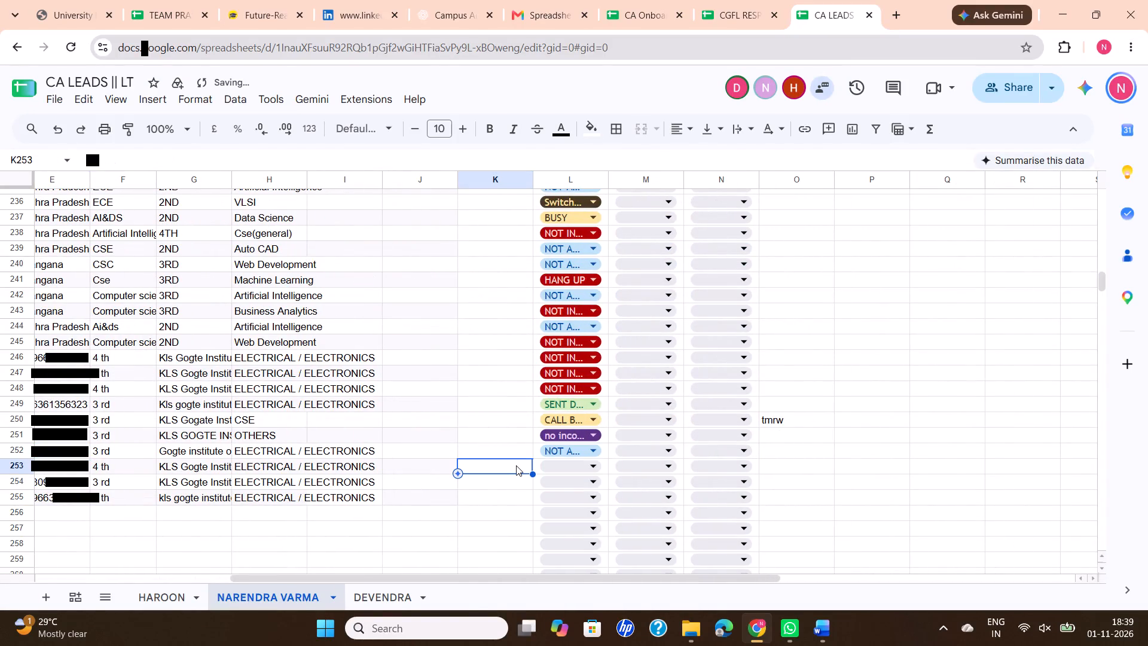
{"action": "scroll", "coordinate": [516, 465], "scroll_direction": "right", "scroll_amount": 6}
{"action": "scroll", "coordinate": [467, 504], "scroll_direction": "down", "scroll_amount": 1}
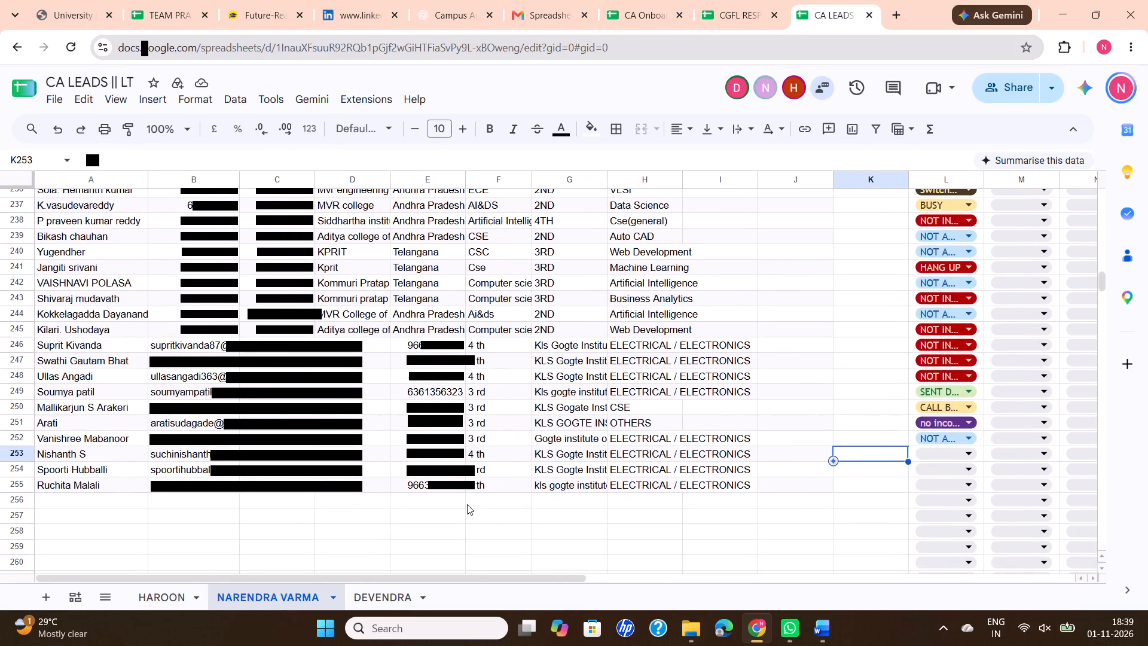
{"action": "scroll", "coordinate": [448, 440], "scroll_direction": "up", "scroll_amount": 17}
{"action": "scroll", "coordinate": [608, 416], "scroll_direction": "up", "scroll_amount": 4}
{"action": "scroll", "coordinate": [608, 416], "scroll_direction": "left", "scroll_amount": 5}
{"action": "left_click", "coordinate": [599, 388]}
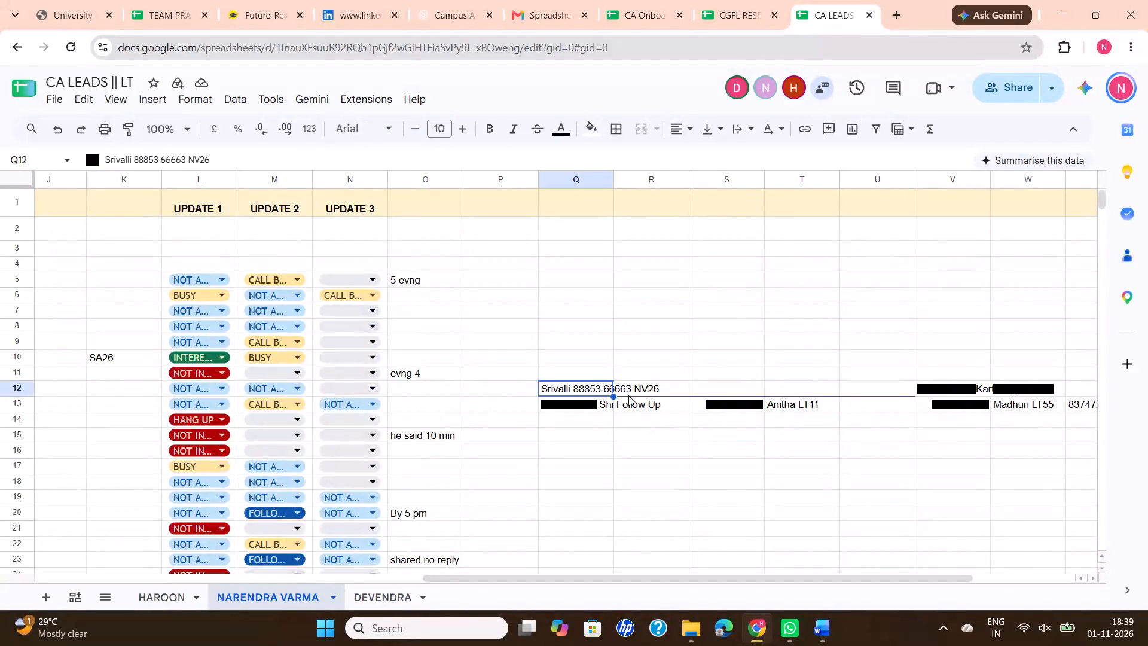
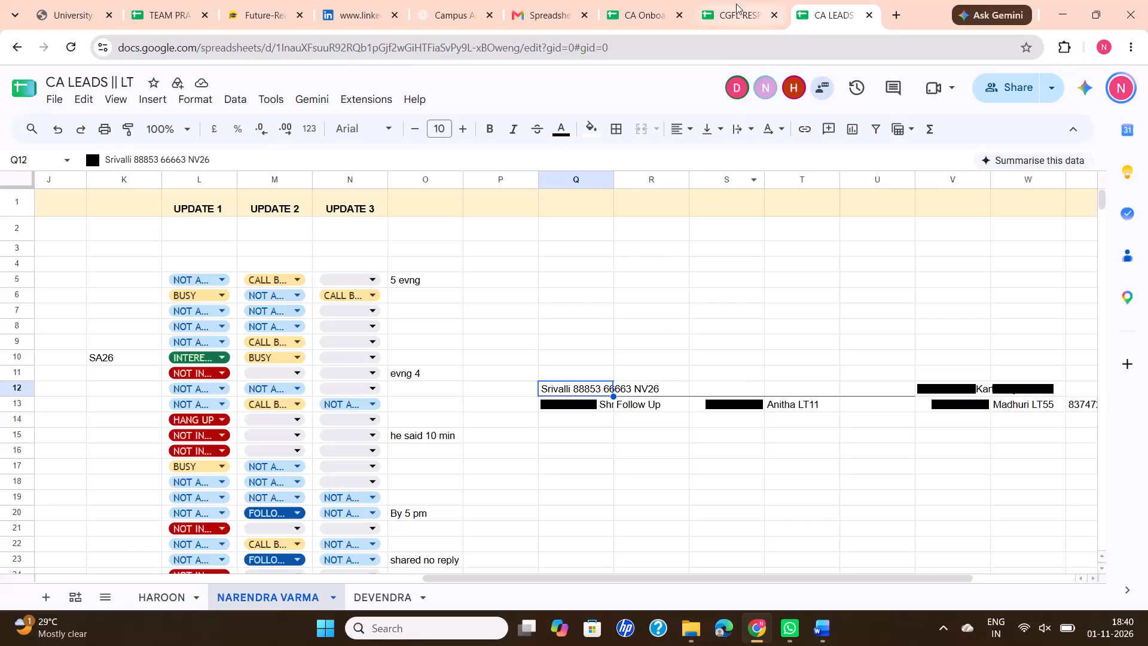
Check the latest CGFL responses and CA onboarding applications, reviewing applicant details, referred friends and assigned LEAD GEN BD names.
{"action": "left_click", "coordinate": [733, 0]}
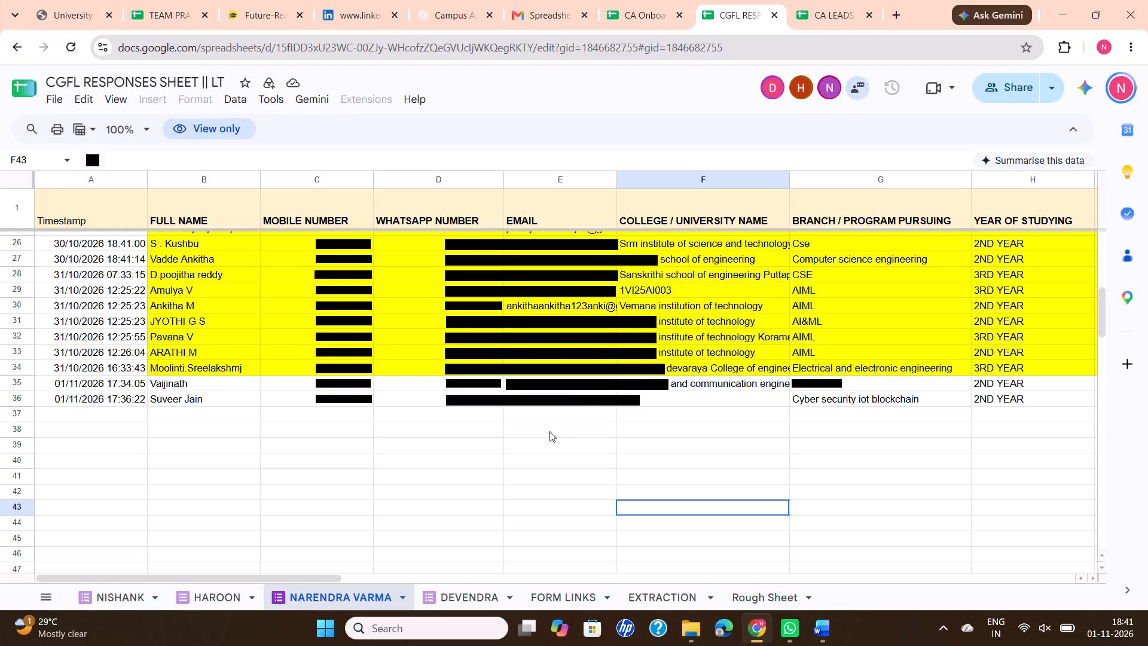
{"action": "left_click", "coordinate": [648, 23]}
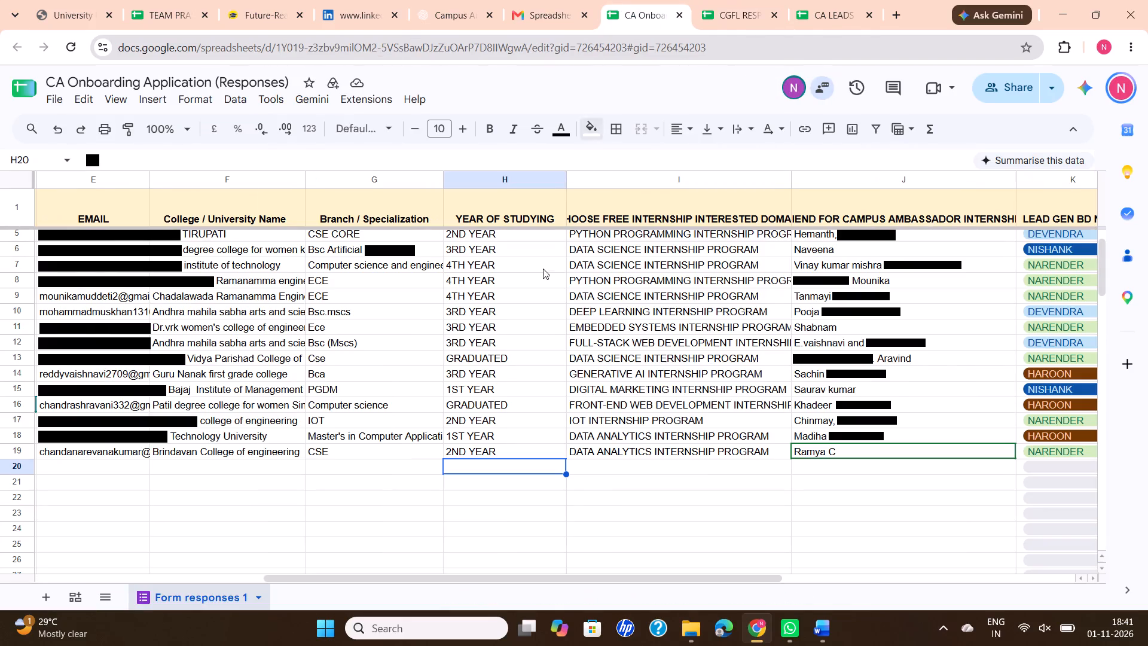
{"action": "left_click", "coordinate": [729, 22]}
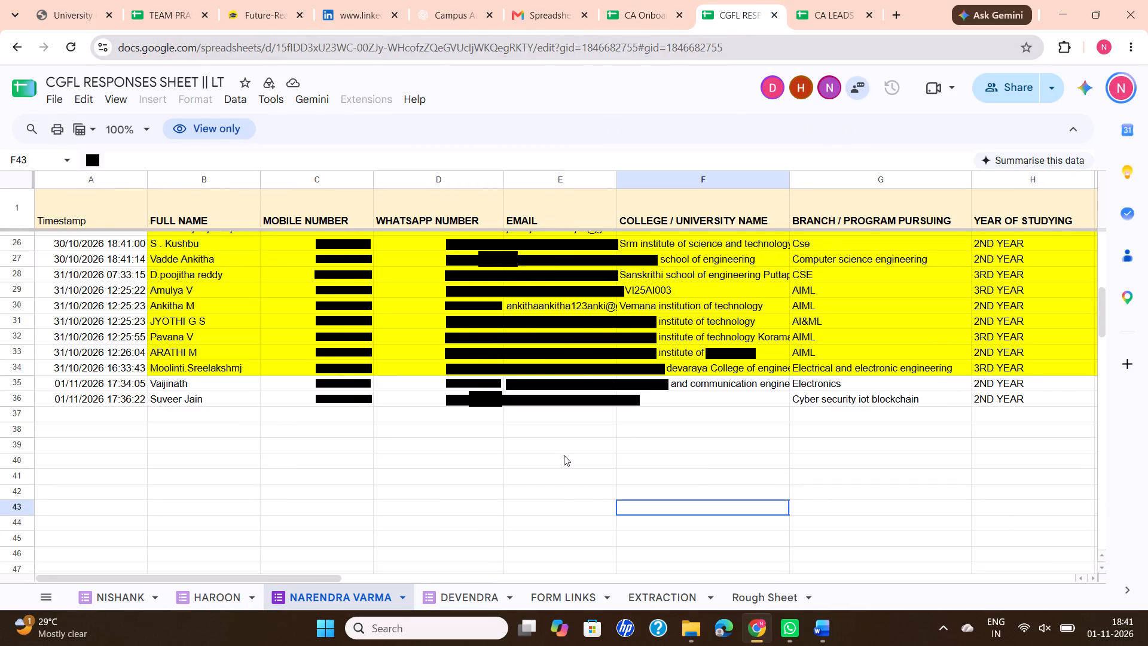
{"action": "left_click", "coordinate": [833, 0]}
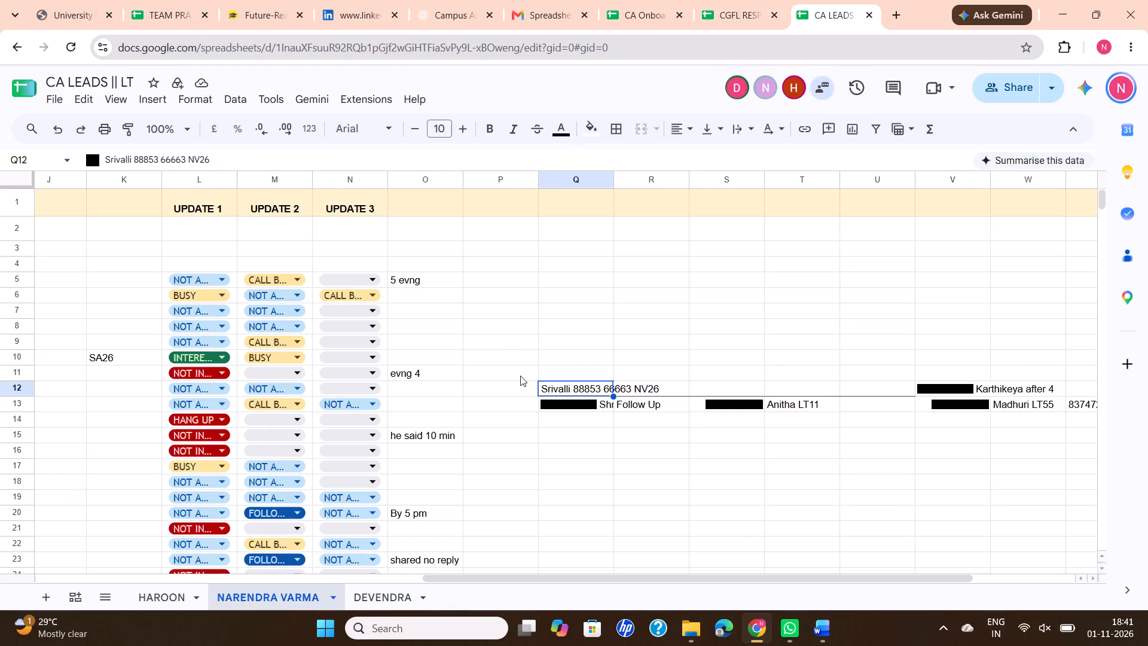
{"action": "left_click", "coordinate": [650, 0]}
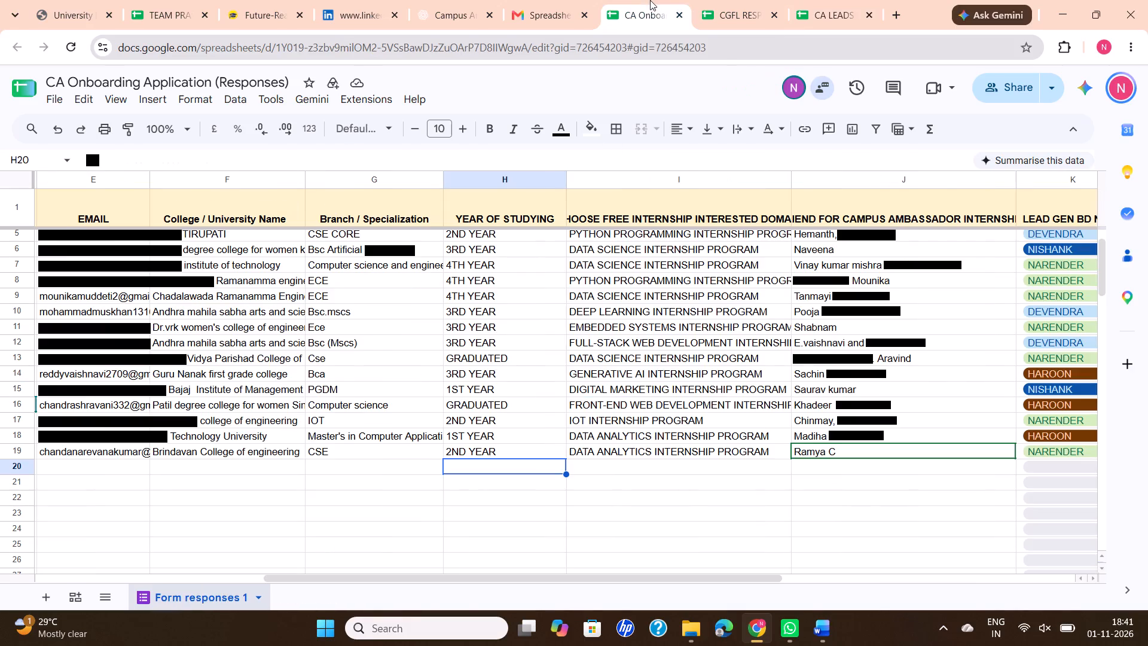
{"action": "scroll", "coordinate": [727, 374], "scroll_direction": "left", "scroll_amount": 3}
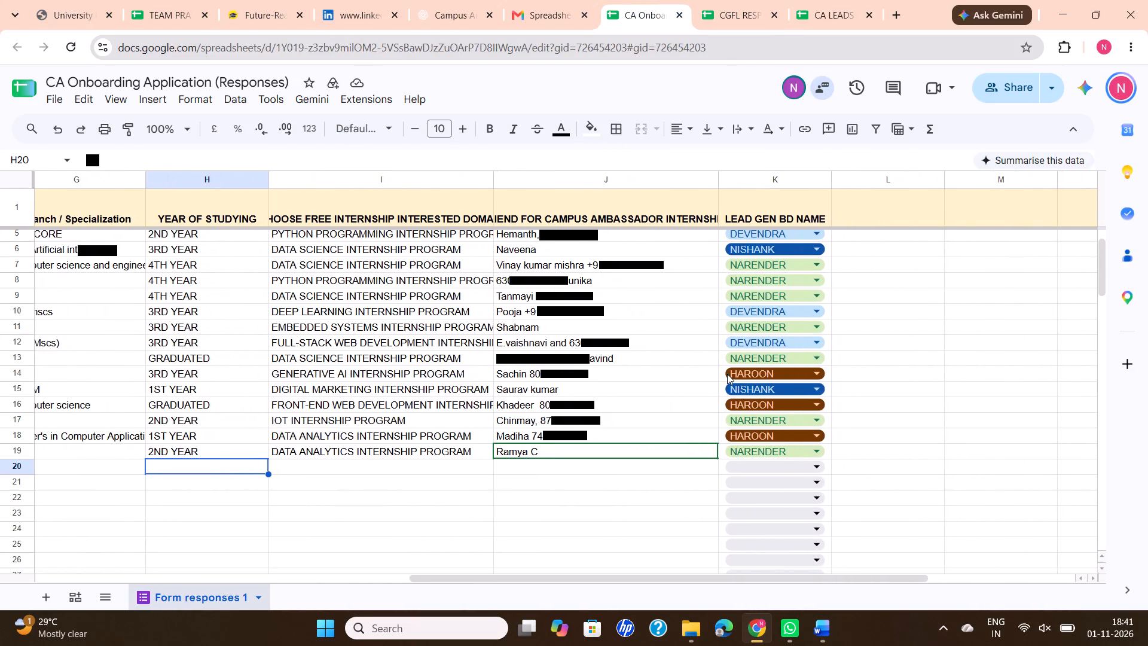
{"action": "left_click", "coordinate": [717, 337]}
{"action": "scroll", "coordinate": [717, 337], "scroll_direction": "right", "scroll_amount": 3}
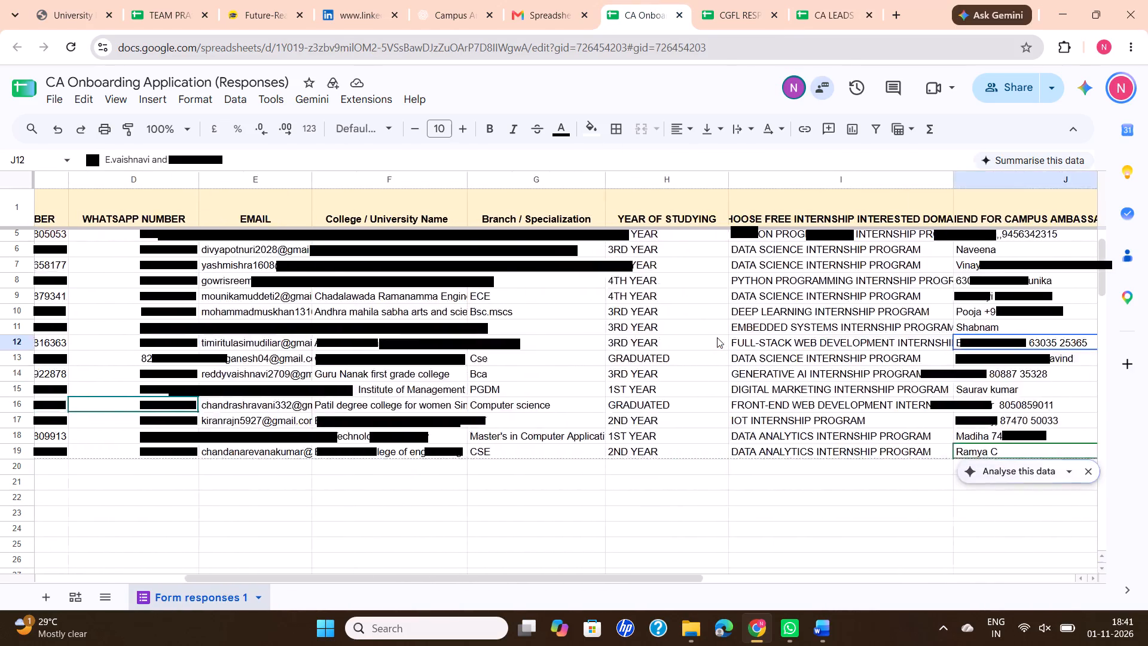
{"action": "scroll", "coordinate": [717, 337], "scroll_direction": "right", "scroll_amount": 3}
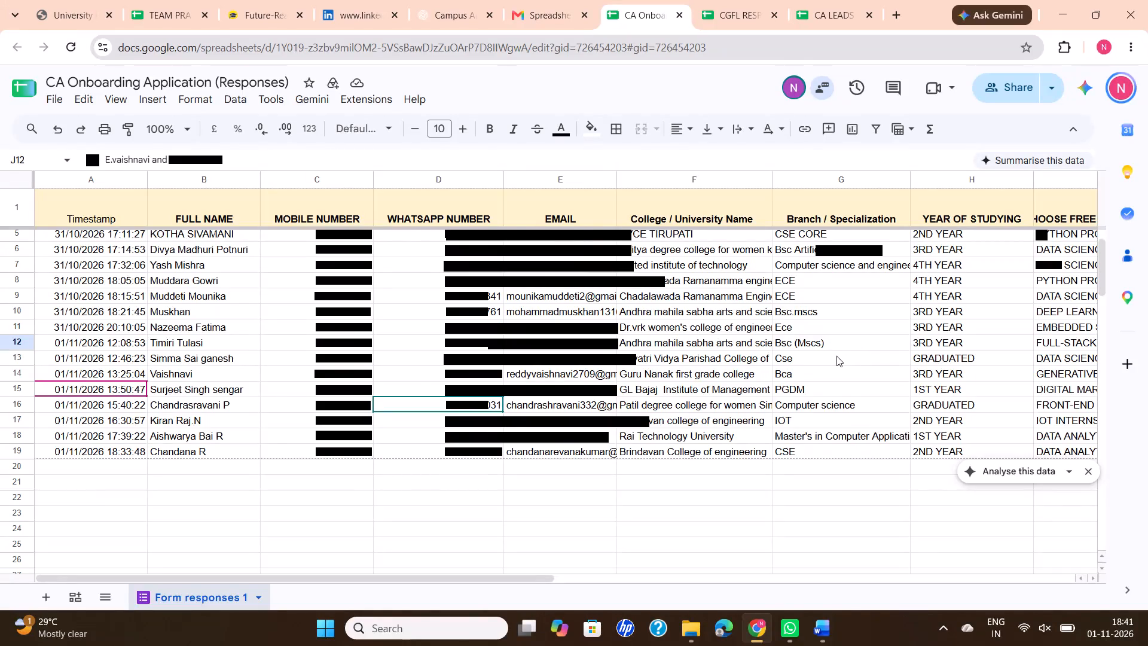
{"action": "scroll", "coordinate": [836, 356], "scroll_direction": "left", "scroll_amount": 8}
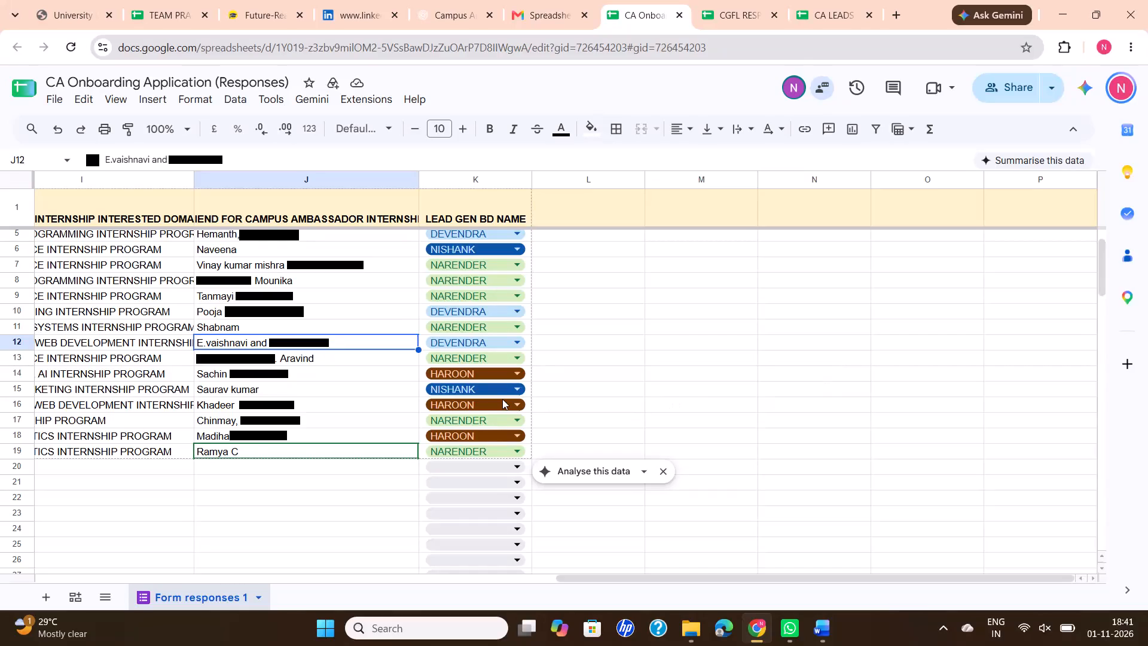
{"action": "scroll", "coordinate": [502, 399], "scroll_direction": "right", "scroll_amount": 13}
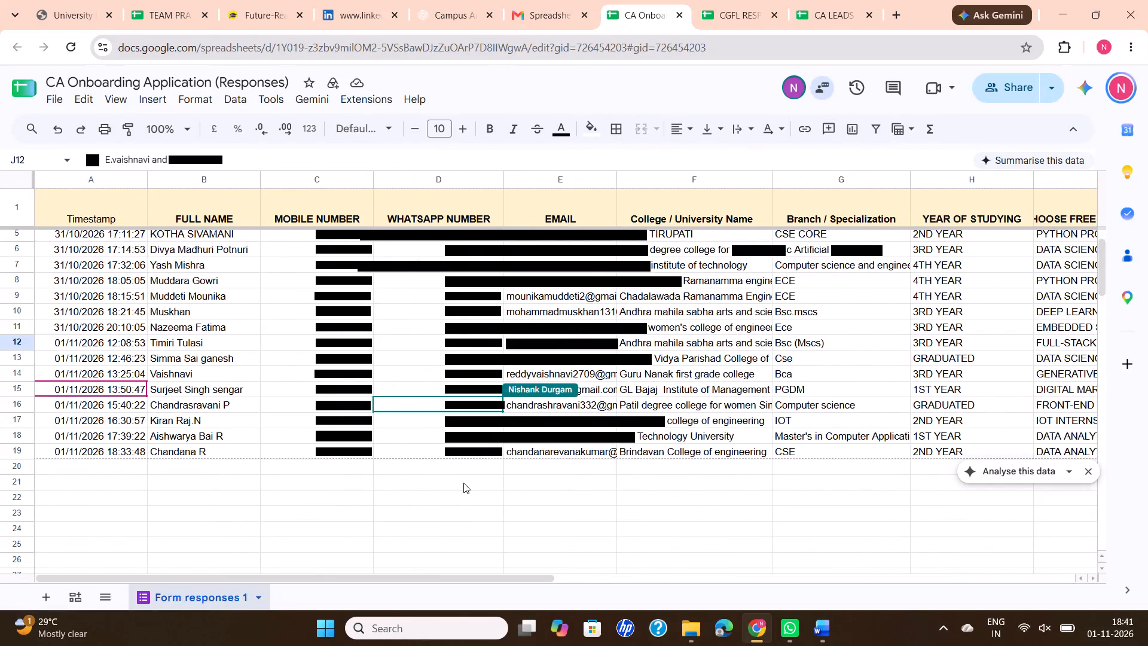
{"action": "left_click", "coordinate": [463, 483]}
{"action": "scroll", "coordinate": [463, 483], "scroll_direction": "left", "scroll_amount": 7}
{"action": "left_click", "coordinate": [731, 14]}
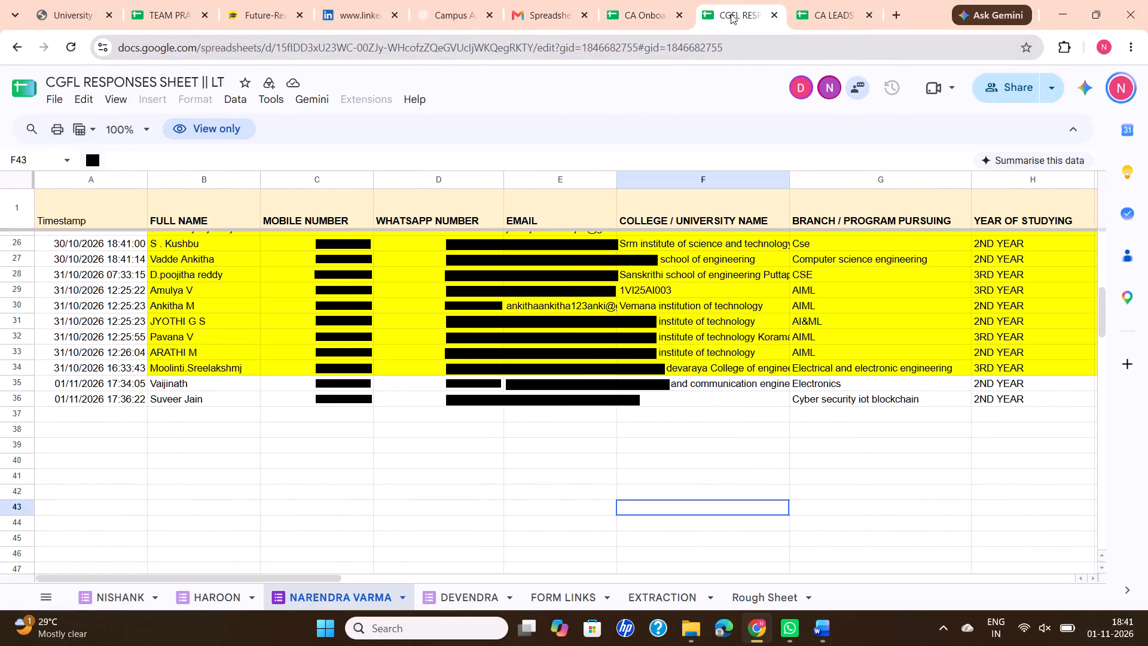
{"action": "left_click", "coordinate": [822, 23]}
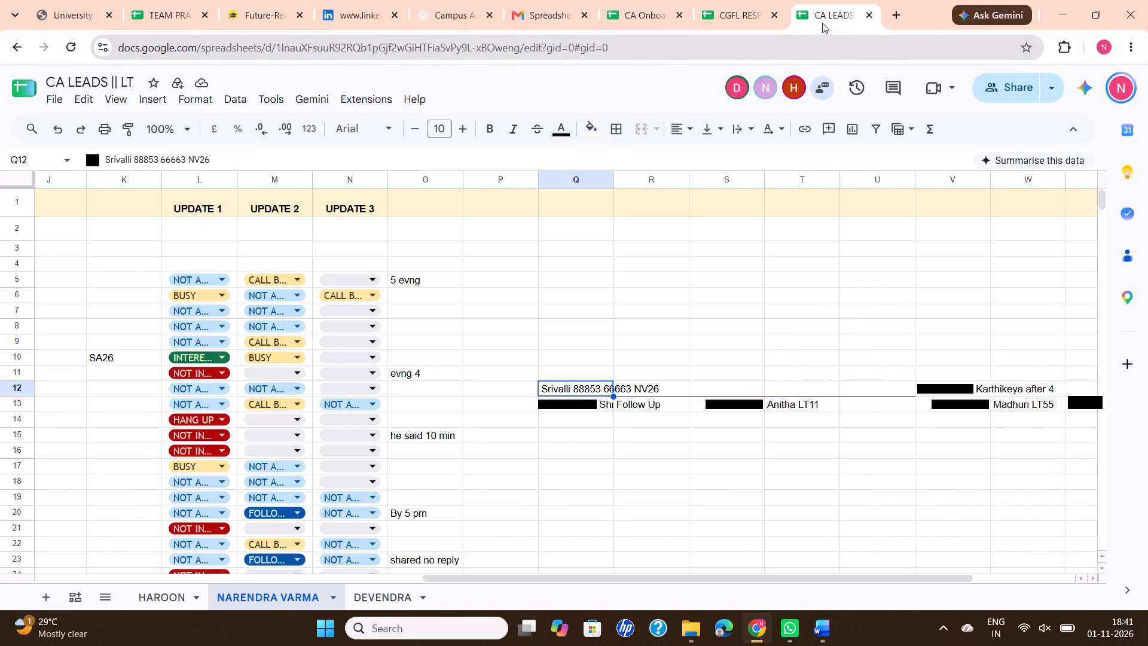
{"action": "left_click", "coordinate": [579, 407]}
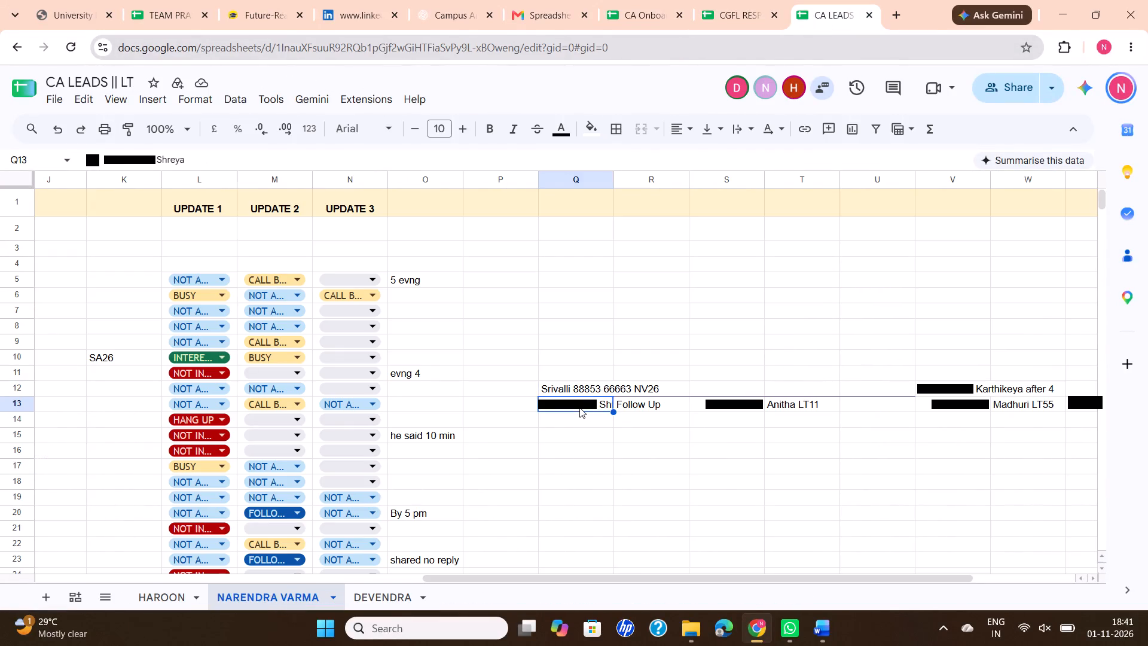
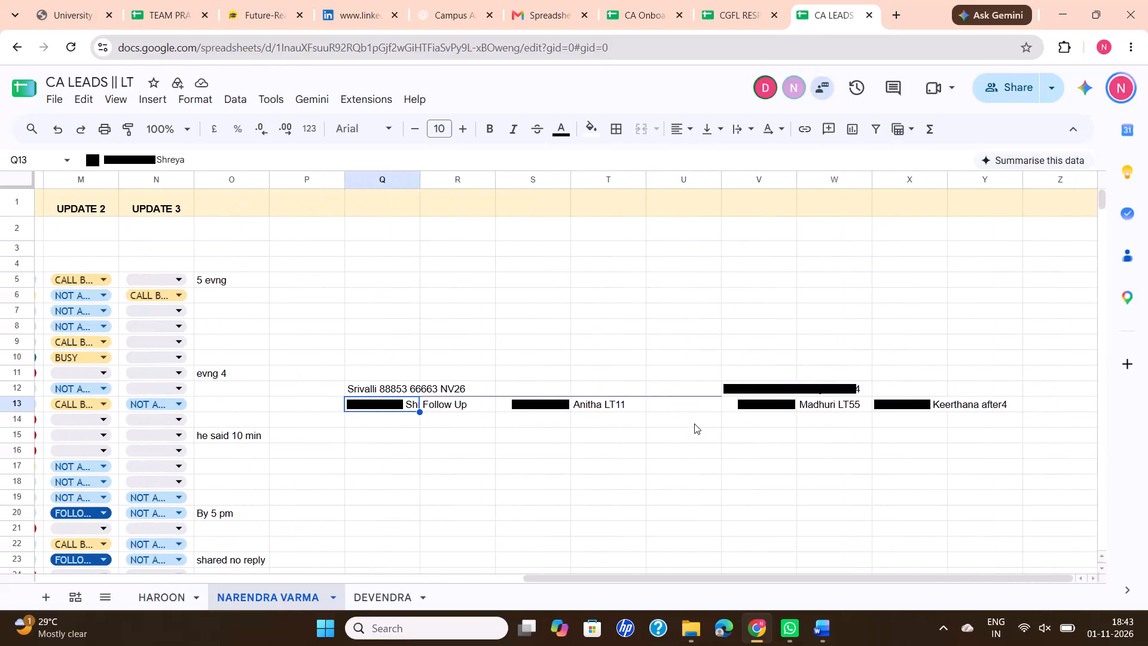
{"action": "left_click", "coordinate": [903, 397]}
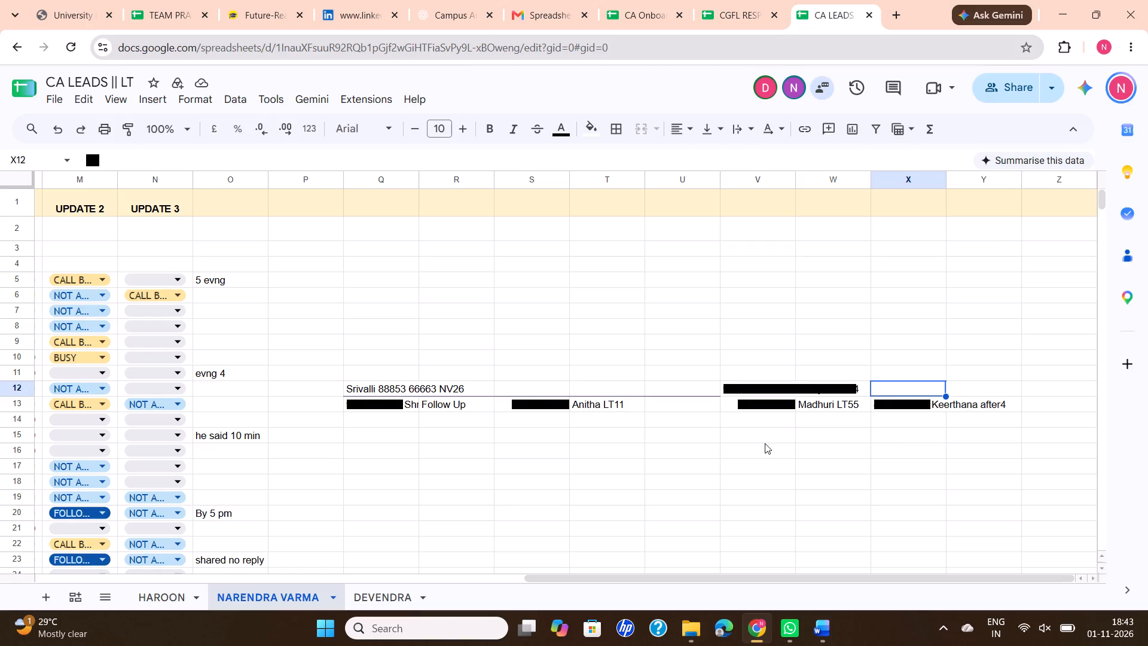
{"action": "scroll", "coordinate": [765, 443], "scroll_direction": "down", "scroll_amount": 7}
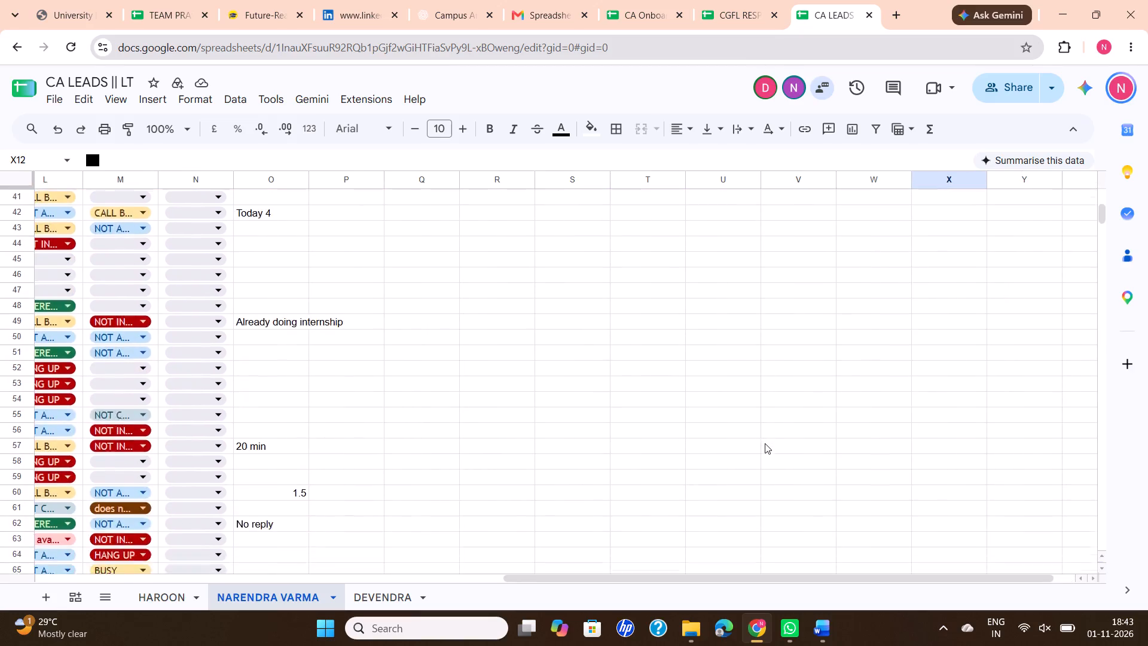
{"action": "scroll", "coordinate": [765, 443], "scroll_direction": "down", "scroll_amount": 1}
{"action": "scroll", "coordinate": [765, 443], "scroll_direction": "right", "scroll_amount": 4}
{"action": "scroll", "coordinate": [765, 443], "scroll_direction": "down", "scroll_amount": 5}
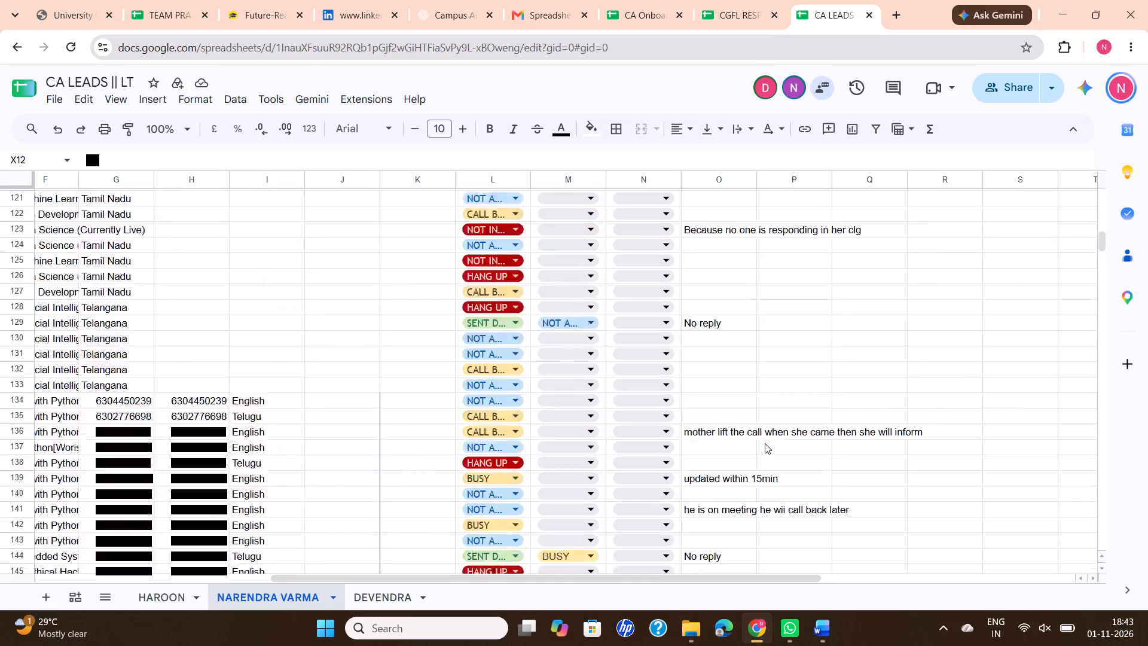
{"action": "scroll", "coordinate": [765, 443], "scroll_direction": "down", "scroll_amount": 3}
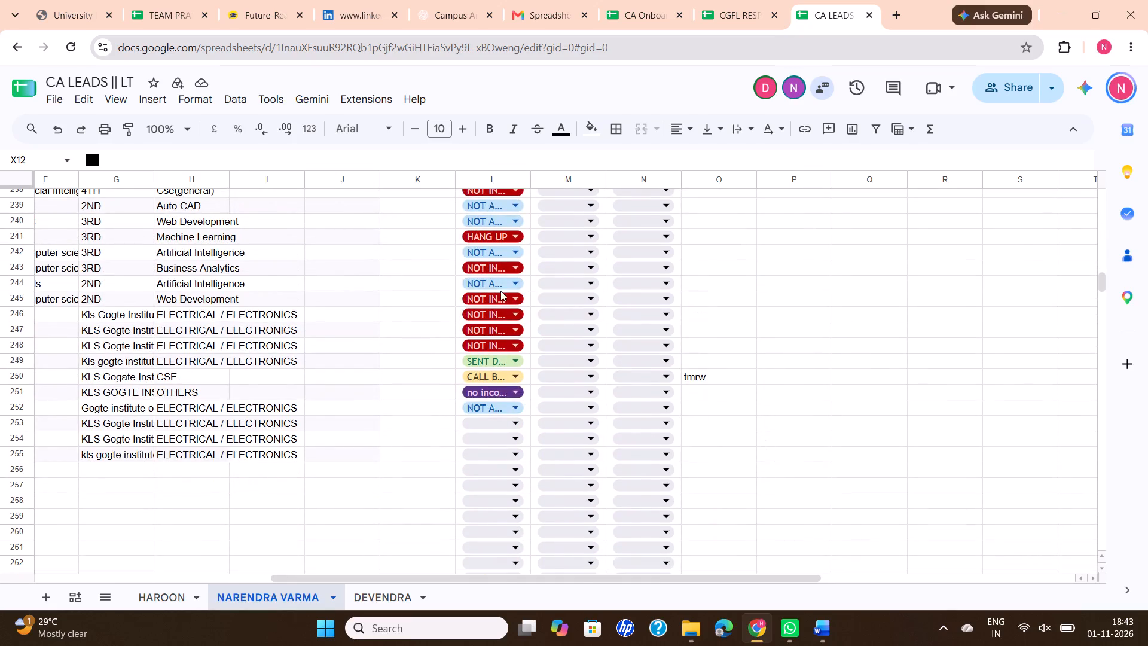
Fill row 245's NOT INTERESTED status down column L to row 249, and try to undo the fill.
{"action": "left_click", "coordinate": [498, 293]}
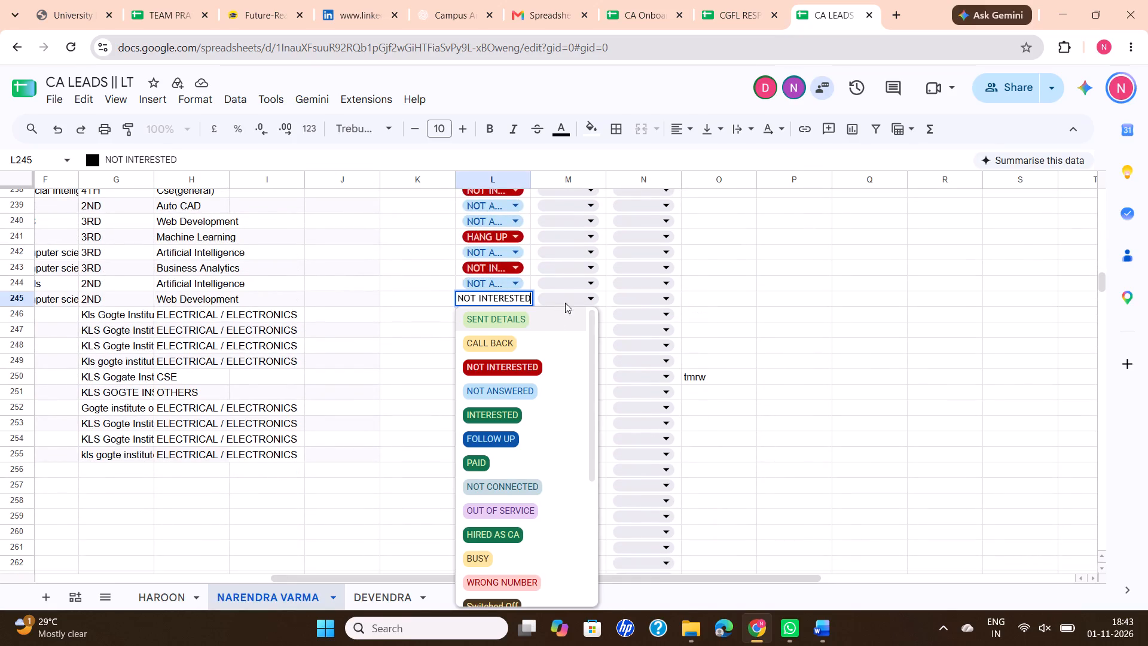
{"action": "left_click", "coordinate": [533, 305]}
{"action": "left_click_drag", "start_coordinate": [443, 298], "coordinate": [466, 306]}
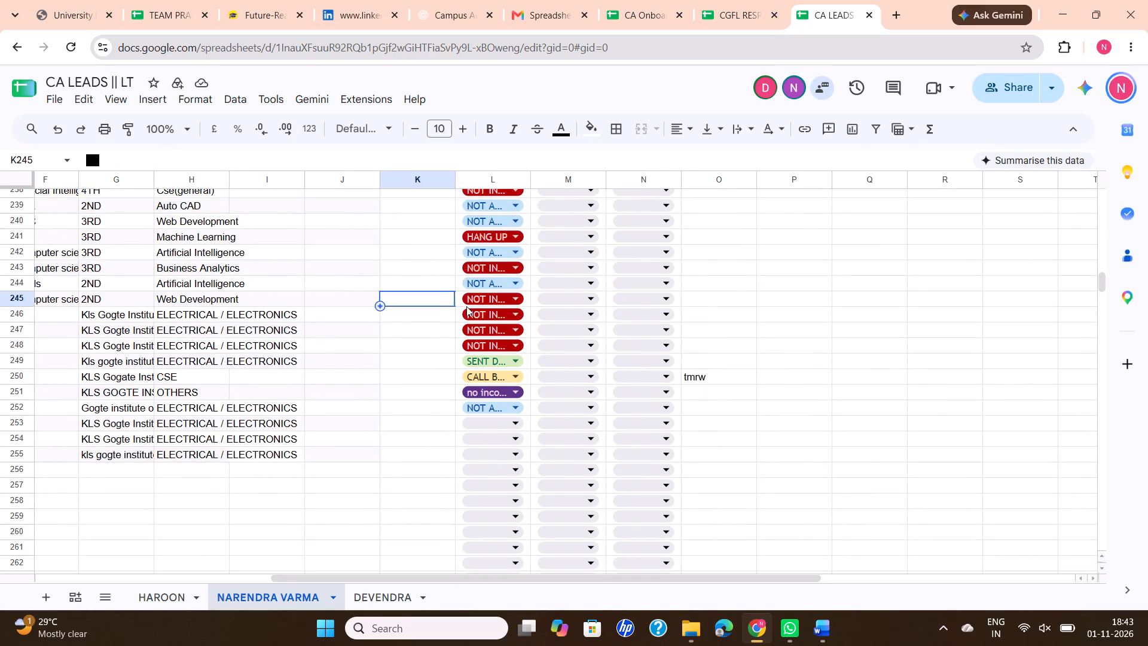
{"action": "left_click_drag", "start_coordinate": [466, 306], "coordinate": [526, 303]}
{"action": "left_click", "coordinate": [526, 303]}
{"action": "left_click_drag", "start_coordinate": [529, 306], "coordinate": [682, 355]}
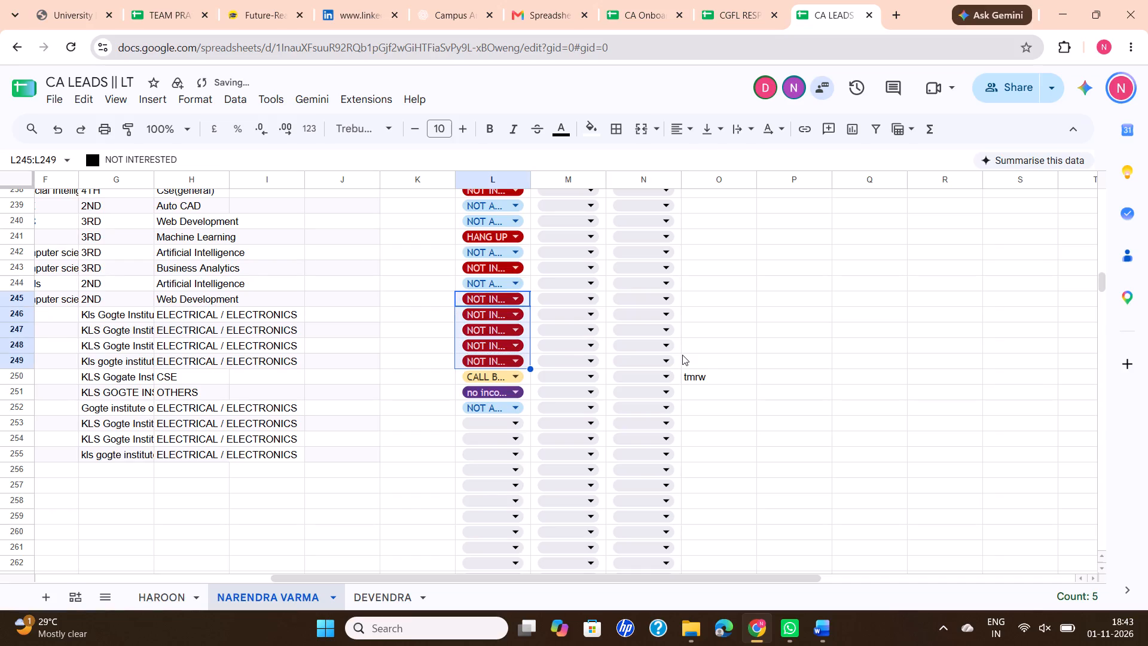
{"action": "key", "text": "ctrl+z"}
Set the column L call status of the lead in row 249 to SENT DETAILS.
{"action": "left_click", "coordinate": [407, 353]}
{"action": "scroll", "coordinate": [407, 353], "scroll_direction": "right", "scroll_amount": 2}
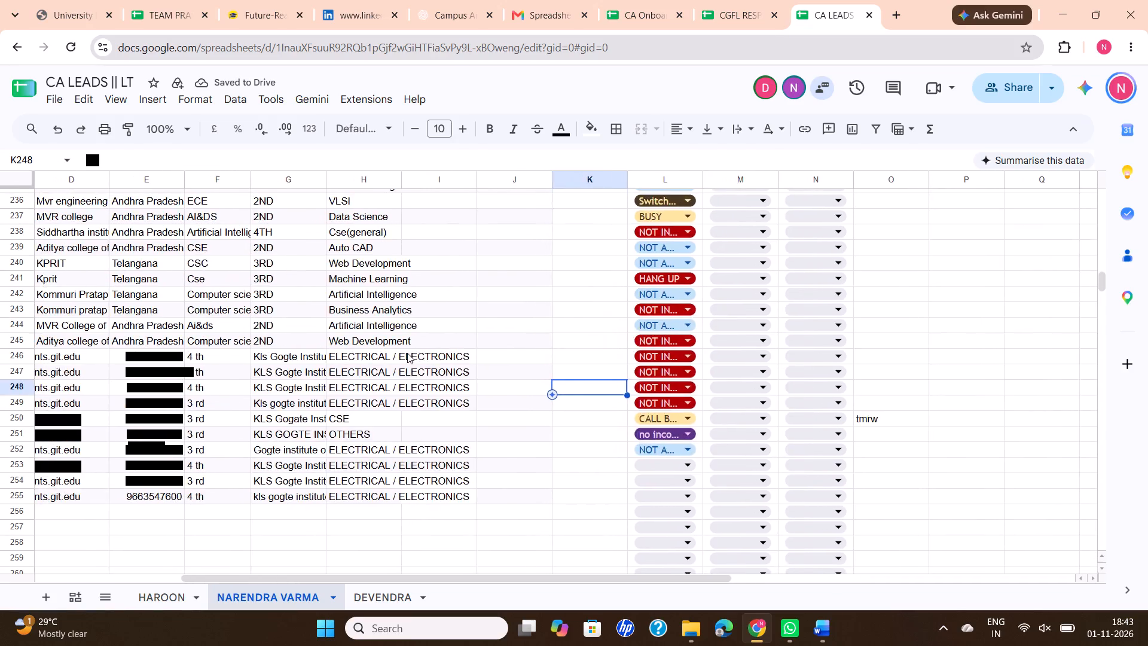
{"action": "scroll", "coordinate": [407, 353], "scroll_direction": "right", "scroll_amount": 6}
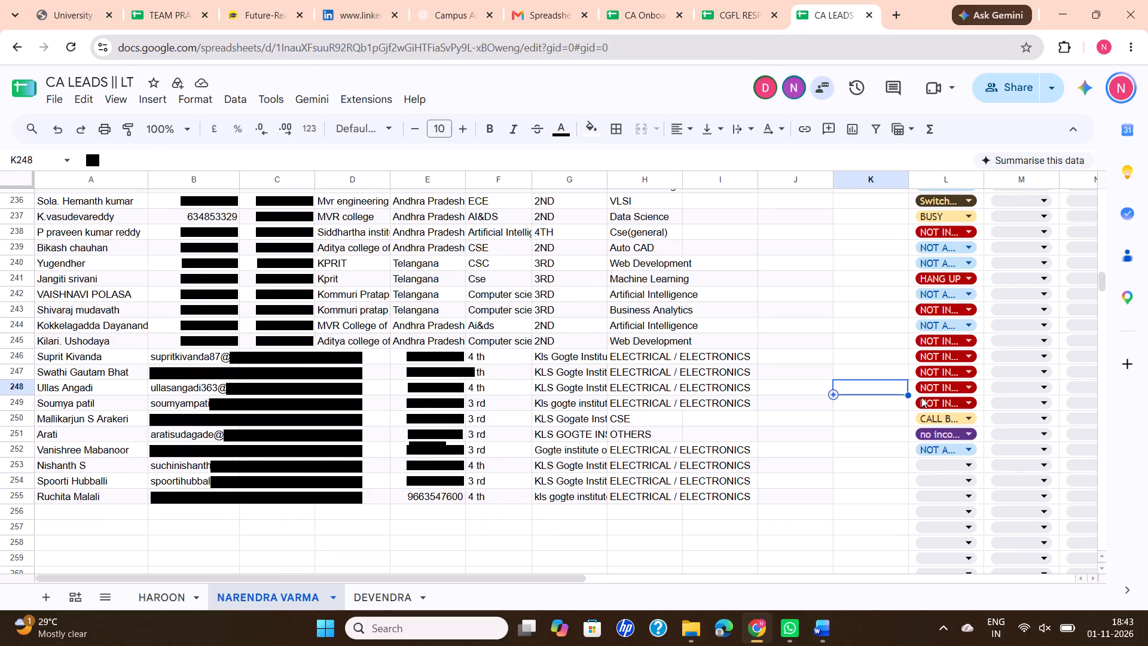
{"action": "scroll", "coordinate": [944, 399], "scroll_direction": "left", "scroll_amount": 3}
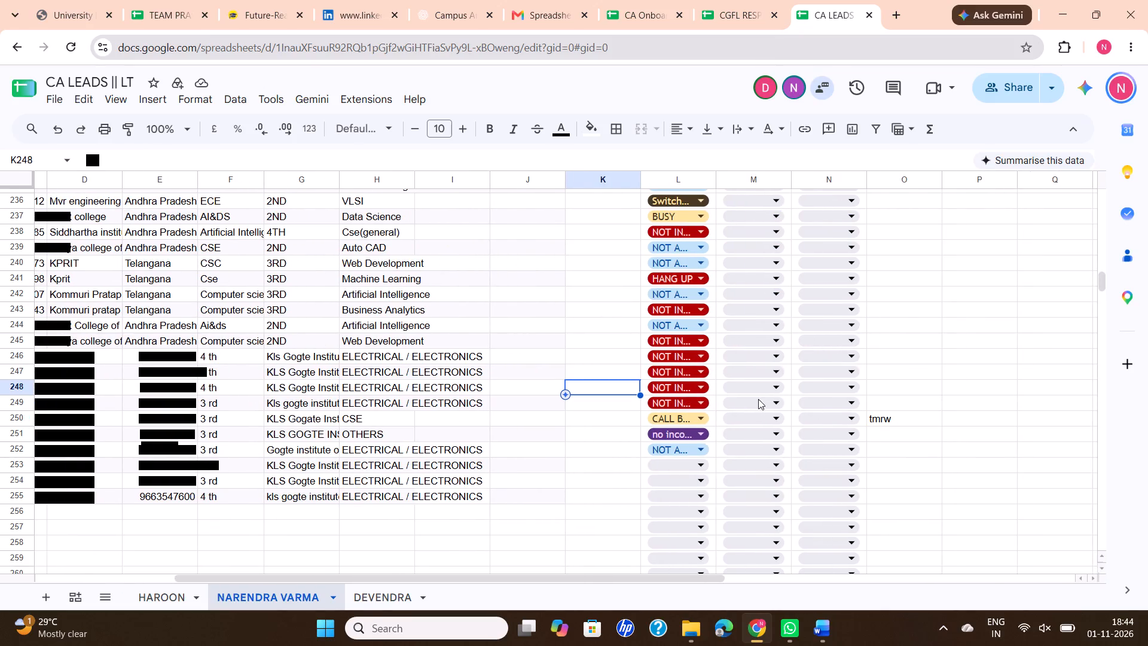
{"action": "left_click", "coordinate": [701, 400]}
{"action": "left_click", "coordinate": [689, 418]}
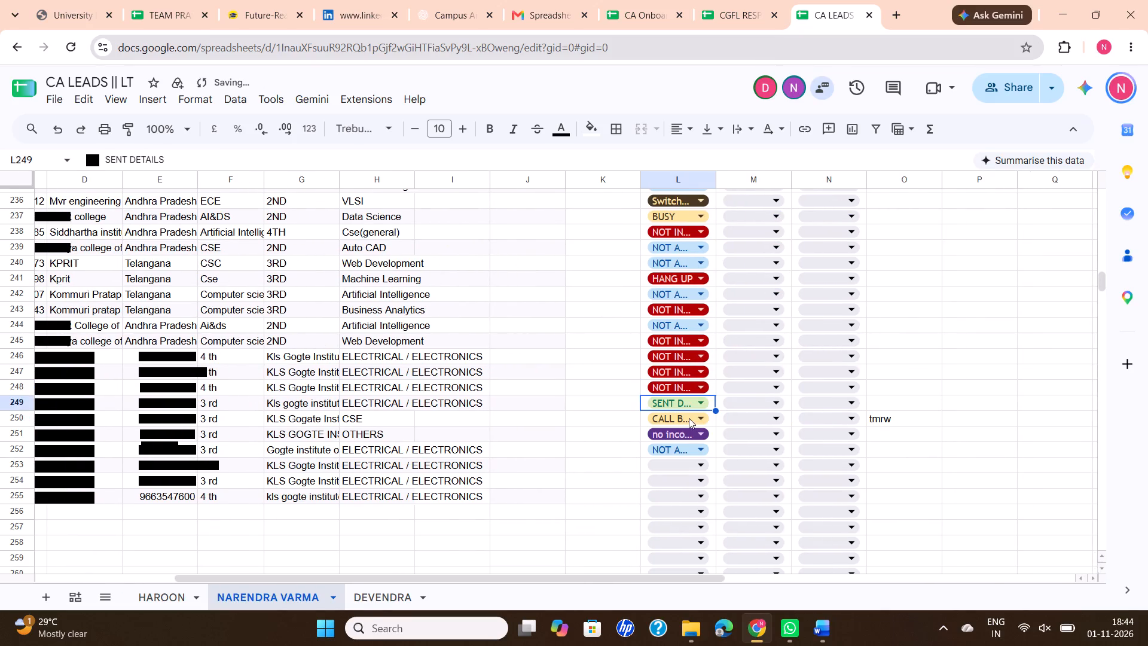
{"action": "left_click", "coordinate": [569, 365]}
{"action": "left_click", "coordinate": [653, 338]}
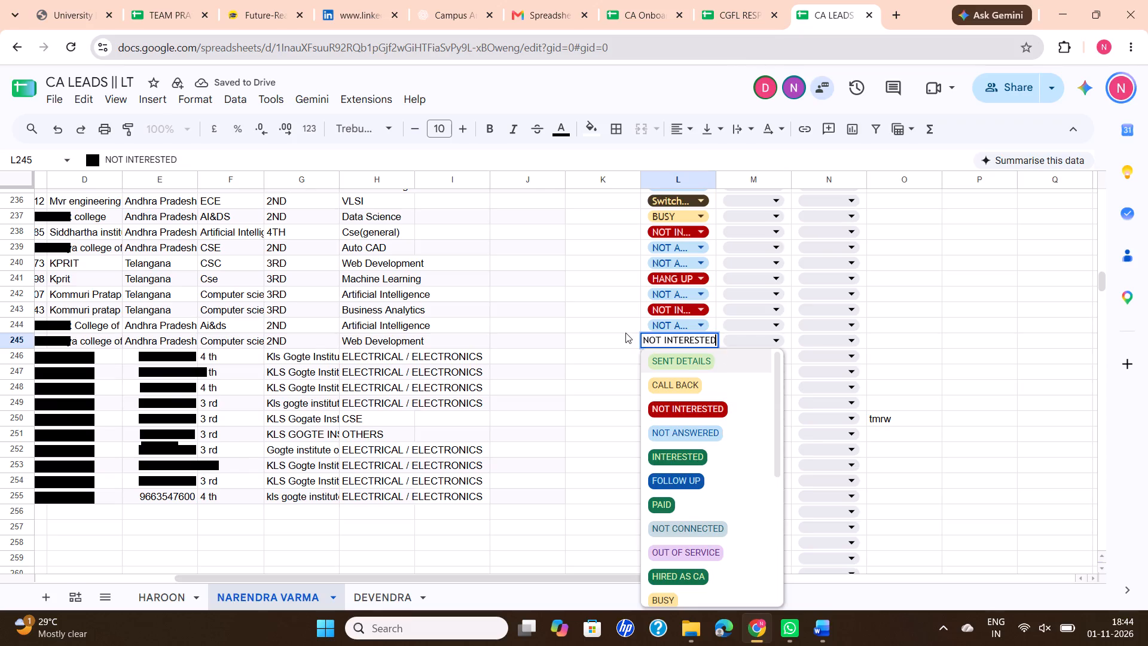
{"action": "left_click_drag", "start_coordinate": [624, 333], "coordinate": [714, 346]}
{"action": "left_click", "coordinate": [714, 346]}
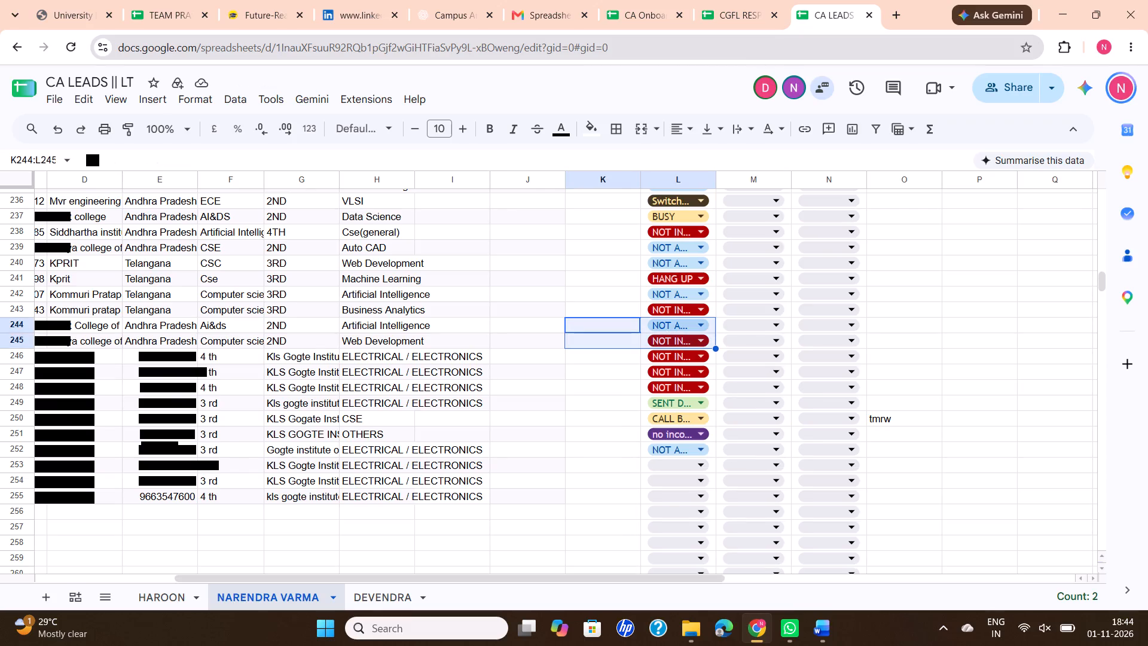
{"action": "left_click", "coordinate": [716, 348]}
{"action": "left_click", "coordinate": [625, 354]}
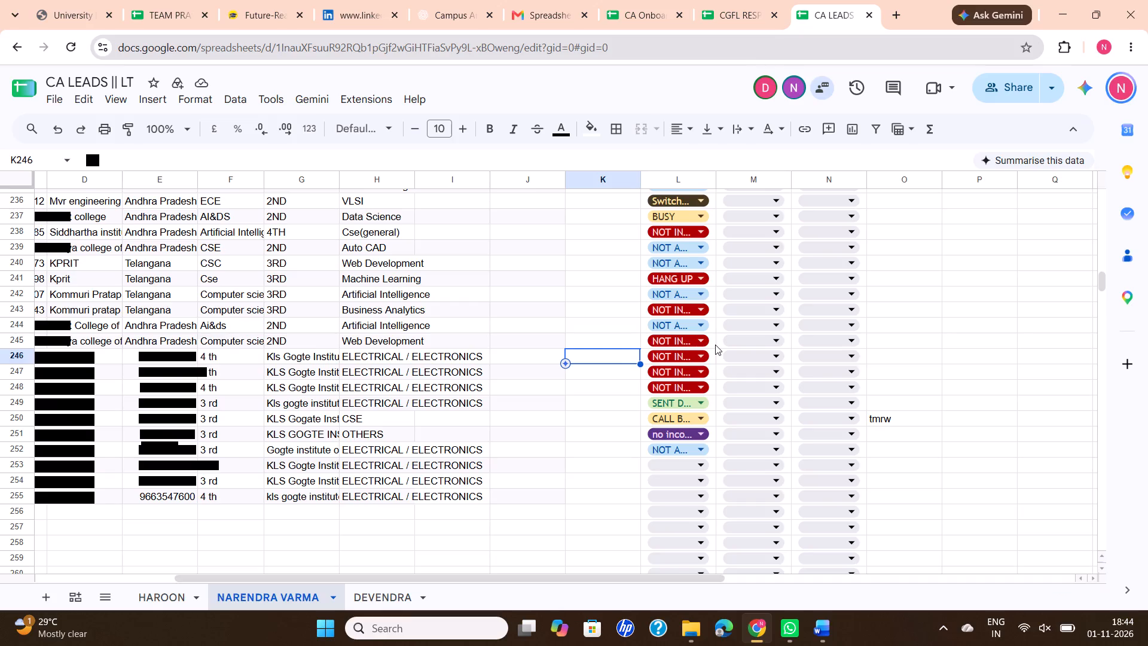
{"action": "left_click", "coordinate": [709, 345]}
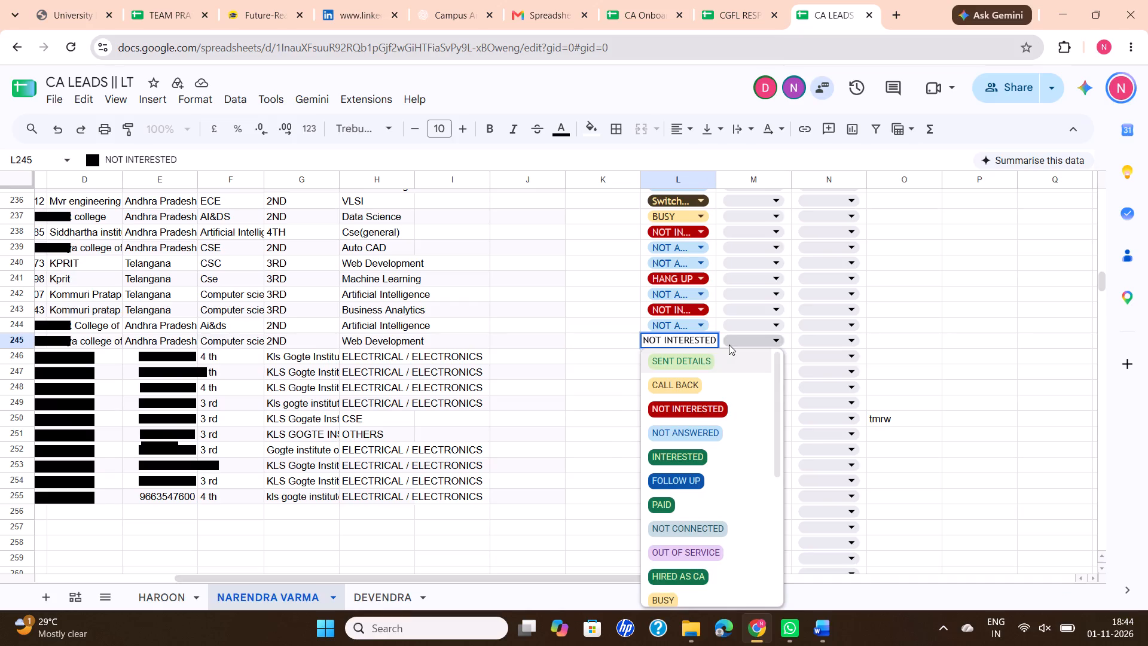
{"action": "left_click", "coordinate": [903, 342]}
Copy the NOT INTERESTED status of each lead in rows 245 to 248 across the UPDATE 2 and UPDATE 3 columns.
{"action": "left_click", "coordinate": [714, 345]}
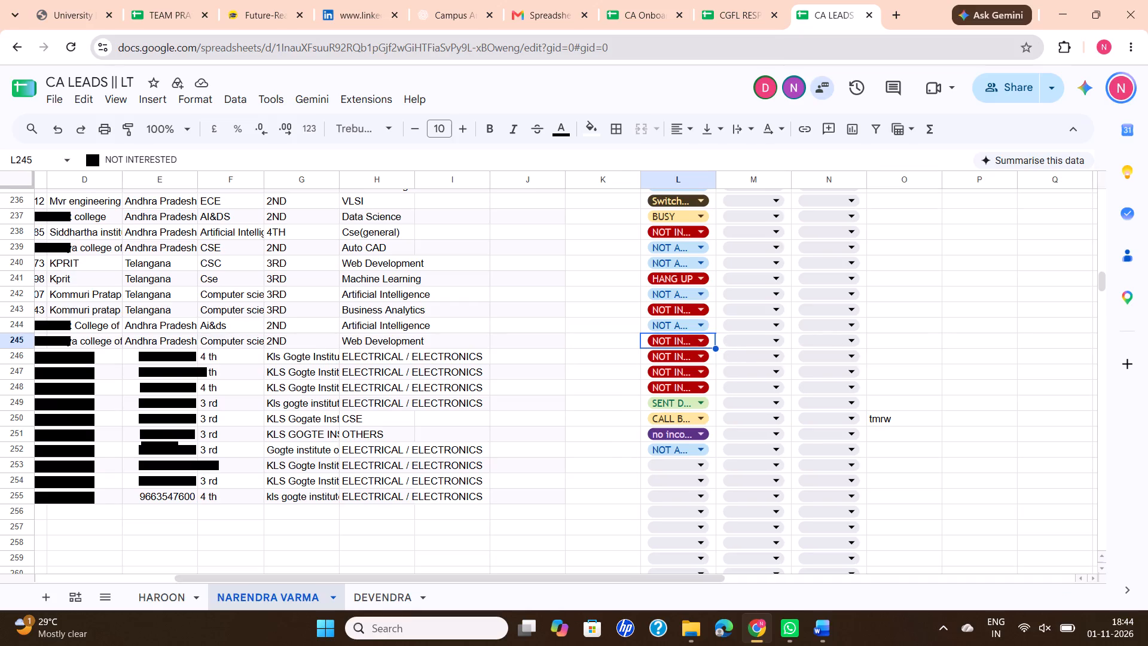
{"action": "left_click_drag", "start_coordinate": [715, 347], "coordinate": [774, 358]}
{"action": "left_click_drag", "start_coordinate": [774, 358], "coordinate": [864, 351]}
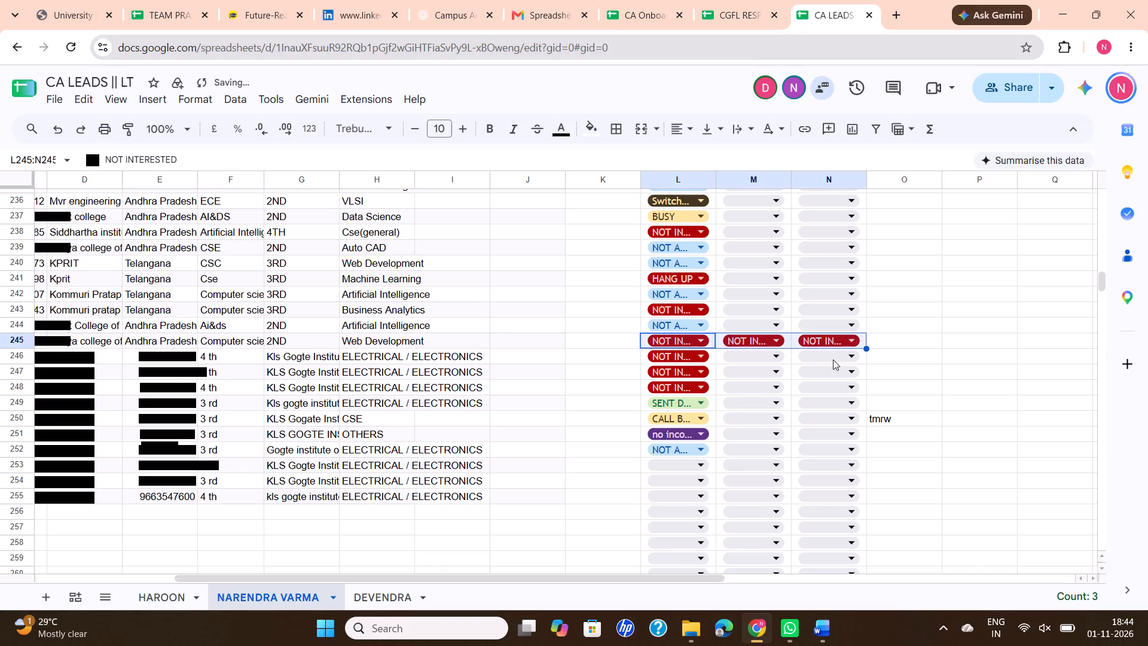
{"action": "left_click", "coordinate": [712, 365]}
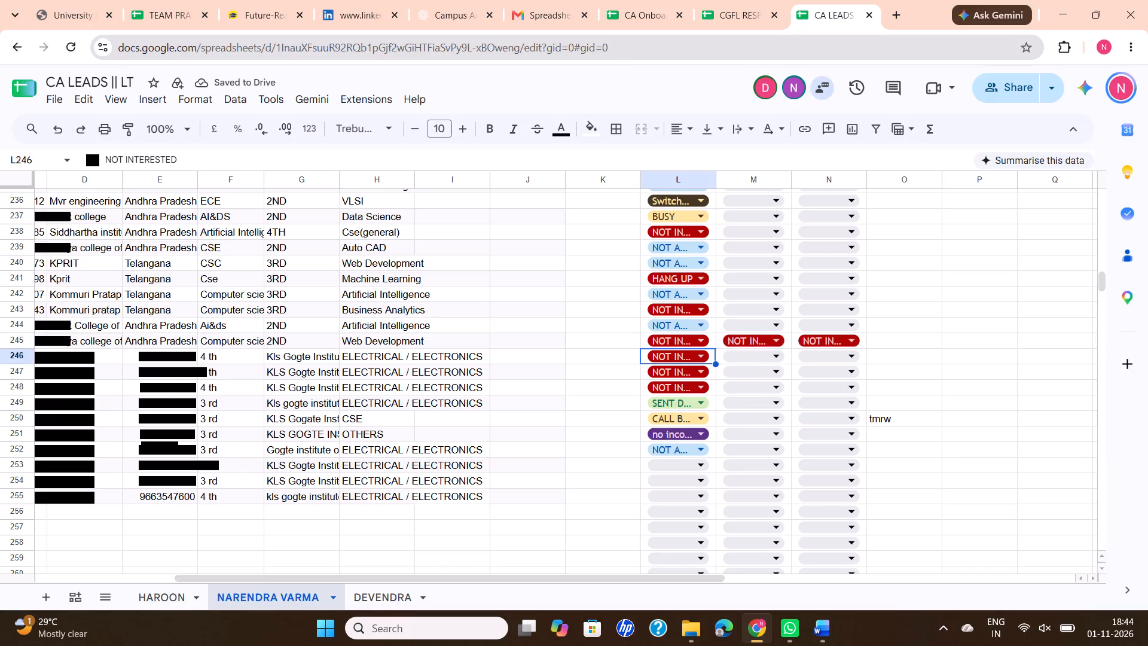
{"action": "left_click_drag", "start_coordinate": [716, 362], "coordinate": [859, 364]}
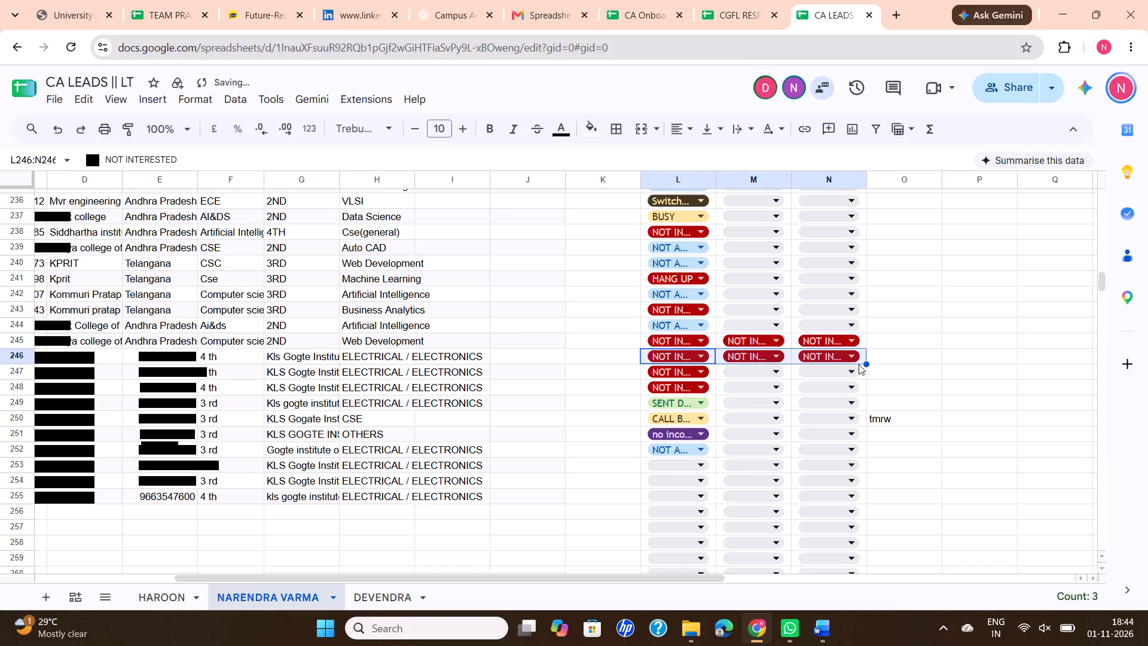
{"action": "left_click", "coordinate": [715, 376]}
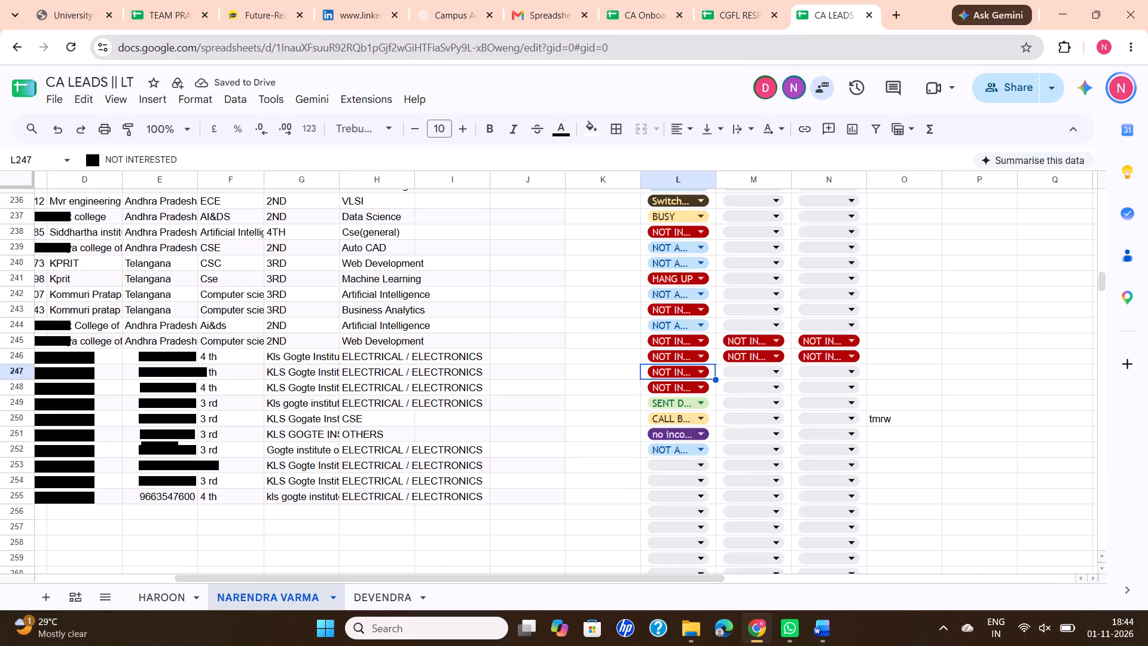
{"action": "left_click_drag", "start_coordinate": [716, 378], "coordinate": [860, 380]}
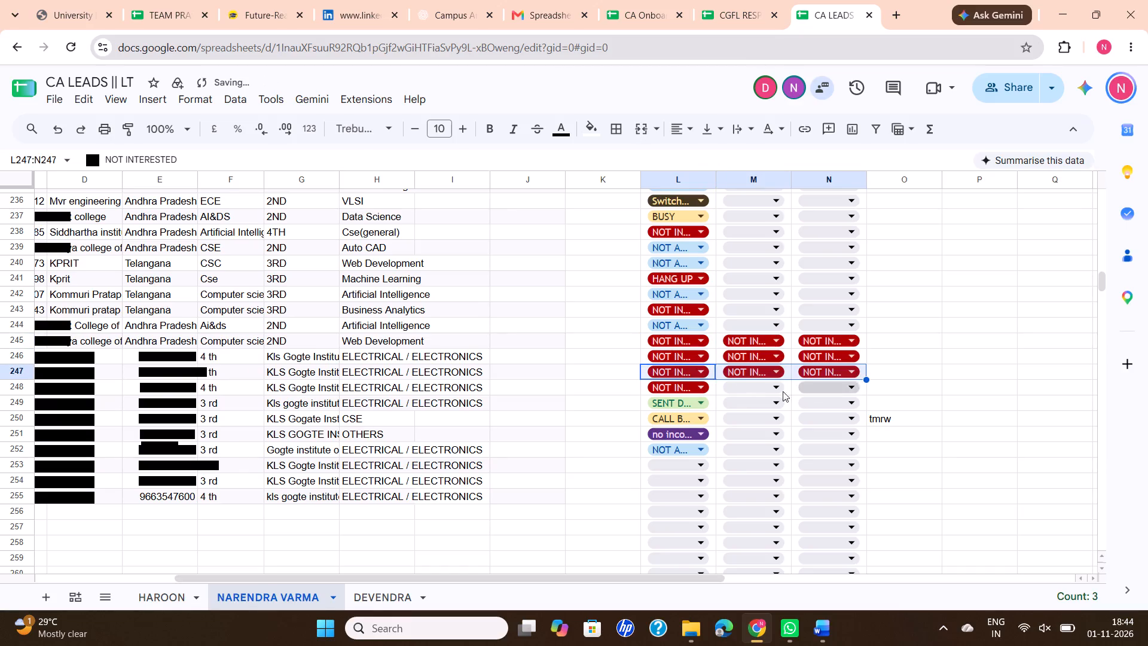
{"action": "left_click", "coordinate": [715, 394]}
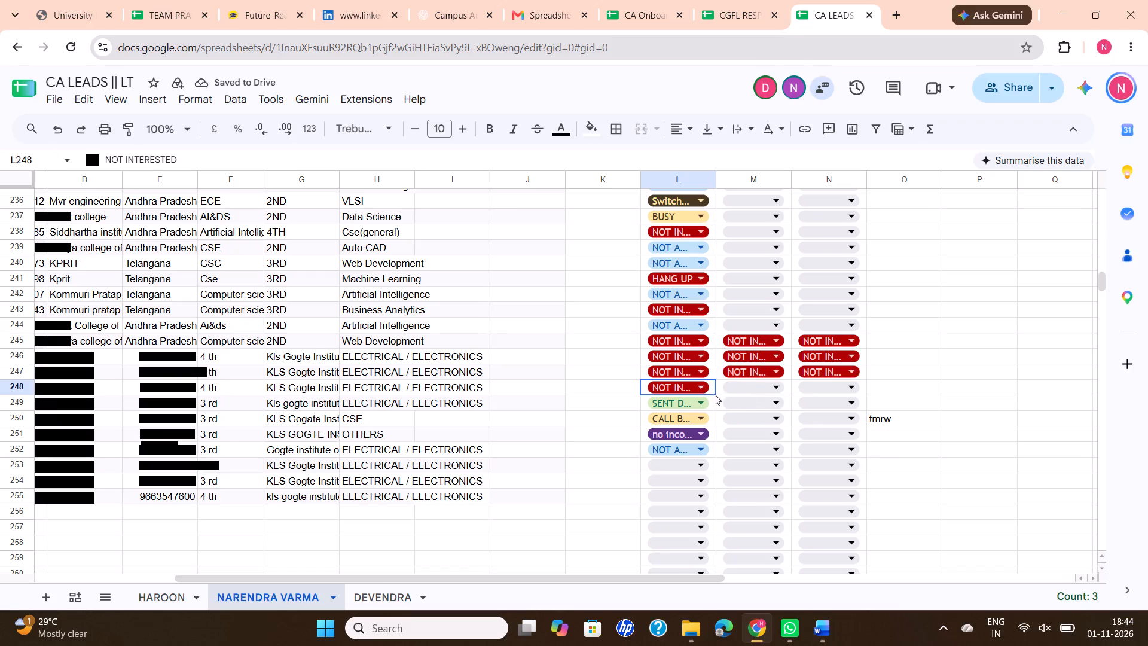
{"action": "left_click_drag", "start_coordinate": [715, 394], "coordinate": [857, 400]}
{"action": "left_click_drag", "start_coordinate": [857, 400], "coordinate": [860, 400]}
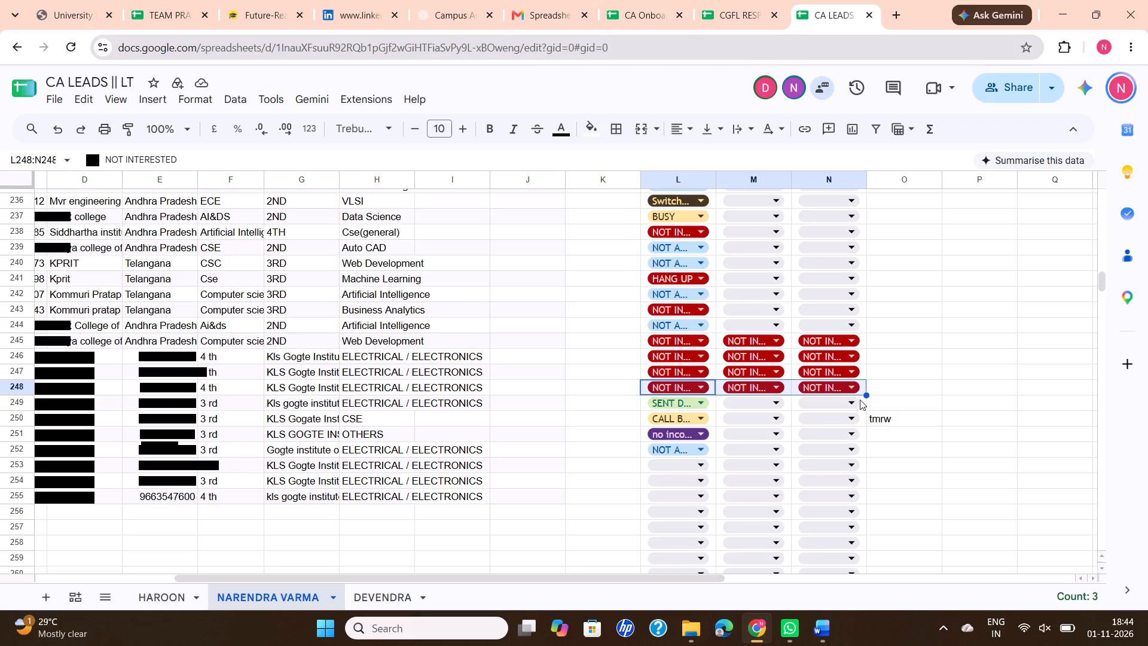
{"action": "left_click", "coordinate": [631, 402]}
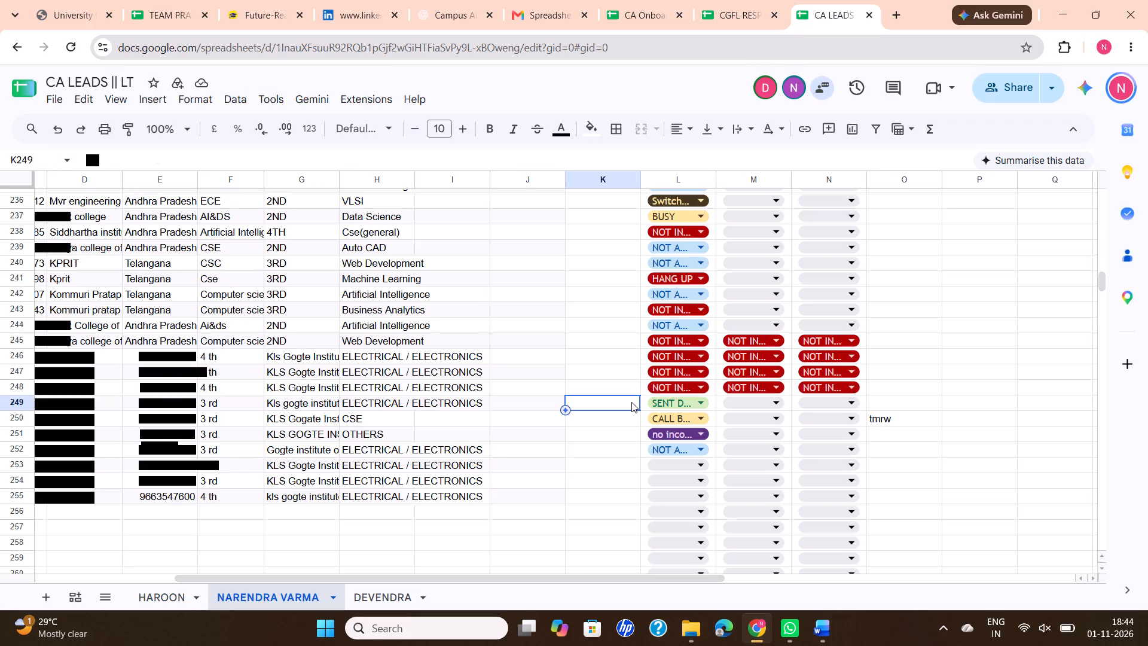
Look up the contact number of the lead in row 253, the first one without a call status.
{"action": "scroll", "coordinate": [631, 402], "scroll_direction": "up", "scroll_amount": 1}
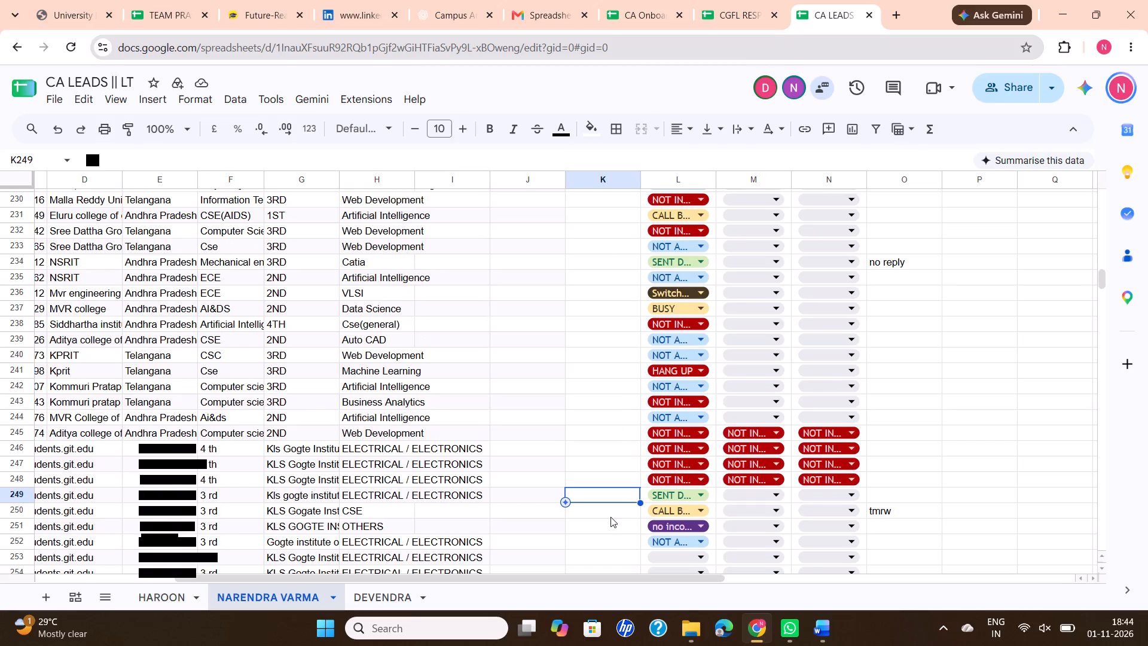
{"action": "scroll", "coordinate": [597, 535], "scroll_direction": "down", "scroll_amount": 2}
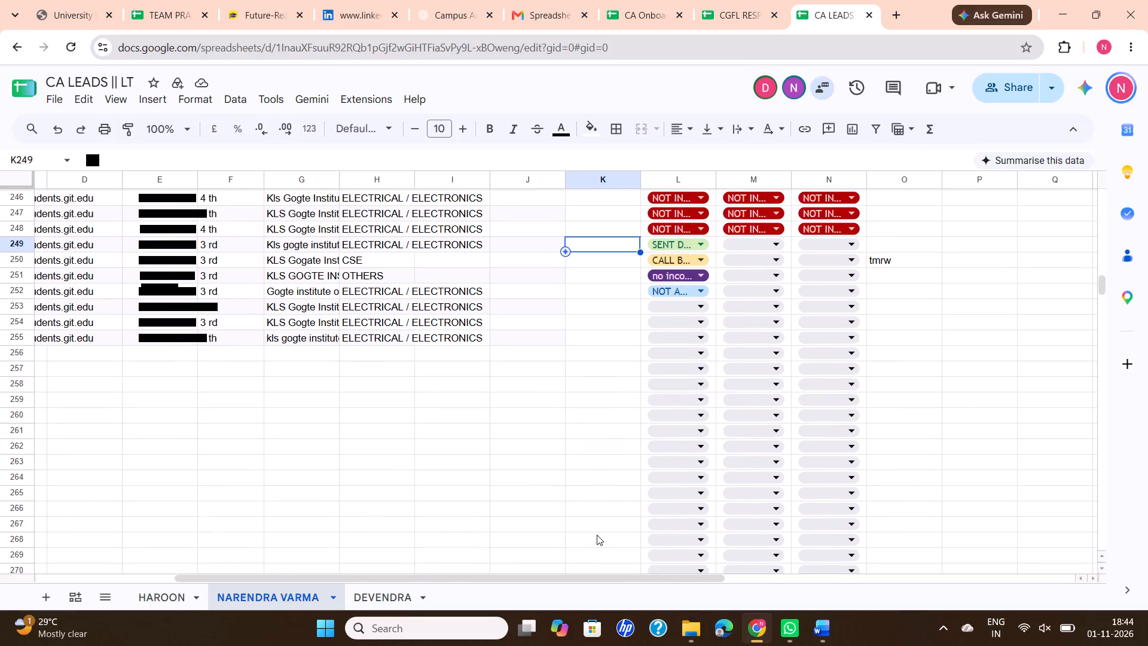
{"action": "left_click", "coordinate": [613, 313]}
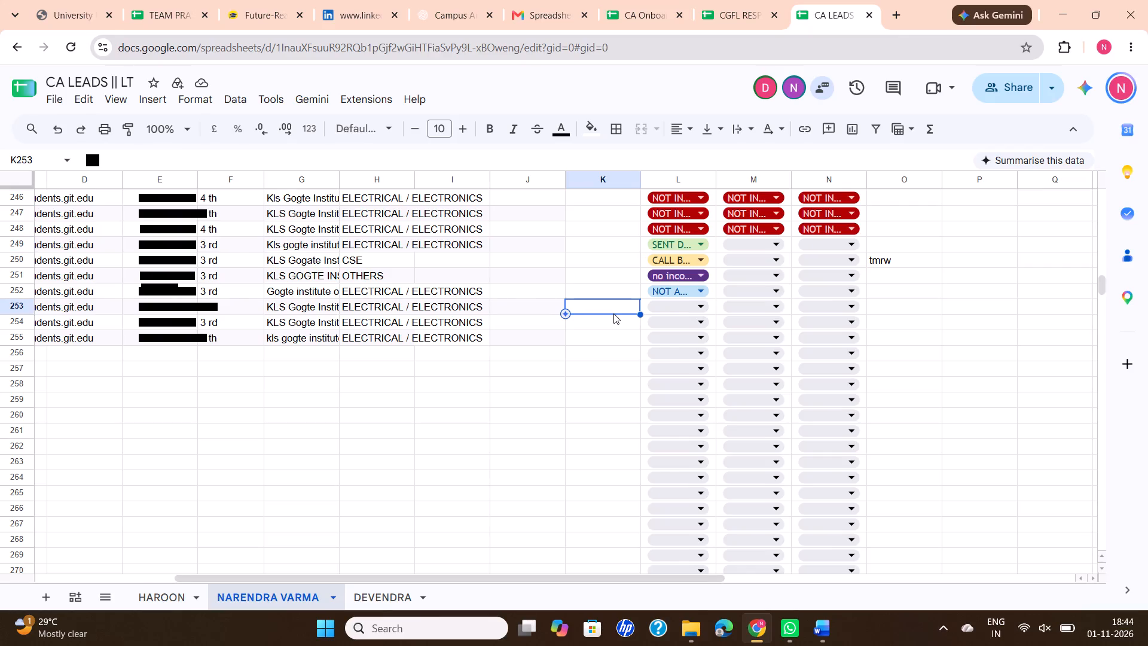
{"action": "scroll", "coordinate": [613, 313], "scroll_direction": "right", "scroll_amount": 6}
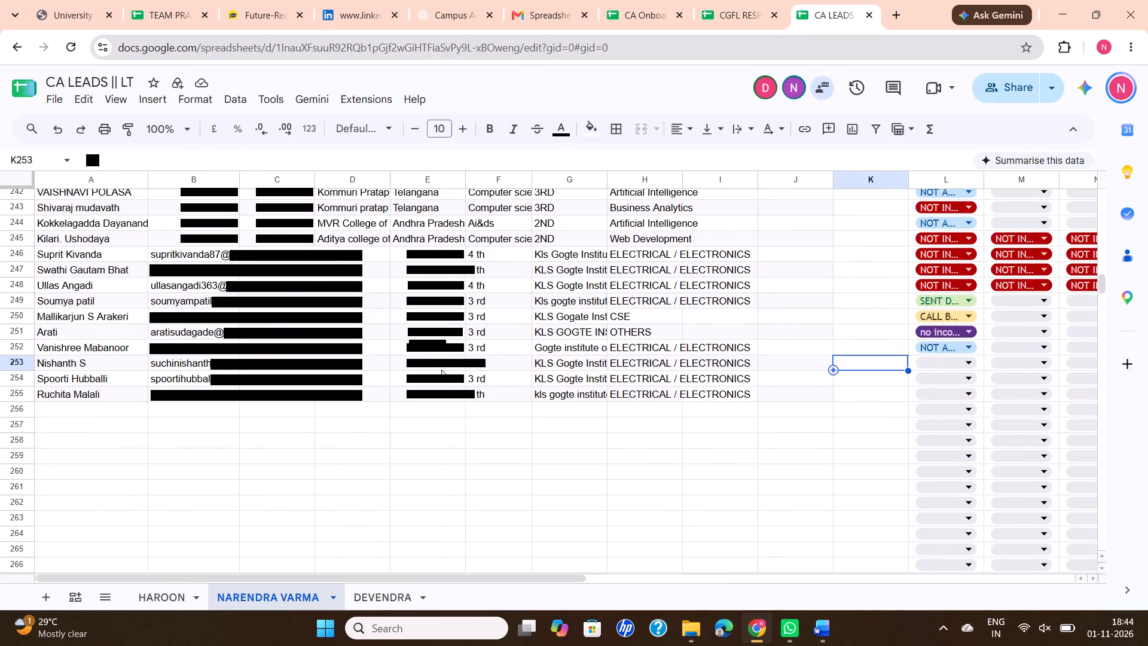
{"action": "left_click", "coordinate": [439, 366]}
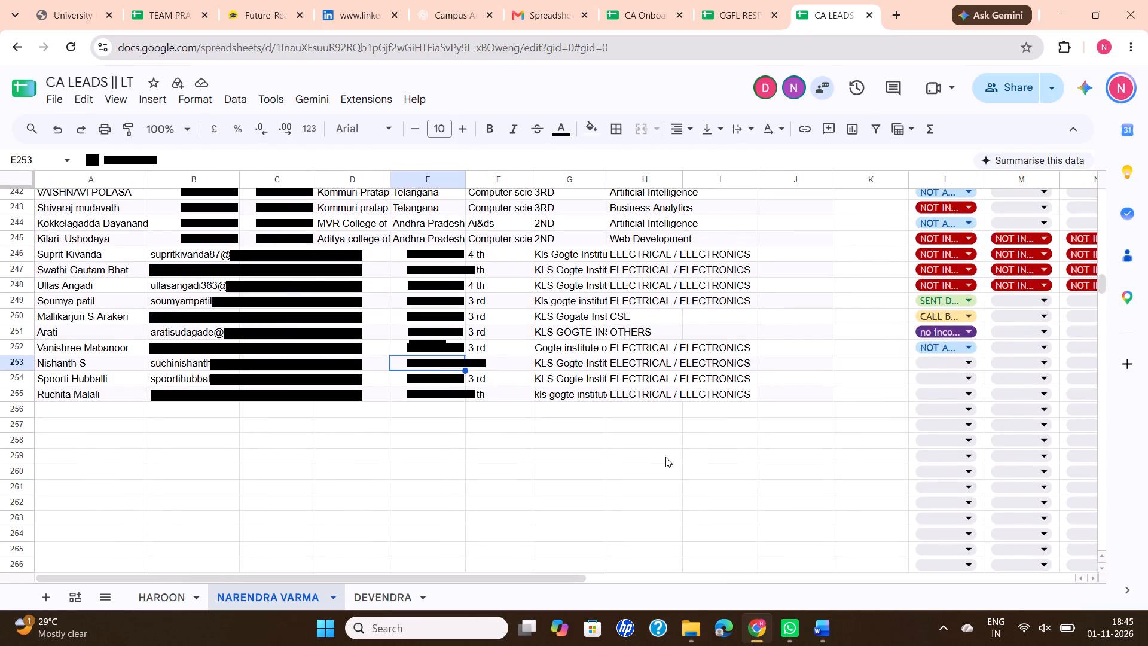
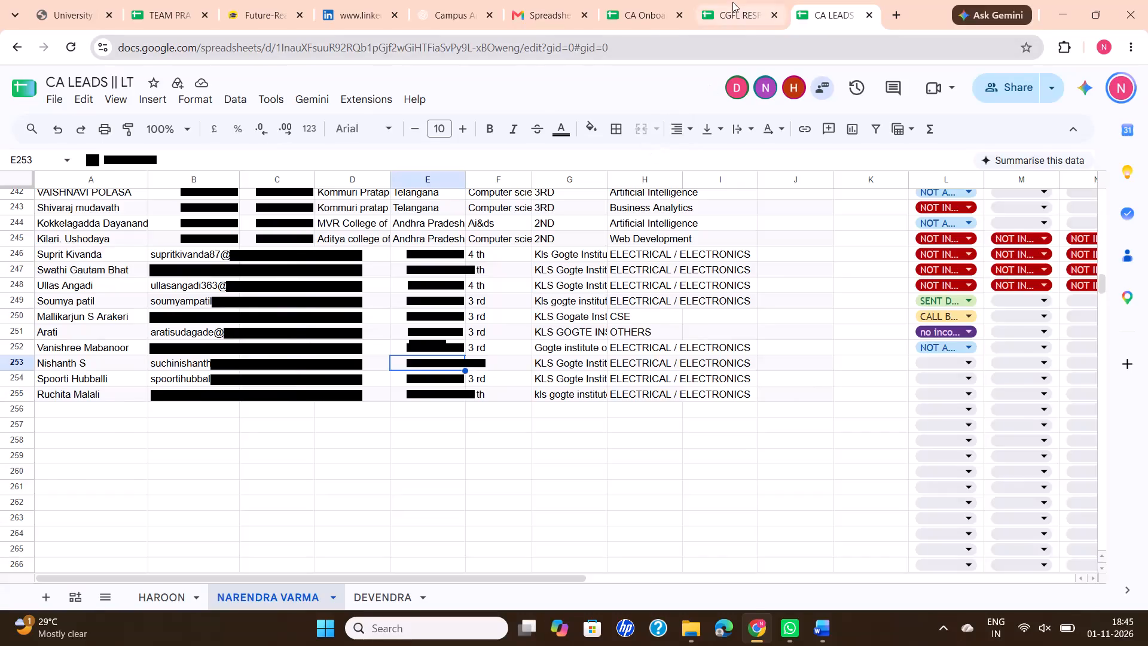
{"action": "left_click", "coordinate": [732, 2]}
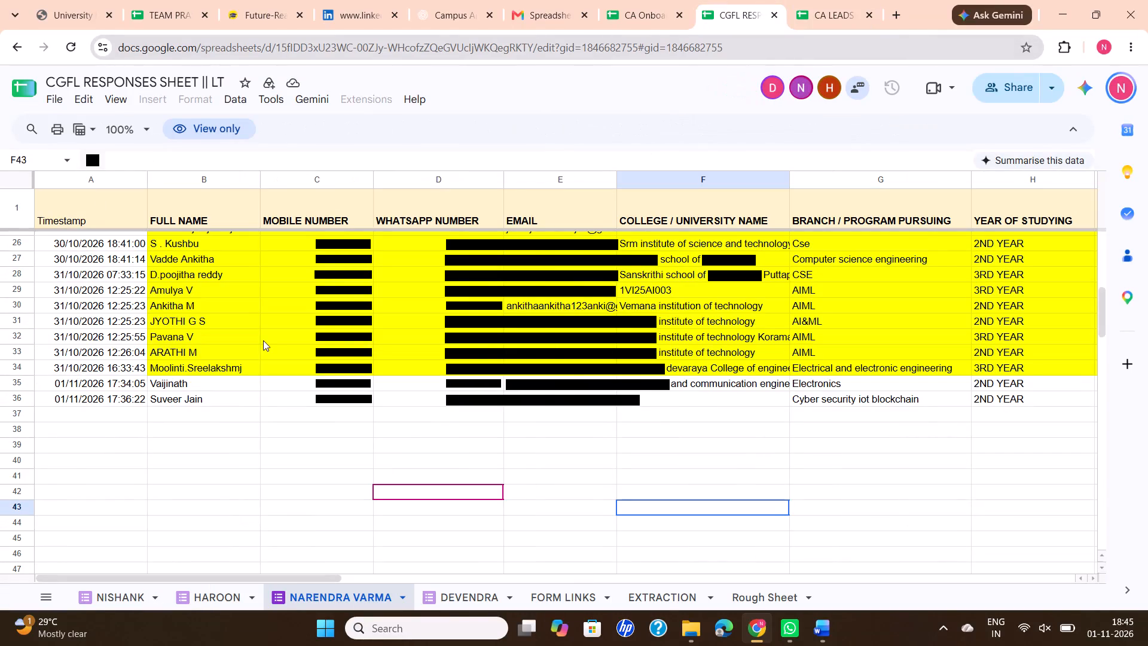
{"action": "left_click", "coordinate": [80, 59]}
{"action": "scroll", "coordinate": [330, 407], "scroll_direction": "down", "scroll_amount": 5}
{"action": "scroll", "coordinate": [330, 407], "scroll_direction": "up", "scroll_amount": 1}
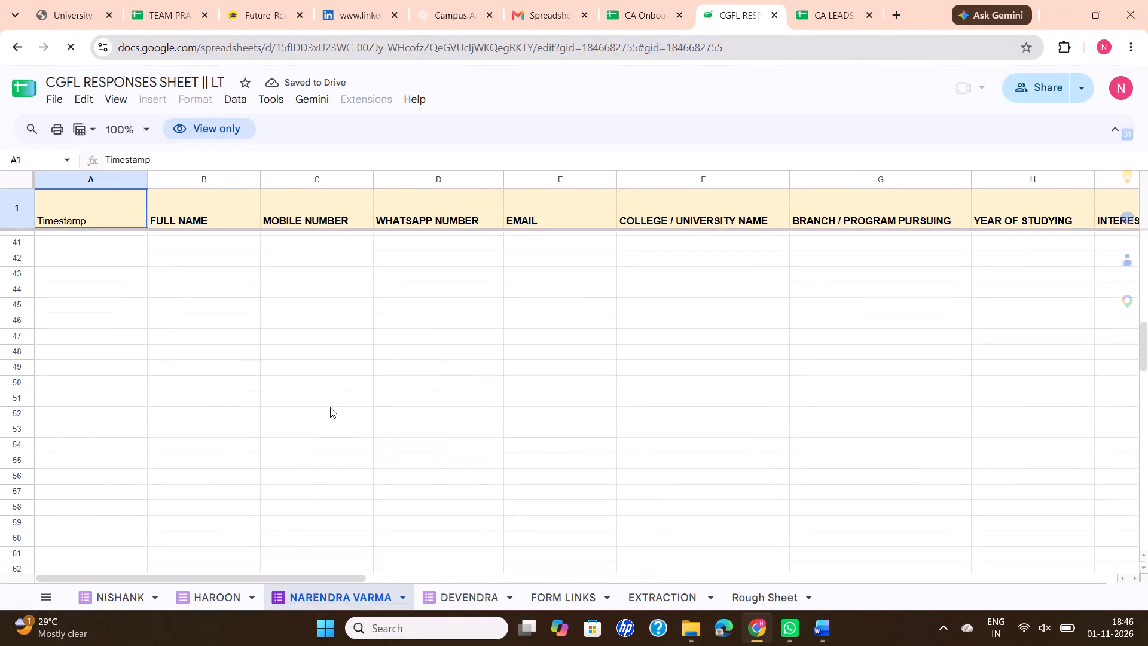
{"action": "scroll", "coordinate": [330, 407], "scroll_direction": "up", "scroll_amount": 1}
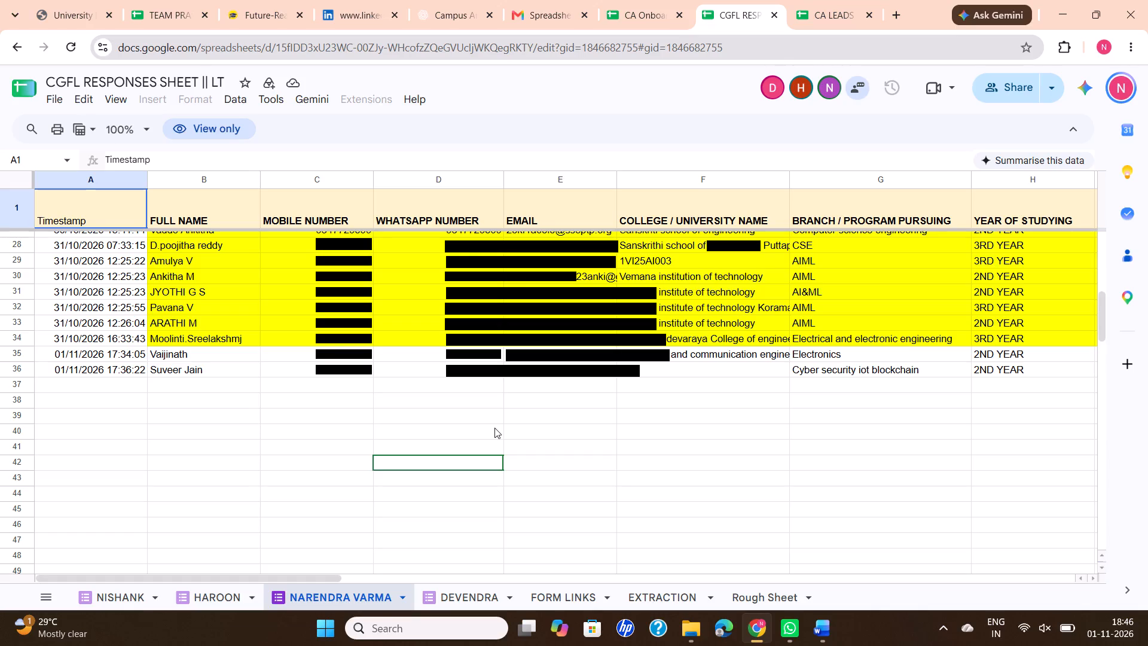
{"action": "scroll", "coordinate": [494, 428], "scroll_direction": "left", "scroll_amount": 6}
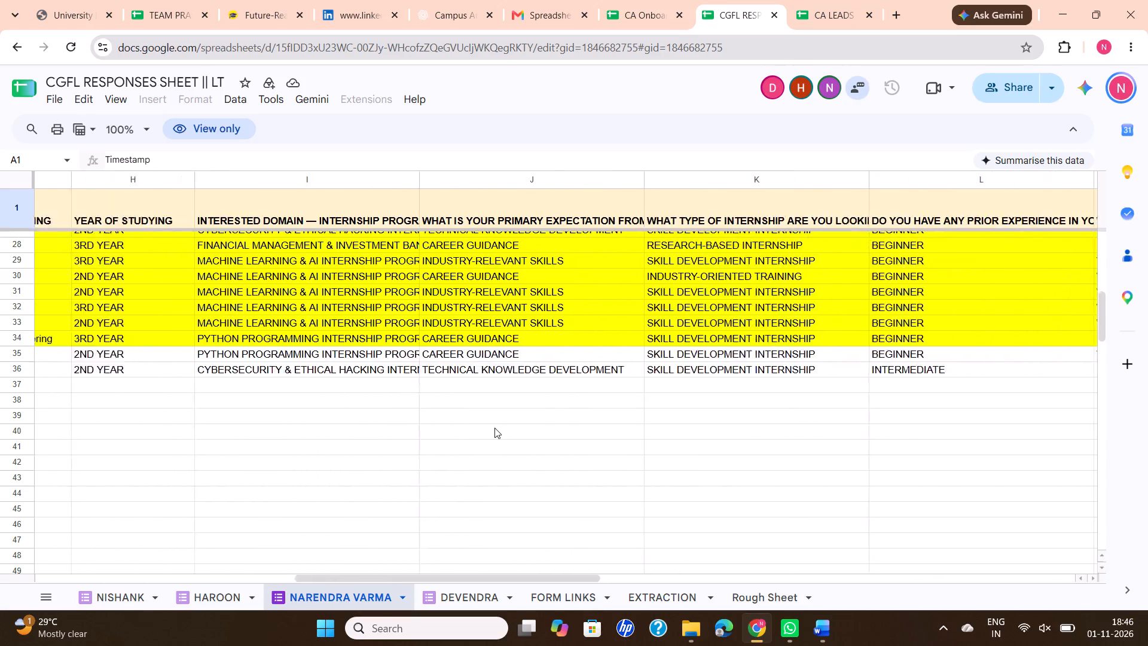
{"action": "scroll", "coordinate": [494, 428], "scroll_direction": "left", "scroll_amount": 5}
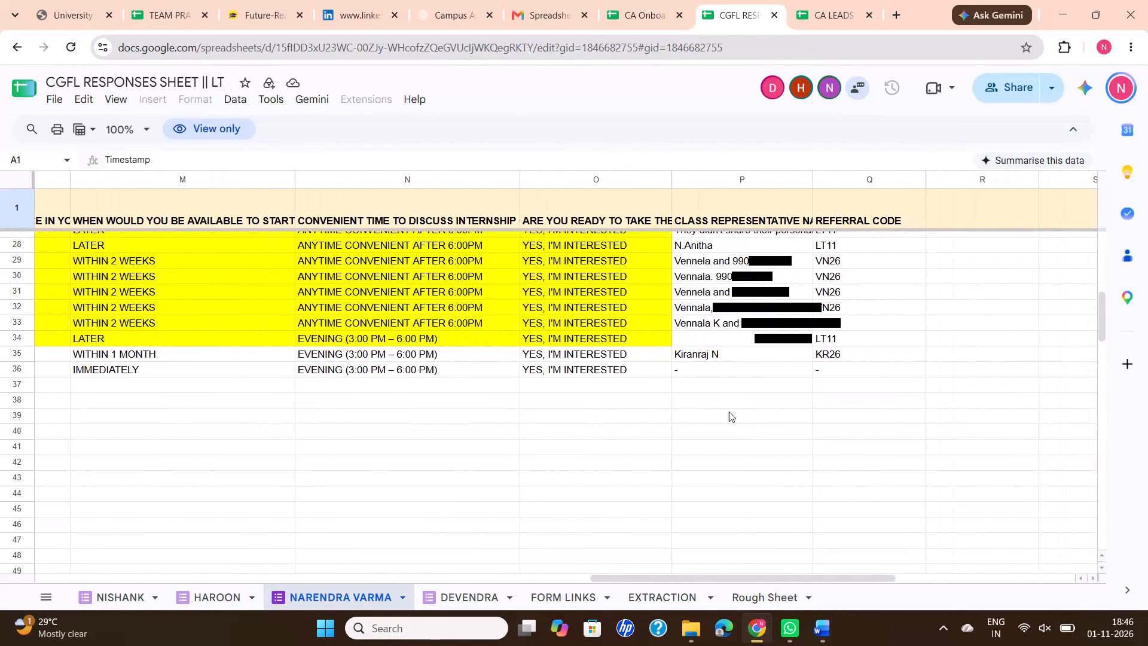
In CA LEADS, set the column L call status of the lead in row 253 to HANG UP.
{"action": "left_click", "coordinate": [831, 22]}
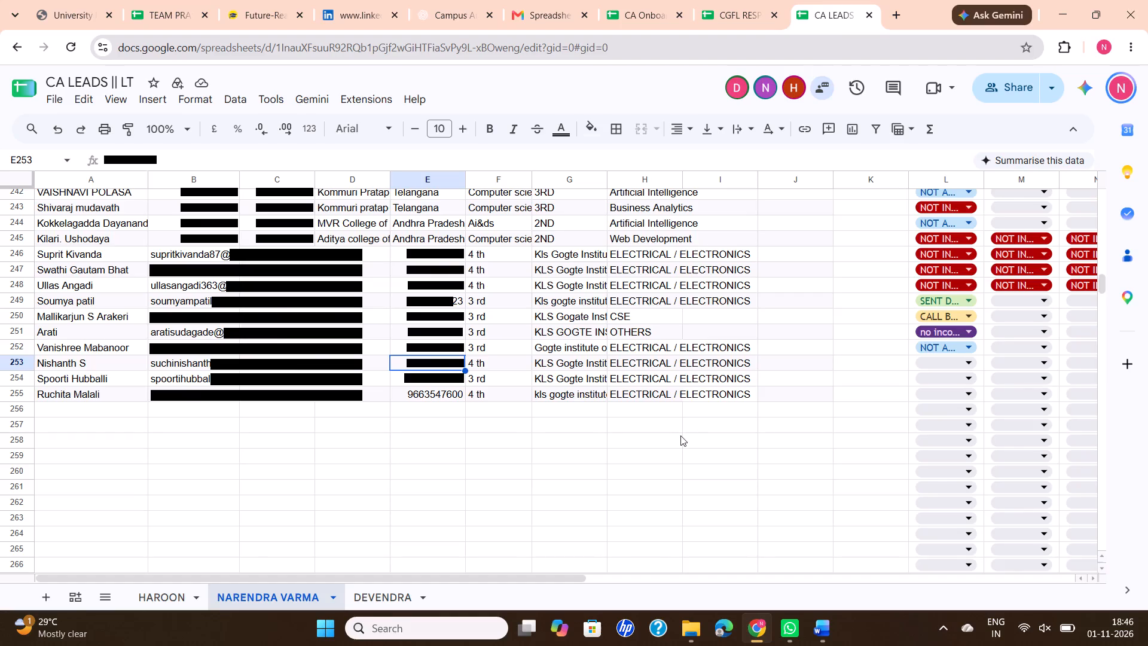
{"action": "left_click", "coordinate": [680, 435]}
{"action": "left_click_drag", "start_coordinate": [652, 412], "coordinate": [908, 358]}
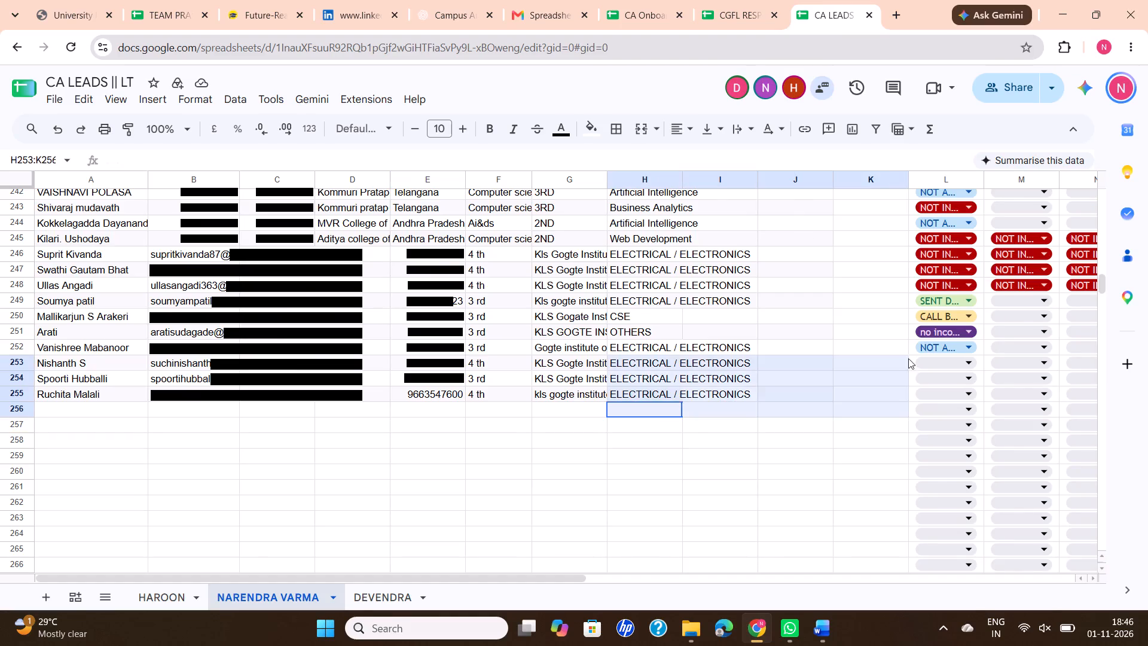
{"action": "left_click_drag", "start_coordinate": [908, 358], "coordinate": [923, 359]}
{"action": "left_click", "coordinate": [923, 359]}
{"action": "scroll", "coordinate": [937, 522], "scroll_direction": "down", "scroll_amount": 2}
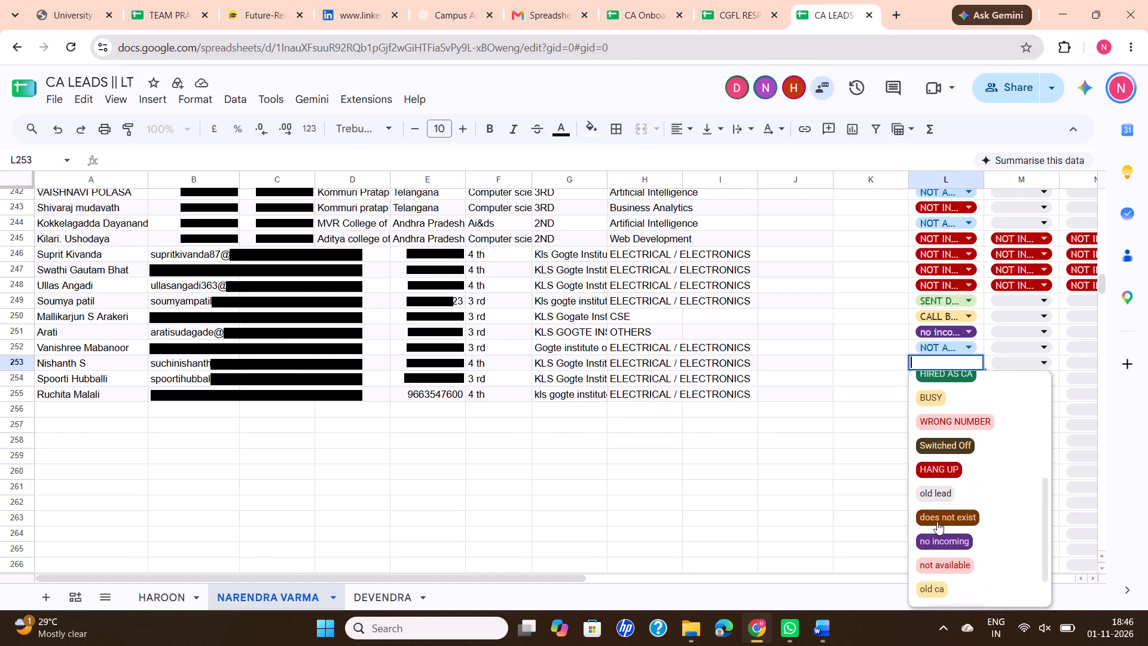
{"action": "left_click", "coordinate": [936, 462]}
{"action": "left_click", "coordinate": [880, 376]}
{"action": "scroll", "coordinate": [880, 376], "scroll_direction": "right", "scroll_amount": 6}
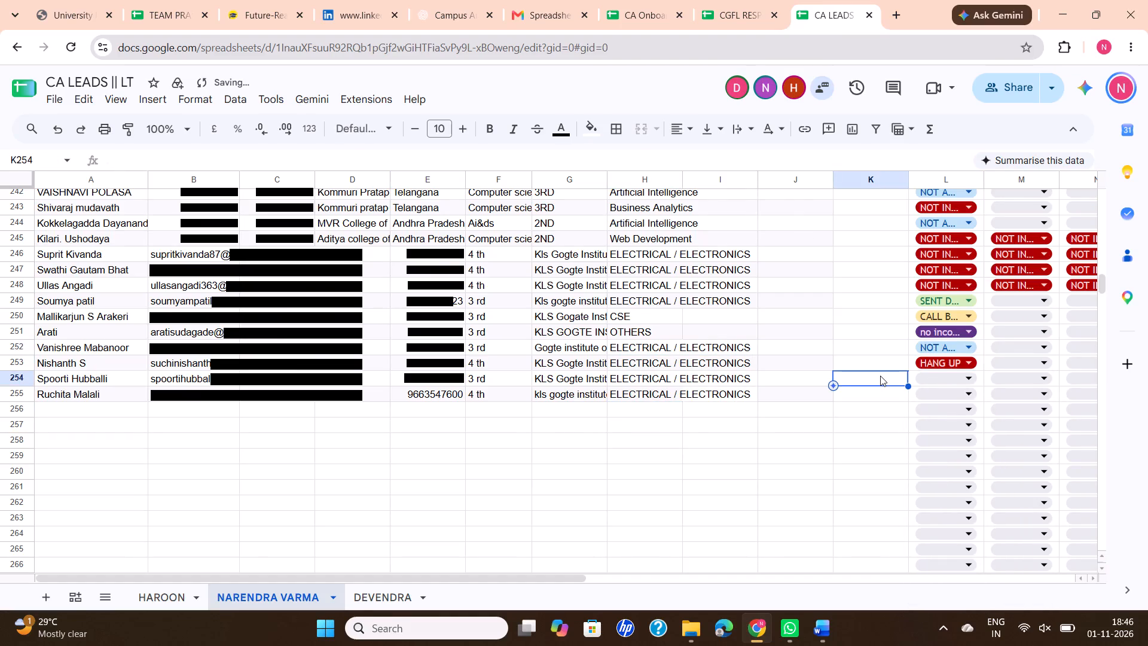
Look up the contact number of the lead in row 254.
{"action": "left_click", "coordinate": [405, 377]}
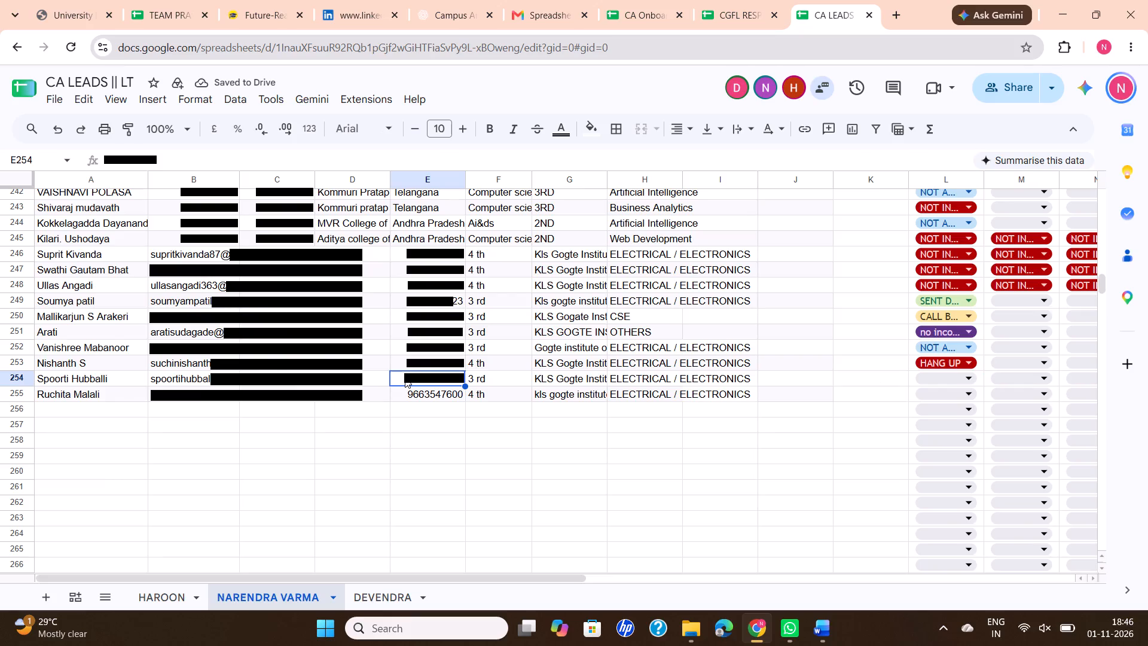
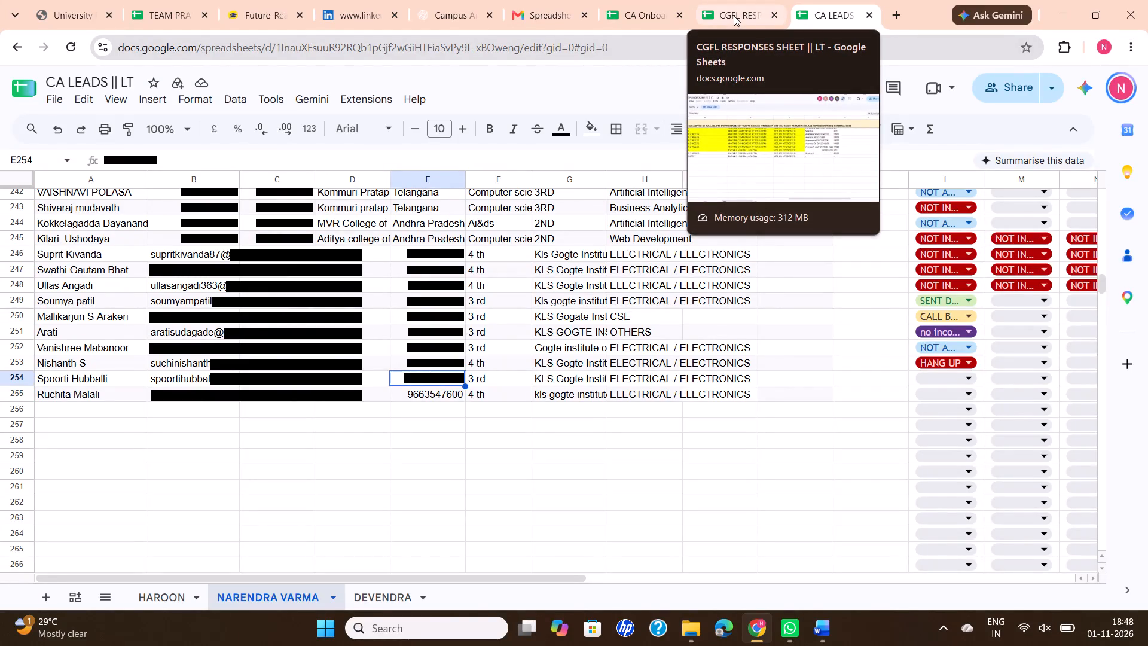
Switch to Word to view the LEAD GEN NEW TEAM calling script.
{"action": "left_click", "coordinate": [819, 639]}
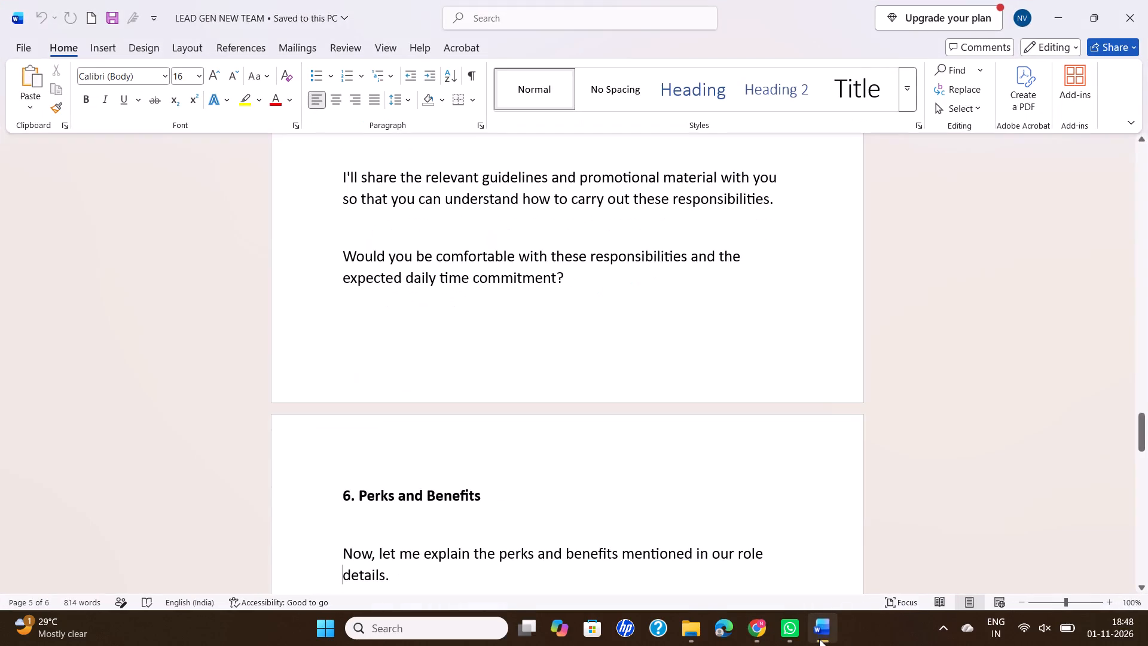
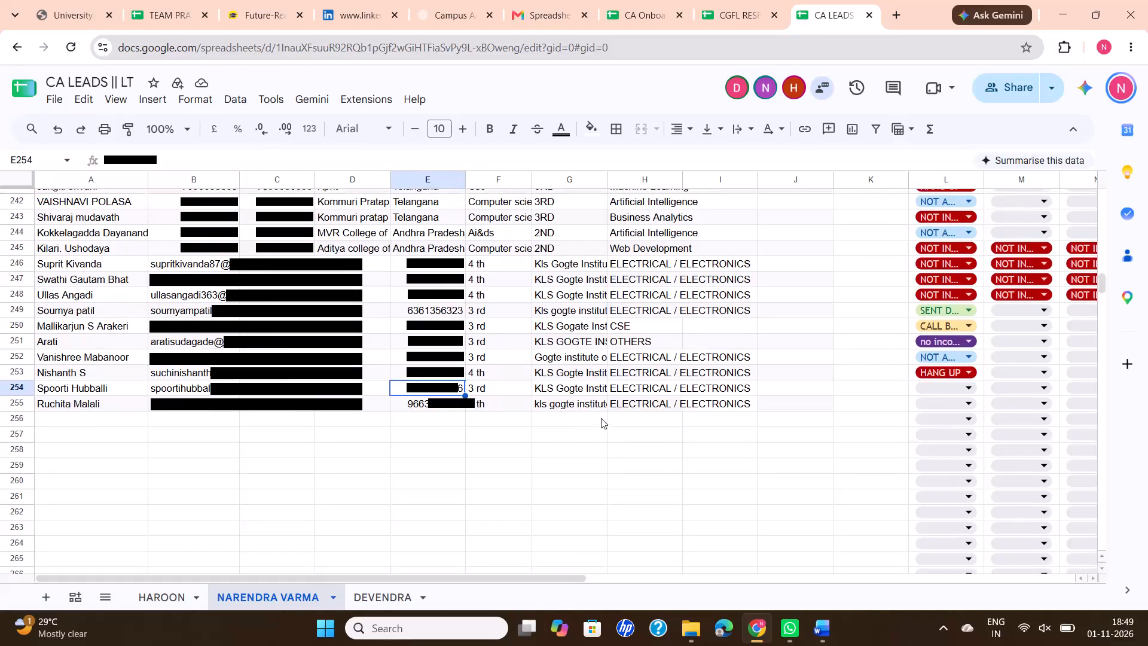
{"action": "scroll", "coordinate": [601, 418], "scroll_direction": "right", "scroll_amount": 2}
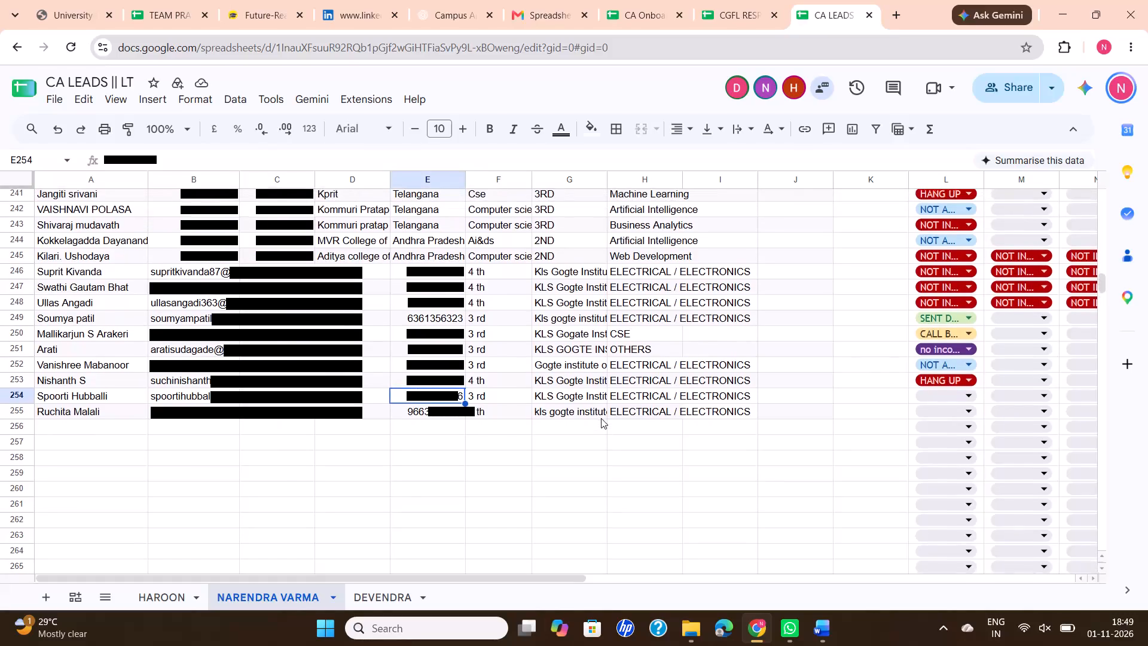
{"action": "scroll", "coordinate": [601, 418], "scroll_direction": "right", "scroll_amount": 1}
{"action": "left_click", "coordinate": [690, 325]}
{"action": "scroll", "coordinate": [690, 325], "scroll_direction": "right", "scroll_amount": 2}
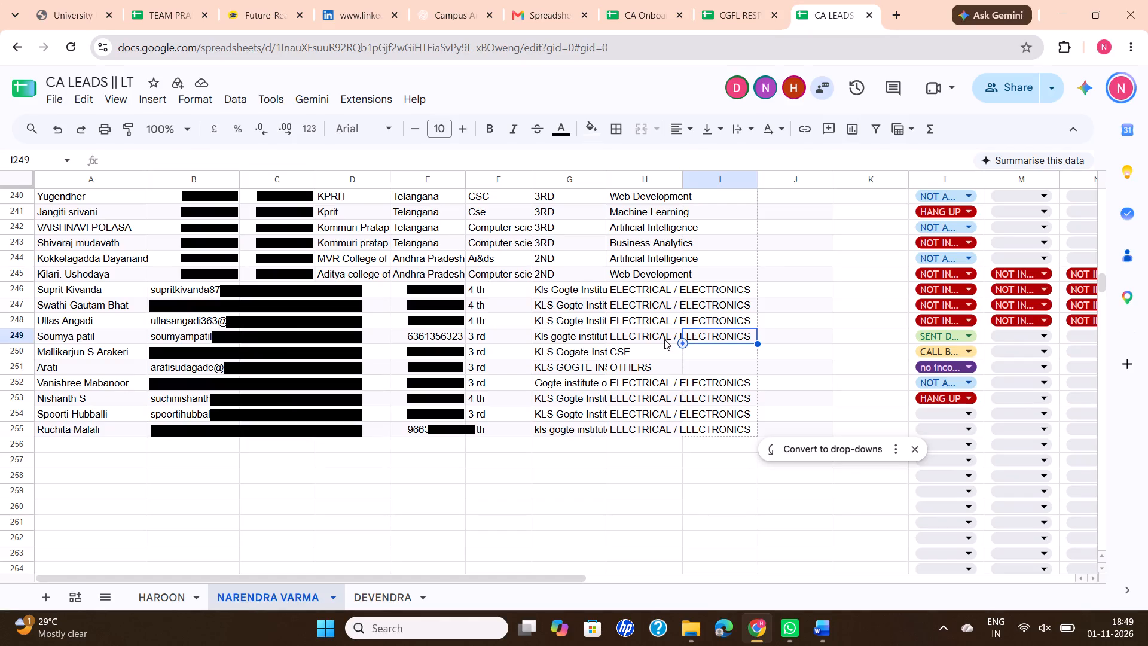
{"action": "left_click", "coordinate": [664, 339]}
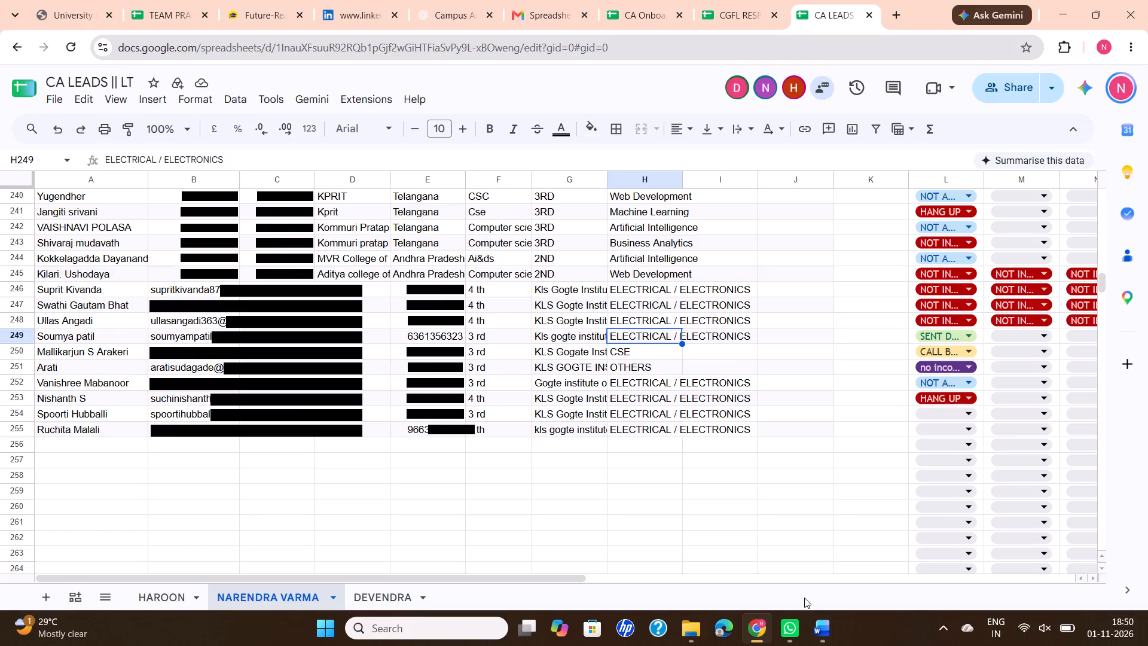
Switch to the LEAD GEN NEW TEAM script in Word and read from Perks and Benefits to Closing the Call.
{"action": "left_click", "coordinate": [829, 624]}
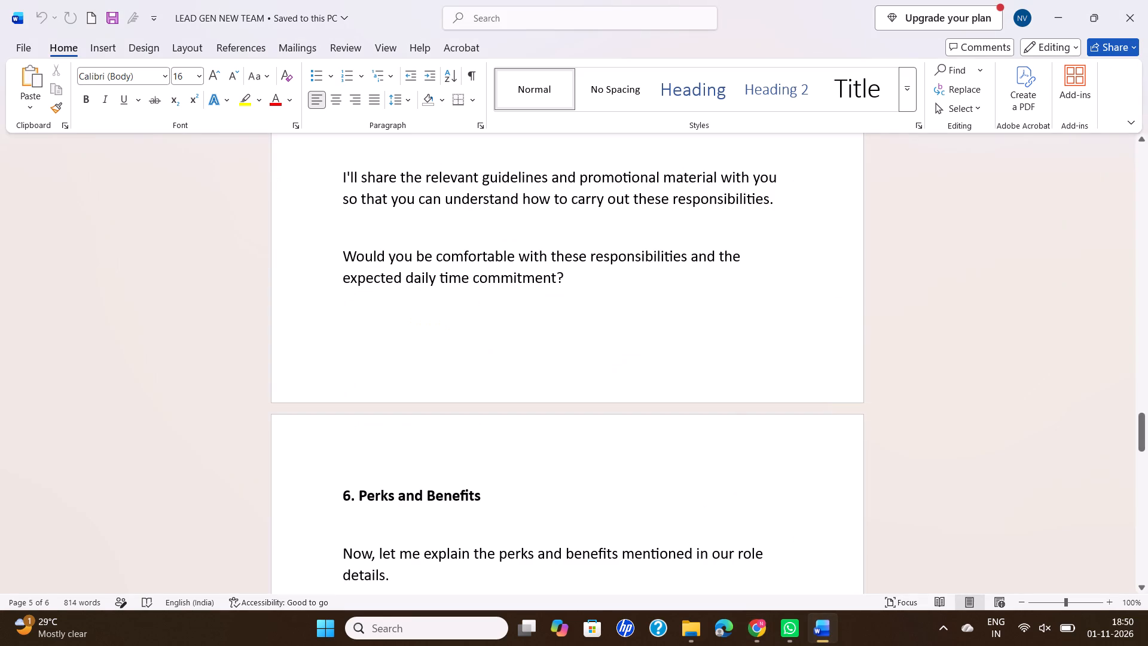
{"action": "key", "text": "Down"}
{"action": "key", "text": "Down"}
{"action": "key", "text": "Down"}
{"action": "key", "text": "Down"}
{"action": "key", "text": "Down"}
{"action": "key", "text": "Down"}
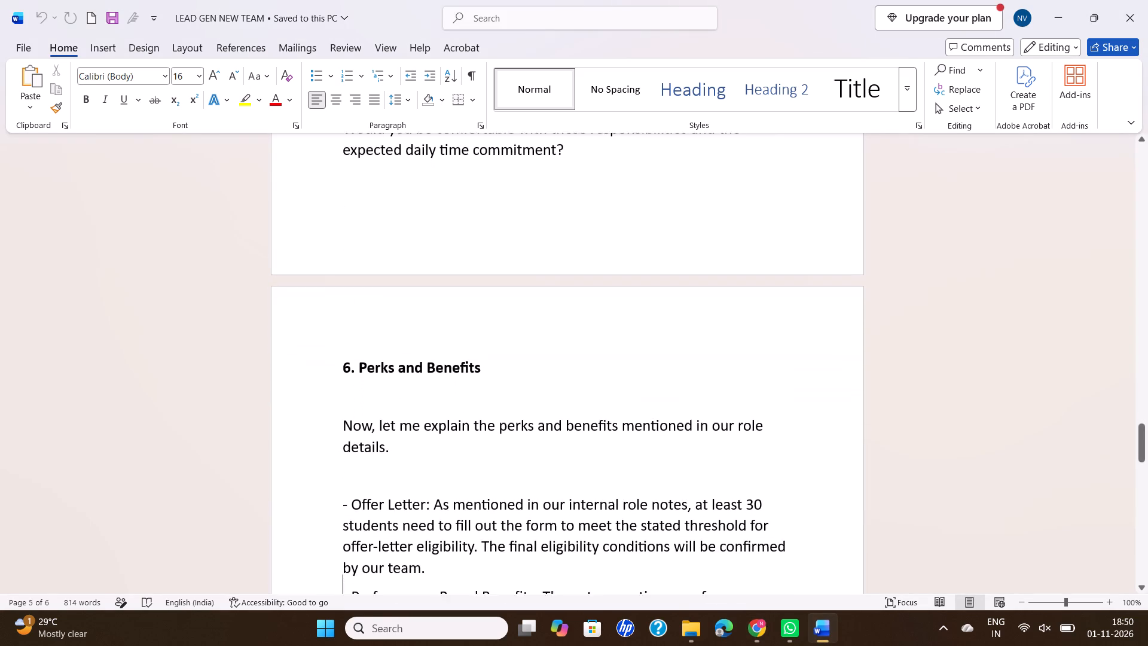
{"action": "key", "text": "Down"}
{"action": "key", "text": "Down"}
{"action": "key", "text": "Down"}
{"action": "key", "text": "Down"}
{"action": "key", "text": "Down"}
{"action": "key", "text": "Down"}
{"action": "key", "text": "Down"}
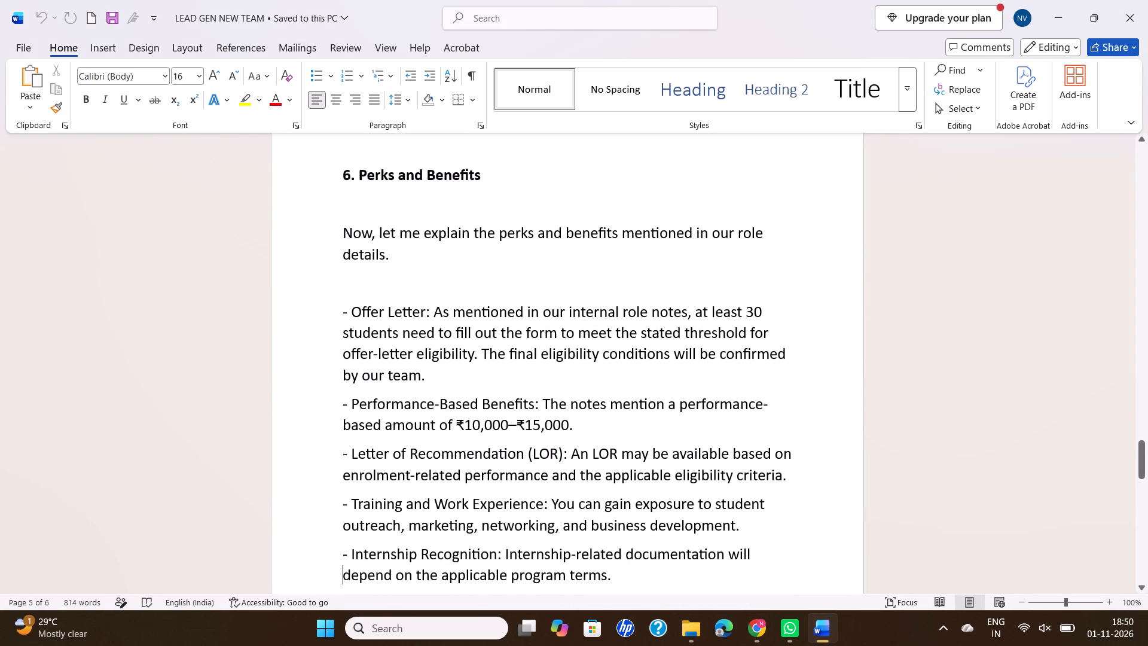
{"action": "key", "text": "Down"}
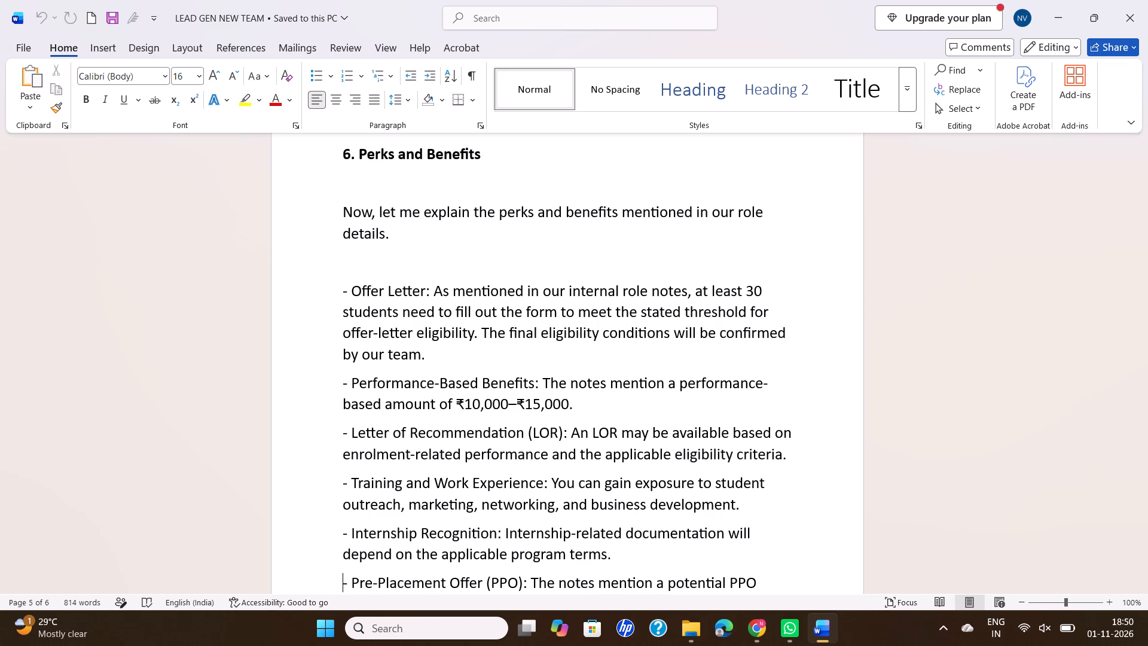
{"action": "key", "text": "Down"}
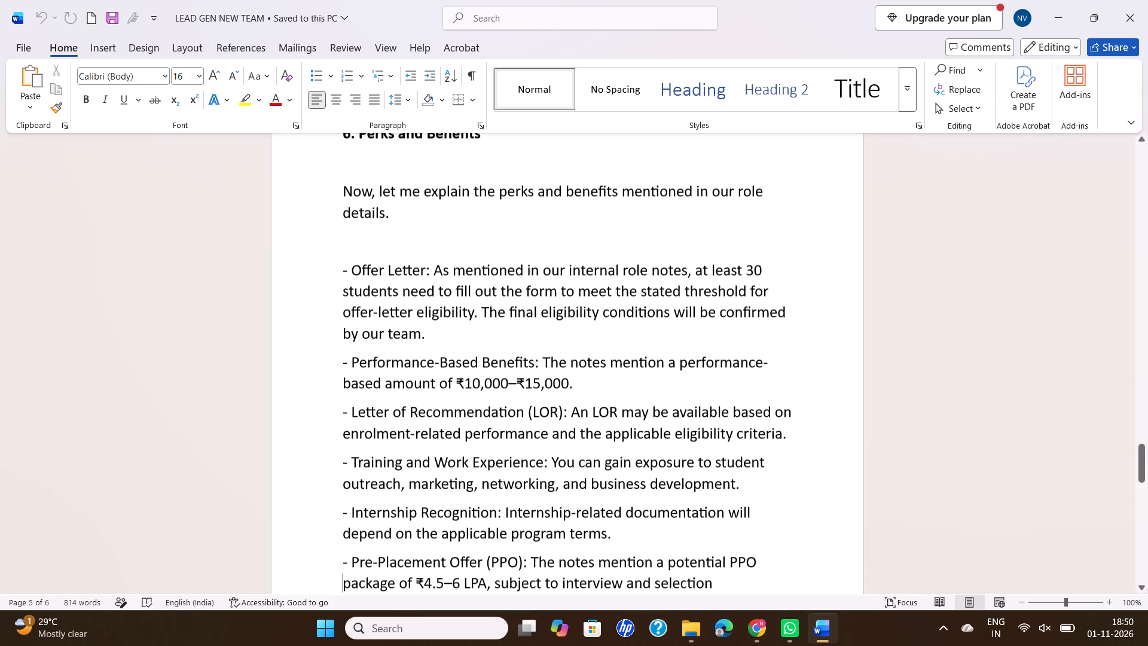
{"action": "key", "text": "Down"}
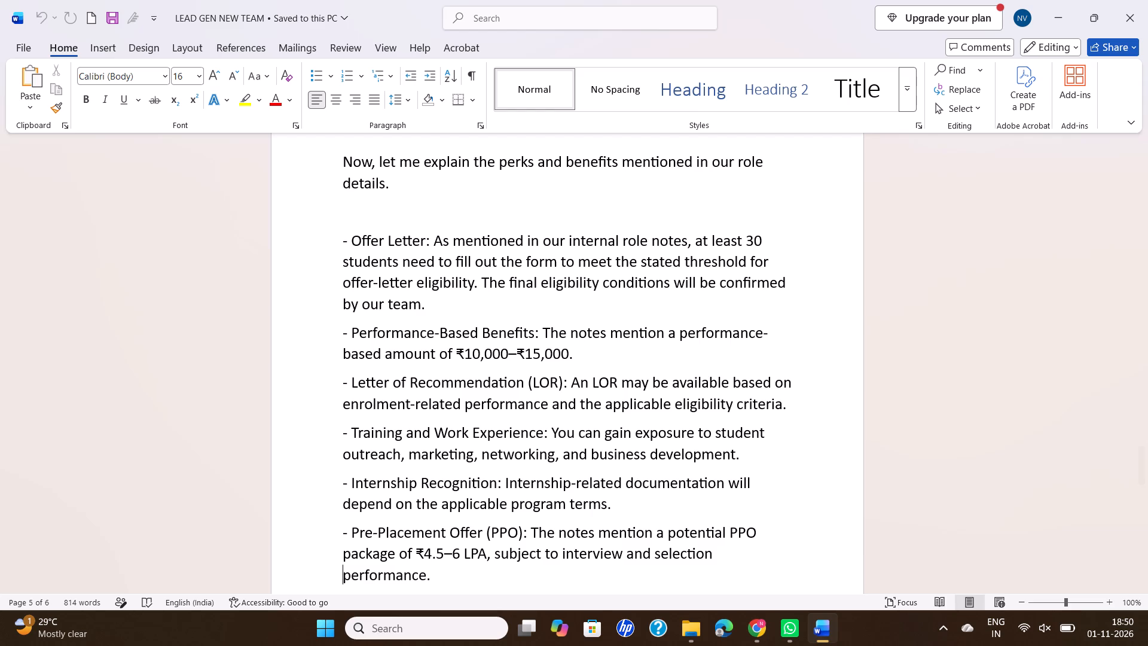
{"action": "key", "text": "Down"}
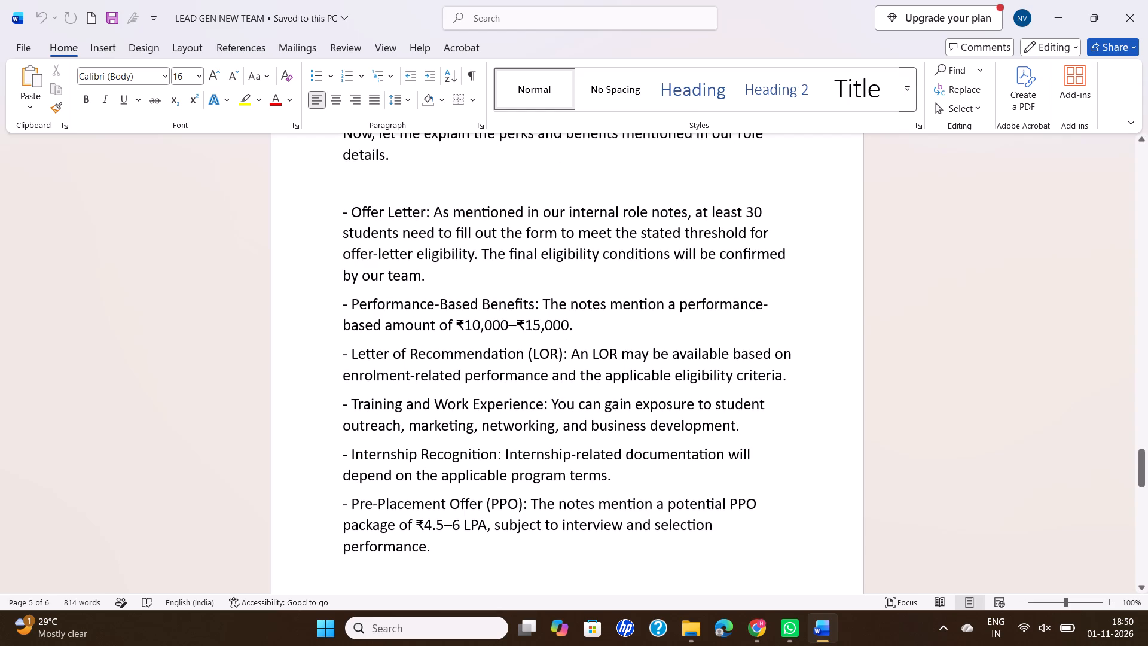
Read the rest of the perks and benefits section of the calling script, through the PPO and the applicable conditions.
{"action": "key", "text": "Down"}
{"action": "key", "text": "Down"}
{"action": "key", "text": "Down"}
{"action": "key", "text": "Down"}
{"action": "key", "text": "Down"}
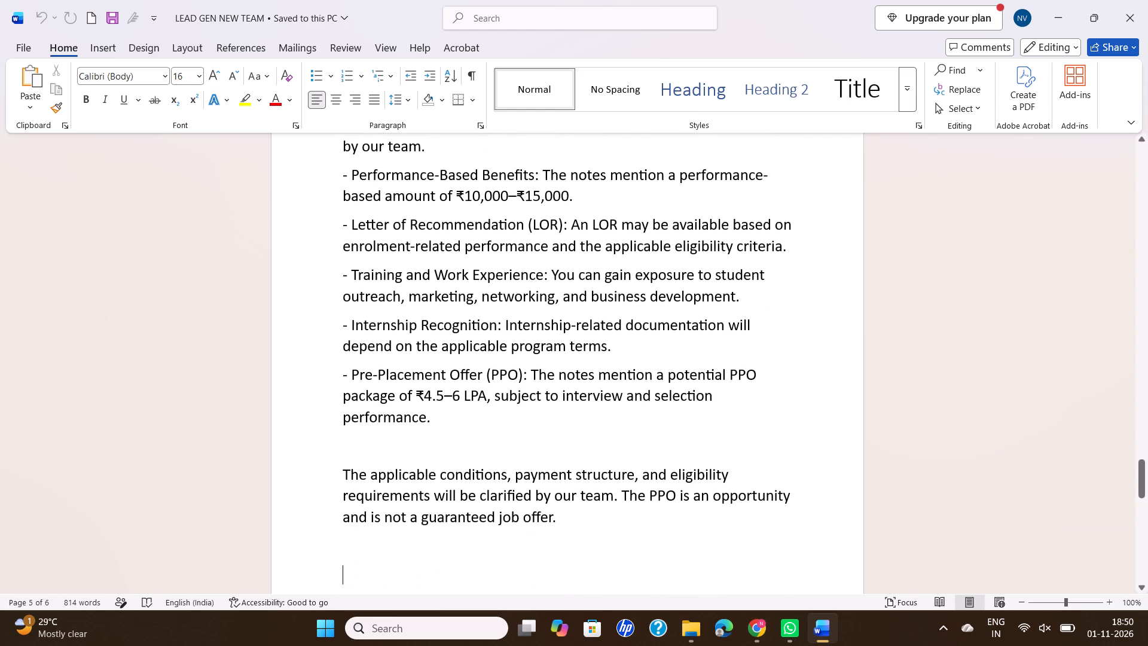
{"action": "key", "text": "Down"}
{"action": "key", "text": "Down"}
{"action": "key", "text": "Down"}
{"action": "key", "text": "Down"}
{"action": "key", "text": "Down"}
{"action": "key", "text": "Down"}
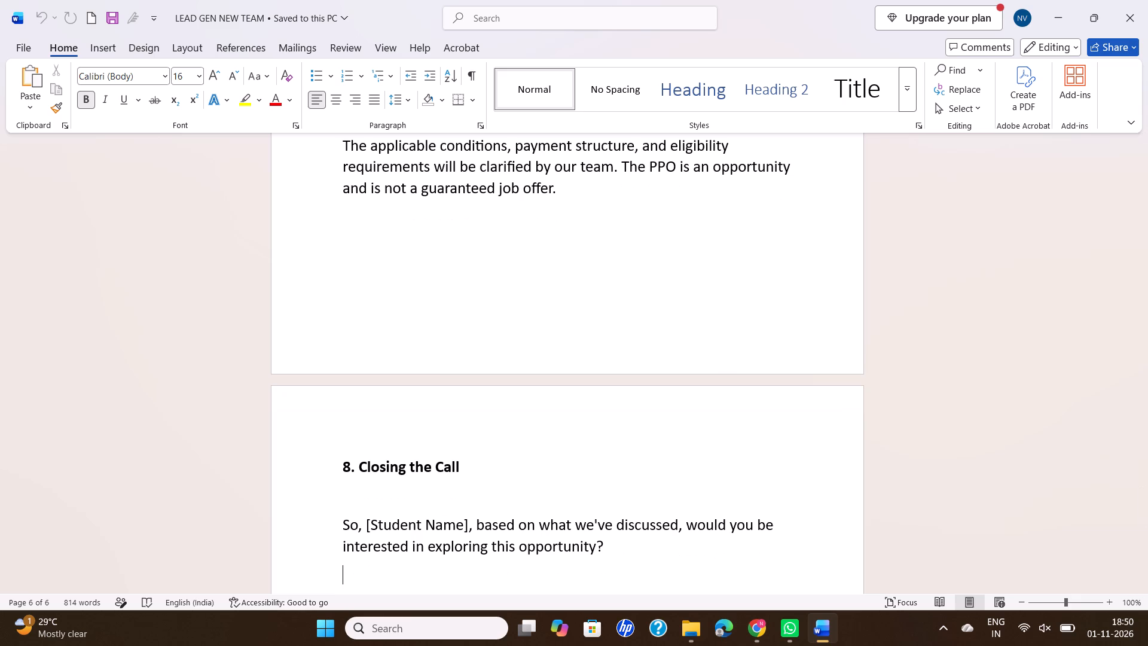
Read section 8, Closing the Call, including the If YES reply and the closing thank-you.
{"action": "key", "text": "Down"}
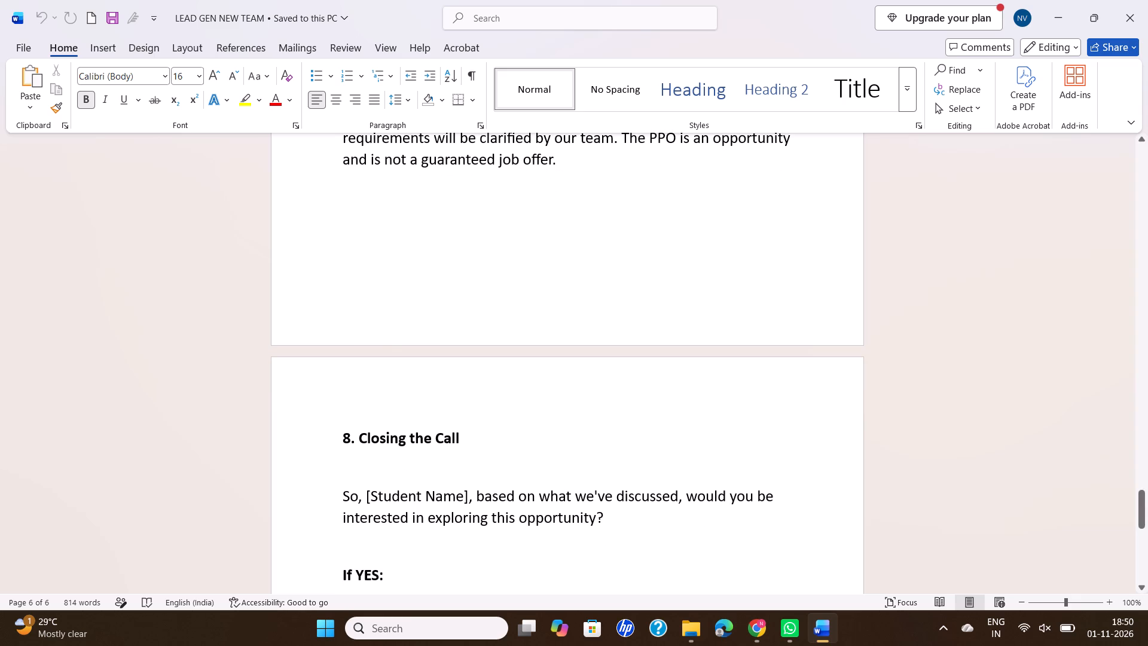
{"action": "key", "text": "Down"}
{"action": "key", "text": "Down"}
{"action": "key", "text": "Down"}
{"action": "key", "text": "Down"}
{"action": "key", "text": "Down"}
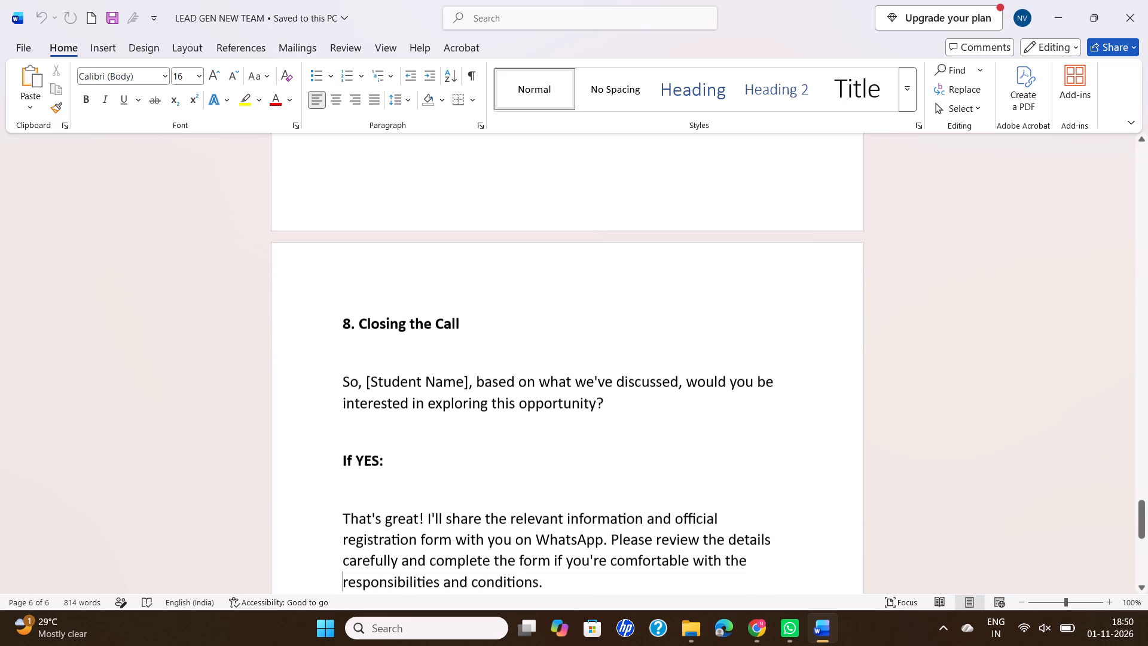
{"action": "key", "text": "Down"}
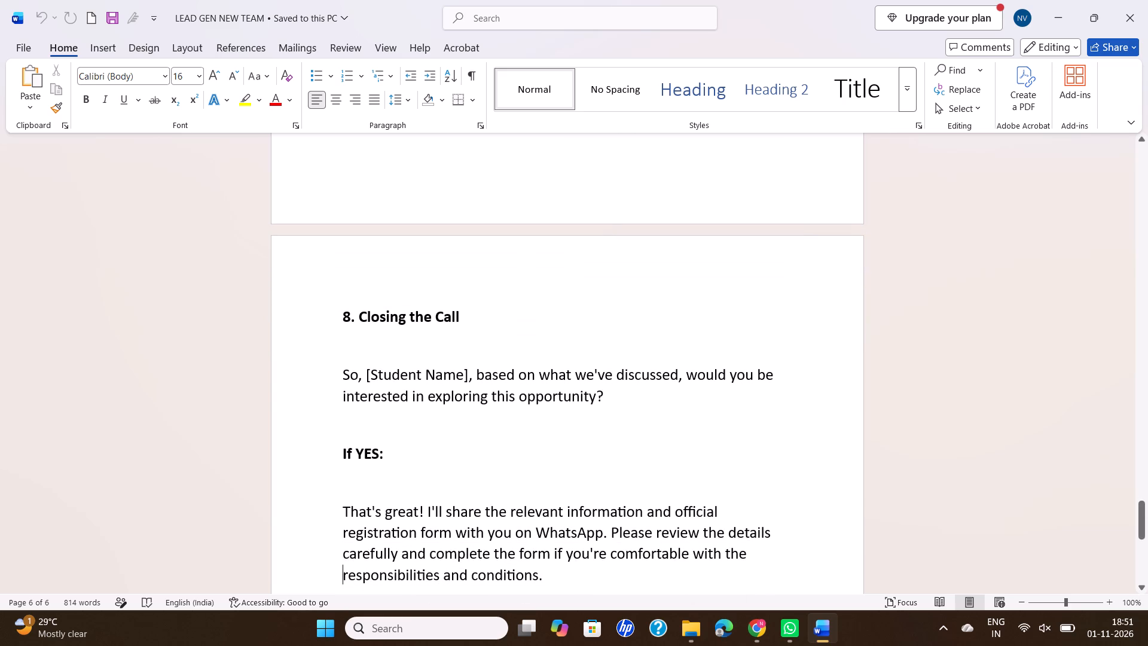
{"action": "key", "text": "Down"}
{"action": "key", "text": "Down"}
{"action": "key", "text": "Down"}
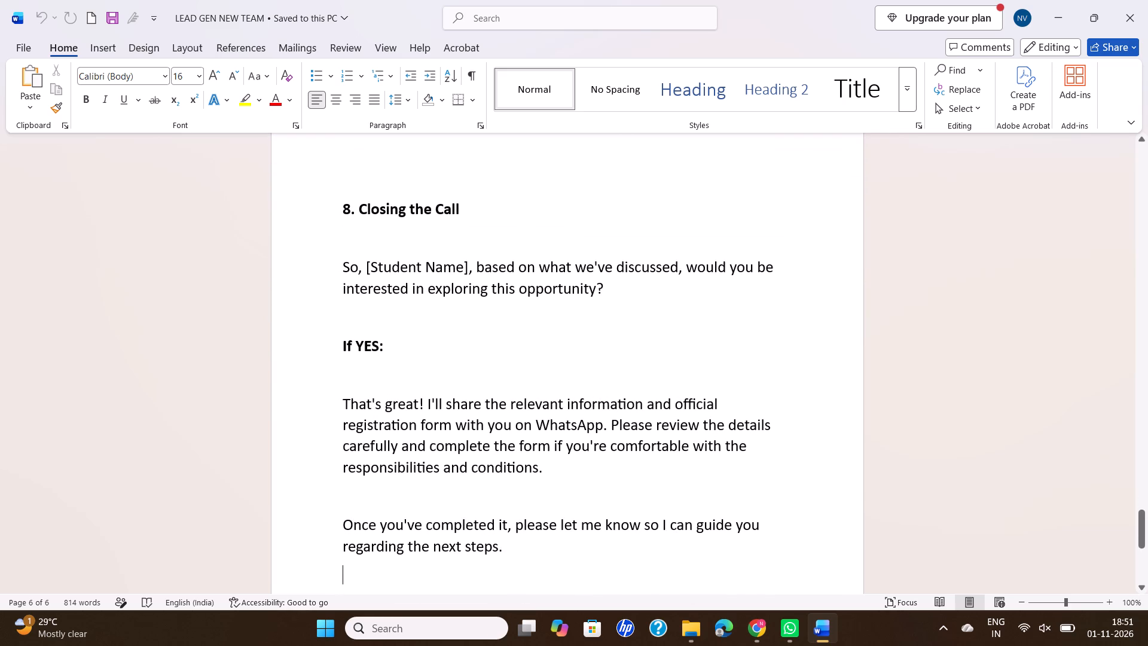
{"action": "key", "text": "Down"}
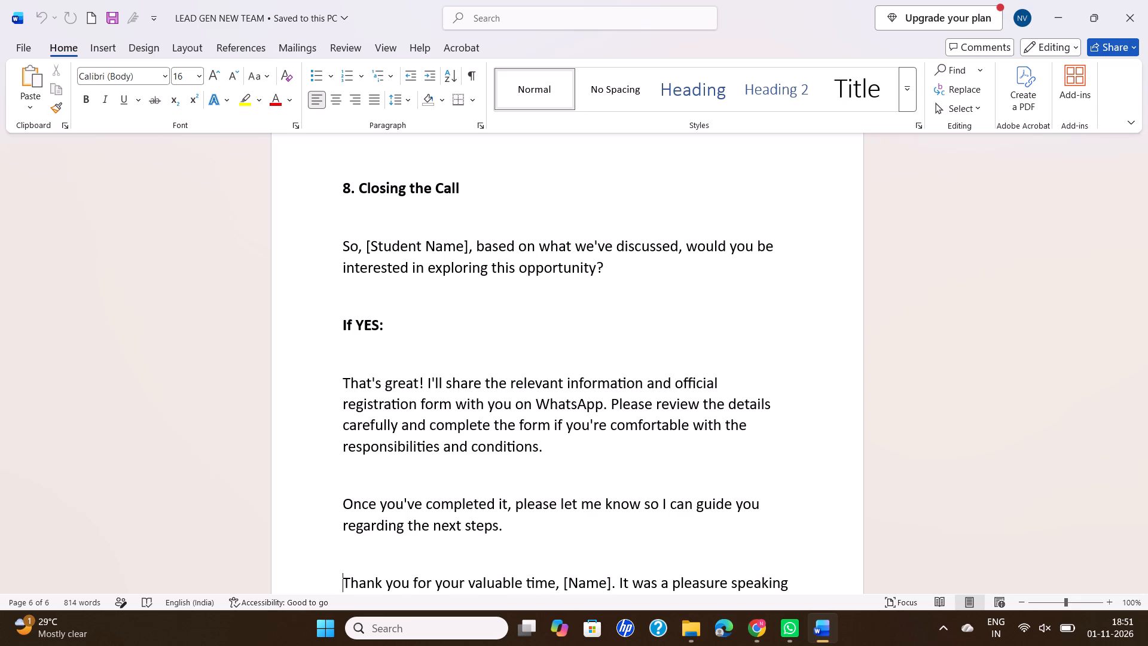
{"action": "key", "text": "Down"}
{"action": "key", "text": "Down"}
{"action": "key", "text": "Down"}
{"action": "key", "text": "Down"}
{"action": "key", "text": "Down"}
Go back up through the script from the closing thank-you to the end of the perks and benefits section.
{"action": "key", "text": "Up"}
{"action": "key", "text": "Up"}
{"action": "key", "text": "Up"}
{"action": "key", "text": "Up"}
{"action": "key", "text": "Up"}
{"action": "key", "text": "Up"}
{"action": "key", "text": "Up"}
{"action": "key", "text": "Up"}
{"action": "key", "text": "Up"}
{"action": "key", "text": "Up"}
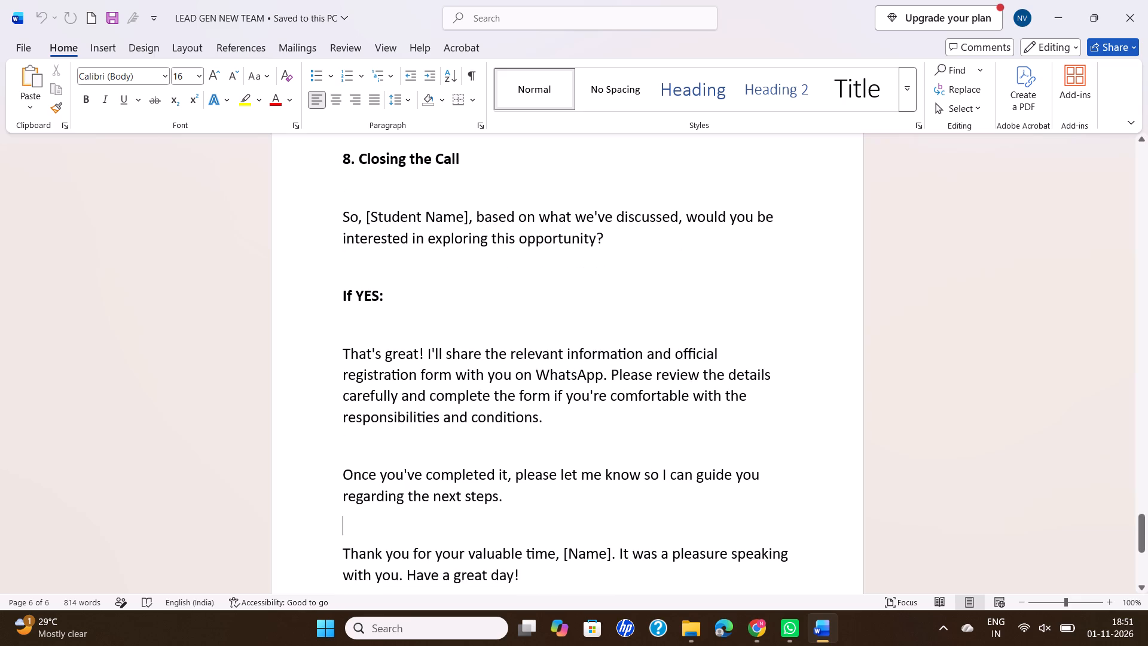
{"action": "key", "text": "Up"}
{"action": "key", "text": "Up"}
{"action": "key", "text": "Up"}
{"action": "key", "text": "Up"}
{"action": "key", "text": "Up"}
{"action": "key", "text": "Up"}
{"action": "key", "text": "Up"}
{"action": "key", "text": "Up"}
{"action": "key", "text": "Up"}
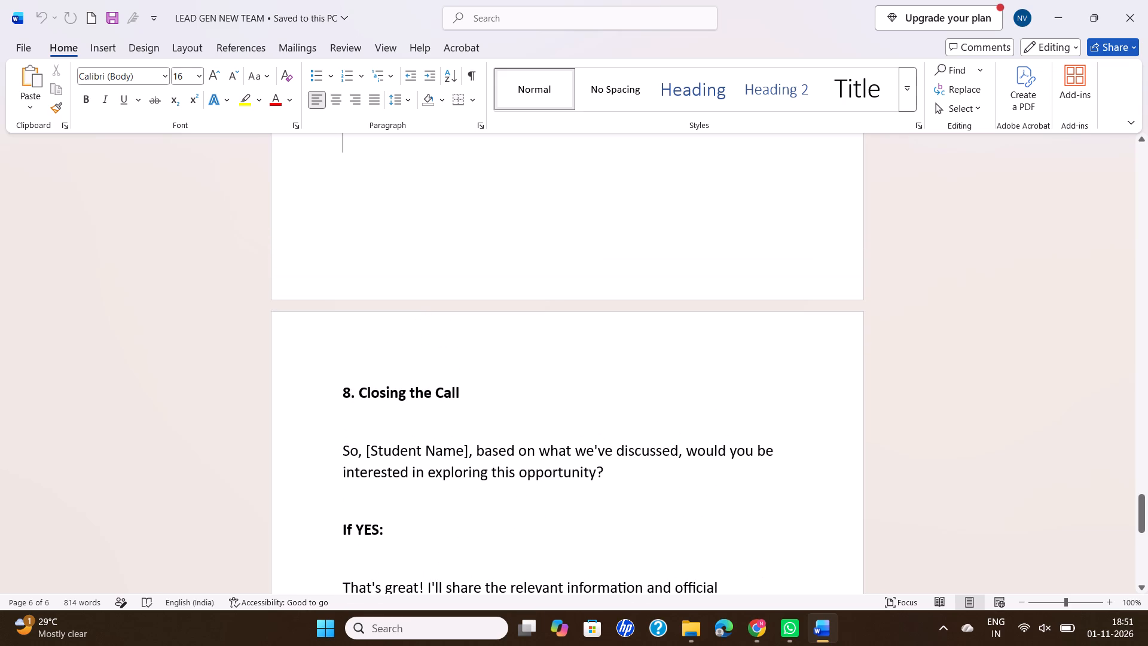
Go back up the script and reread the Perks and Benefits section up to its heading.
{"action": "key", "text": "Up"}
{"action": "key", "text": "Up"}
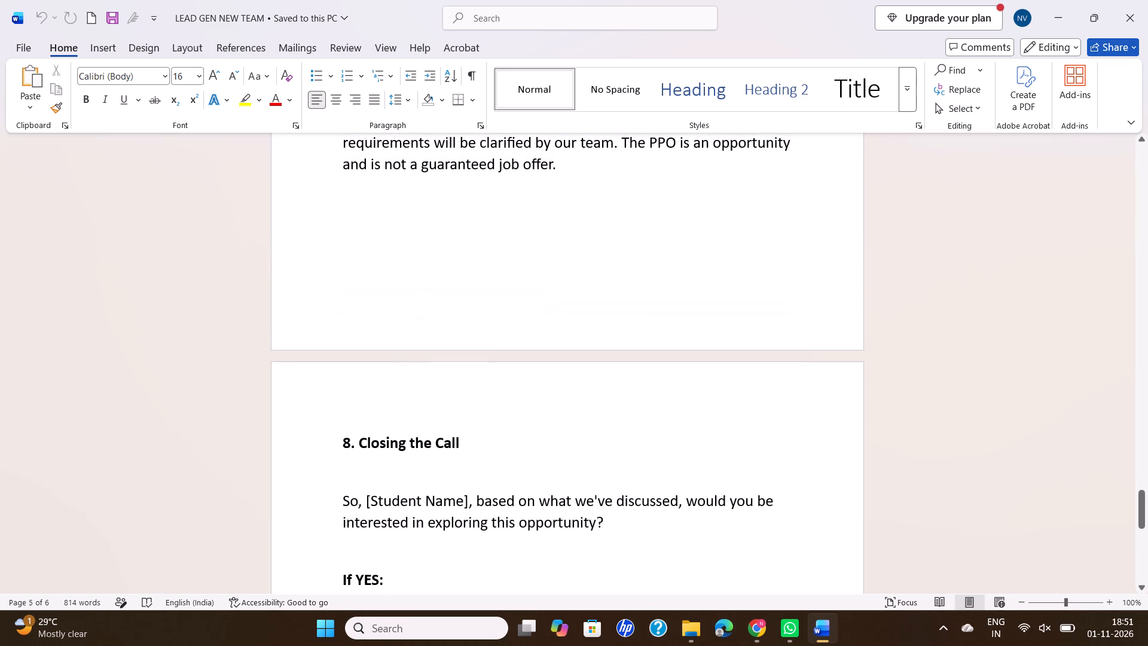
{"action": "key", "text": "Up"}
{"action": "key", "text": "Up"}
{"action": "key", "text": "Up"}
{"action": "key", "text": "Up"}
{"action": "key", "text": "Up"}
{"action": "key", "text": "Up"}
{"action": "key", "text": "Up"}
{"action": "key", "text": "Up"}
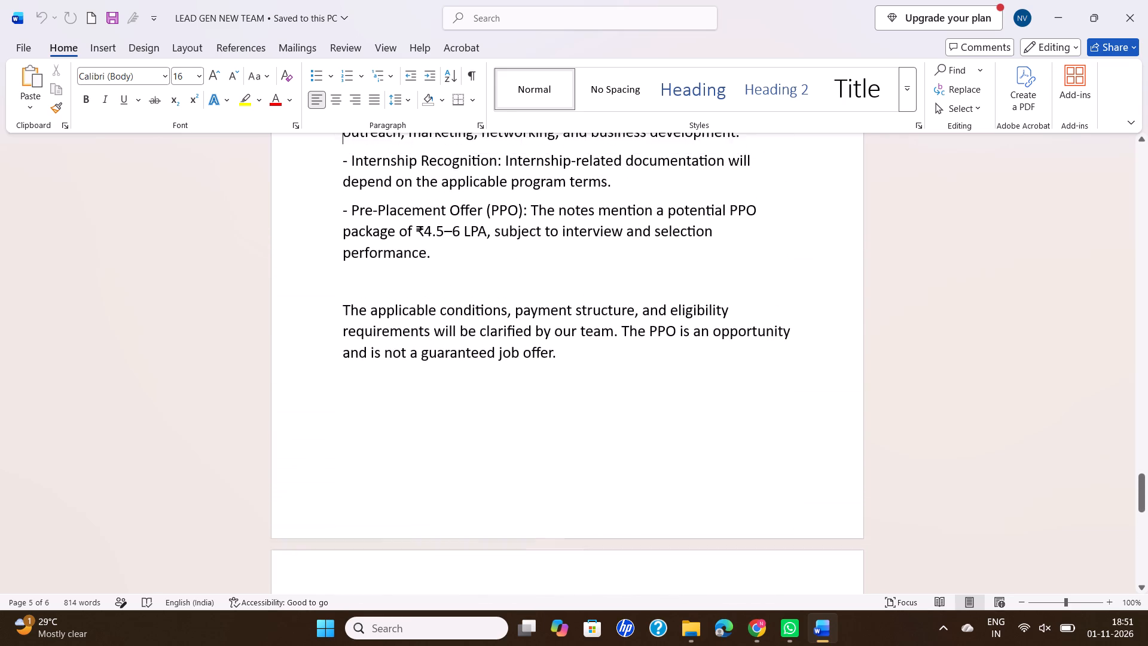
{"action": "key", "text": "Up"}
{"action": "key", "text": "Up"}
{"action": "key", "text": "Up"}
{"action": "key", "text": "Up"}
{"action": "key", "text": "Up"}
{"action": "key", "text": "Up"}
{"action": "key", "text": "Up"}
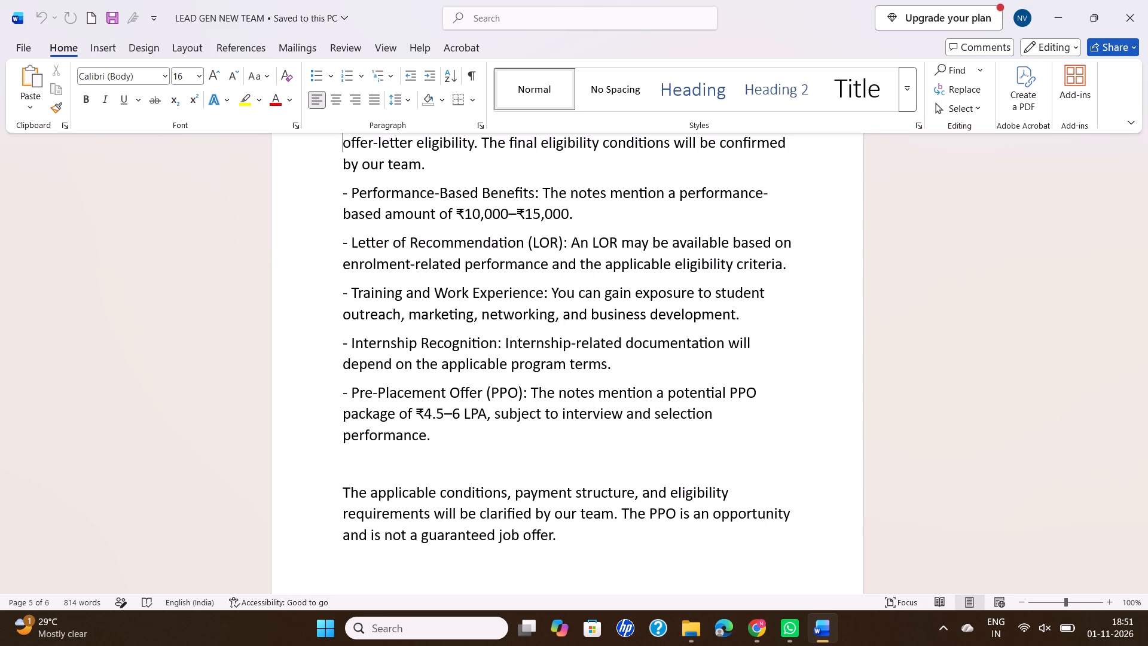
{"action": "key", "text": "Up"}
{"action": "key", "text": "Up"}
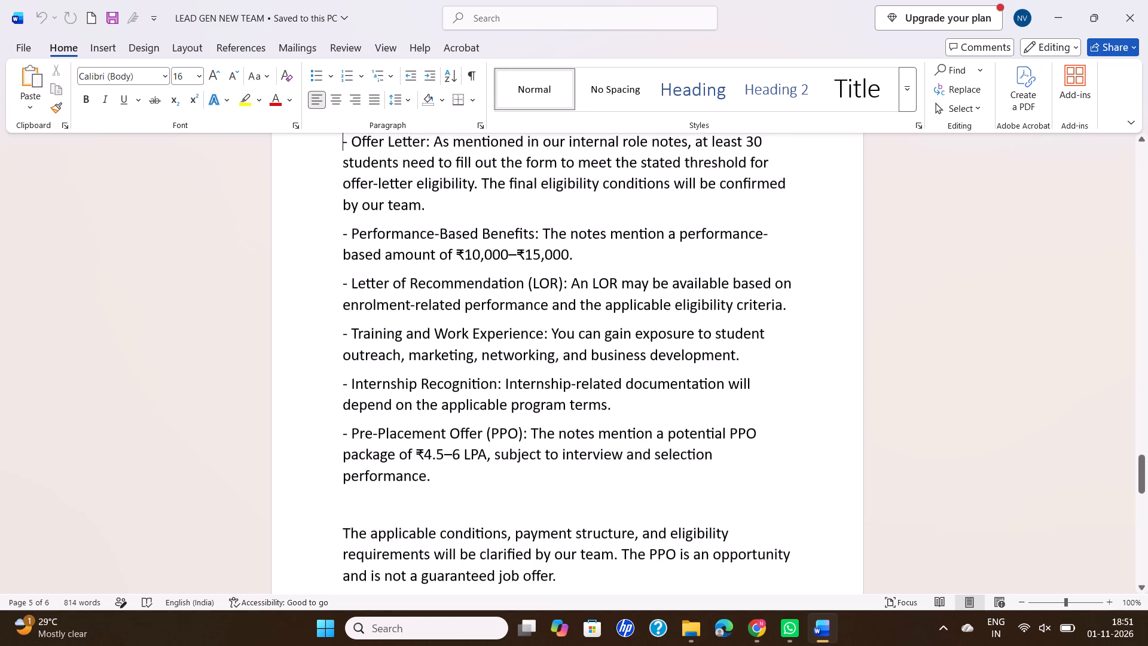
{"action": "key", "text": "Up"}
{"action": "key", "text": "Up"}
{"action": "key", "text": "Up"}
{"action": "key", "text": "Up"}
{"action": "key", "text": "Up"}
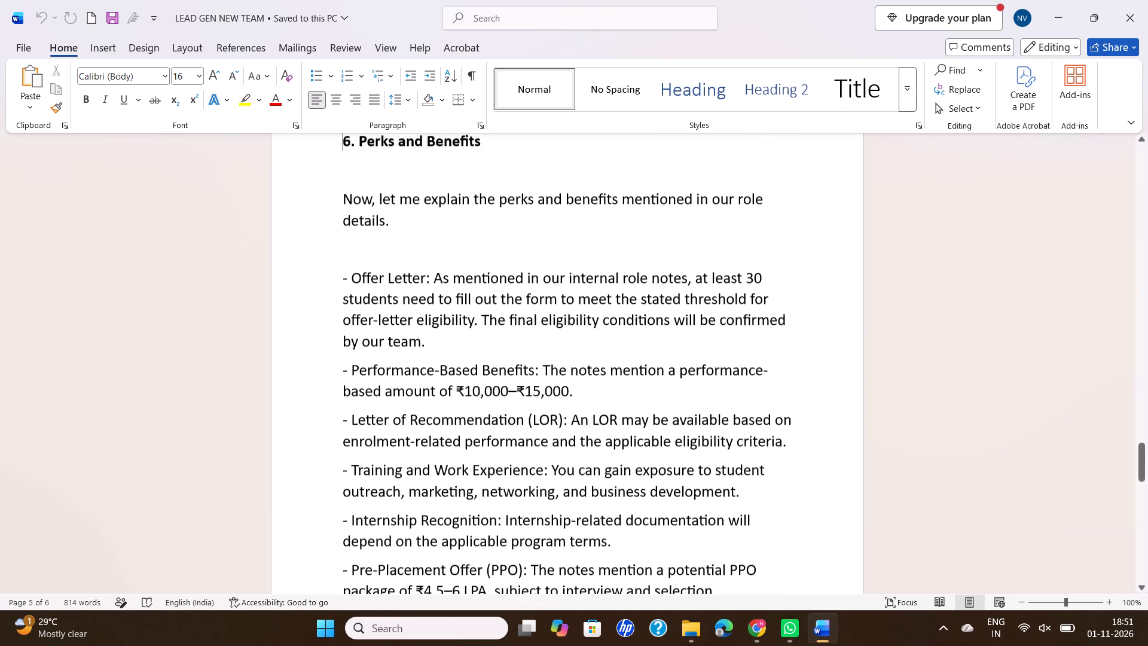
Go back up the script to review the Roles and Responsibilities section up to its heading.
{"action": "key", "text": "Up"}
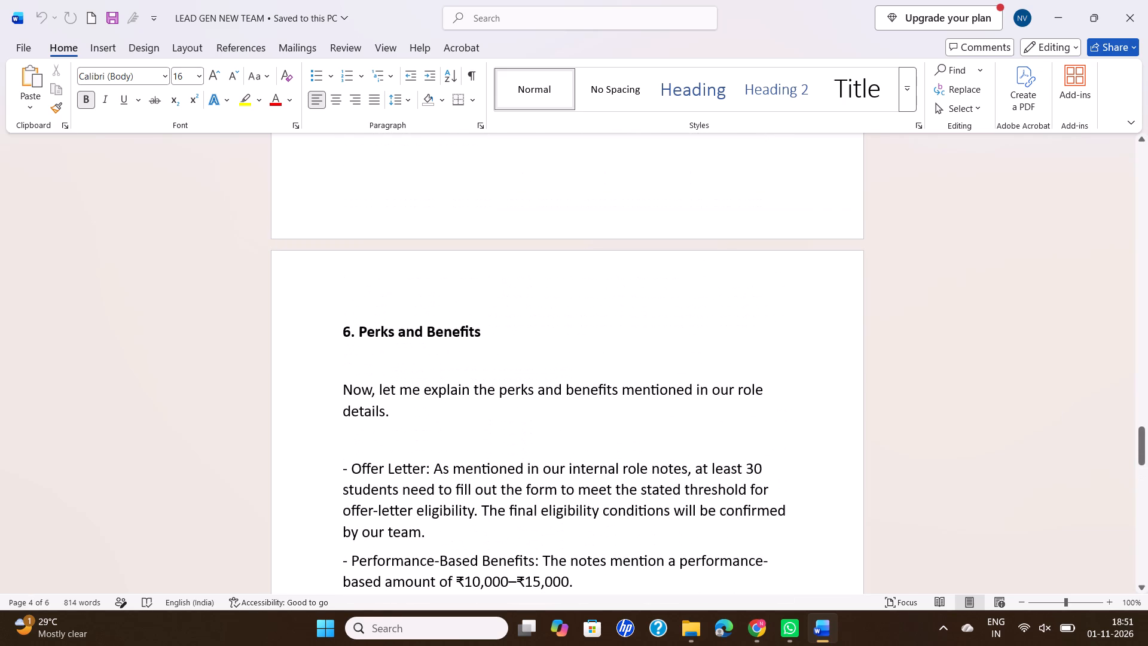
{"action": "key", "text": "Up"}
{"action": "key", "text": "Up"}
{"action": "key", "text": "Up"}
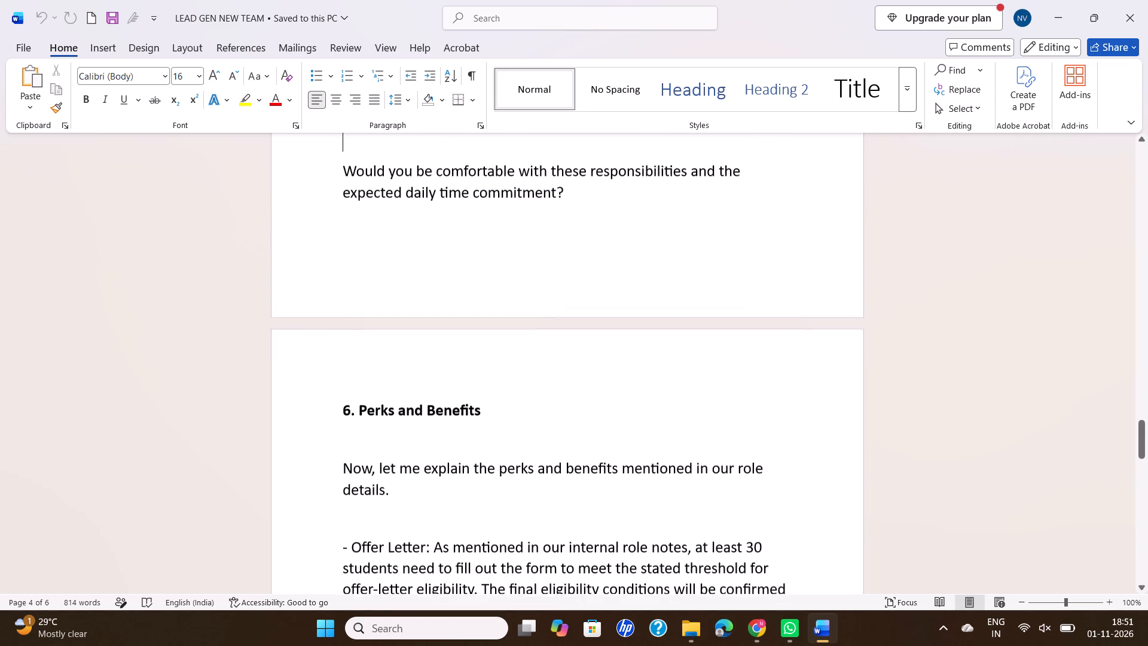
{"action": "key", "text": "Up"}
{"action": "key", "text": "Up"}
{"action": "key", "text": "Up"}
{"action": "key", "text": "Up"}
{"action": "key", "text": "Up"}
{"action": "key", "text": "Up"}
{"action": "key", "text": "Up"}
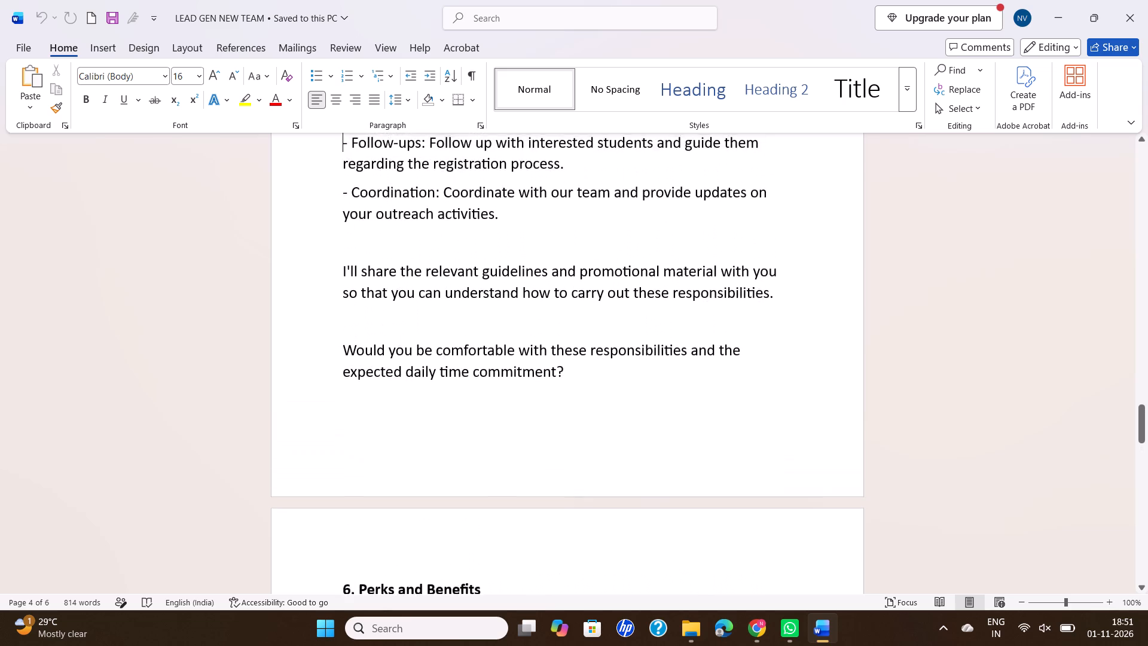
{"action": "key", "text": "Up"}
{"action": "key", "text": "Up"}
{"action": "key", "text": "Up"}
{"action": "key", "text": "Up"}
{"action": "key", "text": "Up"}
{"action": "key", "text": "Up"}
{"action": "key", "text": "Up"}
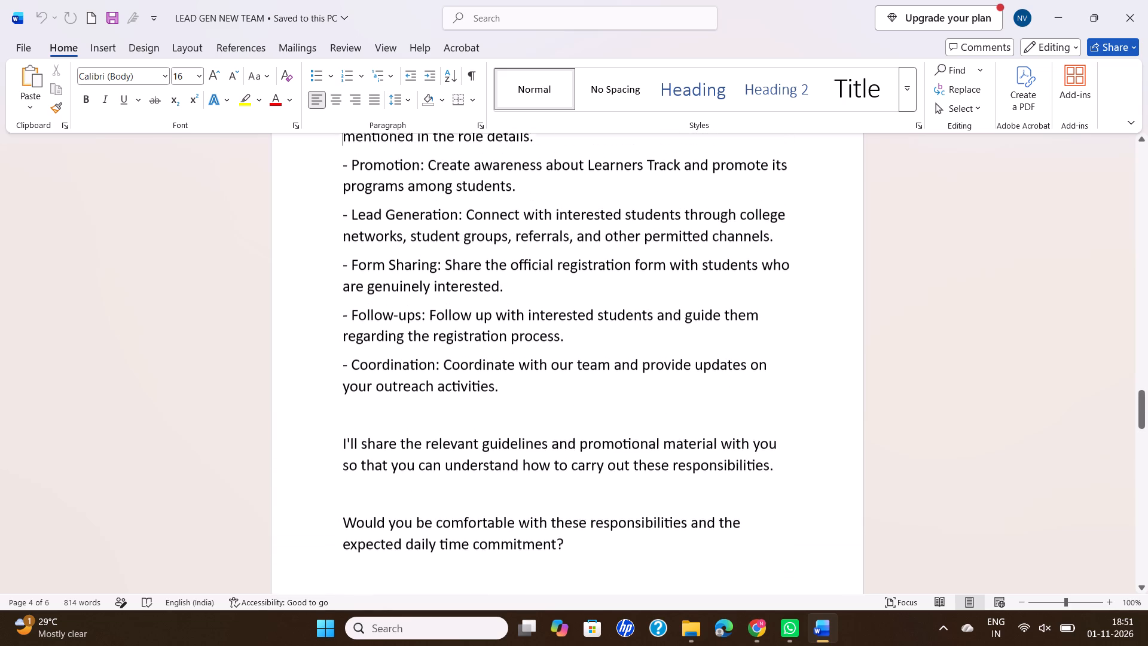
{"action": "key", "text": "Up"}
{"action": "key", "text": "Up"}
{"action": "key", "text": "Up"}
{"action": "key", "text": "Up"}
{"action": "key", "text": "Up"}
{"action": "key", "text": "Up"}
{"action": "key", "text": "Up"}
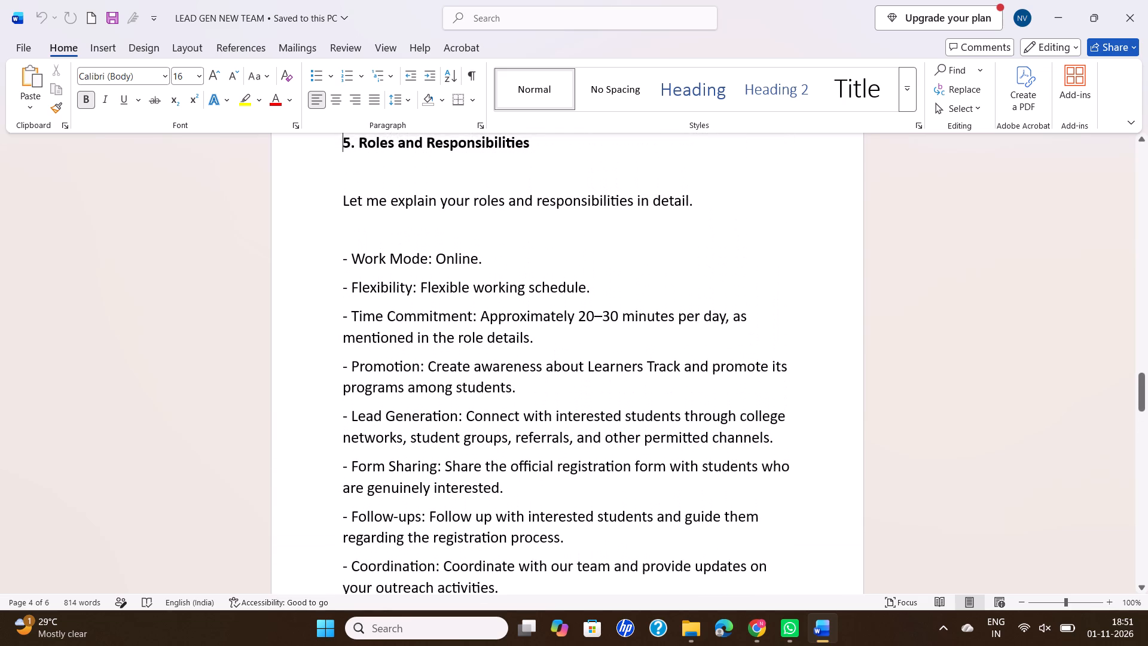
Return to the part of the script explaining the main purpose of the Campus Ambassador opportunity.
{"action": "key", "text": "Up"}
{"action": "key", "text": "Up"}
{"action": "key", "text": "Up"}
{"action": "key", "text": "Up"}
{"action": "key", "text": "Up"}
{"action": "key", "text": "Up"}
{"action": "key", "text": "Up"}
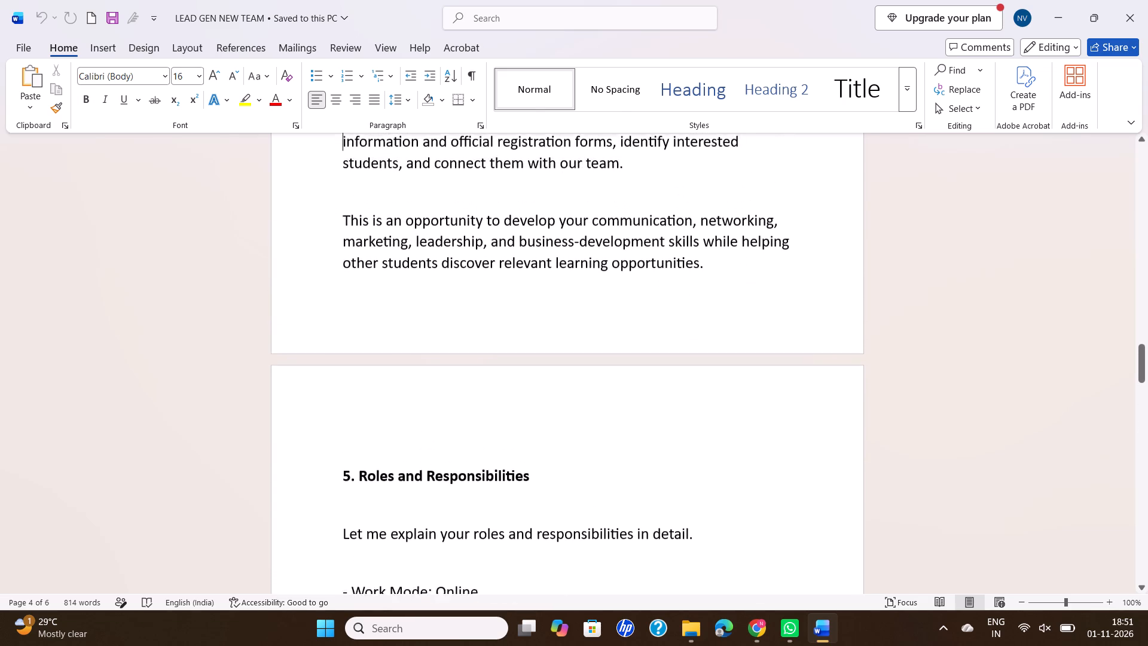
{"action": "key", "text": "Up"}
{"action": "key", "text": "Up"}
{"action": "key", "text": "Up"}
{"action": "key", "text": "Up"}
{"action": "key", "text": "Up"}
{"action": "key", "text": "Up"}
{"action": "key", "text": "Up"}
{"action": "key", "text": "Up"}
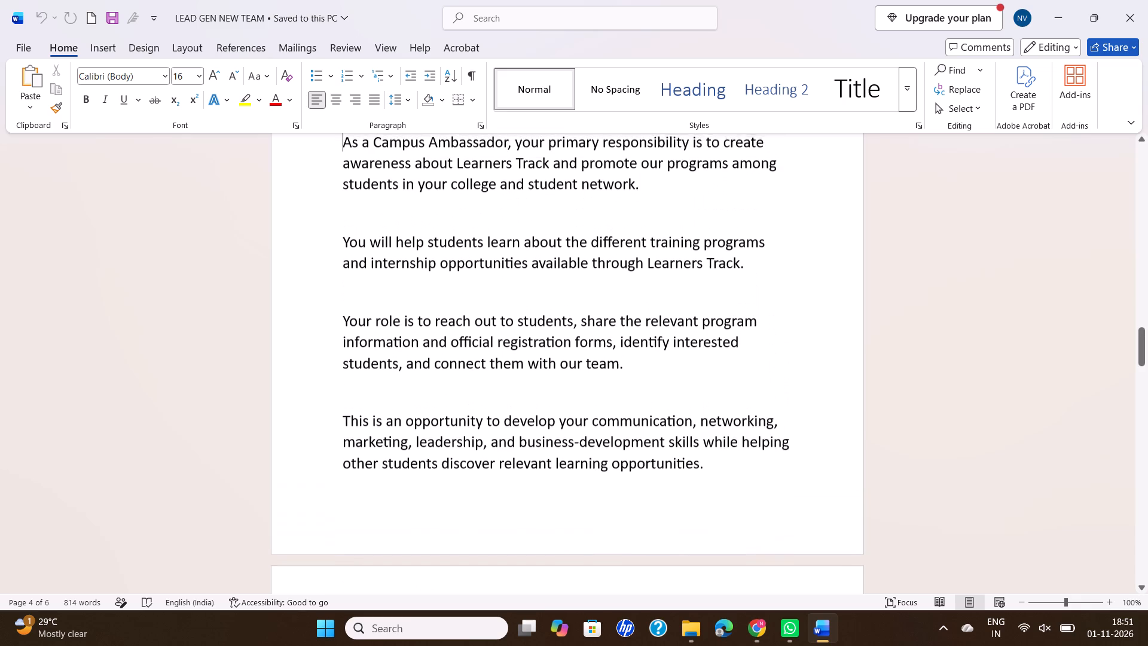
{"action": "key", "text": "Up"}
{"action": "key", "text": "Up"}
{"action": "key", "text": "Up"}
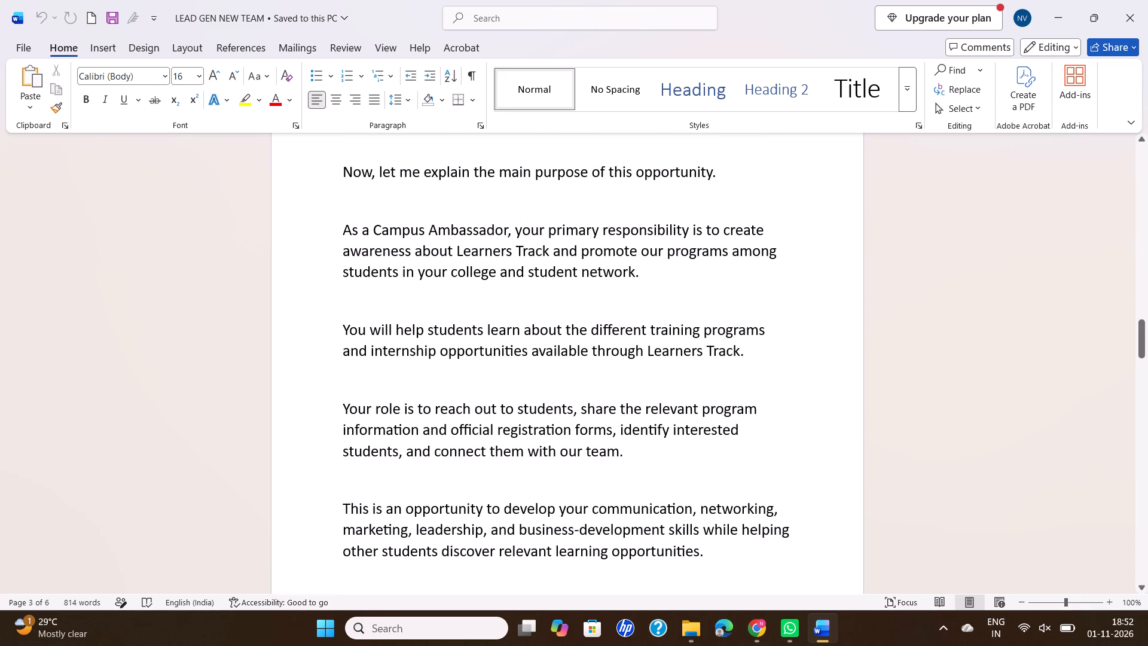
Read through the script's explanation of the Campus Ambassador's primary responsibility, outreach role and skill development.
{"action": "key", "text": "Down"}
{"action": "key", "text": "Down"}
{"action": "key", "text": "Down"}
{"action": "key", "text": "Down"}
{"action": "key", "text": "Down"}
{"action": "key", "text": "Down"}
{"action": "key", "text": "Down"}
{"action": "key", "text": "Down"}
{"action": "key", "text": "Down"}
{"action": "key", "text": "Down"}
{"action": "key", "text": "Down"}
{"action": "key", "text": "Down"}
{"action": "key", "text": "Down"}
{"action": "key", "text": "Down"}
{"action": "key", "text": "Down"}
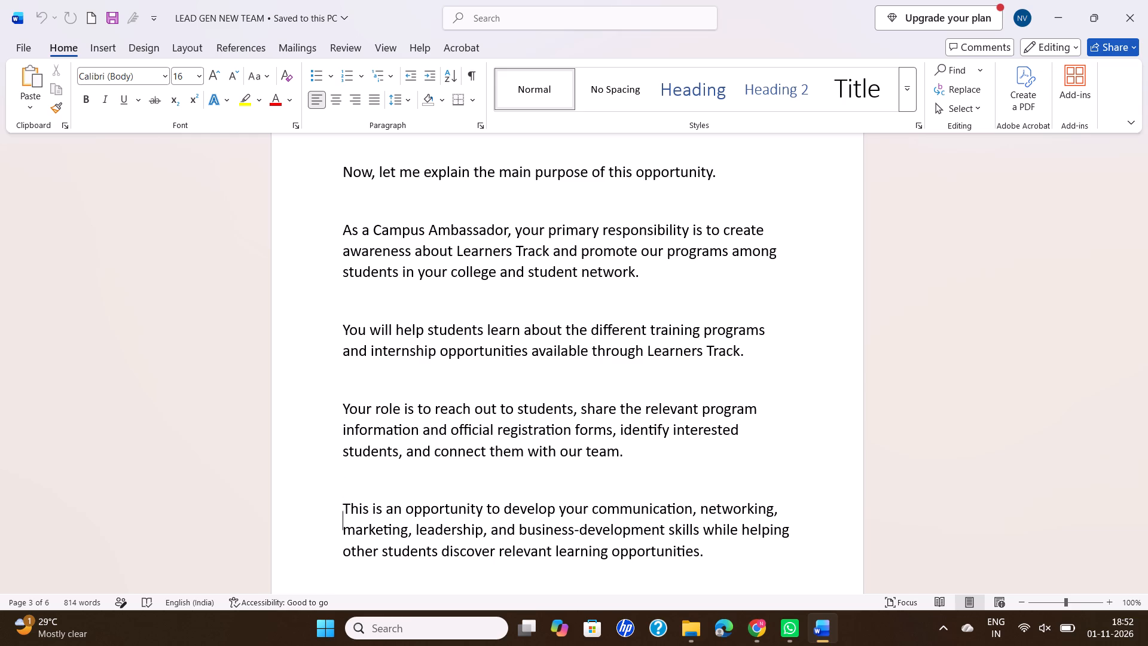
{"action": "key", "text": "Down"}
{"action": "key", "text": "Down"}
{"action": "key", "text": "Down"}
Read the Roles and Responsibilities section through to the question about comfort with the duties and daily time commitment.
{"action": "key", "text": "Down"}
{"action": "key", "text": "Down"}
{"action": "key", "text": "Down"}
{"action": "key", "text": "Down"}
{"action": "key", "text": "Down"}
{"action": "key", "text": "Down"}
{"action": "key", "text": "Down"}
{"action": "key", "text": "Down"}
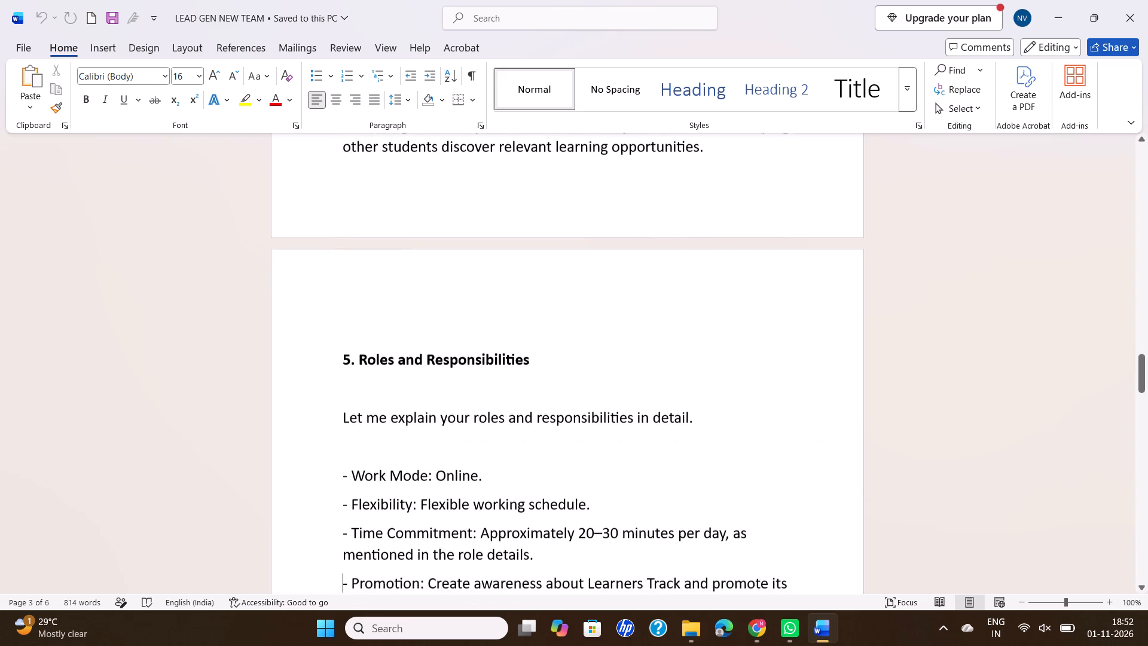
{"action": "key", "text": "Down"}
{"action": "key", "text": "Down"}
{"action": "key", "text": "Down"}
{"action": "key", "text": "Down"}
{"action": "key", "text": "Down"}
{"action": "key", "text": "Down"}
{"action": "key", "text": "Down"}
{"action": "key", "text": "Down"}
{"action": "key", "text": "Down"}
{"action": "key", "text": "Down"}
{"action": "key", "text": "Down"}
{"action": "key", "text": "Down"}
{"action": "key", "text": "Down"}
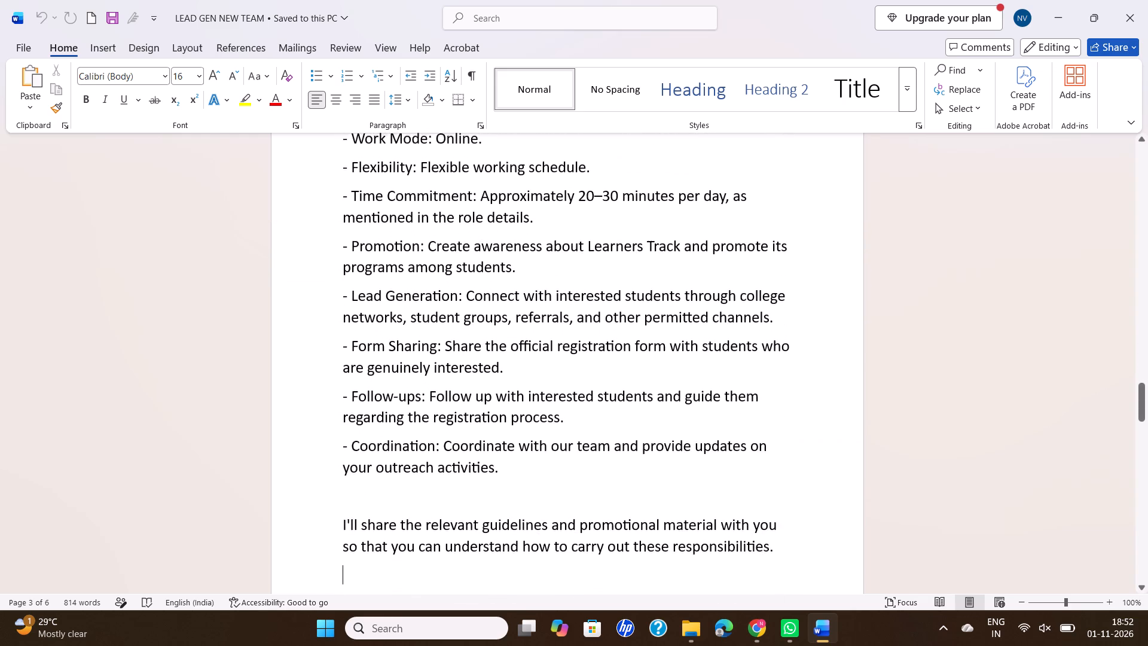
{"action": "key", "text": "Down"}
{"action": "key", "text": "Down"}
{"action": "key", "text": "Down"}
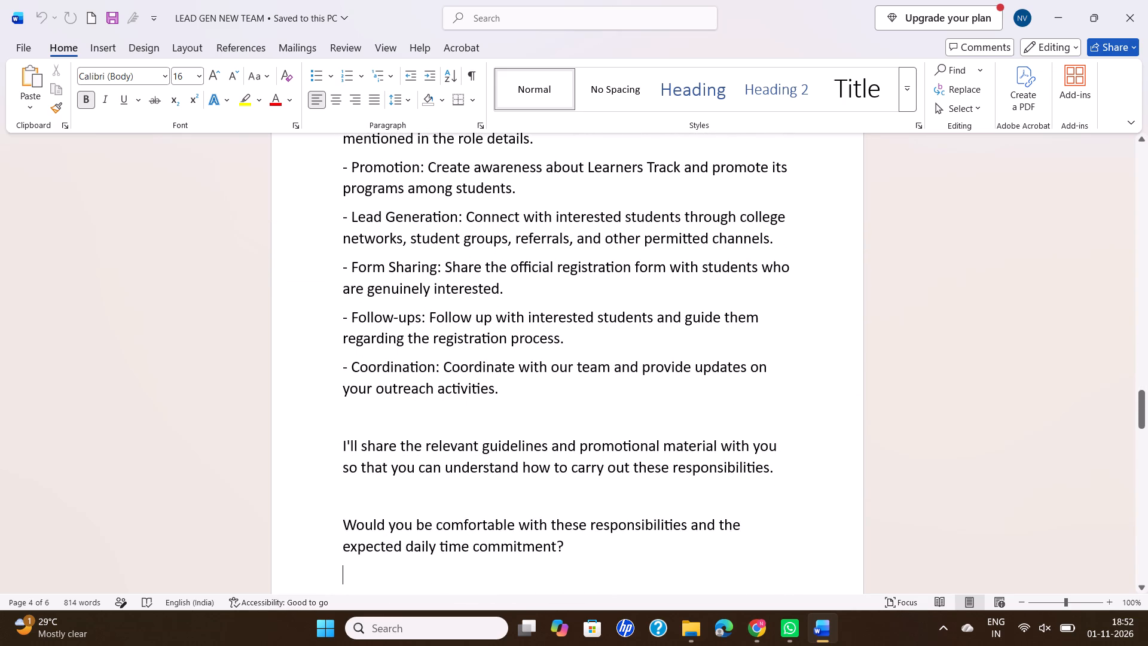
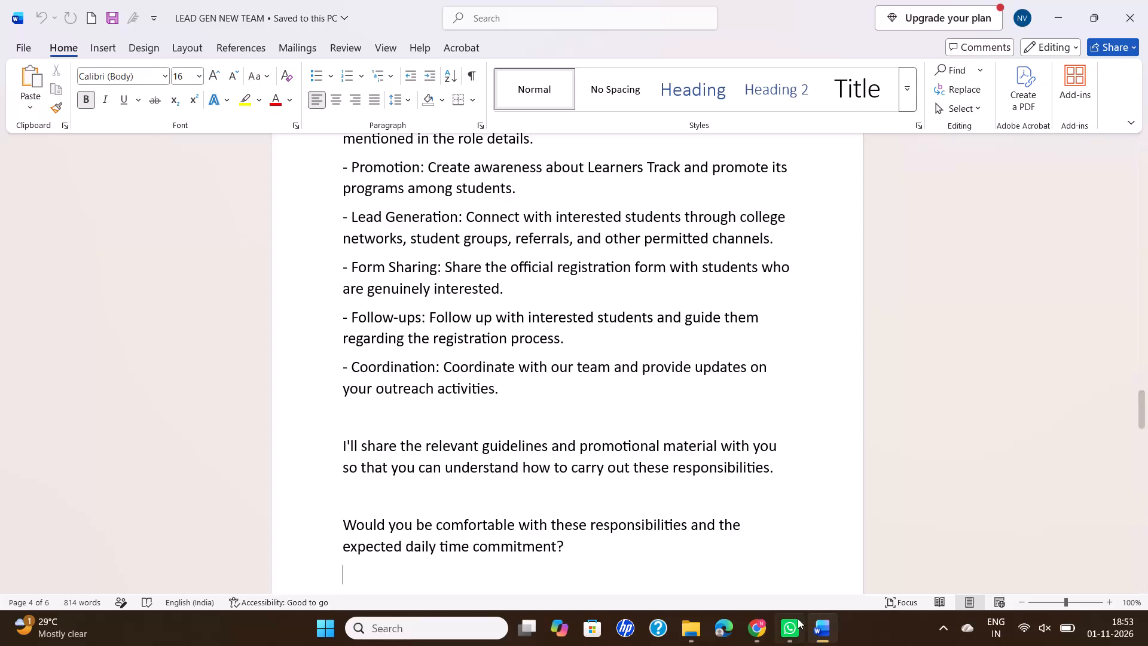
Switch to the CA LEADS spreadsheet in Chrome and check the year of study for the leads in rows 249 to 255.
{"action": "left_click", "coordinate": [756, 624]}
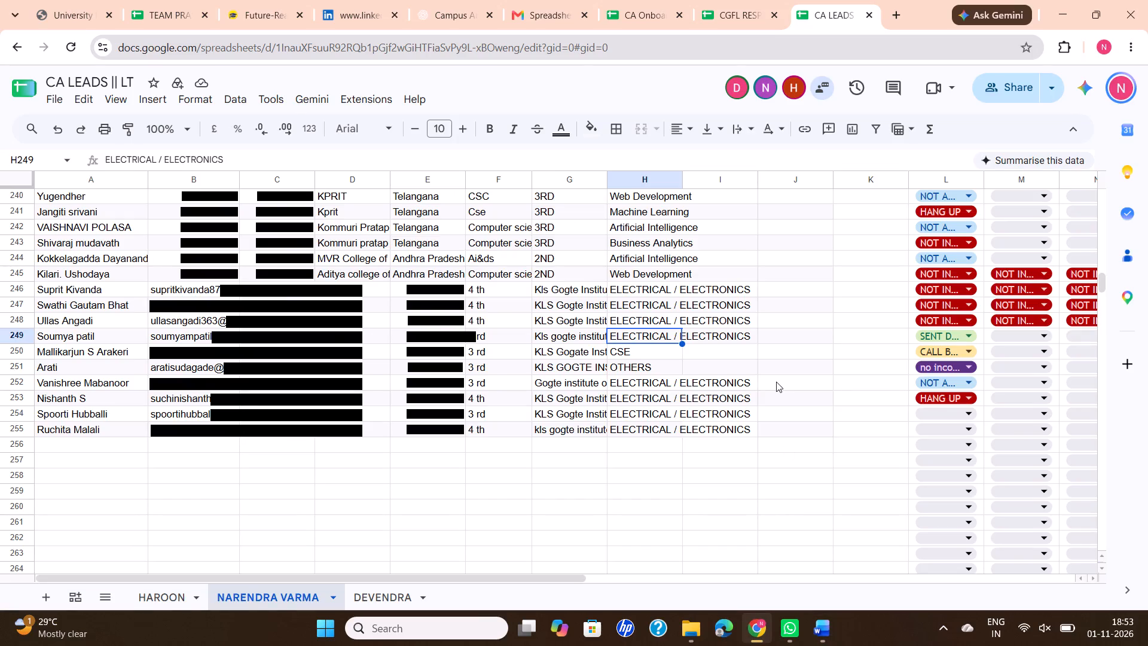
{"action": "left_click", "coordinate": [514, 400]}
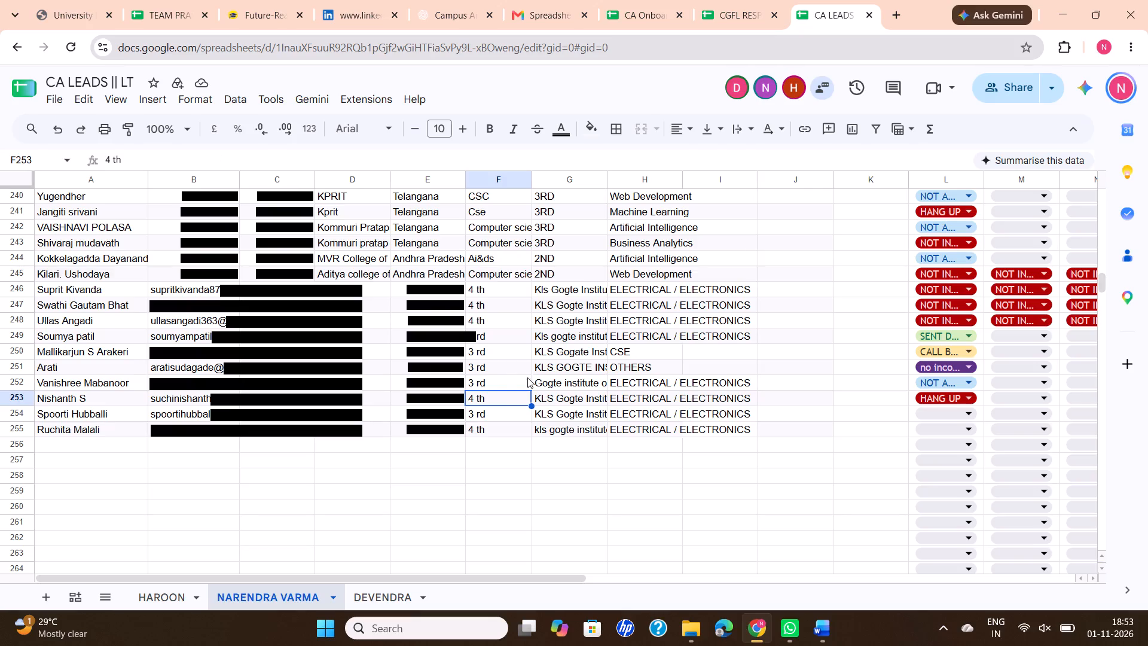
{"action": "left_click", "coordinate": [514, 379]}
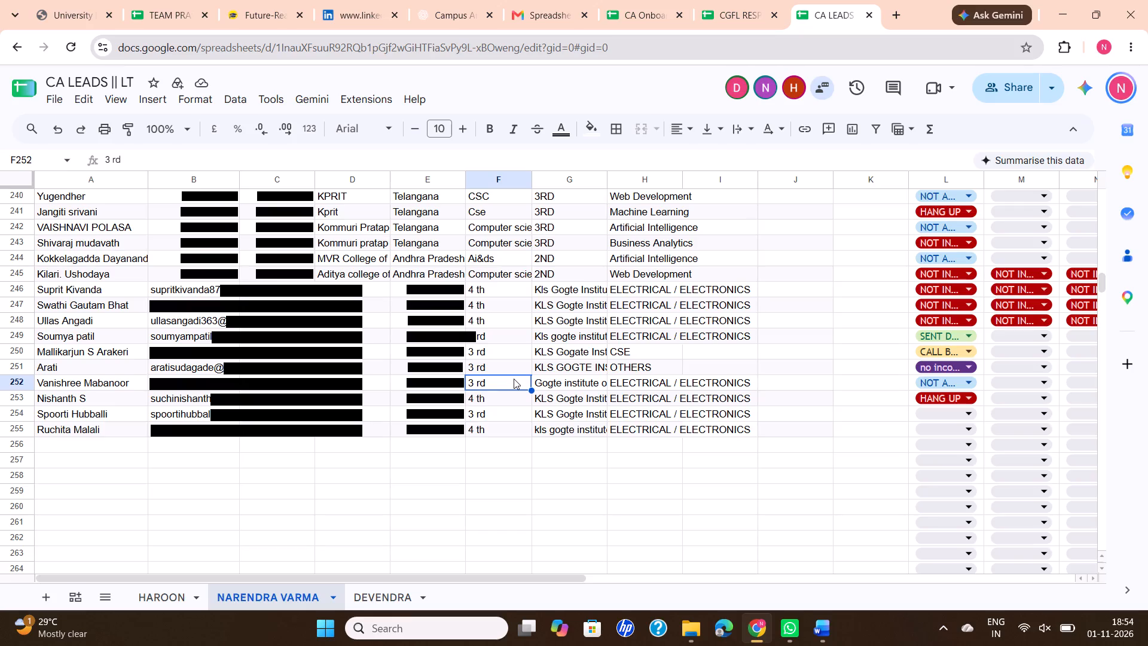
{"action": "left_click", "coordinate": [488, 428]}
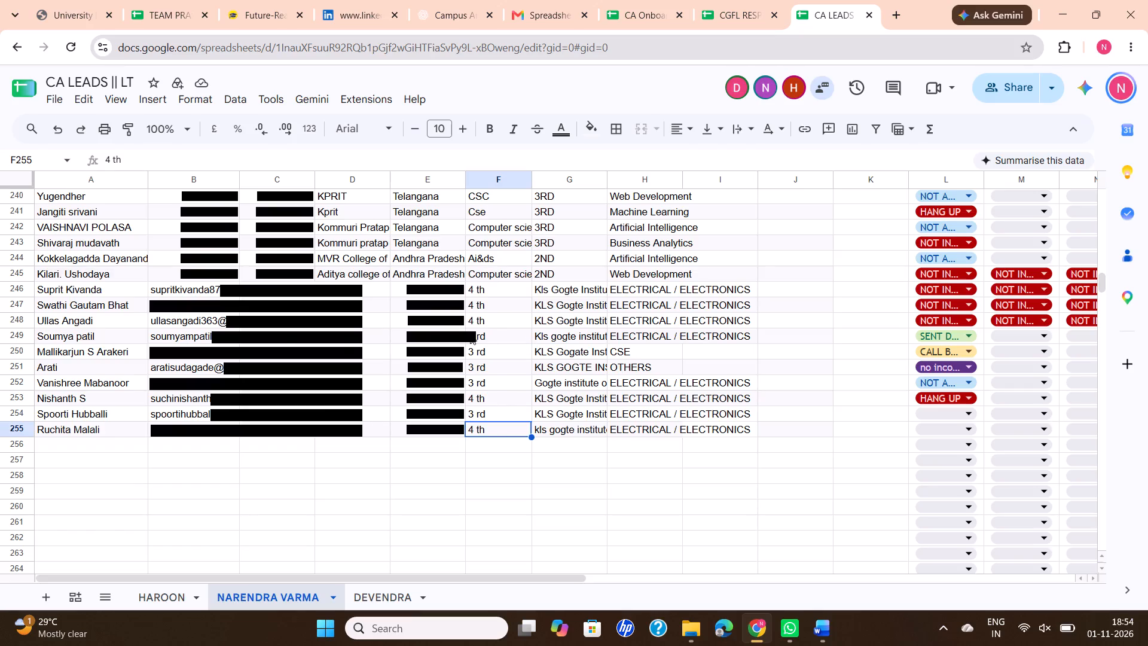
{"action": "left_click", "coordinate": [488, 333]}
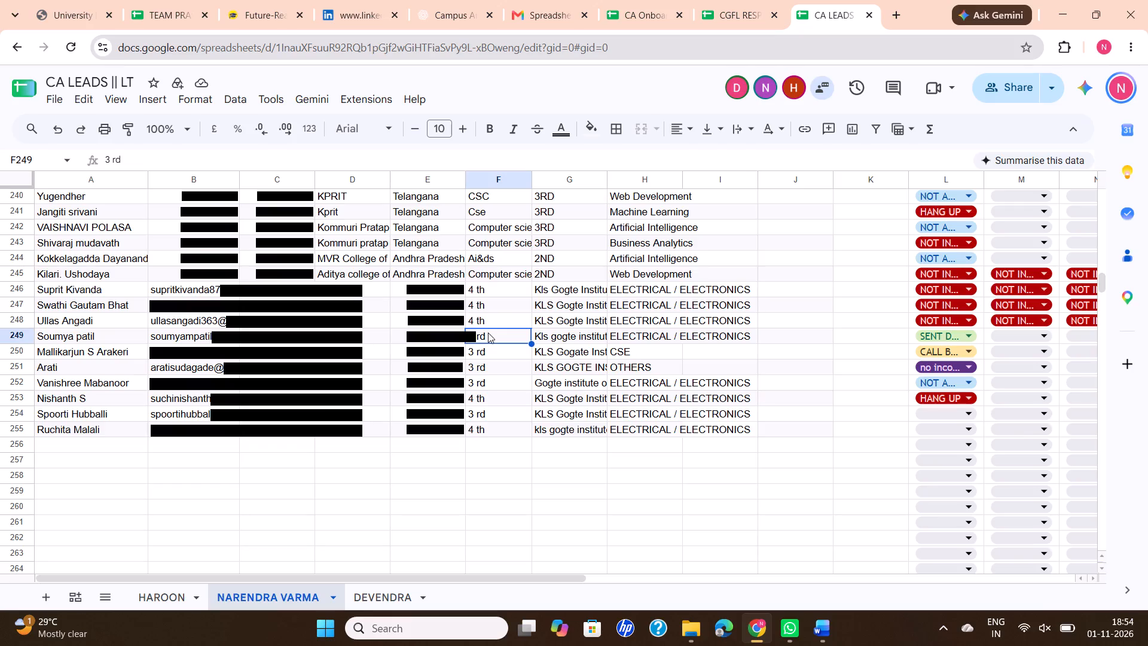
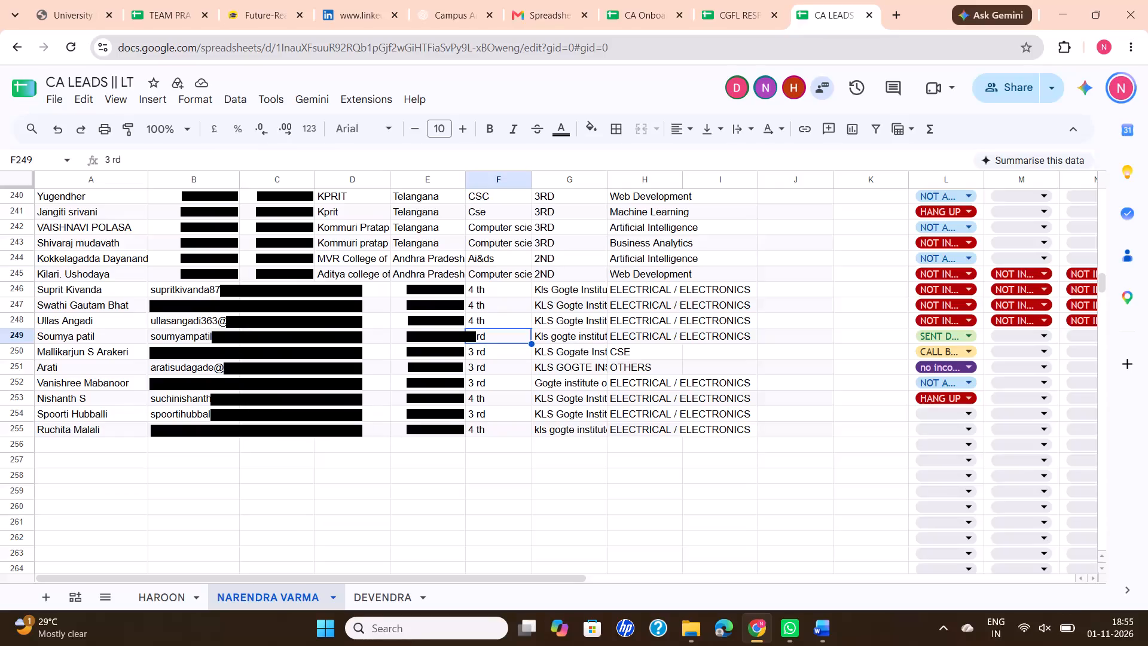
{"action": "triple_click", "coordinate": [442, 415]}
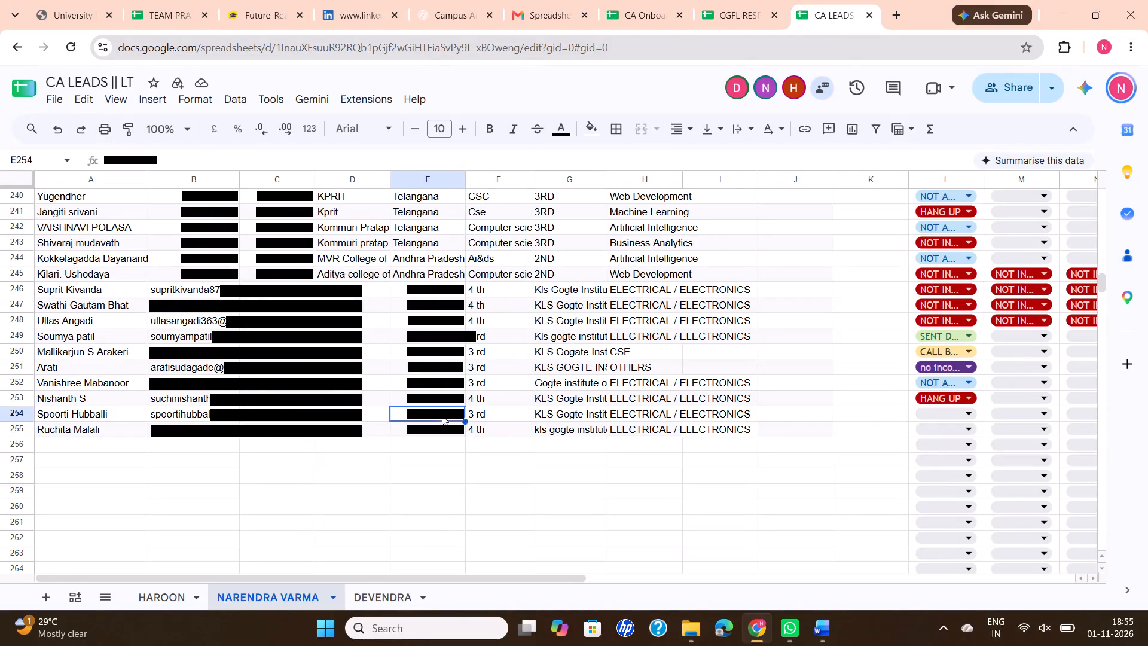
{"action": "key", "text": "ctrl+c"}
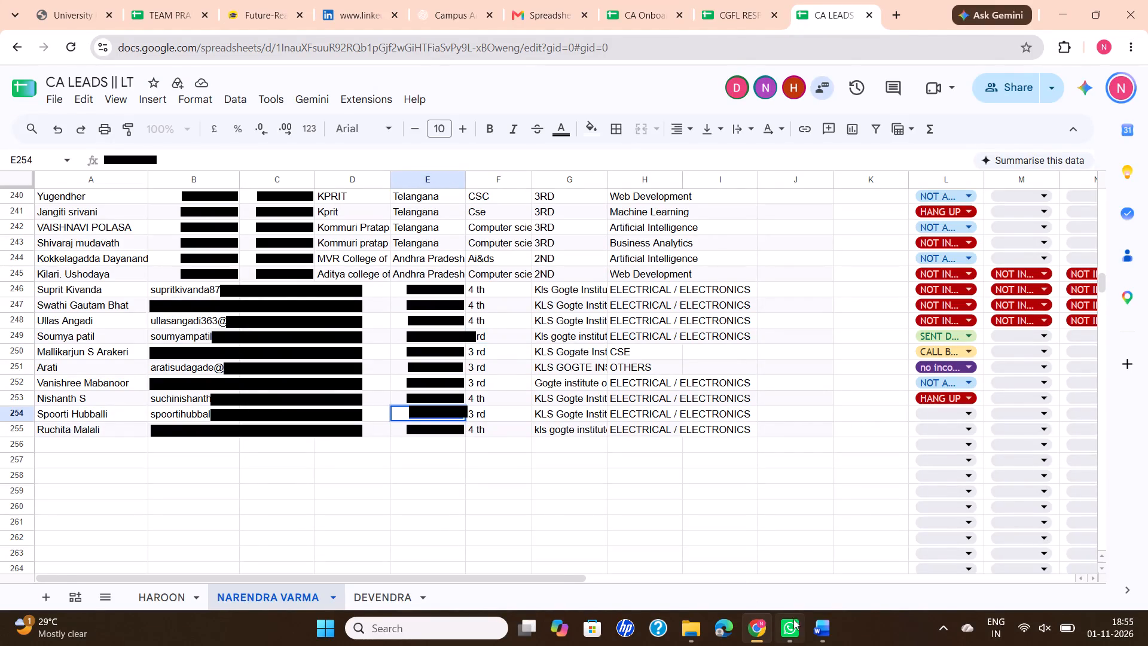
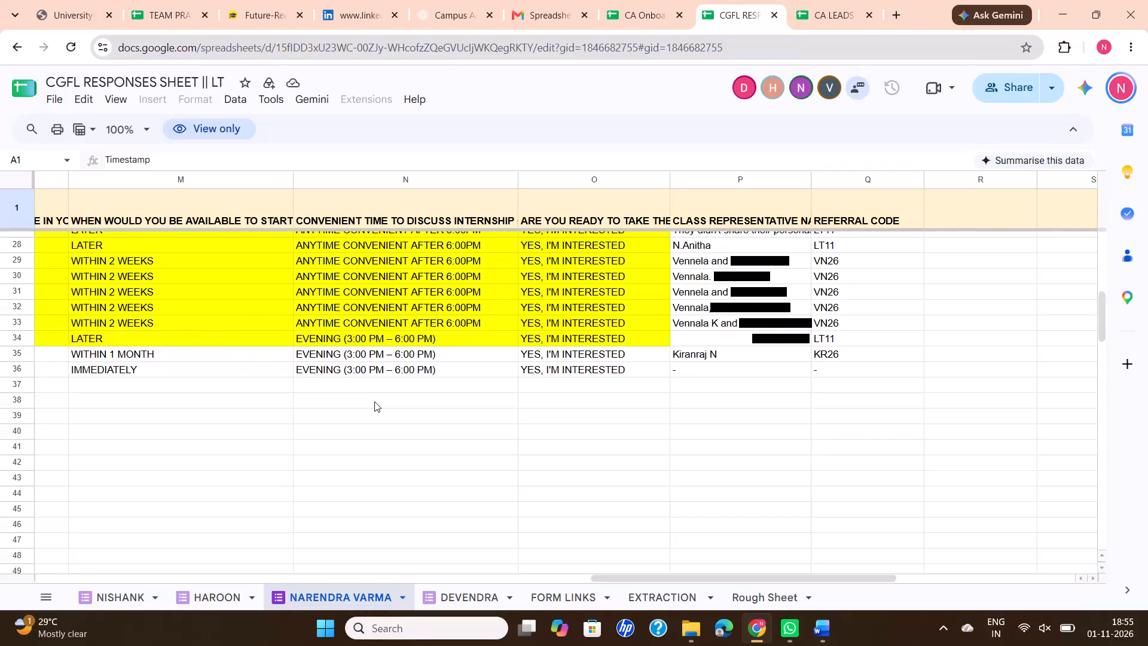
Review the form entries in the CGFL RESPONSES SHEET, reload the spreadsheet, and check the end of the list for new responses.
{"action": "scroll", "coordinate": [374, 401], "scroll_direction": "right", "scroll_amount": 13}
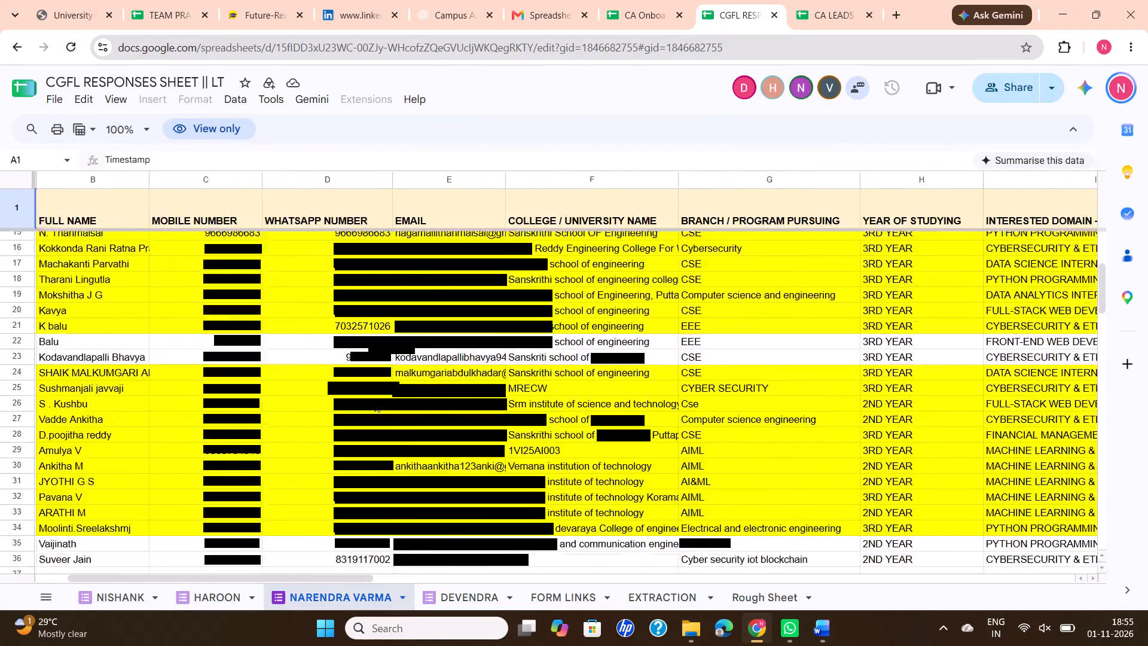
{"action": "scroll", "coordinate": [317, 383], "scroll_direction": "down", "scroll_amount": 2}
{"action": "scroll", "coordinate": [317, 383], "scroll_direction": "right", "scroll_amount": 1}
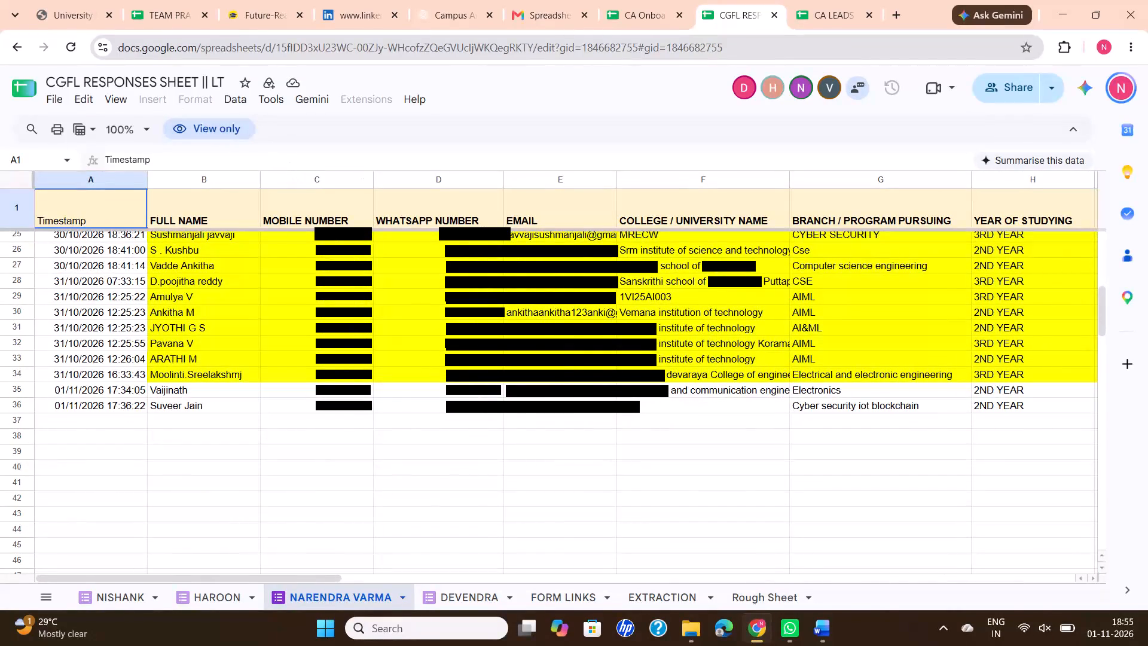
{"action": "left_click", "coordinate": [75, 51]}
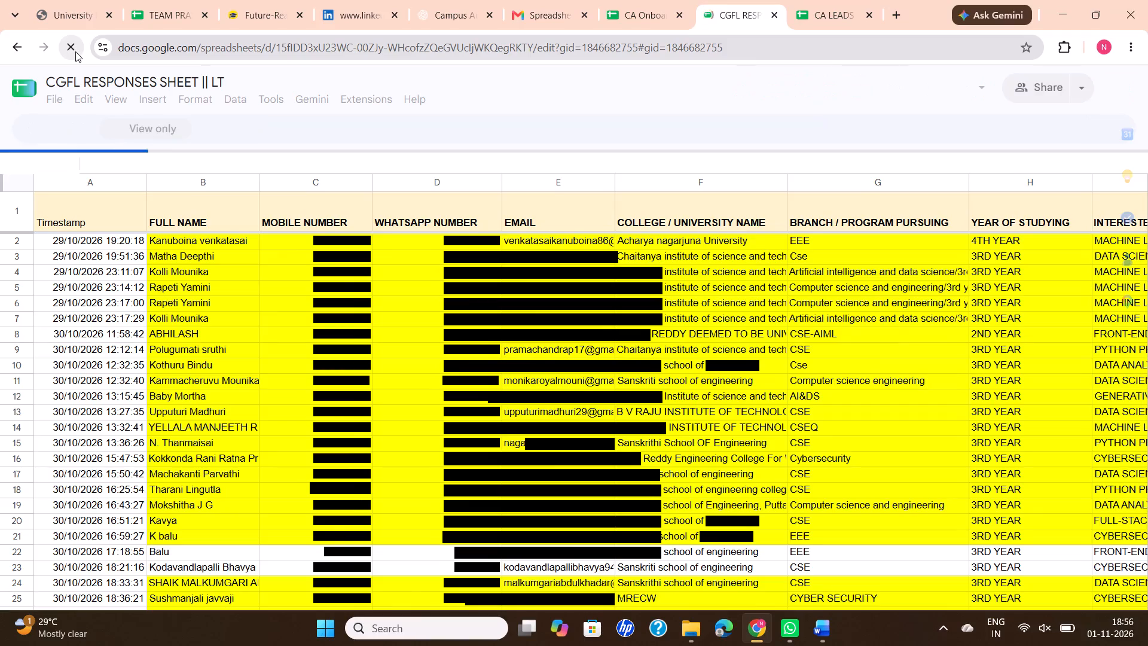
{"action": "scroll", "coordinate": [312, 252], "scroll_direction": "down", "scroll_amount": 3}
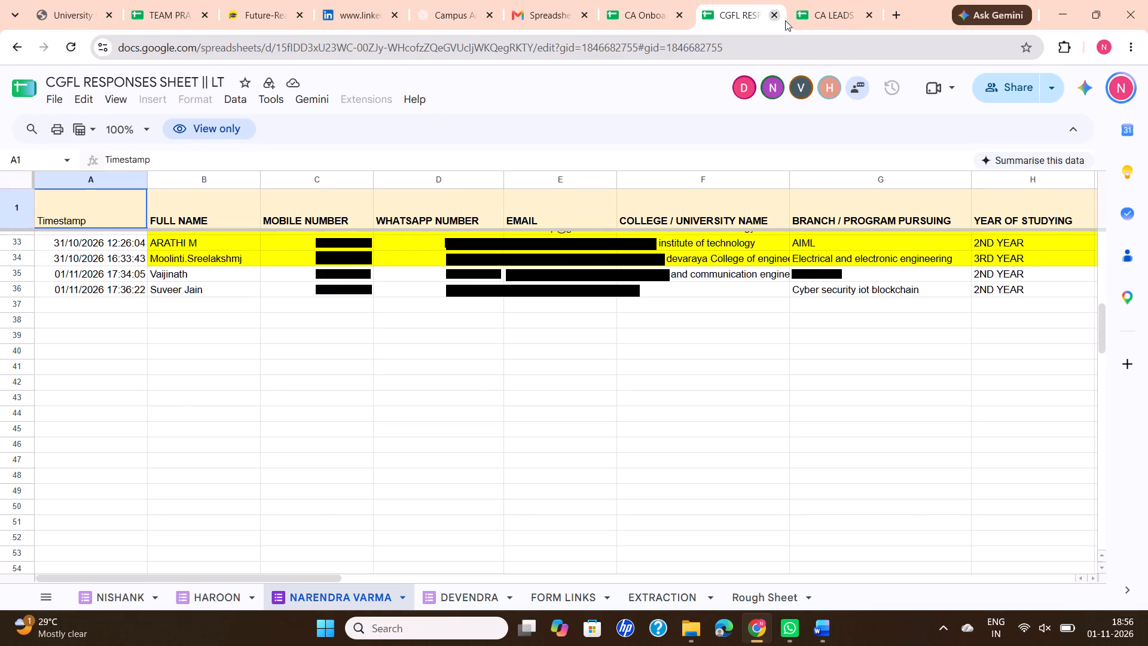
In the CA LEADS spreadsheet, set the call status in column L for the lead in row 254 to SENT DETAILS.
{"action": "left_click", "coordinate": [808, 20]}
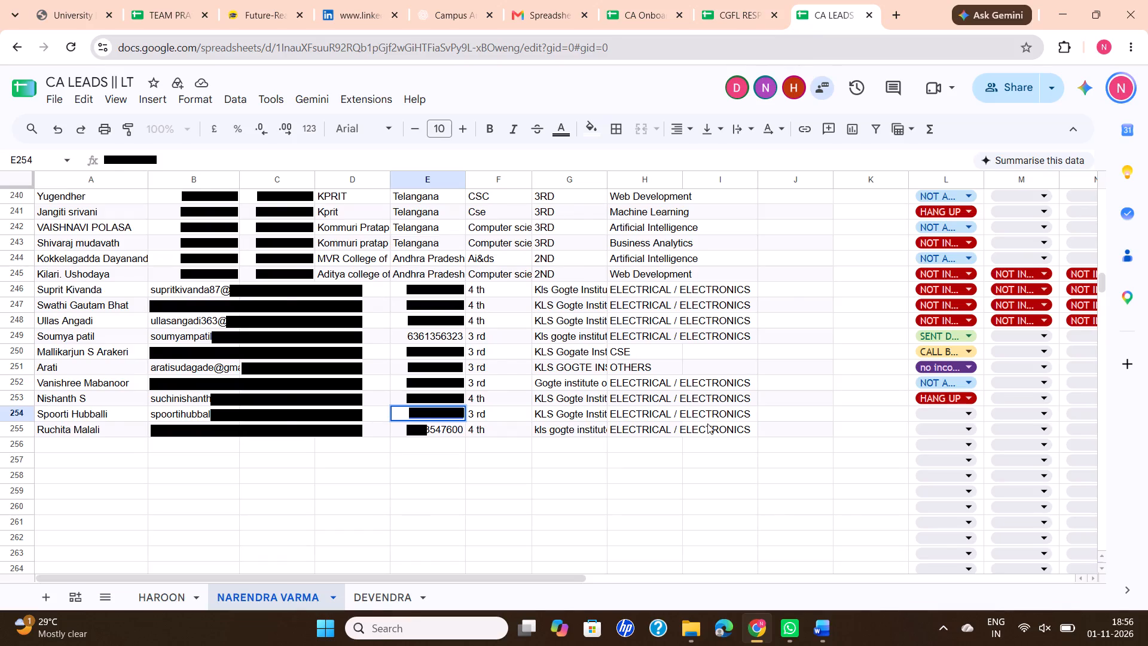
{"action": "scroll", "coordinate": [707, 423], "scroll_direction": "left", "scroll_amount": 3}
{"action": "left_click_drag", "start_coordinate": [688, 414], "coordinate": [673, 517]}
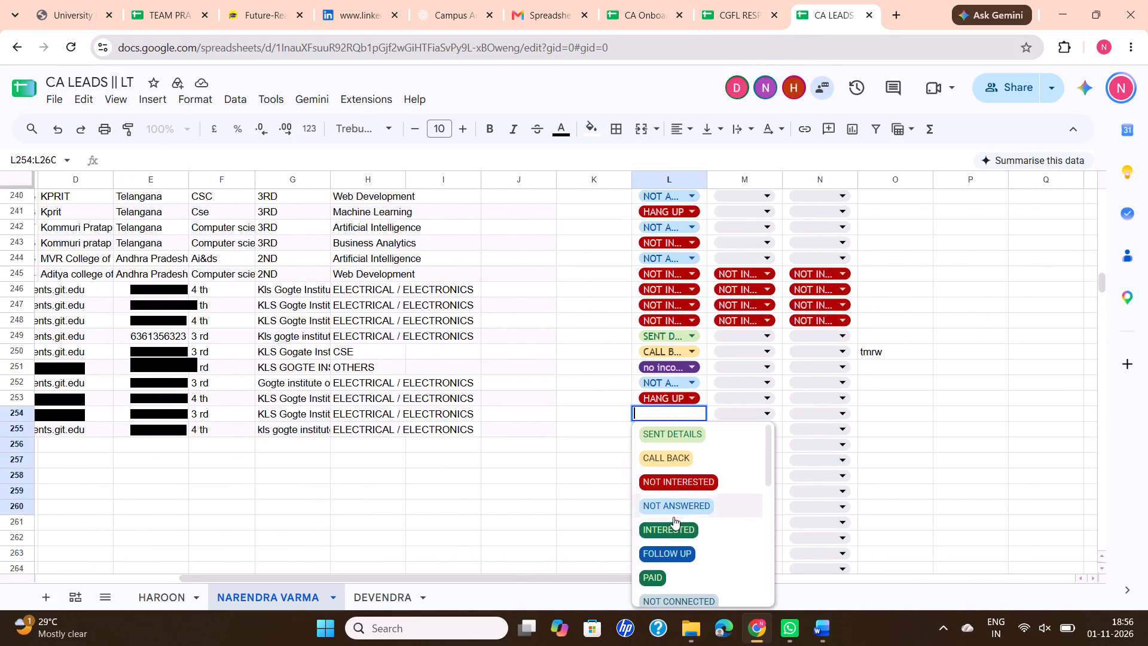
{"action": "left_click_drag", "start_coordinate": [673, 517], "coordinate": [659, 433]}
{"action": "left_click", "coordinate": [659, 433]}
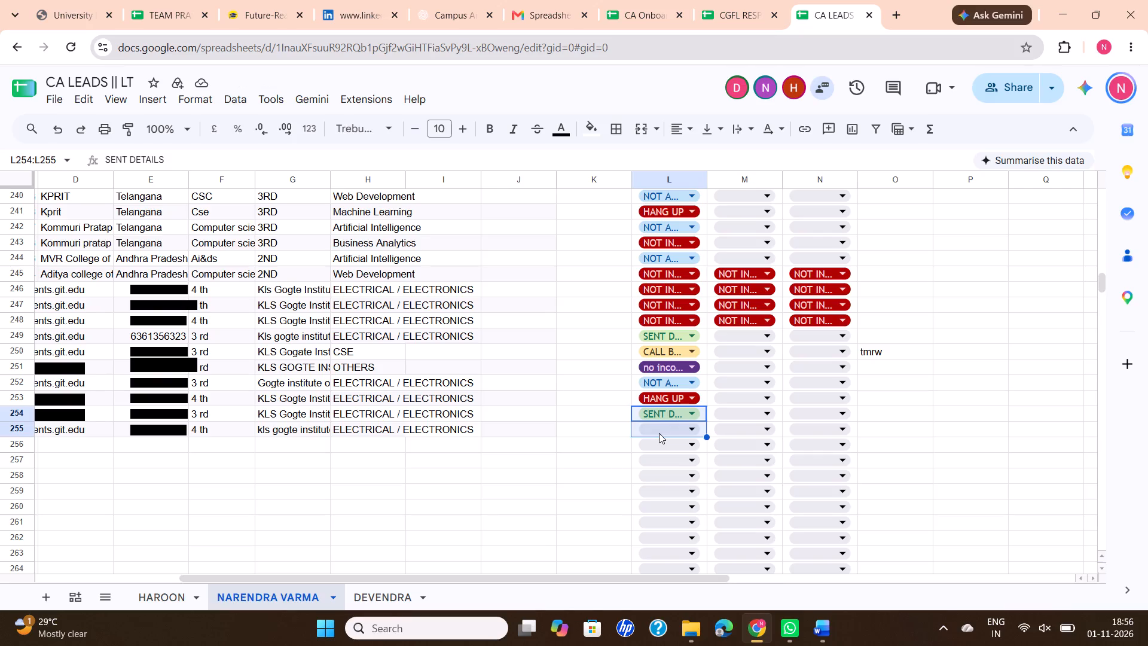
{"action": "left_click", "coordinate": [594, 432]}
{"action": "scroll", "coordinate": [594, 432], "scroll_direction": "right", "scroll_amount": 5}
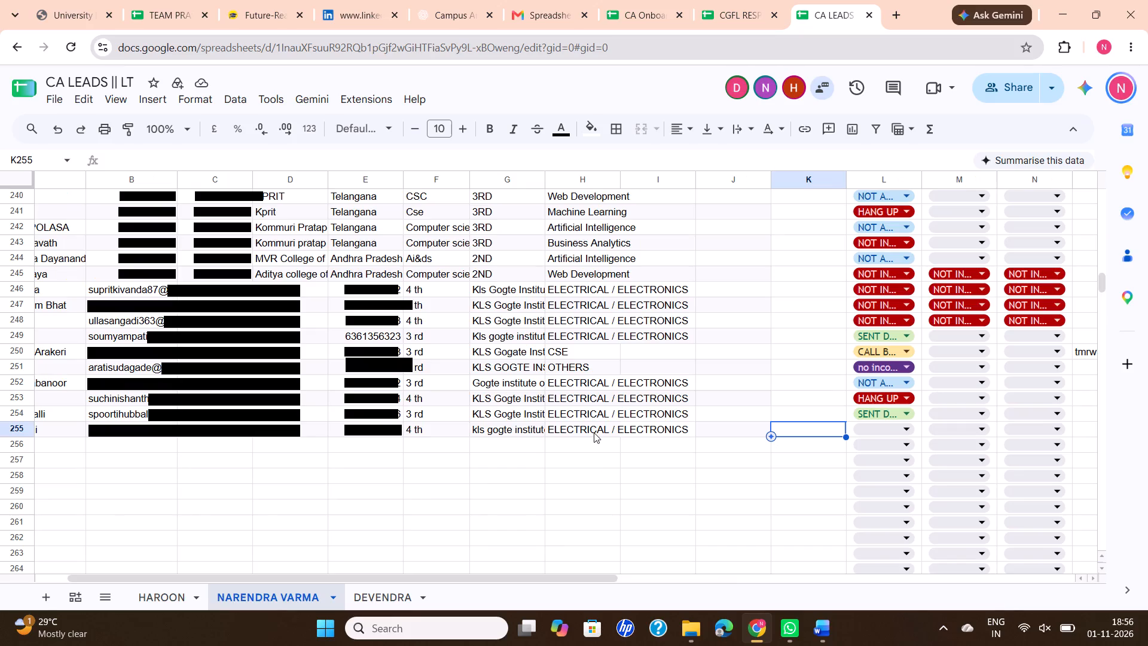
{"action": "left_click", "coordinate": [417, 430]}
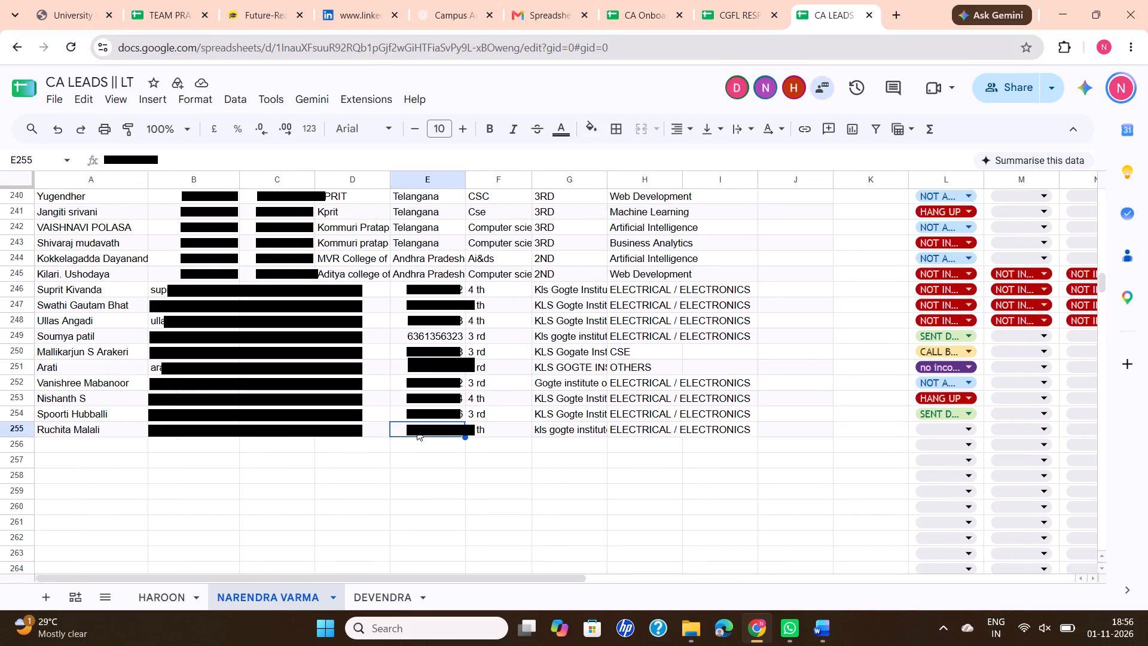
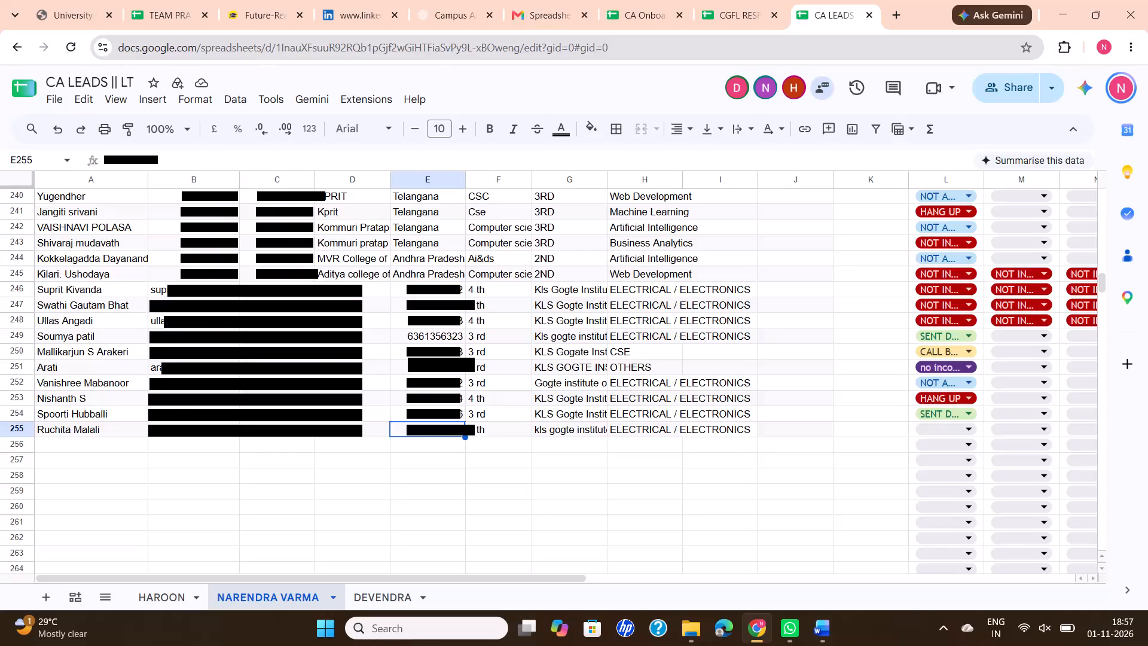
{"action": "scroll", "coordinate": [459, 359], "scroll_direction": "up", "scroll_amount": 1}
{"action": "scroll", "coordinate": [513, 425], "scroll_direction": "up", "scroll_amount": 1}
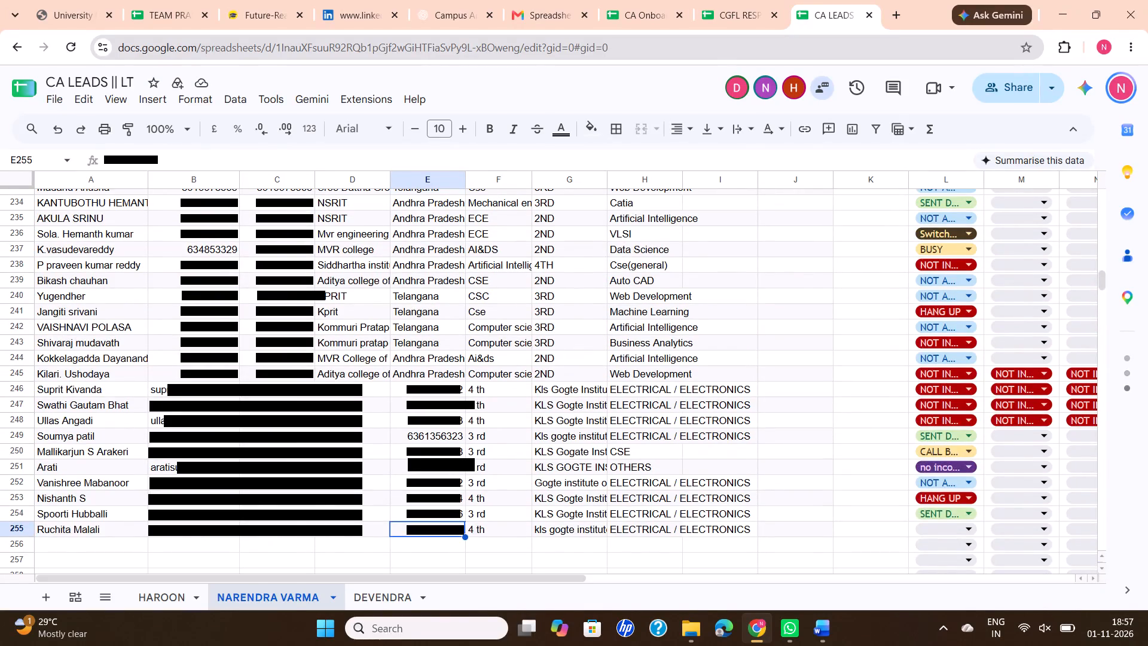
{"action": "scroll", "coordinate": [298, 338], "scroll_direction": "up", "scroll_amount": 1}
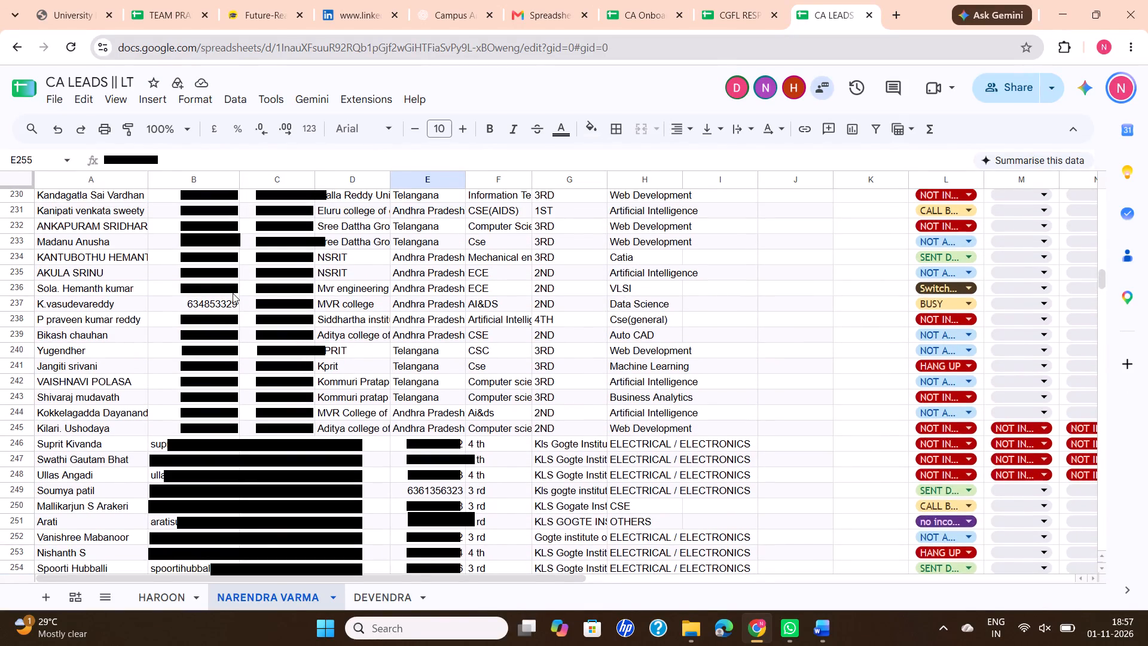
{"action": "scroll", "coordinate": [233, 293], "scroll_direction": "up", "scroll_amount": 1}
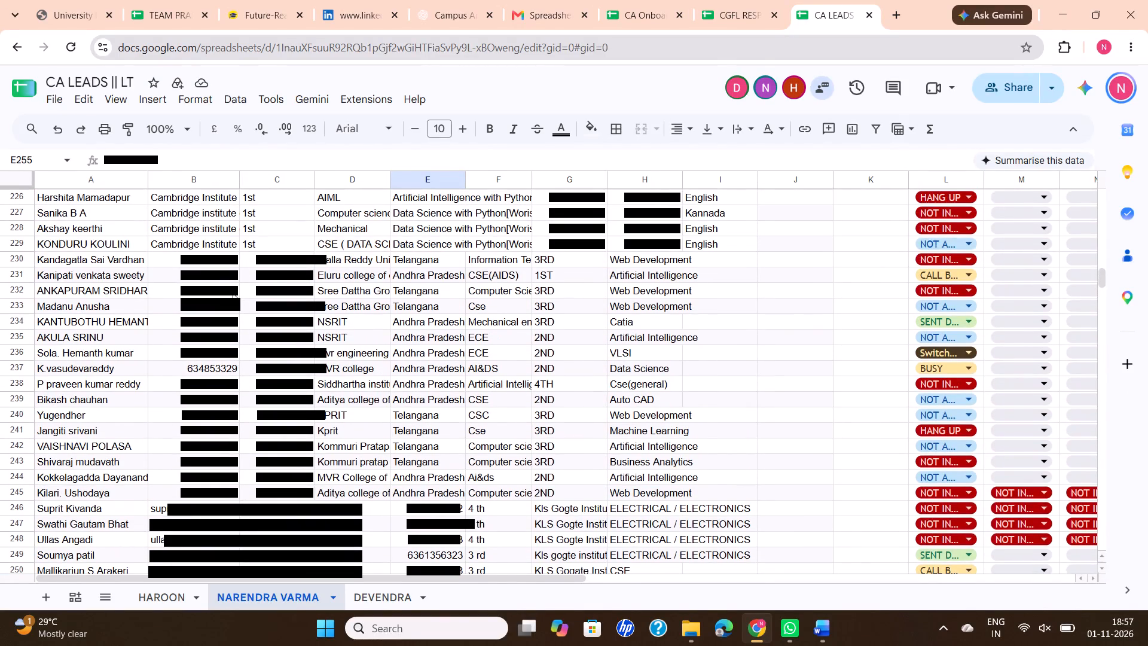
{"action": "left_click", "coordinate": [219, 368]}
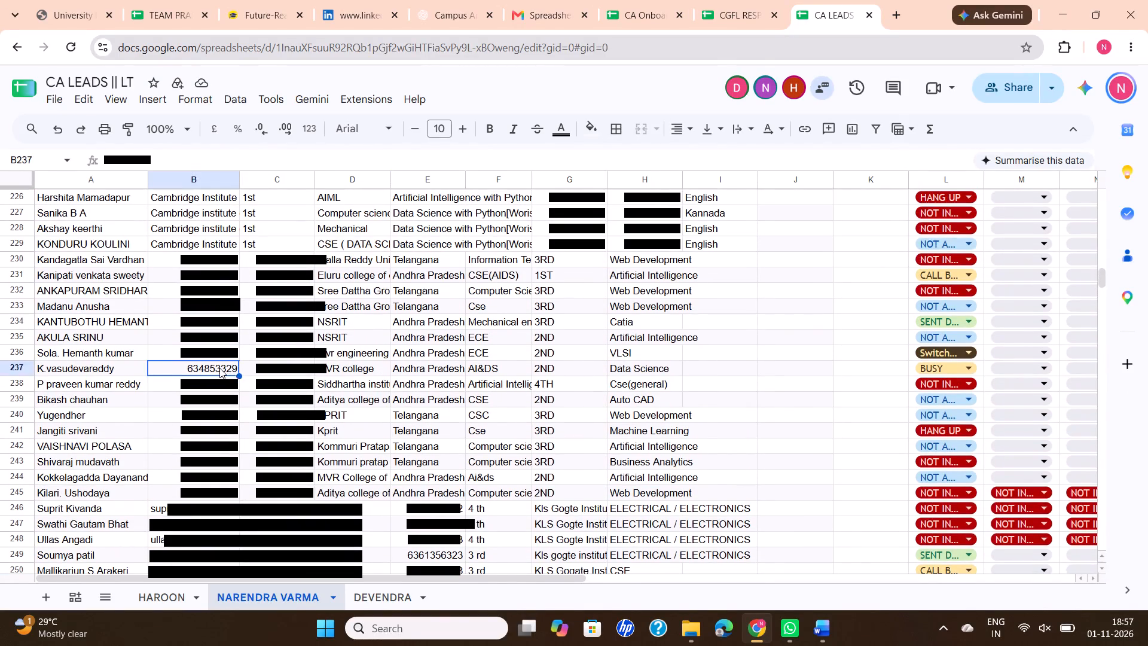
{"action": "left_click", "coordinate": [280, 369]}
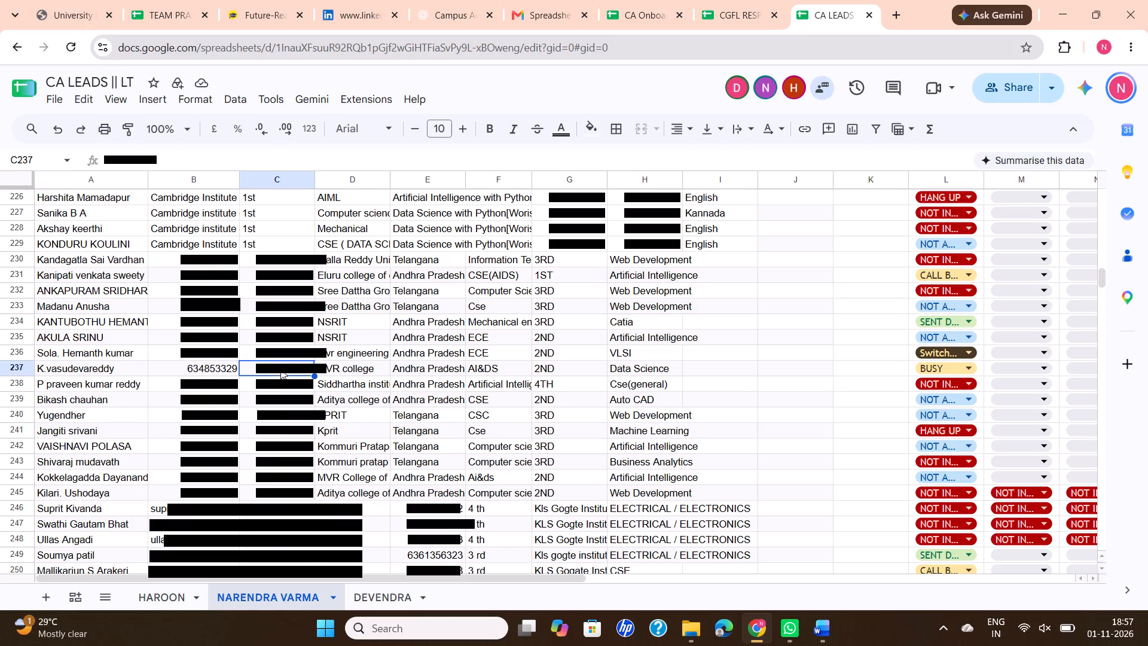
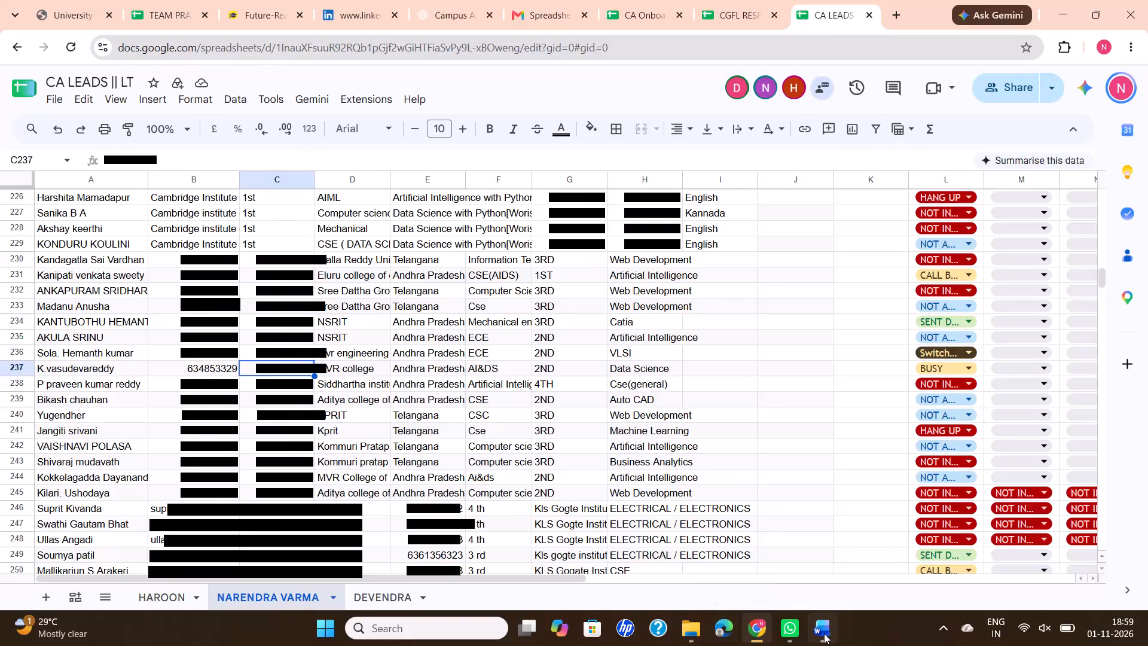
Switch to the LEAD GEN NEW TEAM calling script in Word and read the Perks and Benefits section down to the Letter of Recommendation item.
{"action": "left_click", "coordinate": [823, 633]}
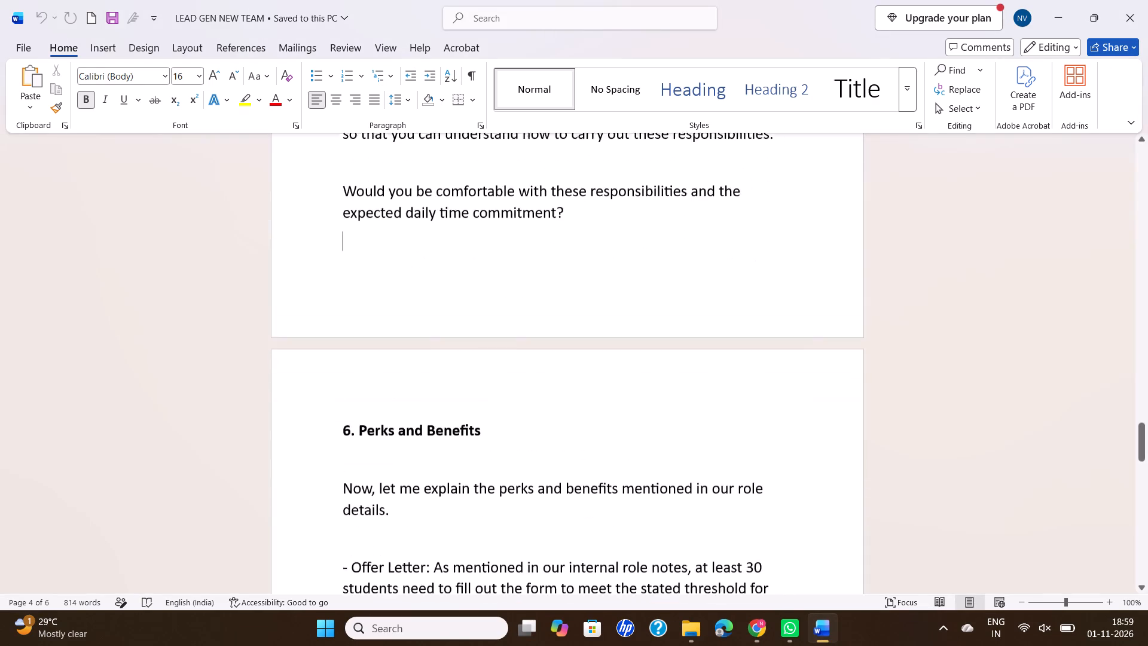
{"action": "key", "text": "Down"}
{"action": "key", "text": "Down"}
{"action": "key", "text": "Down"}
{"action": "key", "text": "Down"}
{"action": "key", "text": "Down"}
{"action": "key", "text": "Down"}
{"action": "key", "text": "Down"}
{"action": "key", "text": "Down"}
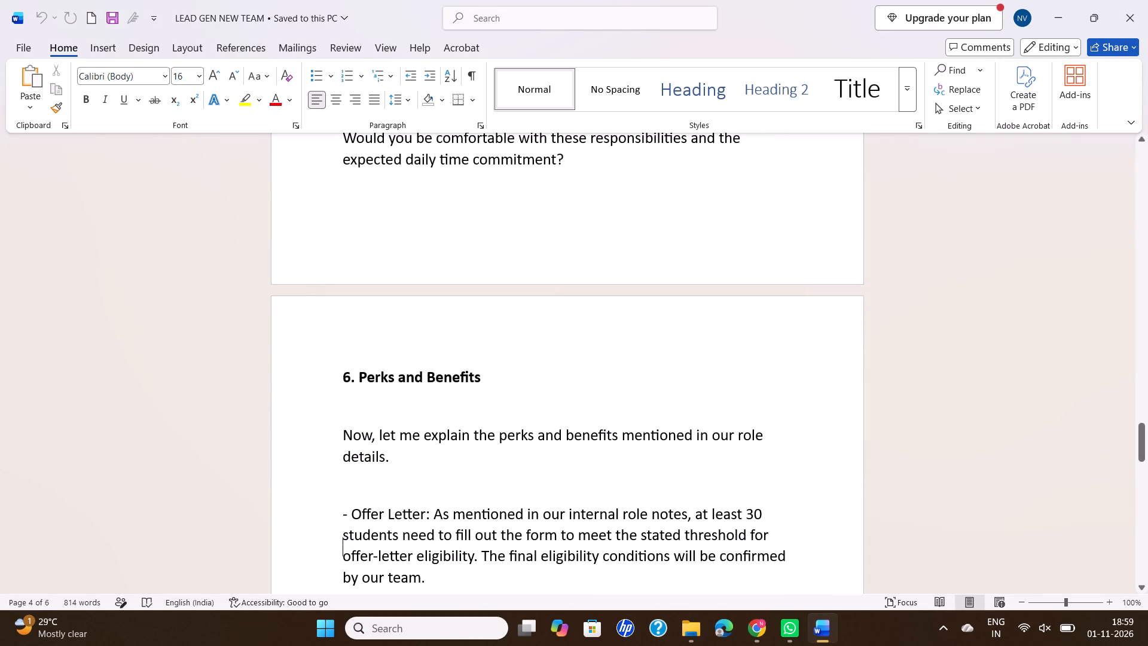
{"action": "key", "text": "Down"}
{"action": "key", "text": "Down"}
{"action": "key", "text": "Down"}
{"action": "key", "text": "Down"}
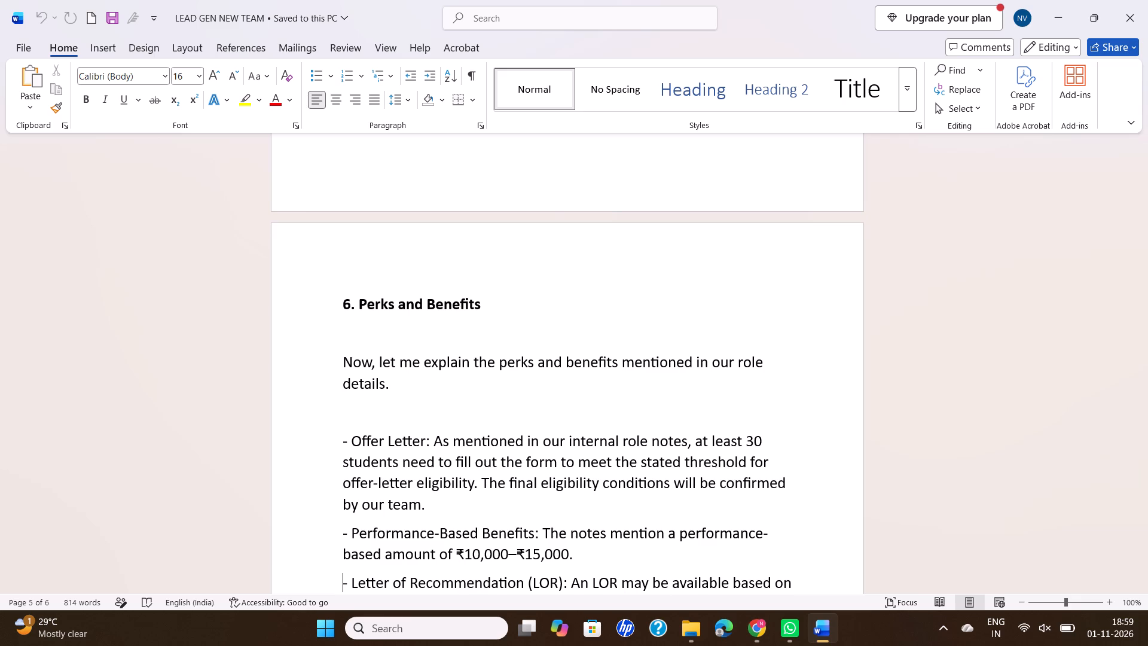
Read the rest of the Perks and Benefits section, from the Letter of Recommendation item through the PPO conditions paragraph.
{"action": "key", "text": "Down"}
{"action": "key", "text": "Down"}
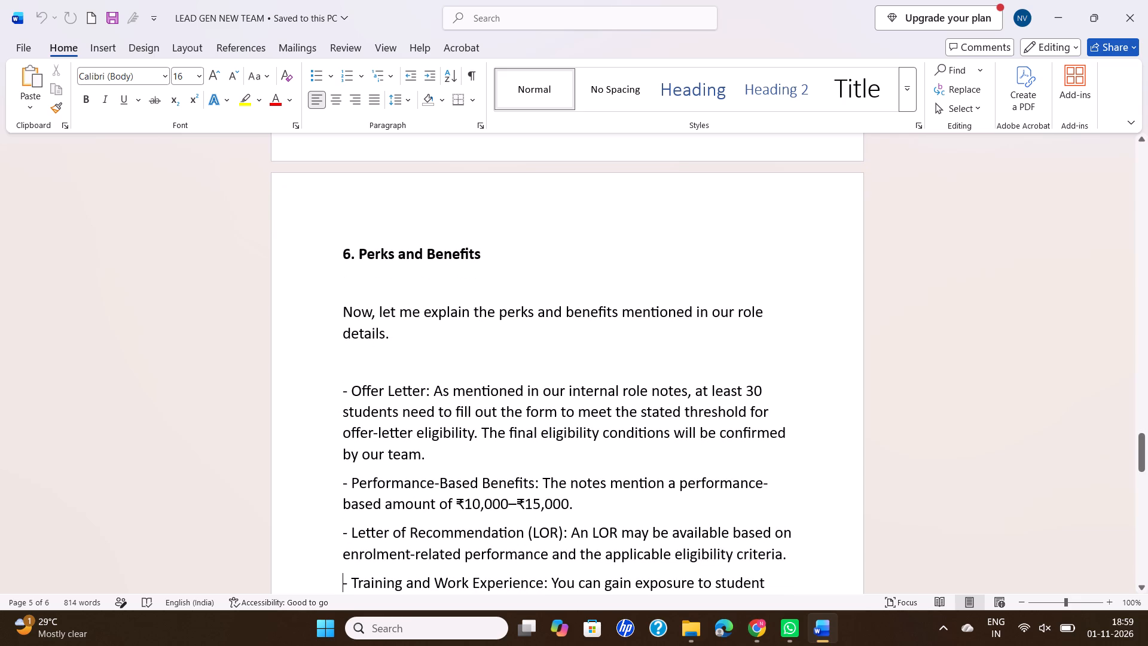
{"action": "key", "text": "Down"}
{"action": "key", "text": "Up"}
{"action": "key", "text": "Down"}
{"action": "key", "text": "Down"}
{"action": "key", "text": "Down"}
{"action": "key", "text": "Down"}
{"action": "key", "text": "Down"}
{"action": "key", "text": "Down"}
{"action": "key", "text": "Down"}
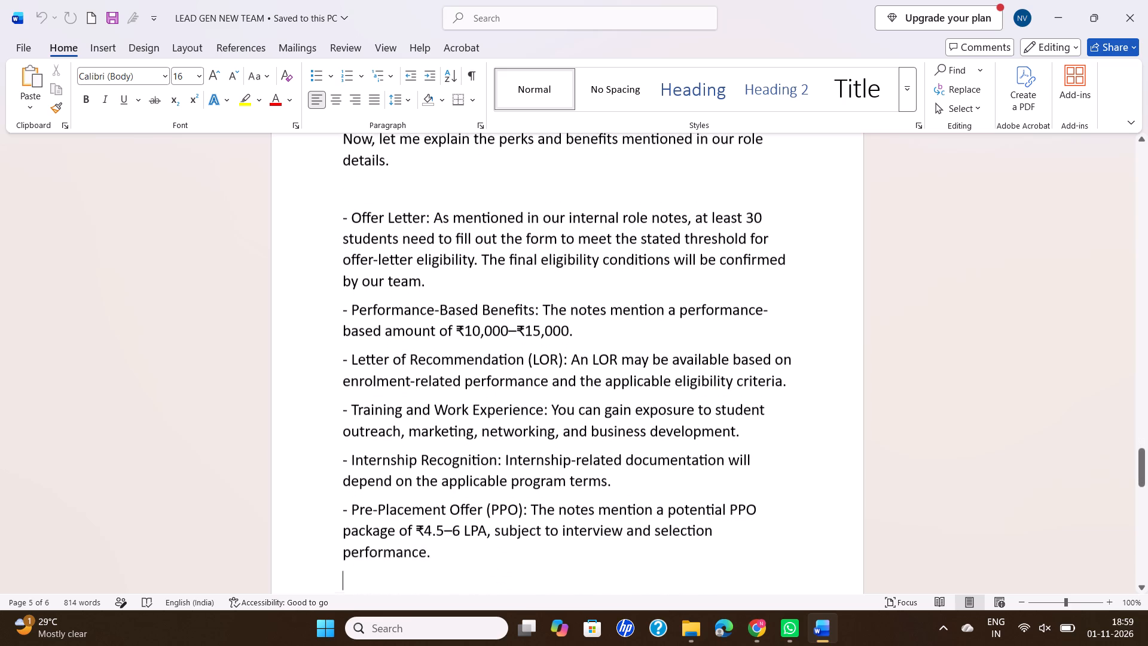
{"action": "key", "text": "Down"}
{"action": "key", "text": "Down"}
{"action": "key", "text": "Down"}
{"action": "key", "text": "Down"}
{"action": "key", "text": "Down"}
{"action": "key", "text": "Down"}
{"action": "key", "text": "Down"}
{"action": "key", "text": "Down"}
{"action": "key", "text": "Down"}
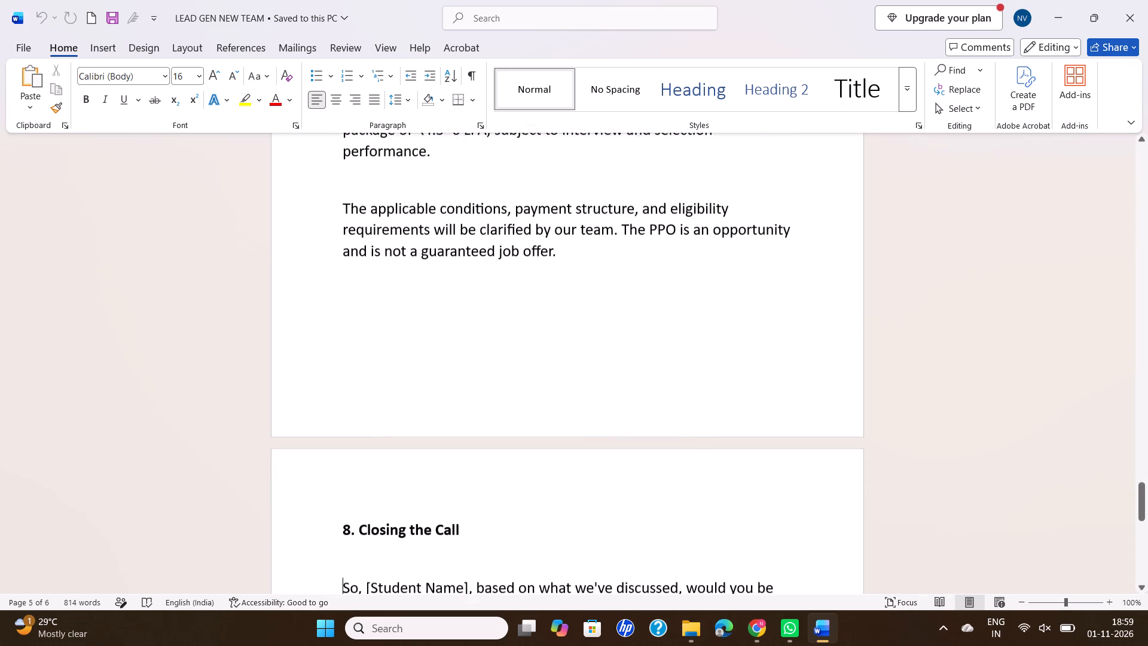
Read the Closing the Call section through the If YES response about sharing the registration form and guiding next steps.
{"action": "key", "text": "Down"}
{"action": "key", "text": "Down"}
{"action": "key", "text": "Down"}
{"action": "key", "text": "Down"}
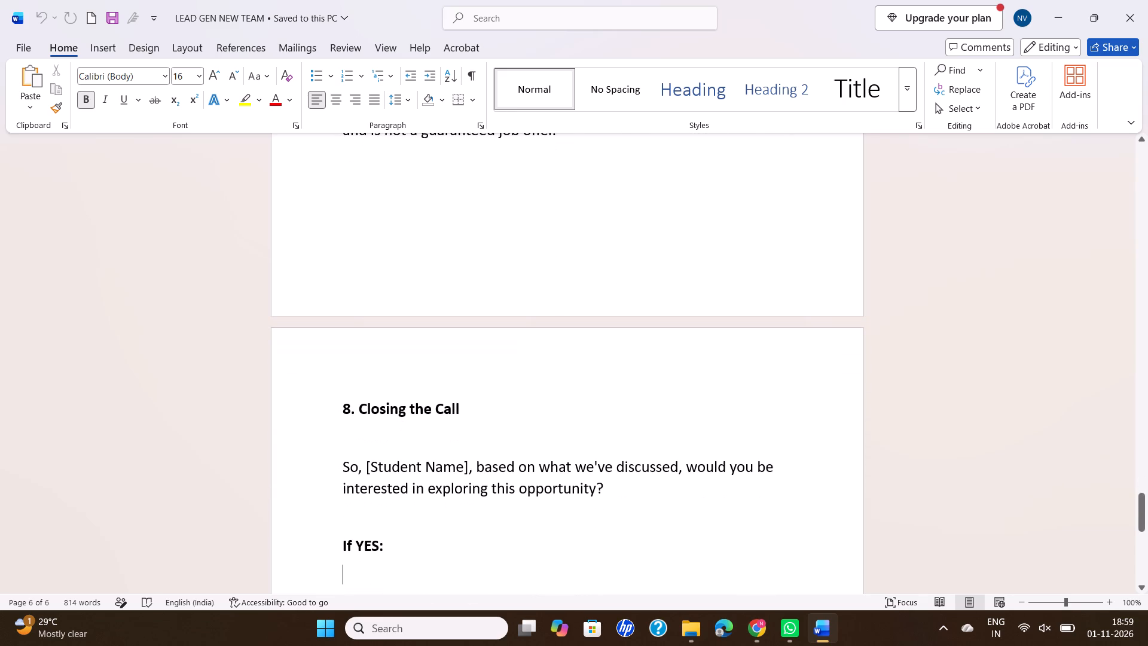
{"action": "key", "text": "Down"}
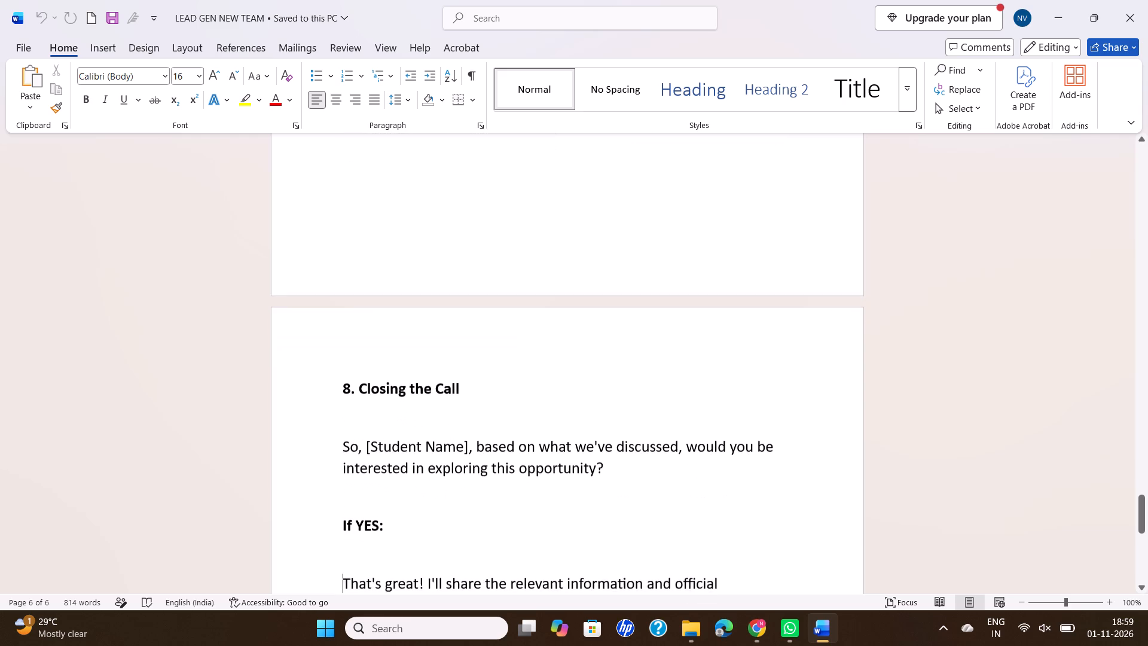
{"action": "key", "text": "Down"}
{"action": "key", "text": "Down"}
{"action": "key", "text": "Down"}
{"action": "key", "text": "Down"}
{"action": "key", "text": "Down"}
{"action": "key", "text": "Down"}
{"action": "key", "text": "Down"}
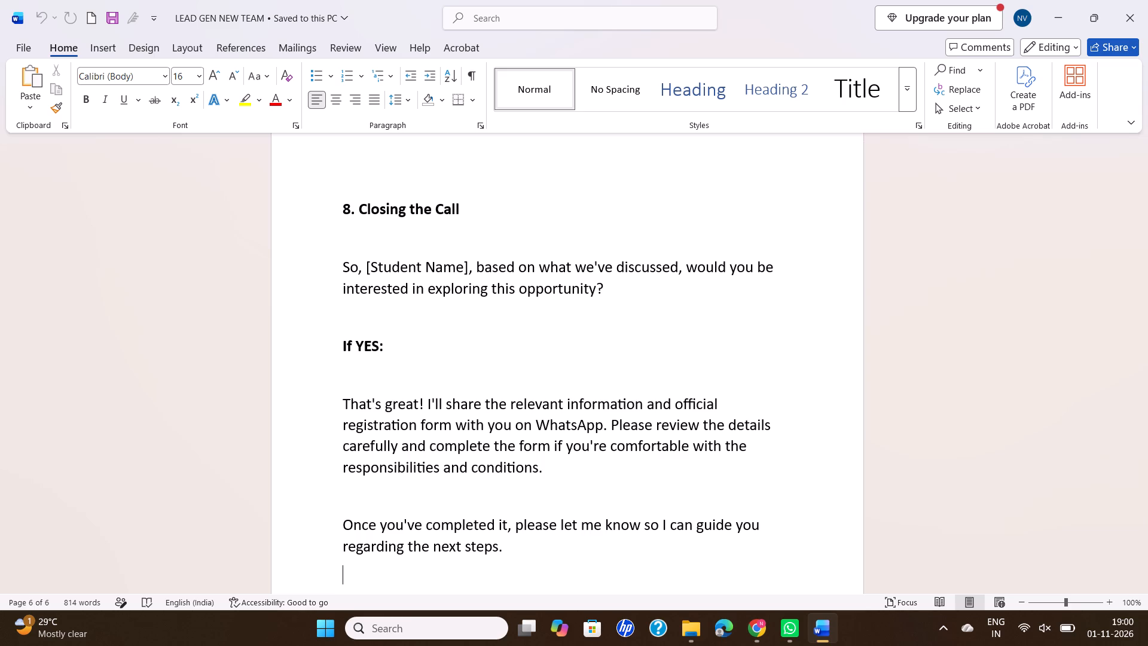
Switch to the CA LEADS spreadsheet in Chrome and copy the contact number in cell C237.
{"action": "left_click", "coordinate": [751, 633]}
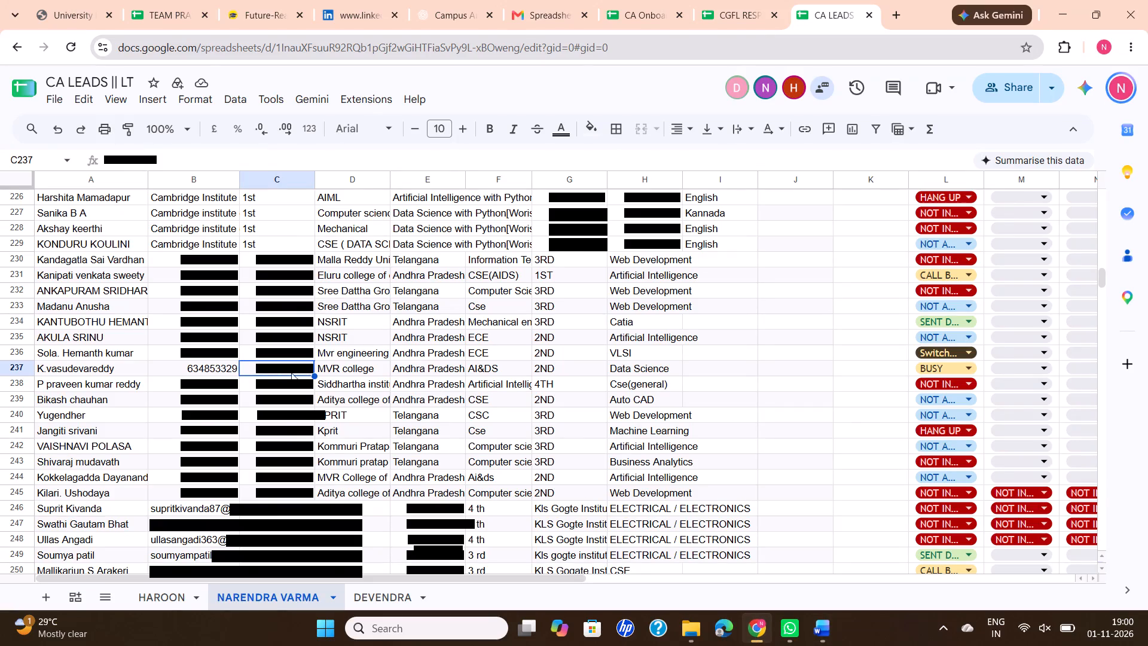
{"action": "triple_click", "coordinate": [276, 367]}
{"action": "key", "text": "ctrl+c"}
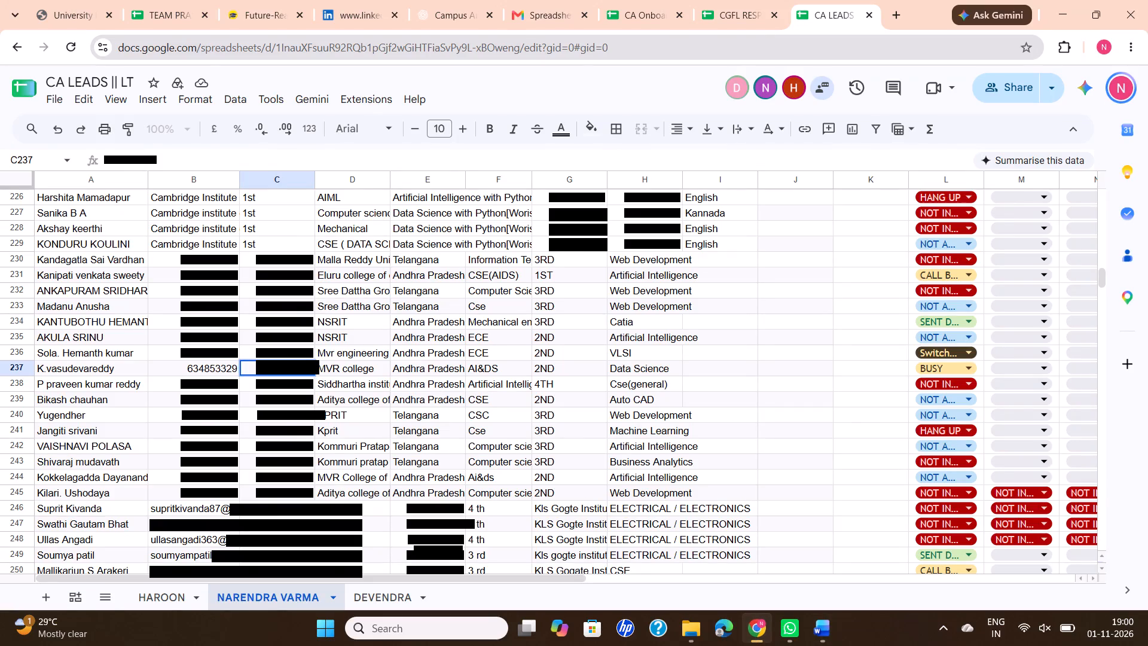
{"action": "left_click", "coordinate": [817, 624]}
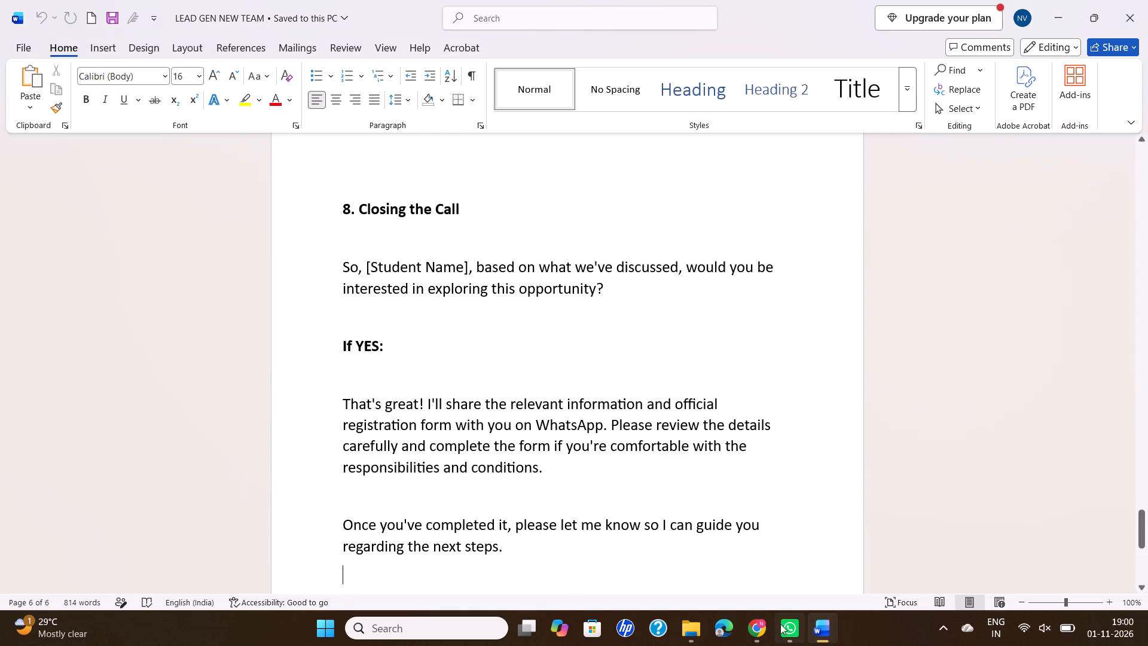
{"action": "left_click", "coordinate": [765, 625]}
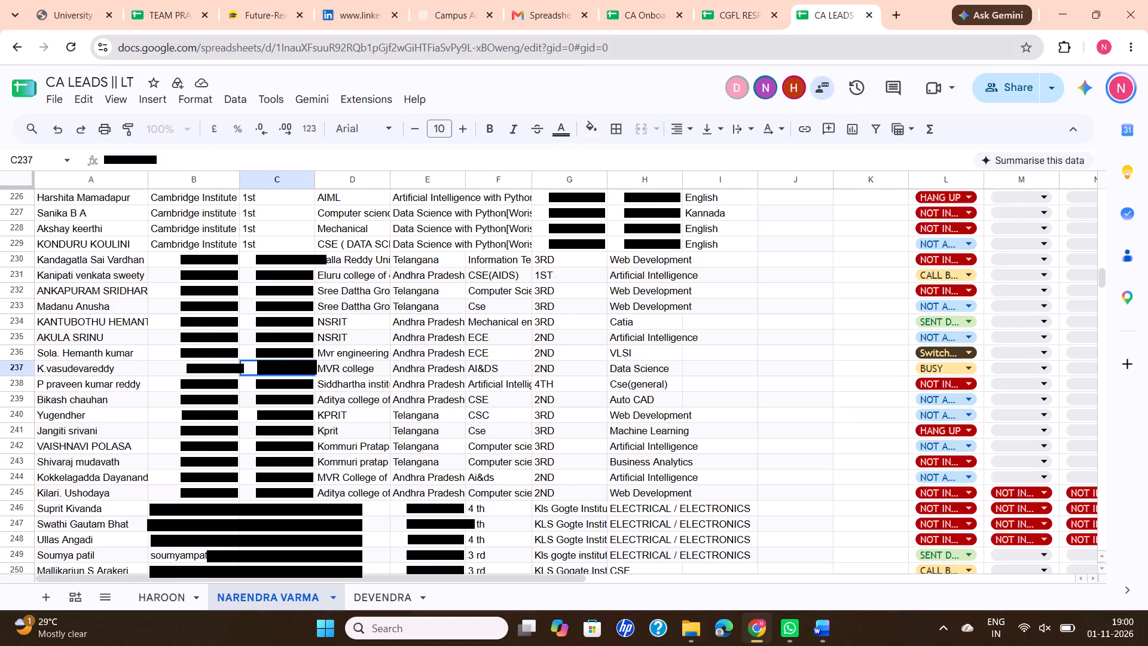
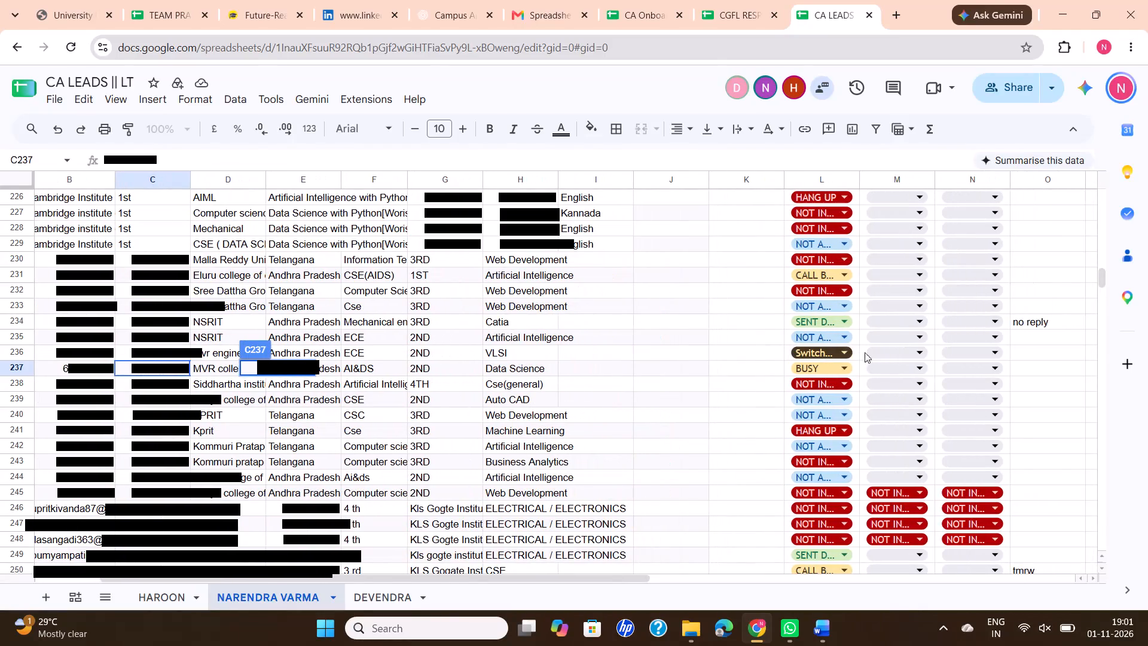
Set the first call status of the MVR college Data Science lead in row 237 to SENT DETAILS.
{"action": "left_click", "coordinate": [845, 365]}
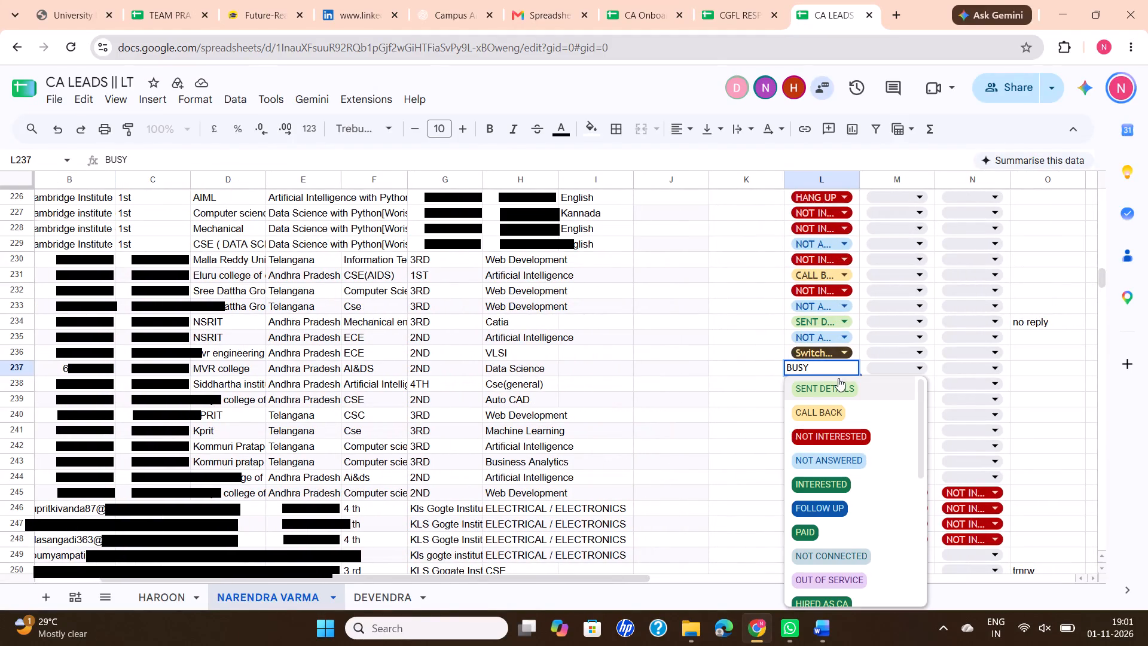
{"action": "left_click", "coordinate": [834, 383]}
Reopen the first call status options for the row 237 lead and go to the choices further down.
{"action": "left_click", "coordinate": [845, 364]}
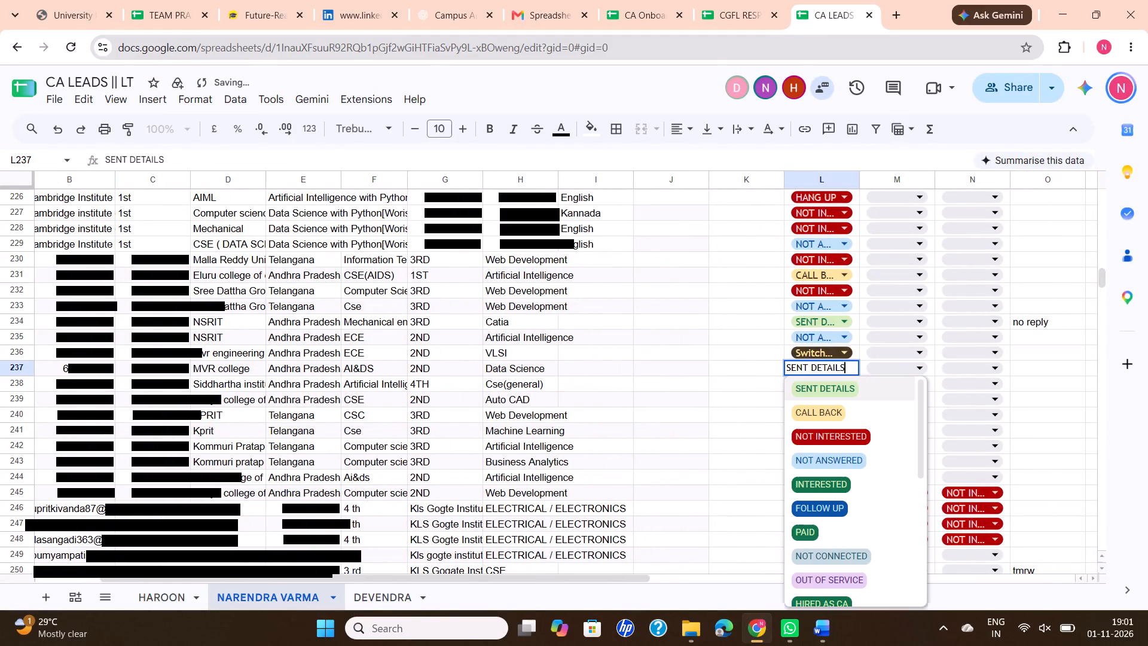
{"action": "scroll", "coordinate": [826, 498], "scroll_direction": "down", "scroll_amount": 1}
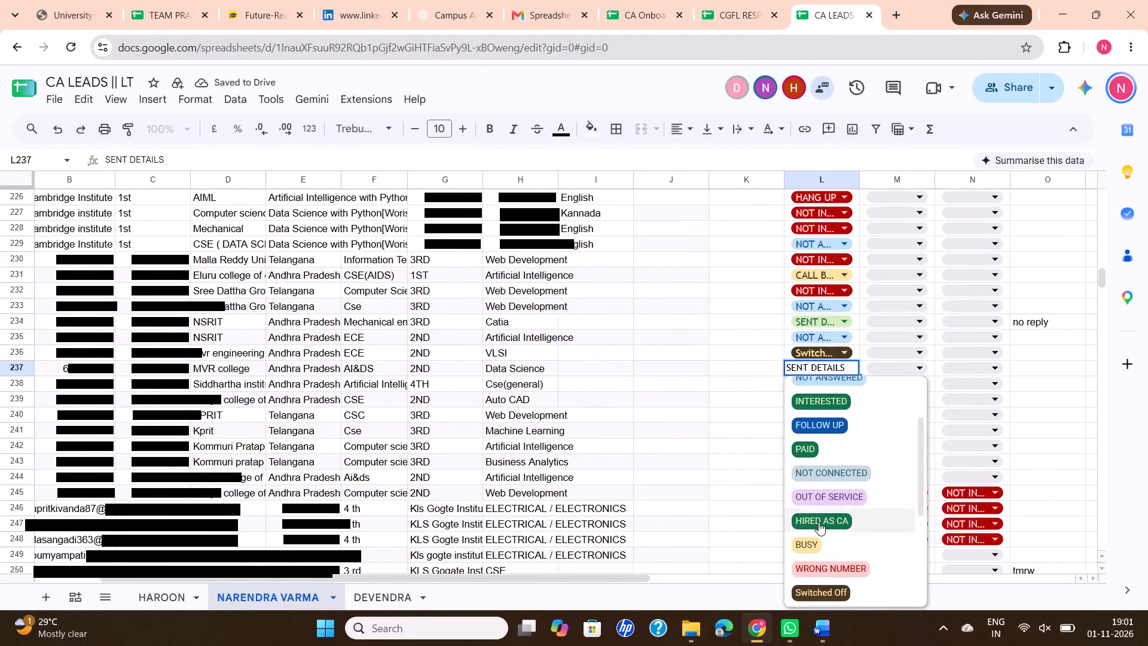
Set the row 237 MVR college lead's first call status to BUSY and its second status to SENT DETAILS.
{"action": "left_click", "coordinate": [810, 548]}
{"action": "left_click", "coordinate": [904, 370]}
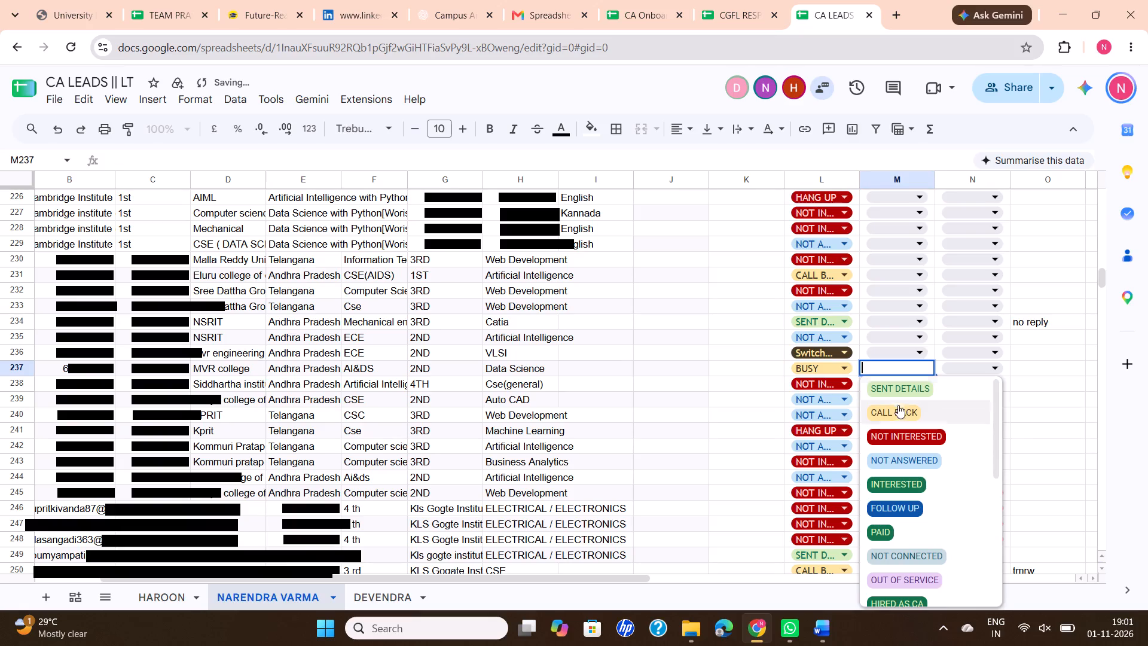
{"action": "left_click", "coordinate": [894, 385]}
{"action": "left_click", "coordinate": [749, 364]}
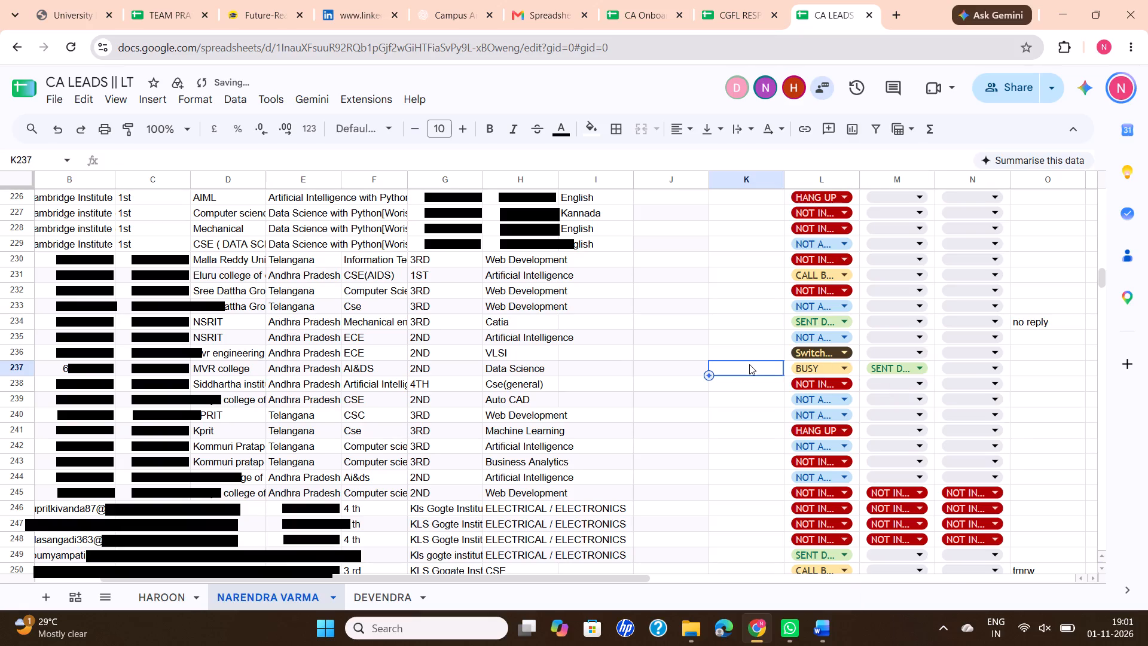
Review the leads from row 237 to the end of the list and select the contact number in row 255.
{"action": "scroll", "coordinate": [749, 364], "scroll_direction": "right", "scroll_amount": 6}
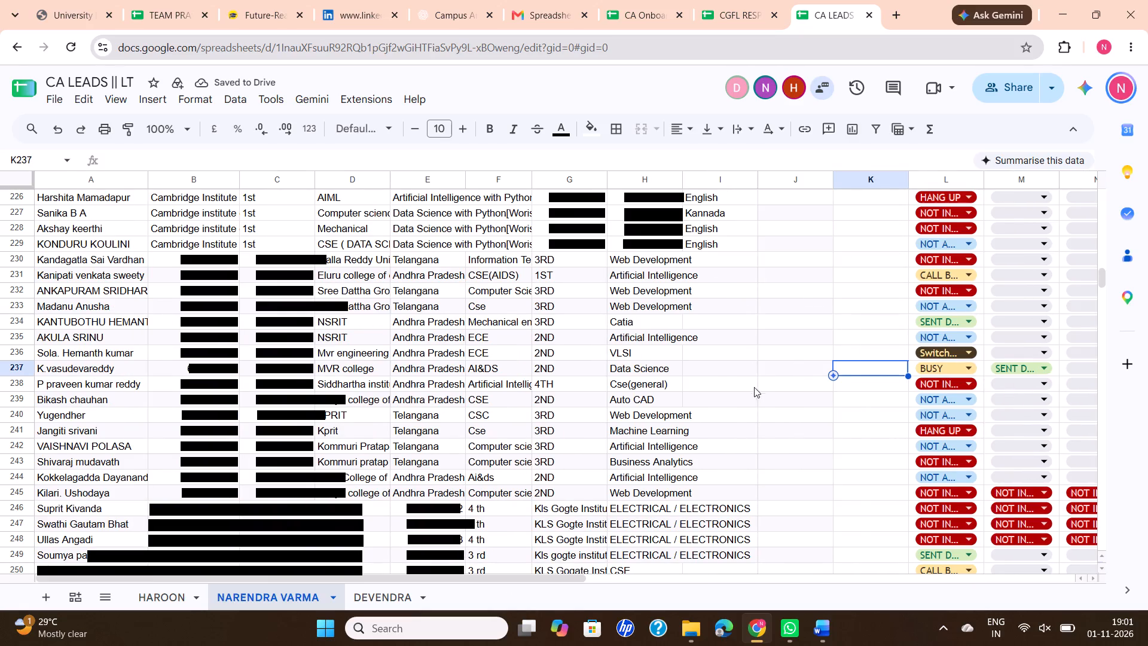
{"action": "left_click", "coordinate": [725, 364]}
{"action": "scroll", "coordinate": [725, 364], "scroll_direction": "right", "scroll_amount": 2}
{"action": "left_click", "coordinate": [425, 370]}
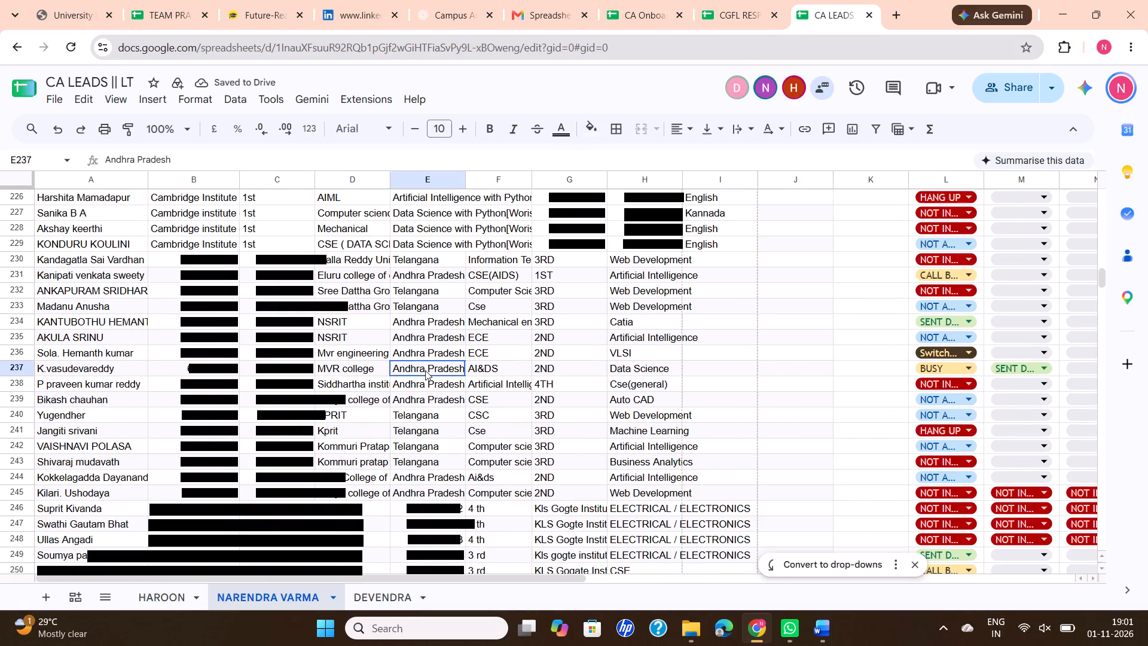
{"action": "scroll", "coordinate": [425, 370], "scroll_direction": "right", "scroll_amount": 2}
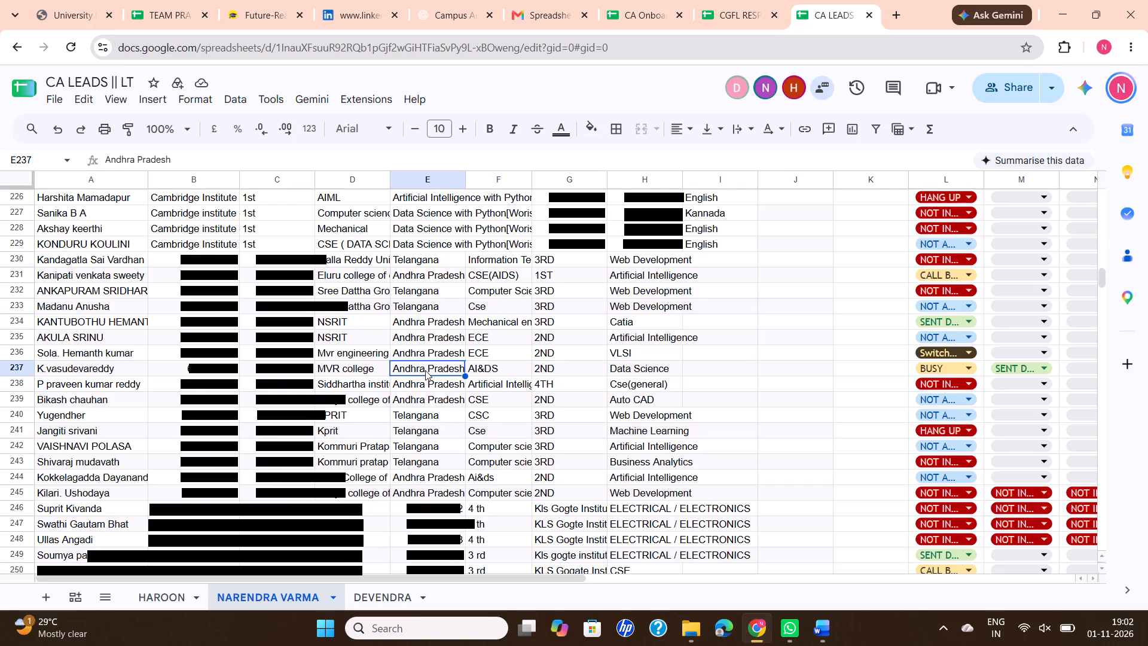
{"action": "left_click", "coordinate": [429, 389]}
{"action": "scroll", "coordinate": [429, 389], "scroll_direction": "left", "scroll_amount": 1}
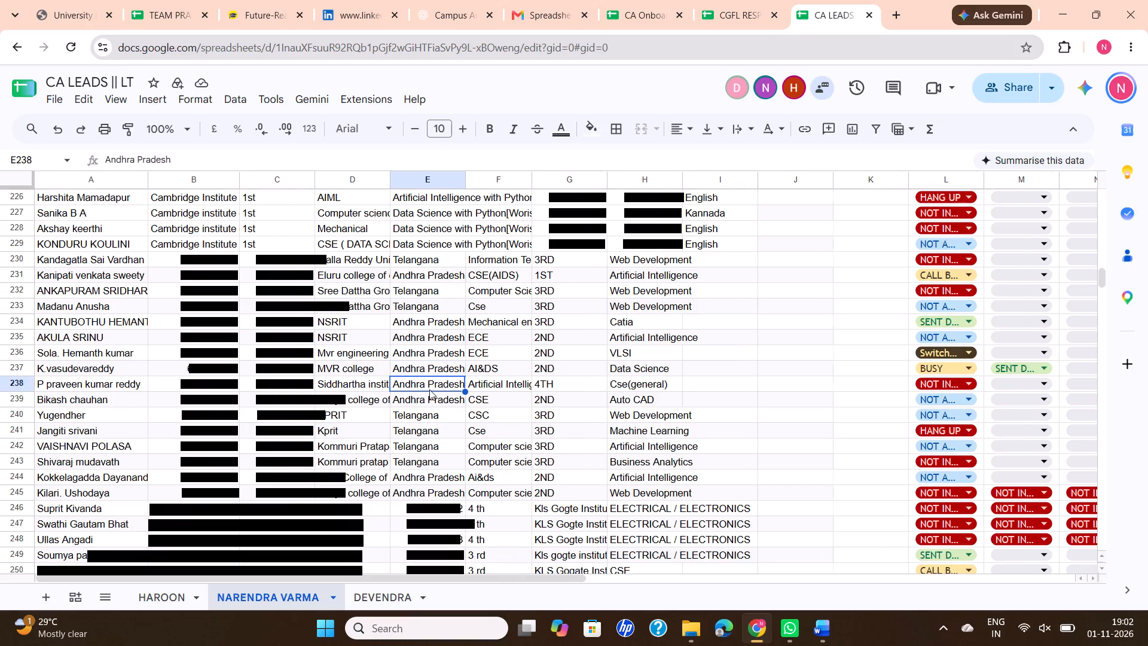
{"action": "scroll", "coordinate": [429, 389], "scroll_direction": "left", "scroll_amount": 1}
{"action": "scroll", "coordinate": [429, 389], "scroll_direction": "right", "scroll_amount": 7}
{"action": "scroll", "coordinate": [429, 389], "scroll_direction": "down", "scroll_amount": 2}
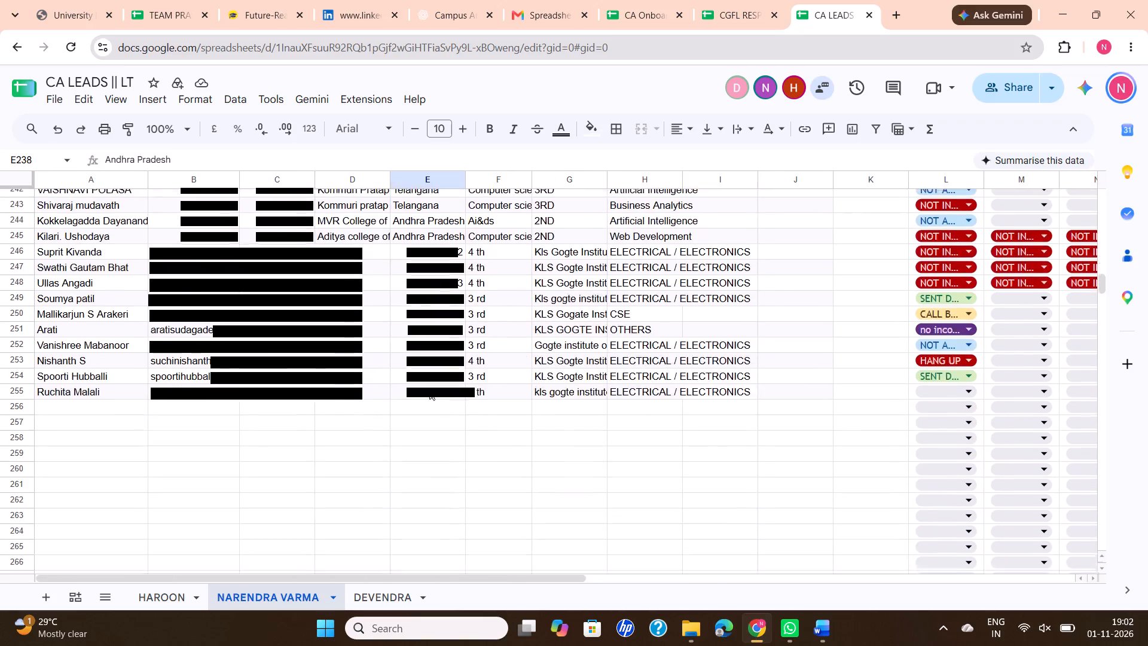
{"action": "scroll", "coordinate": [429, 389], "scroll_direction": "down", "scroll_amount": 1}
{"action": "scroll", "coordinate": [429, 389], "scroll_direction": "up", "scroll_amount": 1}
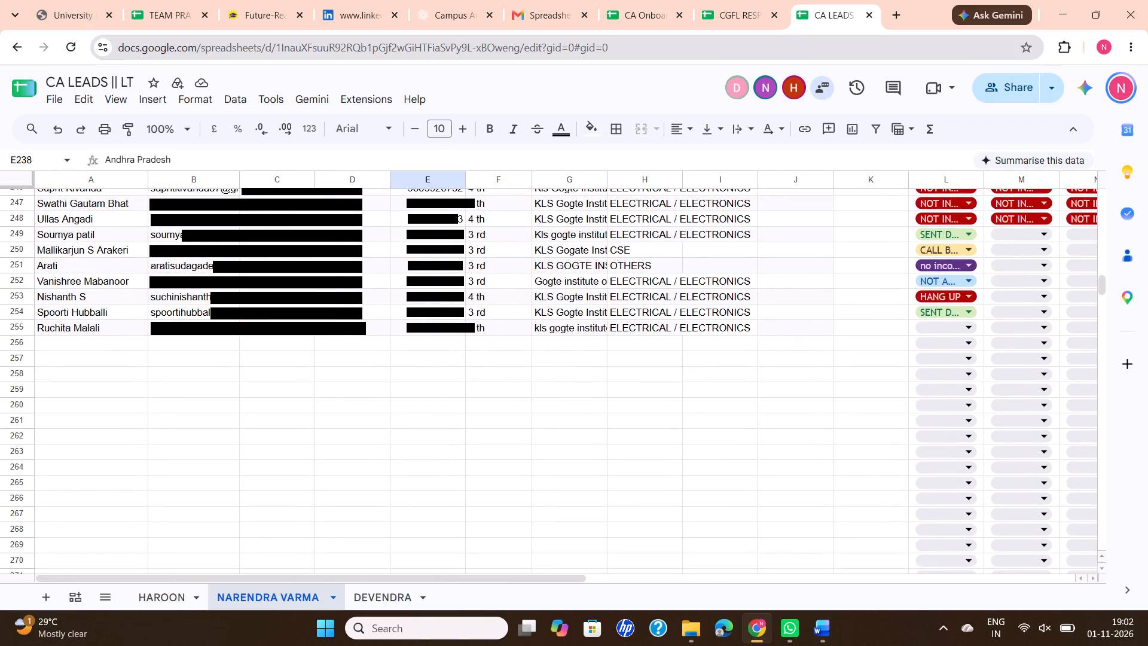
{"action": "scroll", "coordinate": [358, 324], "scroll_direction": "right", "scroll_amount": 3}
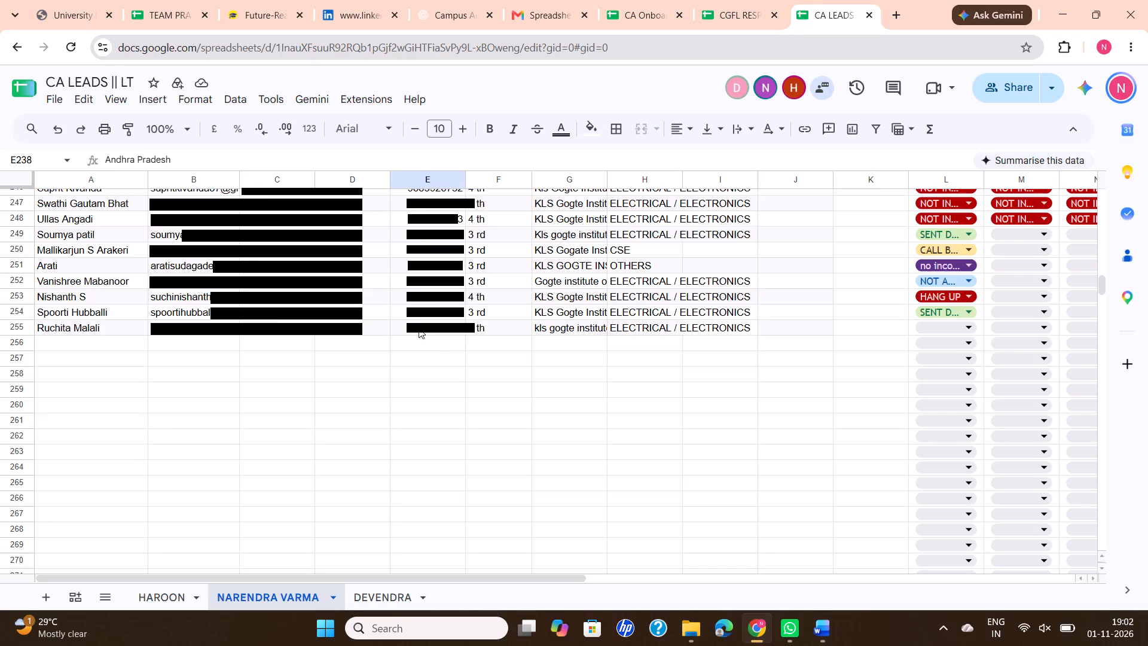
{"action": "left_click", "coordinate": [419, 329]}
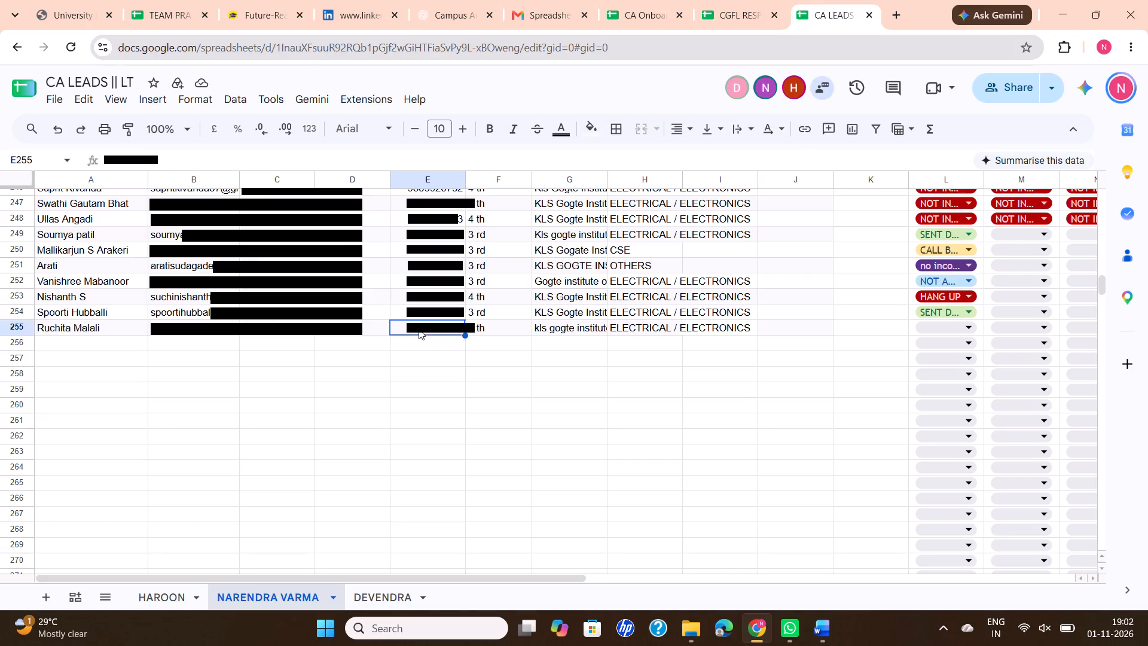
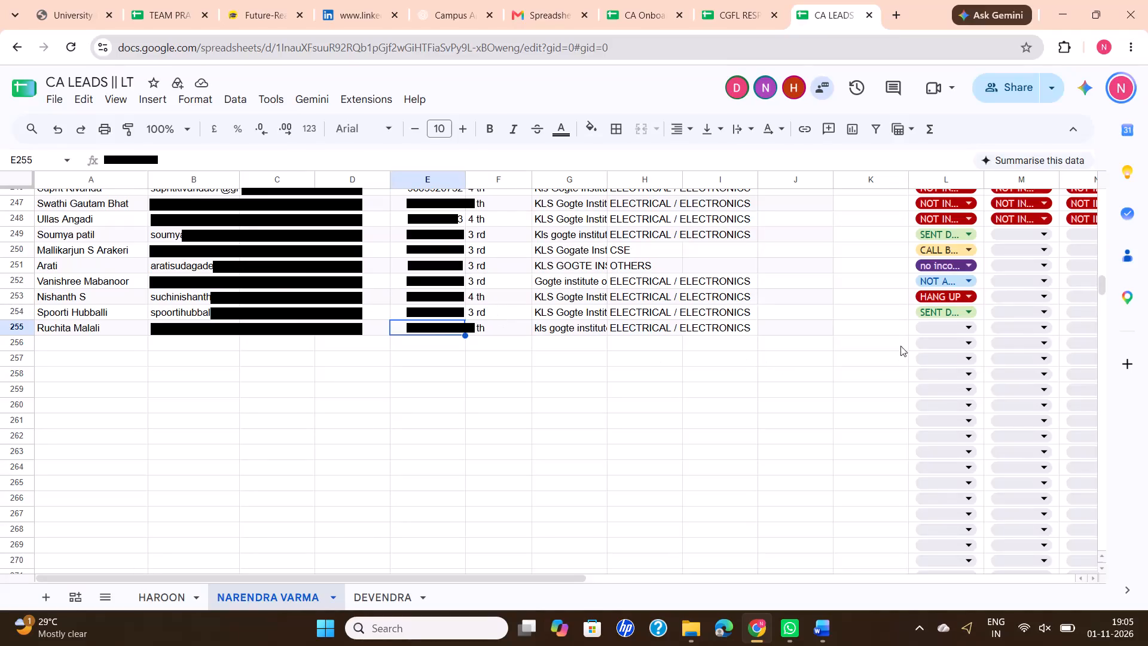
Set the first call status in row 255 to NOT INTERESTED and fill it across the second and third statuses.
{"action": "left_click", "coordinate": [931, 328]}
{"action": "left_click", "coordinate": [941, 388]}
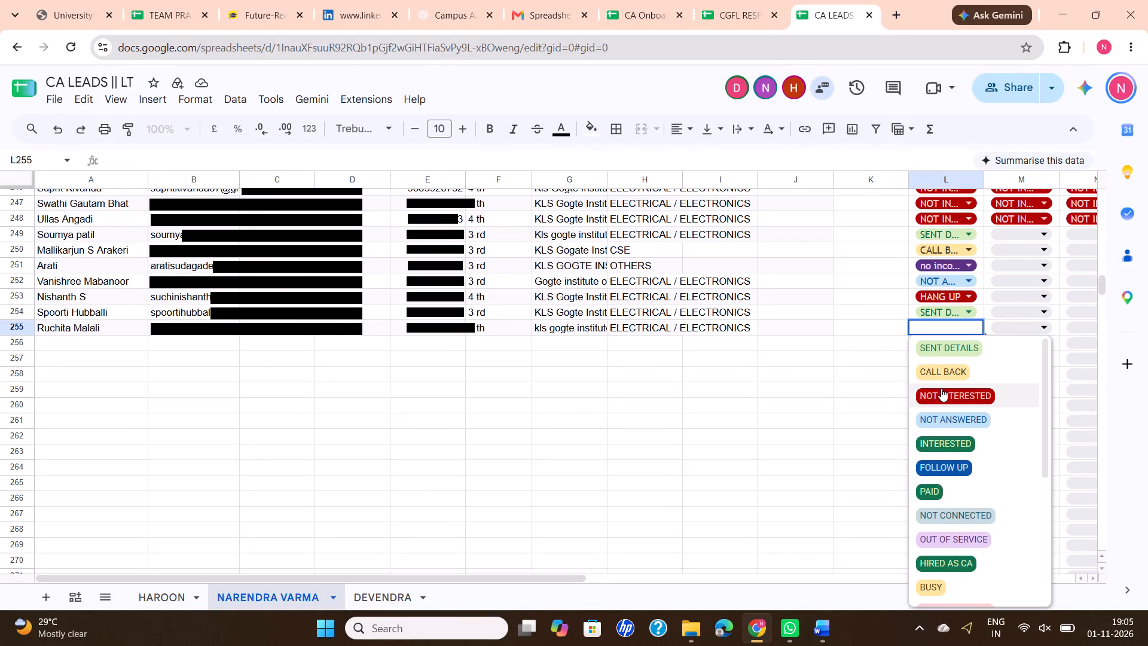
{"action": "left_click_drag", "start_coordinate": [984, 334], "coordinate": [1135, 332]}
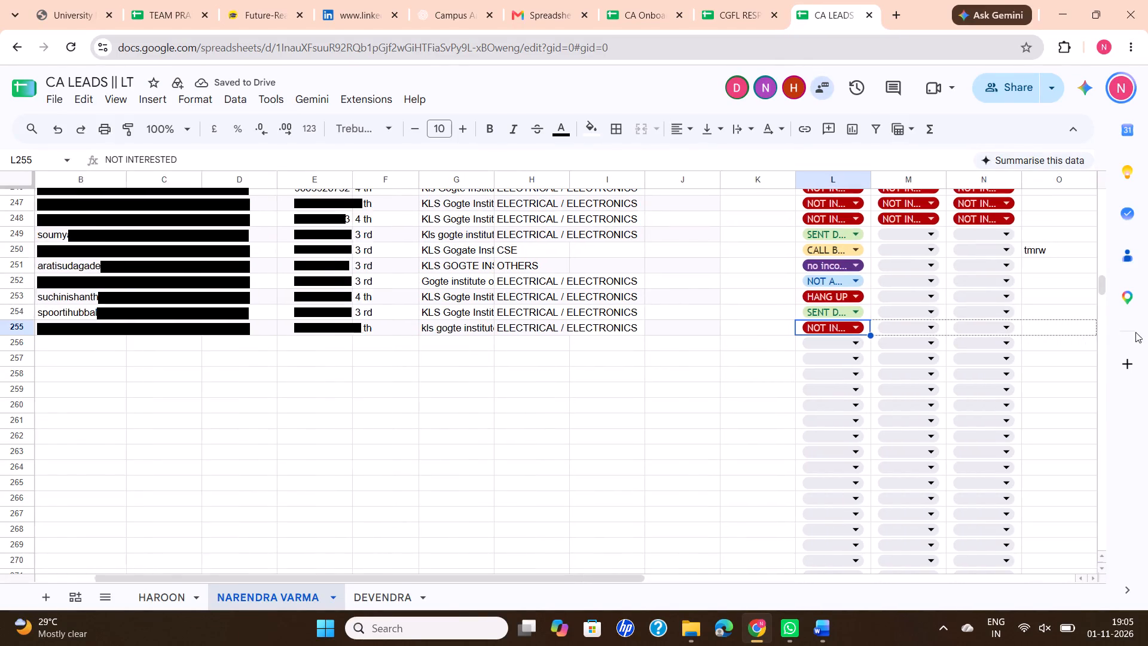
{"action": "left_click_drag", "start_coordinate": [1135, 332], "coordinate": [793, 329]}
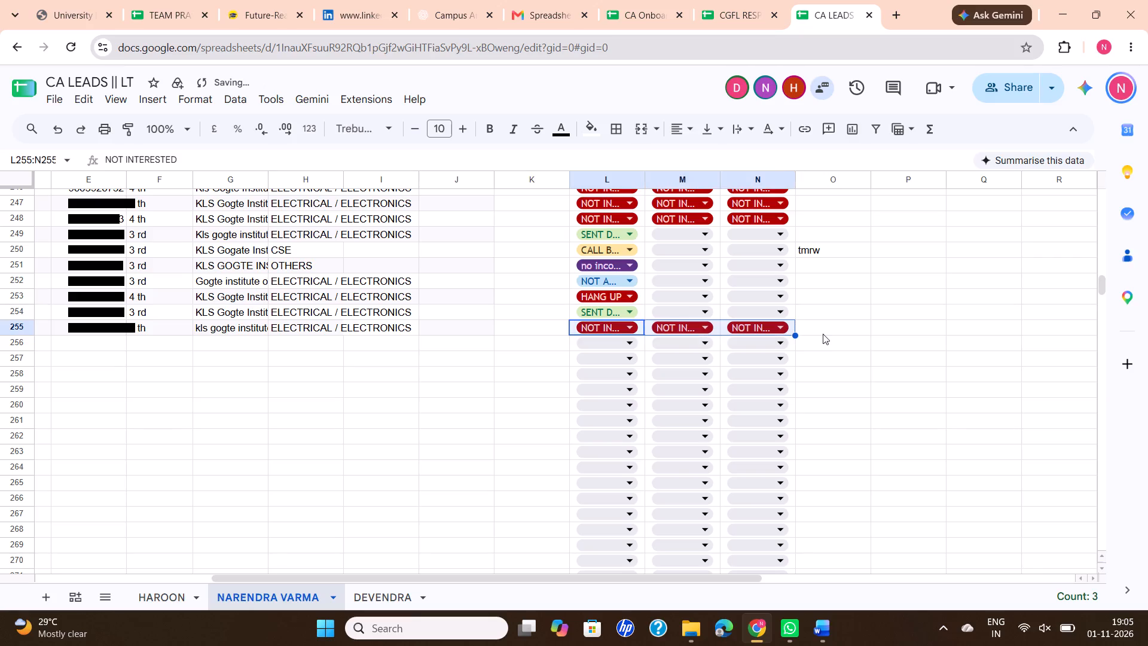
{"action": "left_click", "coordinate": [823, 334]}
Fill the NOT INTERESTED status in row 243 across its second and third call statuses, keeping the notes column out.
{"action": "scroll", "coordinate": [823, 334], "scroll_direction": "up", "scroll_amount": 1}
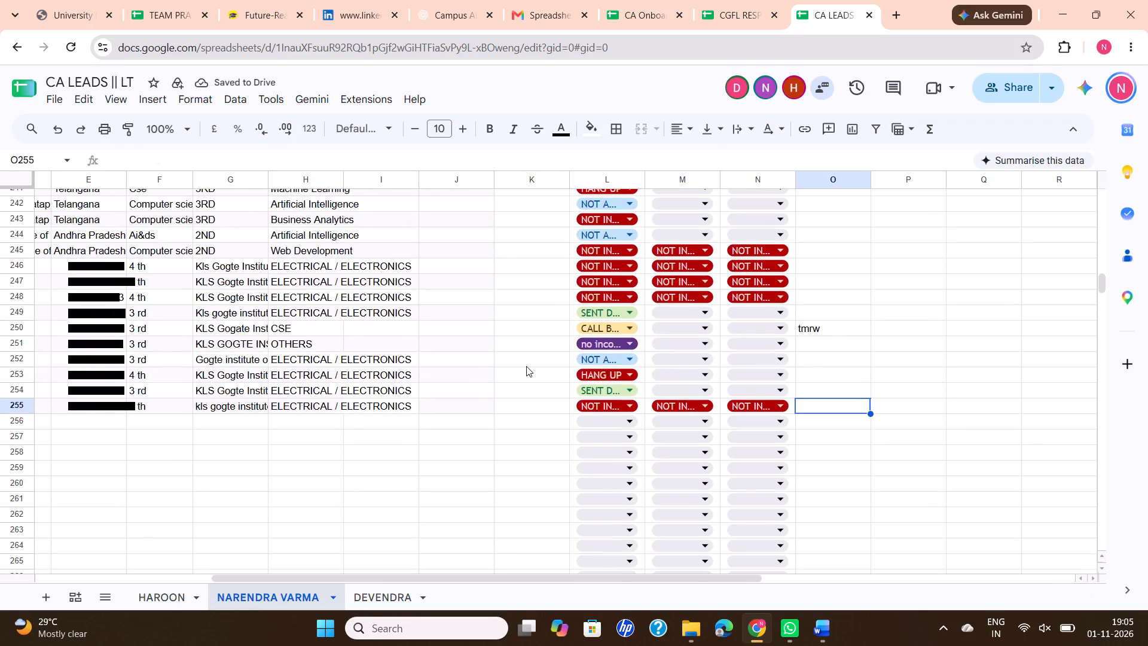
{"action": "scroll", "coordinate": [526, 366], "scroll_direction": "up", "scroll_amount": 1}
{"action": "left_click_drag", "start_coordinate": [631, 297], "coordinate": [644, 303]}
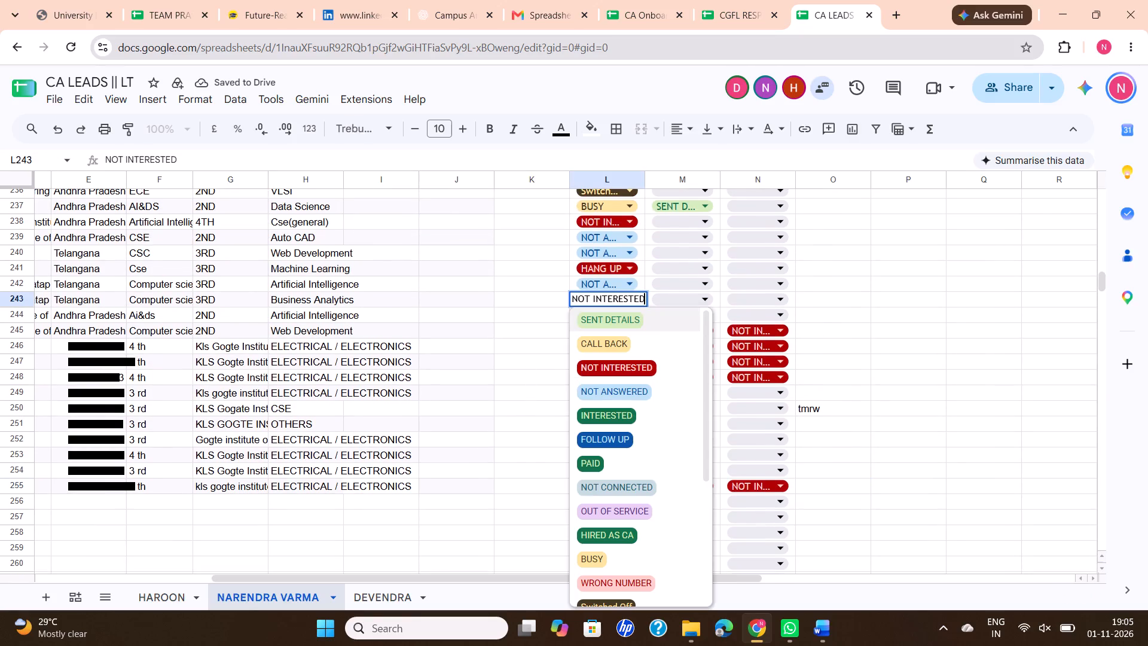
{"action": "left_click_drag", "start_coordinate": [644, 303], "coordinate": [654, 304]}
{"action": "left_click", "coordinate": [654, 304]}
{"action": "left_click", "coordinate": [645, 304]}
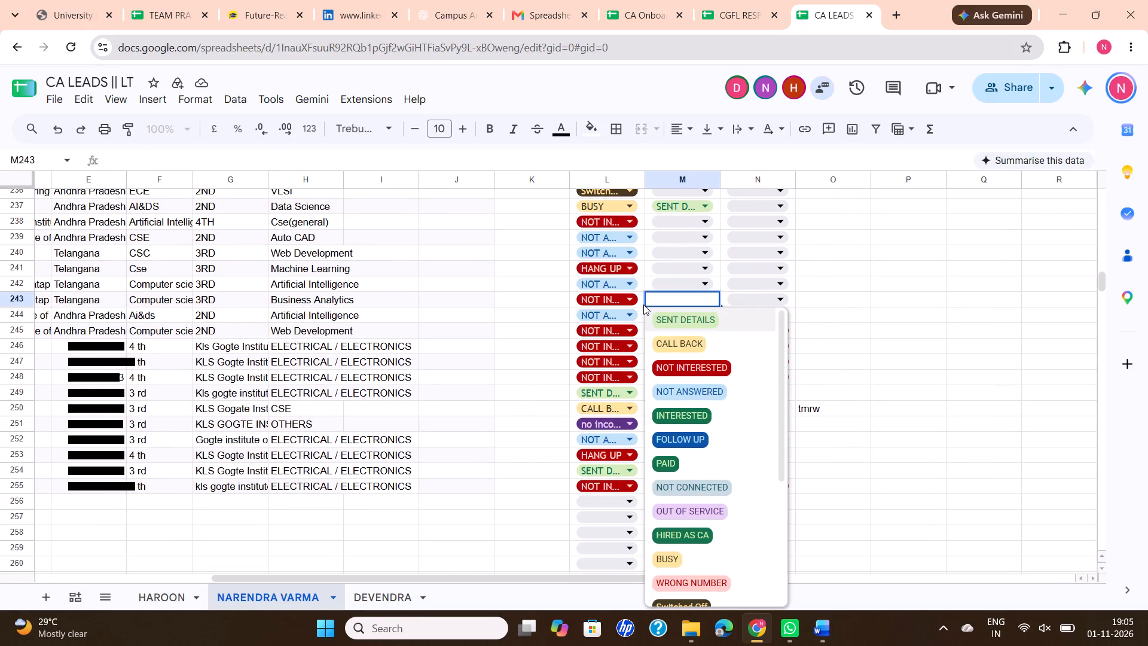
{"action": "left_click", "coordinate": [643, 304]}
{"action": "left_click_drag", "start_coordinate": [643, 306], "coordinate": [801, 304]}
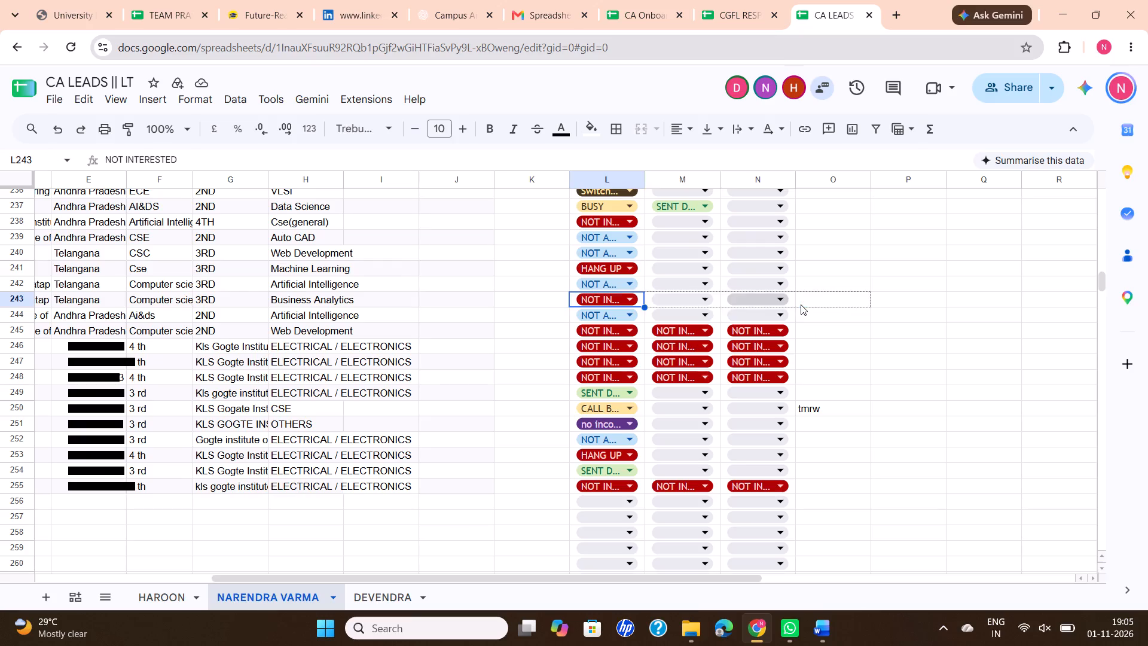
{"action": "left_click_drag", "start_coordinate": [871, 307], "coordinate": [799, 298]}
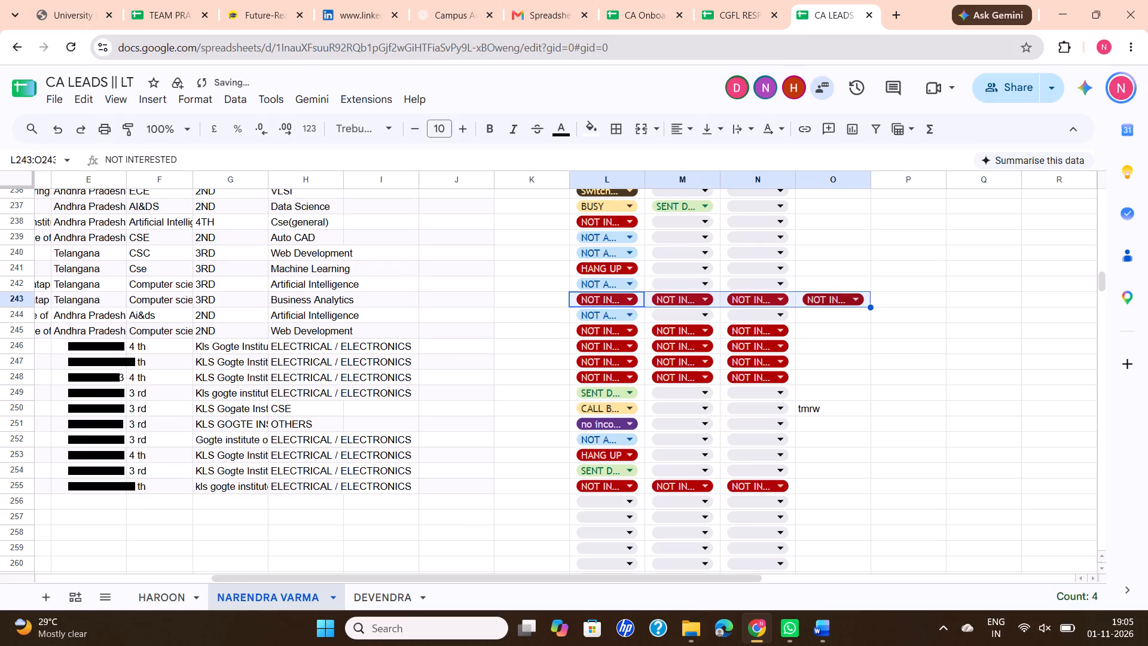
{"action": "left_click_drag", "start_coordinate": [799, 298], "coordinate": [792, 300]}
Fill NOT INTERESTED across the second and third call statuses of row 238.
{"action": "left_click_drag", "start_coordinate": [817, 282], "coordinate": [870, 293]}
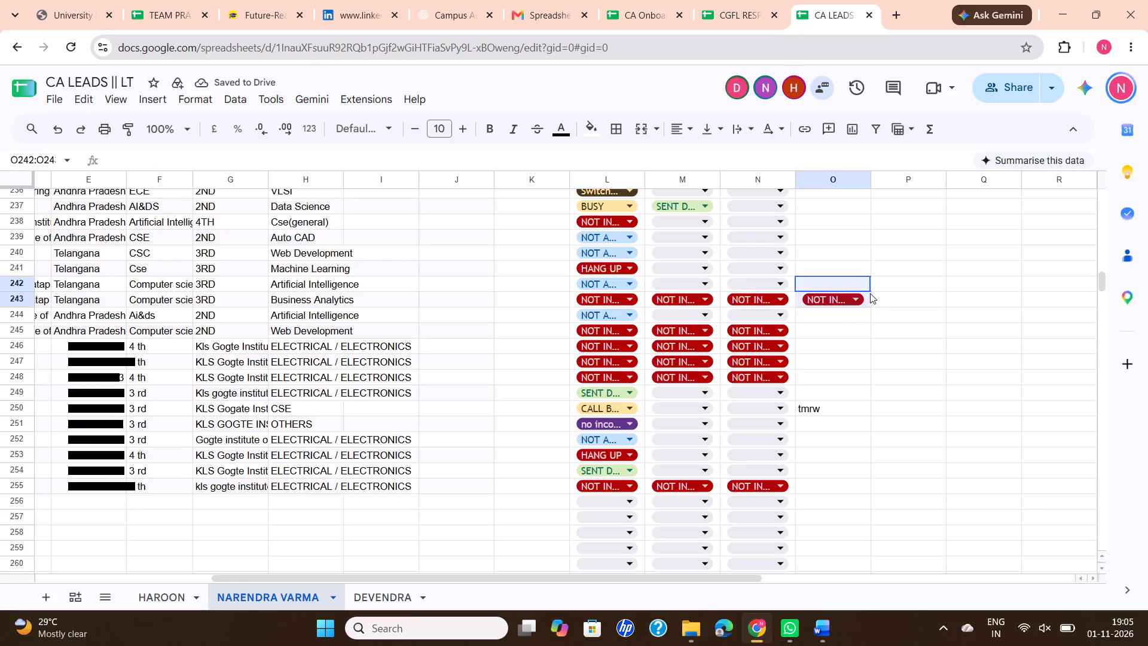
Clear the stray NOT INTERESTED status from row 243 in column O, the notes column after the third call status.
{"action": "left_click_drag", "start_coordinate": [870, 293], "coordinate": [868, 288]}
{"action": "left_click_drag", "start_coordinate": [868, 288], "coordinate": [874, 307]}
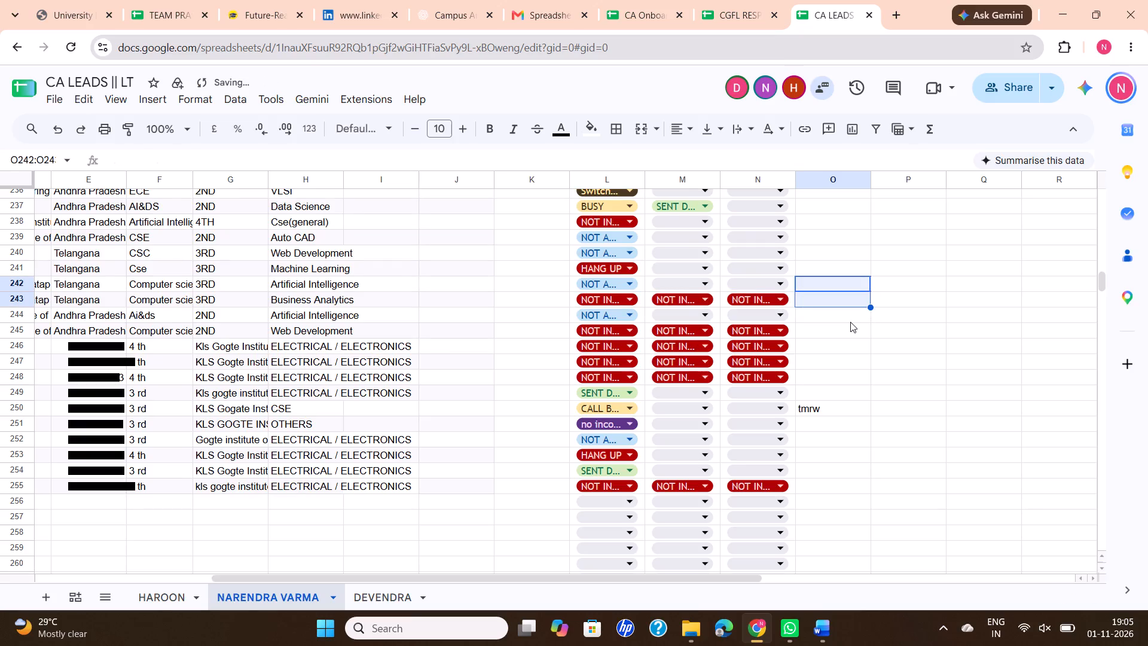
{"action": "left_click", "coordinate": [850, 322]}
Fill the NOT INTERESTED status in row 238 across its second and third call statuses.
{"action": "scroll", "coordinate": [850, 322], "scroll_direction": "up", "scroll_amount": 1}
{"action": "scroll", "coordinate": [692, 310], "scroll_direction": "up", "scroll_amount": 1}
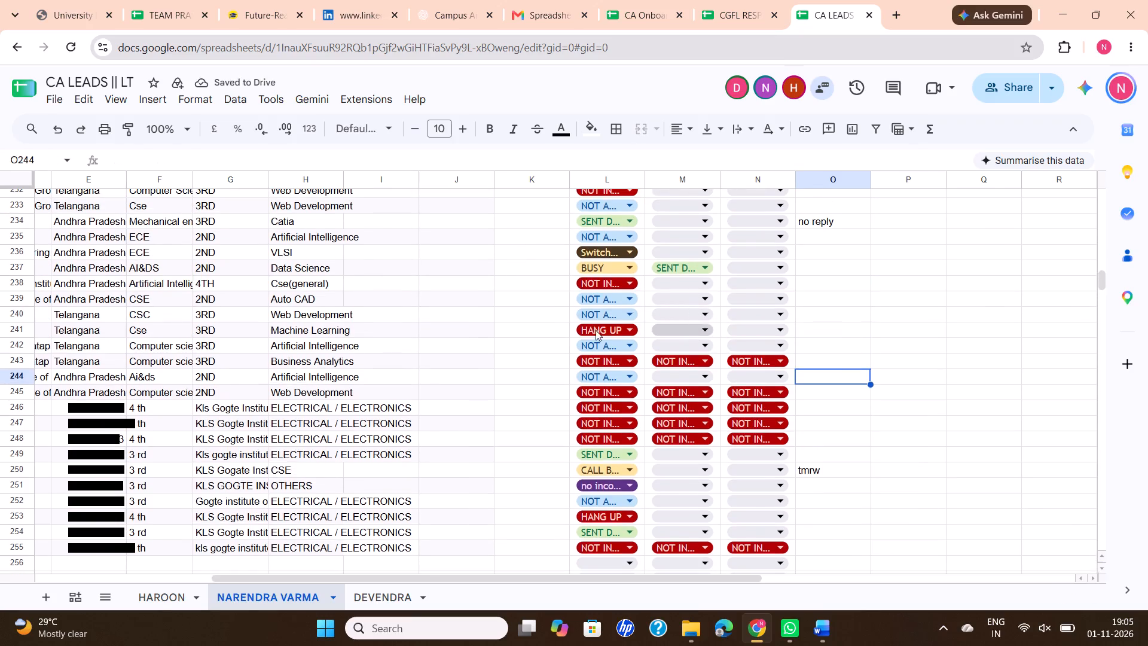
{"action": "scroll", "coordinate": [554, 333], "scroll_direction": "up", "scroll_amount": 1}
{"action": "left_click", "coordinate": [566, 330]}
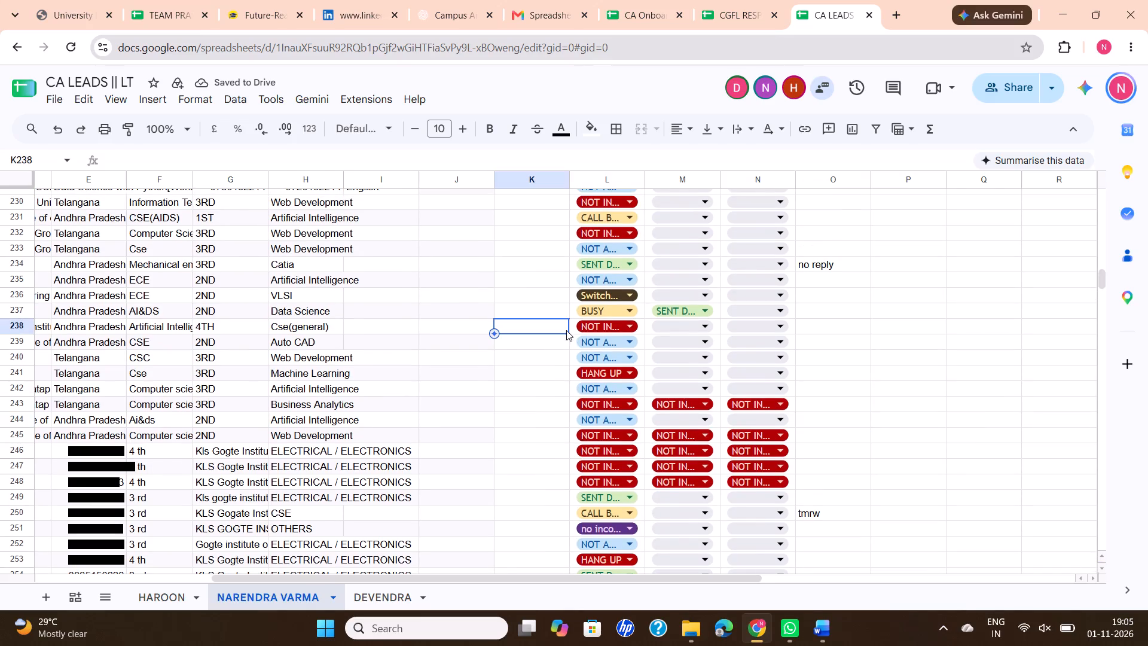
{"action": "scroll", "coordinate": [566, 330], "scroll_direction": "up", "scroll_amount": 1}
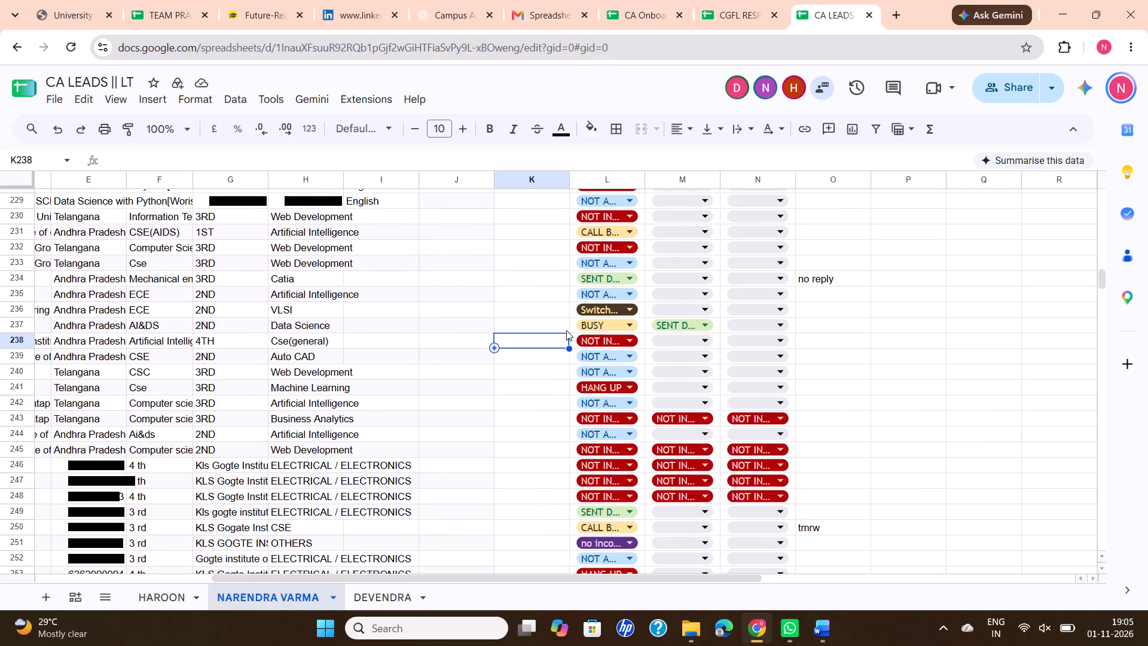
{"action": "scroll", "coordinate": [566, 330], "scroll_direction": "up", "scroll_amount": 1}
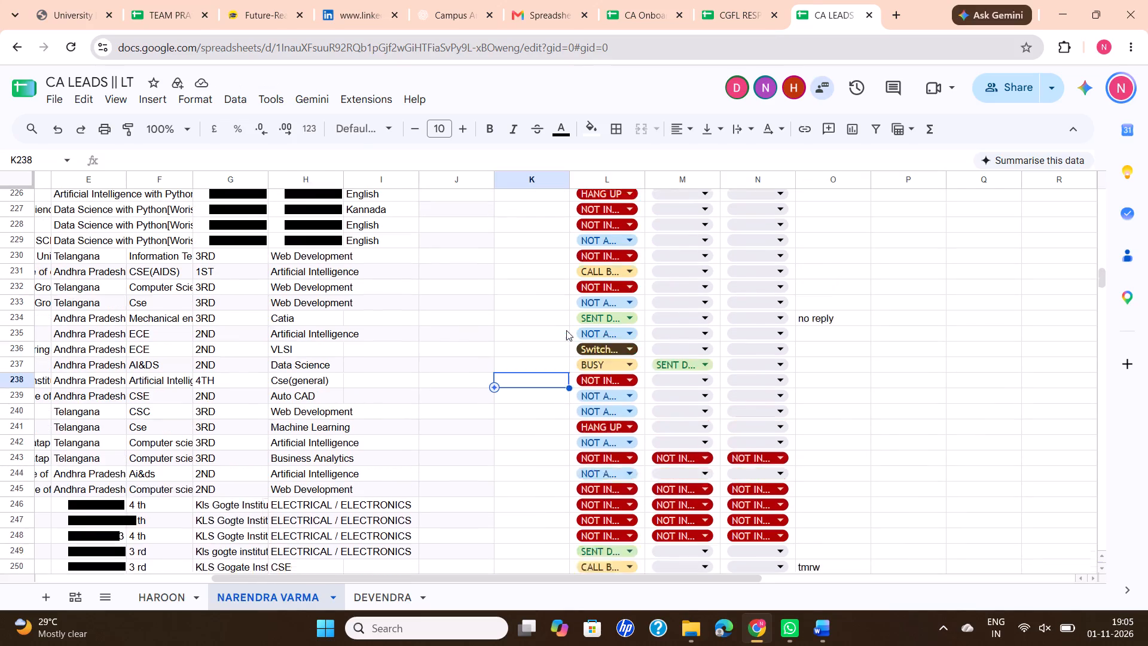
{"action": "scroll", "coordinate": [566, 330], "scroll_direction": "up", "scroll_amount": 1}
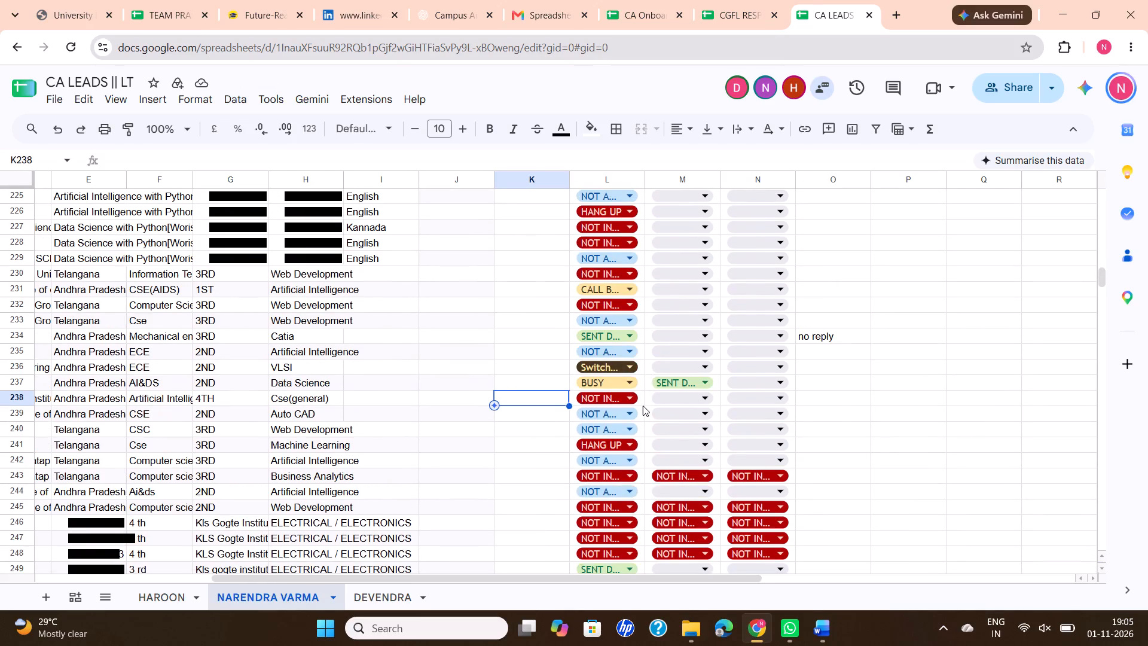
{"action": "left_click", "coordinate": [643, 406]}
{"action": "left_click_drag", "start_coordinate": [645, 406], "coordinate": [739, 406]}
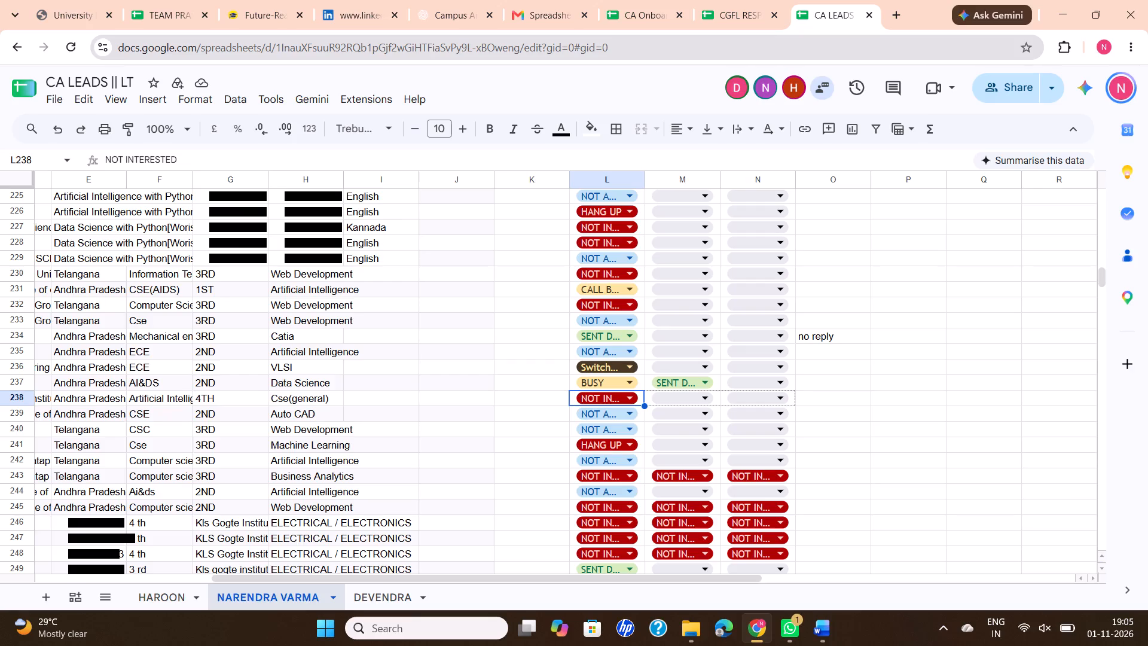
{"action": "left_click_drag", "start_coordinate": [739, 406], "coordinate": [793, 406]}
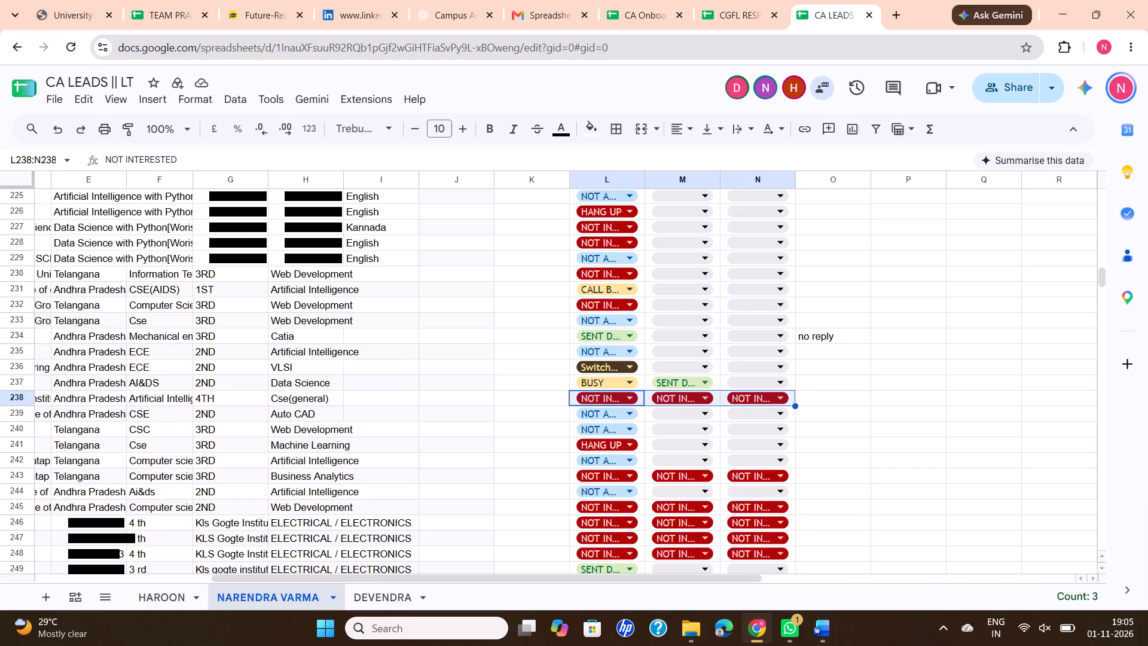
{"action": "scroll", "coordinate": [677, 323], "scroll_direction": "up", "scroll_amount": 1}
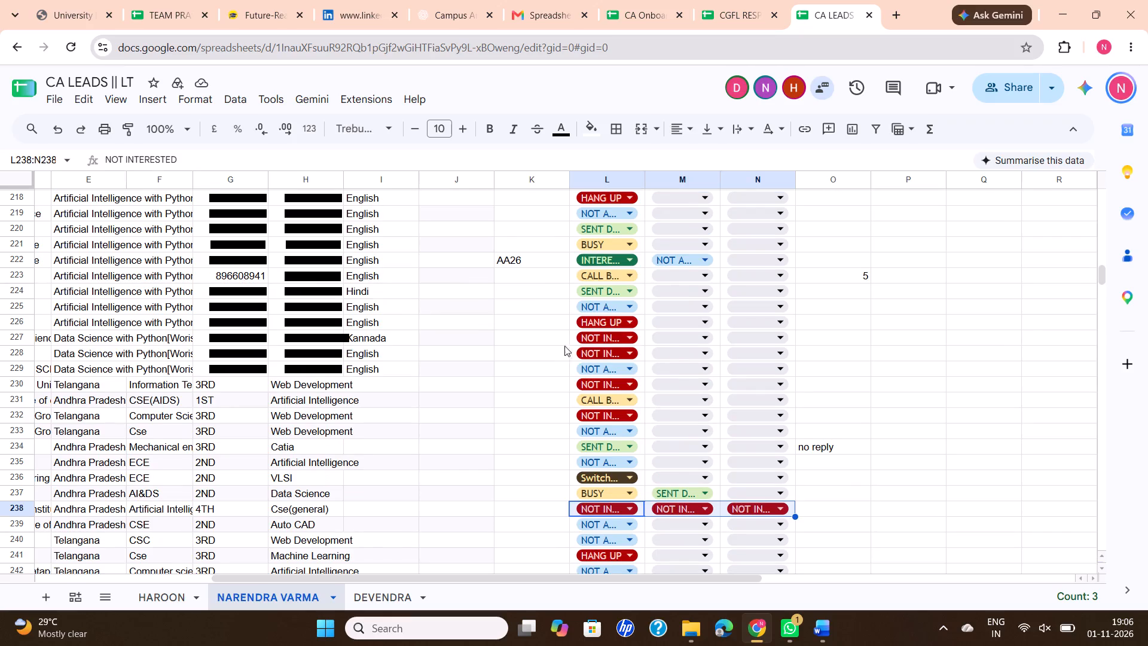
Fill NOT INTERESTED across the second and third call statuses of rows 227 and 228.
{"action": "left_click", "coordinate": [572, 333]}
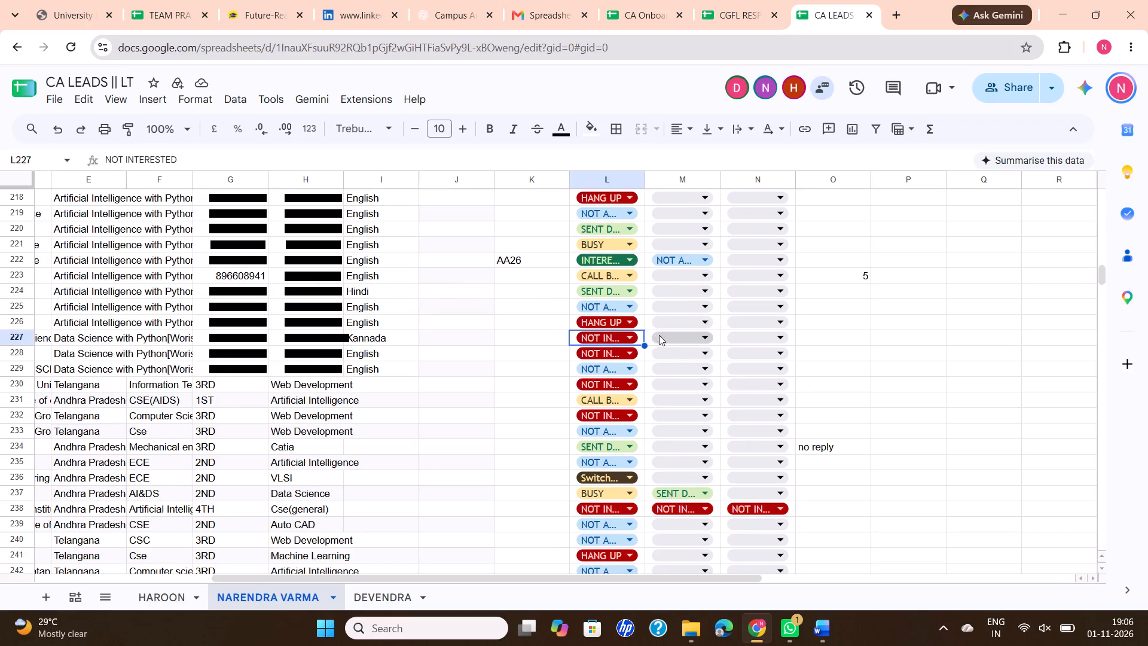
{"action": "left_click_drag", "start_coordinate": [643, 343], "coordinate": [758, 361]}
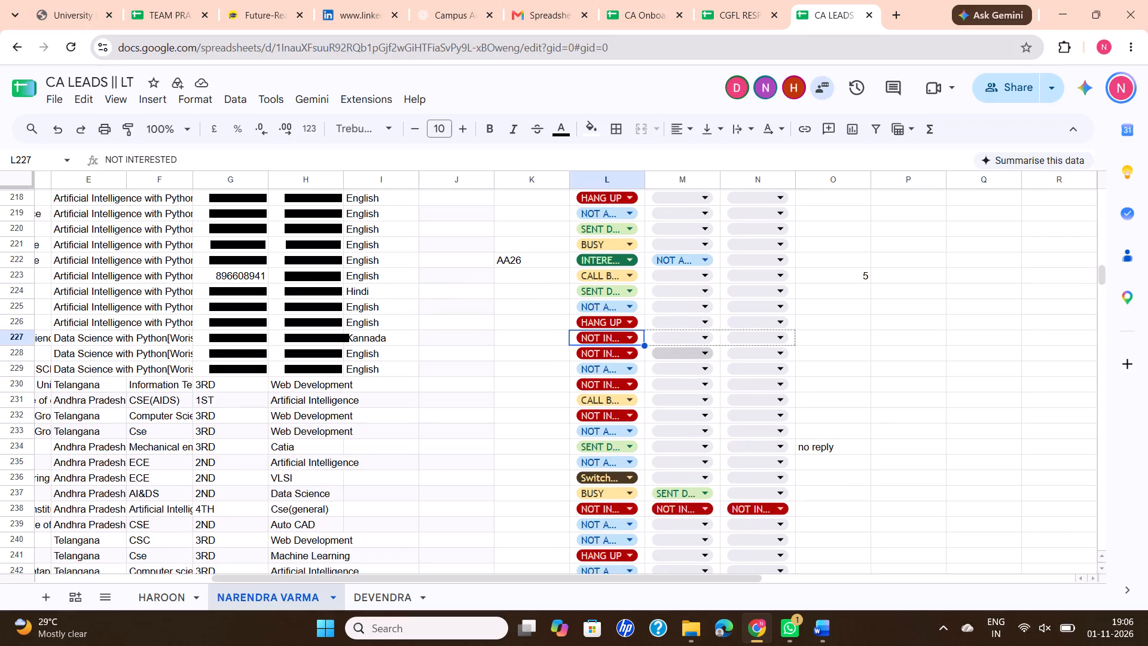
{"action": "left_click_drag", "start_coordinate": [758, 361], "coordinate": [786, 359]}
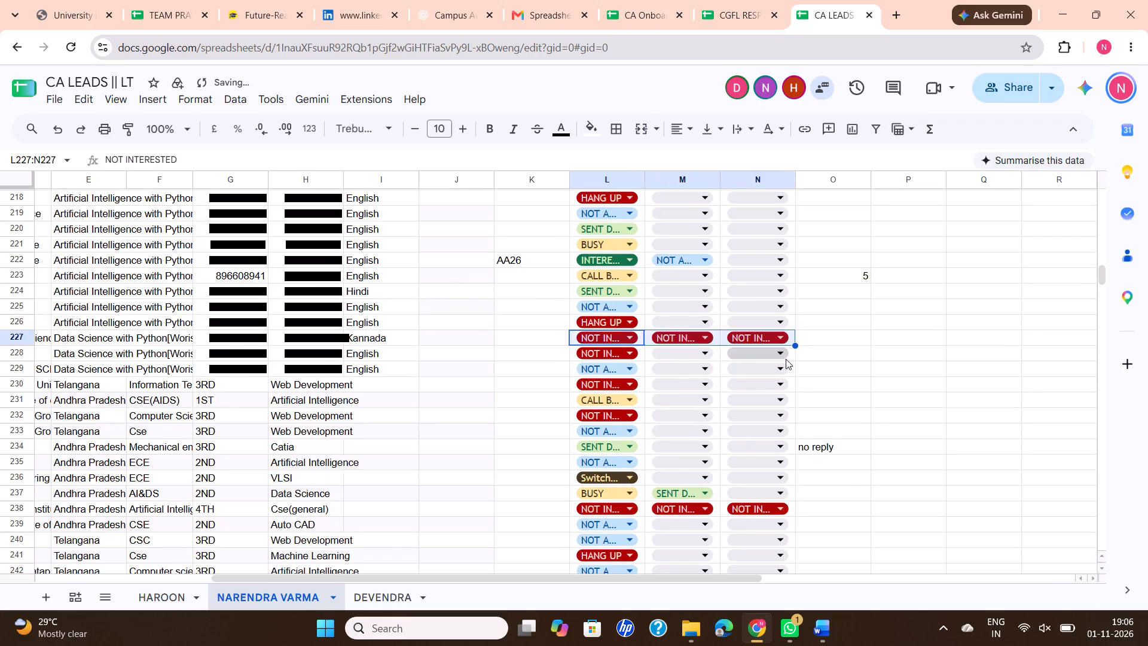
{"action": "left_click_drag", "start_coordinate": [795, 343], "coordinate": [793, 360]}
{"action": "left_click", "coordinate": [807, 361]}
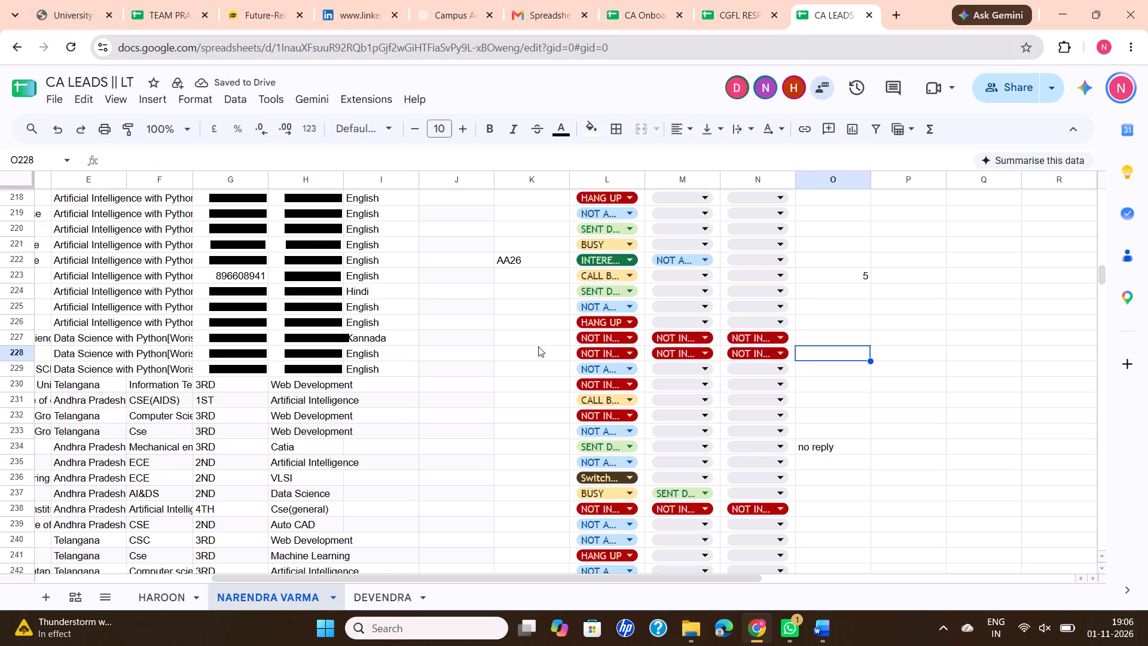
Review the call statuses and notes of the earlier leads from row 228 up to around row 158, stopping at row 170.
{"action": "scroll", "coordinate": [535, 345], "scroll_direction": "up", "scroll_amount": 2}
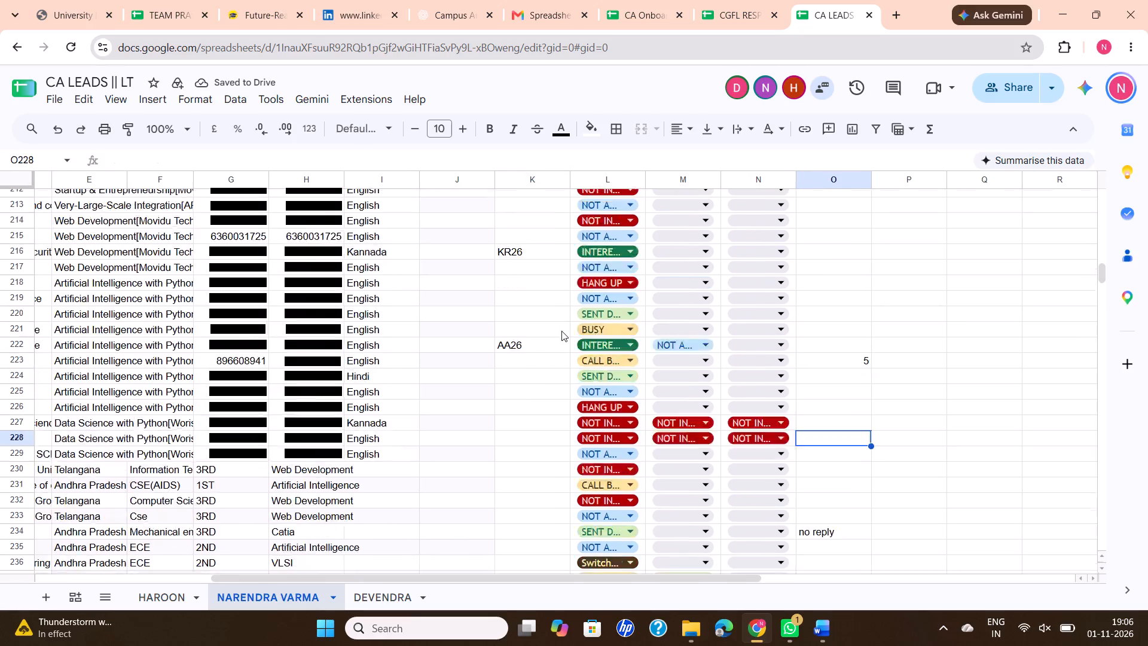
{"action": "scroll", "coordinate": [561, 331], "scroll_direction": "up", "scroll_amount": 1}
{"action": "scroll", "coordinate": [583, 340], "scroll_direction": "down", "scroll_amount": 2}
{"action": "scroll", "coordinate": [583, 340], "scroll_direction": "up", "scroll_amount": 2}
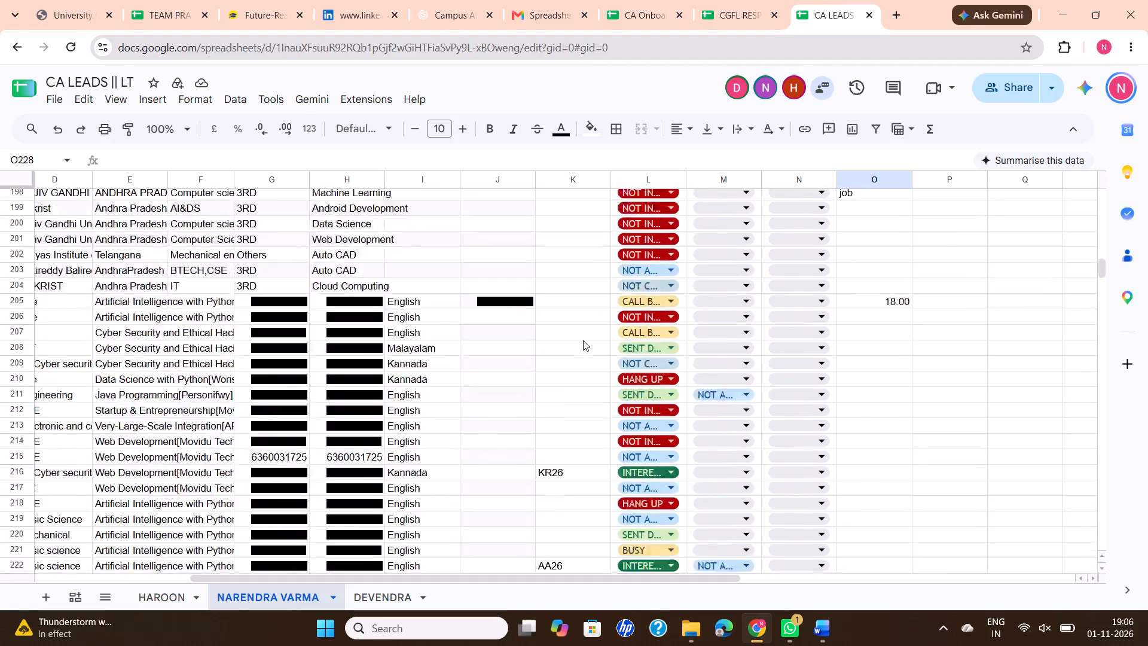
{"action": "scroll", "coordinate": [583, 340], "scroll_direction": "up", "scroll_amount": 2}
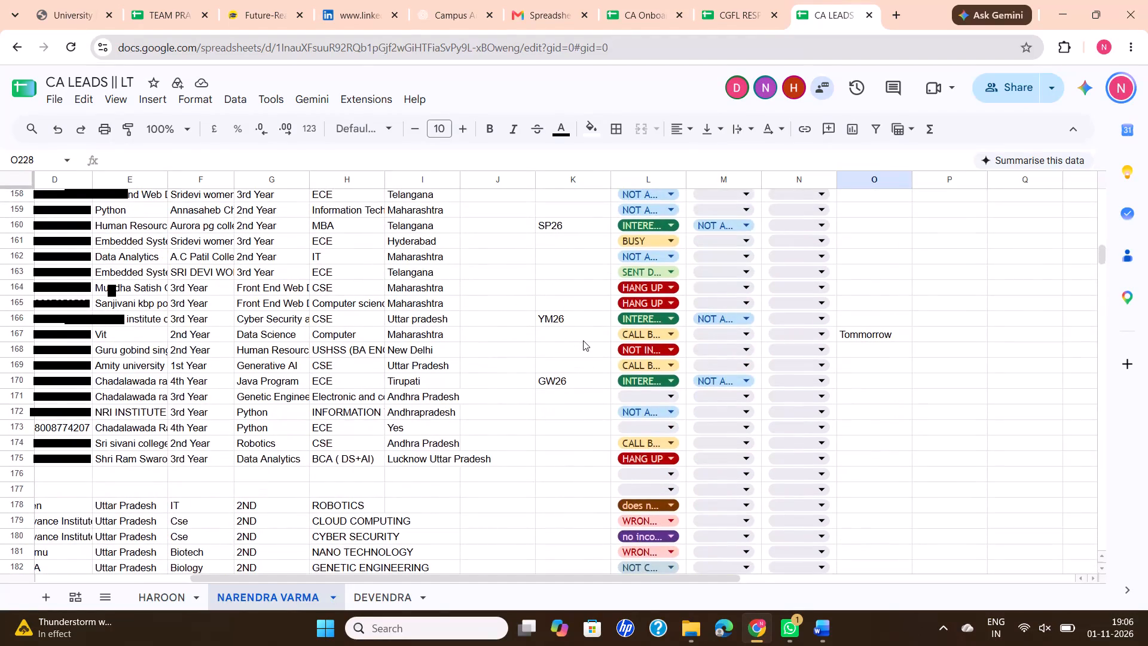
{"action": "left_click", "coordinate": [511, 376]}
{"action": "scroll", "coordinate": [511, 376], "scroll_direction": "right", "scroll_amount": 5}
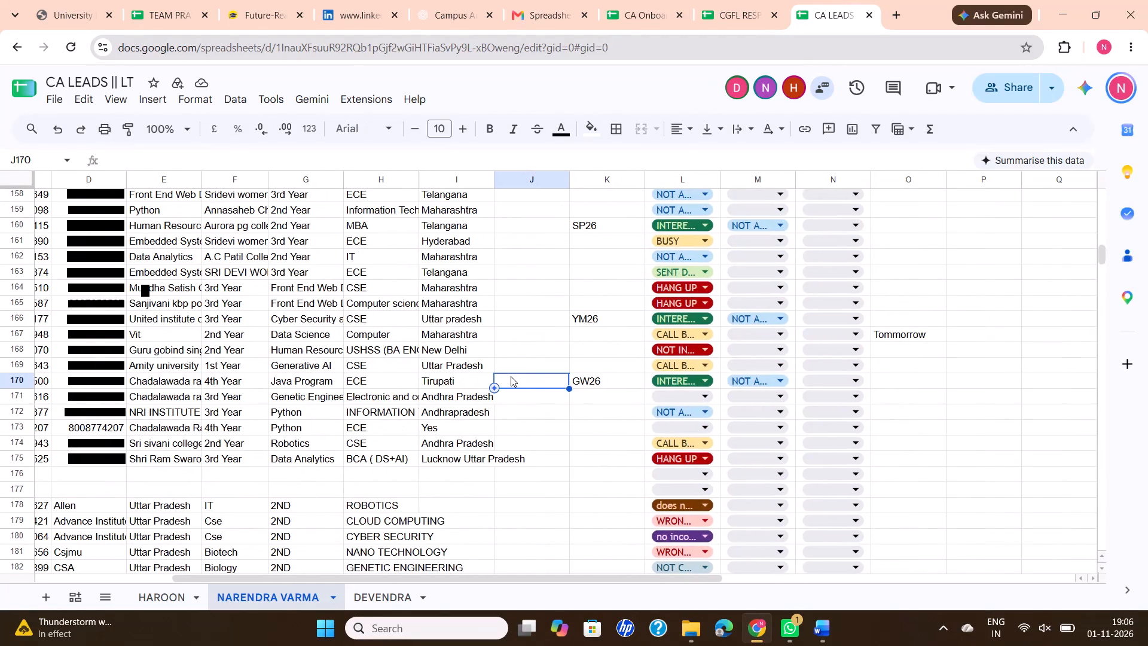
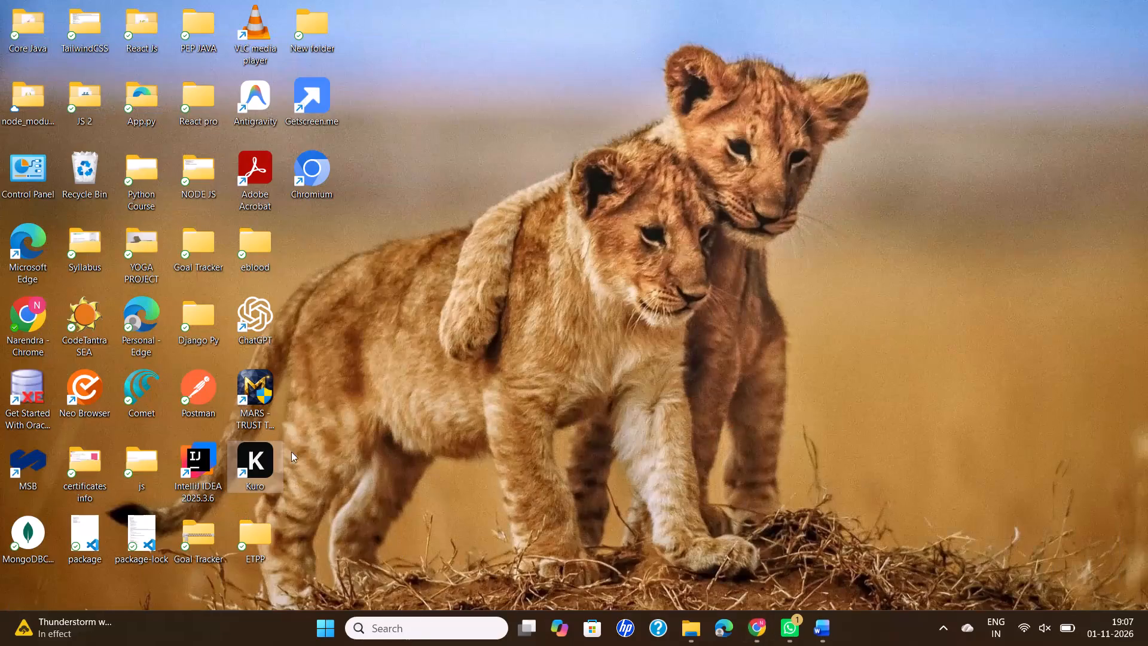
Launch the Kuro application from the desktop.
{"action": "double_click", "coordinate": [254, 456]}
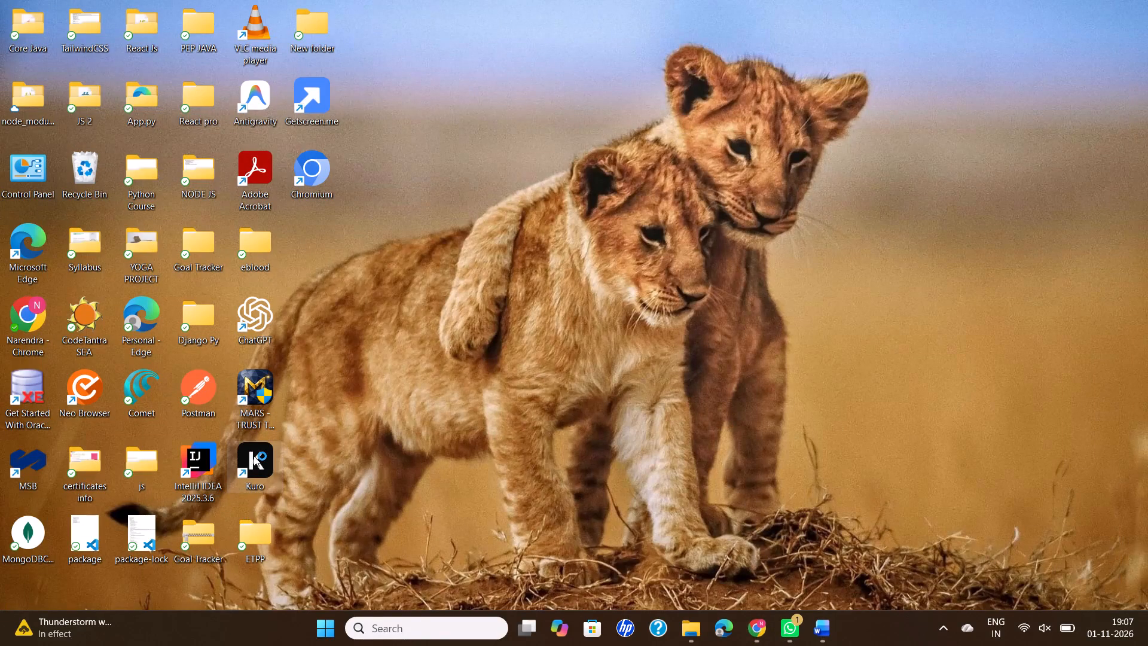
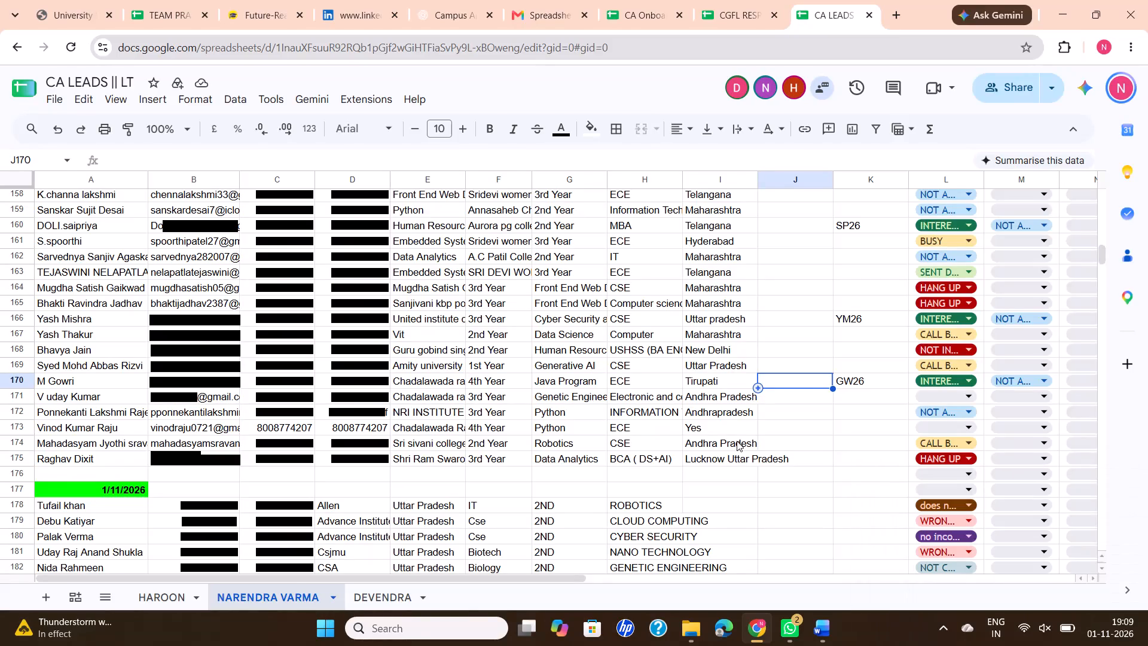
Locate the interested lead with code RT26 in row 148 and select the lead's phone number for a follow-up call.
{"action": "scroll", "coordinate": [653, 331], "scroll_direction": "up", "scroll_amount": 1}
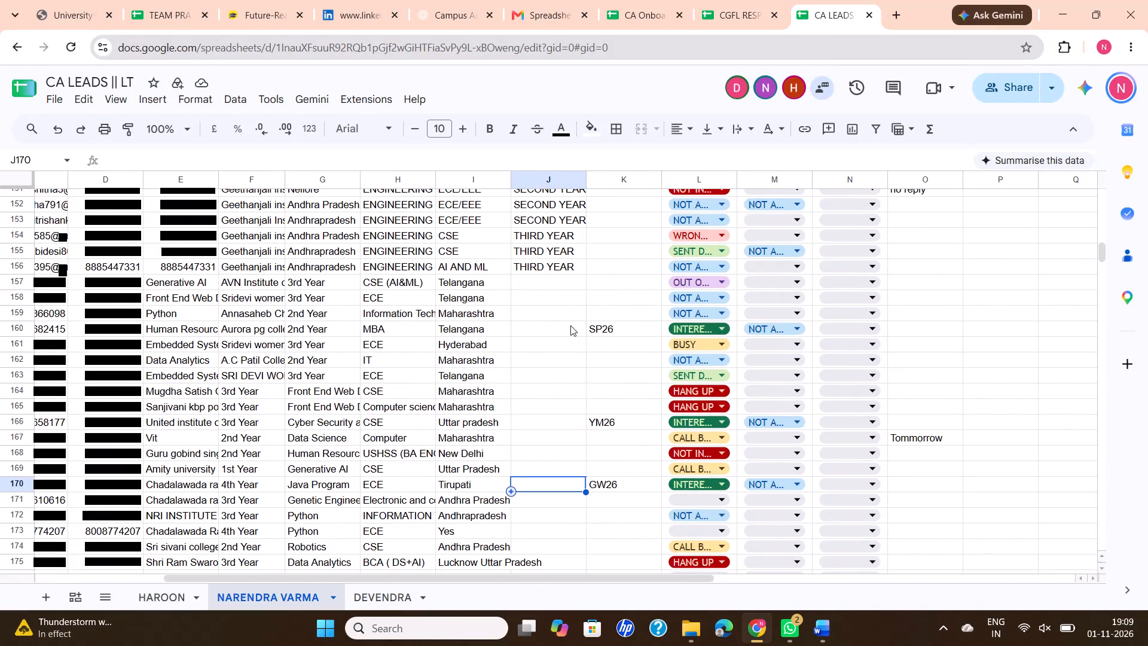
{"action": "scroll", "coordinate": [570, 325], "scroll_direction": "up", "scroll_amount": 2}
{"action": "scroll", "coordinate": [570, 325], "scroll_direction": "left", "scroll_amount": 2}
{"action": "scroll", "coordinate": [570, 325], "scroll_direction": "up", "scroll_amount": 4}
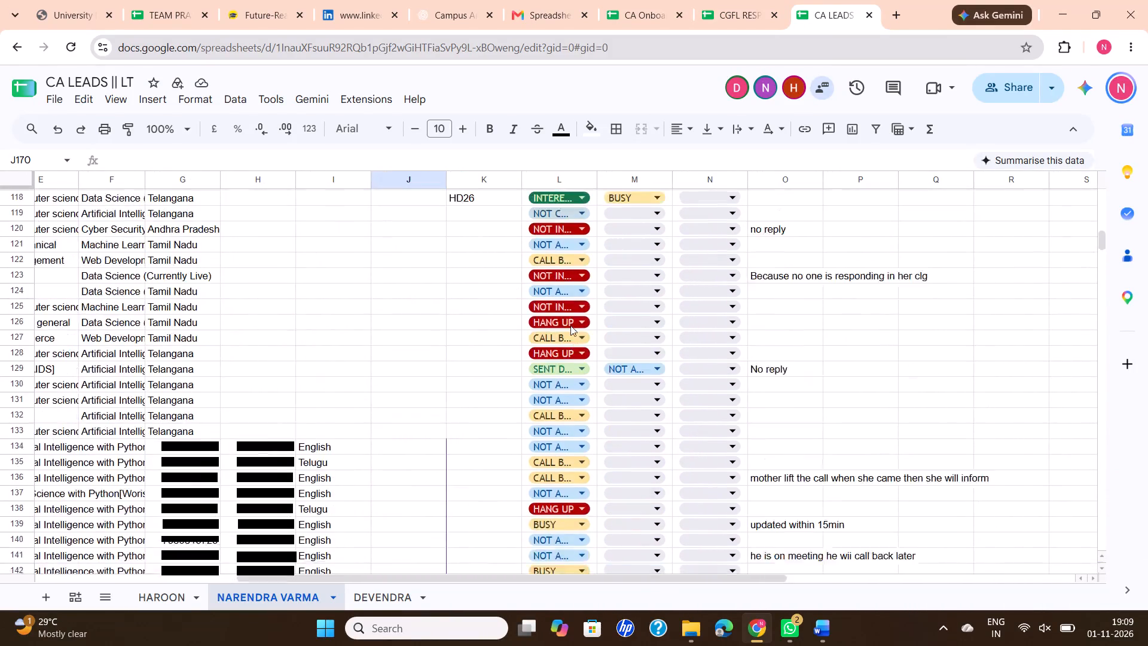
{"action": "scroll", "coordinate": [570, 325], "scroll_direction": "down", "scroll_amount": 2}
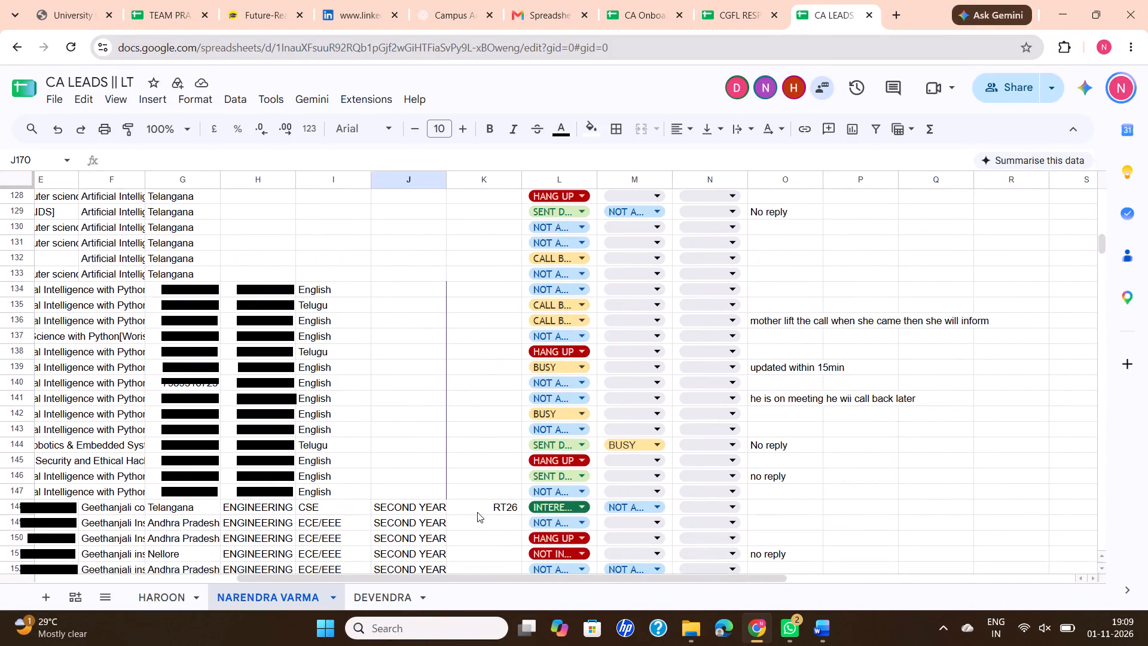
{"action": "left_click", "coordinate": [477, 512]}
{"action": "scroll", "coordinate": [477, 512], "scroll_direction": "right", "scroll_amount": 6}
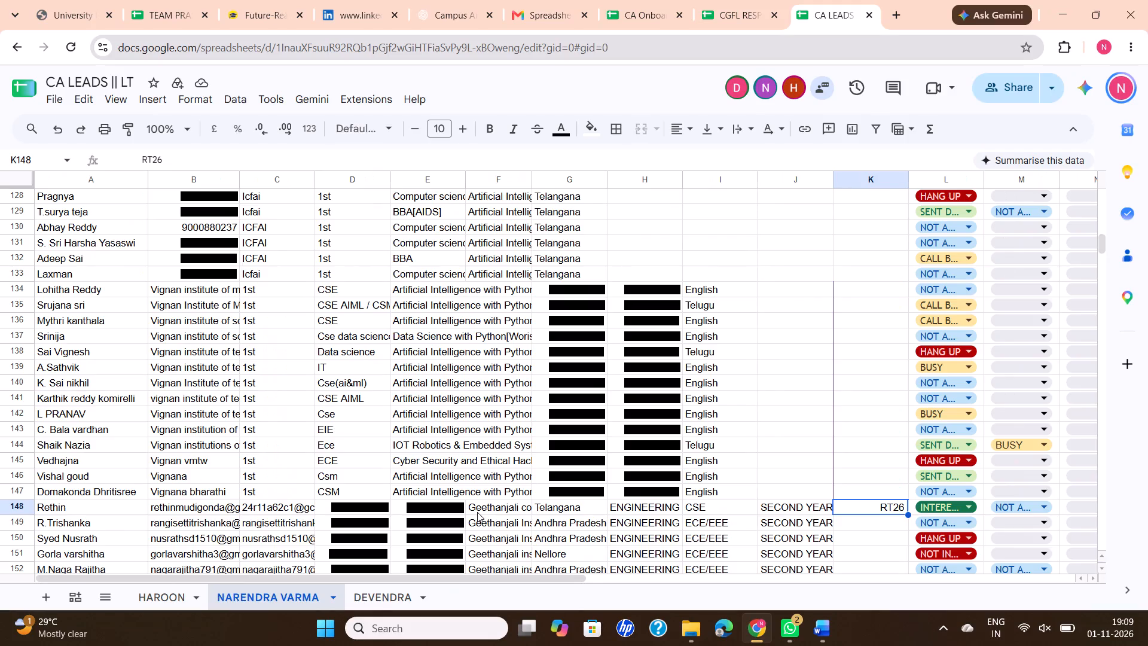
{"action": "scroll", "coordinate": [477, 512], "scroll_direction": "down", "scroll_amount": 1}
{"action": "scroll", "coordinate": [341, 533], "scroll_direction": "down", "scroll_amount": 1}
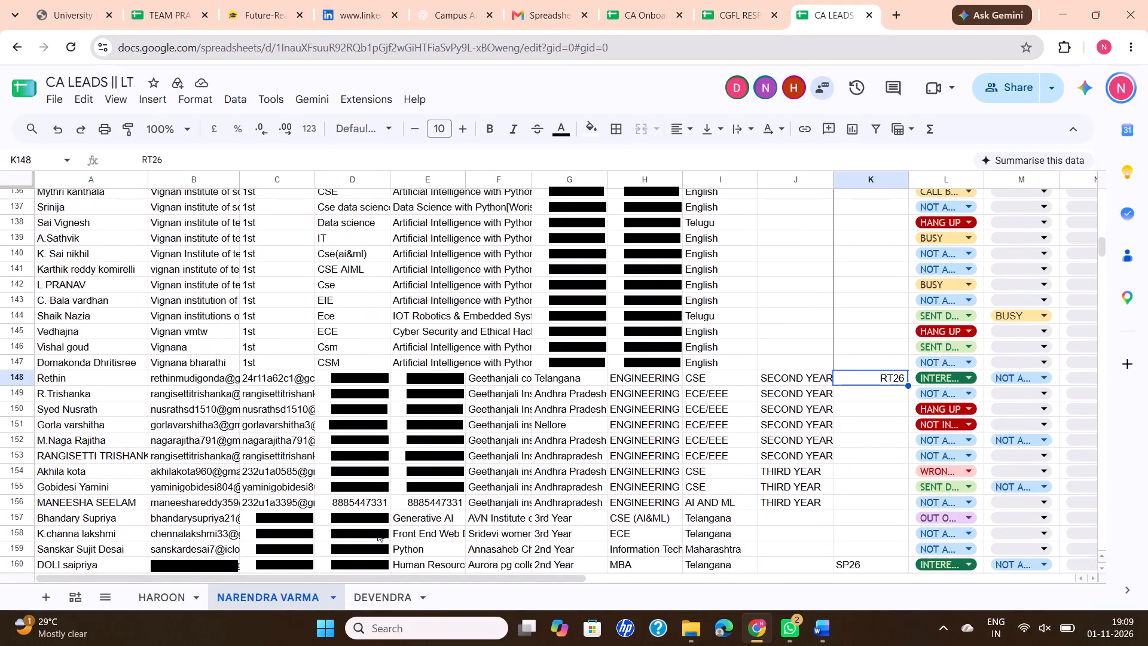
{"action": "left_click", "coordinate": [368, 375]}
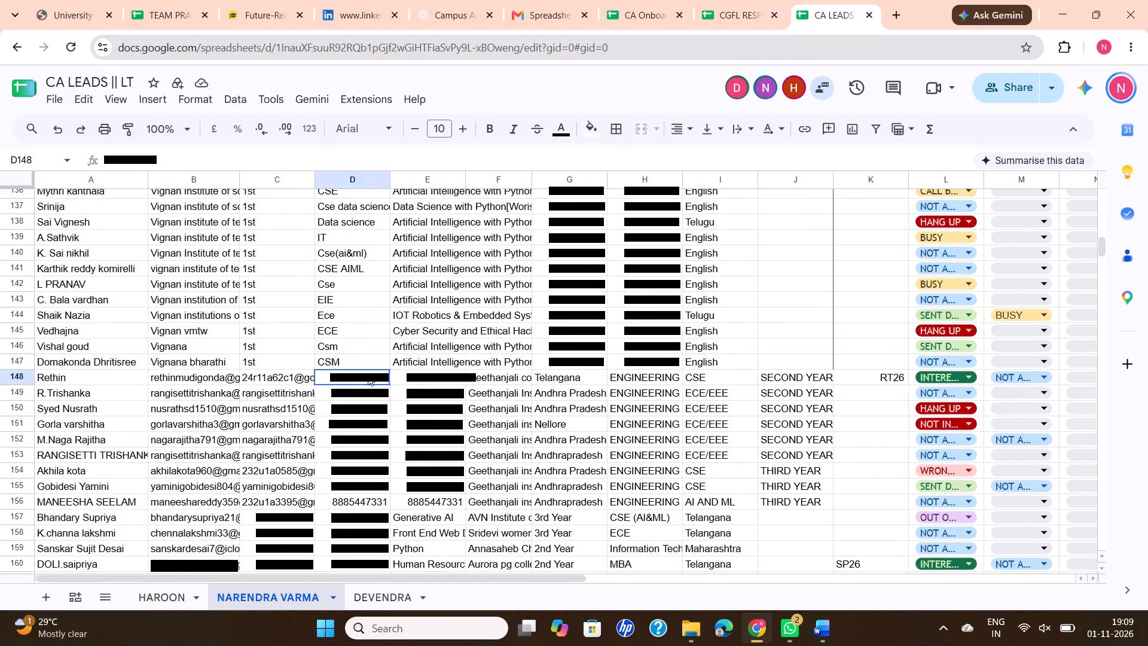
{"action": "scroll", "coordinate": [368, 375], "scroll_direction": "right", "scroll_amount": 2}
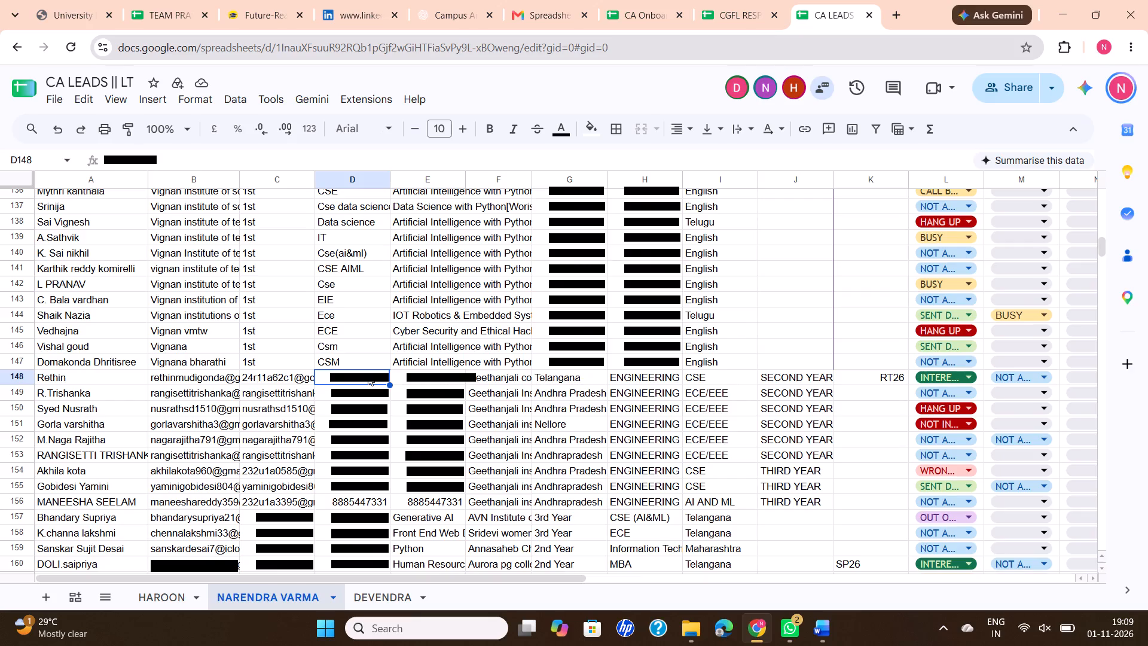
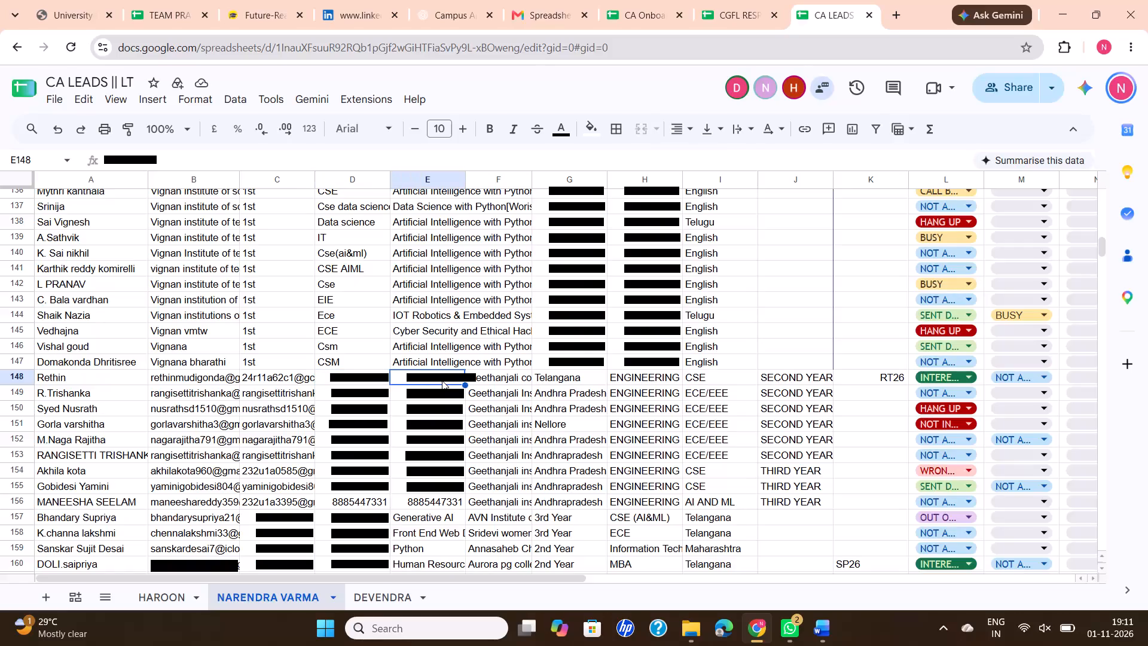
Check the phone number entries of the leads in rows 148 and 149 for the follow-up calls.
{"action": "left_click", "coordinate": [393, 395]}
{"action": "left_click", "coordinate": [336, 386]}
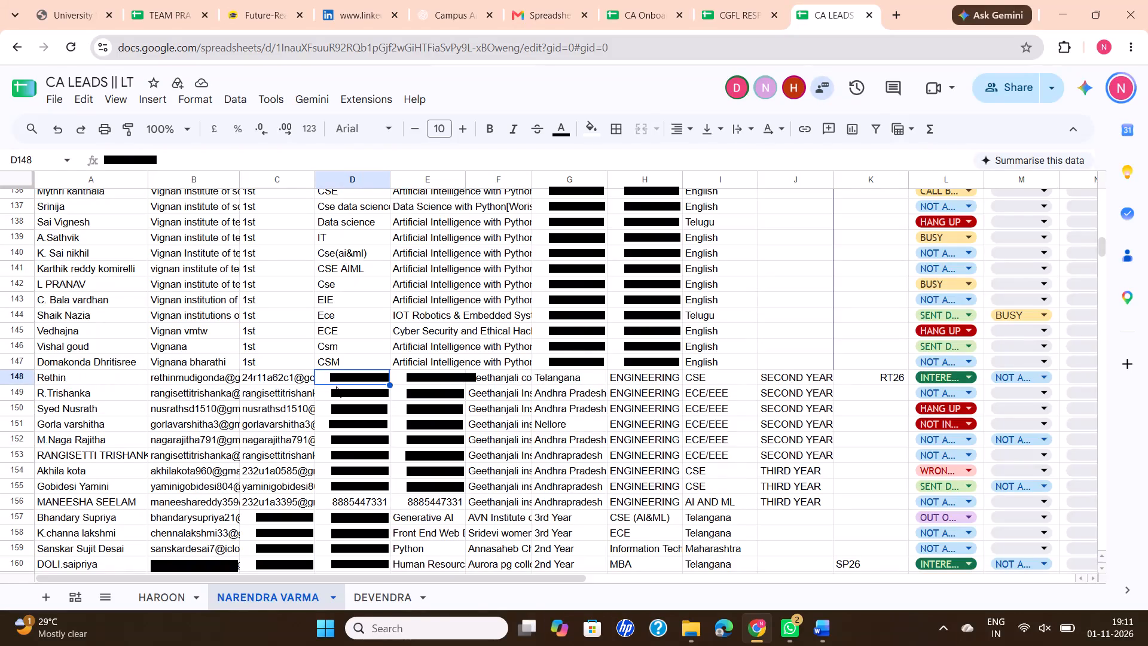
{"action": "left_click", "coordinate": [344, 392]}
{"action": "scroll", "coordinate": [344, 392], "scroll_direction": "left", "scroll_amount": 1}
{"action": "scroll", "coordinate": [344, 392], "scroll_direction": "right", "scroll_amount": 1}
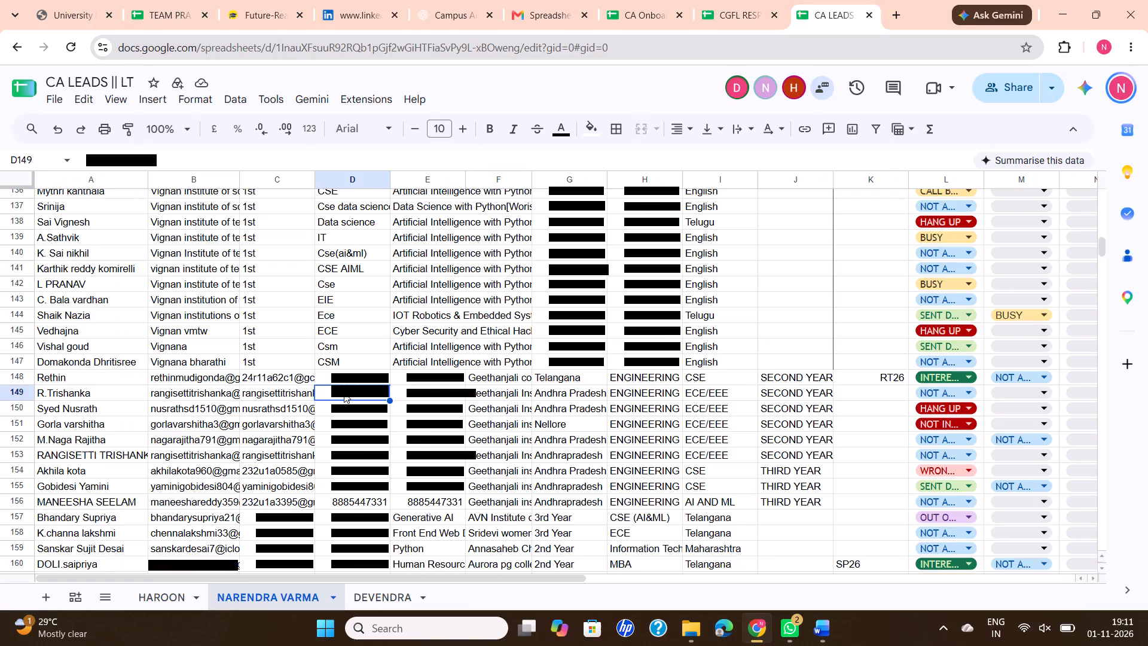
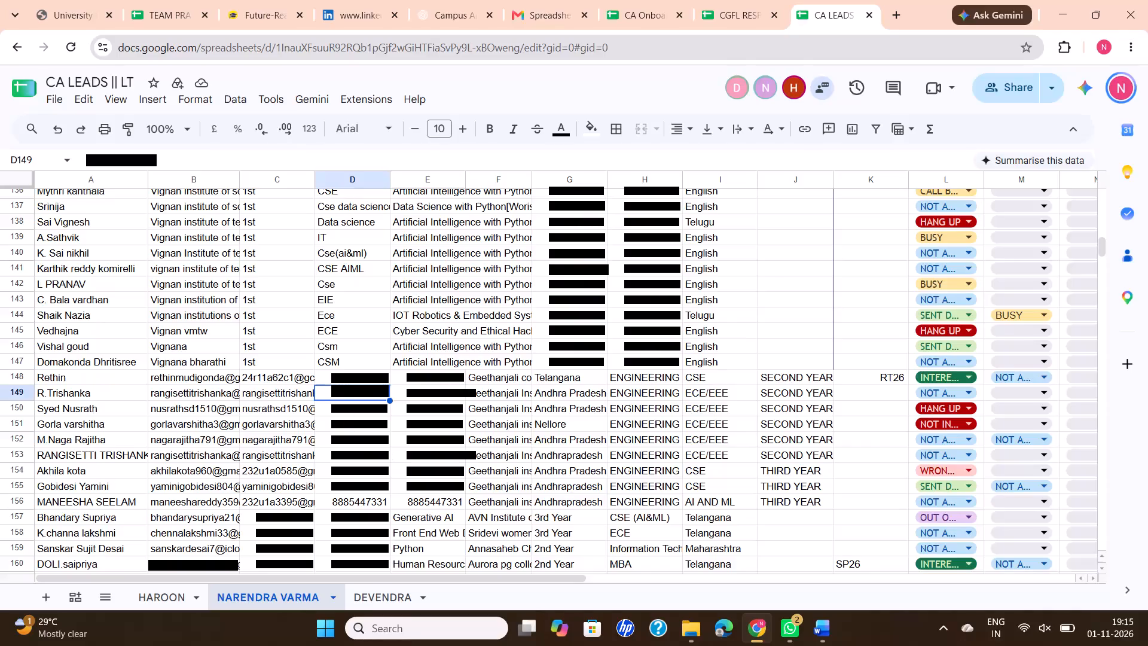
Copy the phone number in column D of the row 149 lead for the follow-up call.
{"action": "triple_click", "coordinate": [345, 394]}
{"action": "key", "text": "ctrl+c"}
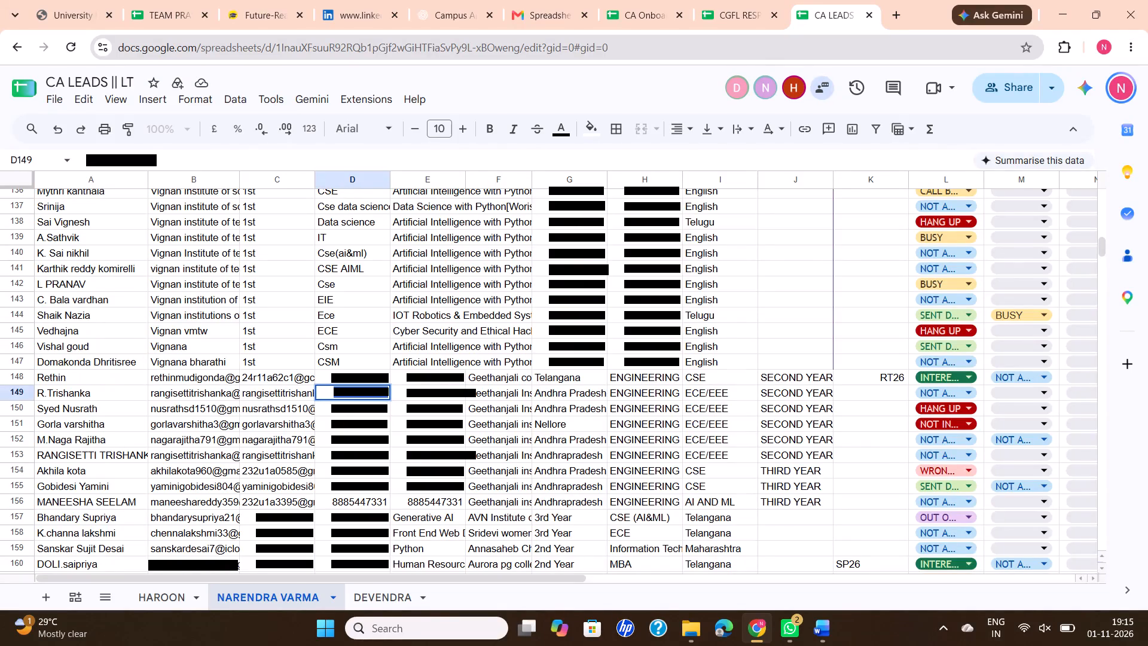
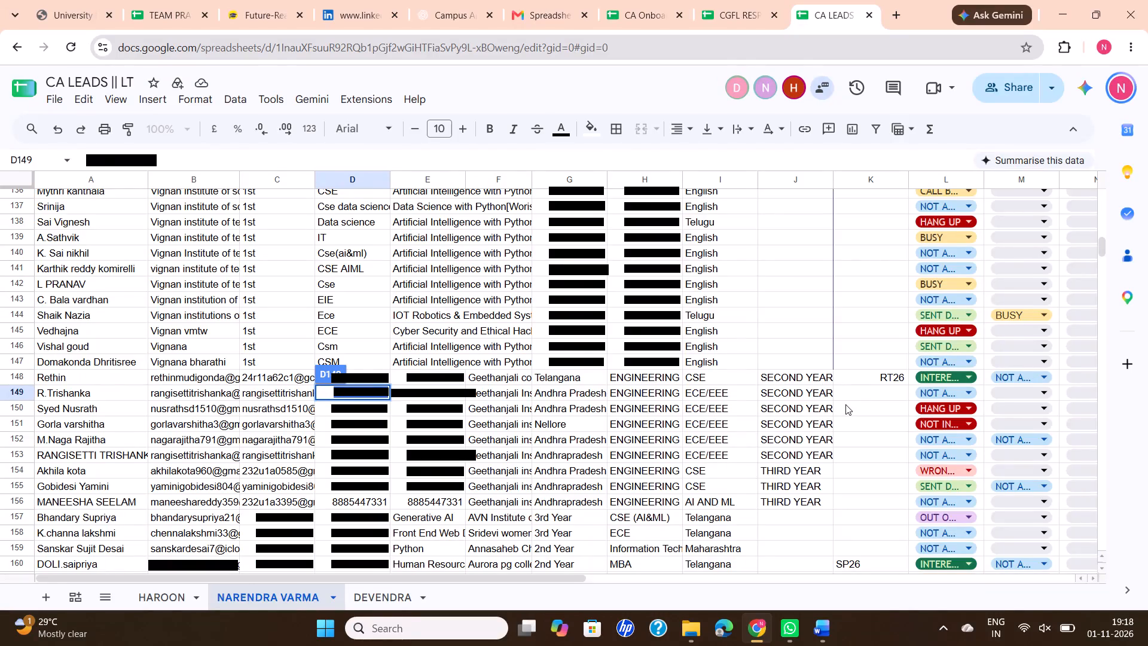
Set the row 149 lead's follow-up call status in column M to SENT DETAILS.
{"action": "scroll", "coordinate": [844, 409], "scroll_direction": "left", "scroll_amount": 1}
{"action": "left_click", "coordinate": [860, 395]}
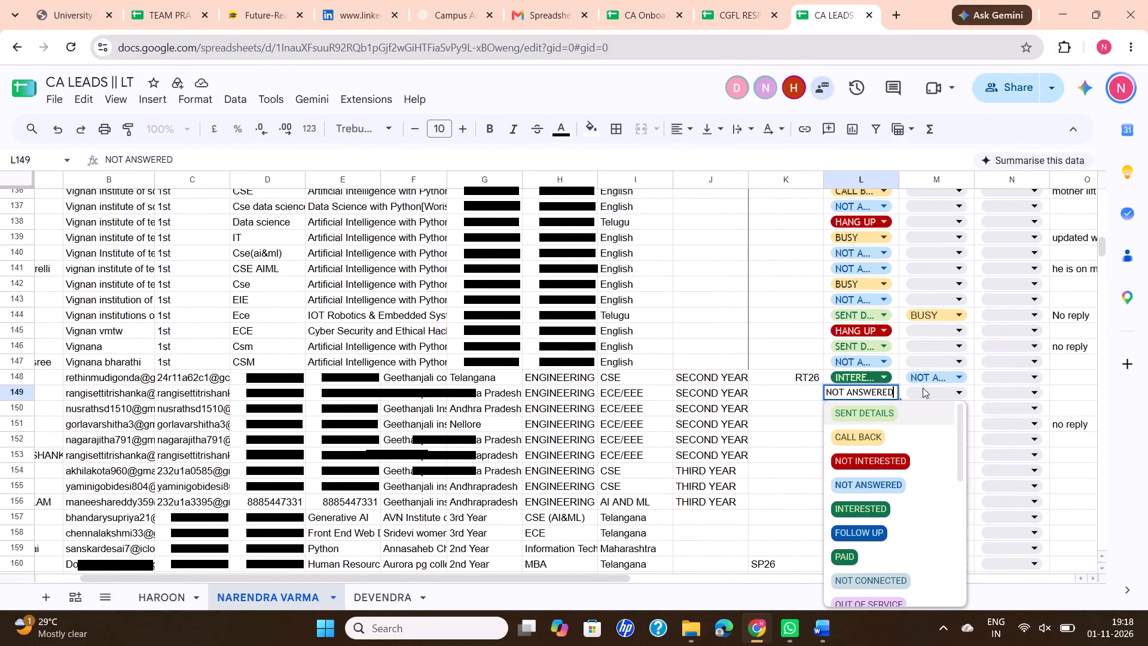
{"action": "left_click_drag", "start_coordinate": [932, 389], "coordinate": [936, 419]}
{"action": "left_click", "coordinate": [936, 419]}
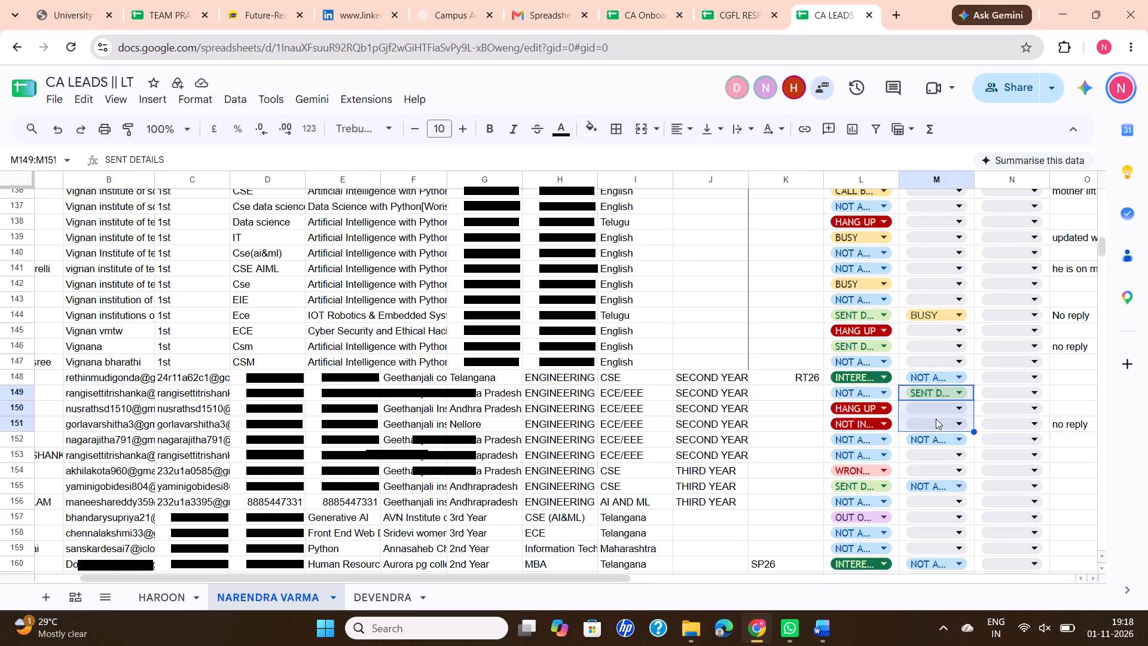
{"action": "left_click", "coordinate": [748, 5]}
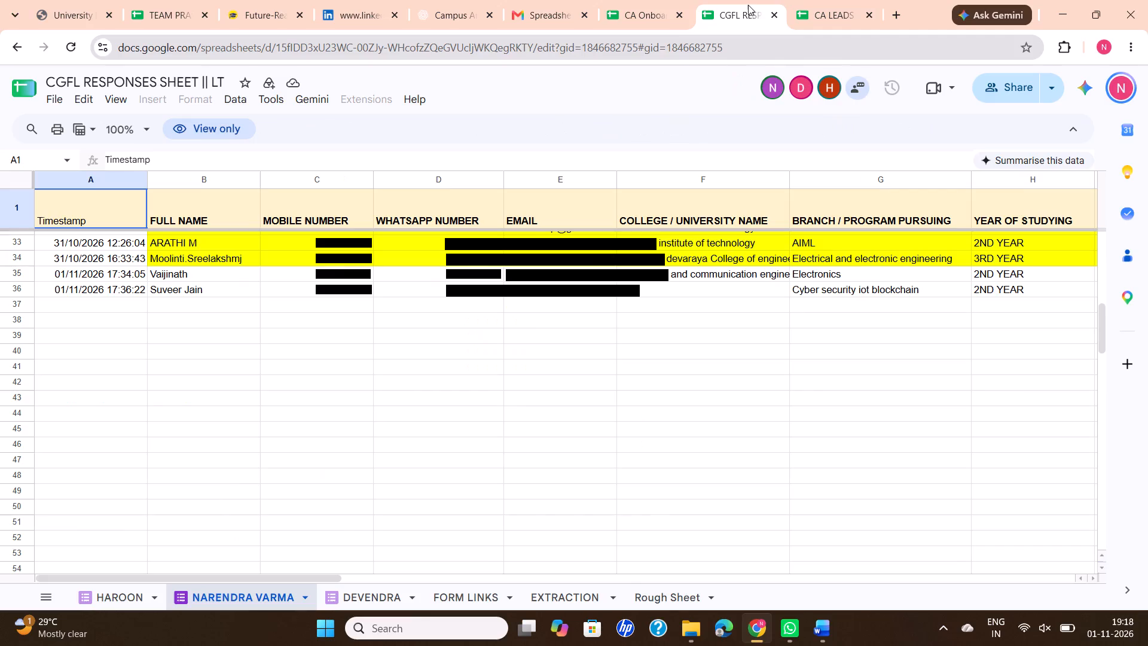
{"action": "scroll", "coordinate": [557, 360], "scroll_direction": "up", "scroll_amount": 1}
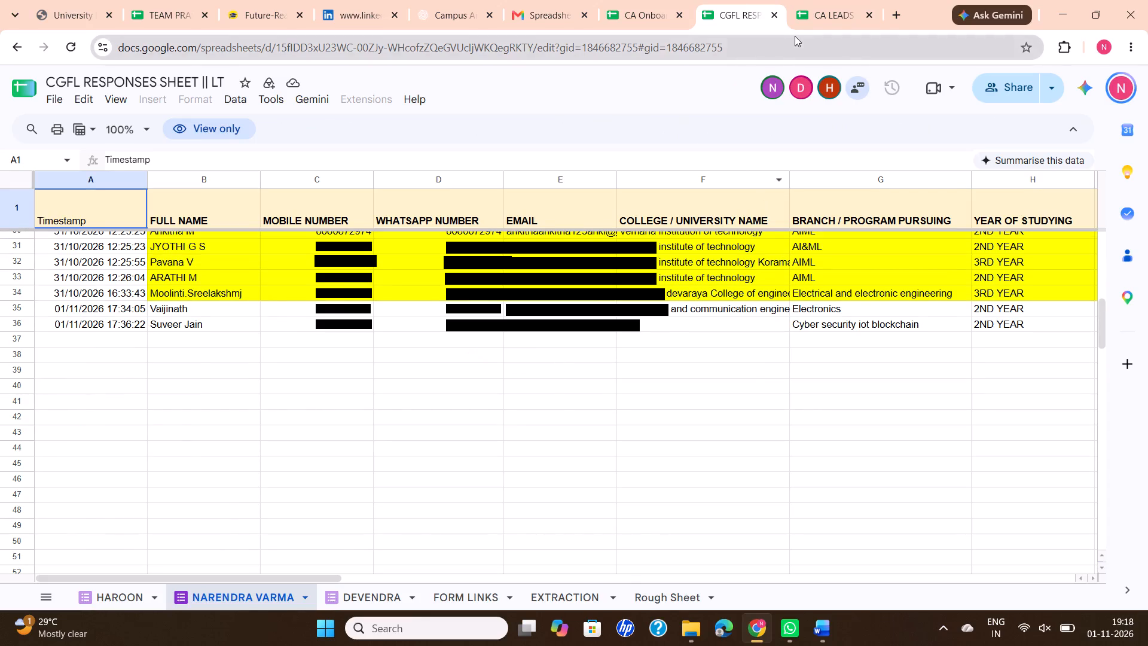
{"action": "left_click_drag", "start_coordinate": [795, 36], "coordinate": [821, 14]}
{"action": "left_click", "coordinate": [821, 14]}
Review the newest applications in the CA Onboarding Application responses and select the mobile number in row 20.
{"action": "left_click", "coordinate": [622, 17]}
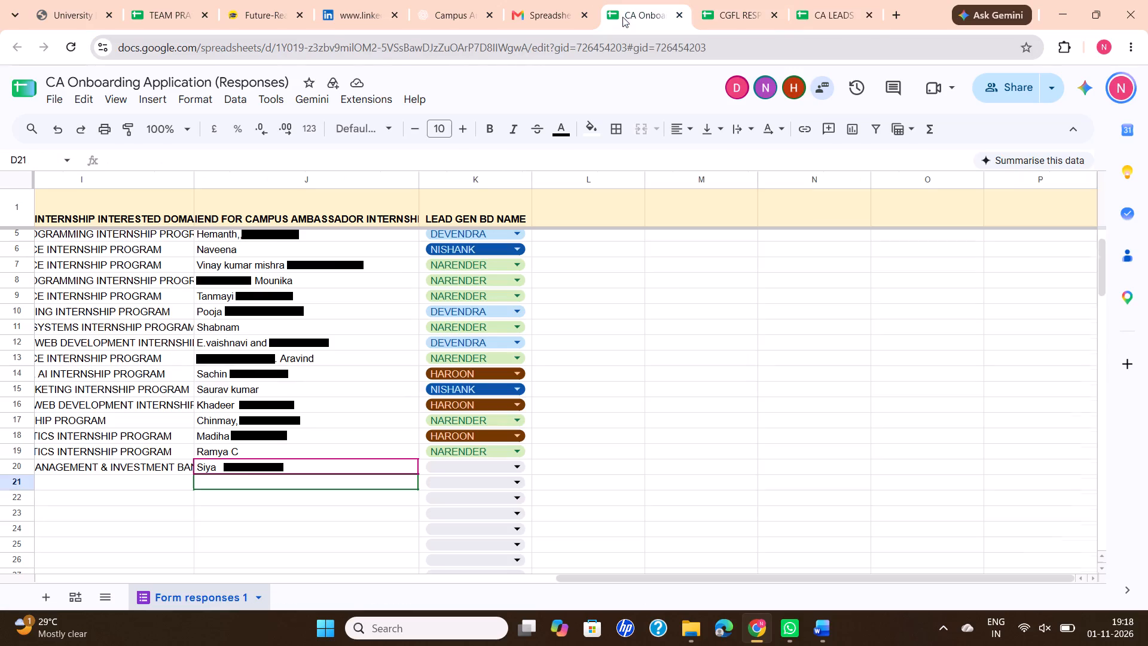
{"action": "scroll", "coordinate": [461, 266], "scroll_direction": "right", "scroll_amount": 10}
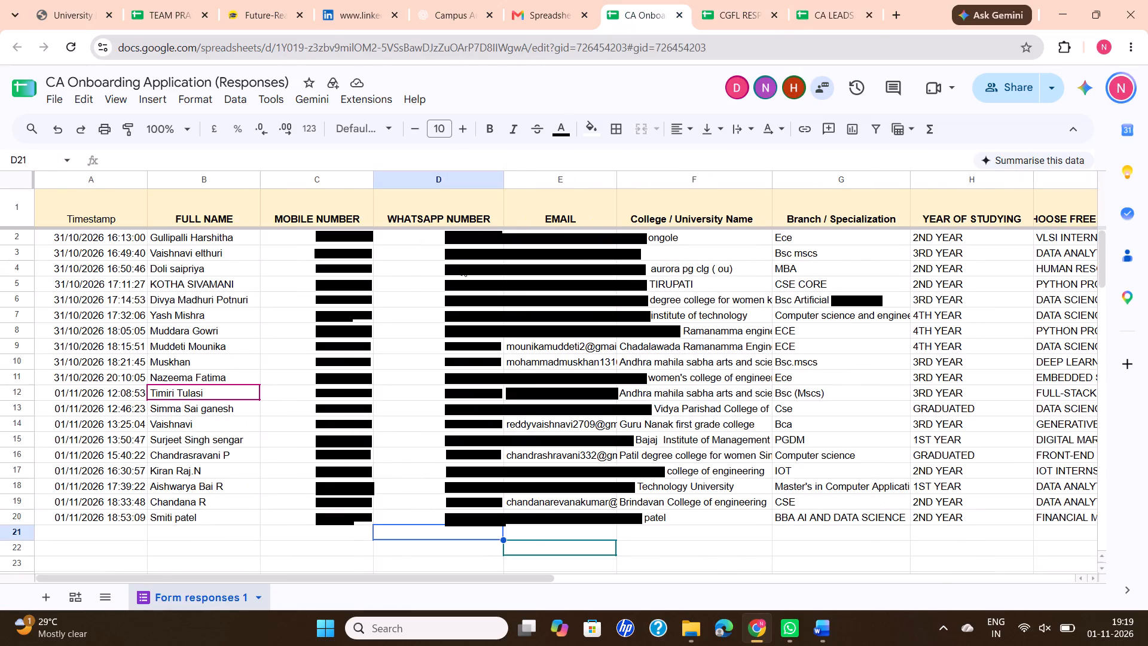
{"action": "scroll", "coordinate": [366, 439], "scroll_direction": "down", "scroll_amount": 1}
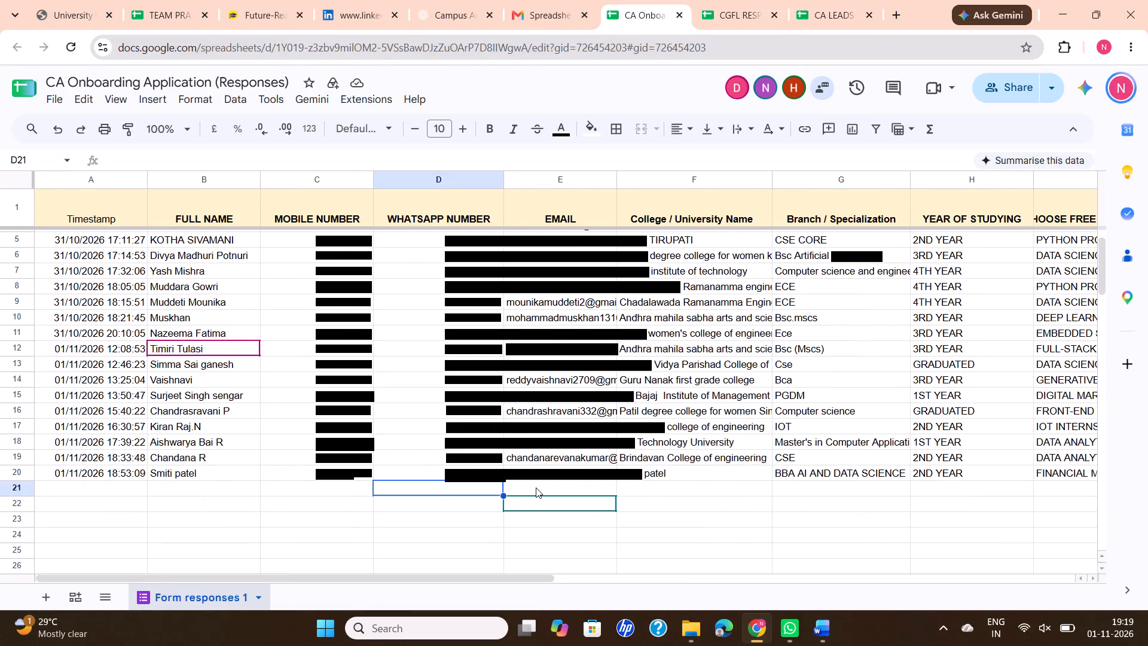
{"action": "left_click", "coordinate": [343, 476]}
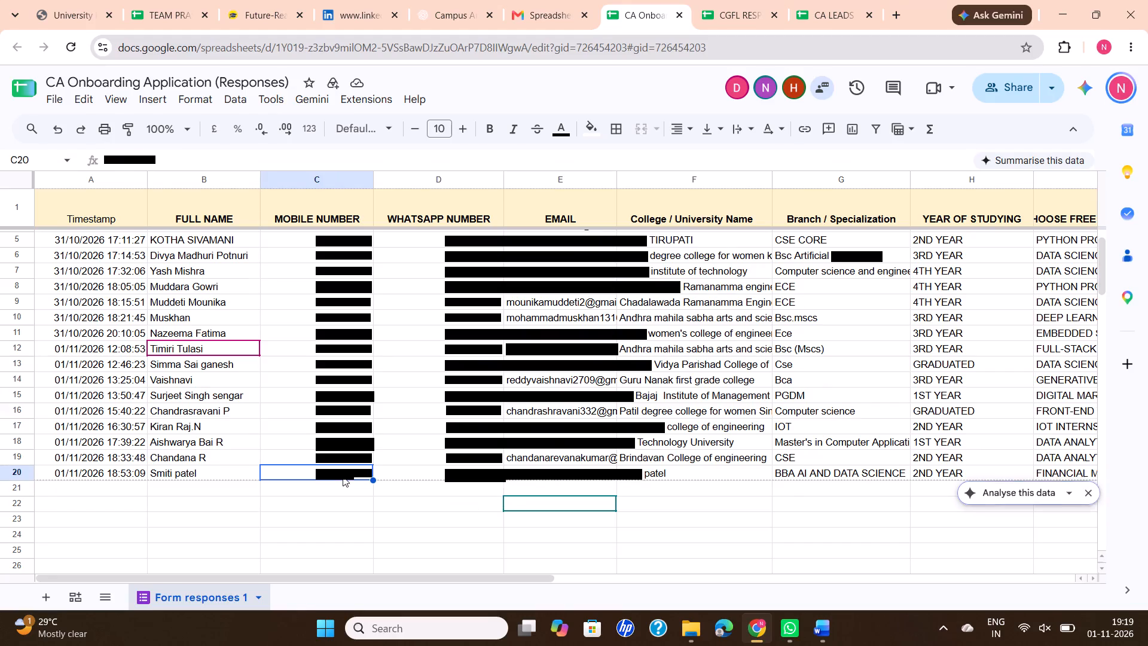
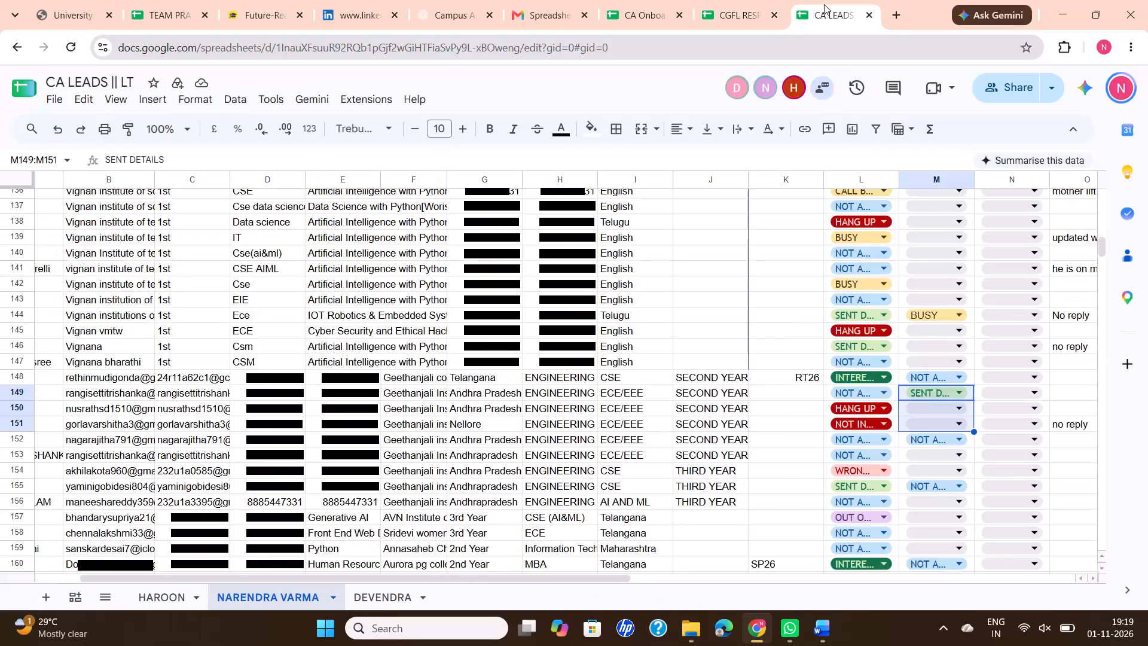
{"action": "scroll", "coordinate": [392, 402], "scroll_direction": "down", "scroll_amount": 1}
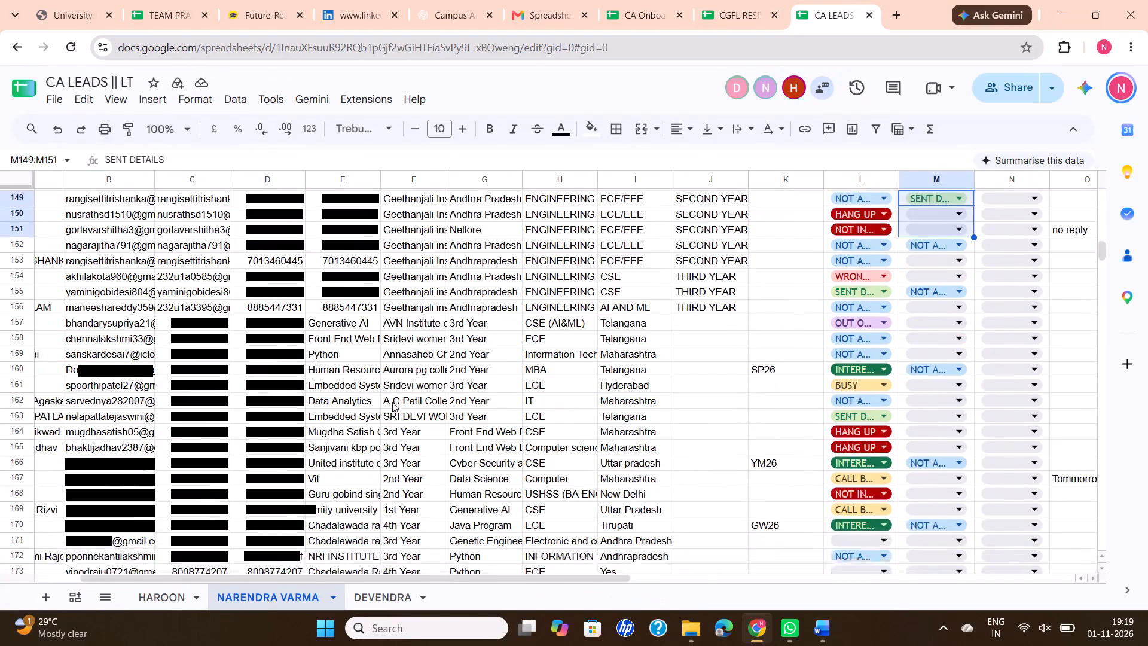
{"action": "scroll", "coordinate": [392, 402], "scroll_direction": "down", "scroll_amount": 6}
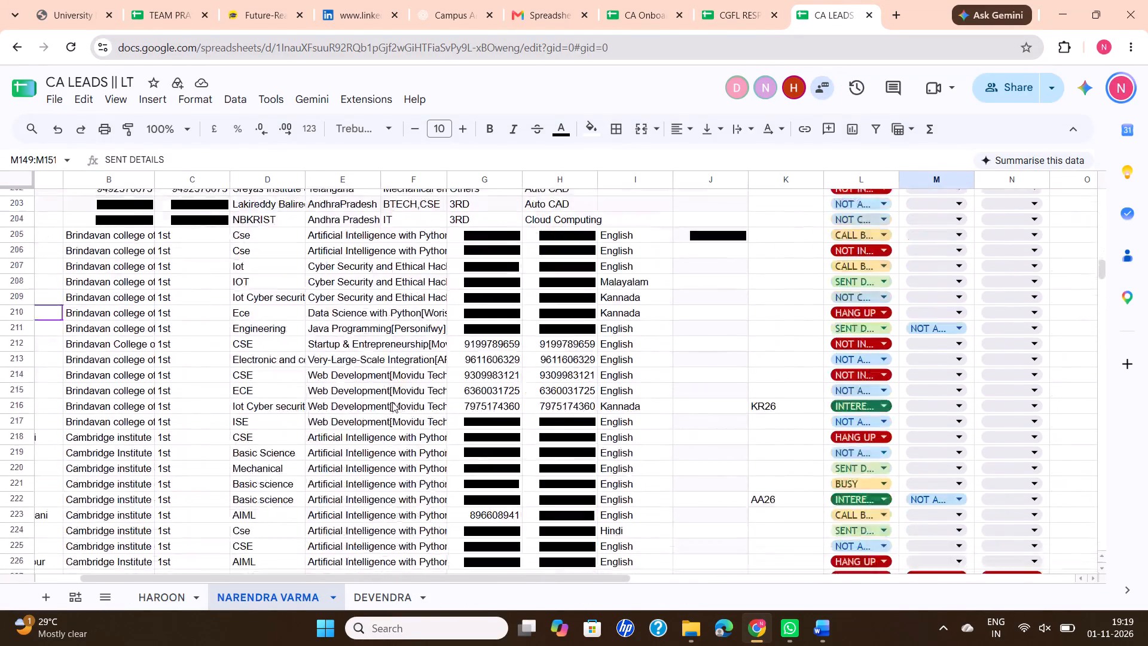
{"action": "scroll", "coordinate": [392, 402], "scroll_direction": "down", "scroll_amount": 2}
{"action": "scroll", "coordinate": [392, 402], "scroll_direction": "right", "scroll_amount": 4}
{"action": "scroll", "coordinate": [392, 402], "scroll_direction": "down", "scroll_amount": 5}
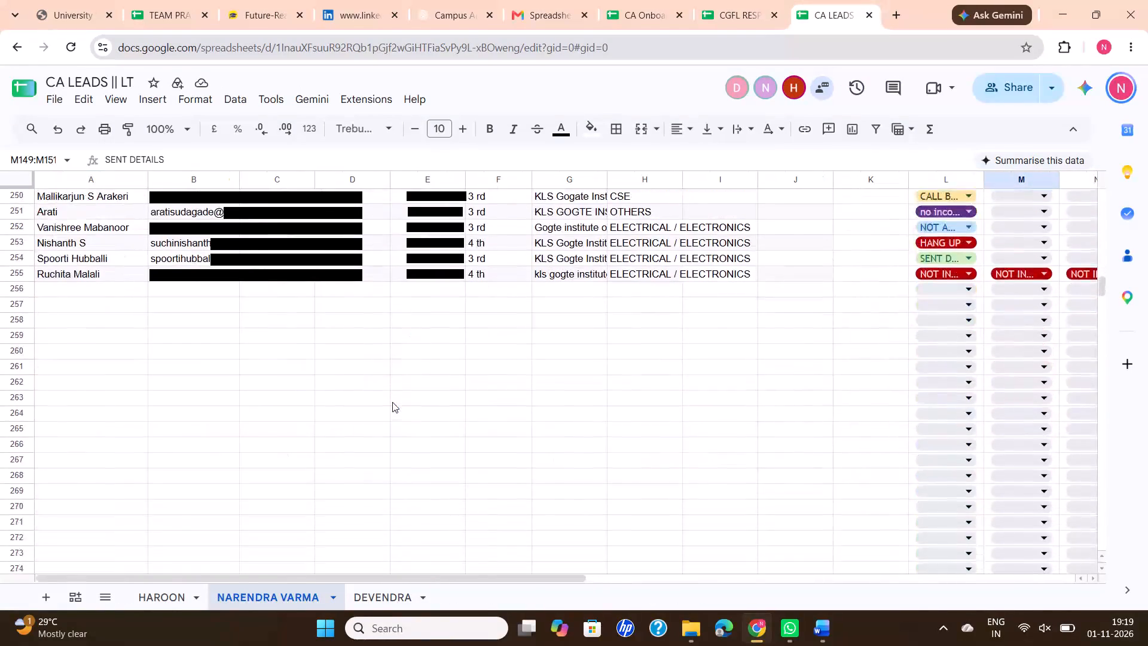
{"action": "scroll", "coordinate": [392, 402], "scroll_direction": "up", "scroll_amount": 1}
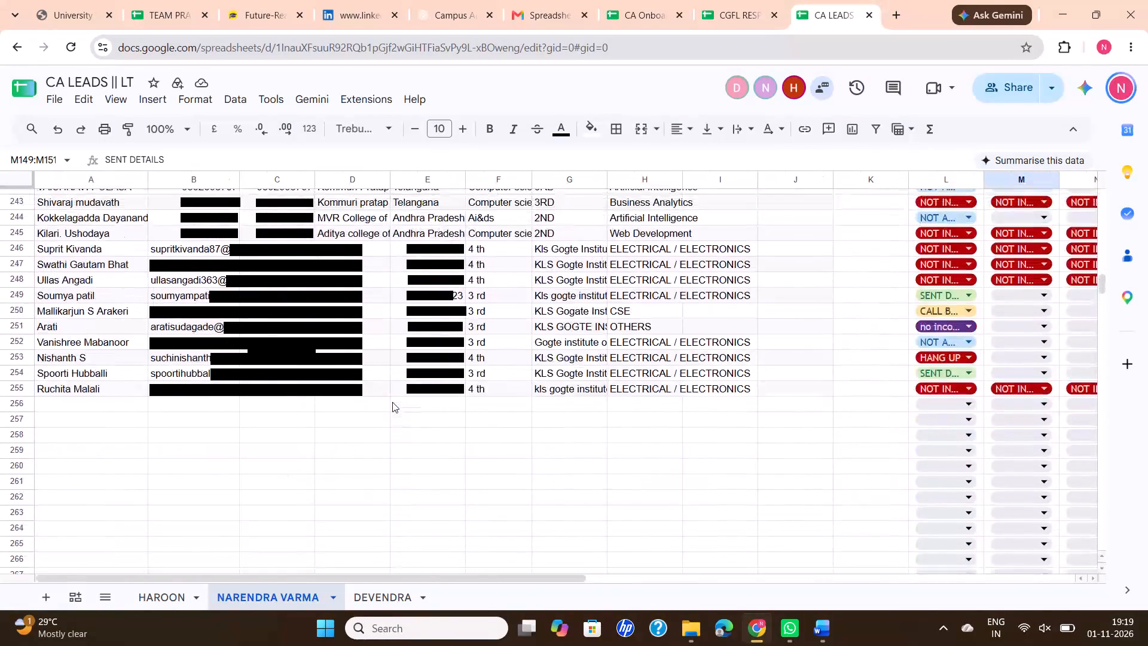
{"action": "scroll", "coordinate": [392, 402], "scroll_direction": "up", "scroll_amount": 1}
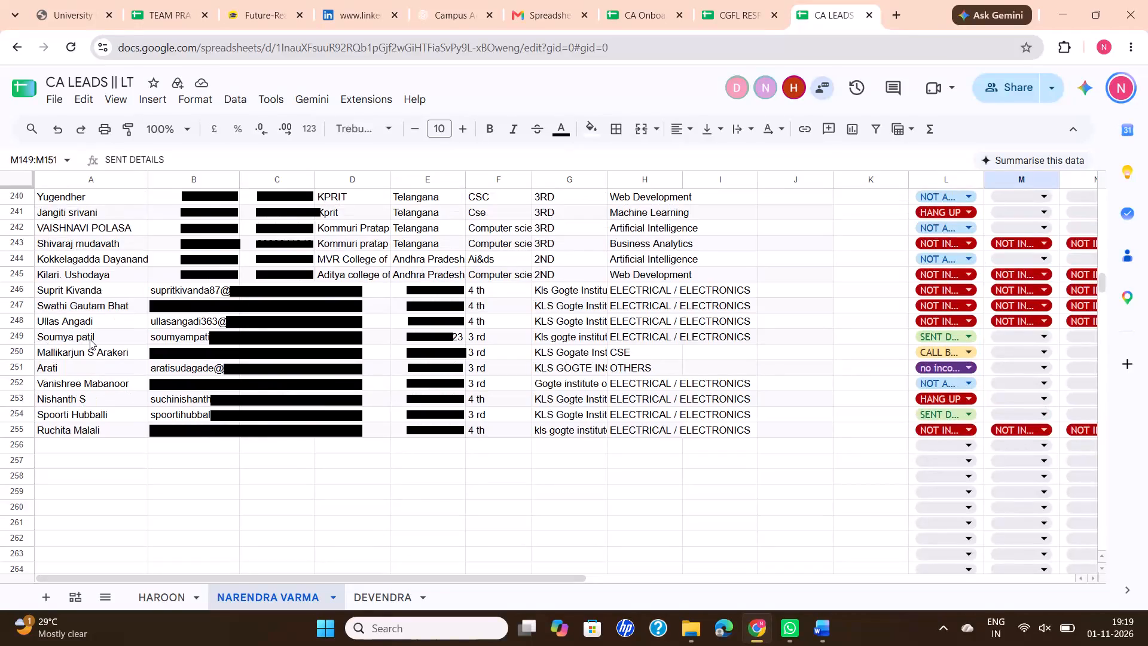
{"action": "left_click", "coordinate": [90, 339]}
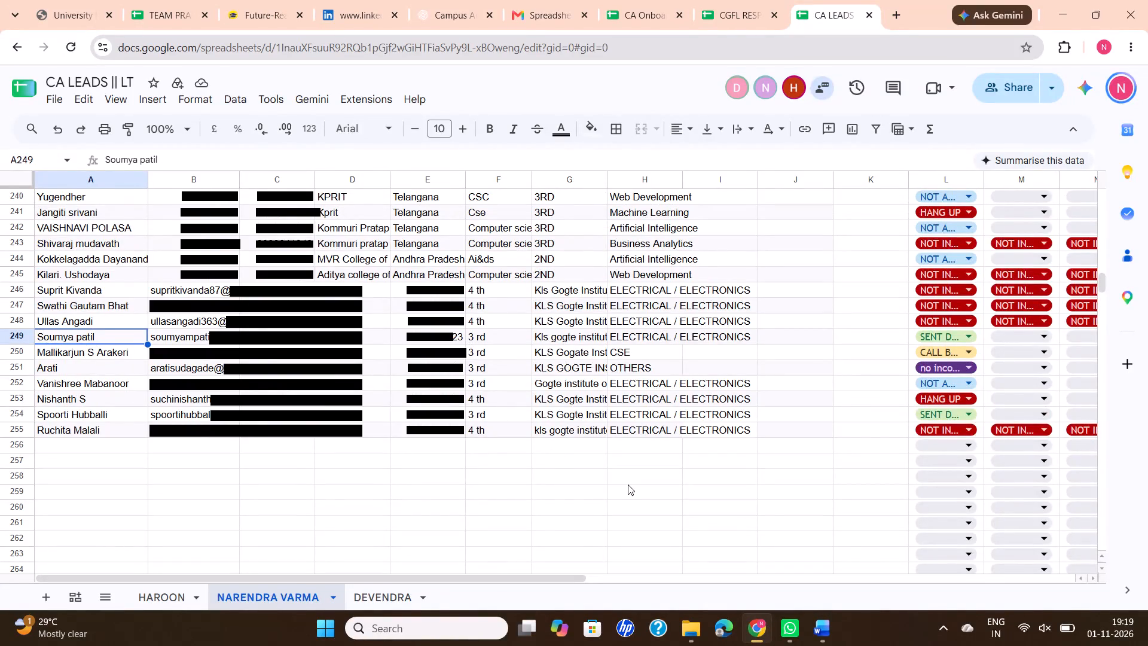
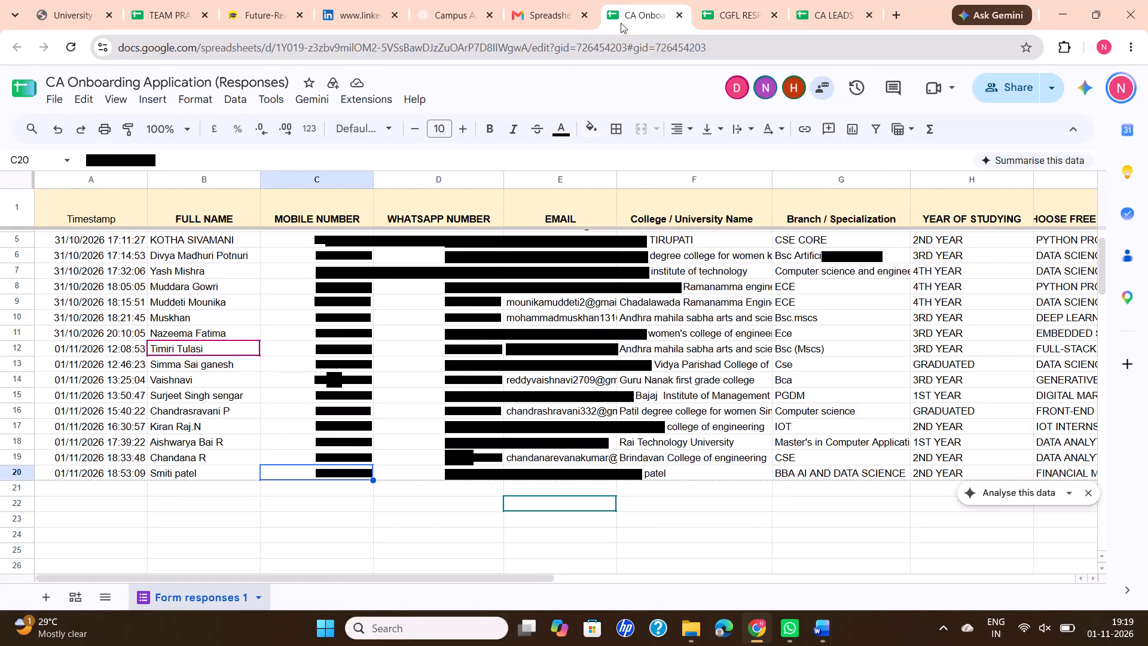
Review the CA Onboarding Application responses, checking the referred friends and lead gen BD names through the latest entry in row 20.
{"action": "scroll", "coordinate": [541, 384], "scroll_direction": "left", "scroll_amount": 4}
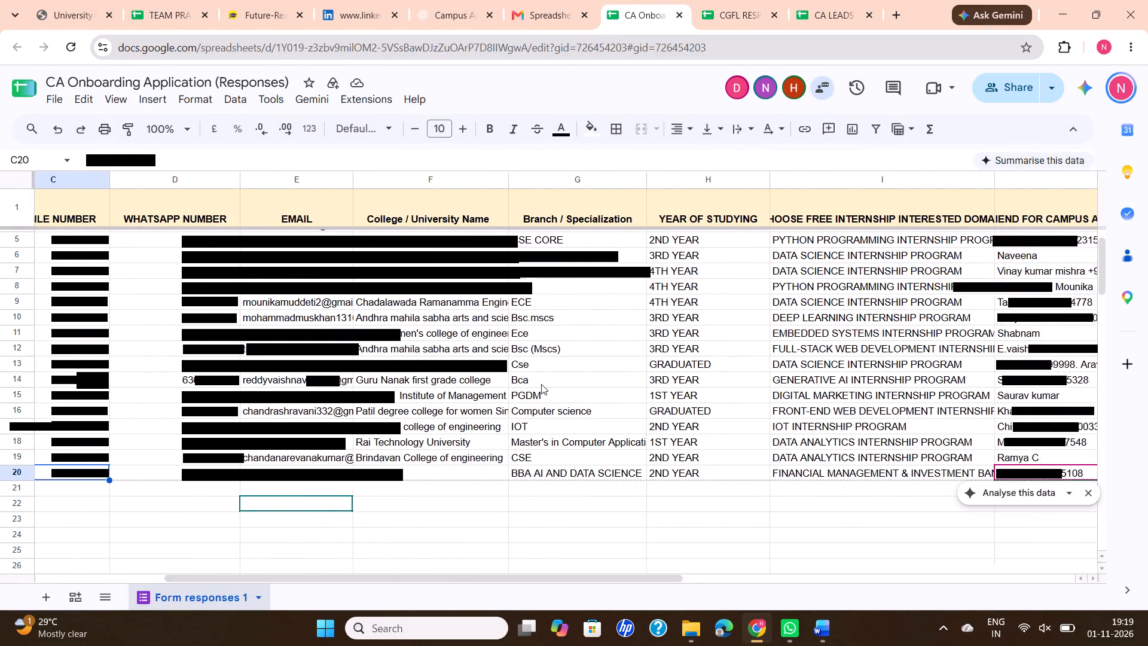
{"action": "scroll", "coordinate": [541, 384], "scroll_direction": "left", "scroll_amount": 1}
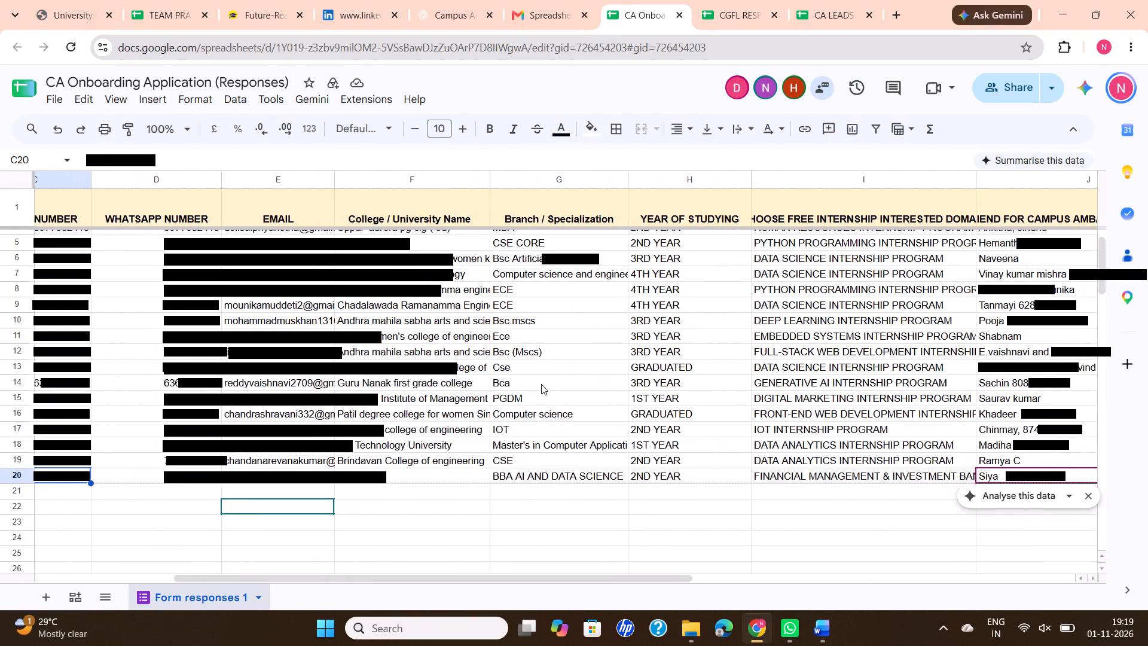
{"action": "scroll", "coordinate": [541, 384], "scroll_direction": "left", "scroll_amount": 2}
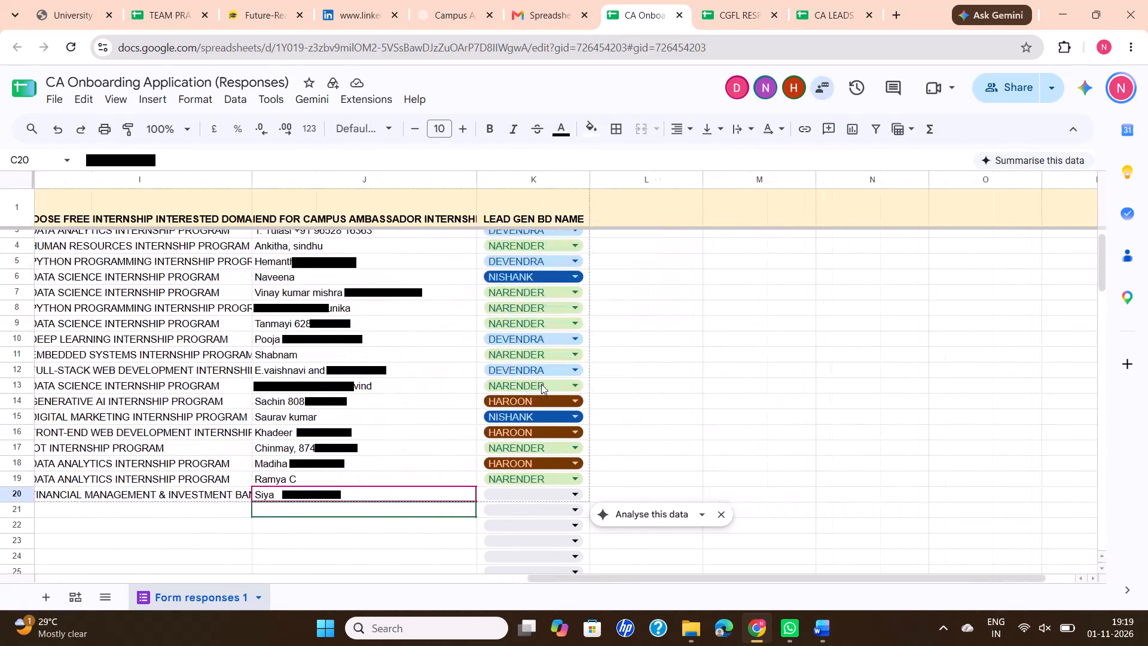
{"action": "scroll", "coordinate": [541, 384], "scroll_direction": "right", "scroll_amount": 9}
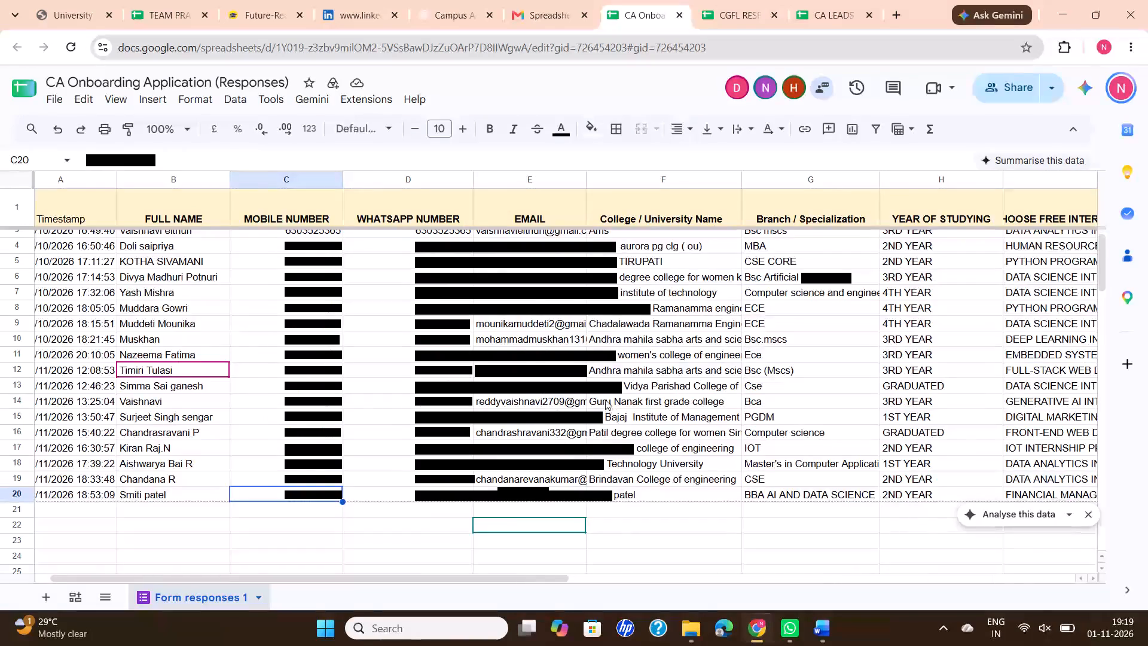
{"action": "scroll", "coordinate": [605, 400], "scroll_direction": "up", "scroll_amount": 1}
{"action": "scroll", "coordinate": [605, 400], "scroll_direction": "left", "scroll_amount": 7}
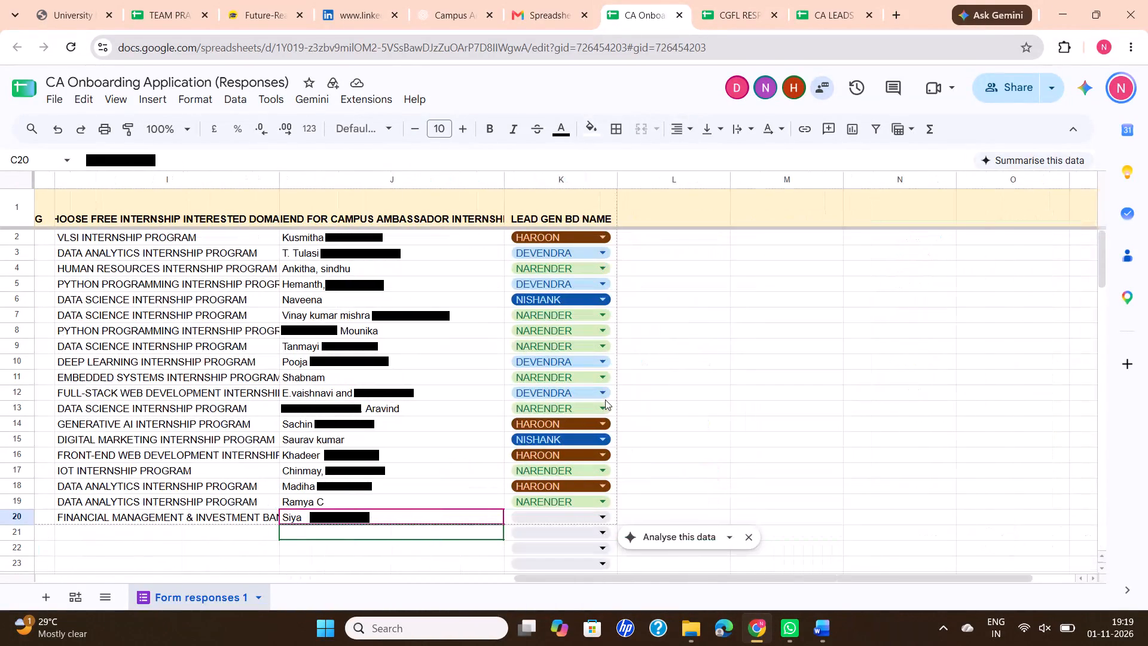
{"action": "scroll", "coordinate": [605, 400], "scroll_direction": "down", "scroll_amount": 1}
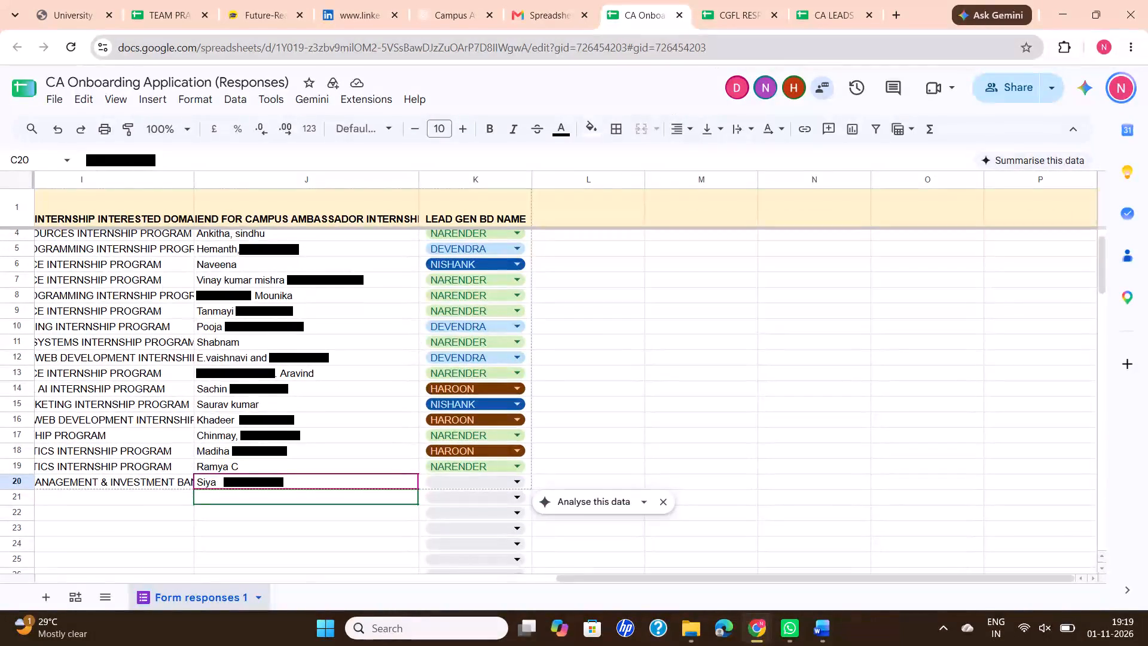
{"action": "left_click", "coordinate": [731, 25]}
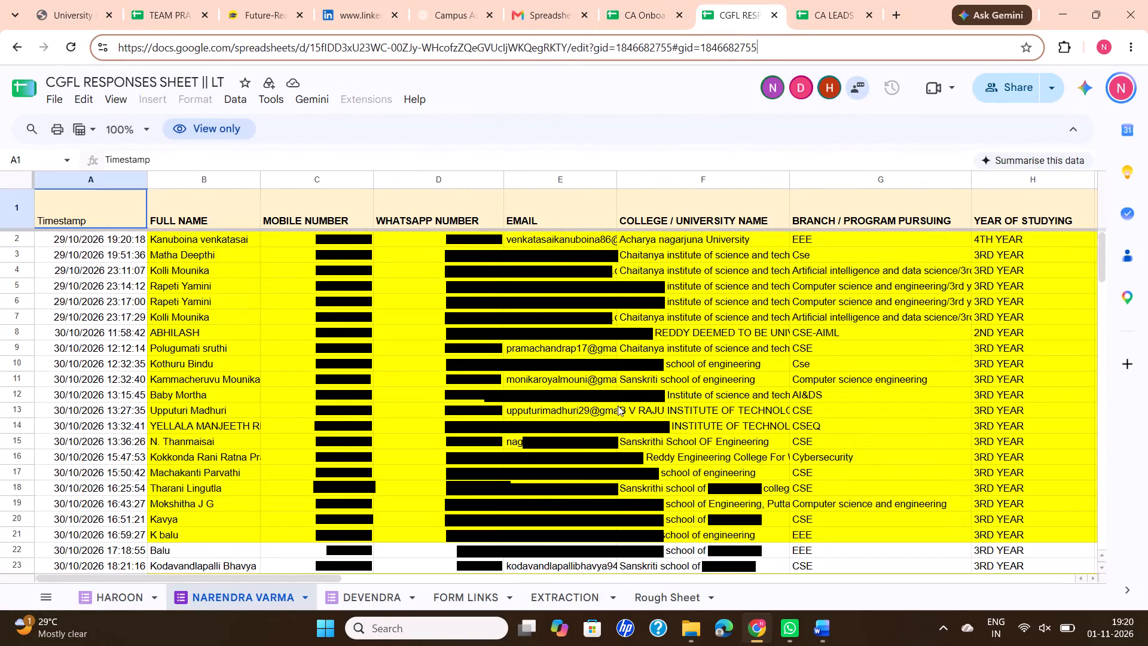
{"action": "scroll", "coordinate": [618, 406], "scroll_direction": "down", "scroll_amount": 2}
{"action": "left_click", "coordinate": [802, 5]}
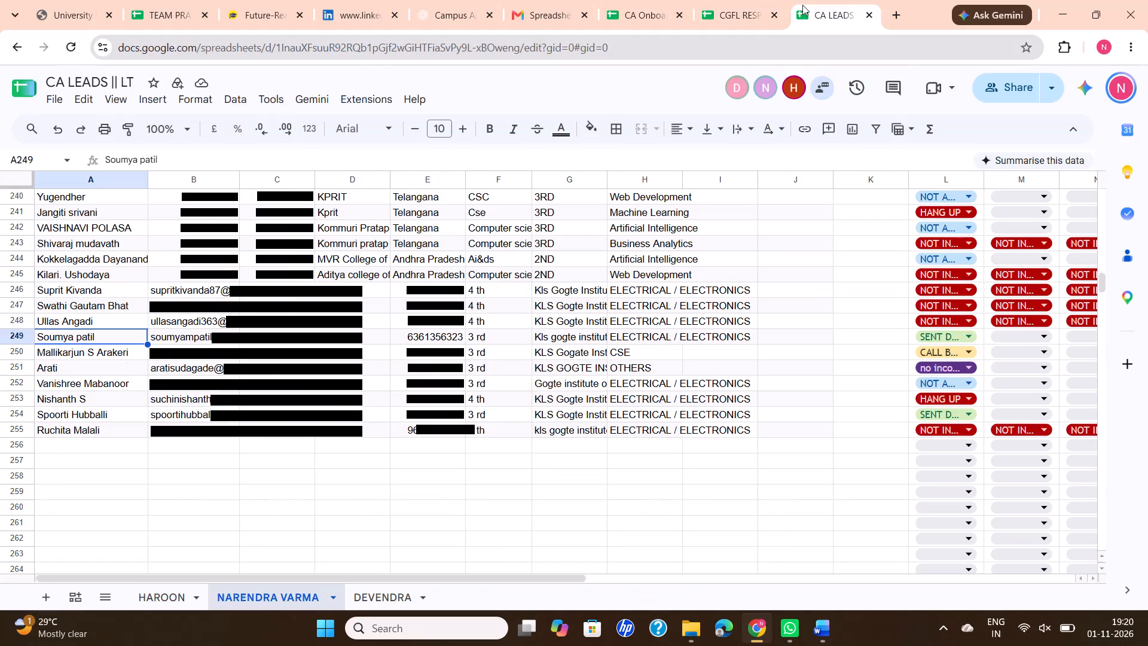
{"action": "scroll", "coordinate": [774, 345], "scroll_direction": "left", "scroll_amount": 2}
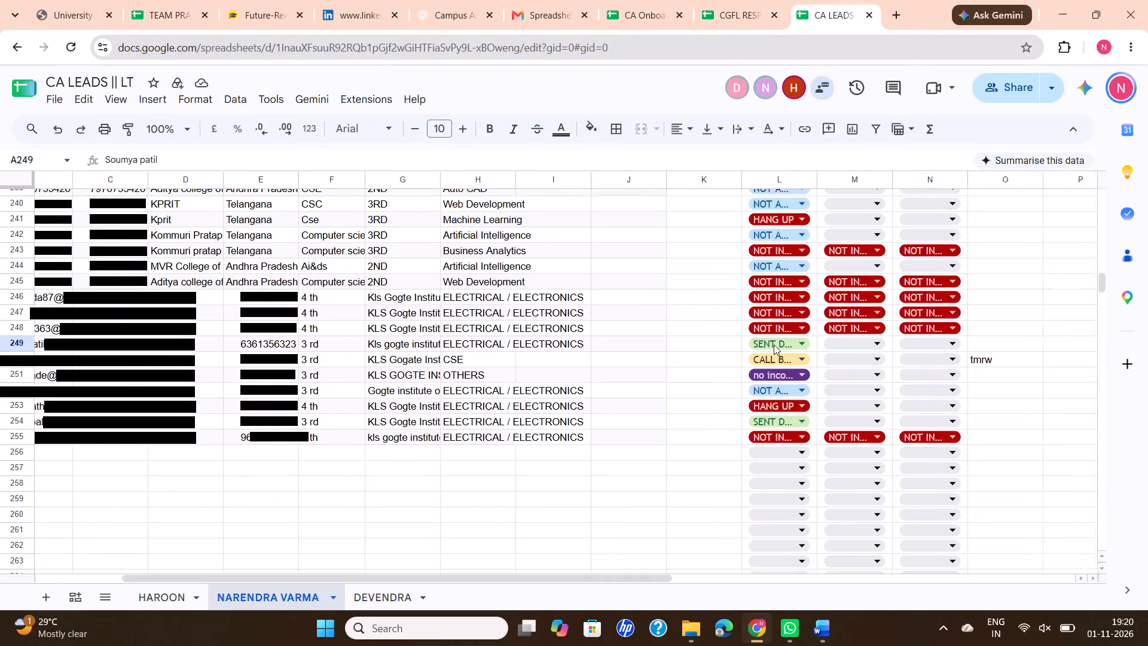
{"action": "scroll", "coordinate": [774, 345], "scroll_direction": "right", "scroll_amount": 7}
{"action": "scroll", "coordinate": [774, 345], "scroll_direction": "up", "scroll_amount": 1}
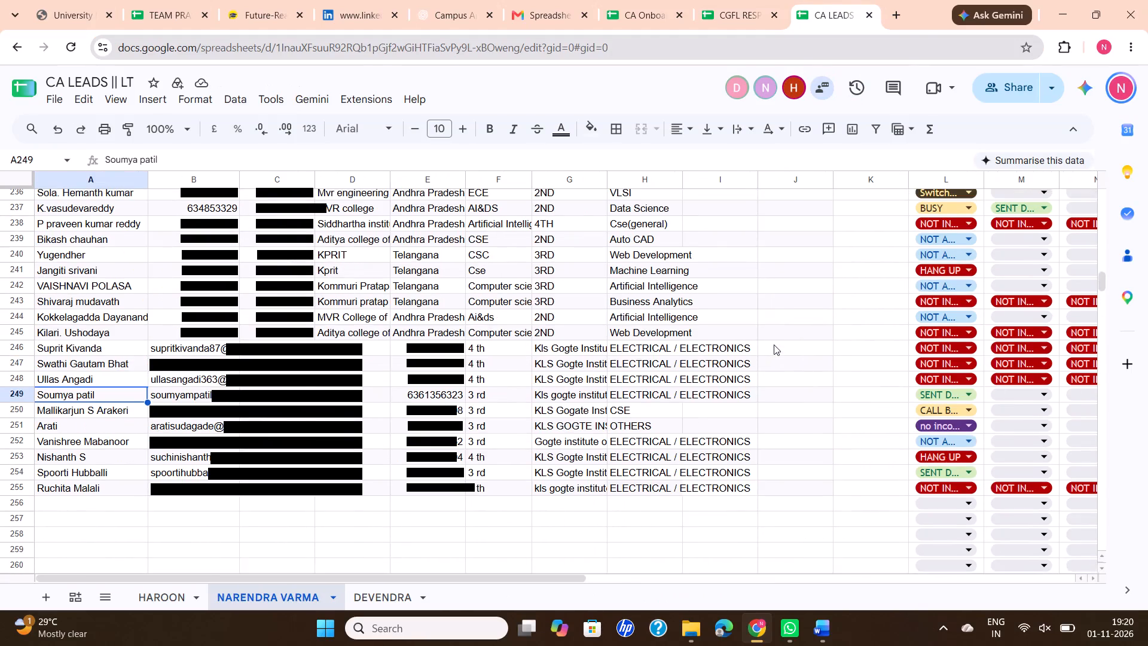
{"action": "left_click", "coordinate": [775, 391]}
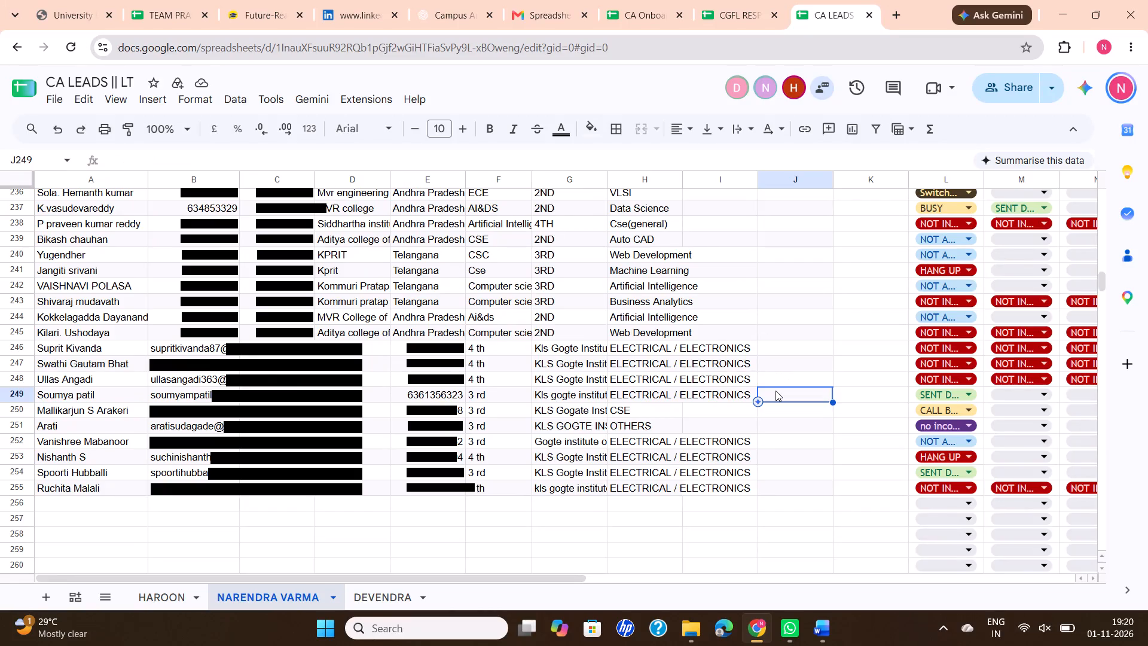
Review the HAROON responses in the CGFL responses sheet down to the latest entries.
{"action": "left_click", "coordinate": [740, 17]}
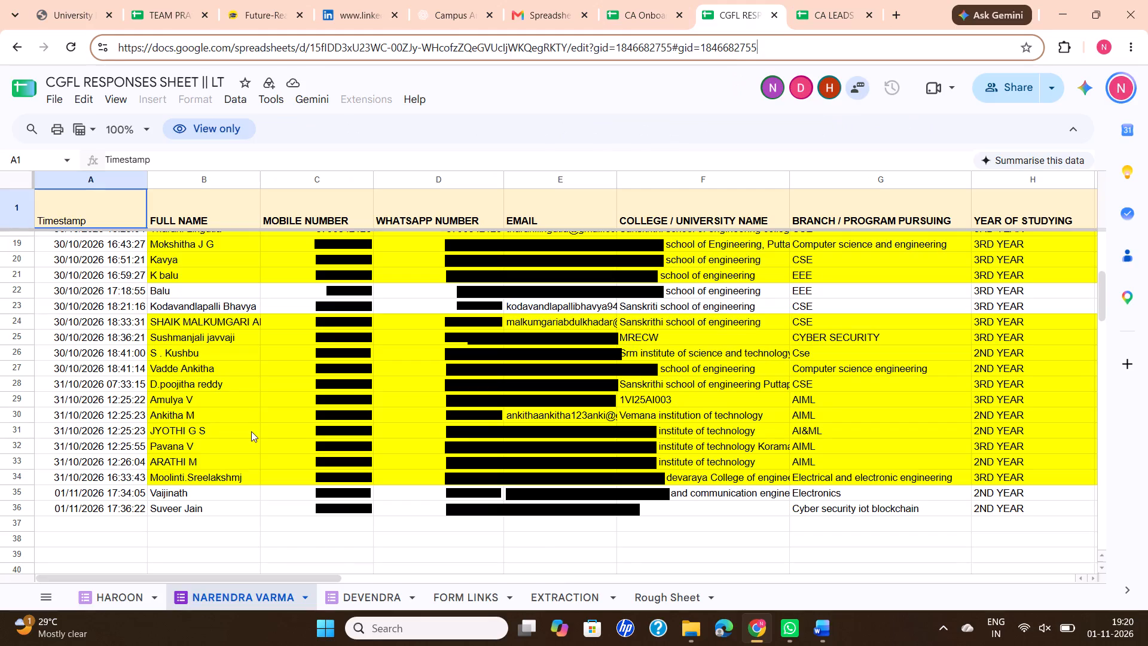
{"action": "left_click", "coordinate": [123, 596]}
{"action": "scroll", "coordinate": [314, 519], "scroll_direction": "down", "scroll_amount": 2}
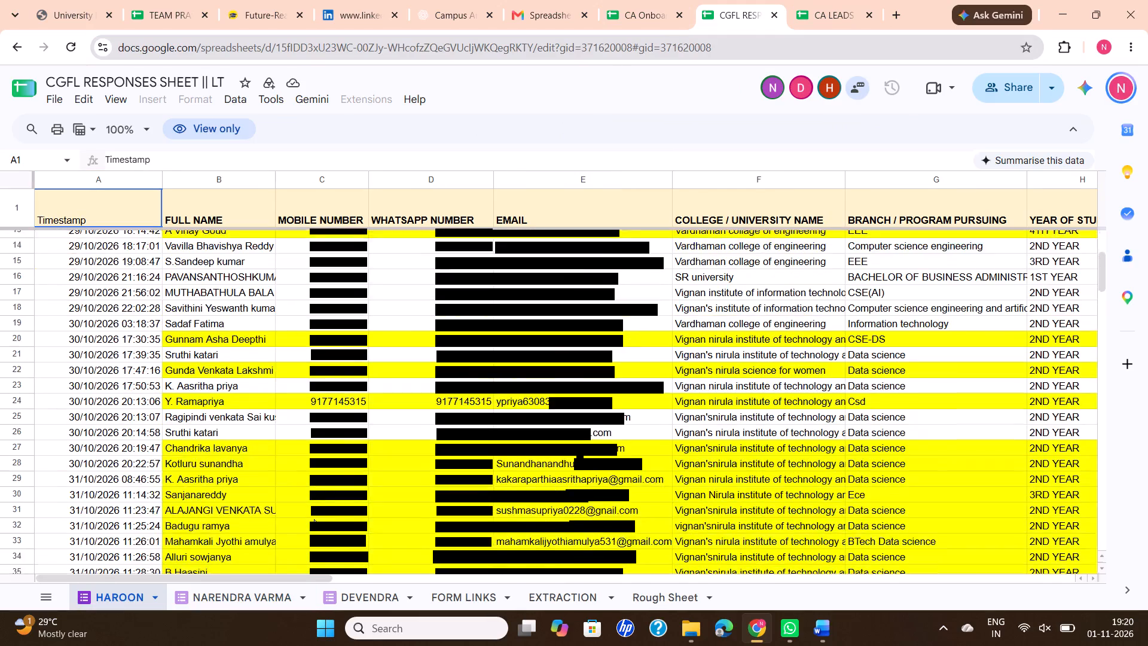
{"action": "scroll", "coordinate": [314, 519], "scroll_direction": "down", "scroll_amount": 3}
{"action": "scroll", "coordinate": [314, 519], "scroll_direction": "up", "scroll_amount": 1}
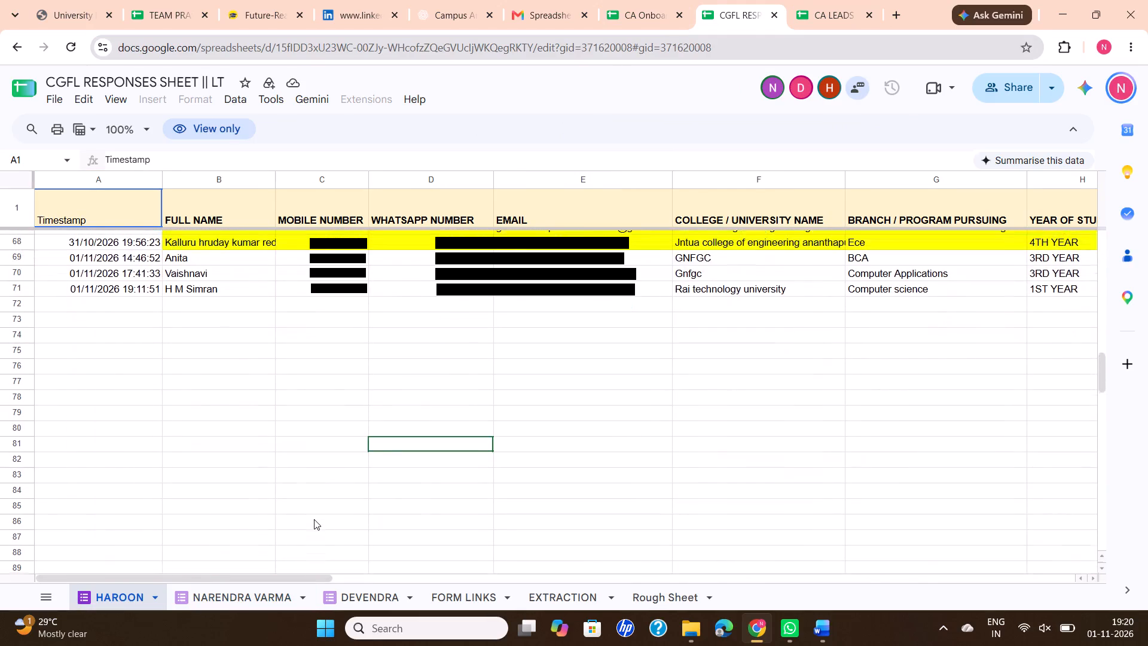
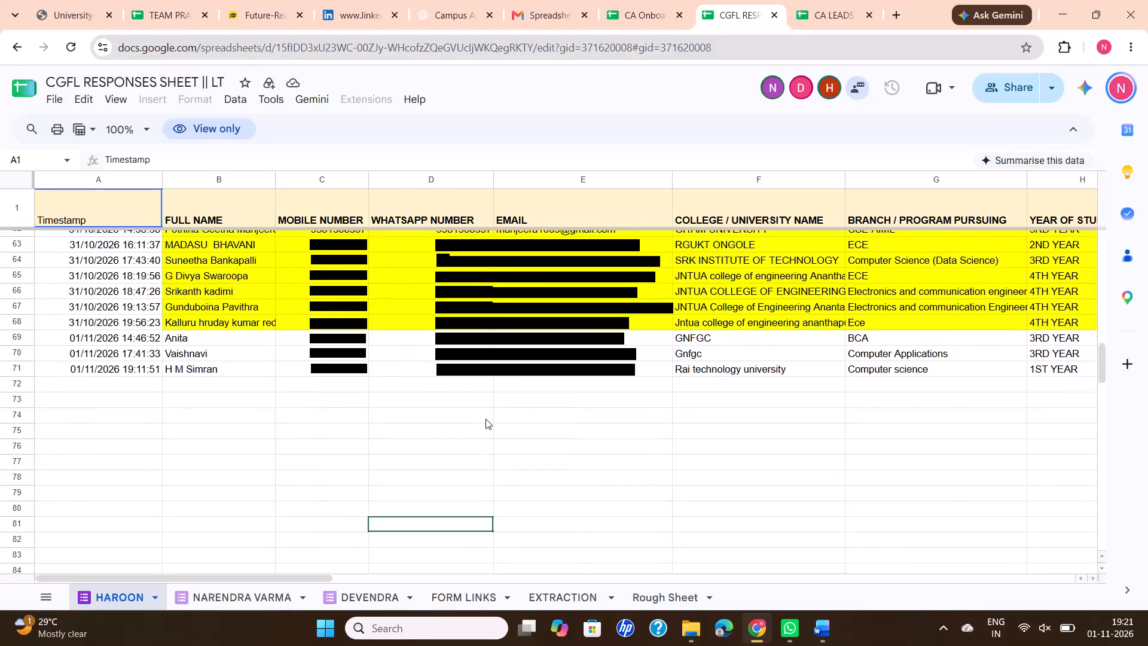
Check the class representative names, referral codes and BD names of the HAROON responses, from the latest entries up to row 2.
{"action": "scroll", "coordinate": [486, 419], "scroll_direction": "left", "scroll_amount": 2}
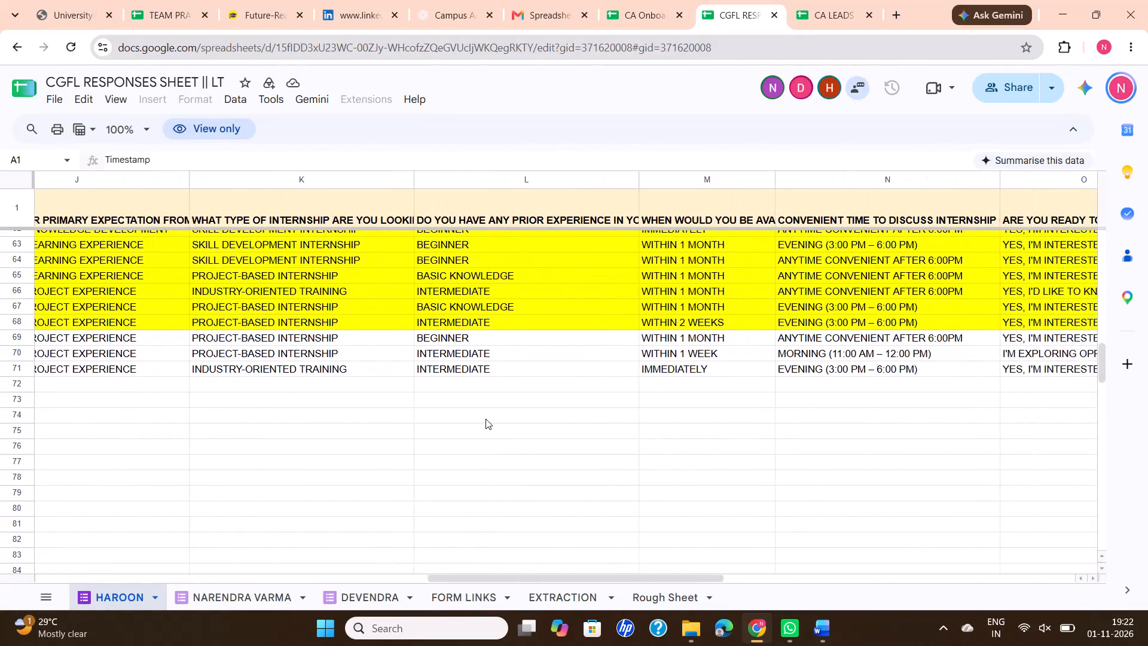
{"action": "scroll", "coordinate": [486, 419], "scroll_direction": "left", "scroll_amount": 5}
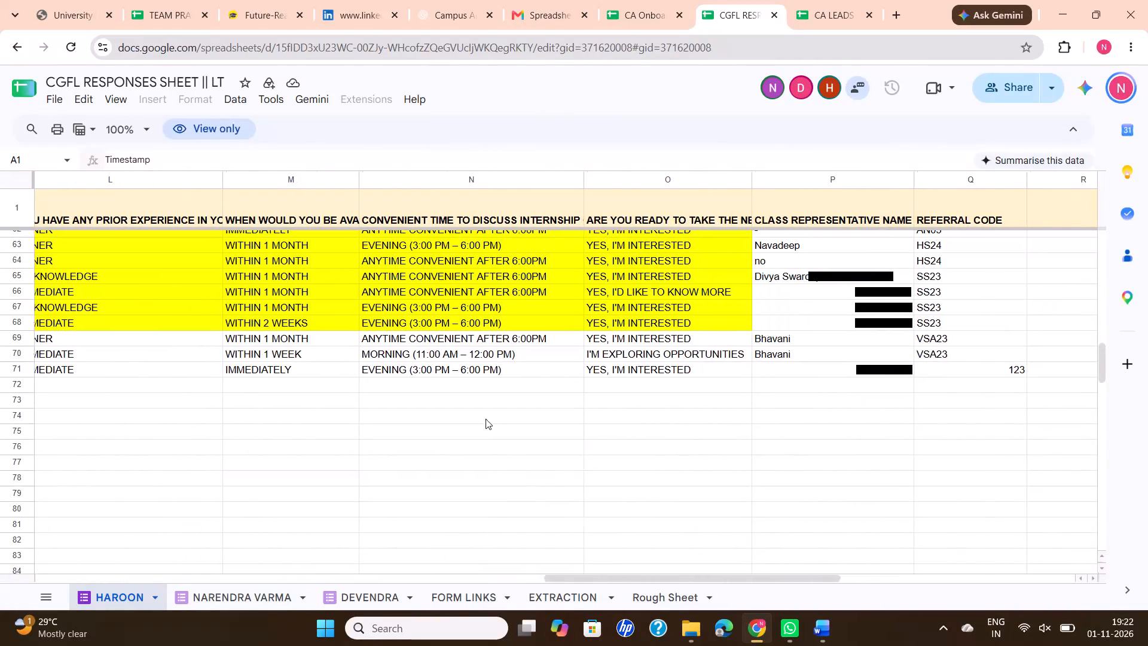
{"action": "scroll", "coordinate": [486, 419], "scroll_direction": "left", "scroll_amount": 1}
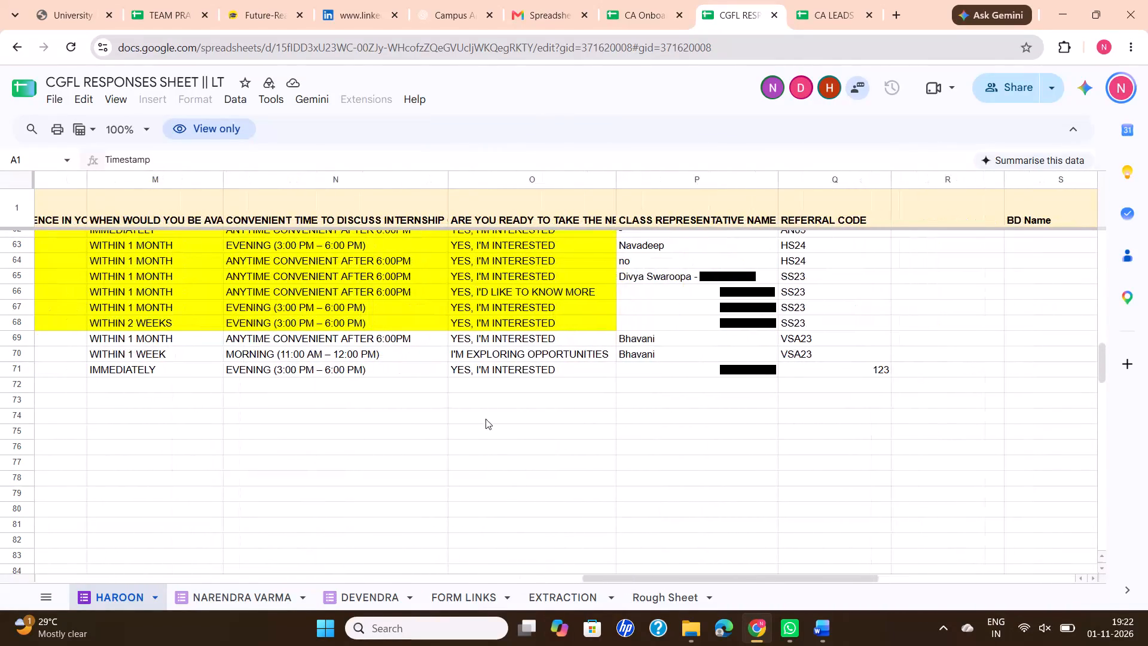
{"action": "scroll", "coordinate": [486, 419], "scroll_direction": "up", "scroll_amount": 5}
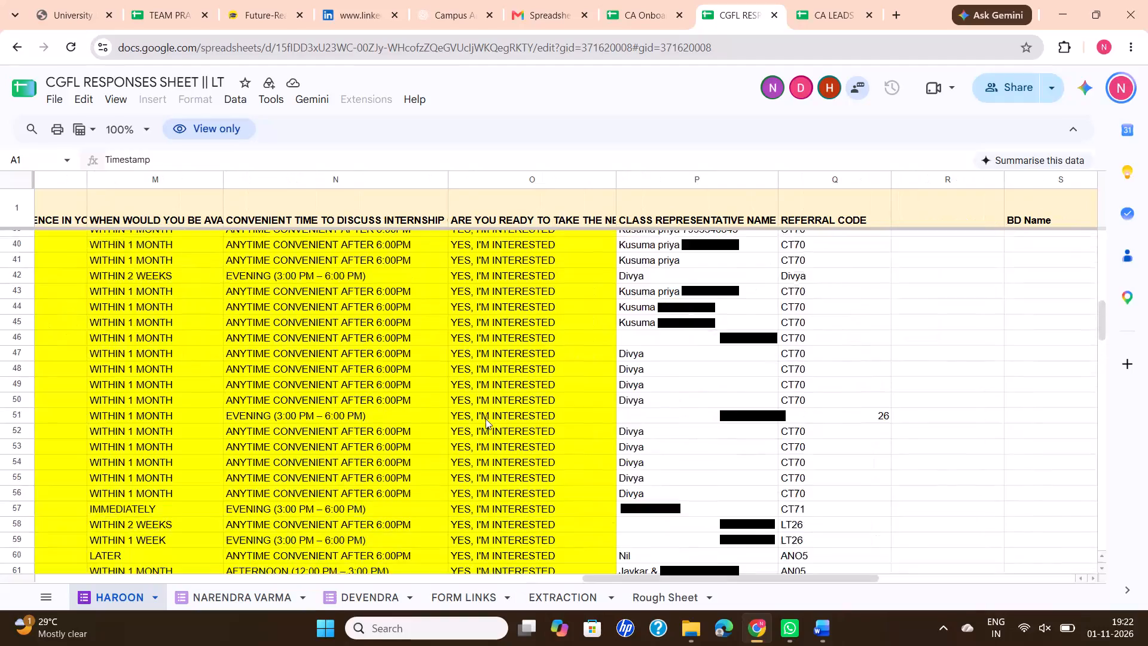
{"action": "scroll", "coordinate": [486, 419], "scroll_direction": "up", "scroll_amount": 8}
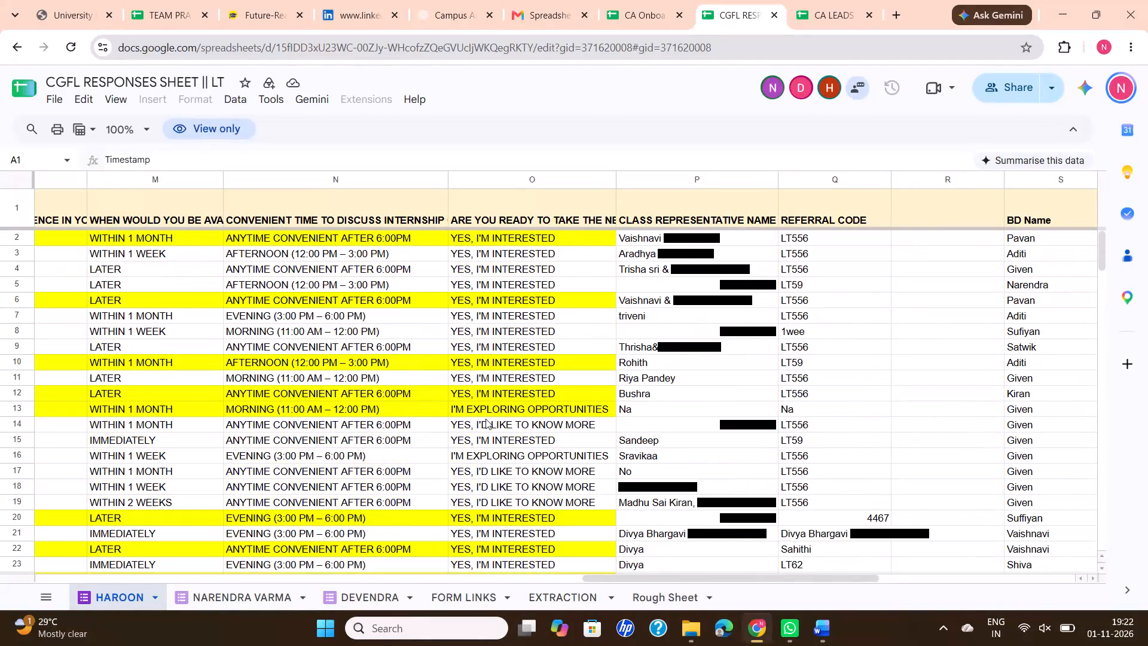
{"action": "left_click", "coordinate": [486, 419]}
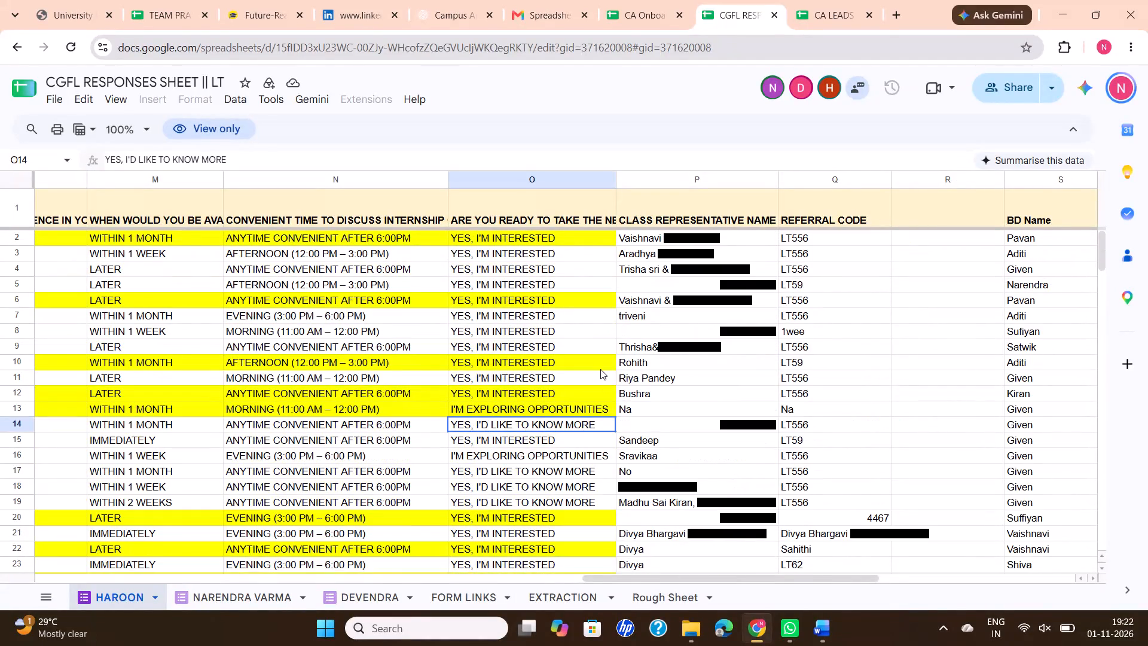
{"action": "left_click", "coordinate": [697, 281]}
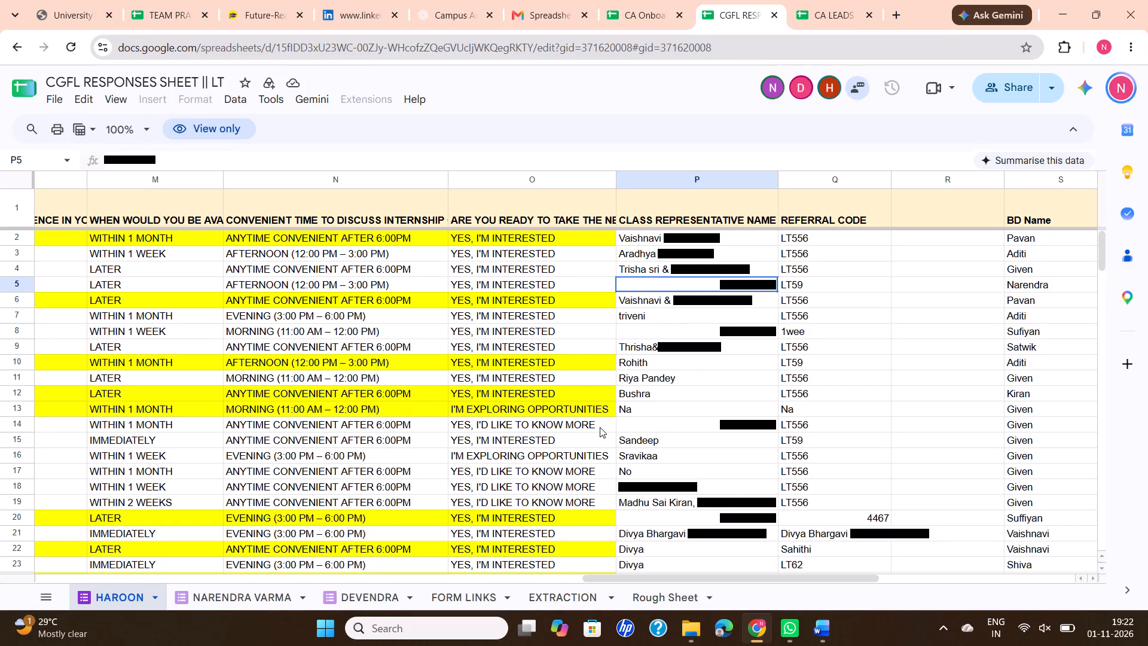
Examine the DEVENDRA responses' class representatives, referral codes, BD names and statuses, down to the class representative entry in row 38.
{"action": "left_click", "coordinate": [338, 593]}
{"action": "scroll", "coordinate": [716, 420], "scroll_direction": "left", "scroll_amount": 8}
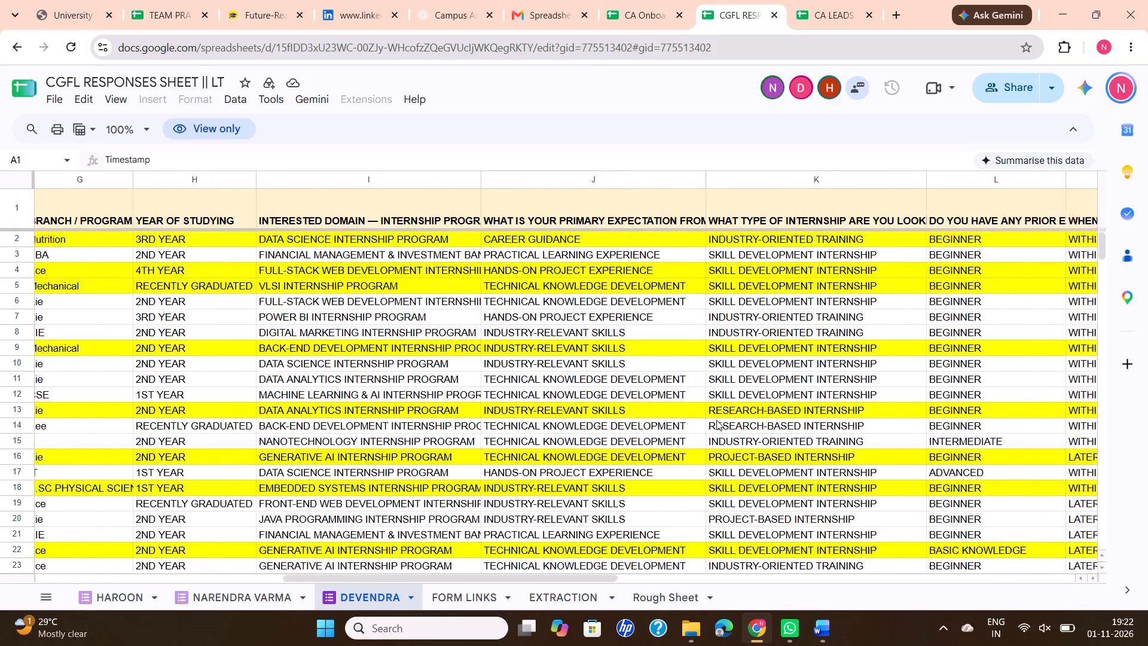
{"action": "scroll", "coordinate": [716, 420], "scroll_direction": "left", "scroll_amount": 4}
{"action": "scroll", "coordinate": [600, 447], "scroll_direction": "down", "scroll_amount": 1}
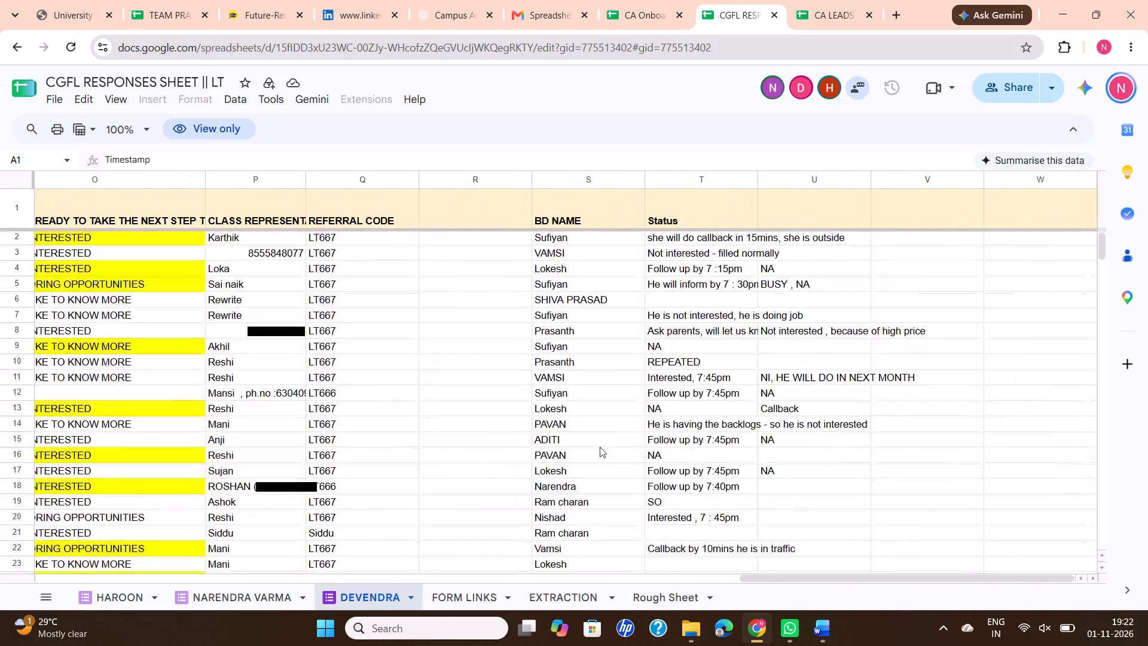
{"action": "scroll", "coordinate": [600, 447], "scroll_direction": "down", "scroll_amount": 2}
{"action": "scroll", "coordinate": [600, 447], "scroll_direction": "right", "scroll_amount": 2}
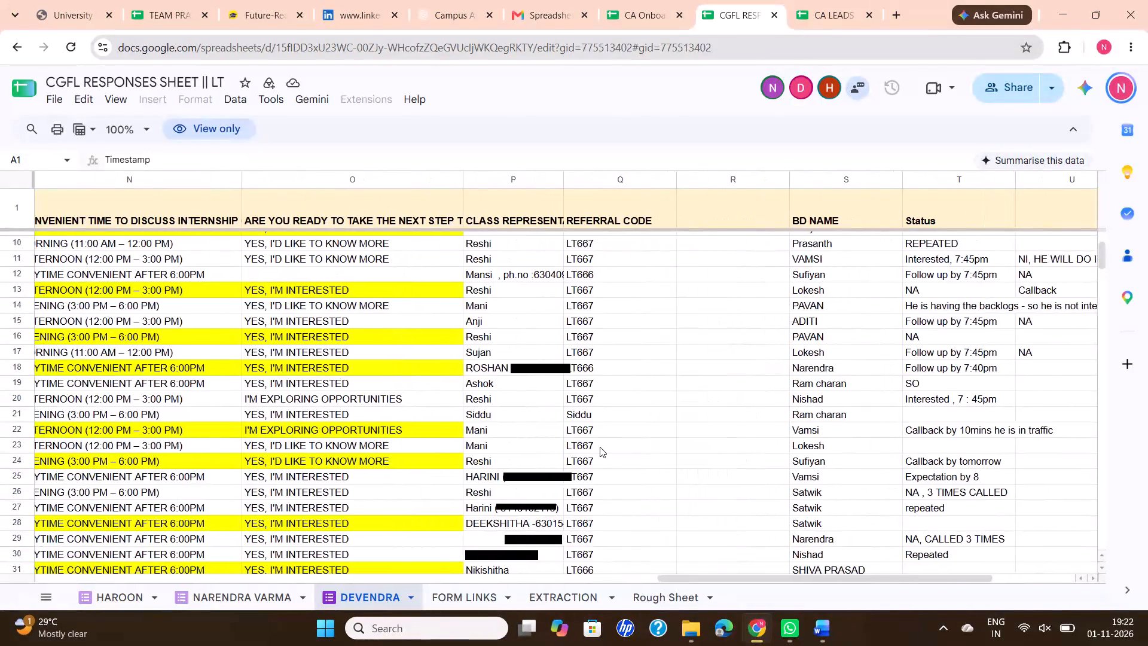
{"action": "scroll", "coordinate": [600, 447], "scroll_direction": "down", "scroll_amount": 1}
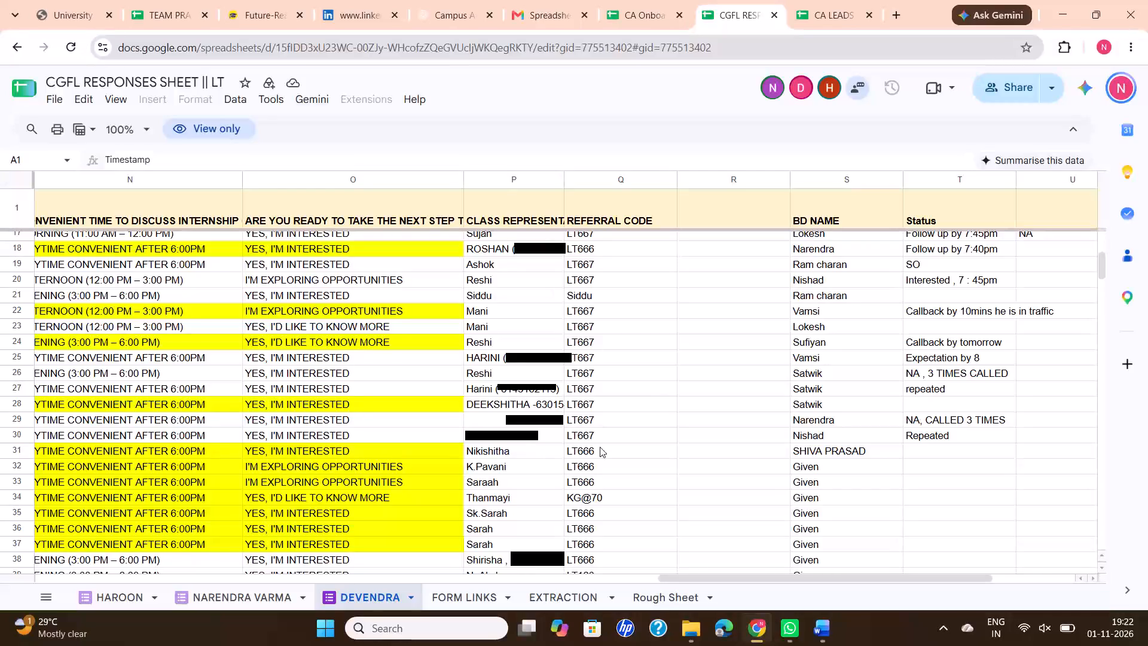
{"action": "scroll", "coordinate": [490, 454], "scroll_direction": "down", "scroll_amount": 2}
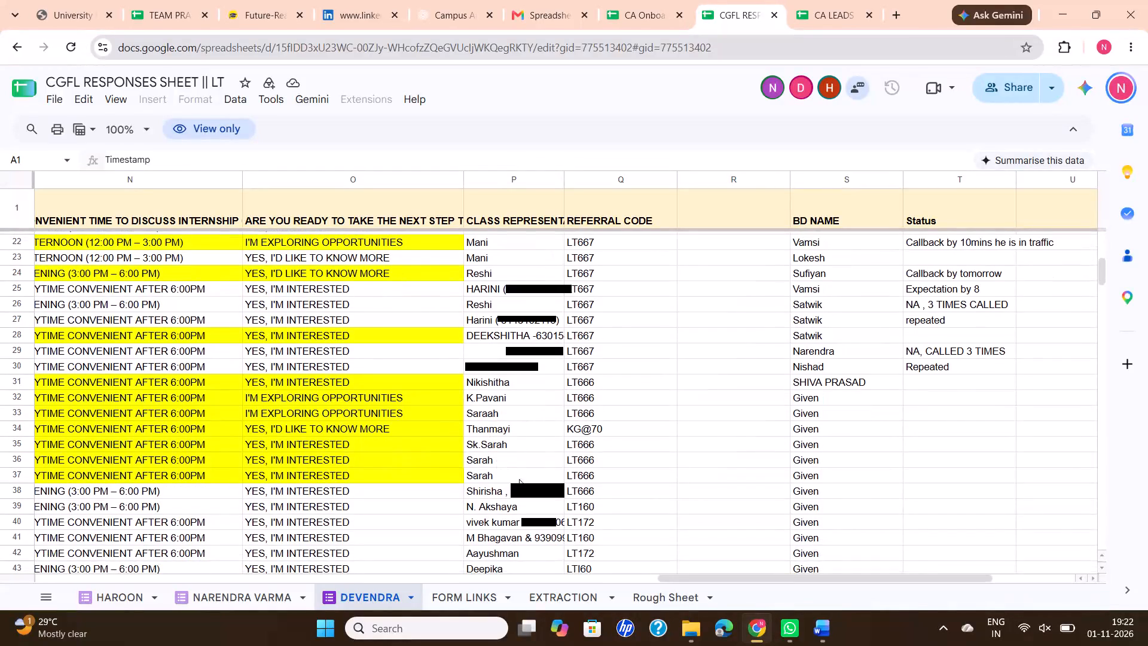
{"action": "double_click", "coordinate": [529, 491]}
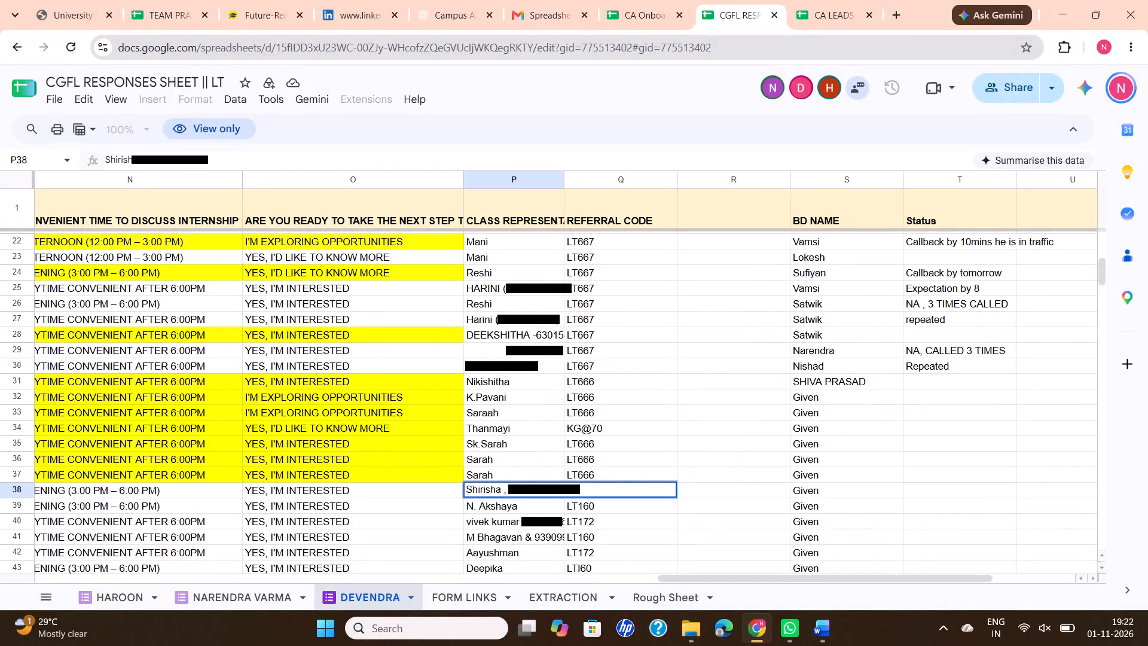
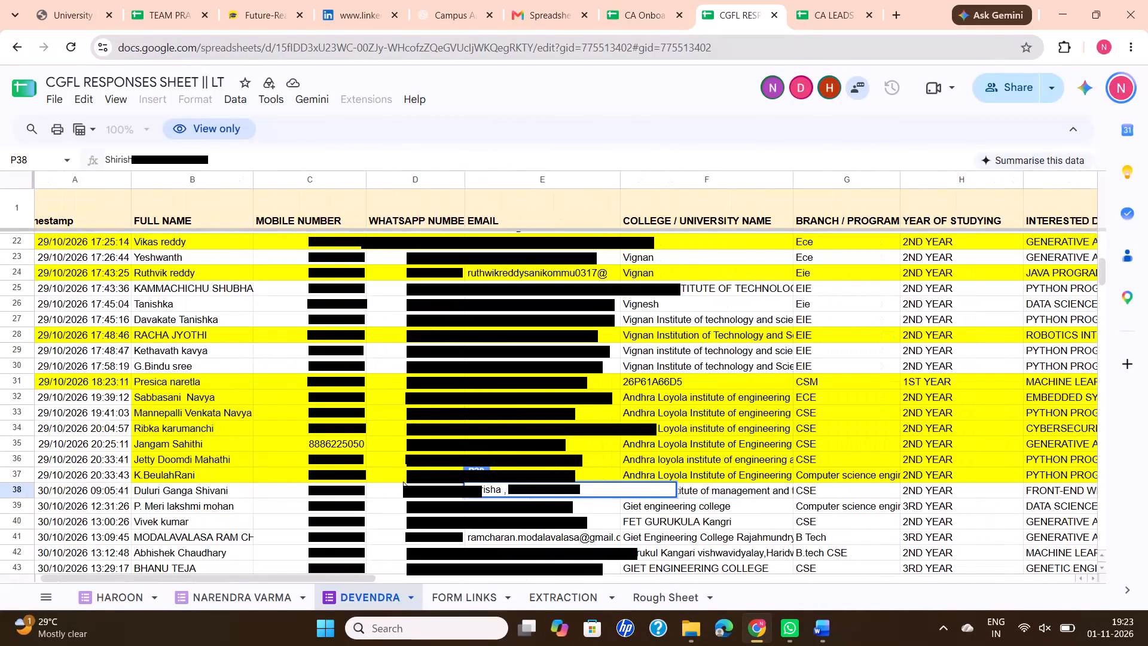
Check the row 38 student's name in the DEVENDRA responses along with the class representative, referral code and BD name.
{"action": "left_click", "coordinate": [232, 489]}
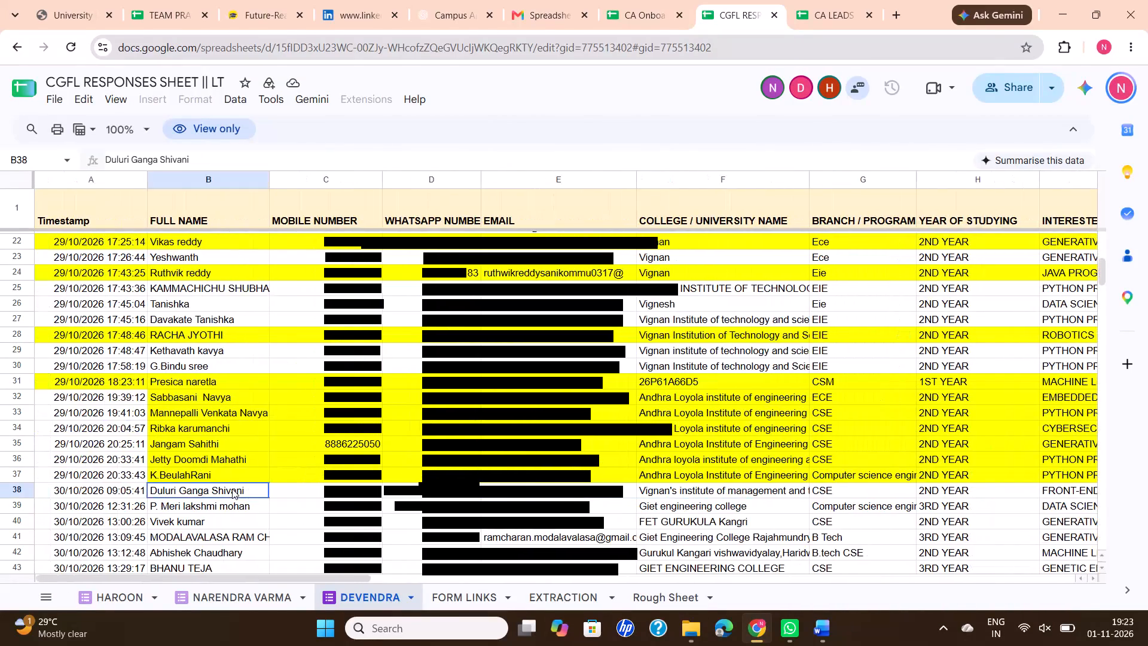
{"action": "scroll", "coordinate": [232, 489], "scroll_direction": "left", "scroll_amount": 4}
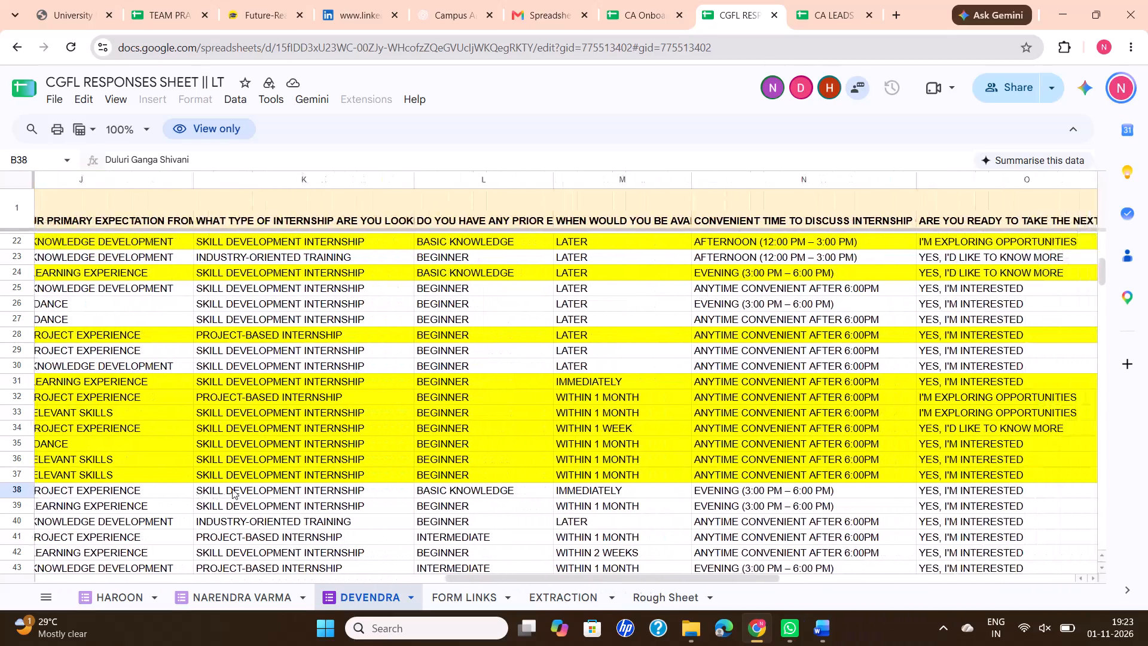
{"action": "scroll", "coordinate": [232, 489], "scroll_direction": "left", "scroll_amount": 3}
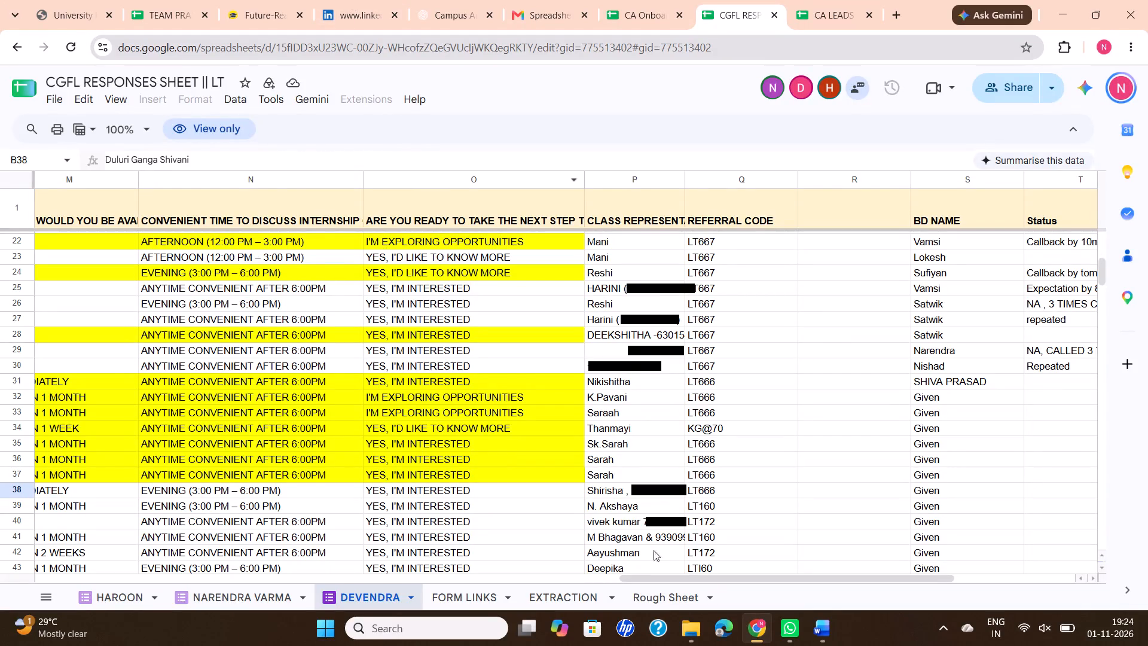
Switch to the LEAD GEN NEW TEAM call script in Word and review it from Closing the Call back to Perks and Benefits.
{"action": "left_click", "coordinate": [824, 624]}
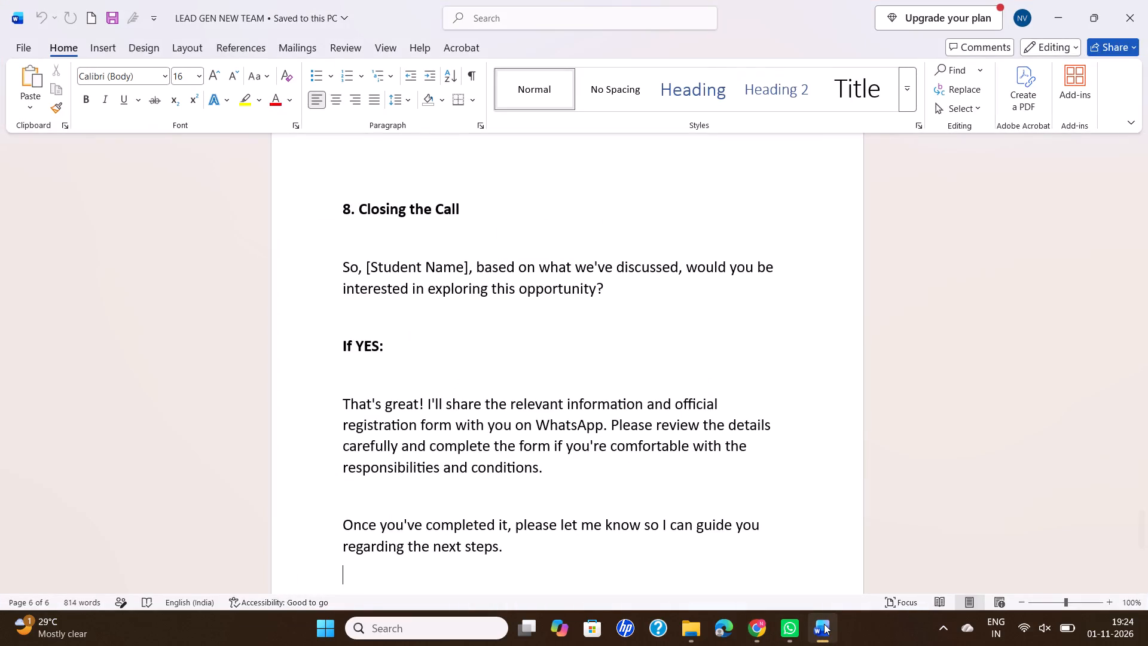
{"action": "key", "text": "Up"}
{"action": "key", "text": "Up"}
{"action": "key", "text": "Up"}
{"action": "key", "text": "Up"}
{"action": "key", "text": "Up"}
{"action": "key", "text": "Up"}
{"action": "key", "text": "Up"}
{"action": "key", "text": "Up"}
{"action": "key", "text": "Up"}
{"action": "key", "text": "Up"}
{"action": "key", "text": "Up"}
{"action": "key", "text": "Up"}
{"action": "key", "text": "Up"}
{"action": "key", "text": "Up"}
{"action": "key", "text": "Up"}
{"action": "key", "text": "Up"}
{"action": "key", "text": "Up"}
{"action": "key", "text": "Up"}
{"action": "key", "text": "Up"}
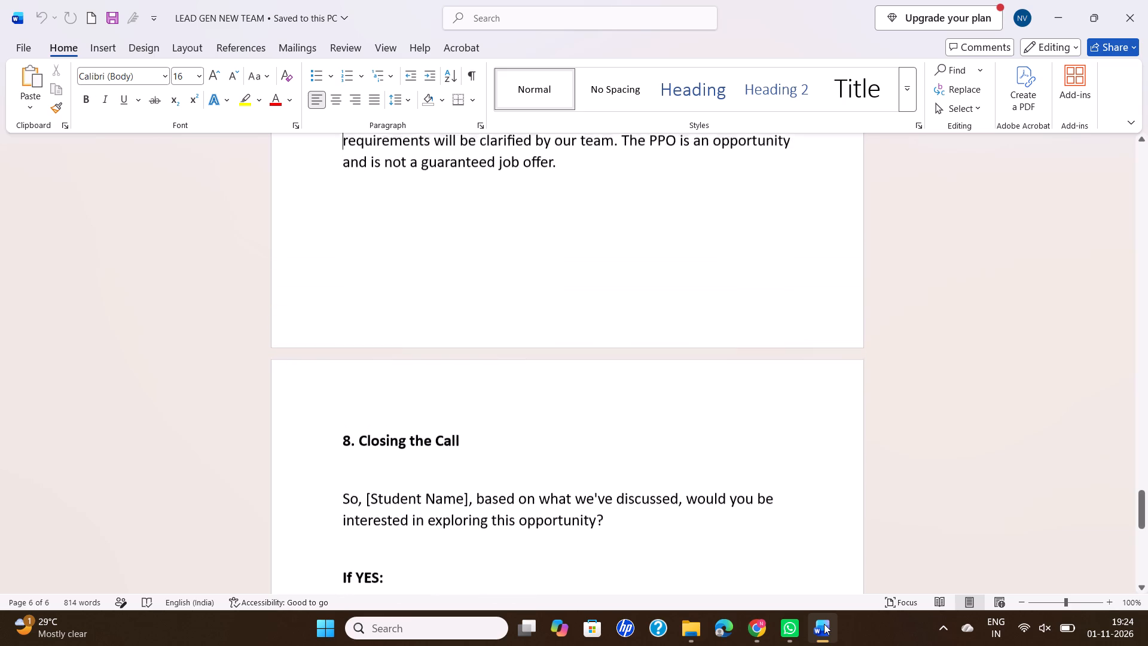
{"action": "key", "text": "Up"}
{"action": "key", "text": "Up"}
{"action": "key", "text": "Up"}
{"action": "key", "text": "Up"}
{"action": "key", "text": "Up"}
{"action": "key", "text": "Up"}
{"action": "key", "text": "Up"}
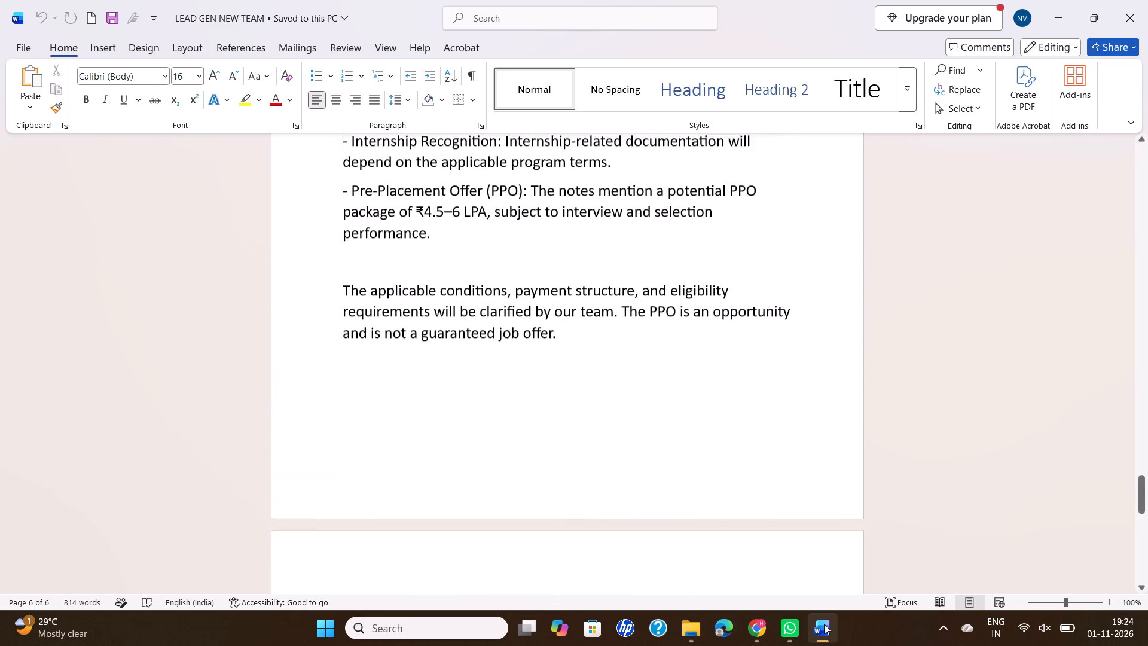
{"action": "key", "text": "Up"}
{"action": "key", "text": "Up"}
{"action": "key", "text": "Up"}
{"action": "key", "text": "Up"}
{"action": "key", "text": "Up"}
{"action": "key", "text": "Up"}
{"action": "key", "text": "Up"}
{"action": "key", "text": "Up"}
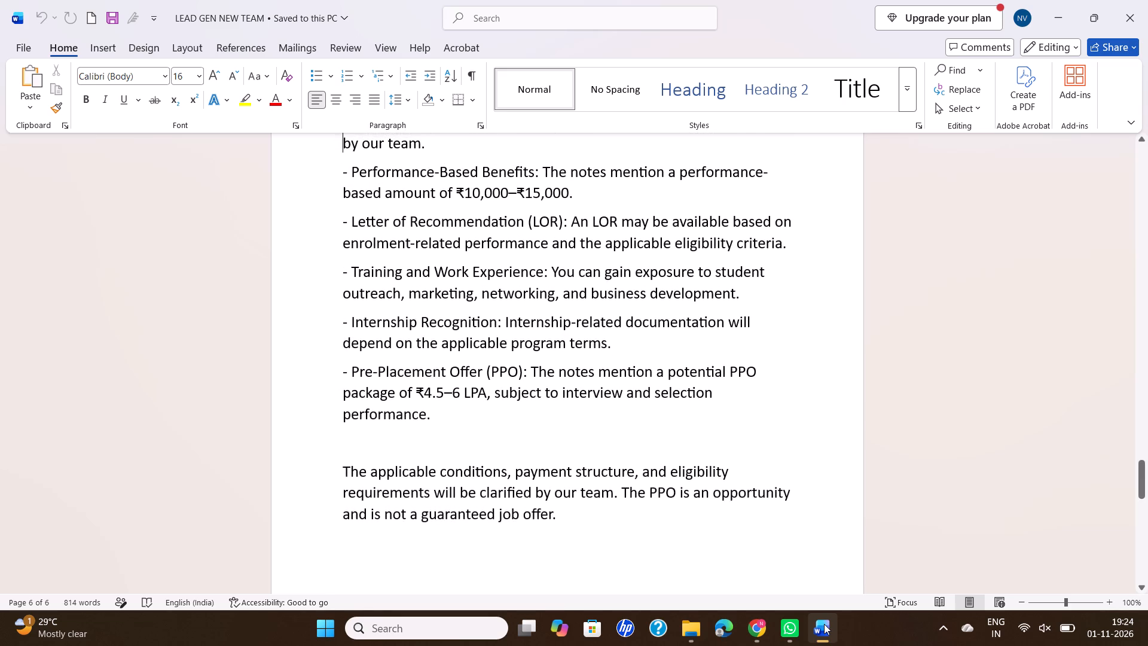
{"action": "key", "text": "Up"}
{"action": "key", "text": "Up"}
{"action": "key", "text": "Up"}
{"action": "key", "text": "Up"}
{"action": "key", "text": "Up"}
{"action": "key", "text": "Up"}
{"action": "key", "text": "Up"}
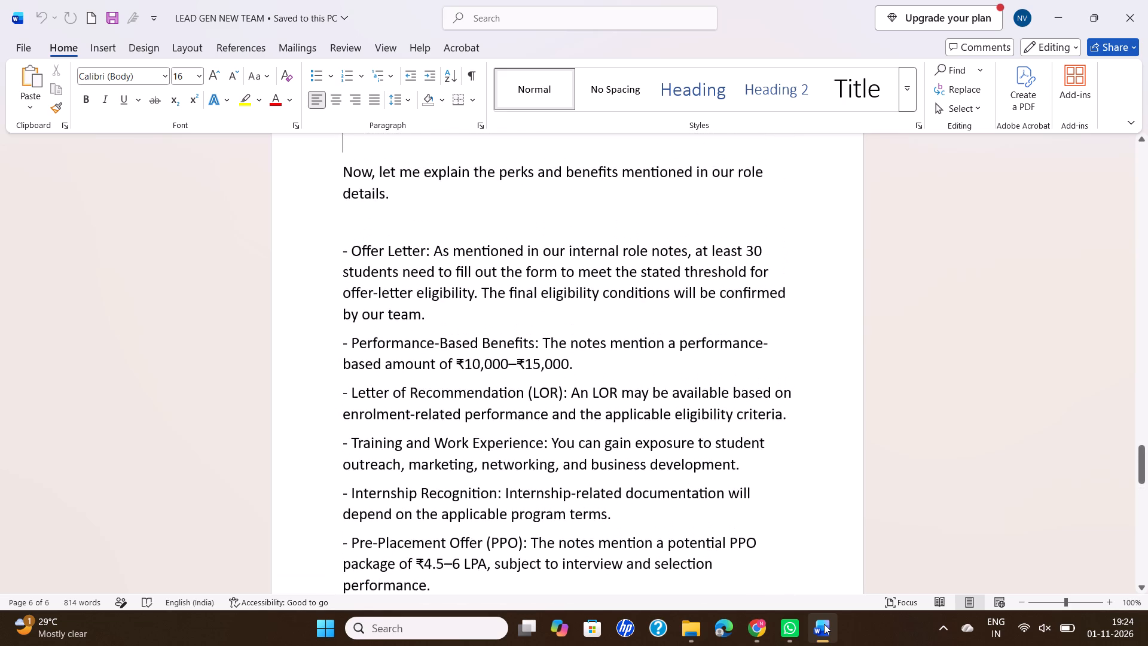
{"action": "key", "text": "Up"}
{"action": "key", "text": "Down"}
{"action": "key", "text": "Down"}
{"action": "key", "text": "Down"}
{"action": "key", "text": "Down"}
{"action": "key", "text": "Down"}
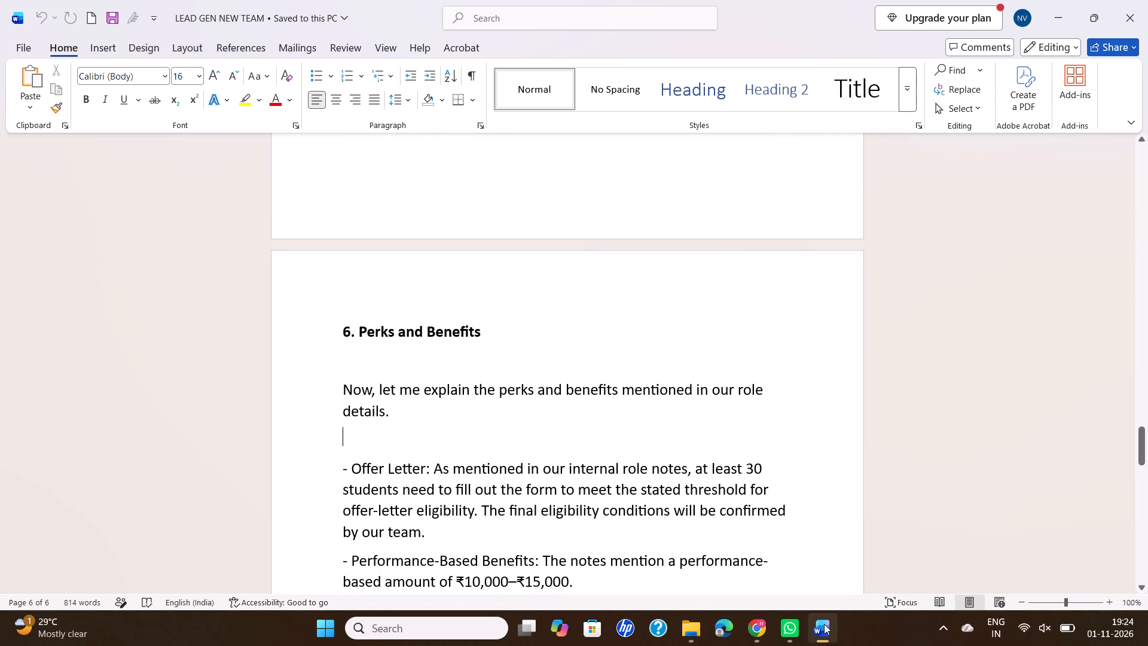
{"action": "key", "text": "Down"}
Review the call script from Perks and Benefits back through Roles and Responsibilities to the explanation of the student's role.
{"action": "key", "text": "Up"}
{"action": "key", "text": "Up"}
{"action": "key", "text": "Up"}
{"action": "key", "text": "Up"}
{"action": "key", "text": "Up"}
{"action": "key", "text": "Up"}
{"action": "key", "text": "Up"}
{"action": "key", "text": "Up"}
{"action": "key", "text": "Up"}
{"action": "key", "text": "Up"}
{"action": "key", "text": "Up"}
{"action": "key", "text": "Up"}
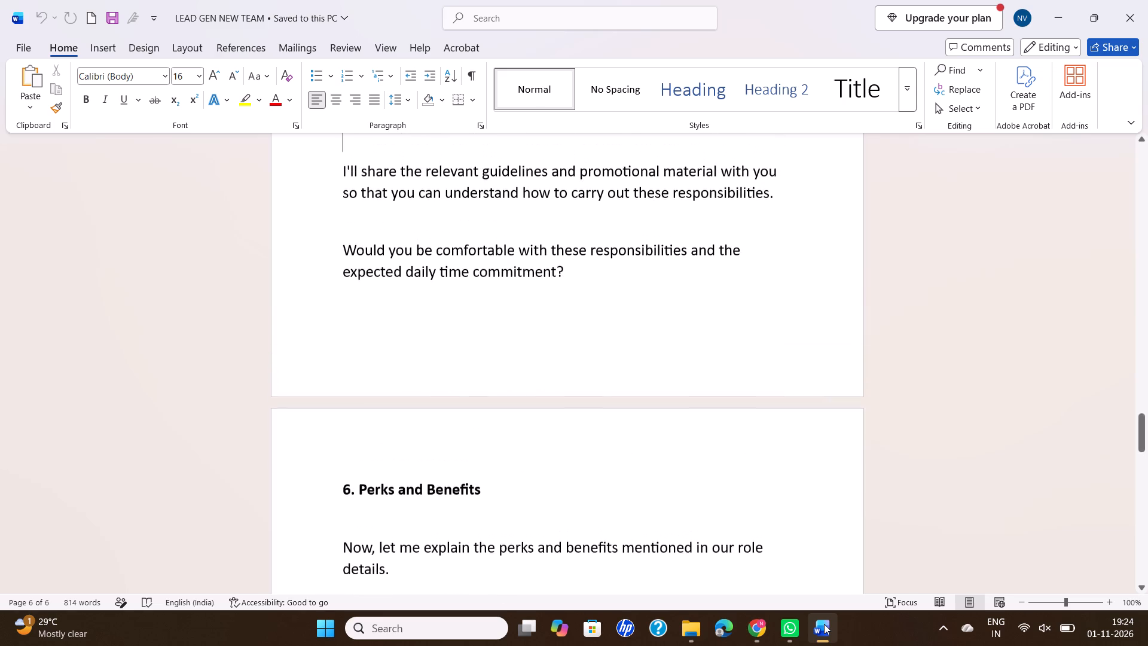
{"action": "key", "text": "Up"}
{"action": "key", "text": "Up"}
{"action": "key", "text": "Up"}
{"action": "key", "text": "Up"}
{"action": "key", "text": "Up"}
{"action": "key", "text": "Up"}
{"action": "key", "text": "Up"}
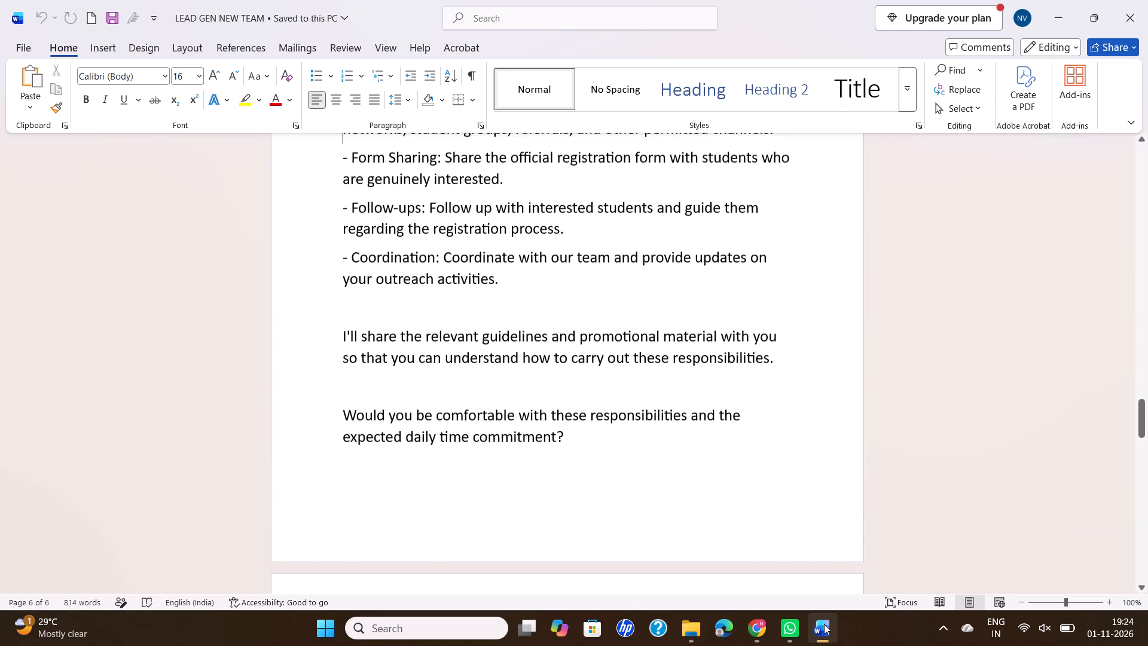
{"action": "key", "text": "Up"}
{"action": "key", "text": "Up"}
{"action": "key", "text": "Up"}
{"action": "key", "text": "Up"}
{"action": "key", "text": "Up"}
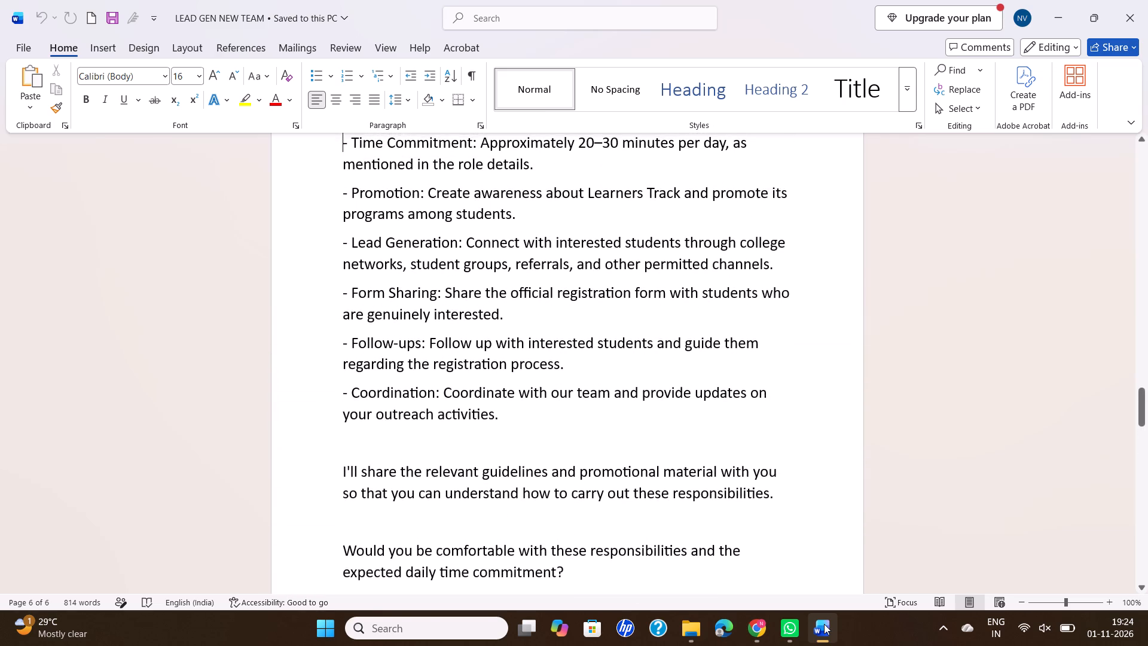
{"action": "key", "text": "Up"}
{"action": "key", "text": "Up"}
{"action": "key", "text": "Up"}
{"action": "key", "text": "Up"}
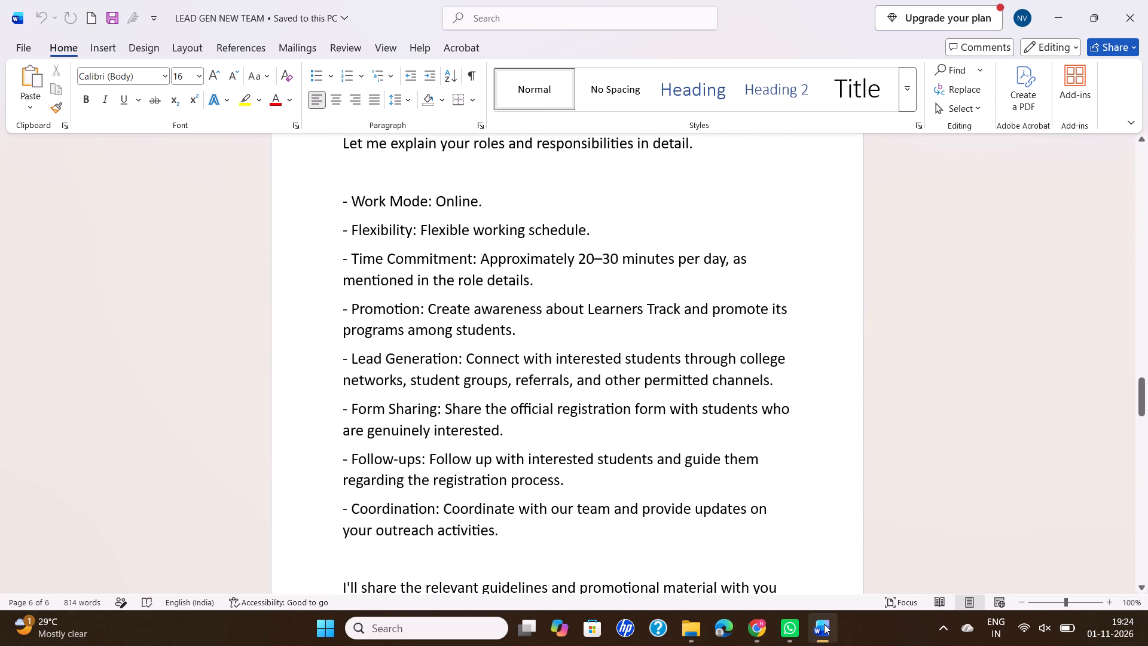
{"action": "key", "text": "Up"}
{"action": "key", "text": "Up"}
{"action": "key", "text": "Up"}
{"action": "key", "text": "Up"}
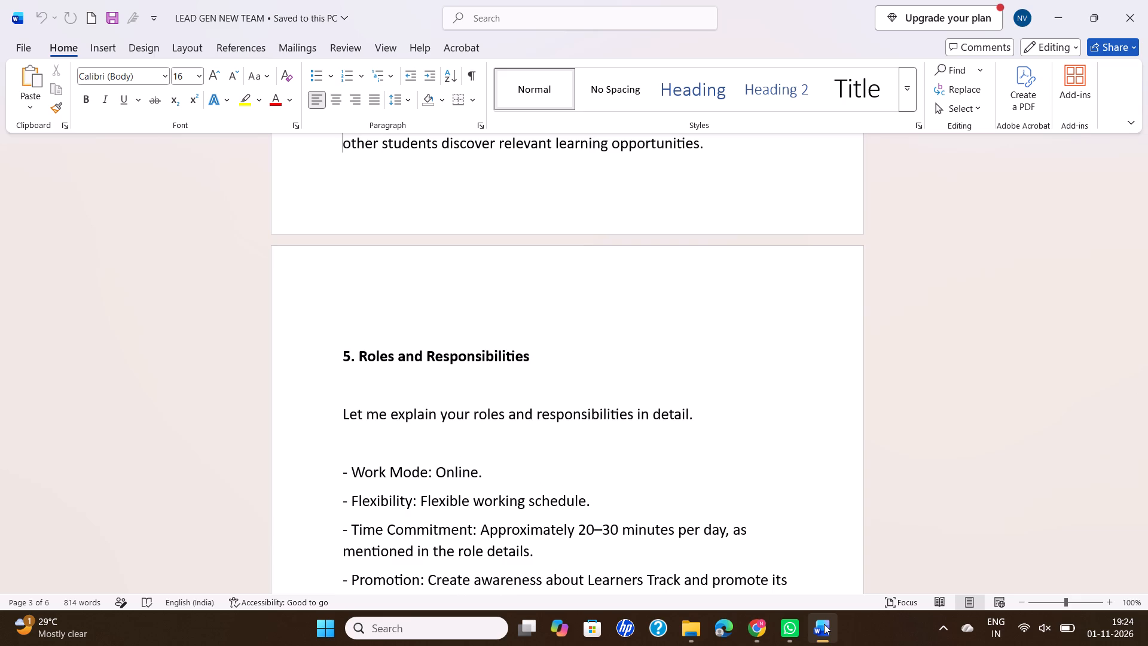
{"action": "key", "text": "Up"}
{"action": "key", "text": "Up"}
{"action": "key", "text": "Up"}
{"action": "key", "text": "Down"}
{"action": "key", "text": "Up"}
{"action": "key", "text": "Up"}
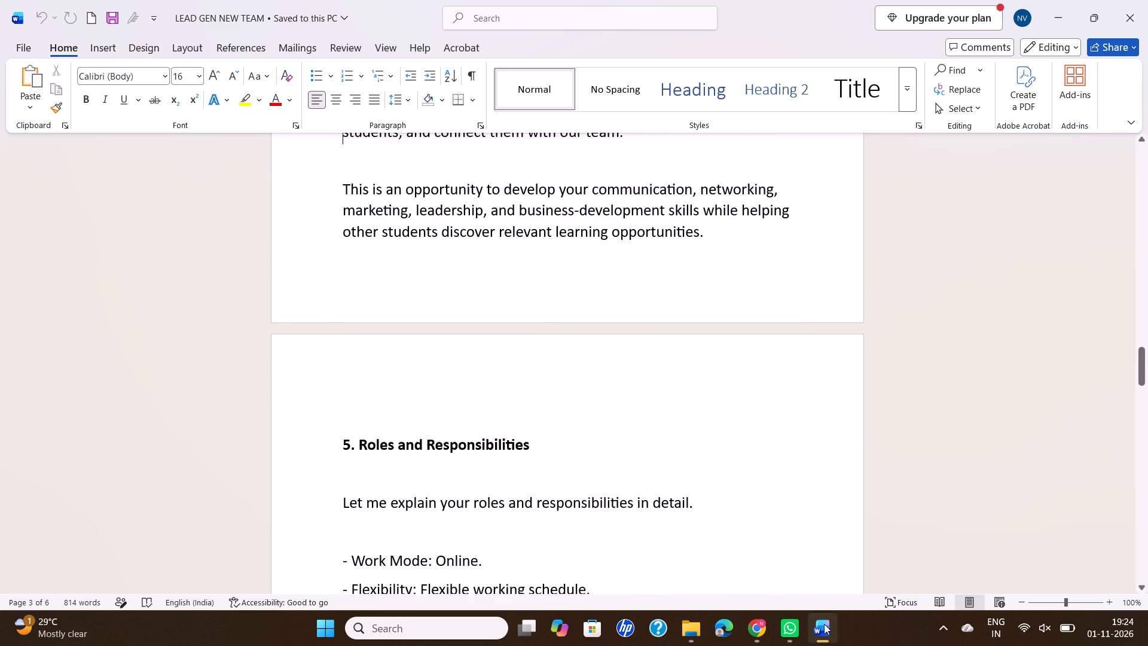
{"action": "key", "text": "Up"}
{"action": "key", "text": "Up"}
{"action": "key", "text": "Up"}
{"action": "key", "text": "Down"}
{"action": "key", "text": "Down"}
{"action": "key", "text": "Up"}
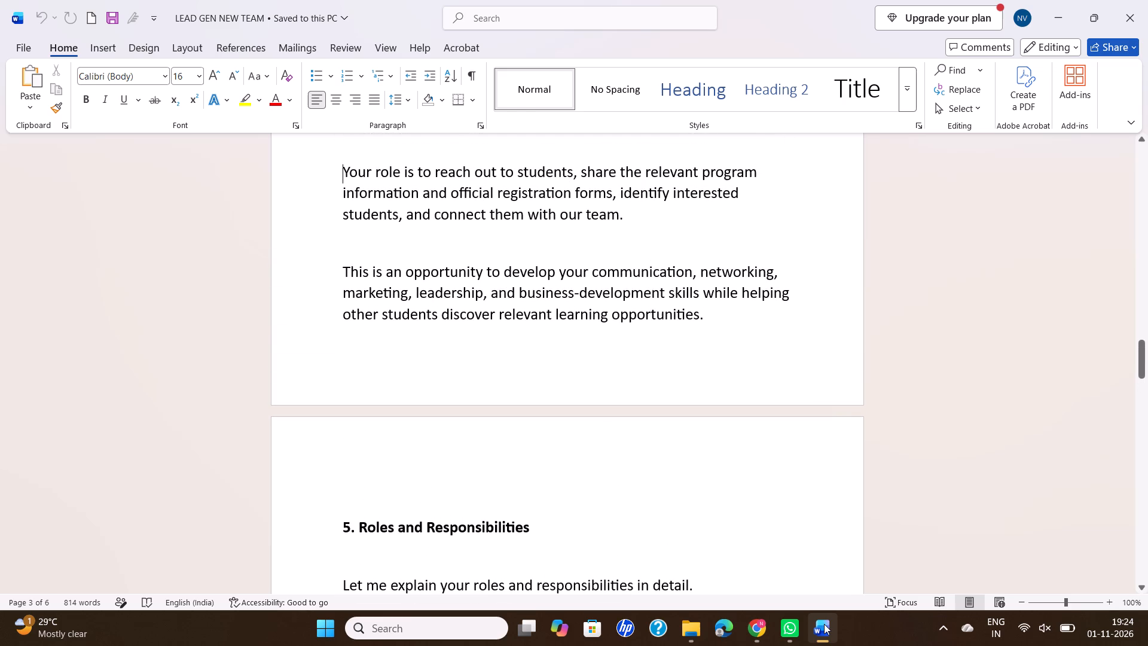
{"action": "key", "text": "Up"}
{"action": "key", "text": "Up"}
{"action": "key", "text": "Up"}
{"action": "key", "text": "Up"}
{"action": "key", "text": "Up"}
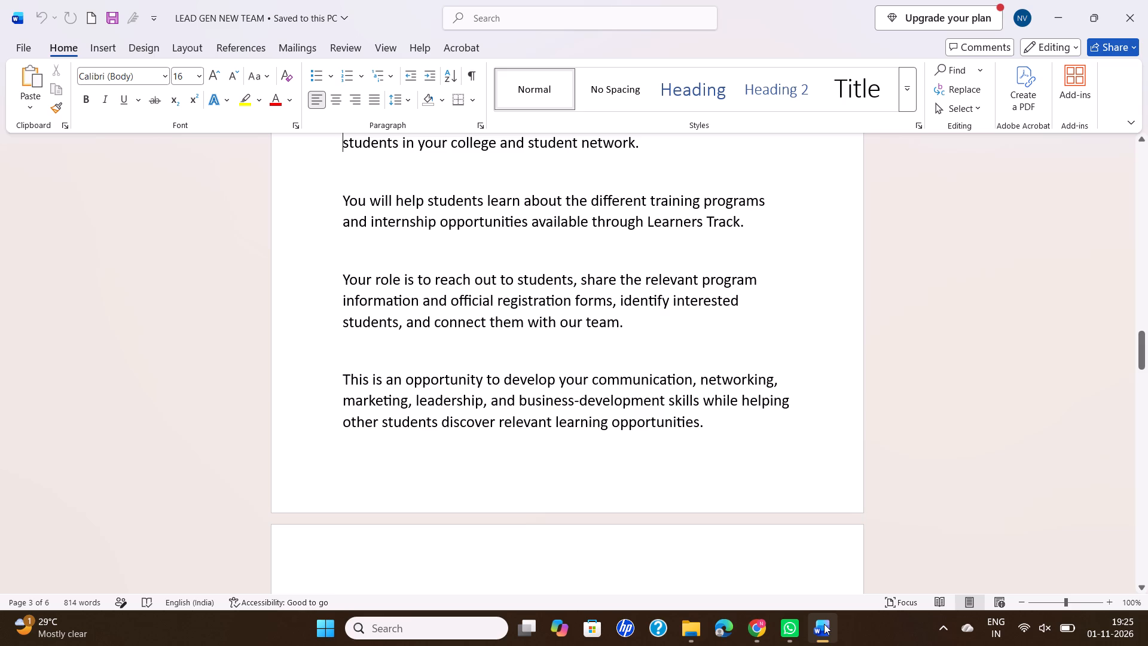
Read the script paragraphs explaining how the student helps others, reaches out to students and develops skills.
{"action": "key", "text": "Down"}
{"action": "key", "text": "Down"}
{"action": "key", "text": "Down"}
{"action": "key", "text": "Down"}
{"action": "key", "text": "Down"}
{"action": "key", "text": "Down"}
{"action": "key", "text": "Down"}
{"action": "key", "text": "Down"}
{"action": "key", "text": "Down"}
{"action": "key", "text": "Down"}
{"action": "key", "text": "Down"}
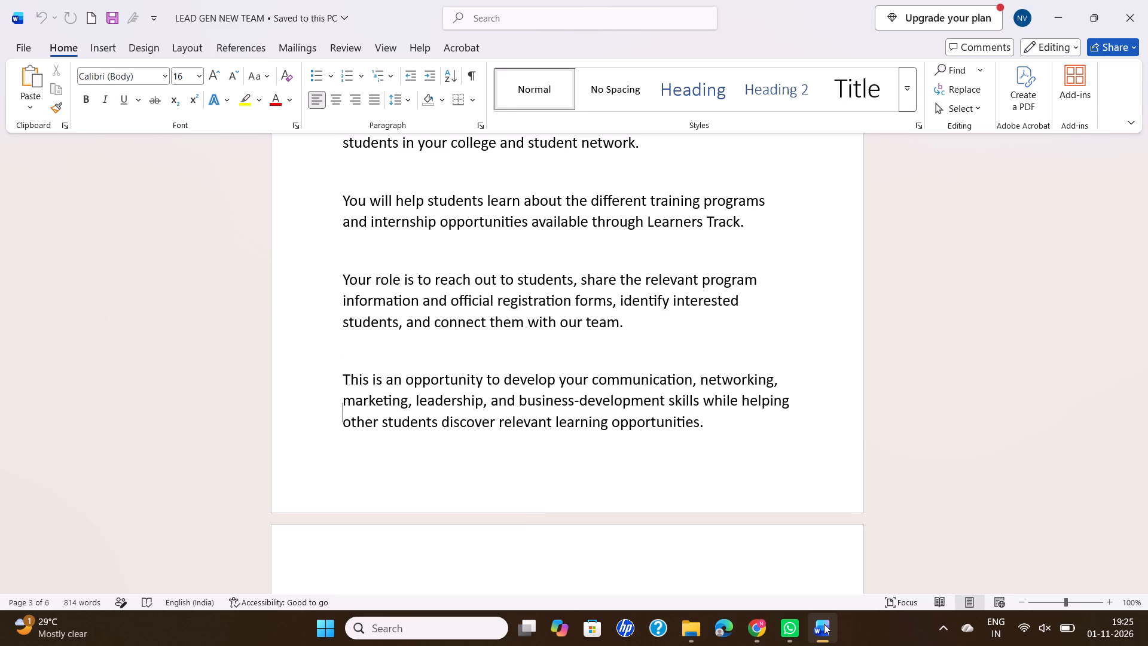
Read the Roles and Responsibilities section of the call script, from work mode through coordination to the time commitment question.
{"action": "key", "text": "Down"}
{"action": "key", "text": "Down"}
{"action": "key", "text": "Down"}
{"action": "key", "text": "Down"}
{"action": "key", "text": "Down"}
{"action": "key", "text": "Down"}
{"action": "key", "text": "Down"}
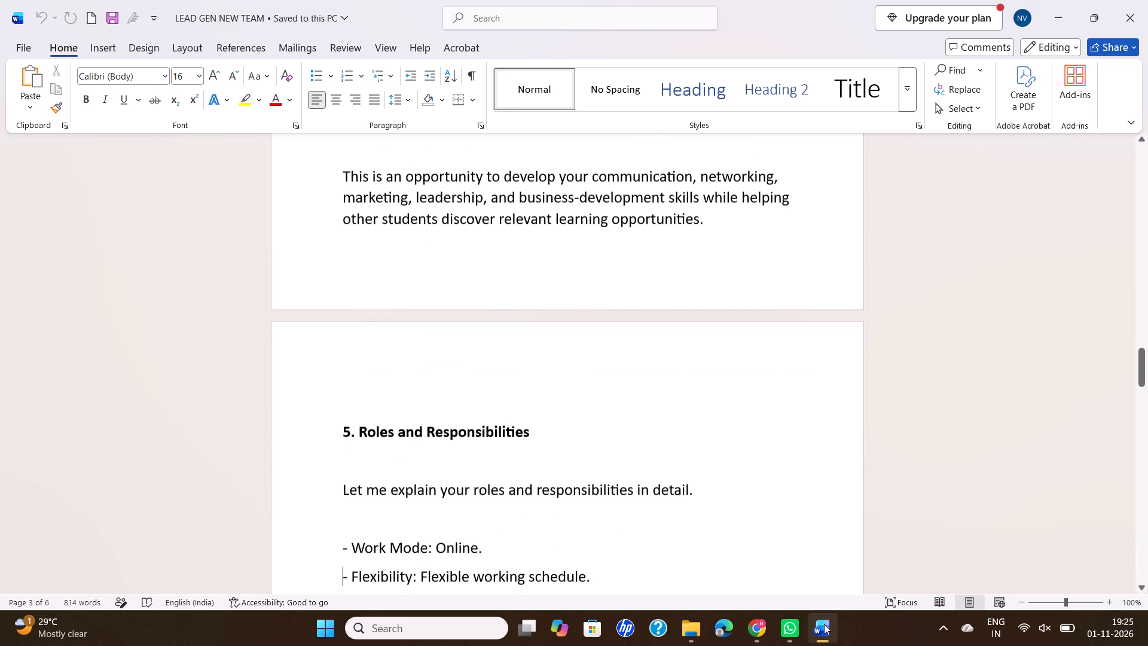
{"action": "key", "text": "Down"}
{"action": "key", "text": "Down"}
{"action": "key", "text": "Down"}
{"action": "key", "text": "Down"}
{"action": "key", "text": "Down"}
{"action": "key", "text": "Down"}
{"action": "key", "text": "Down"}
{"action": "key", "text": "Down"}
{"action": "key", "text": "Down"}
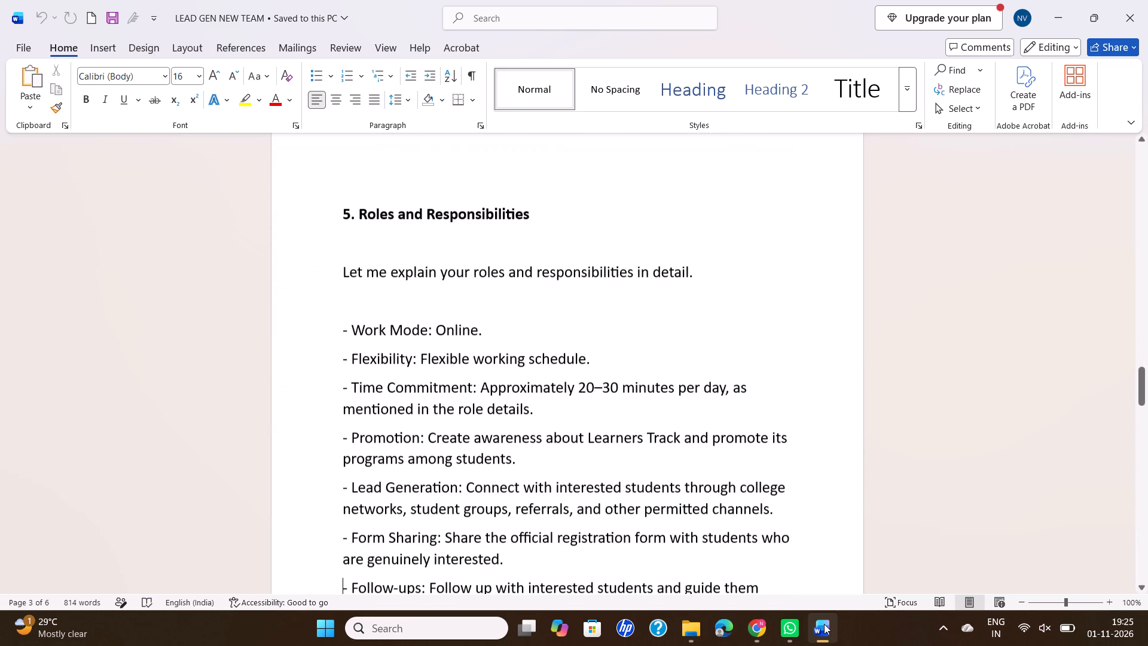
{"action": "key", "text": "Down"}
{"action": "key", "text": "Down"}
{"action": "key", "text": "Down"}
{"action": "key", "text": "Down"}
{"action": "key", "text": "Down"}
{"action": "key", "text": "Down"}
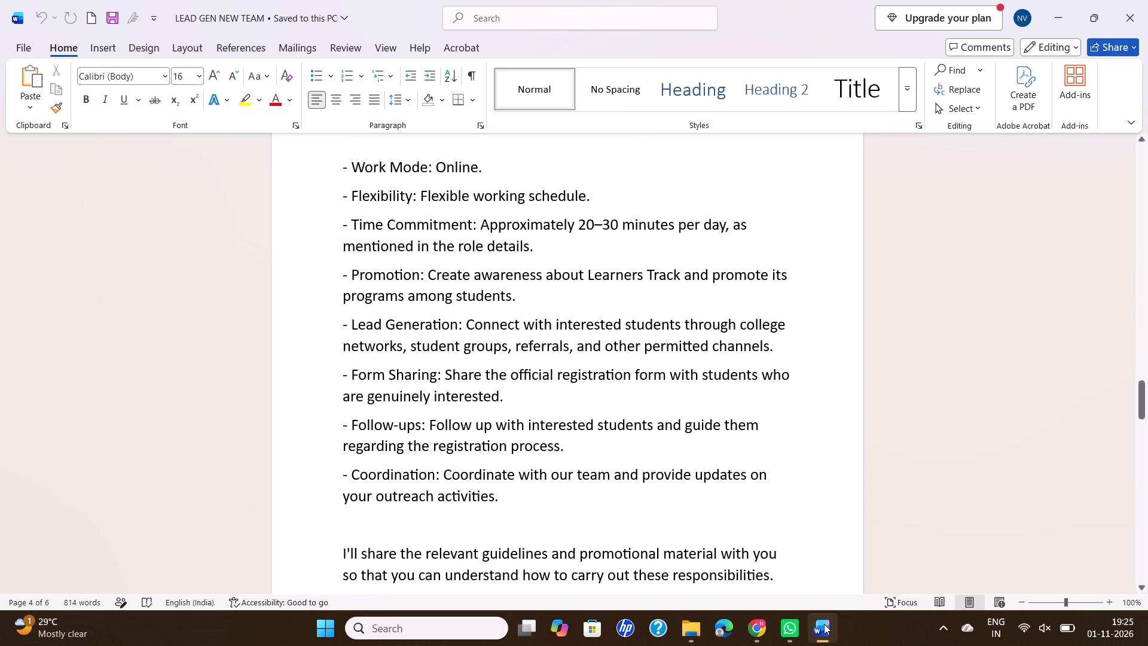
{"action": "key", "text": "Down"}
{"action": "key", "text": "Down"}
{"action": "key", "text": "Down"}
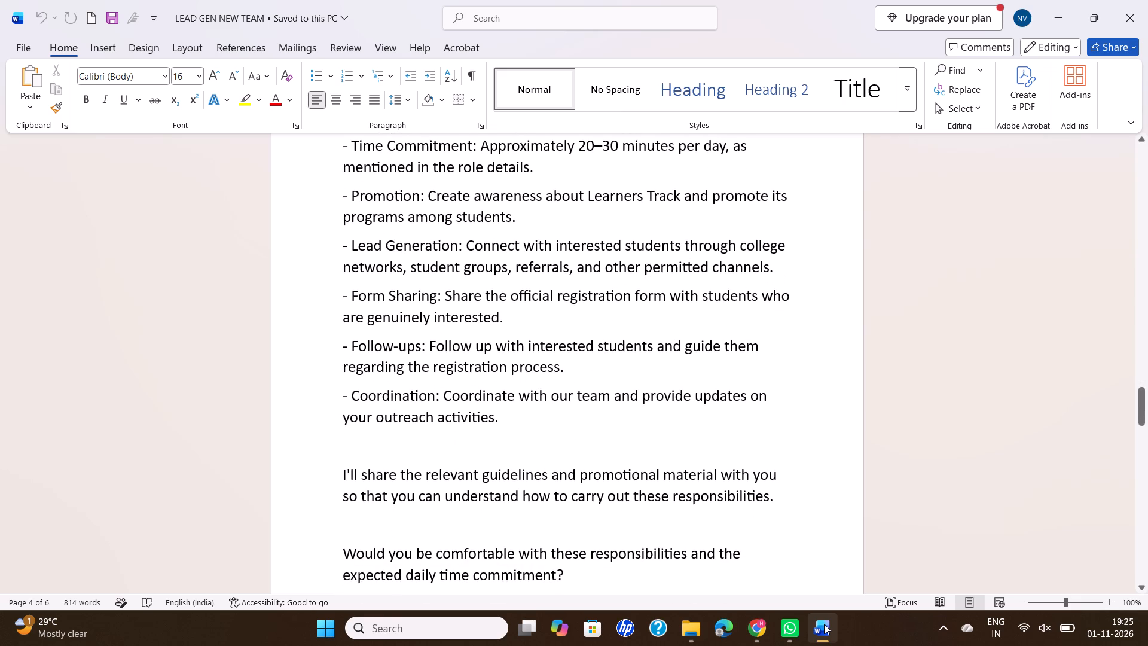
Read the Perks and Benefits section of the call script and continue through to Closing the Call.
{"action": "key", "text": "Down"}
{"action": "key", "text": "Down"}
{"action": "key", "text": "Down"}
{"action": "key", "text": "Down"}
{"action": "key", "text": "Down"}
{"action": "key", "text": "Down"}
{"action": "key", "text": "Down"}
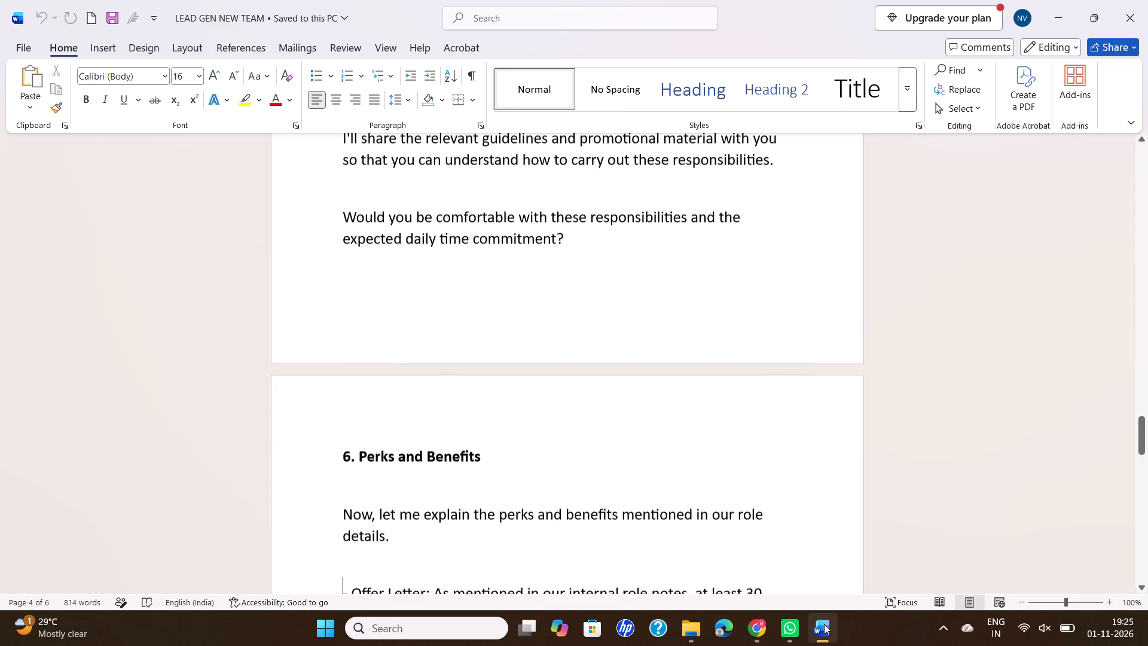
{"action": "key", "text": "Down"}
{"action": "key", "text": "Down"}
{"action": "key", "text": "Down"}
{"action": "key", "text": "Down"}
{"action": "key", "text": "Down"}
{"action": "key", "text": "Down"}
{"action": "key", "text": "Down"}
{"action": "key", "text": "Down"}
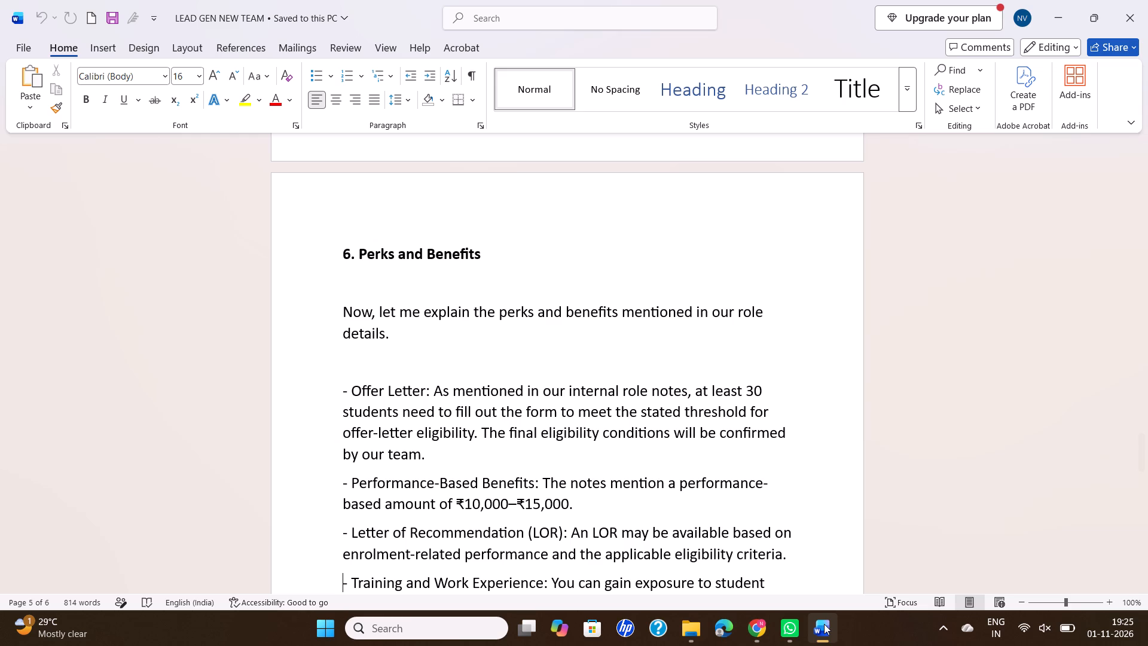
{"action": "key", "text": "Down"}
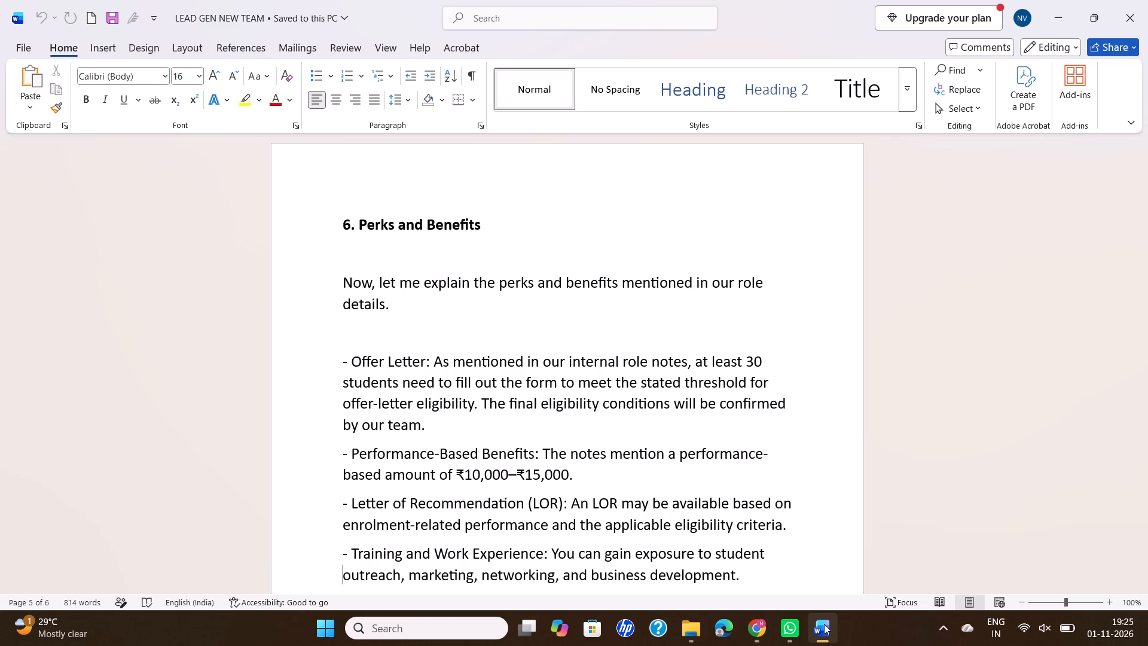
{"action": "key", "text": "Down"}
{"action": "key", "text": "Down"}
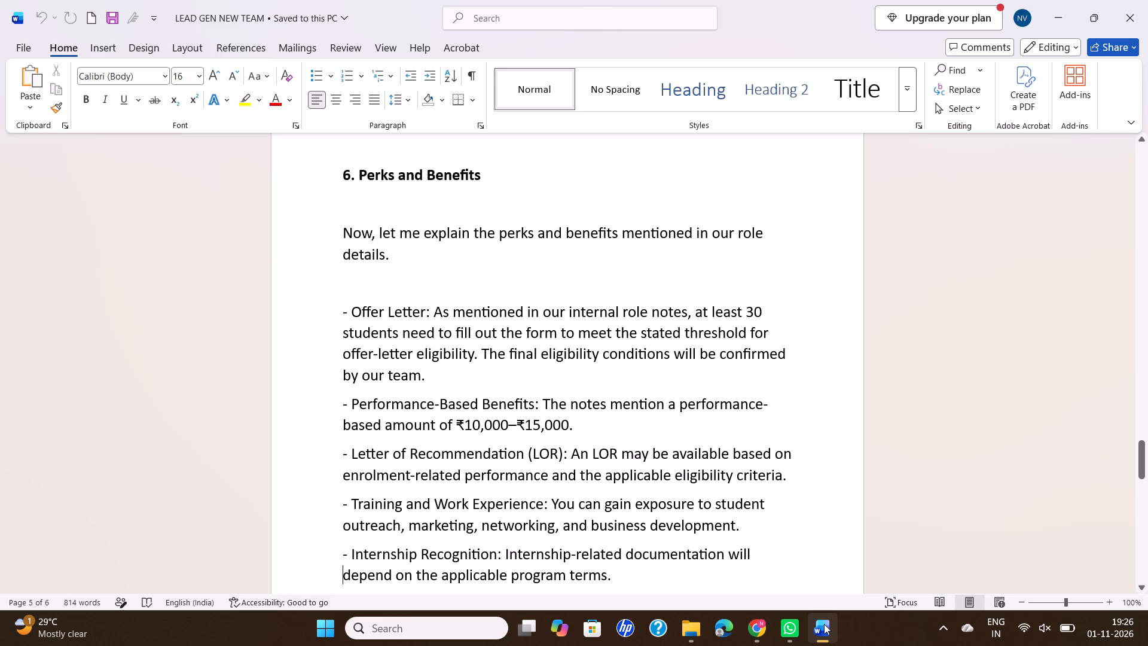
Read the rest of the Perks and Benefits section, from internship recognition and the PPO to the closing note on conditions and eligibility.
{"action": "key", "text": "Down"}
{"action": "key", "text": "Down"}
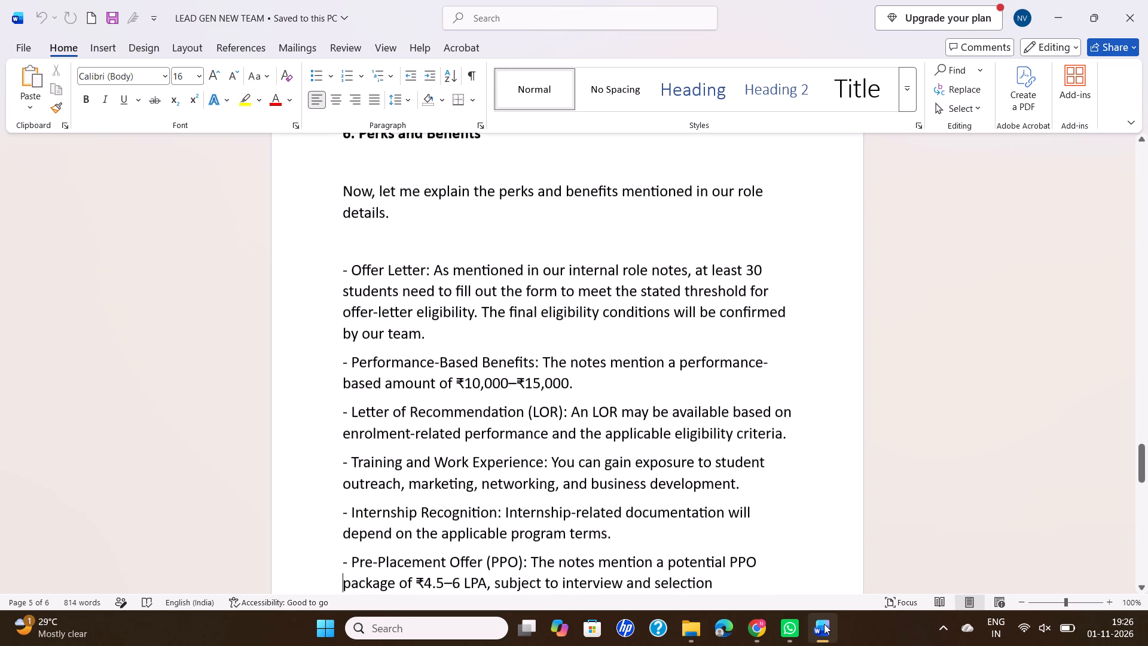
{"action": "key", "text": "Down"}
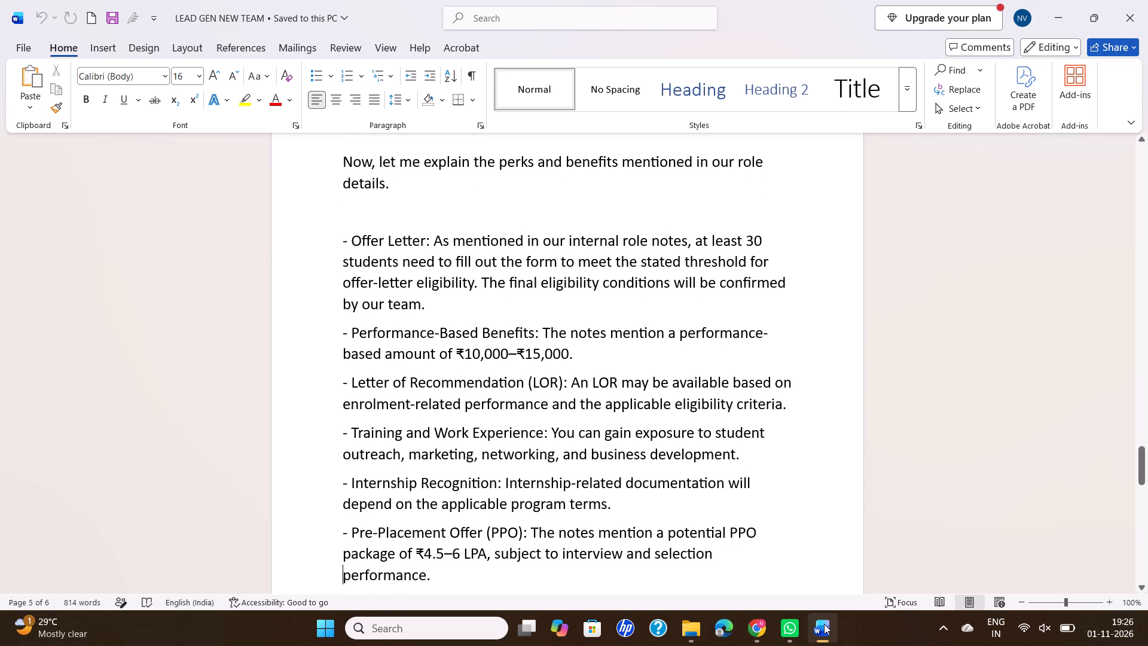
{"action": "key", "text": "Down"}
{"action": "key", "text": "Down"}
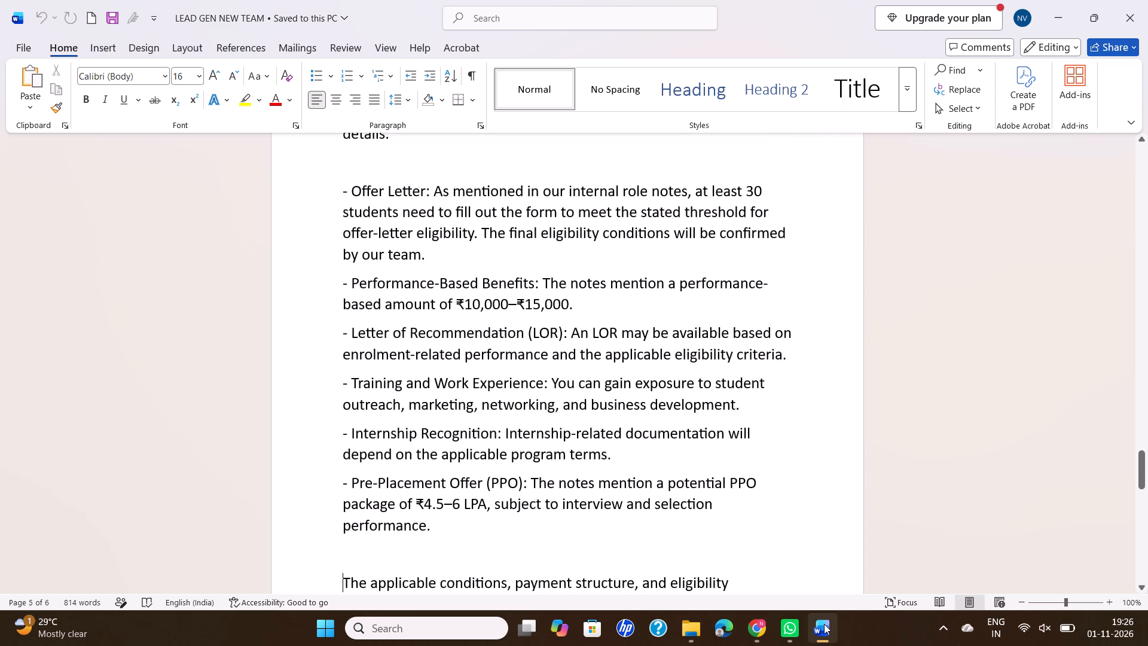
{"action": "key", "text": "Down"}
{"action": "key", "text": "Down"}
{"action": "key", "text": "Down"}
{"action": "key", "text": "Down"}
{"action": "key", "text": "Down"}
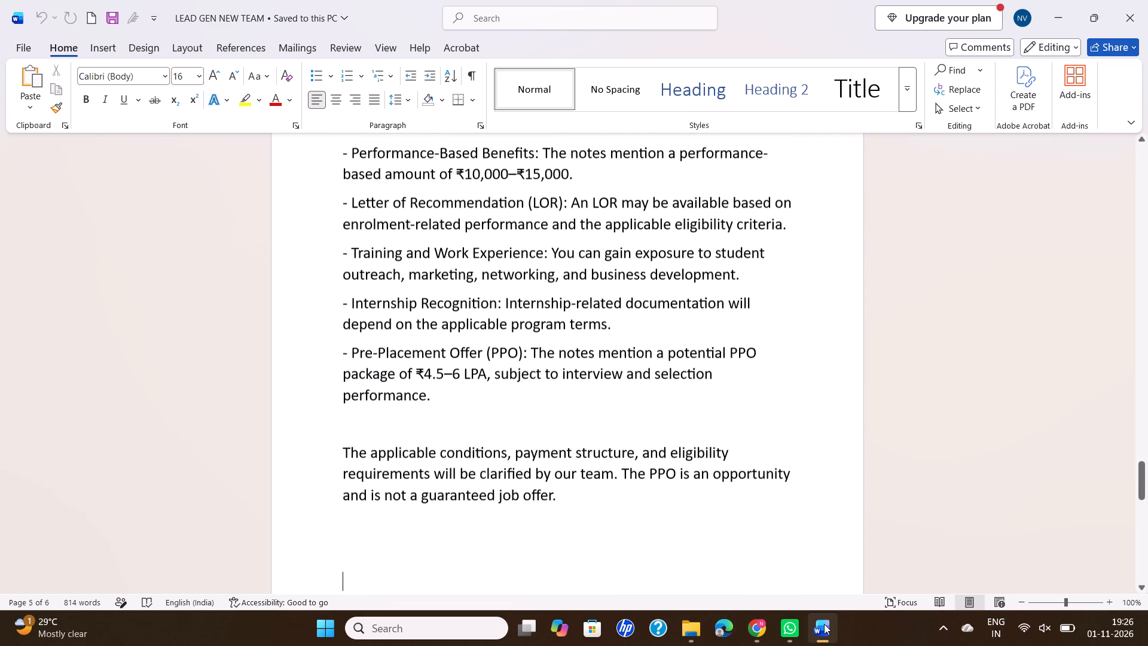
Read the Closing the Call section of the script, from the interest question through the If YES response.
{"action": "key", "text": "Down"}
{"action": "key", "text": "Down"}
{"action": "key", "text": "Down"}
{"action": "key", "text": "Down"}
{"action": "key", "text": "Down"}
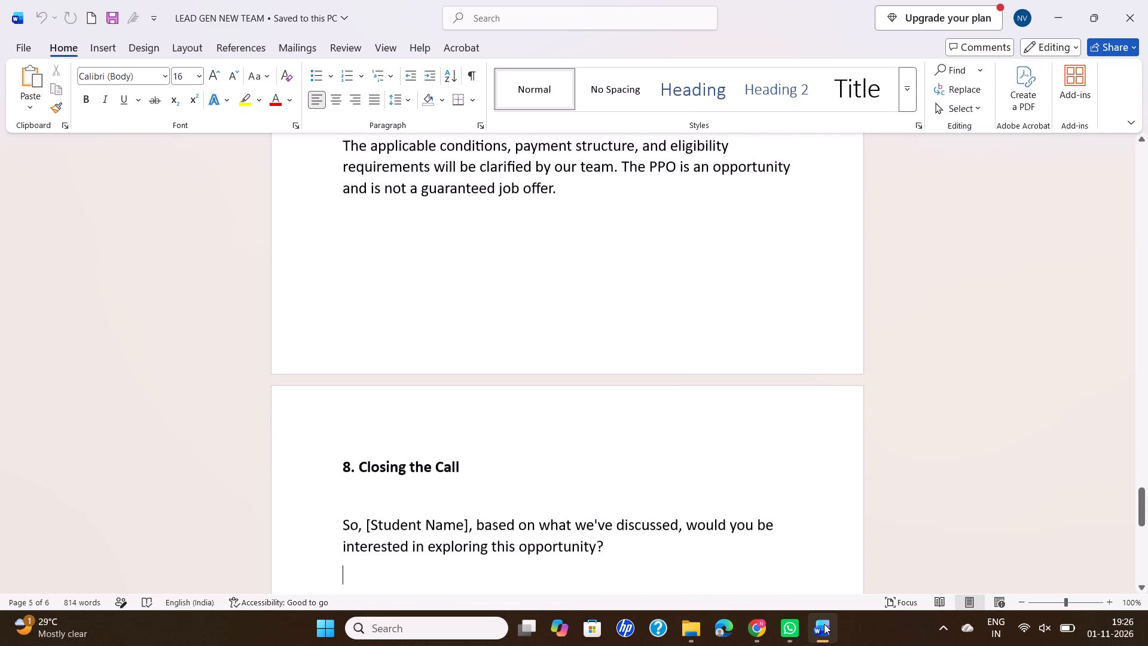
{"action": "key", "text": "Down"}
{"action": "key", "text": "Down"}
{"action": "key", "text": "Down"}
{"action": "key", "text": "Down"}
{"action": "key", "text": "Down"}
{"action": "key", "text": "Down"}
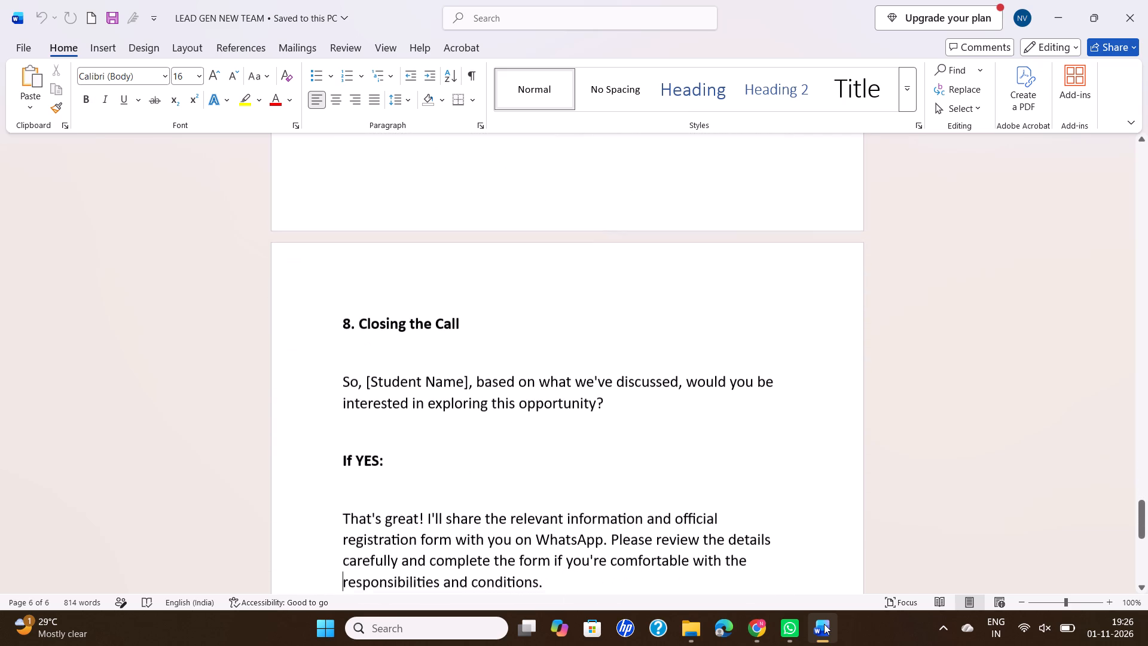
{"action": "key", "text": "Down"}
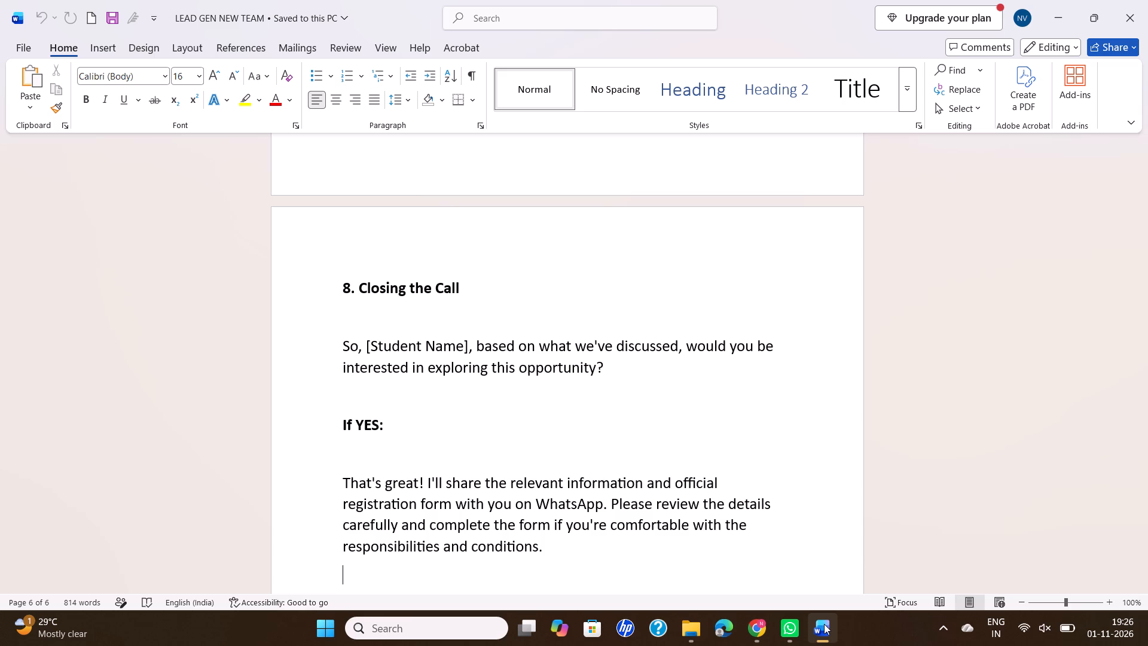
Switch to the CGFL responses sheet in Chrome and copy the class representative's phone number from row 38.
{"action": "left_click", "coordinate": [762, 636]}
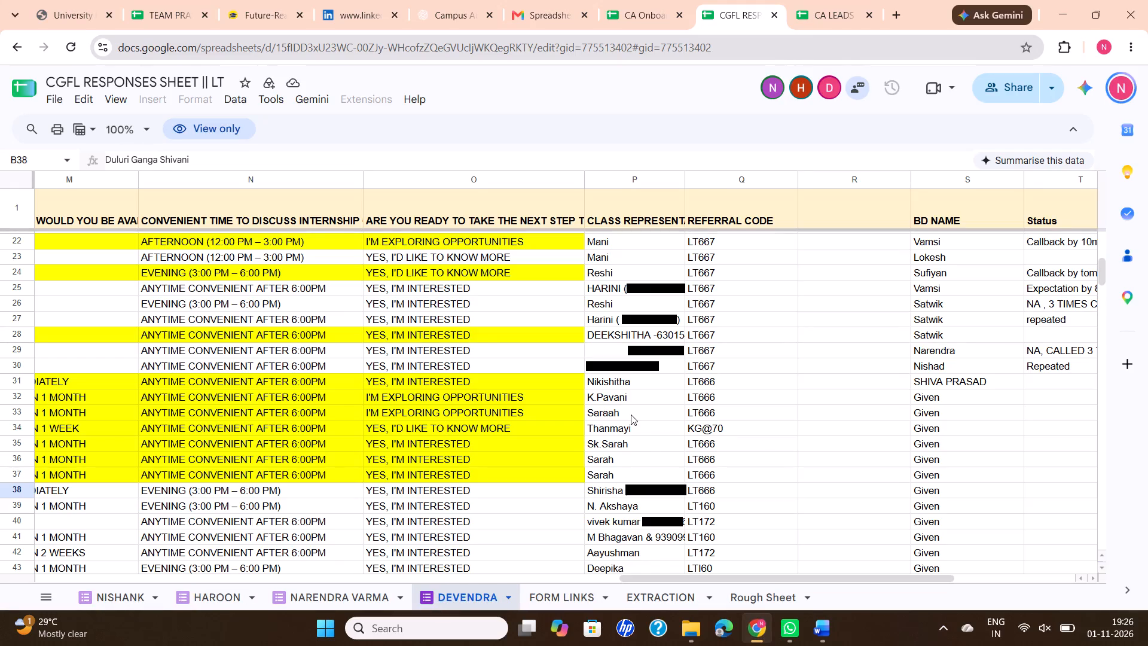
{"action": "triple_click", "coordinate": [648, 485]}
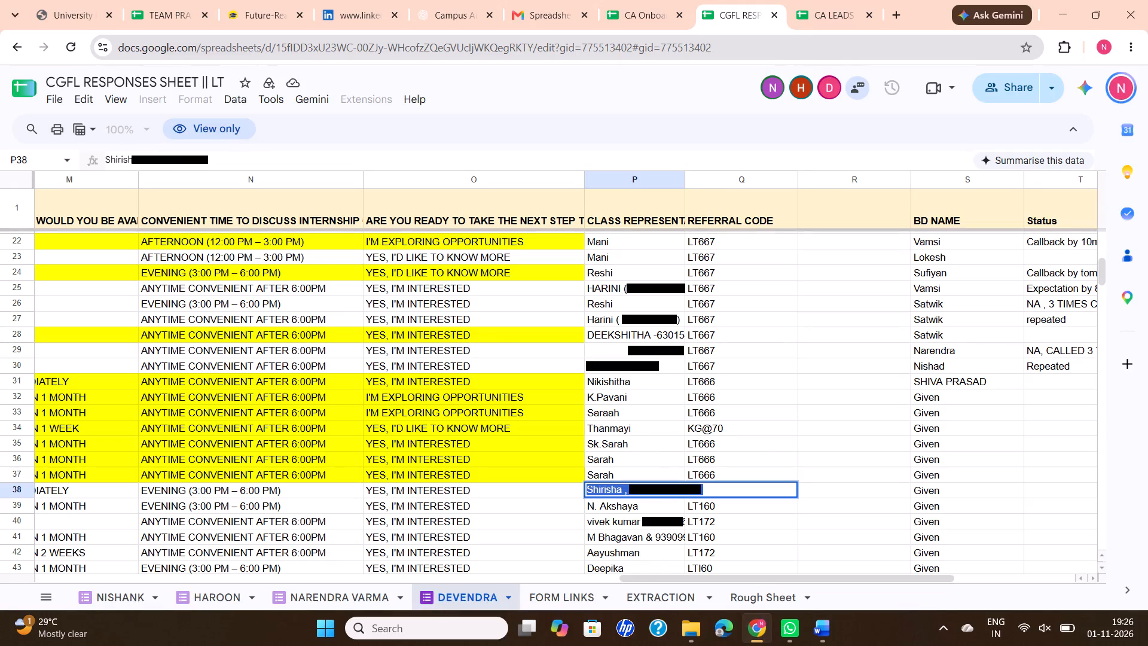
{"action": "left_click_drag", "start_coordinate": [648, 484], "coordinate": [648, 490]}
{"action": "left_click", "coordinate": [648, 490]}
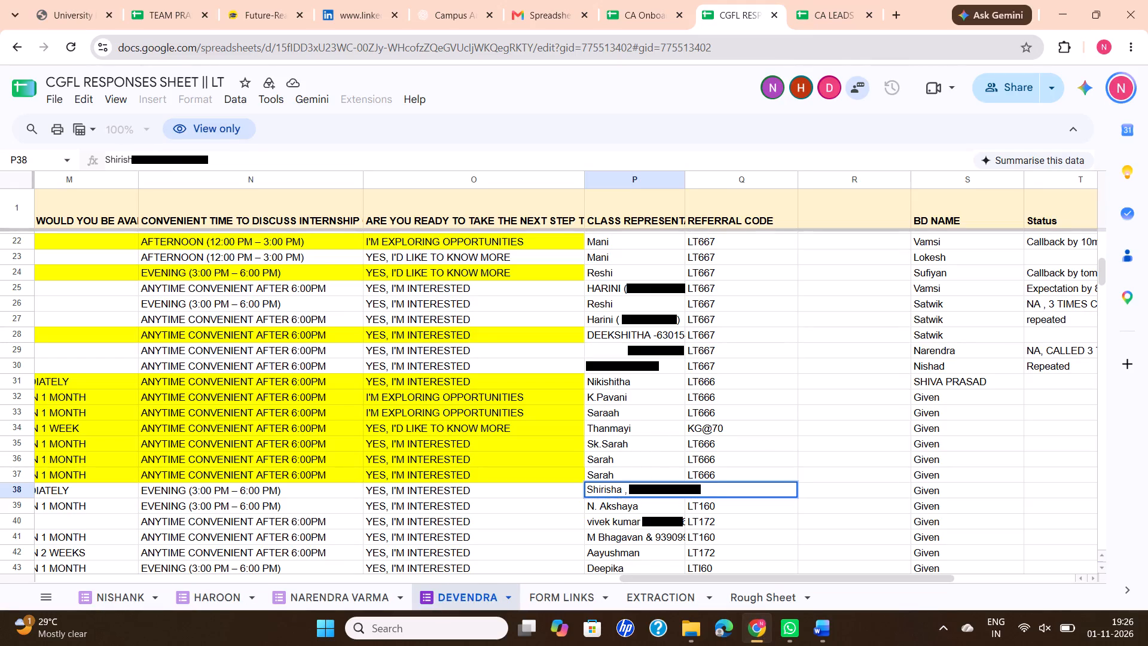
{"action": "left_click_drag", "start_coordinate": [646, 490], "coordinate": [716, 486]}
{"action": "key", "text": "ctrl+c"}
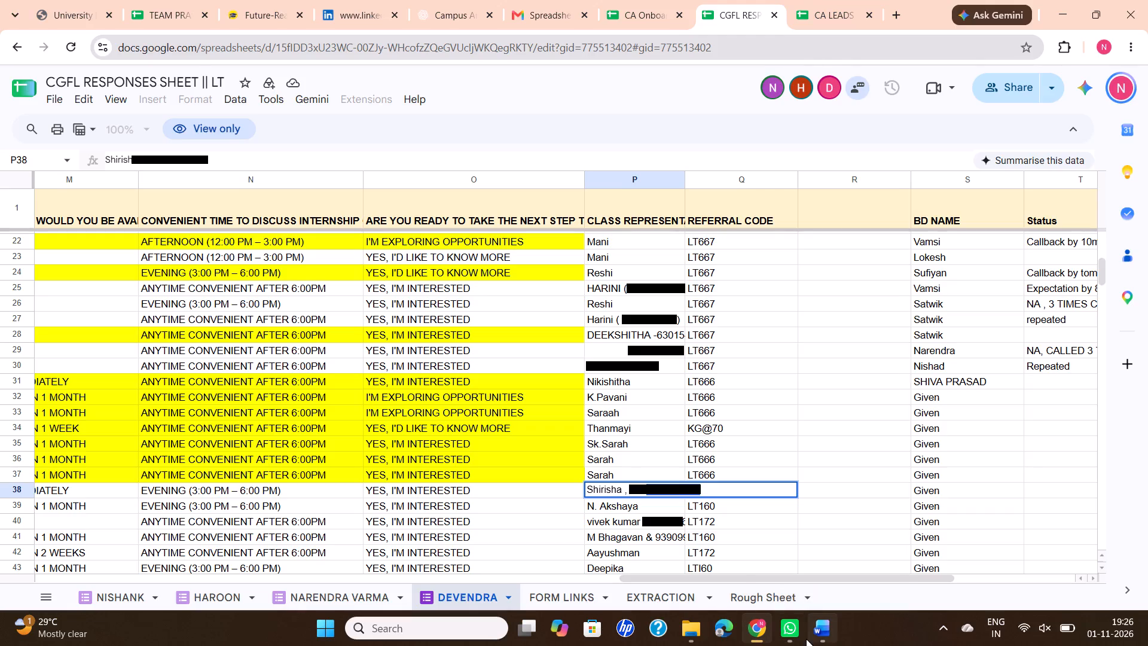
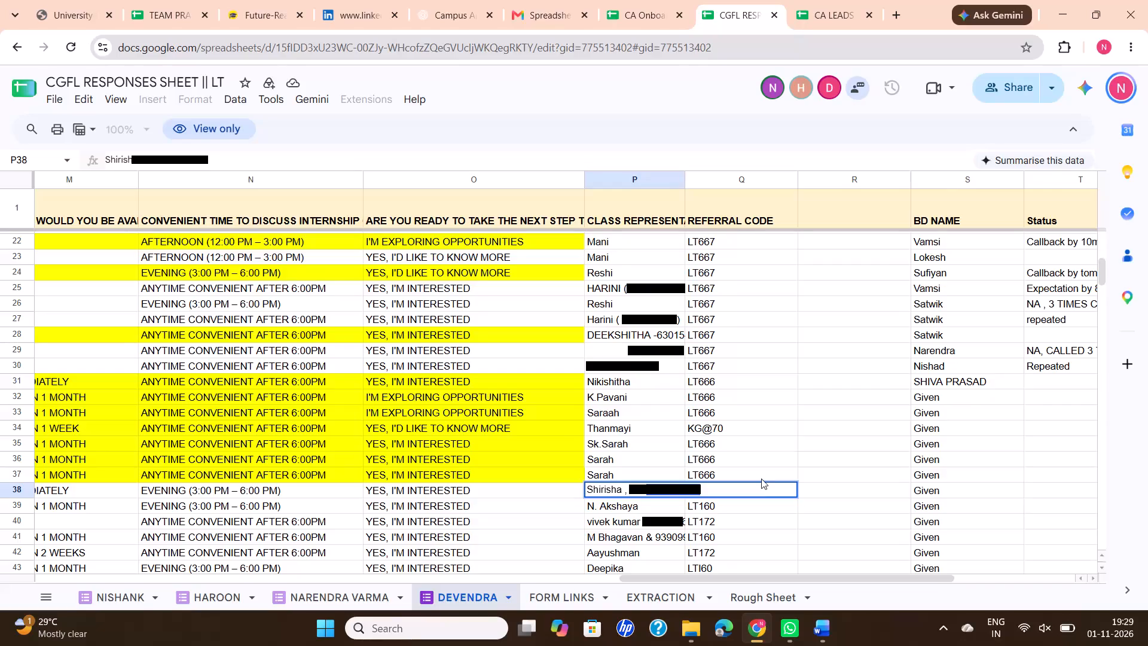
Copy the class representative's name and phone number text from cell P38 of the CGFL responses sheet.
{"action": "left_click_drag", "start_coordinate": [761, 479], "coordinate": [593, 492]}
{"action": "triple_click", "coordinate": [593, 492]}
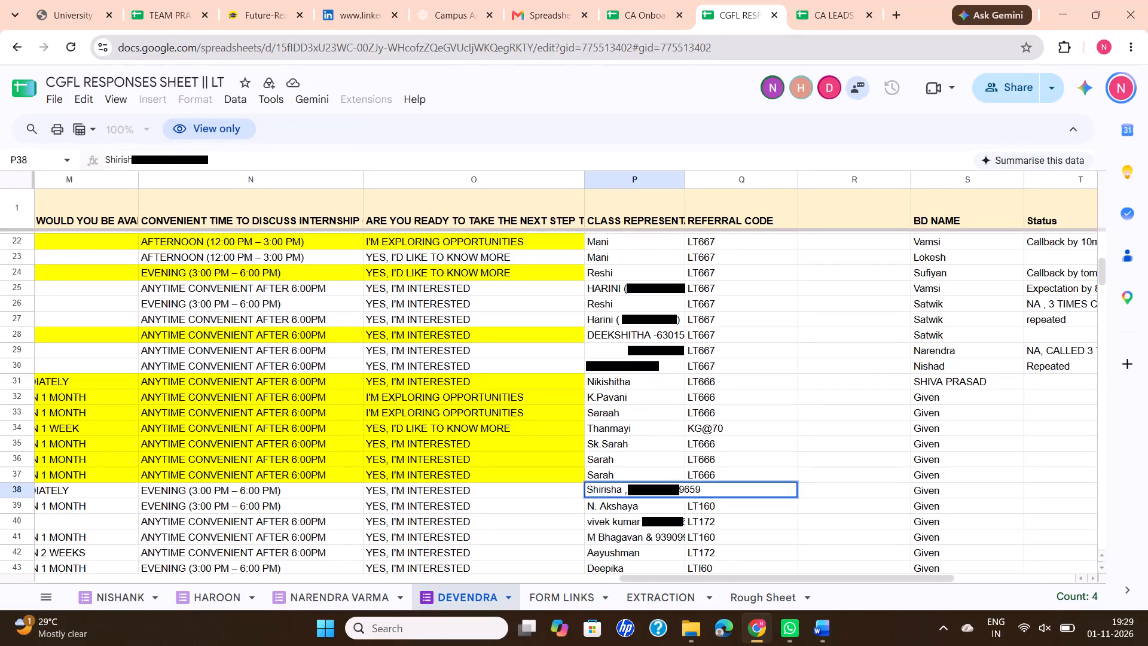
{"action": "left_click", "coordinate": [593, 492]}
{"action": "key", "text": "ctrl+c"}
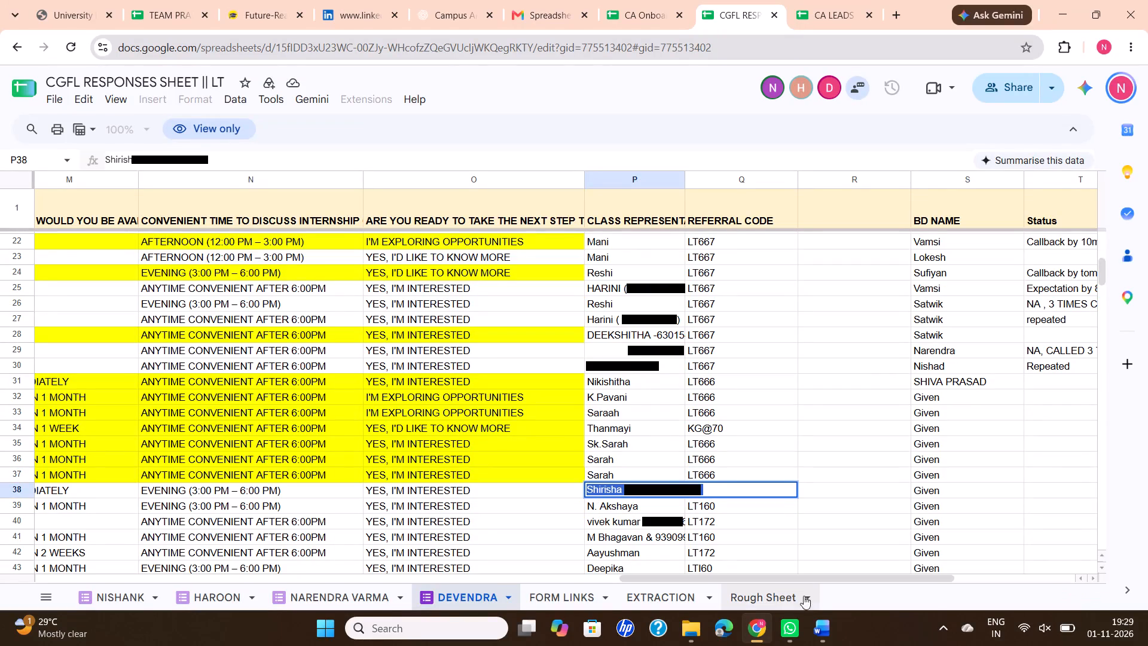
Paste the copied representative contact into cell Q15 of the open sheet in the CA LEADS spreadsheet.
{"action": "left_click", "coordinate": [823, 0]}
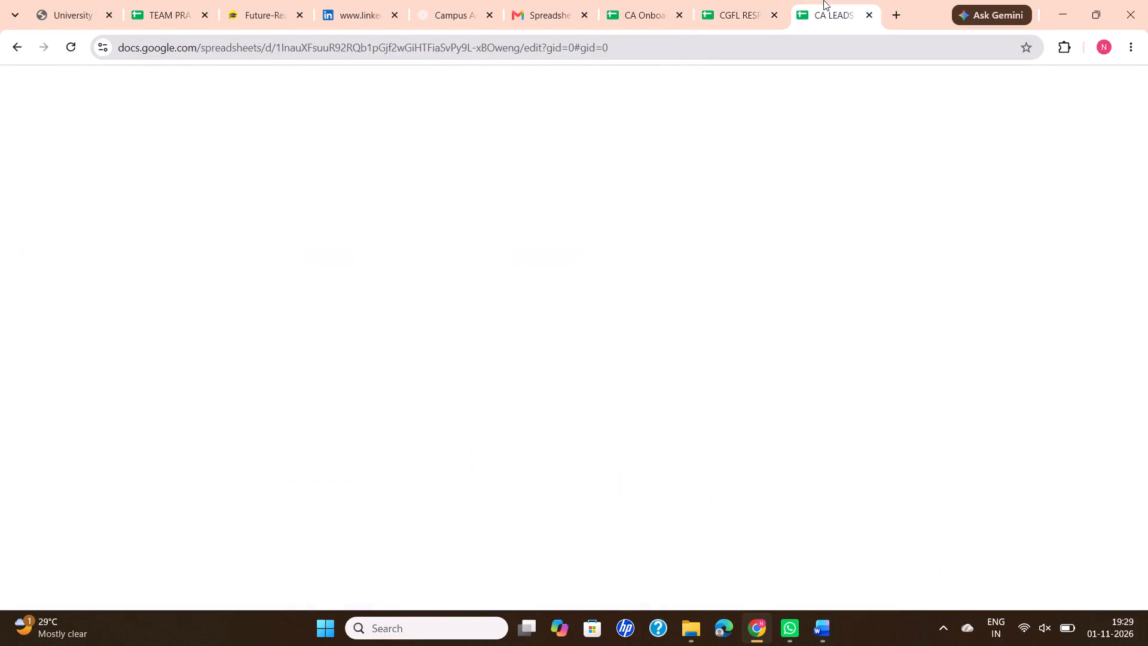
{"action": "scroll", "coordinate": [689, 277], "scroll_direction": "left", "scroll_amount": 6}
{"action": "scroll", "coordinate": [689, 277], "scroll_direction": "up", "scroll_amount": 3}
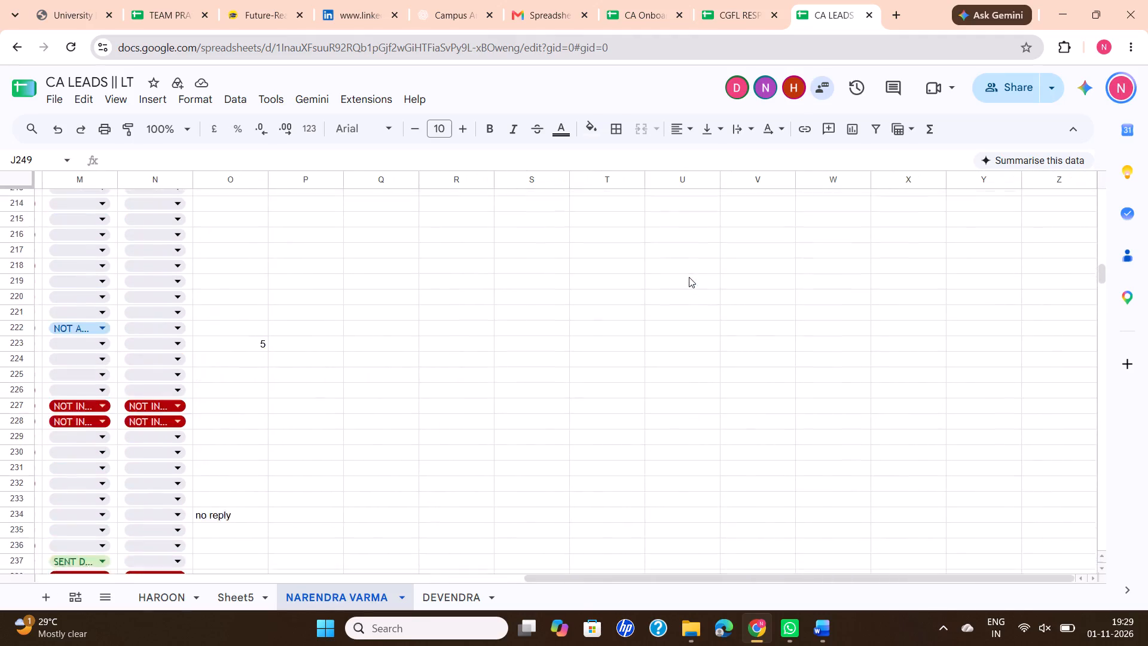
{"action": "scroll", "coordinate": [689, 277], "scroll_direction": "up", "scroll_amount": 4}
{"action": "scroll", "coordinate": [689, 277], "scroll_direction": "down", "scroll_amount": 1}
{"action": "scroll", "coordinate": [689, 277], "scroll_direction": "up", "scroll_amount": 4}
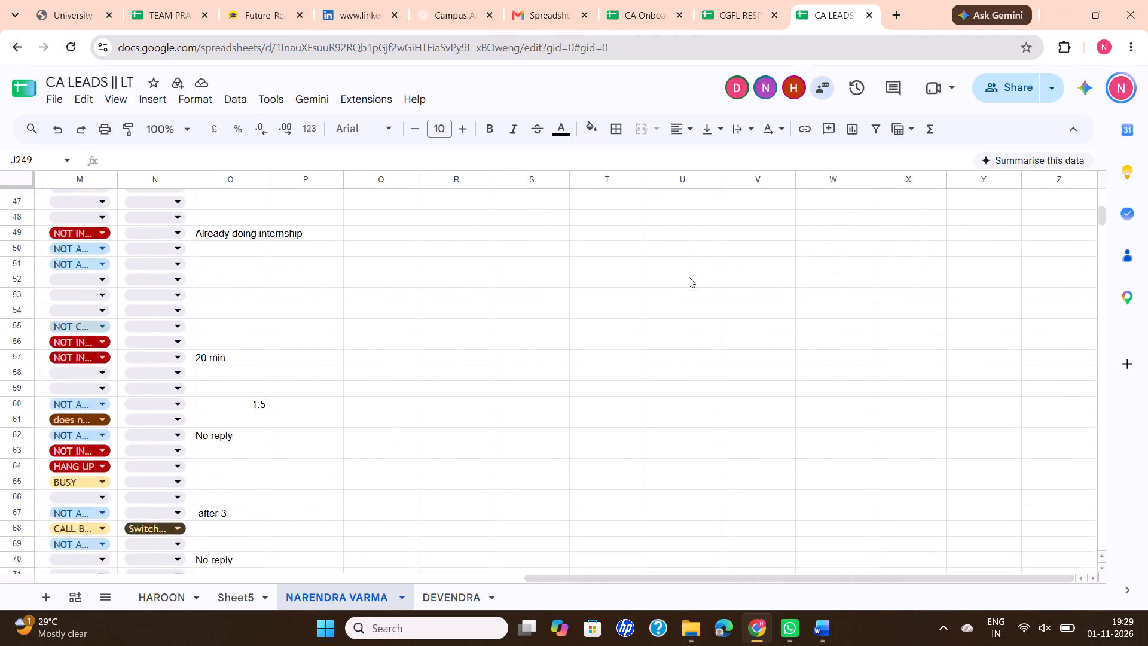
{"action": "scroll", "coordinate": [689, 277], "scroll_direction": "up", "scroll_amount": 1}
{"action": "scroll", "coordinate": [689, 277], "scroll_direction": "down", "scroll_amount": 3}
{"action": "scroll", "coordinate": [689, 277], "scroll_direction": "up", "scroll_amount": 1}
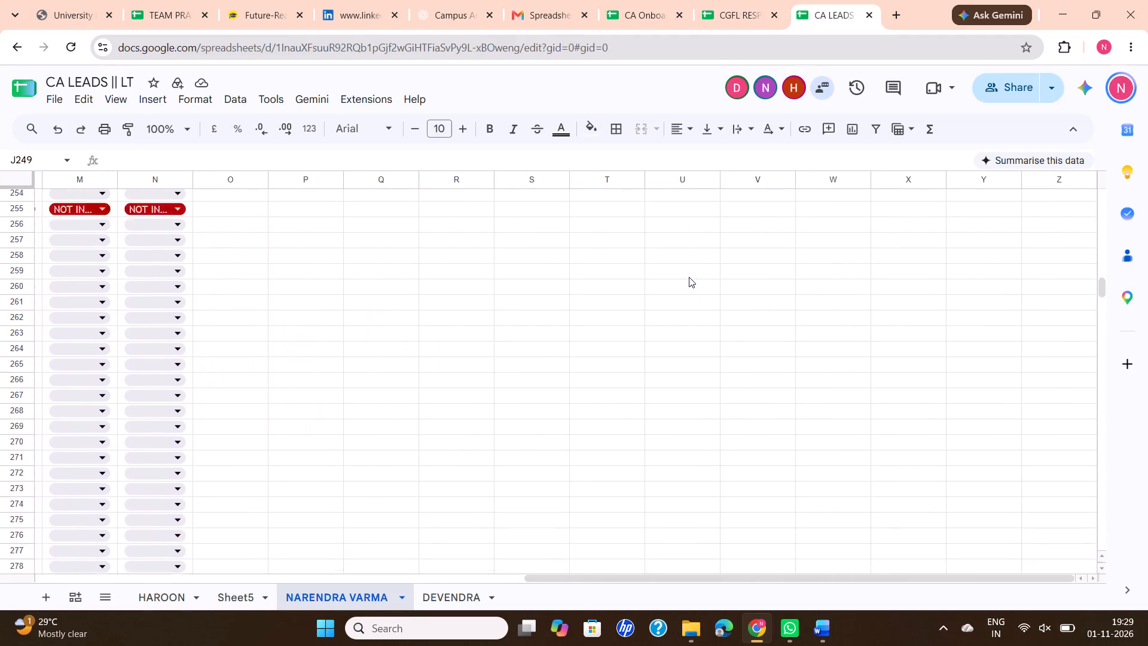
{"action": "scroll", "coordinate": [689, 277], "scroll_direction": "up", "scroll_amount": 13}
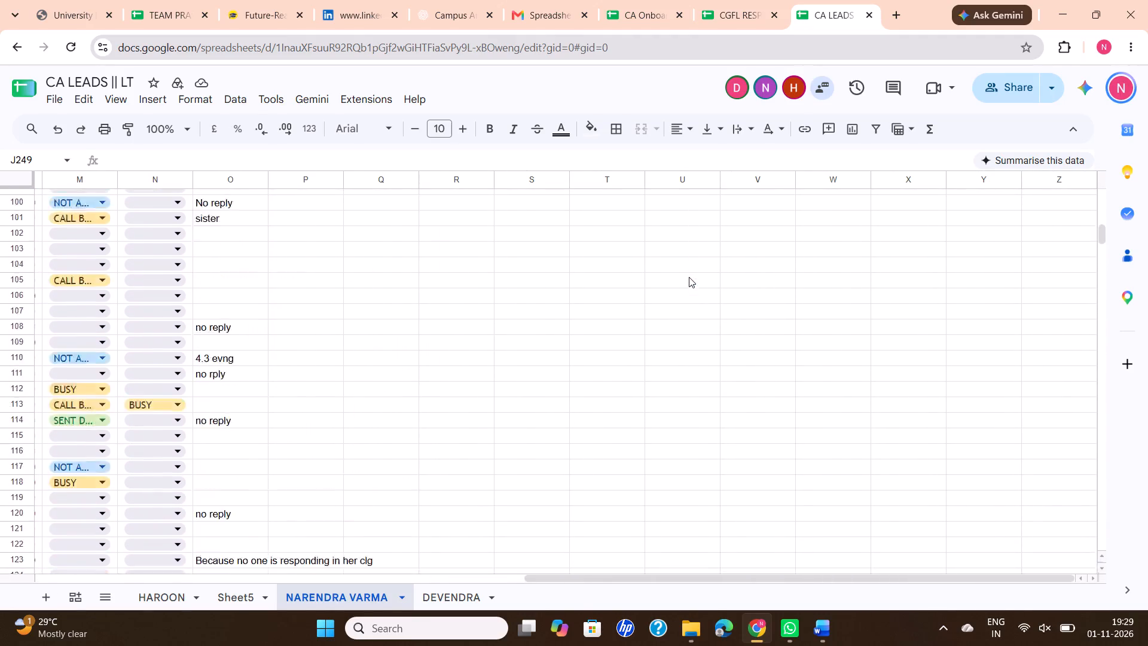
{"action": "scroll", "coordinate": [689, 277], "scroll_direction": "up", "scroll_amount": 9}
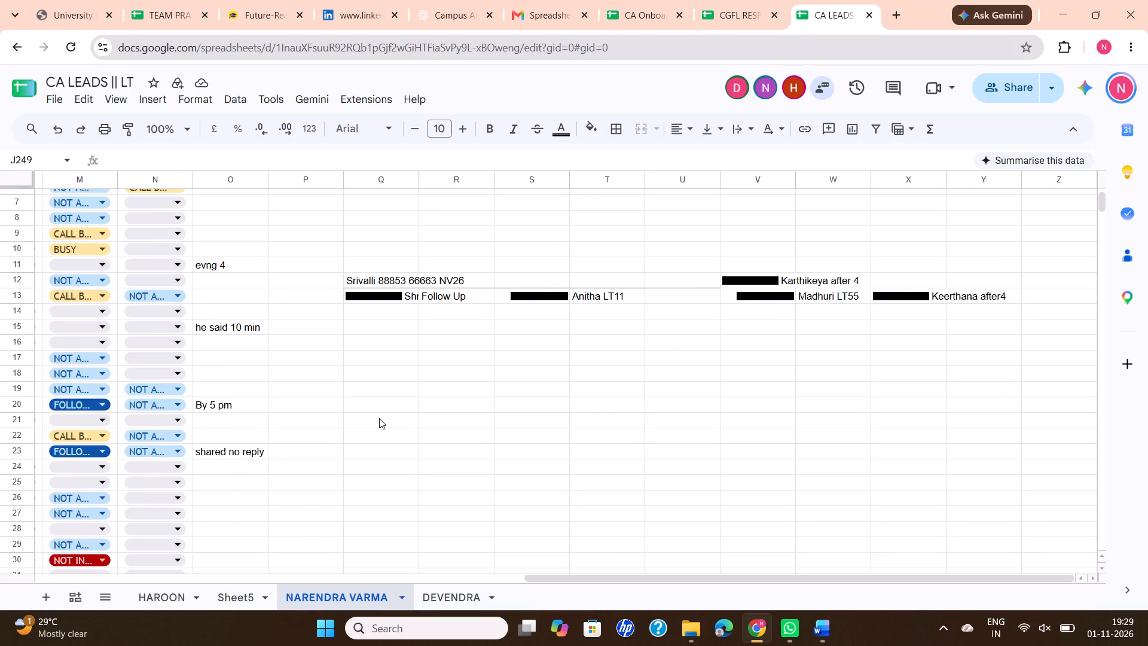
{"action": "triple_click", "coordinate": [379, 418]}
{"action": "triple_click", "coordinate": [366, 438]}
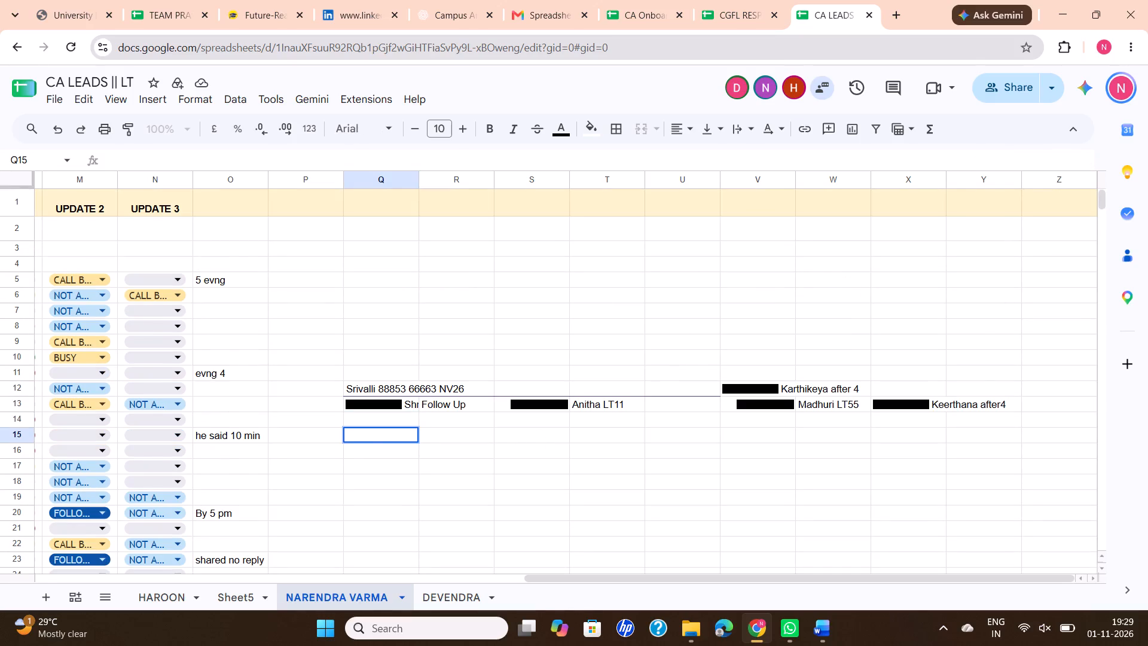
{"action": "key", "text": "ctrl+v"}
{"action": "left_click", "coordinate": [423, 440]}
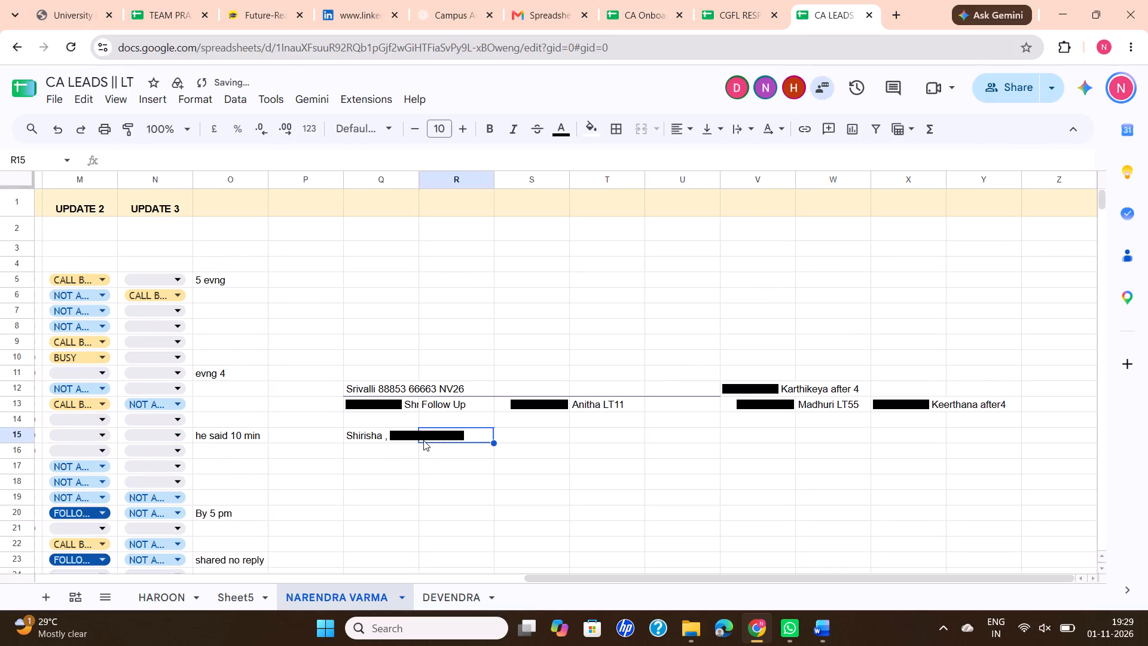
{"action": "left_click", "coordinate": [399, 456]}
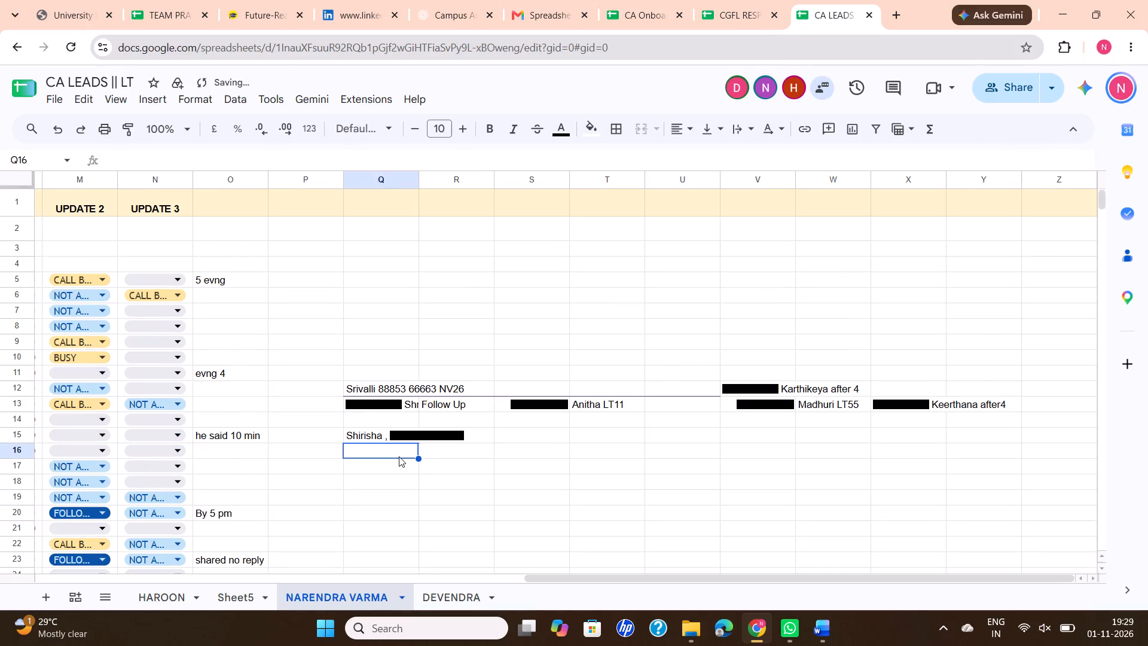
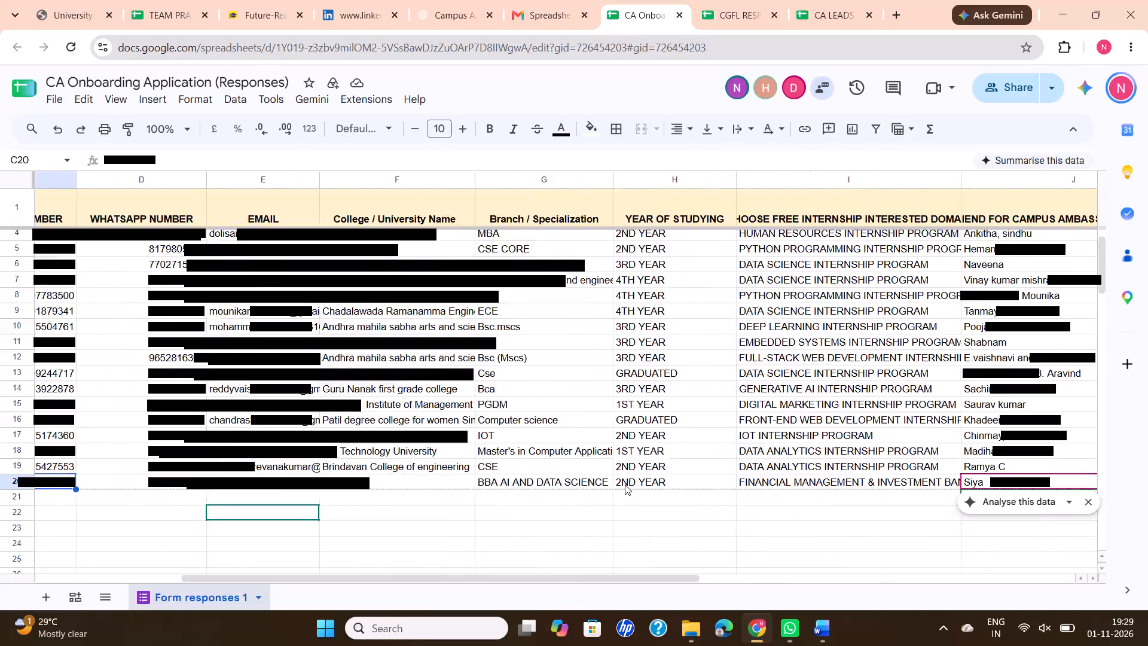
Review the latest campus ambassador applications, including their referred friends and lead gen BD names, in the CA Onboarding responses.
{"action": "scroll", "coordinate": [417, 492], "scroll_direction": "down", "scroll_amount": 1}
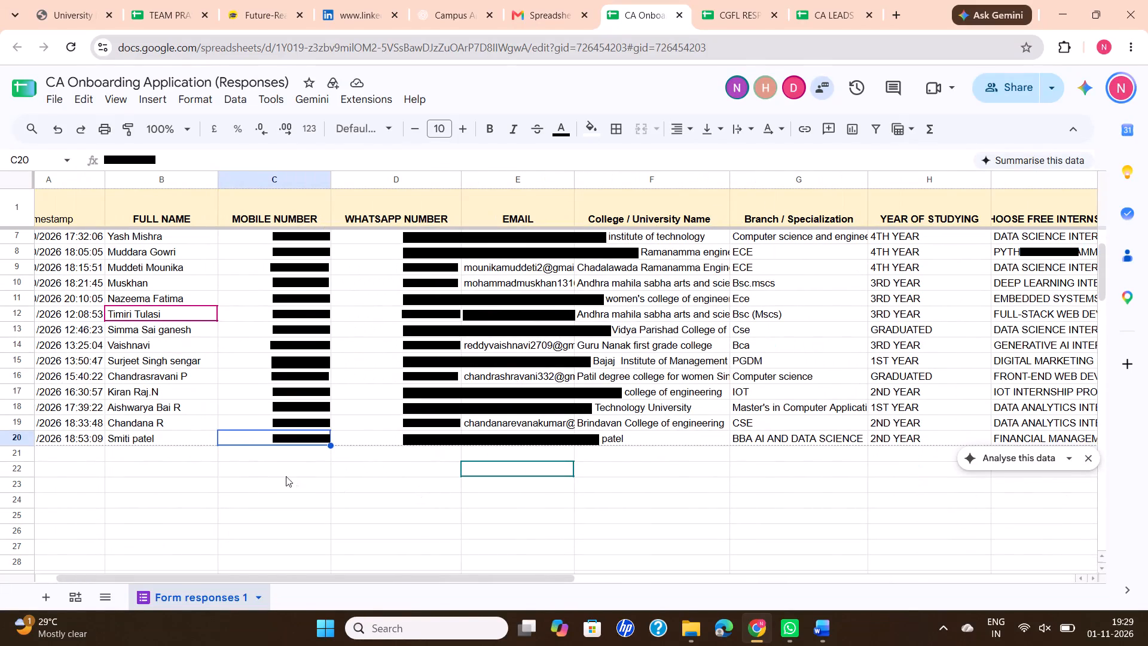
{"action": "left_click", "coordinate": [286, 476]}
{"action": "scroll", "coordinate": [286, 476], "scroll_direction": "left", "scroll_amount": 5}
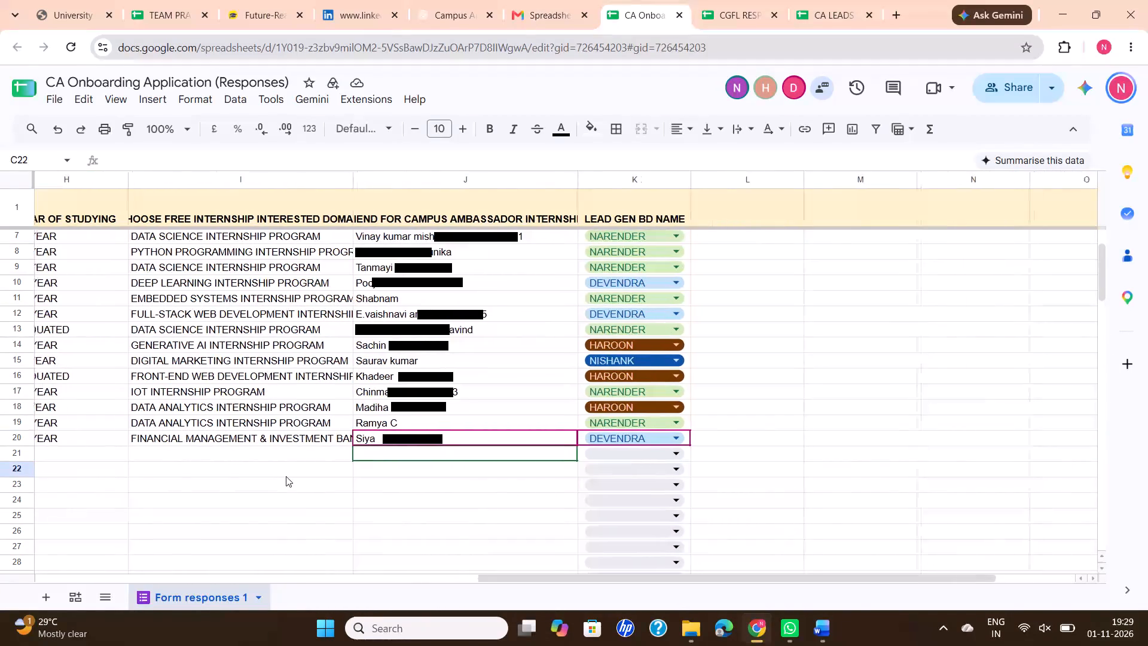
{"action": "scroll", "coordinate": [286, 476], "scroll_direction": "up", "scroll_amount": 1}
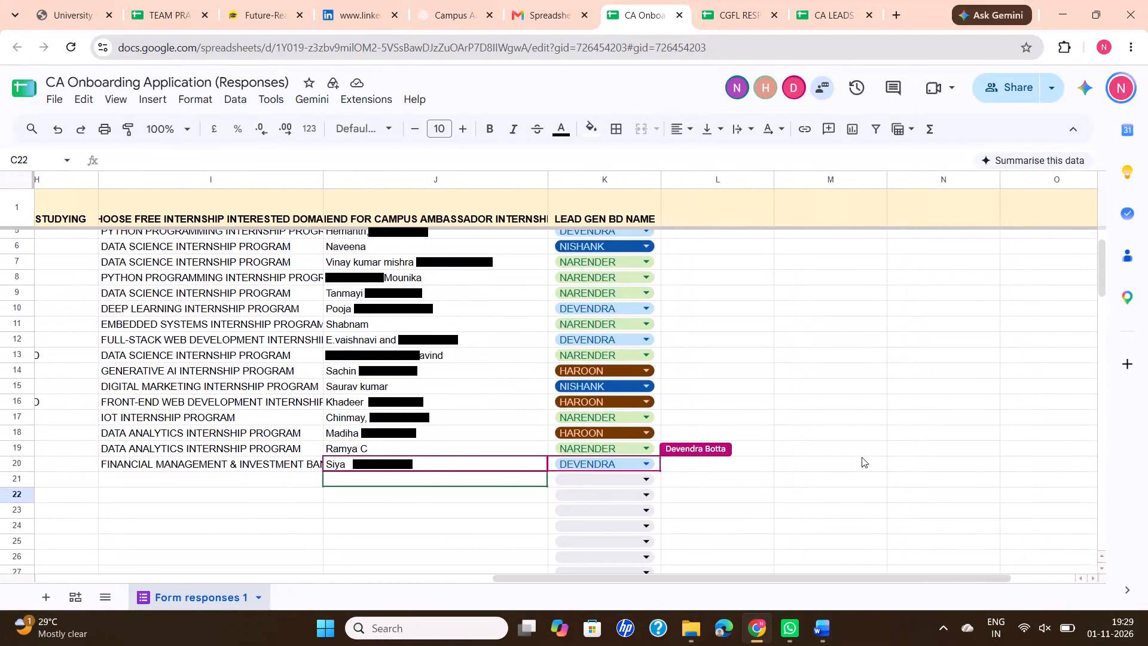
{"action": "scroll", "coordinate": [862, 457], "scroll_direction": "right", "scroll_amount": 5}
{"action": "scroll", "coordinate": [783, 202], "scroll_direction": "left", "scroll_amount": 5}
{"action": "scroll", "coordinate": [646, 471], "scroll_direction": "right", "scroll_amount": 8}
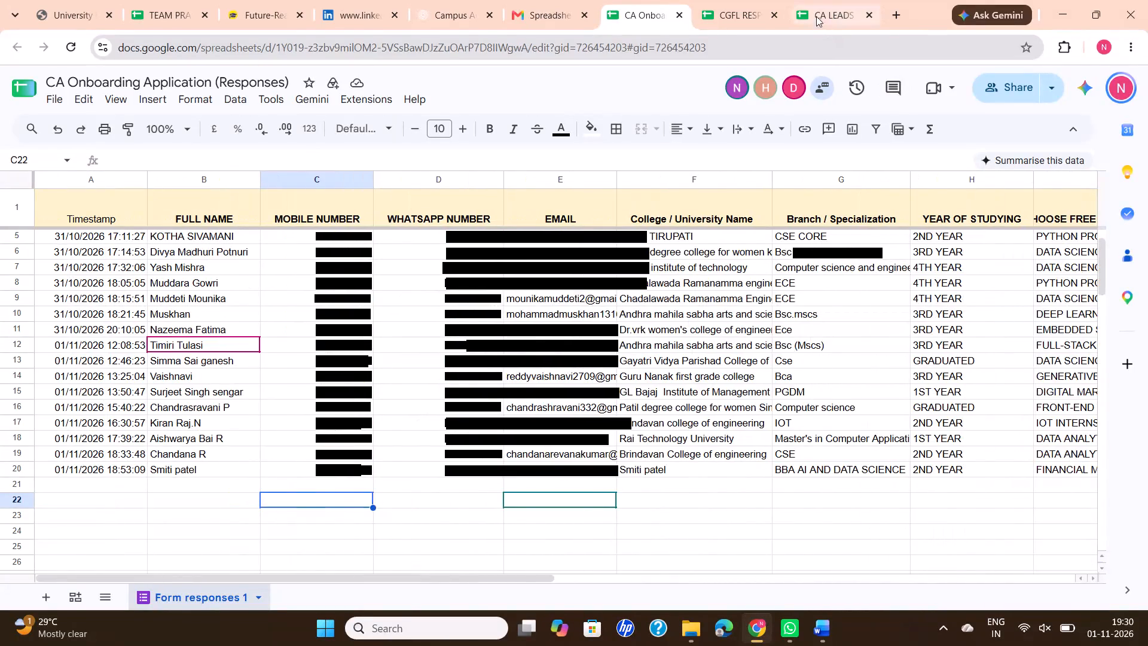
Switch to the CGFL responses sheet and examine the class representative entry in P46 along with the other details in the surrounding rows.
{"action": "left_click", "coordinate": [816, 16]}
{"action": "left_click", "coordinate": [729, 12]}
{"action": "scroll", "coordinate": [682, 331], "scroll_direction": "down", "scroll_amount": 2}
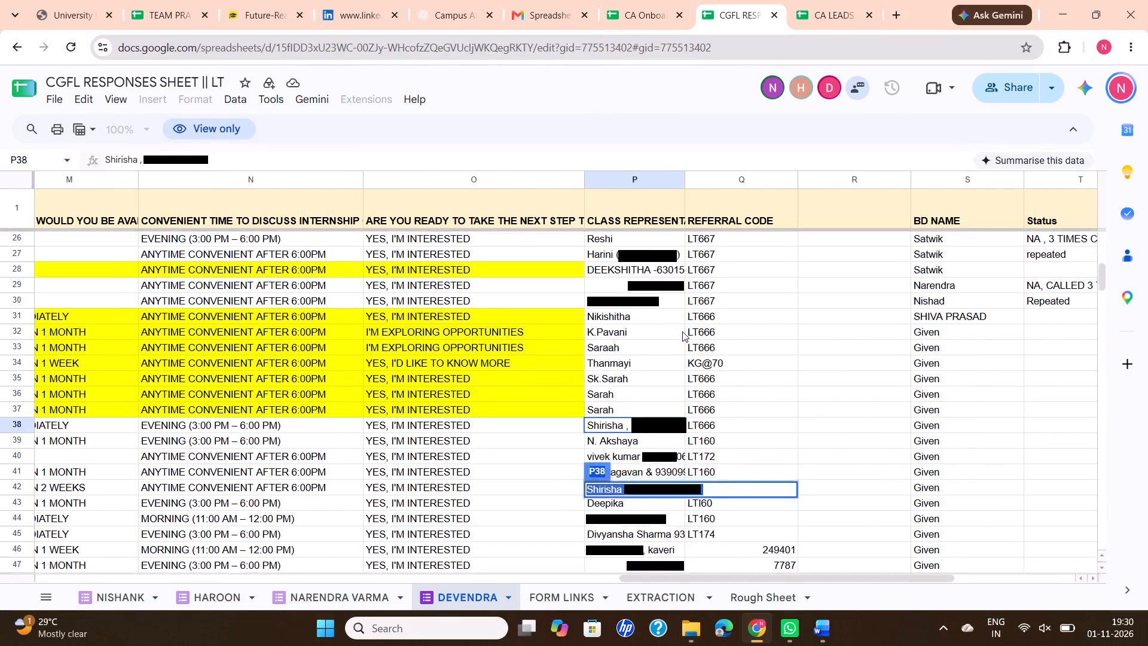
{"action": "scroll", "coordinate": [682, 331], "scroll_direction": "down", "scroll_amount": 1}
{"action": "left_click", "coordinate": [655, 410]}
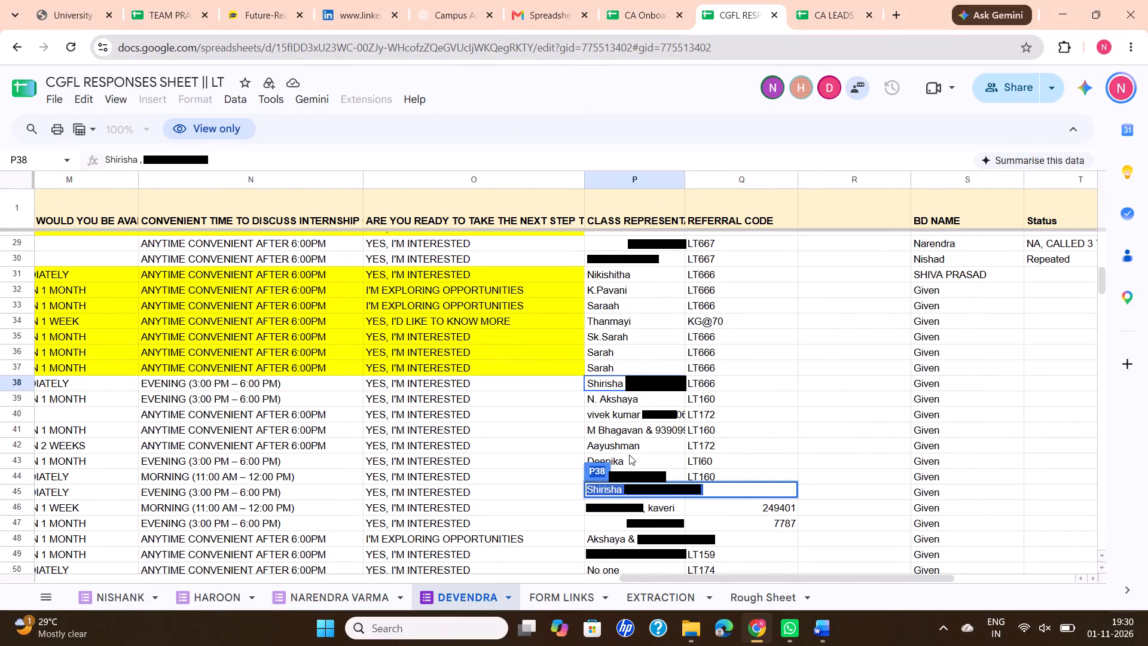
{"action": "scroll", "coordinate": [629, 455], "scroll_direction": "down", "scroll_amount": 2}
{"action": "left_click", "coordinate": [626, 477]}
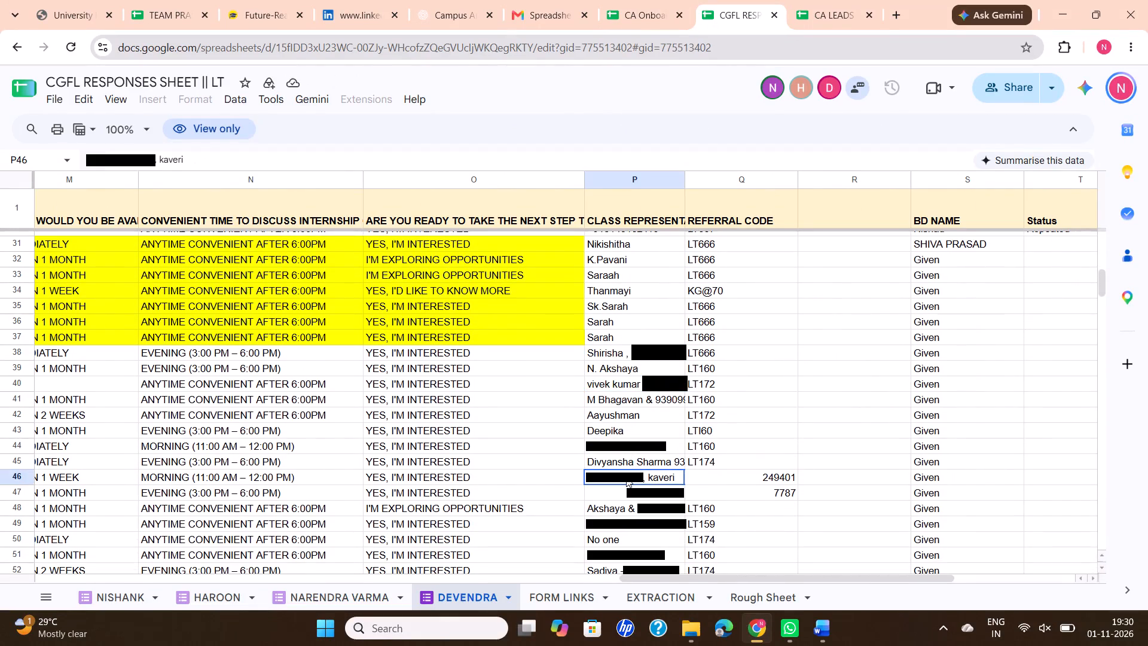
{"action": "scroll", "coordinate": [626, 477], "scroll_direction": "right", "scroll_amount": 3}
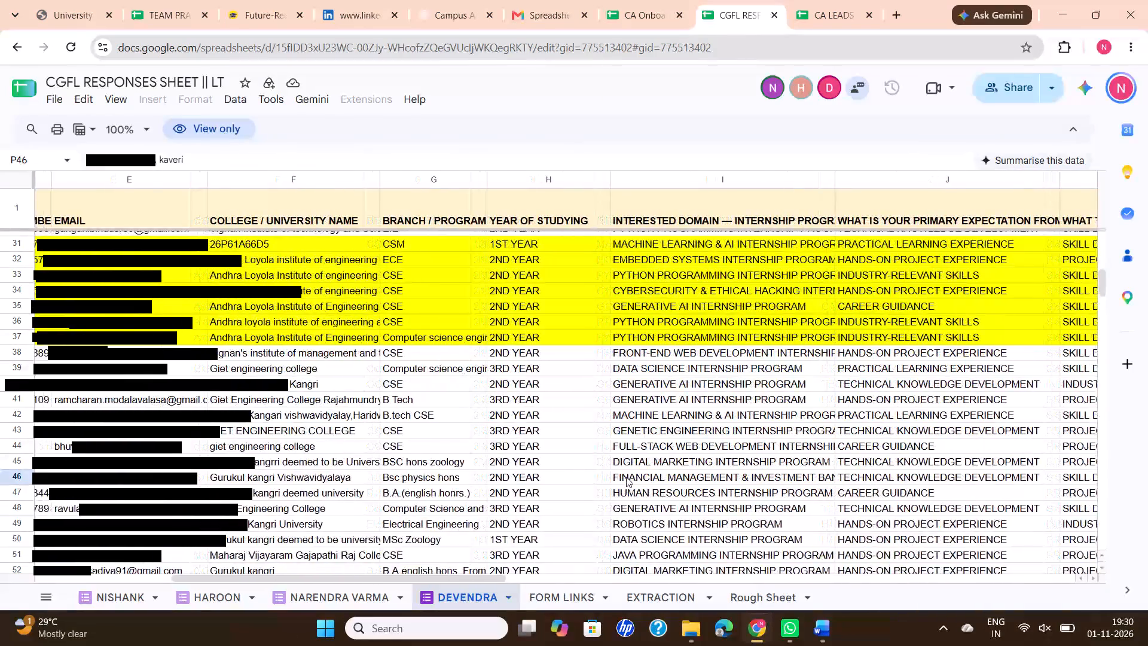
{"action": "scroll", "coordinate": [626, 477], "scroll_direction": "down", "scroll_amount": 1}
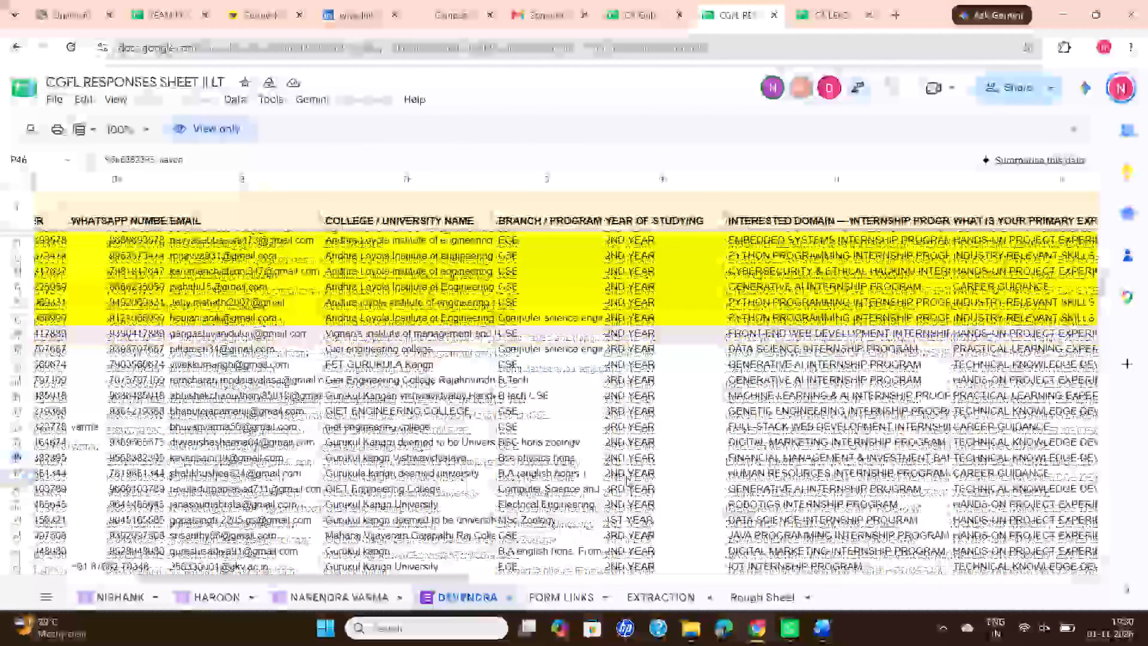
{"action": "scroll", "coordinate": [626, 477], "scroll_direction": "down", "scroll_amount": 1}
{"action": "scroll", "coordinate": [626, 477], "scroll_direction": "left", "scroll_amount": 11}
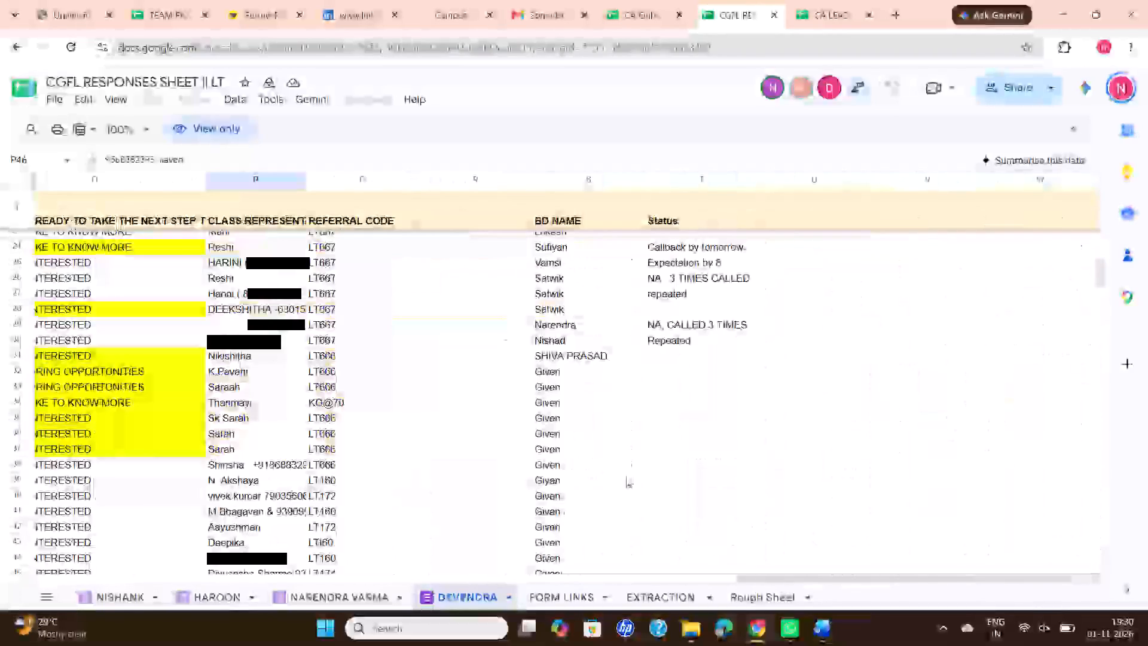
{"action": "scroll", "coordinate": [626, 477], "scroll_direction": "down", "scroll_amount": 2}
{"action": "scroll", "coordinate": [501, 467], "scroll_direction": "right", "scroll_amount": 1}
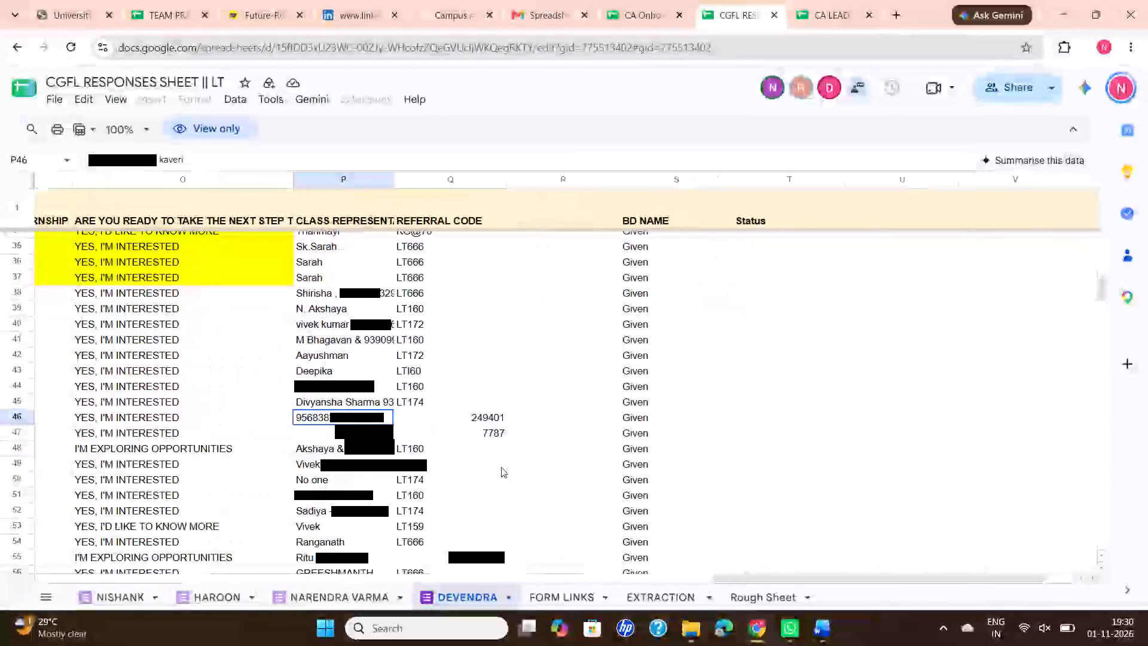
{"action": "scroll", "coordinate": [501, 467], "scroll_direction": "right", "scroll_amount": 1}
Open cell P67 in the class representative column of the DEVENDRA sheet and select its entire contact text.
{"action": "scroll", "coordinate": [501, 467], "scroll_direction": "down", "scroll_amount": 3}
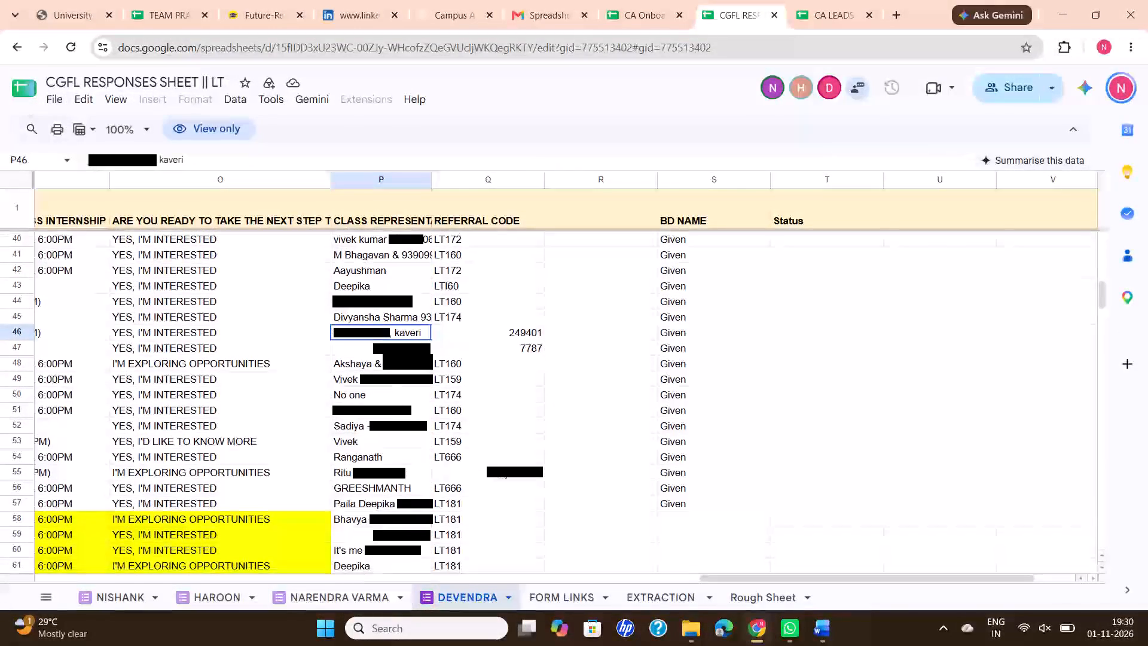
{"action": "scroll", "coordinate": [501, 467], "scroll_direction": "down", "scroll_amount": 1}
{"action": "scroll", "coordinate": [404, 482], "scroll_direction": "down", "scroll_amount": 1}
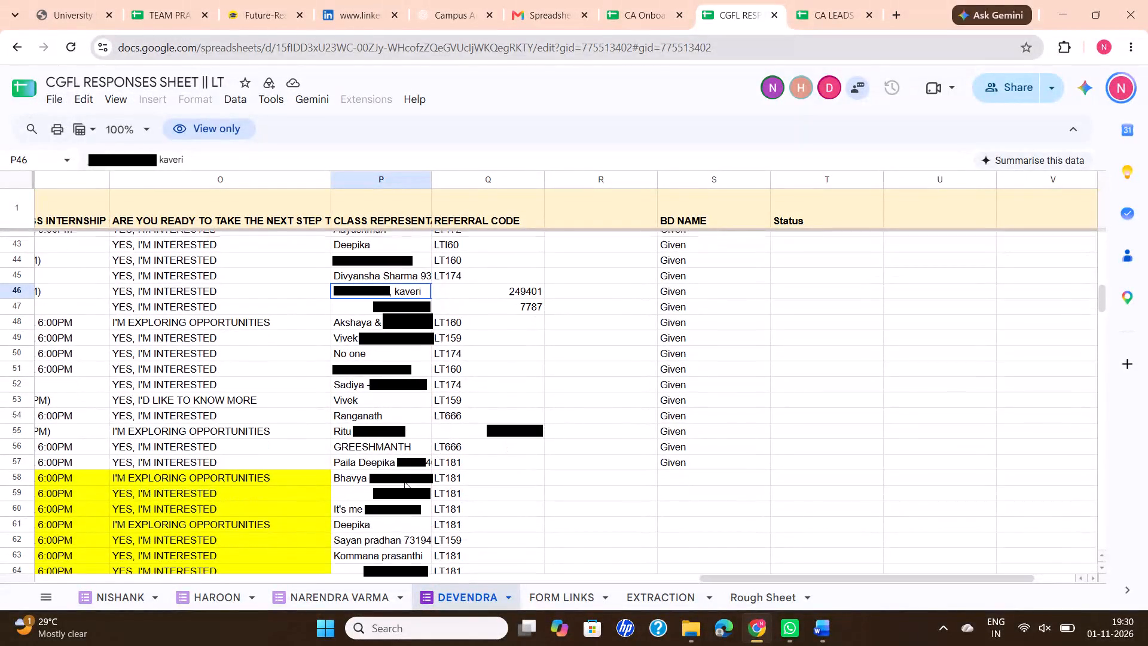
{"action": "scroll", "coordinate": [404, 482], "scroll_direction": "down", "scroll_amount": 3}
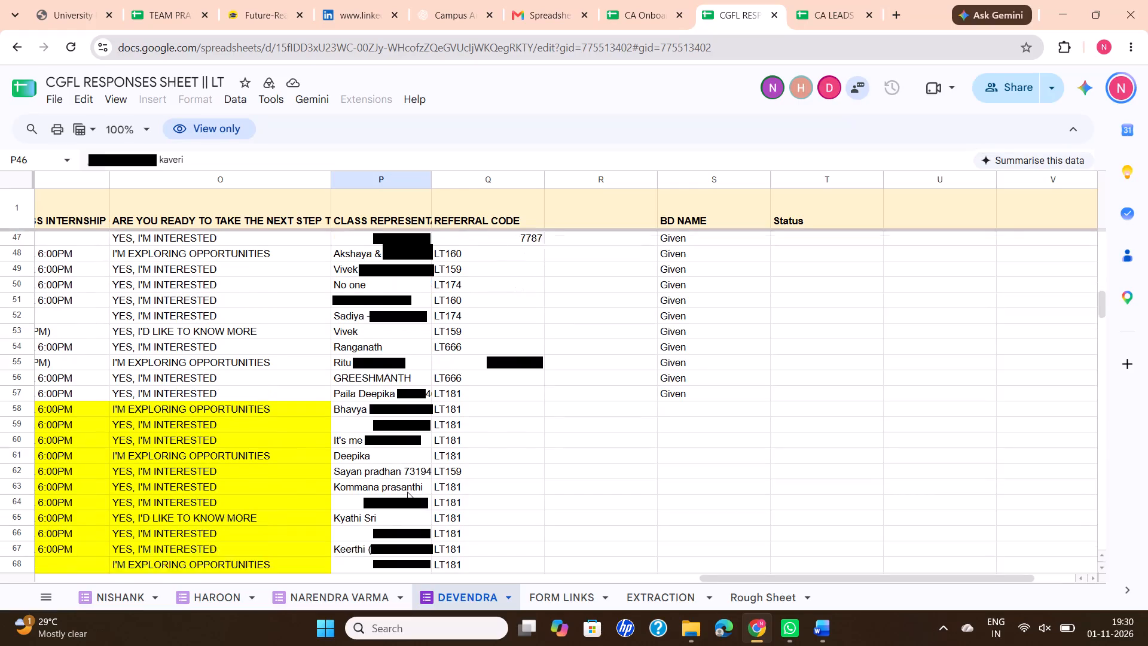
{"action": "scroll", "coordinate": [407, 492], "scroll_direction": "down", "scroll_amount": 2}
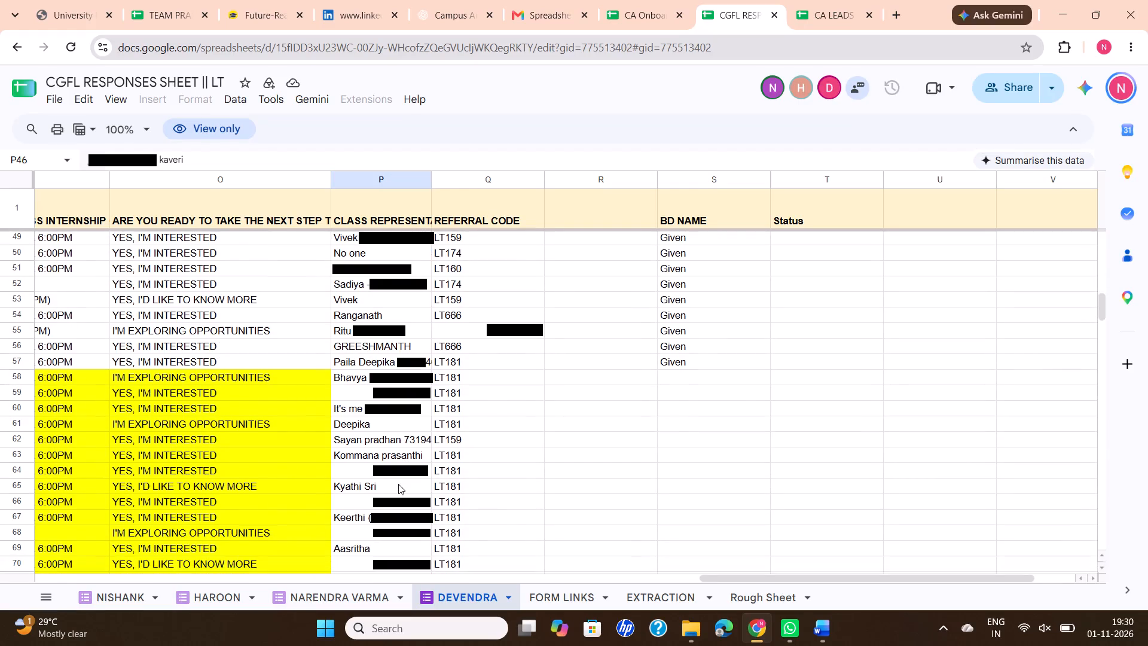
{"action": "scroll", "coordinate": [398, 484], "scroll_direction": "down", "scroll_amount": 1}
{"action": "triple_click", "coordinate": [391, 518]}
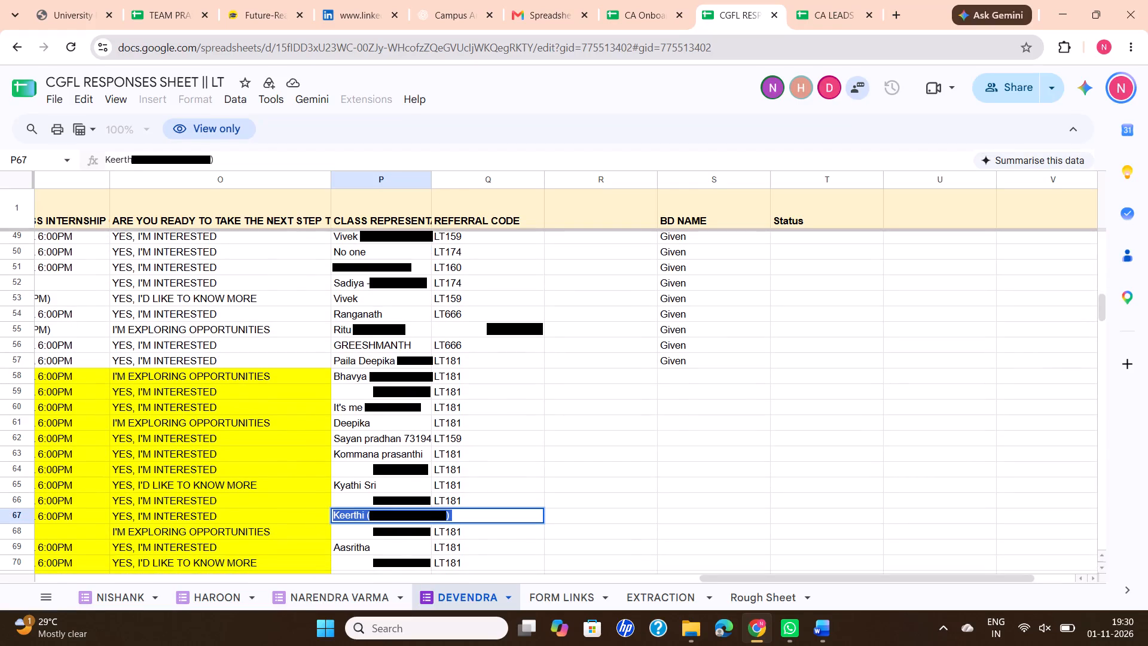
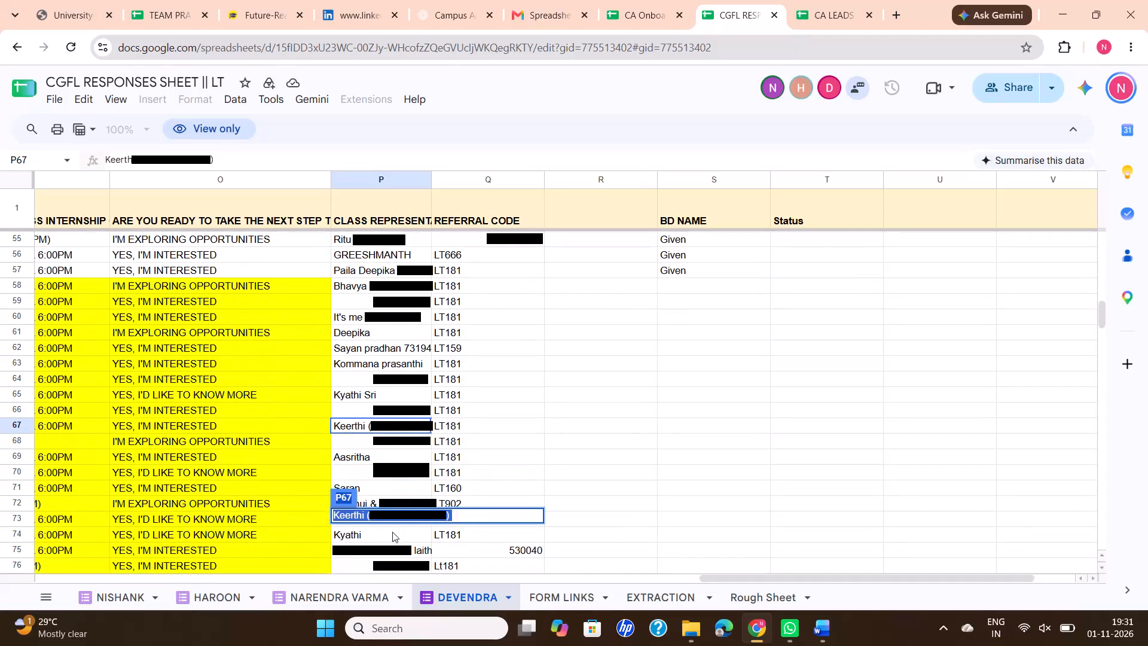
Leave cell P67 and examine the remaining class representative and referral code entries on the DEVENDRA sheet, down to the last response.
{"action": "left_click", "coordinate": [465, 482]}
{"action": "scroll", "coordinate": [465, 482], "scroll_direction": "down", "scroll_amount": 2}
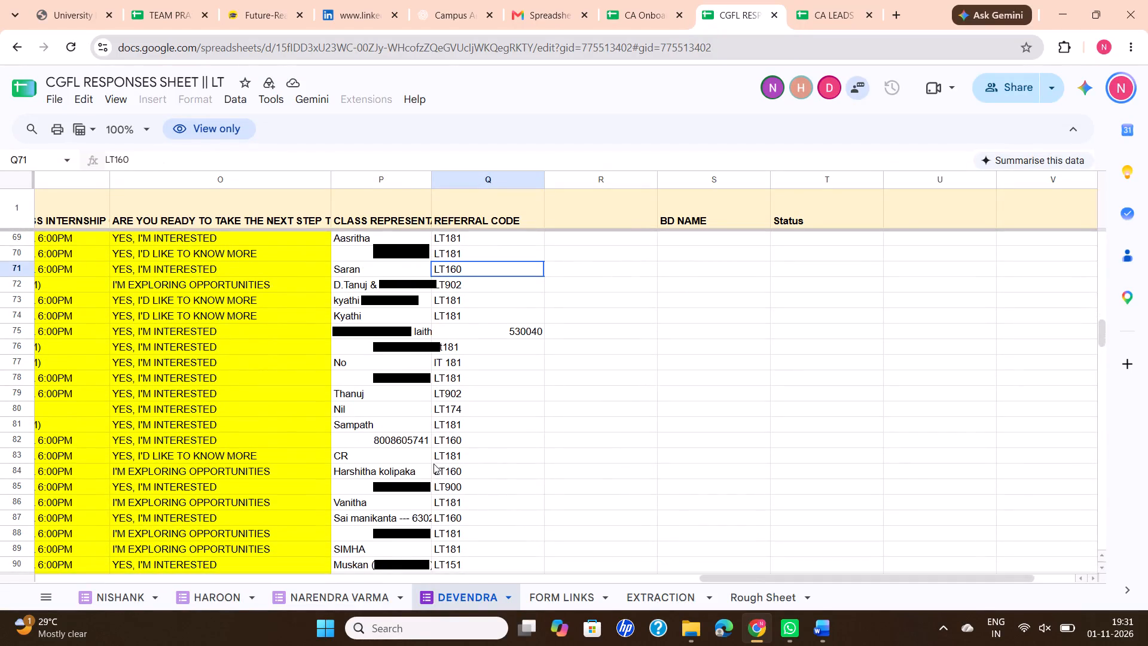
{"action": "scroll", "coordinate": [433, 464], "scroll_direction": "down", "scroll_amount": 1}
{"action": "scroll", "coordinate": [393, 489], "scroll_direction": "down", "scroll_amount": 2}
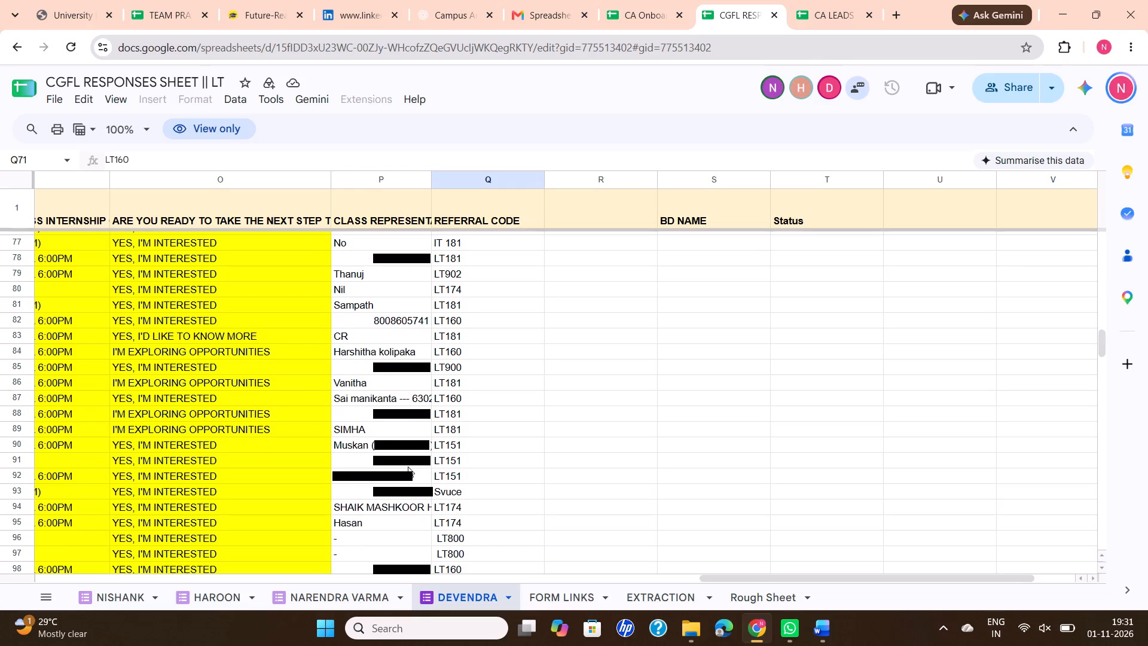
{"action": "scroll", "coordinate": [392, 458], "scroll_direction": "down", "scroll_amount": 2}
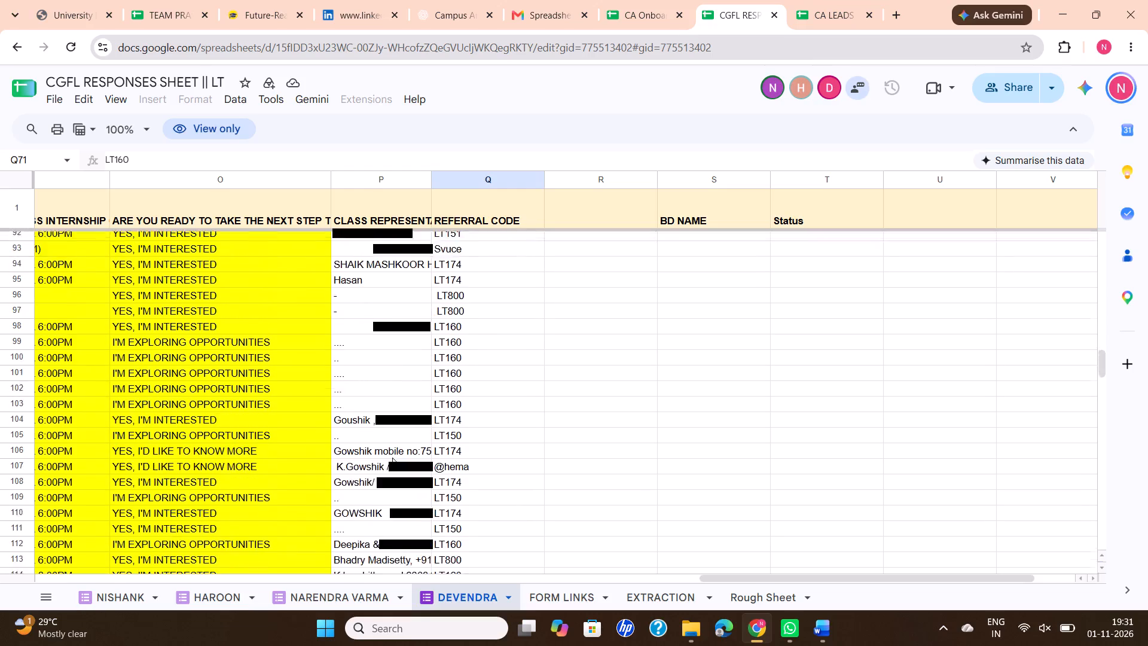
{"action": "scroll", "coordinate": [392, 458], "scroll_direction": "down", "scroll_amount": 3}
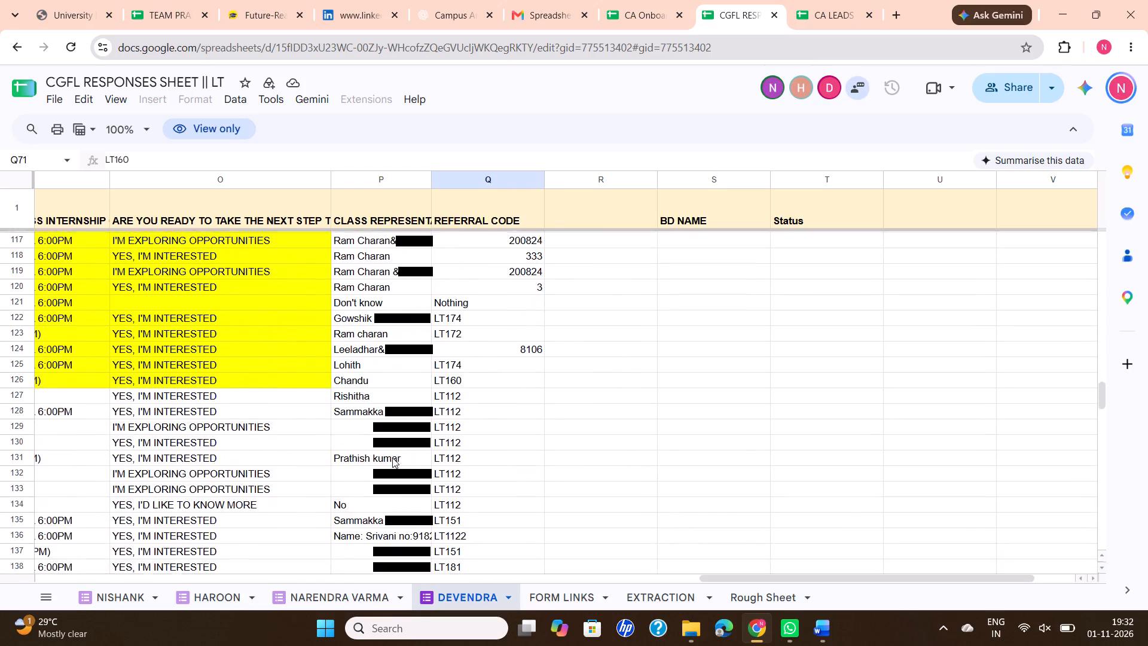
{"action": "scroll", "coordinate": [392, 458], "scroll_direction": "down", "scroll_amount": 1}
{"action": "scroll", "coordinate": [392, 458], "scroll_direction": "up", "scroll_amount": 1}
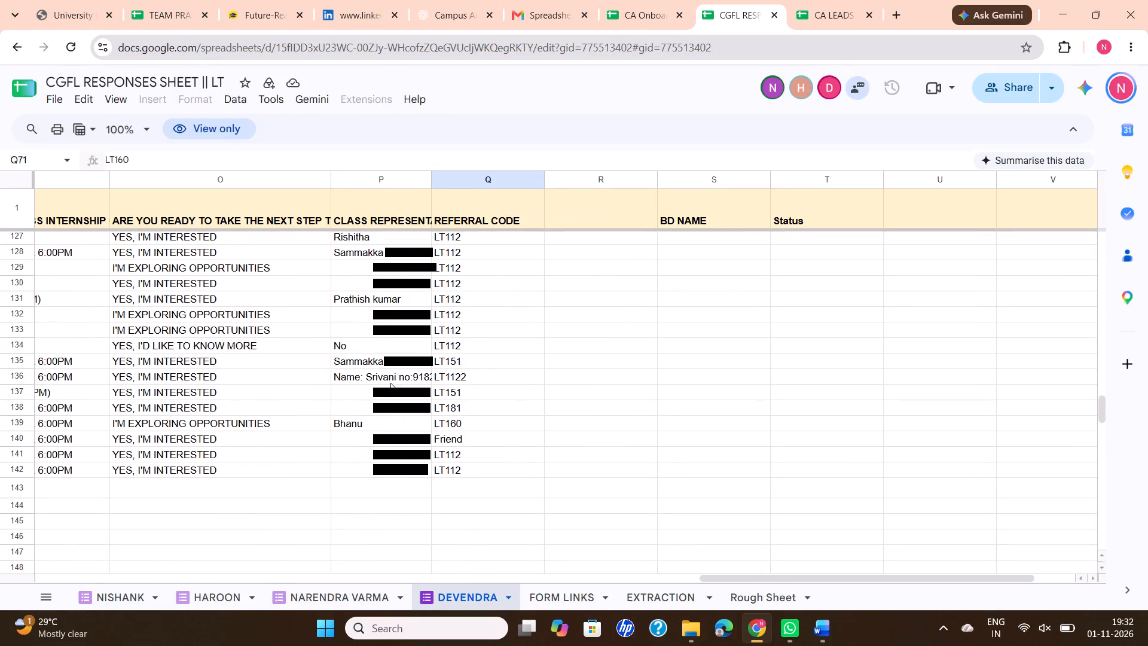
Open cell P135 in the class representative column of the DEVENDRA sheet and select its entire contact text.
{"action": "triple_click", "coordinate": [384, 362]}
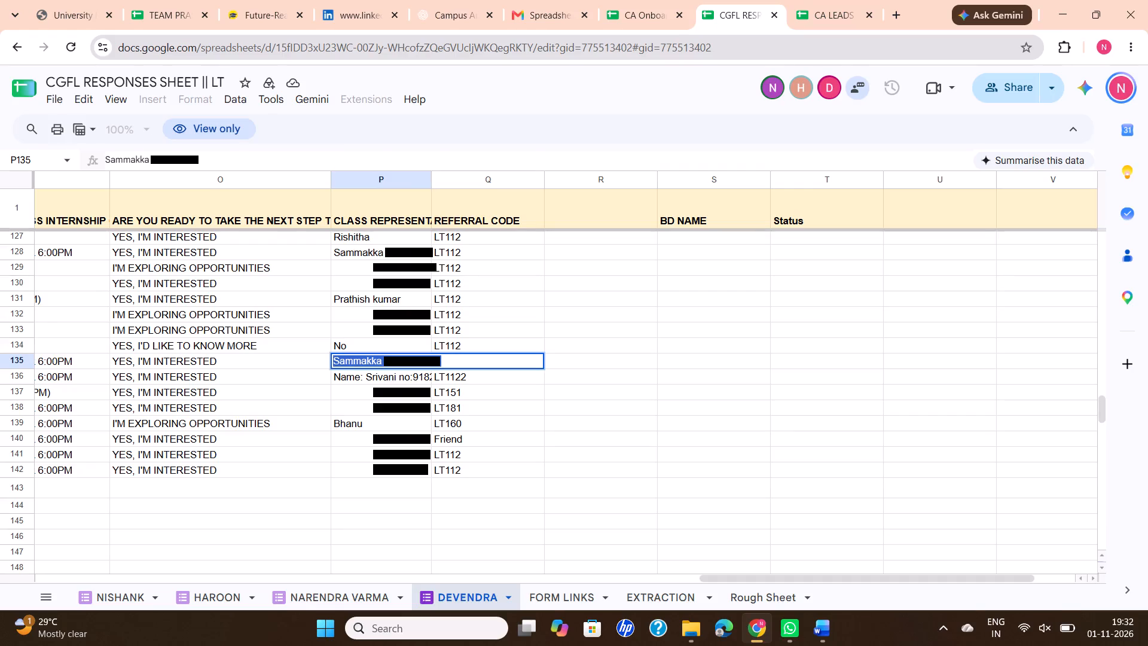
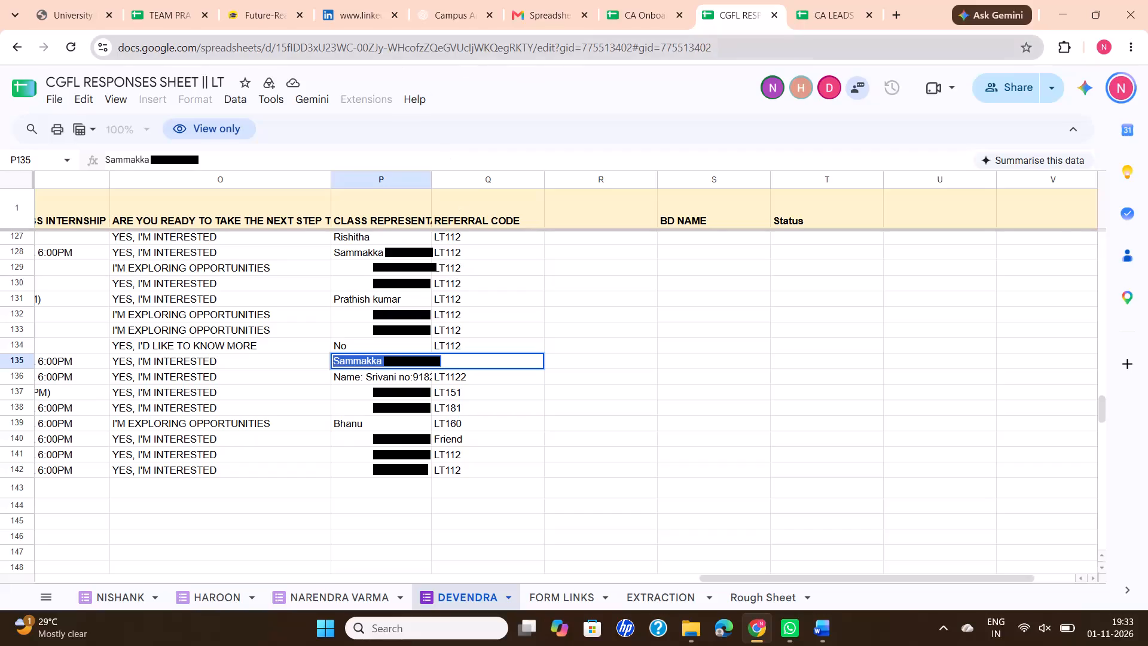
Switch to the CA Onboarding Application (Responses) spreadsheet, reload it, and examine the lead gen BD names of the latest responses.
{"action": "left_click", "coordinate": [635, 10]}
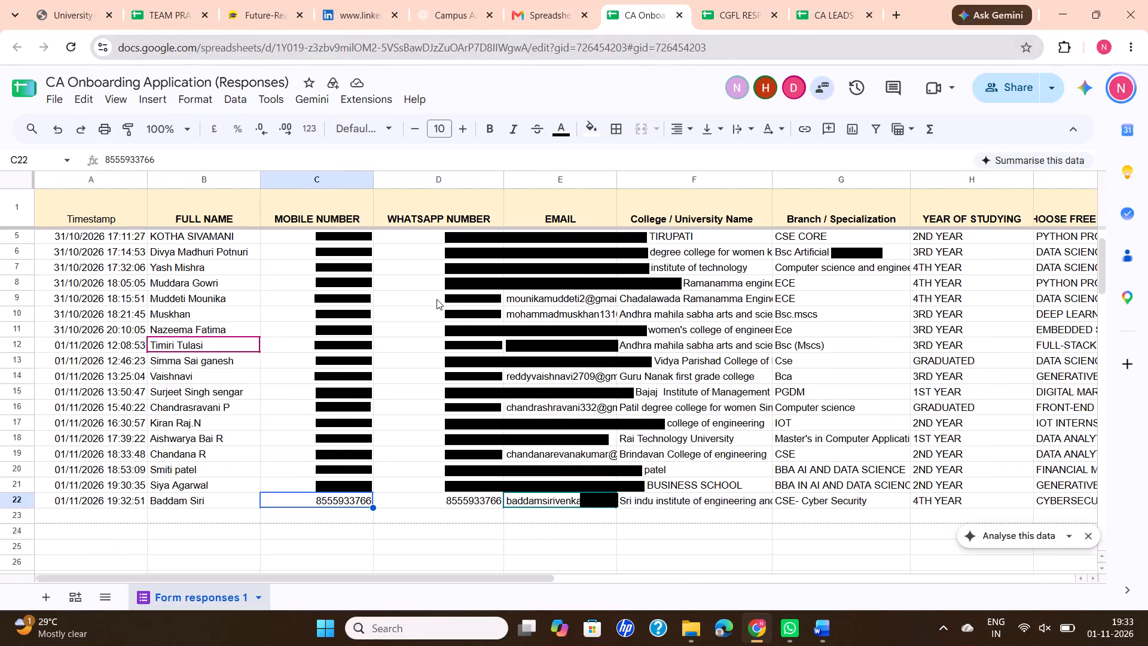
{"action": "scroll", "coordinate": [436, 299], "scroll_direction": "down", "scroll_amount": 1}
{"action": "scroll", "coordinate": [436, 299], "scroll_direction": "left", "scroll_amount": 4}
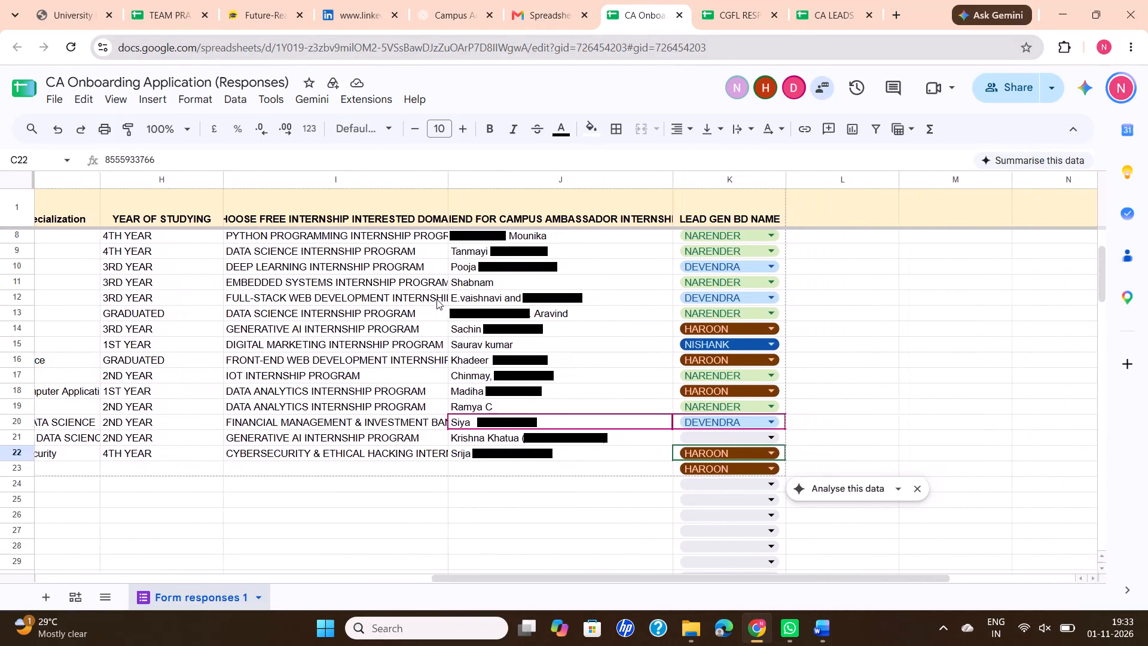
{"action": "left_click", "coordinate": [78, 50]}
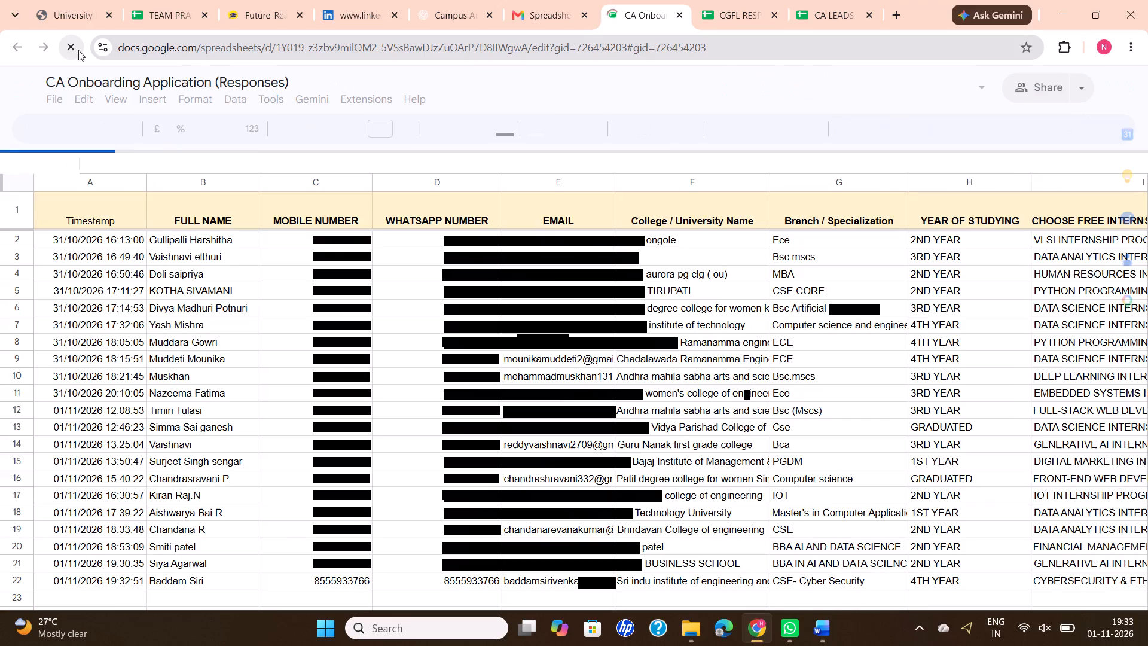
{"action": "scroll", "coordinate": [293, 312], "scroll_direction": "down", "scroll_amount": 2}
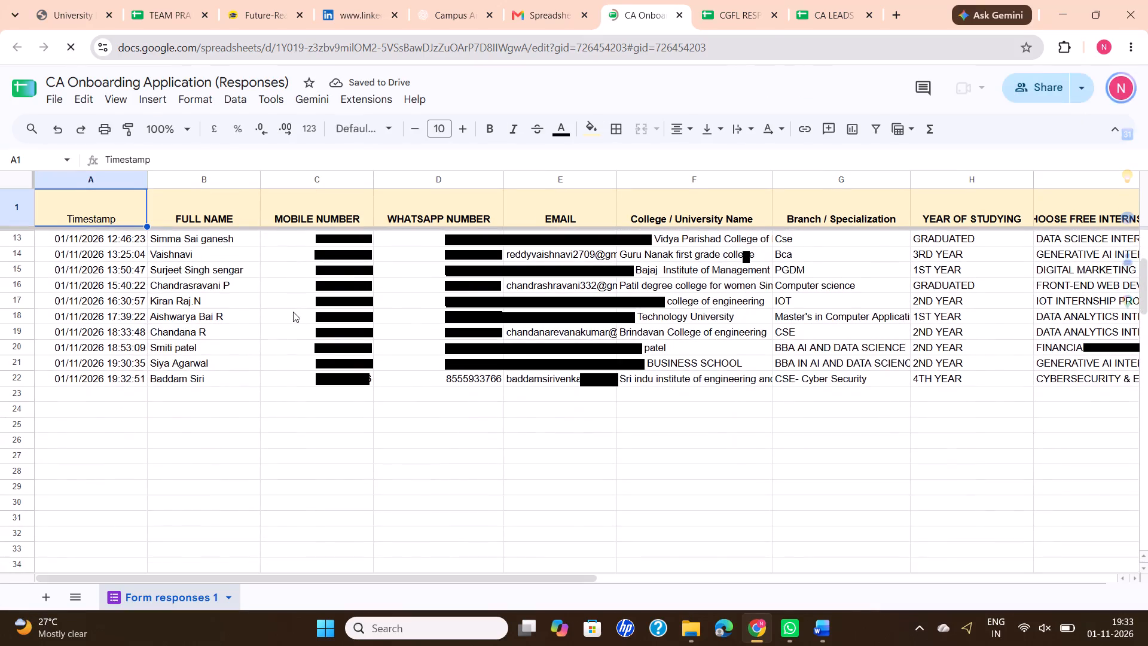
{"action": "scroll", "coordinate": [293, 312], "scroll_direction": "left", "scroll_amount": 7}
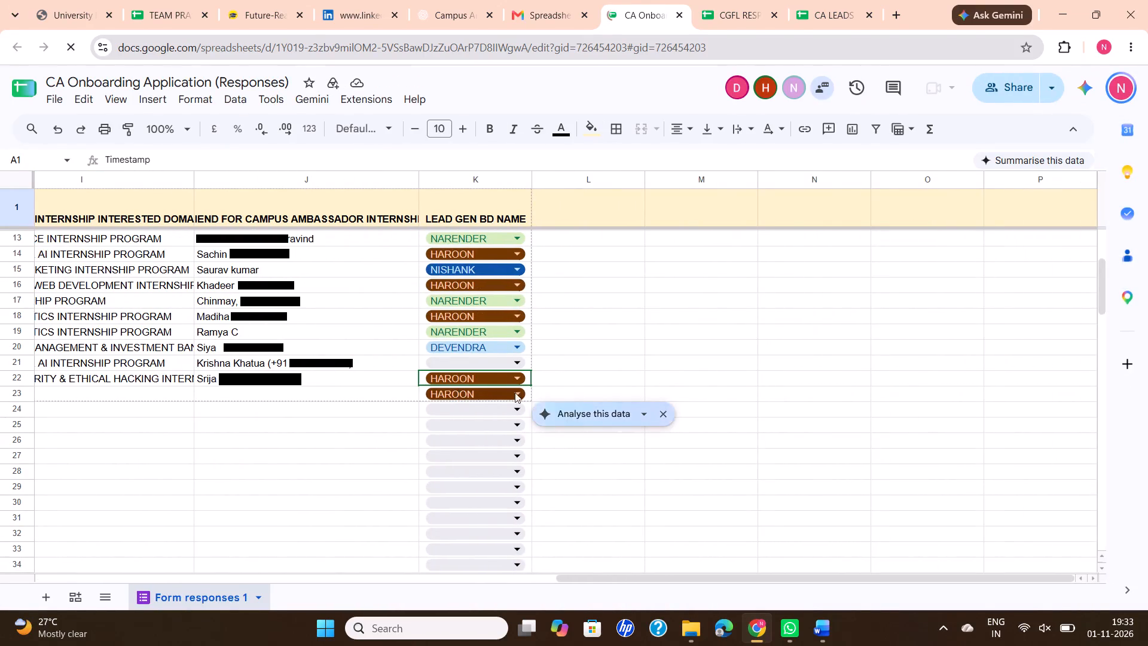
Clear the HAROON entry from the LEAD GEN BD NAME cell K23 by filling empty cell J23 across to L23.
{"action": "left_click", "coordinate": [361, 388]}
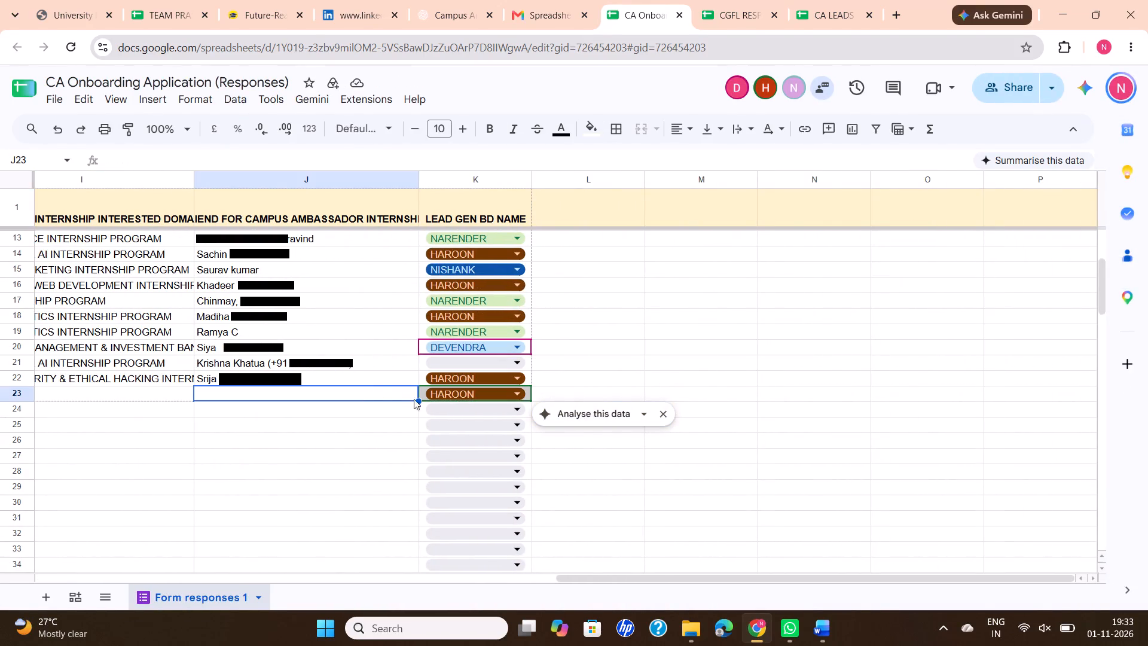
{"action": "left_click_drag", "start_coordinate": [417, 399], "coordinate": [538, 396]}
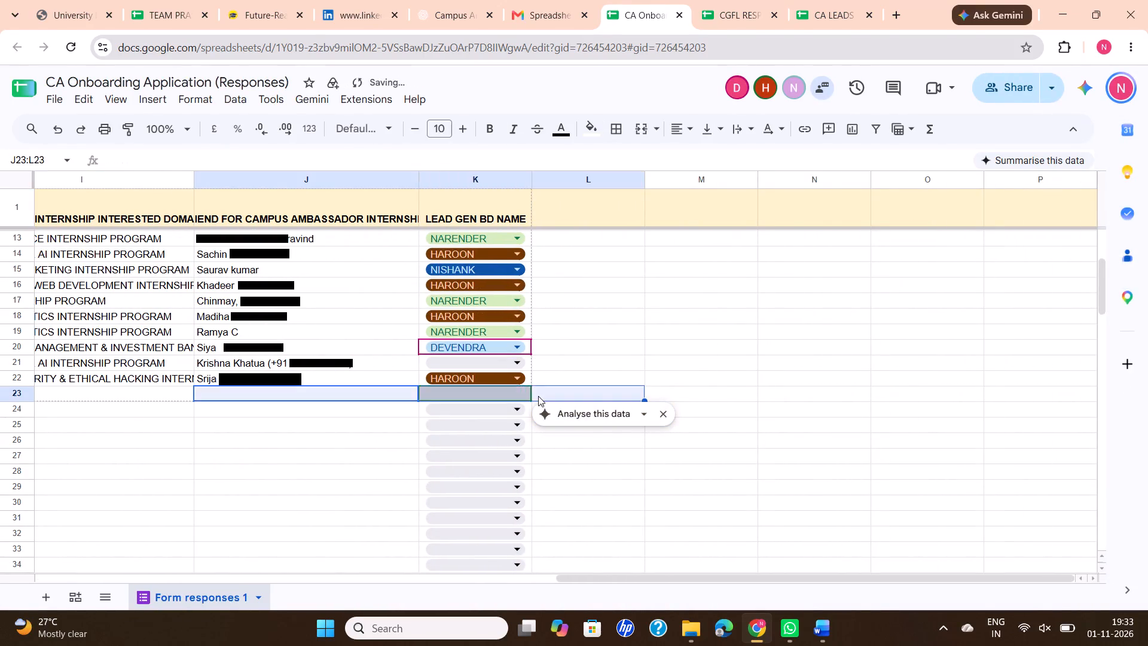
{"action": "left_click", "coordinate": [590, 456]}
{"action": "left_click", "coordinate": [594, 403]}
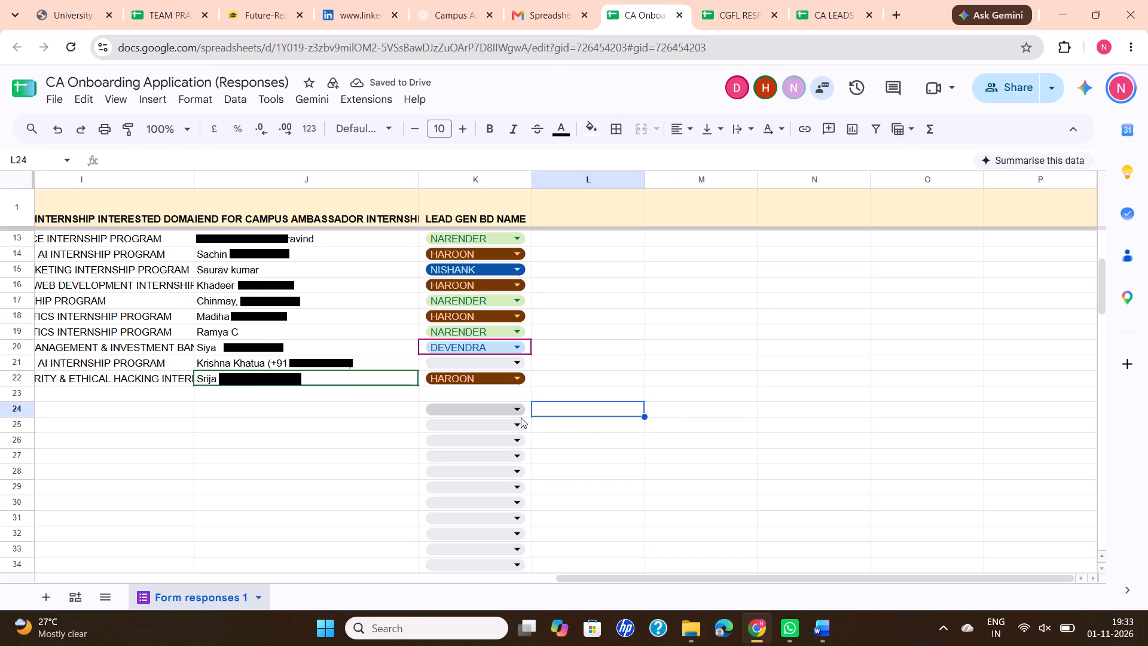
Restore the empty dropdown in K23 by filling it upward from K24 in the LEAD GEN BD NAME column.
{"action": "left_click", "coordinate": [417, 406]}
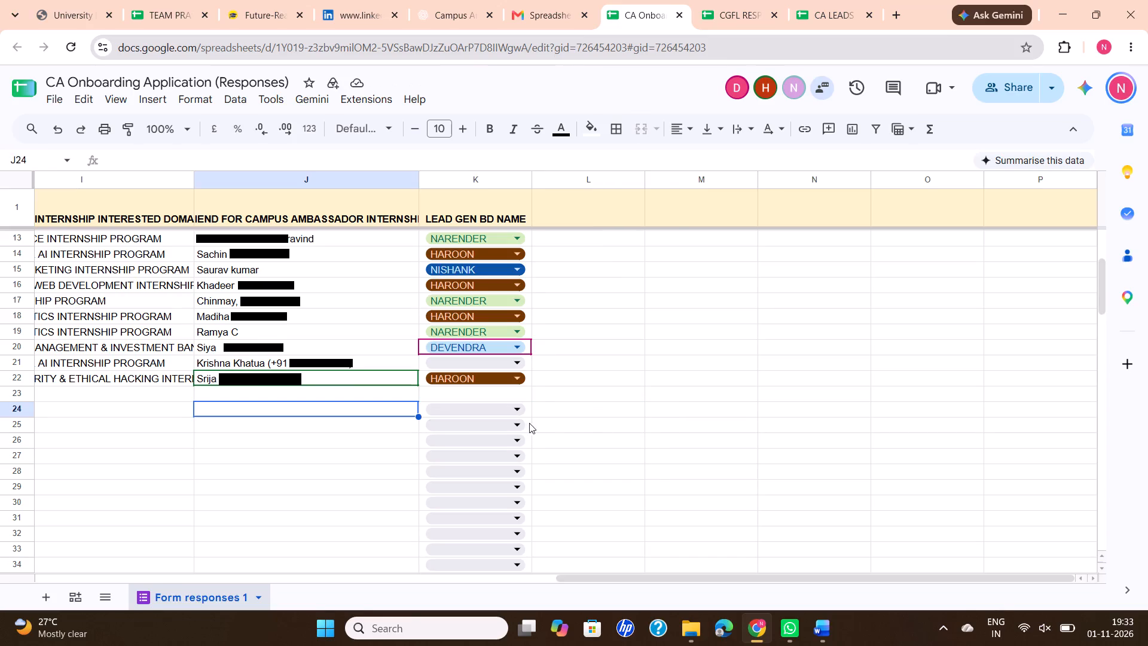
{"action": "left_click", "coordinate": [531, 417]}
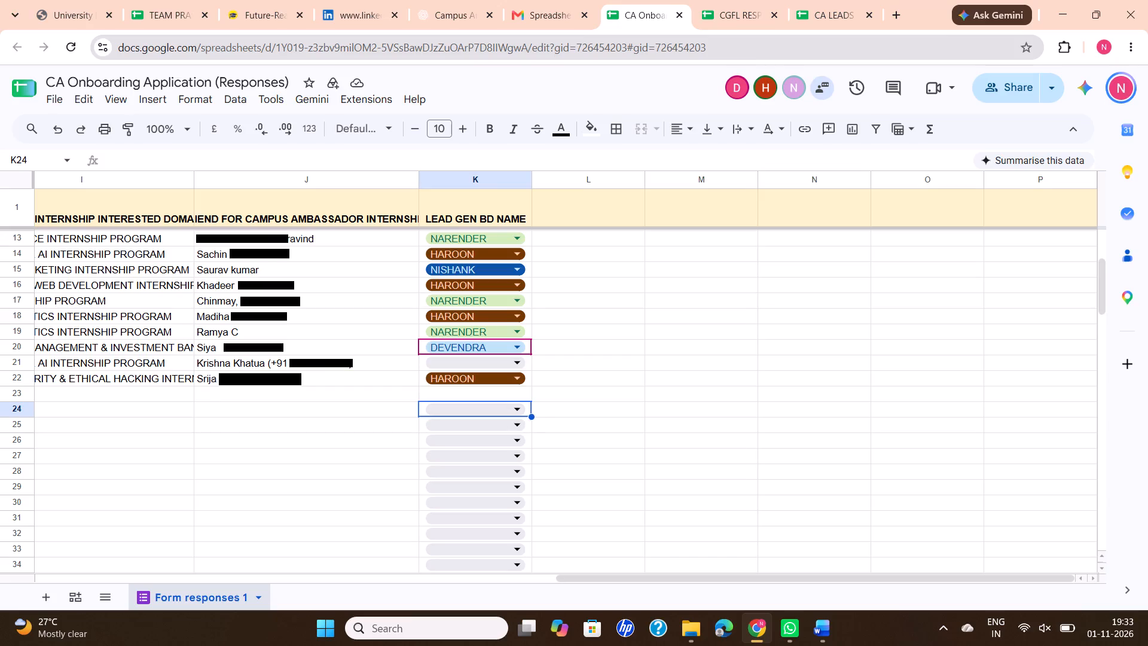
{"action": "left_click_drag", "start_coordinate": [533, 415], "coordinate": [532, 391]}
{"action": "left_click", "coordinate": [558, 391]}
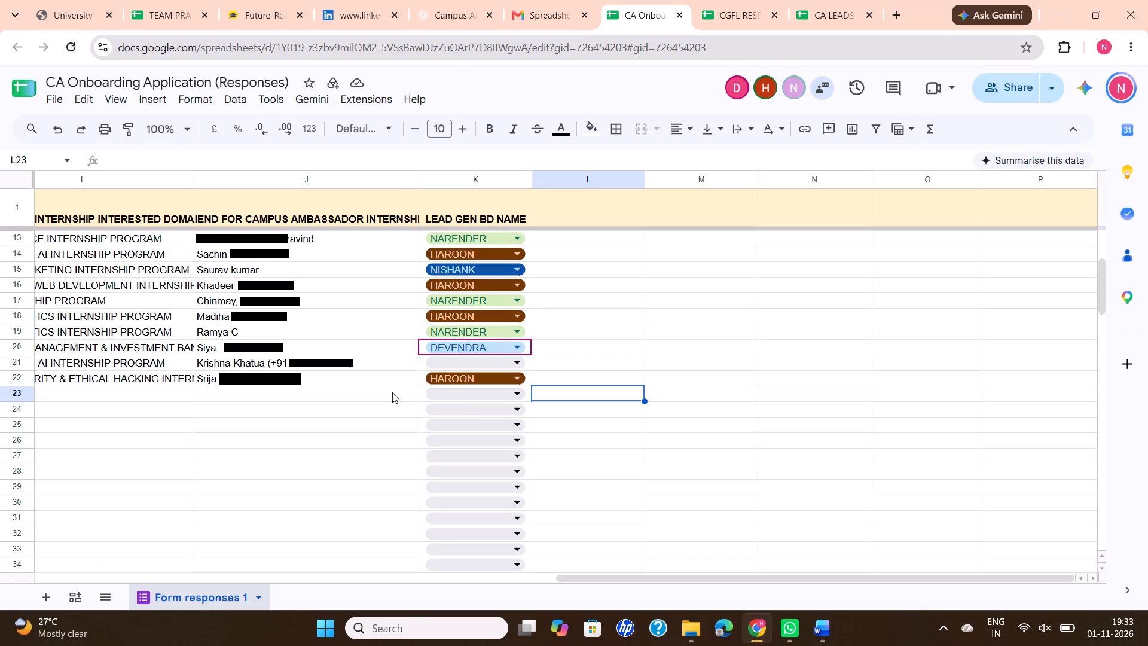
{"action": "left_click", "coordinate": [392, 392]}
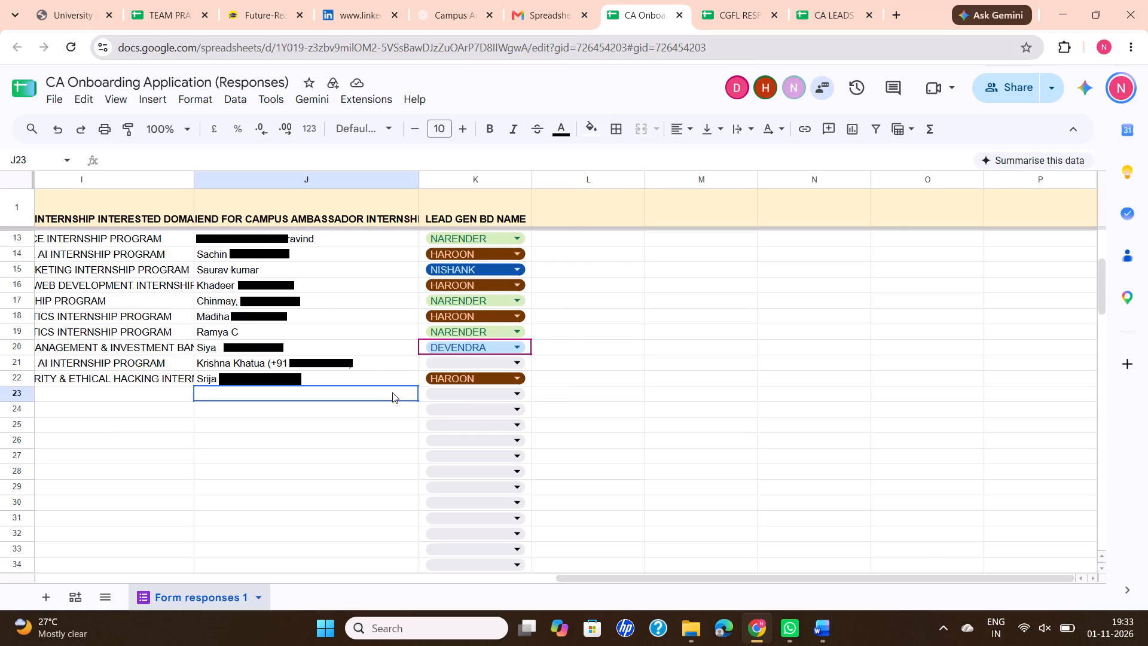
Examine the latest onboarding responses across all columns, from the applicant details to the recommended friend and lead gen BD name.
{"action": "scroll", "coordinate": [392, 392], "scroll_direction": "right", "scroll_amount": 6}
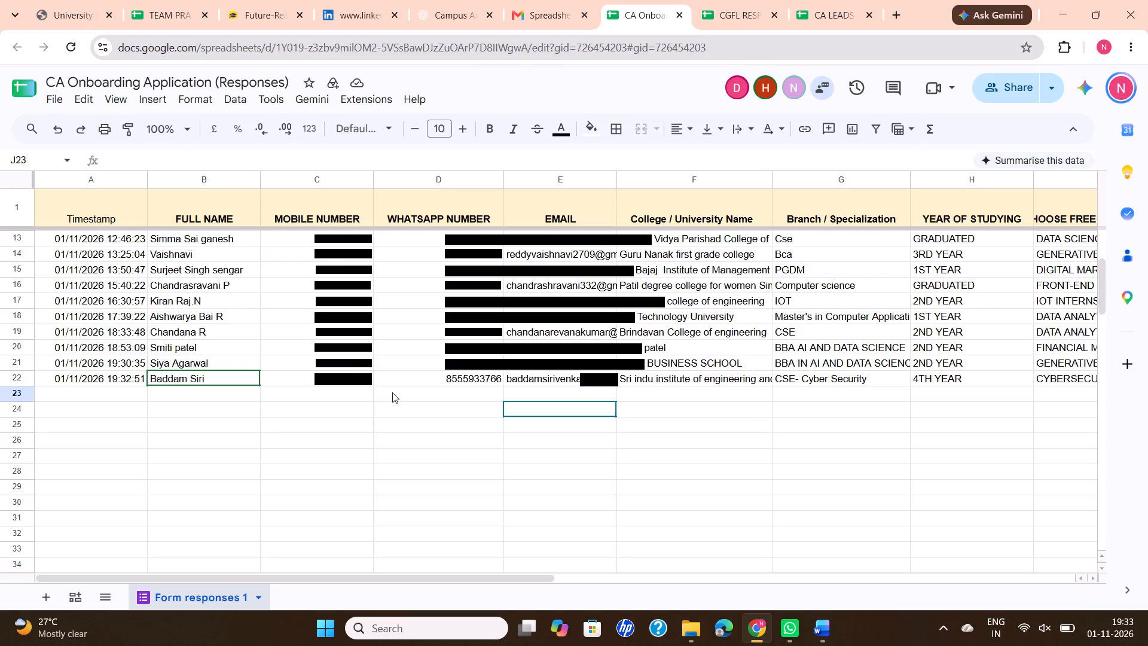
{"action": "scroll", "coordinate": [459, 412], "scroll_direction": "left", "scroll_amount": 2}
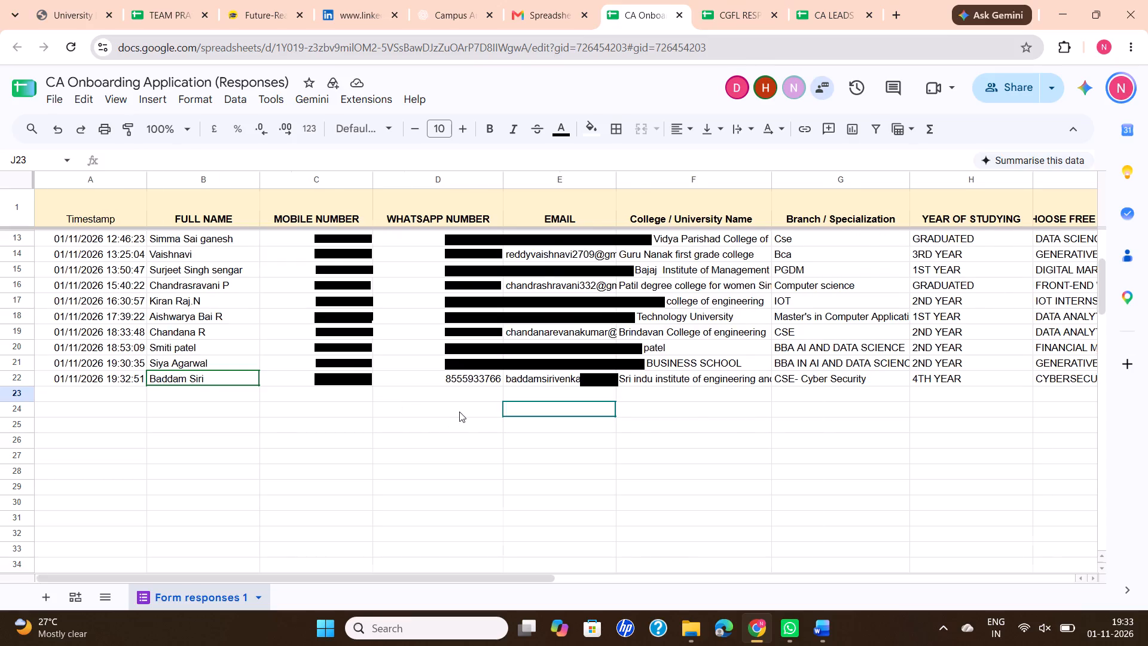
{"action": "scroll", "coordinate": [459, 412], "scroll_direction": "left", "scroll_amount": 4}
{"action": "scroll", "coordinate": [459, 412], "scroll_direction": "right", "scroll_amount": 8}
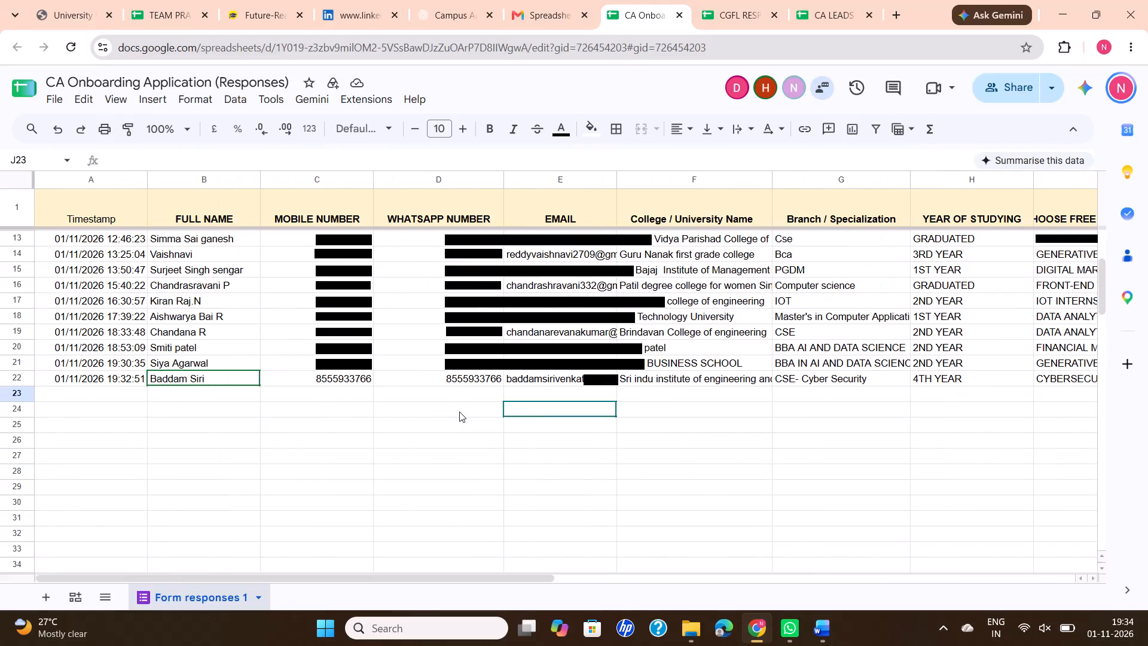
{"action": "scroll", "coordinate": [664, 406], "scroll_direction": "left", "scroll_amount": 4}
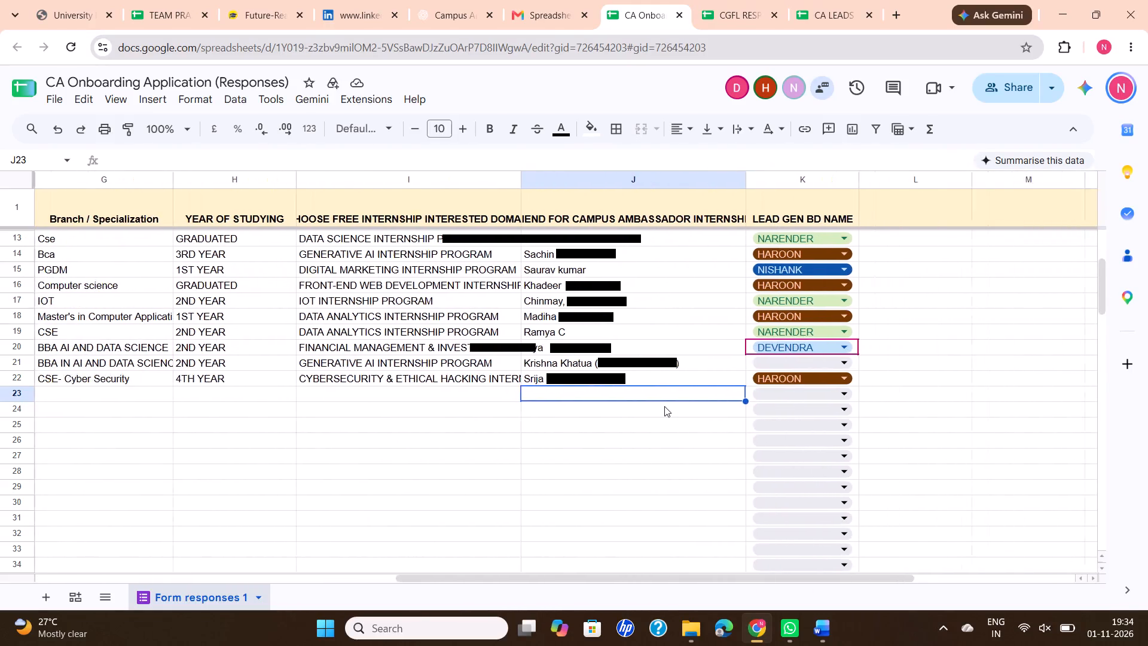
{"action": "scroll", "coordinate": [639, 405], "scroll_direction": "down", "scroll_amount": 1}
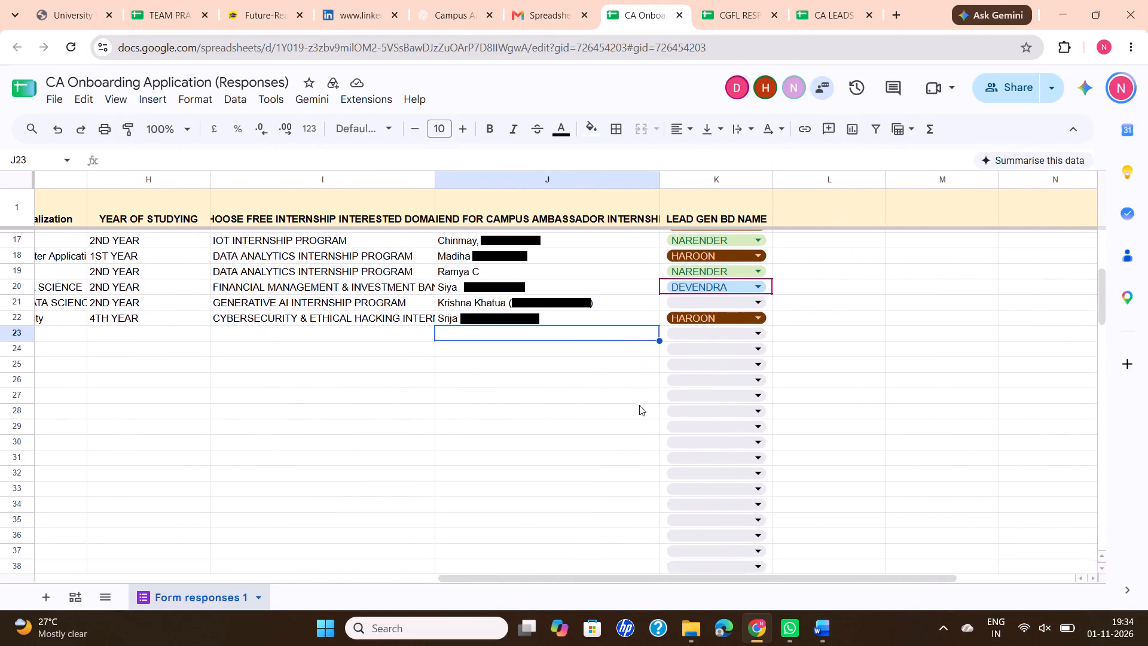
Return to the CGFL RESPONSES SHEET and check the class representative entry in cell P136 of the DEVENDRA sheet.
{"action": "left_click", "coordinate": [734, 16]}
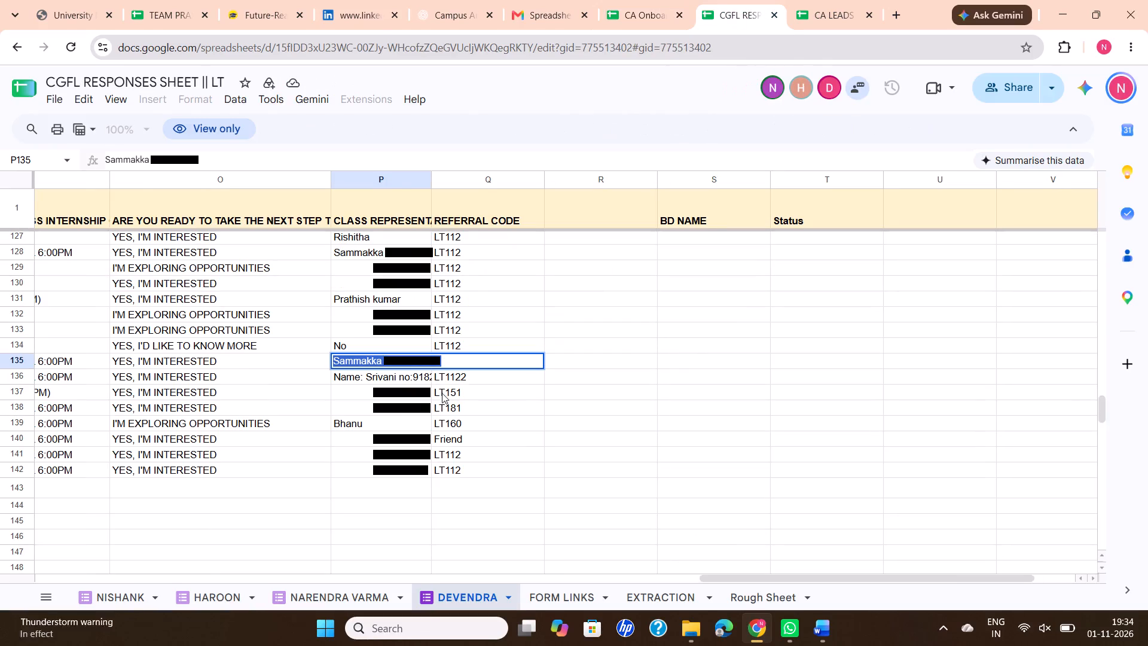
{"action": "triple_click", "coordinate": [411, 377]}
{"action": "left_click", "coordinate": [486, 413]}
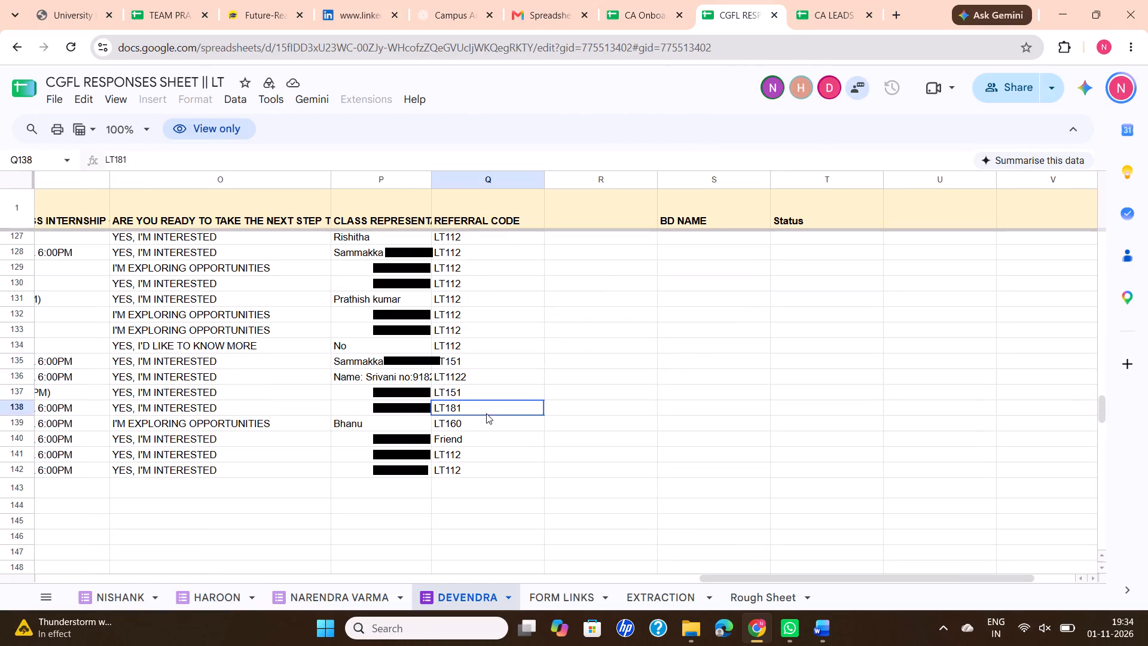
Look back through the earlier class representative entries on the DEVENDRA sheet and open cell P114.
{"action": "scroll", "coordinate": [486, 413], "scroll_direction": "up", "scroll_amount": 1}
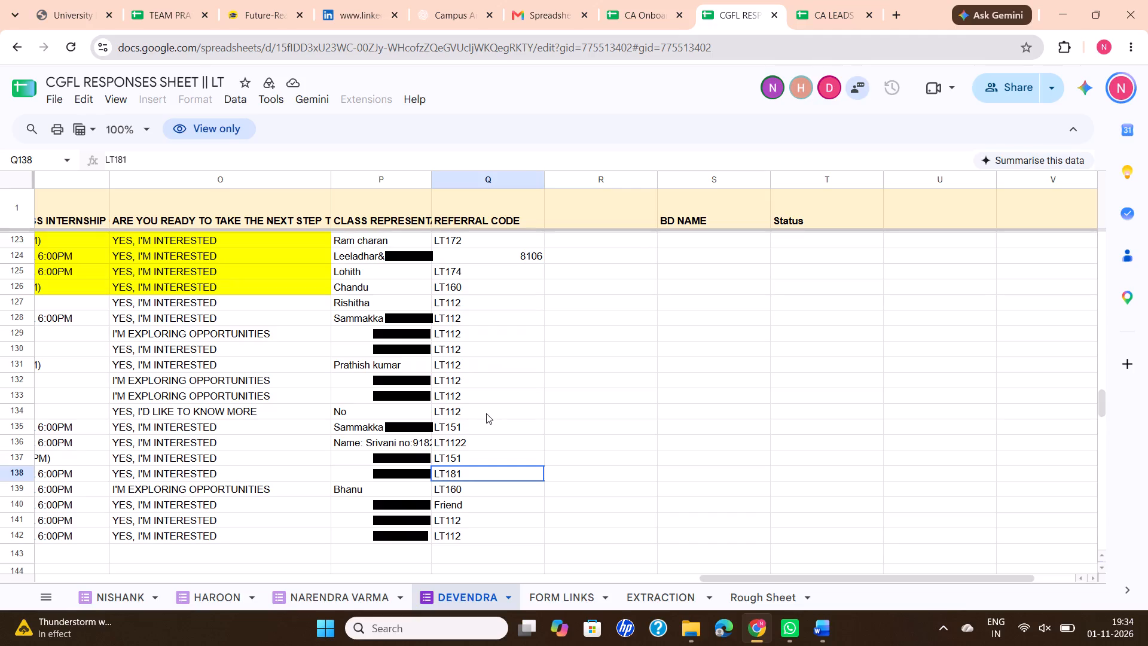
{"action": "scroll", "coordinate": [427, 419], "scroll_direction": "up", "scroll_amount": 2}
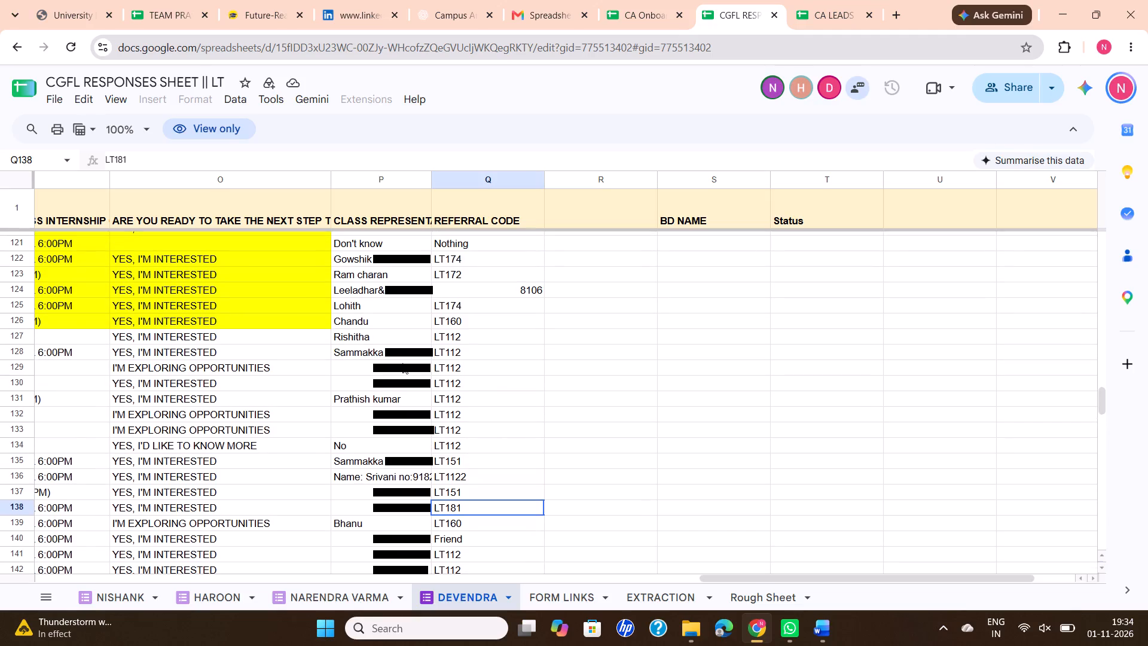
{"action": "scroll", "coordinate": [402, 363], "scroll_direction": "up", "scroll_amount": 2}
{"action": "double_click", "coordinate": [385, 369]}
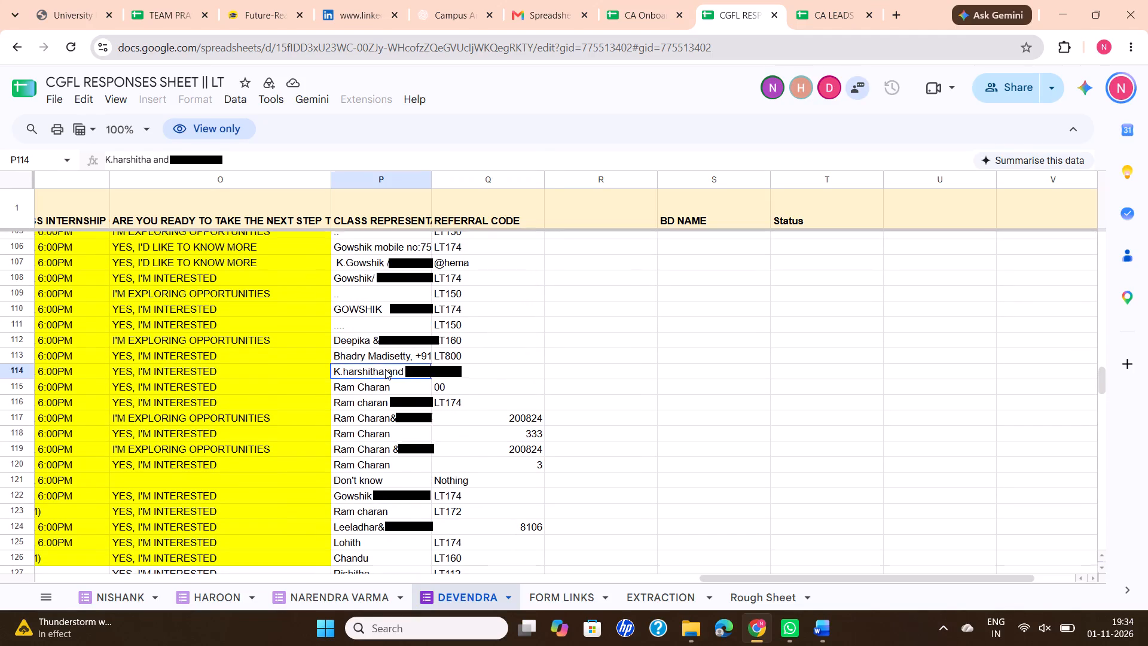
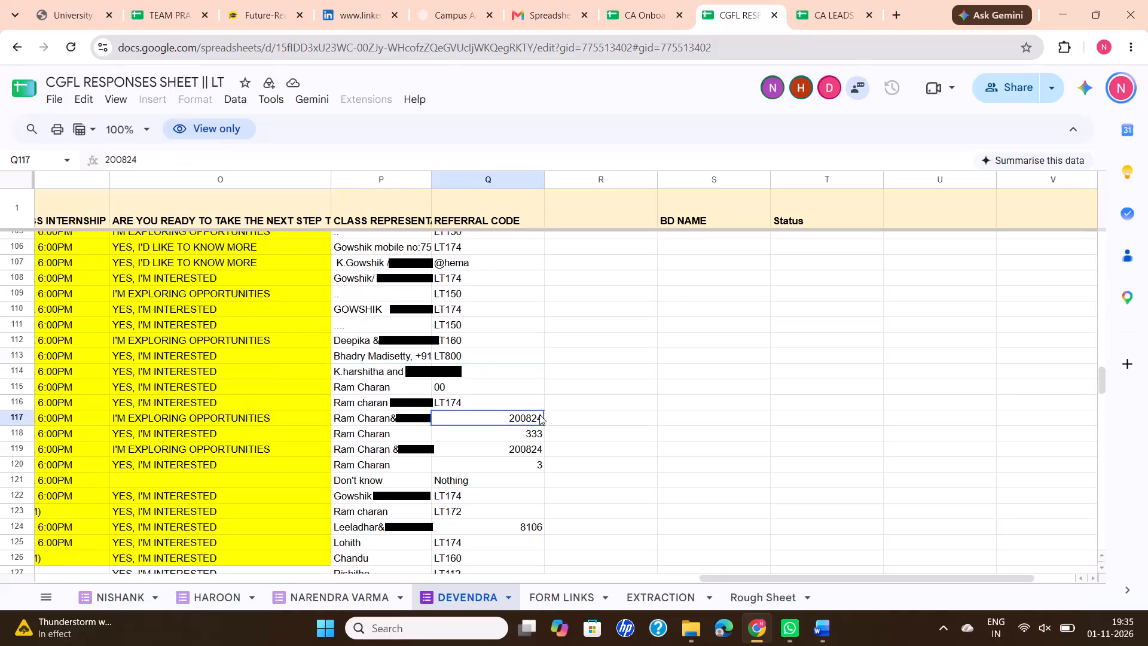
Look over the applicant details of the latest responses on the DEVENDRA sheet.
{"action": "scroll", "coordinate": [704, 412], "scroll_direction": "right", "scroll_amount": 12}
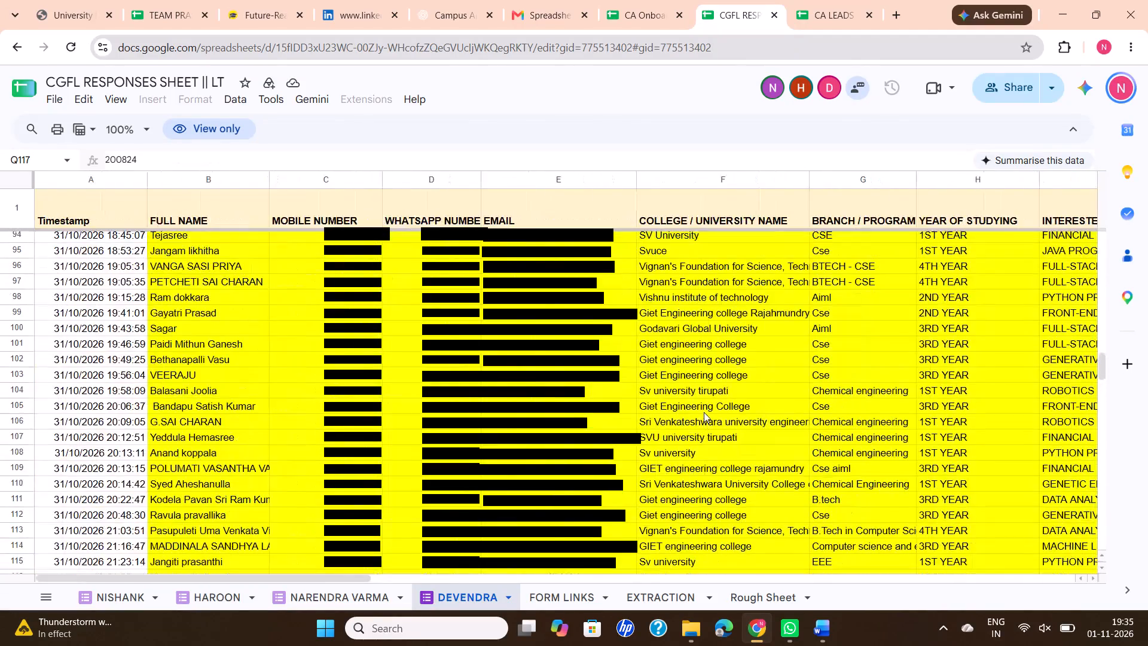
{"action": "scroll", "coordinate": [474, 424], "scroll_direction": "down", "scroll_amount": 2}
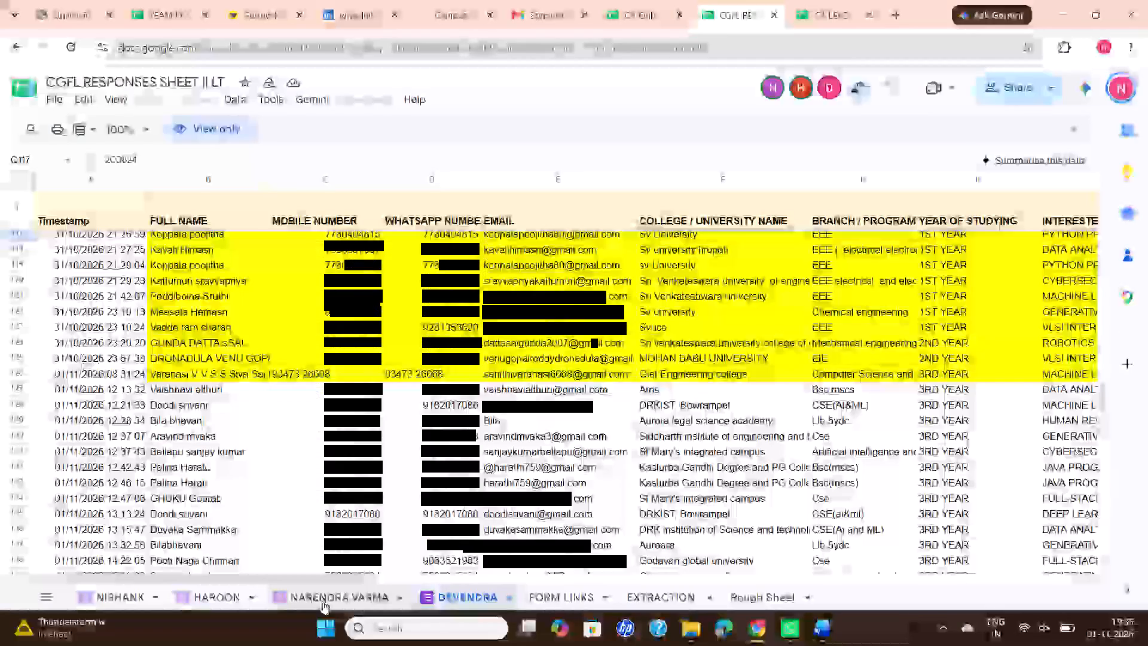
Open the HAROON responses sheet and examine its applicants' colleges, branches and years of studying.
{"action": "left_click", "coordinate": [323, 602]}
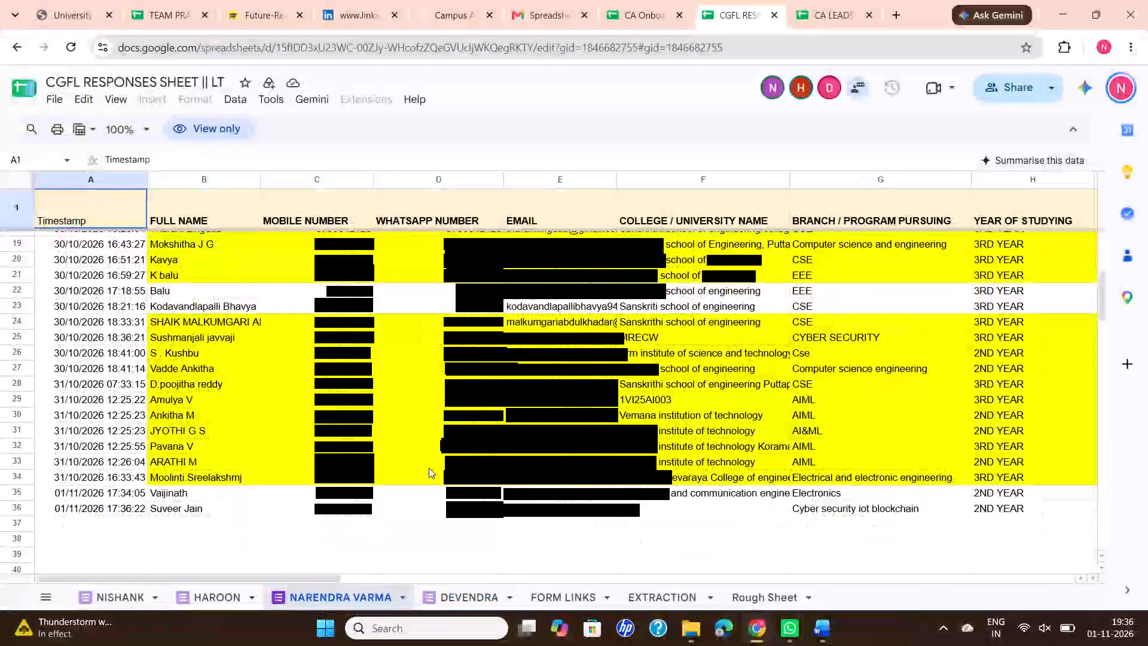
{"action": "left_click", "coordinate": [229, 595]}
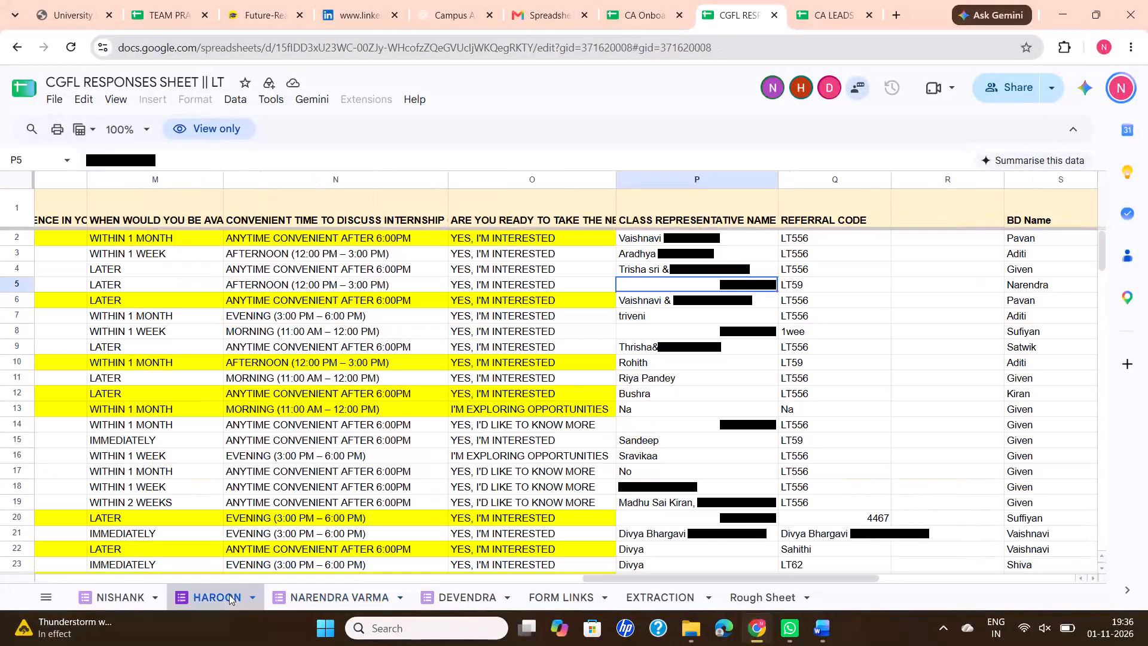
{"action": "scroll", "coordinate": [380, 486], "scroll_direction": "right", "scroll_amount": 8}
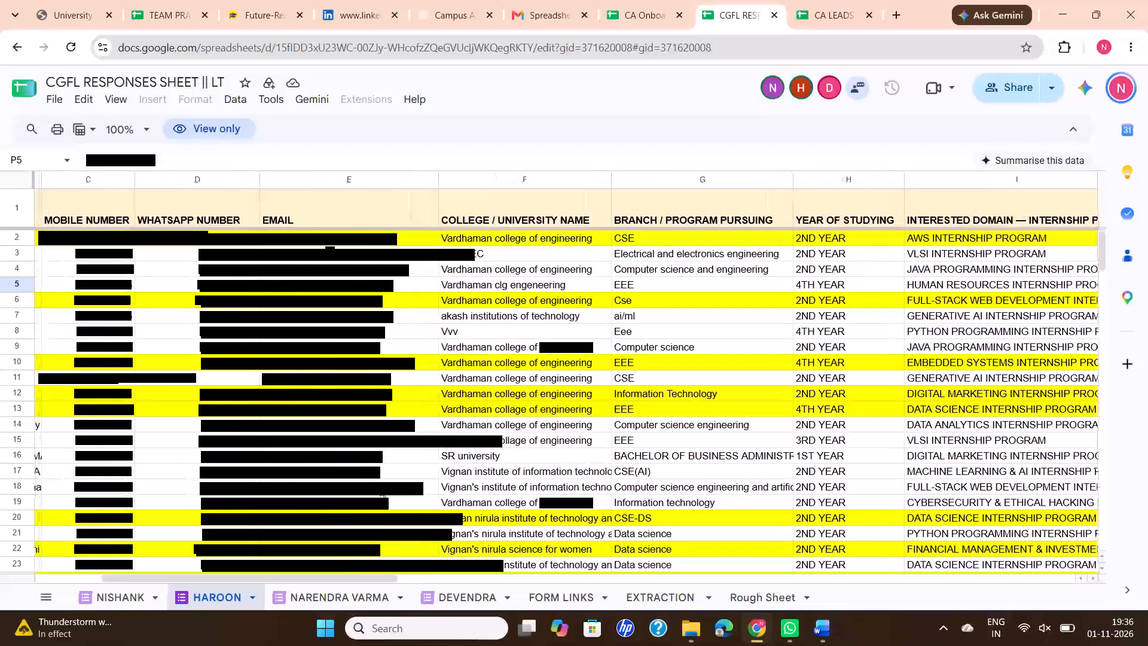
{"action": "scroll", "coordinate": [380, 486], "scroll_direction": "right", "scroll_amount": 6}
{"action": "scroll", "coordinate": [380, 486], "scroll_direction": "down", "scroll_amount": 1}
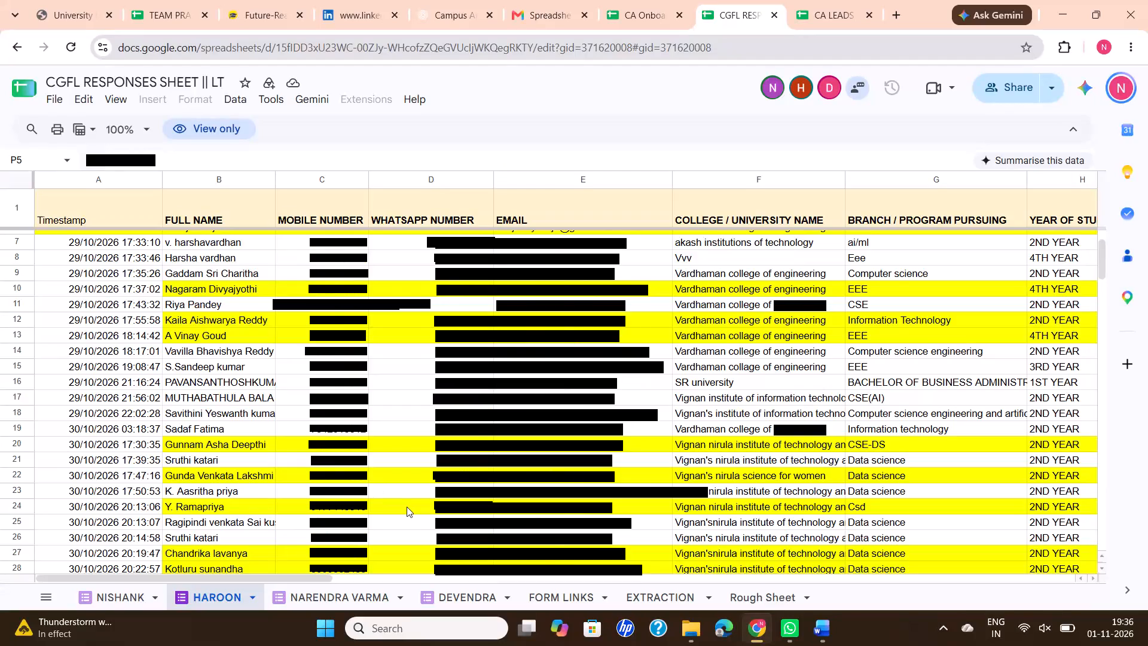
{"action": "scroll", "coordinate": [407, 507], "scroll_direction": "down", "scroll_amount": 1}
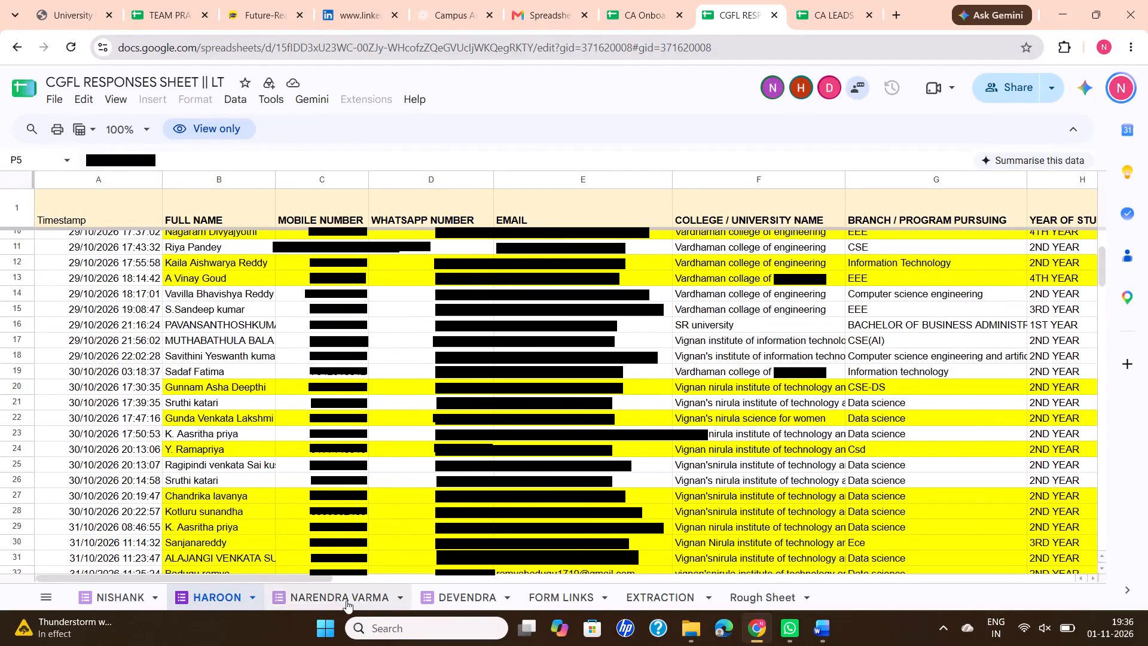
Switch to the NARENDRA responses sheet and examine the applicant details across its earliest and latest rows.
{"action": "left_click", "coordinate": [341, 600]}
{"action": "scroll", "coordinate": [649, 444], "scroll_direction": "down", "scroll_amount": 1}
{"action": "scroll", "coordinate": [649, 444], "scroll_direction": "right", "scroll_amount": 3}
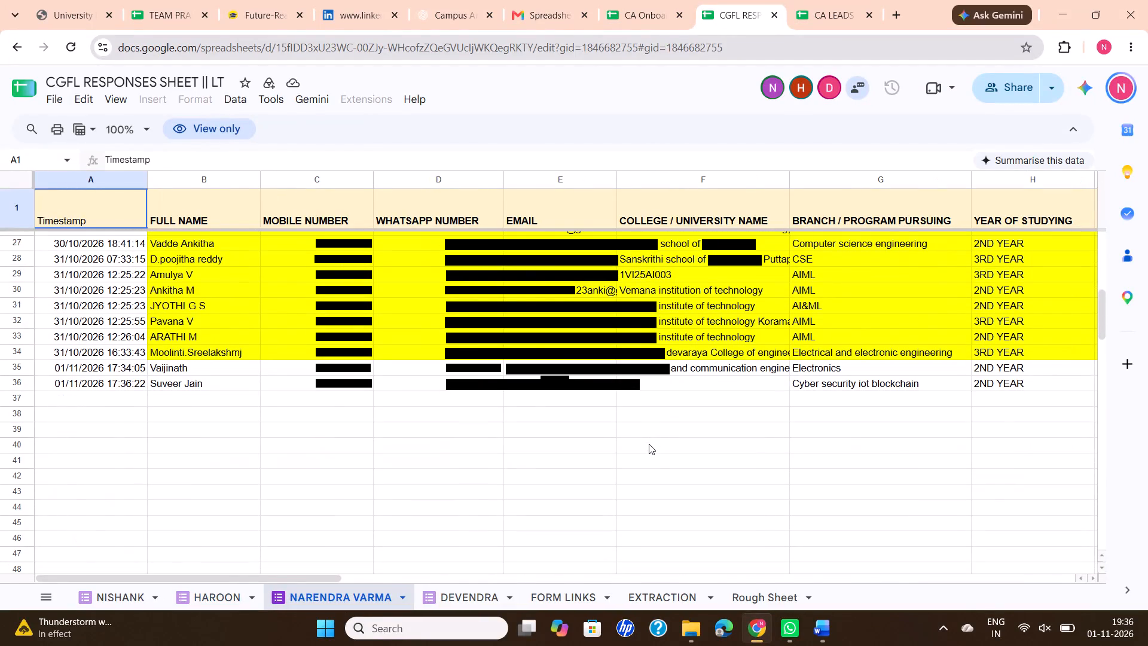
{"action": "scroll", "coordinate": [649, 444], "scroll_direction": "right", "scroll_amount": 5}
{"action": "scroll", "coordinate": [649, 444], "scroll_direction": "up", "scroll_amount": 9}
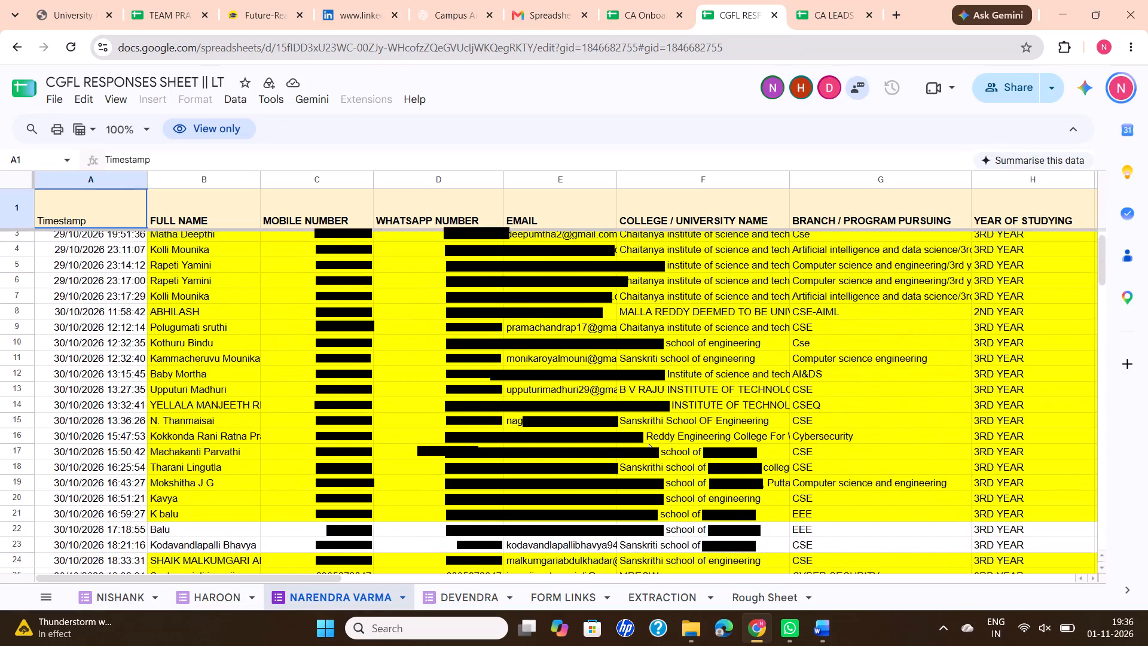
{"action": "scroll", "coordinate": [649, 444], "scroll_direction": "up", "scroll_amount": 2}
{"action": "scroll", "coordinate": [649, 444], "scroll_direction": "down", "scroll_amount": 2}
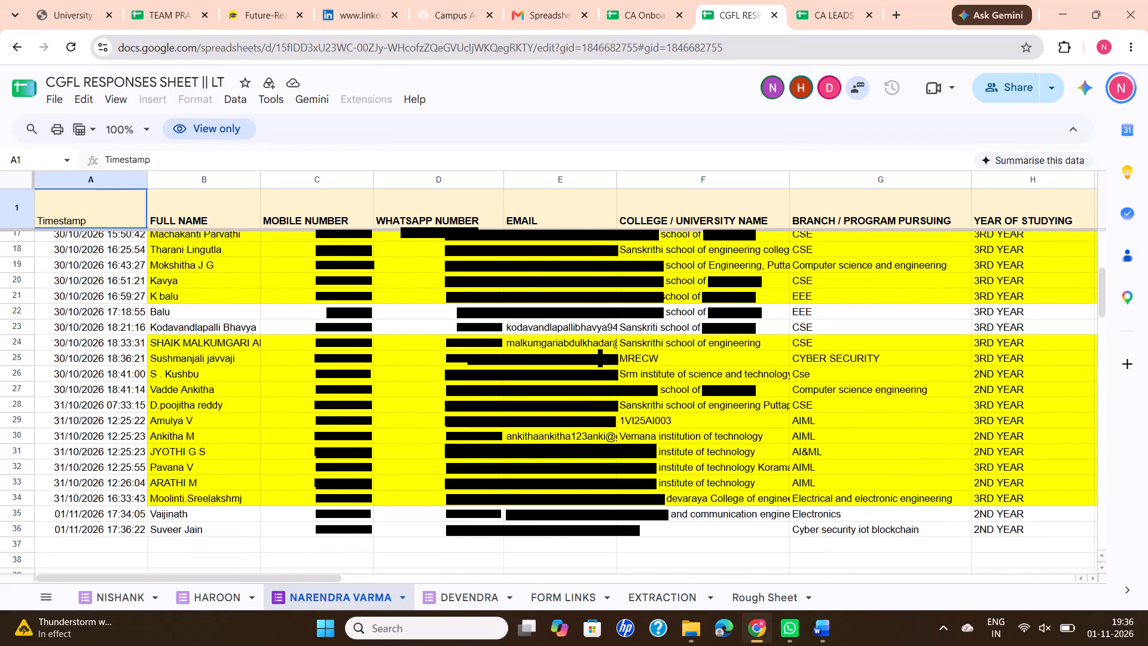
Examine the NARENDRA sheet's responses across the columns, including the branch in G31 and the college in F13.
{"action": "left_click", "coordinate": [649, 444]}
{"action": "scroll", "coordinate": [649, 444], "scroll_direction": "left", "scroll_amount": 2}
{"action": "left_click", "coordinate": [611, 454]}
{"action": "scroll", "coordinate": [611, 454], "scroll_direction": "left", "scroll_amount": 4}
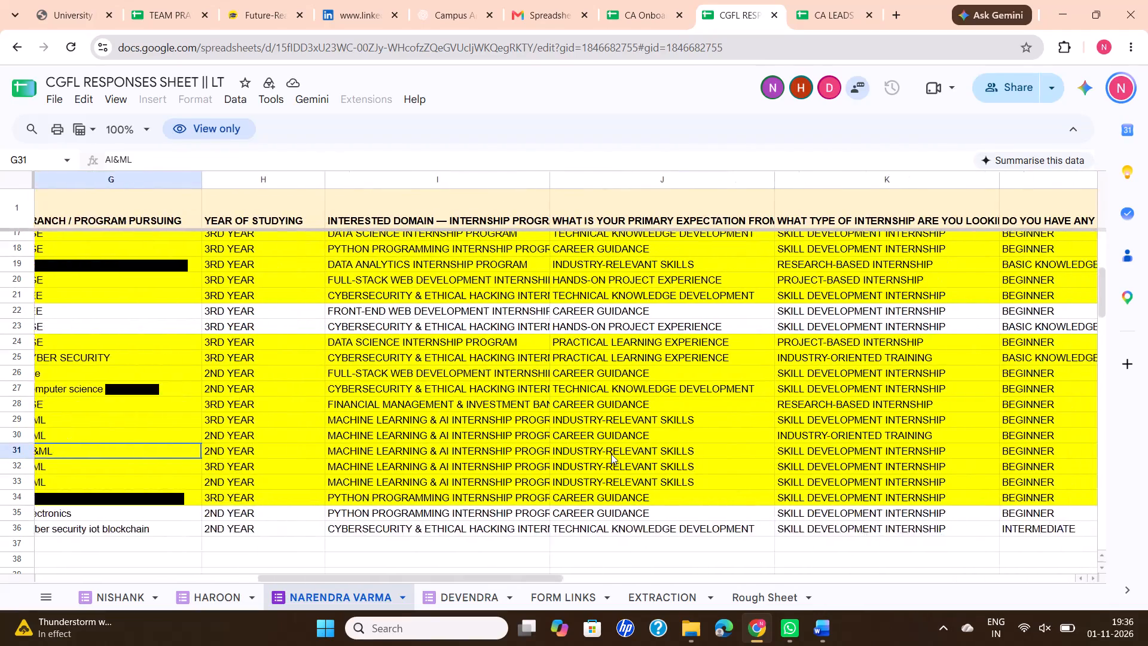
{"action": "scroll", "coordinate": [611, 454], "scroll_direction": "left", "scroll_amount": 2}
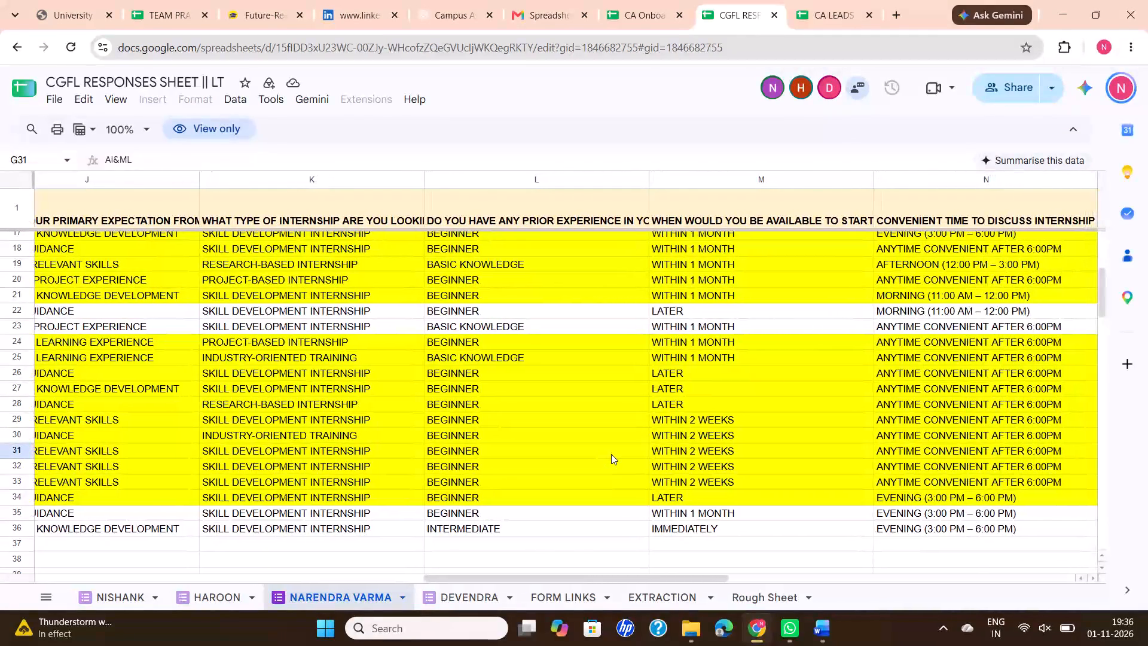
{"action": "scroll", "coordinate": [611, 454], "scroll_direction": "right", "scroll_amount": 7}
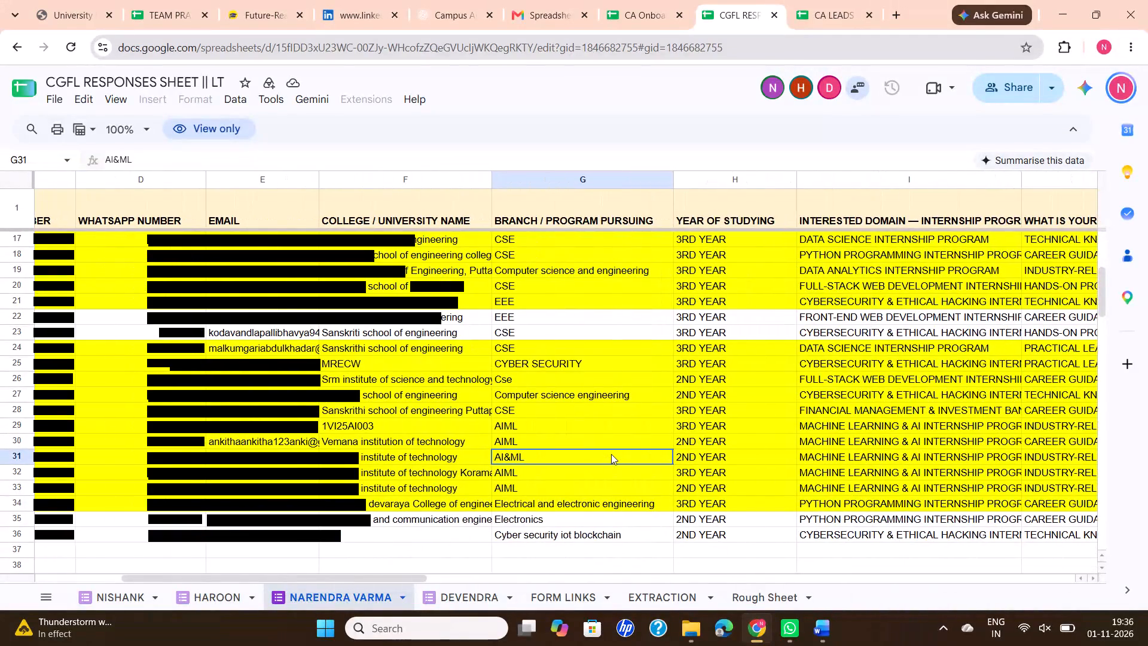
{"action": "scroll", "coordinate": [503, 445], "scroll_direction": "up", "scroll_amount": 2}
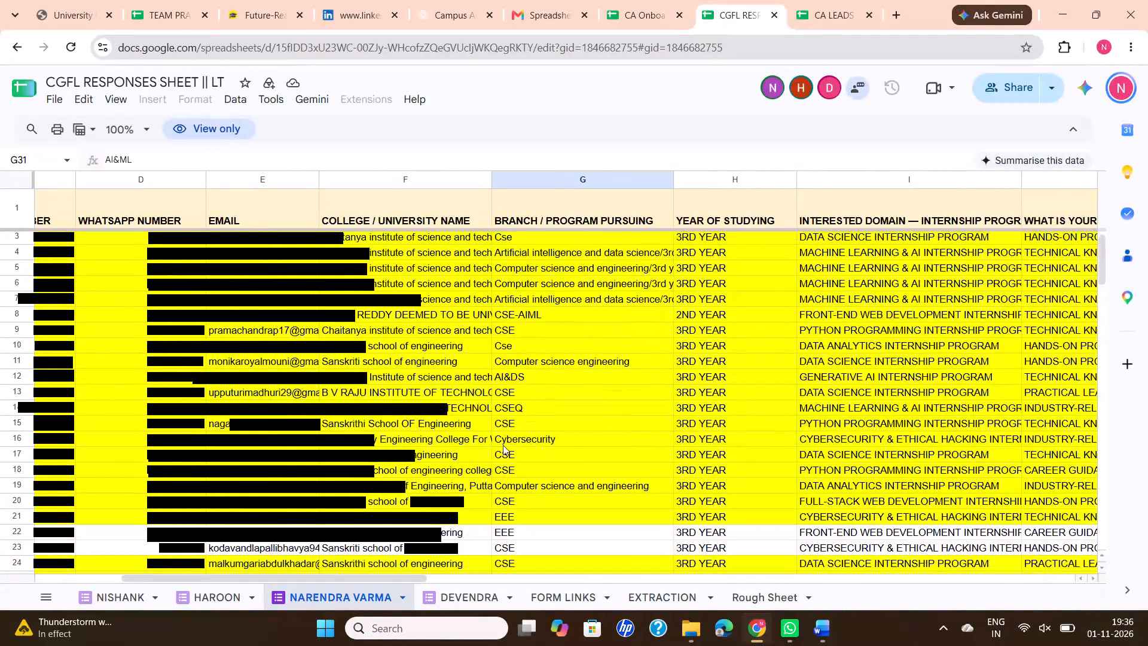
{"action": "scroll", "coordinate": [503, 445], "scroll_direction": "up", "scroll_amount": 3}
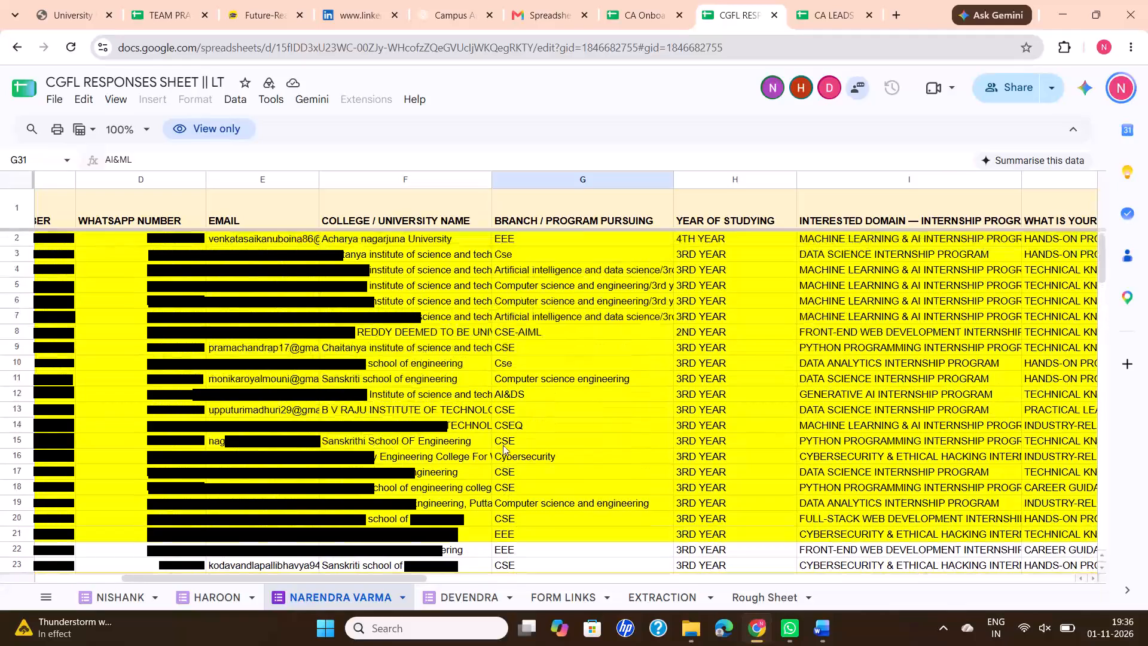
{"action": "left_click", "coordinate": [399, 412]}
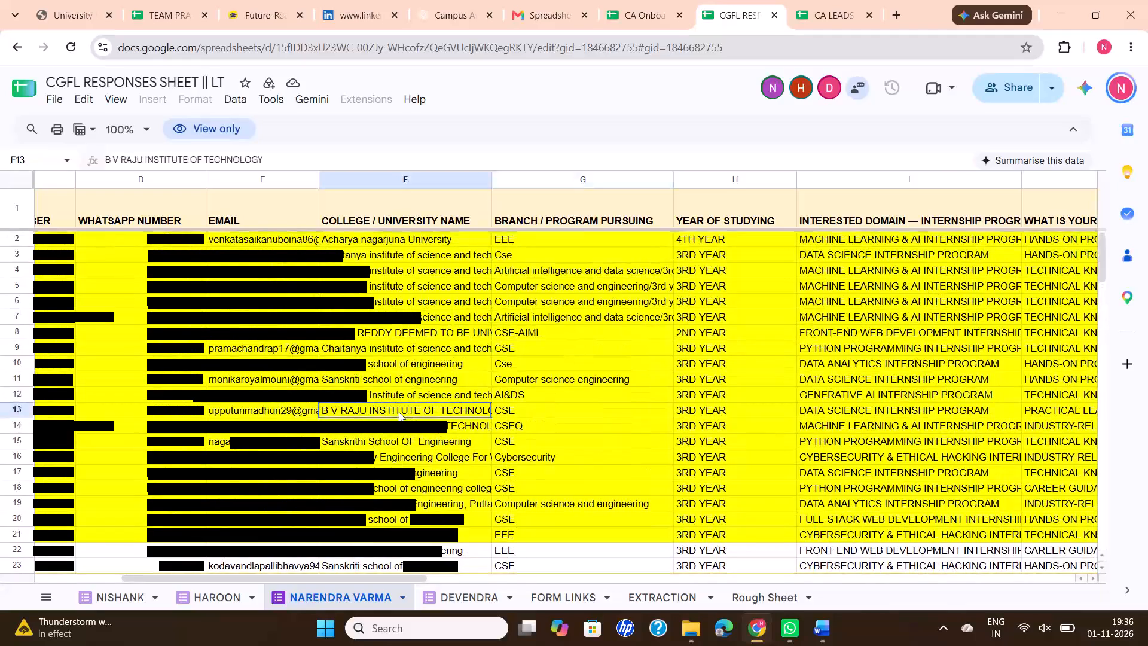
{"action": "scroll", "coordinate": [399, 412], "scroll_direction": "right", "scroll_amount": 4}
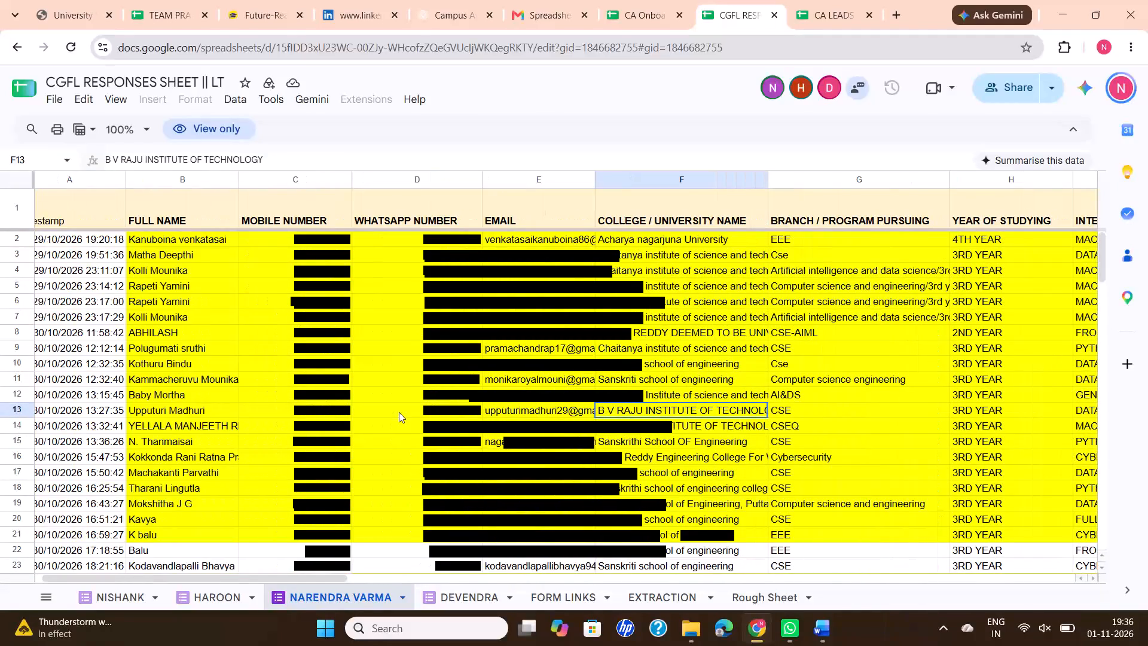
Check the class representative and referral code entries on the NARENDRA sheet down to the last response in row 36.
{"action": "scroll", "coordinate": [399, 412], "scroll_direction": "left", "scroll_amount": 10}
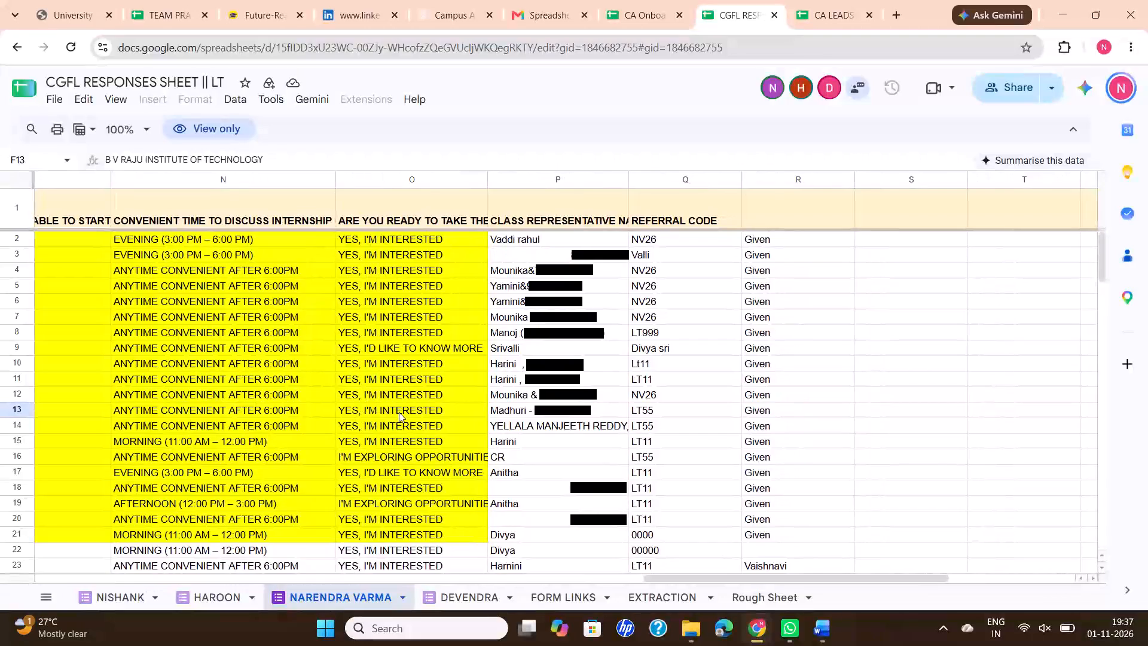
{"action": "left_click", "coordinate": [671, 445]}
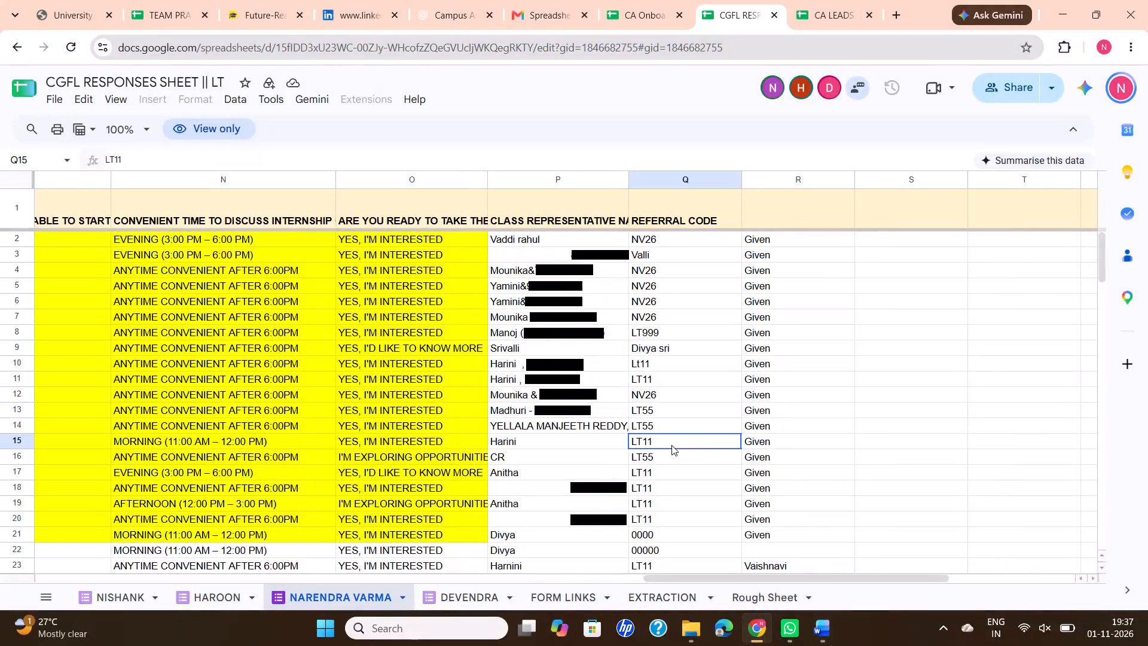
{"action": "left_click", "coordinate": [552, 461]}
{"action": "scroll", "coordinate": [552, 461], "scroll_direction": "down", "scroll_amount": 1}
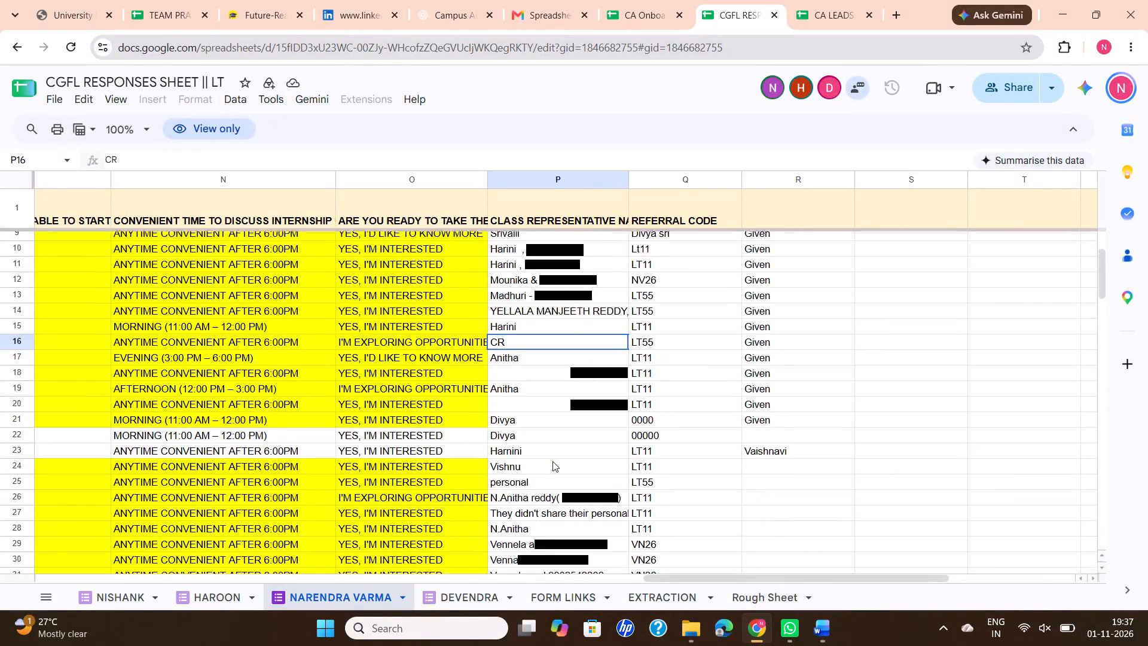
{"action": "scroll", "coordinate": [552, 461], "scroll_direction": "down", "scroll_amount": 2}
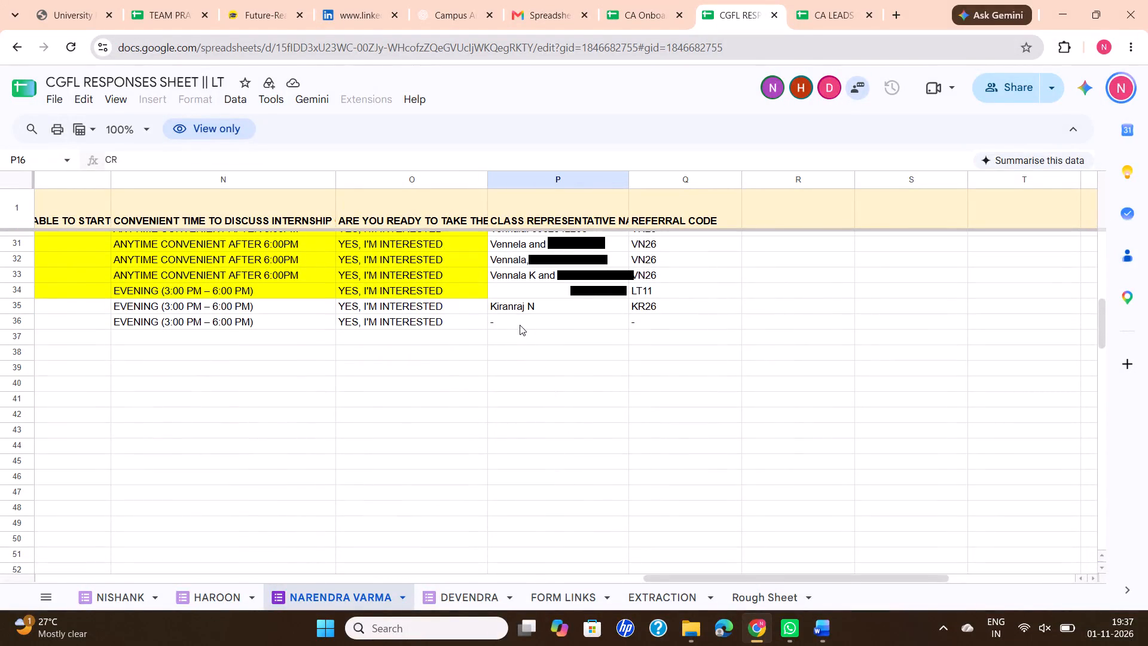
{"action": "left_click", "coordinate": [520, 325]}
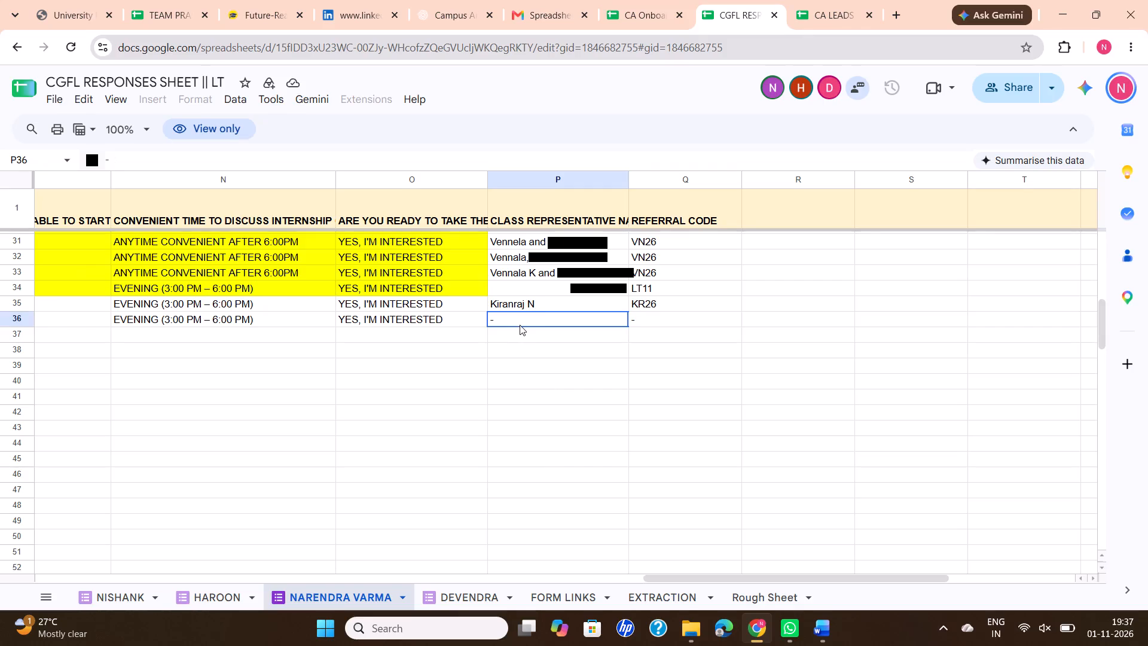
{"action": "left_click", "coordinate": [676, 327]}
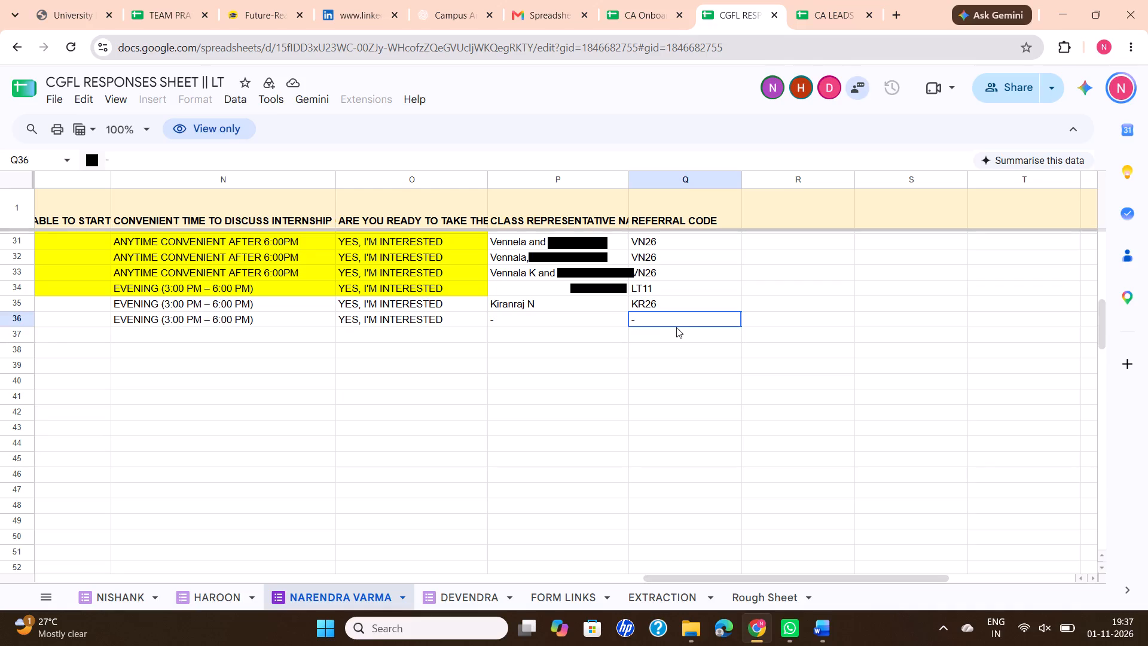
{"action": "left_click", "coordinate": [657, 330]}
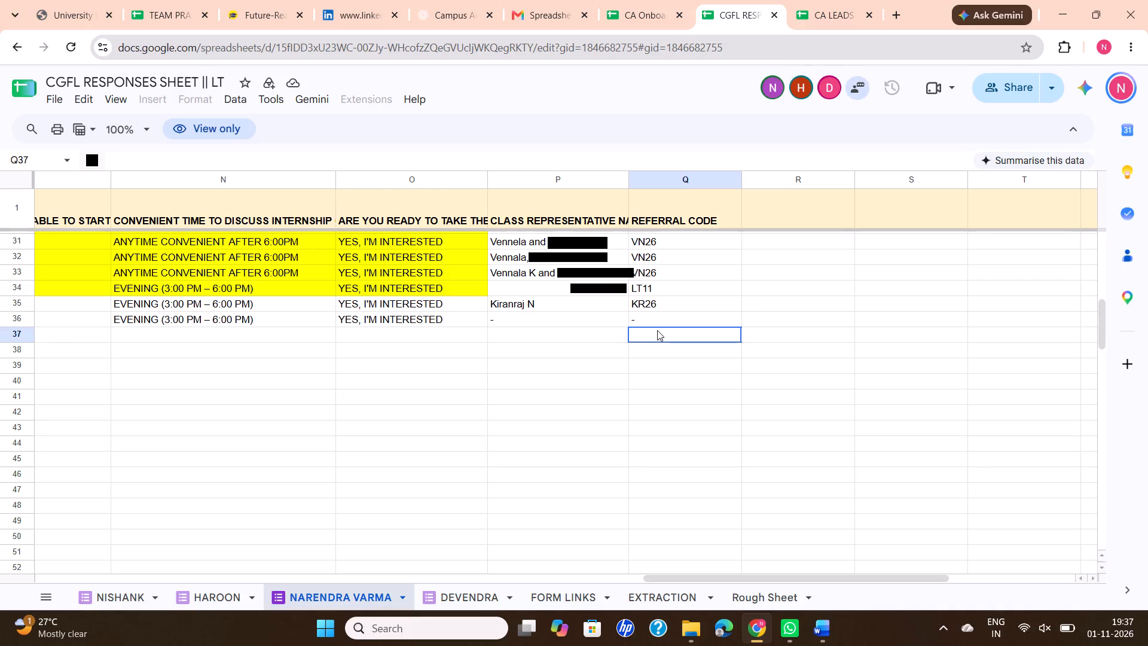
{"action": "left_click", "coordinate": [661, 321]}
Look back at the applicant details of the latest responses on the NARENDRA sheet.
{"action": "left_click", "coordinate": [450, 331]}
{"action": "scroll", "coordinate": [450, 331], "scroll_direction": "up", "scroll_amount": 1}
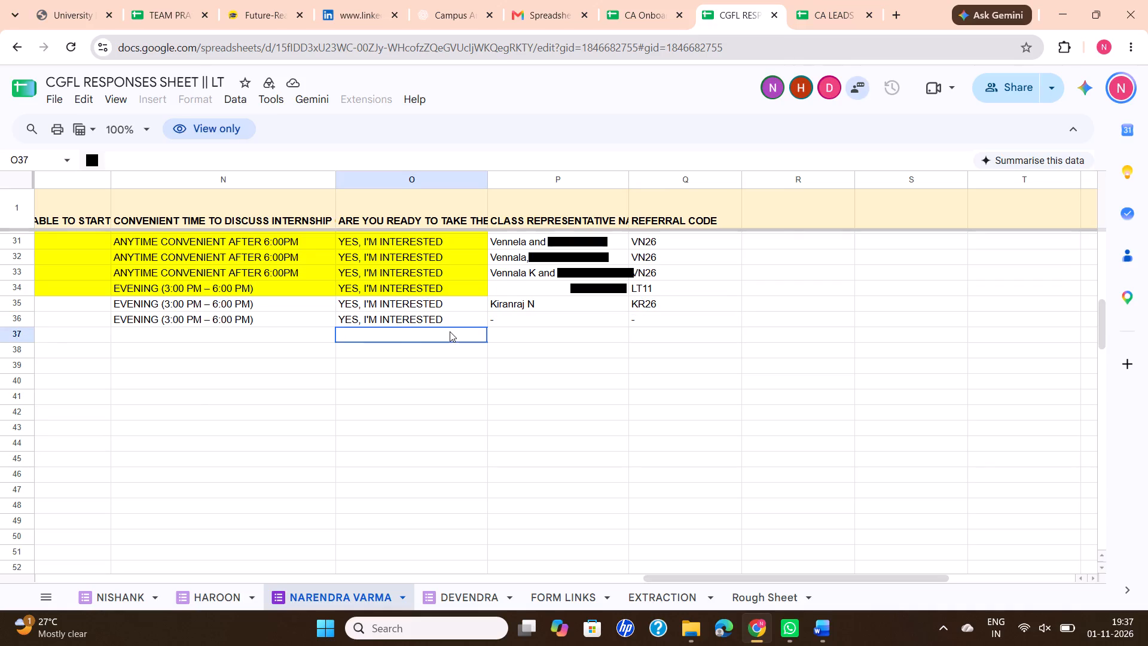
{"action": "scroll", "coordinate": [450, 331], "scroll_direction": "up", "scroll_amount": 1}
{"action": "scroll", "coordinate": [450, 331], "scroll_direction": "right", "scroll_amount": 15}
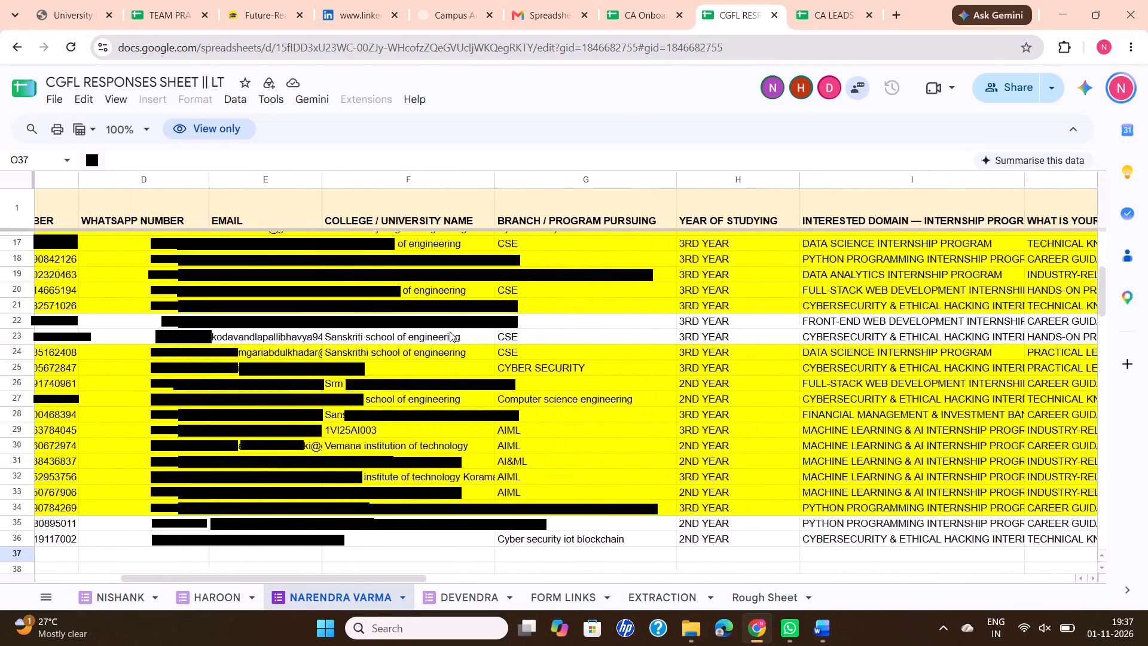
{"action": "scroll", "coordinate": [352, 415], "scroll_direction": "right", "scroll_amount": 4}
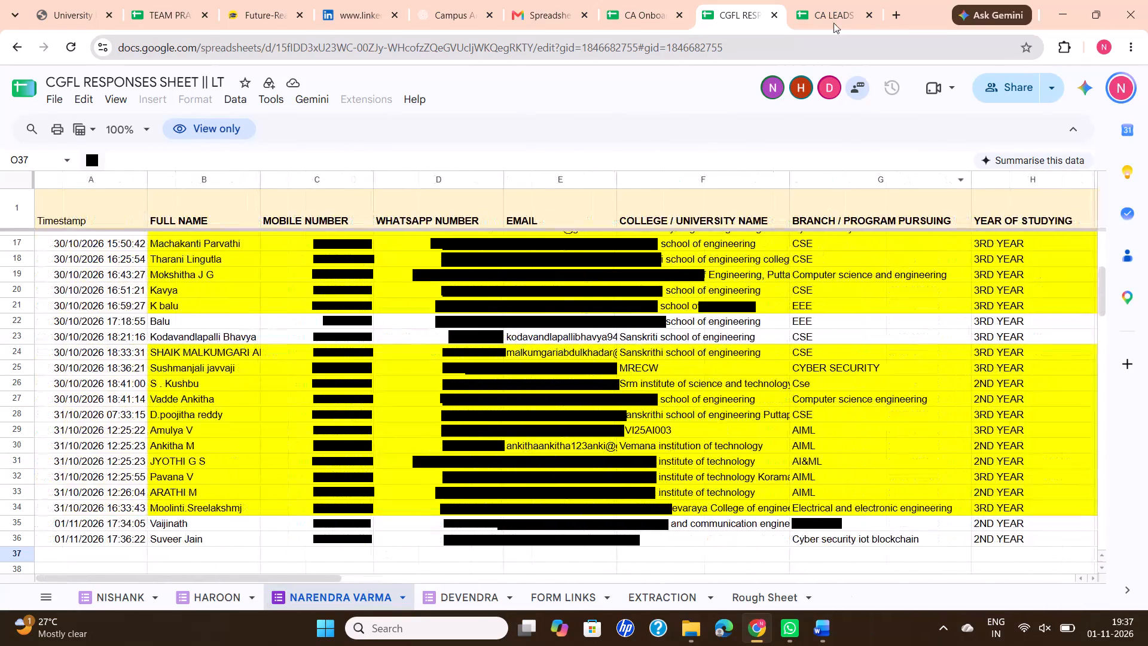
Switch to the CA LEADS spreadsheet and examine the call updates and follow-up notes in the NARENDRA sheet's first rows.
{"action": "left_click", "coordinate": [829, 0]}
{"action": "scroll", "coordinate": [509, 330], "scroll_direction": "down", "scroll_amount": 1}
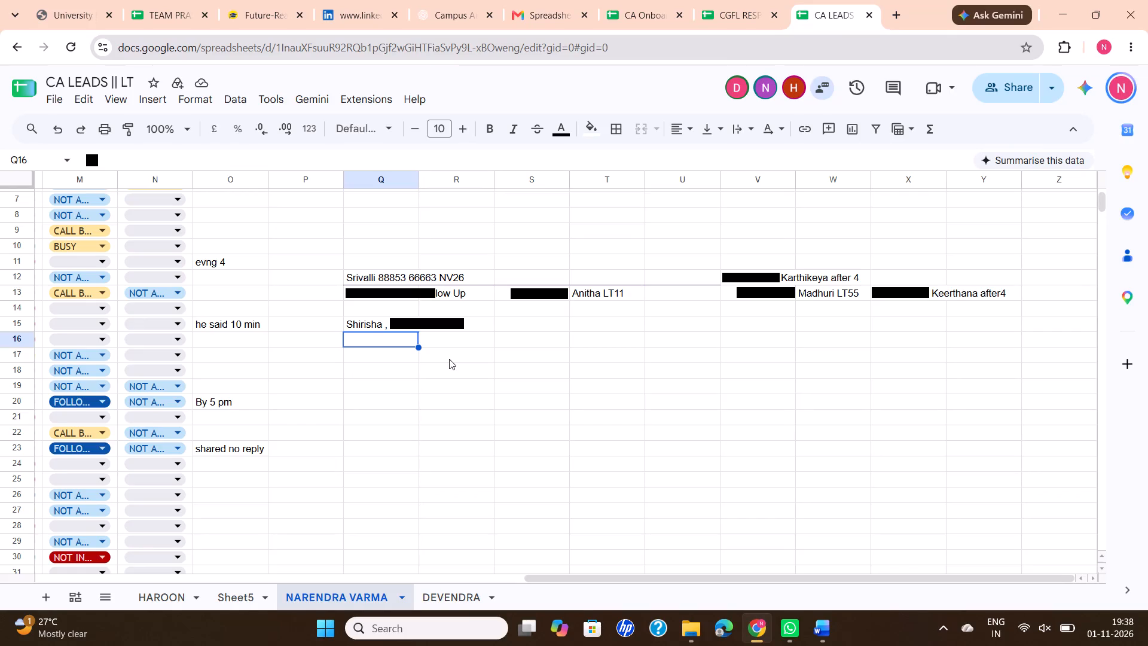
{"action": "left_click", "coordinate": [477, 345]}
{"action": "scroll", "coordinate": [477, 345], "scroll_direction": "right", "scroll_amount": 4}
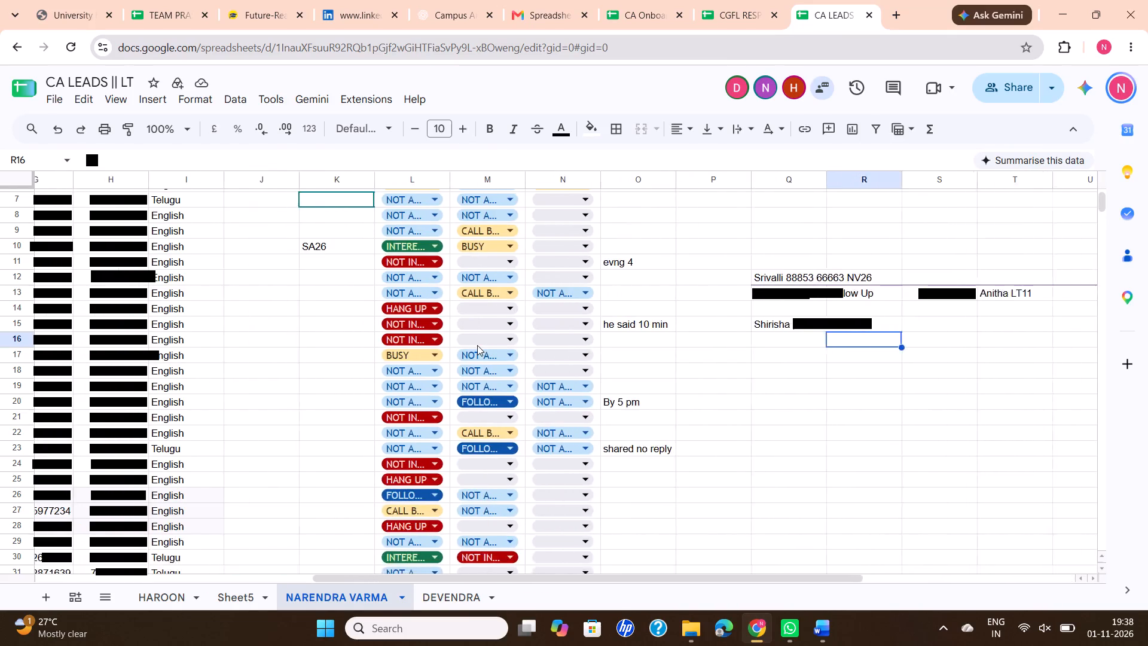
{"action": "scroll", "coordinate": [477, 345], "scroll_direction": "up", "scroll_amount": 1}
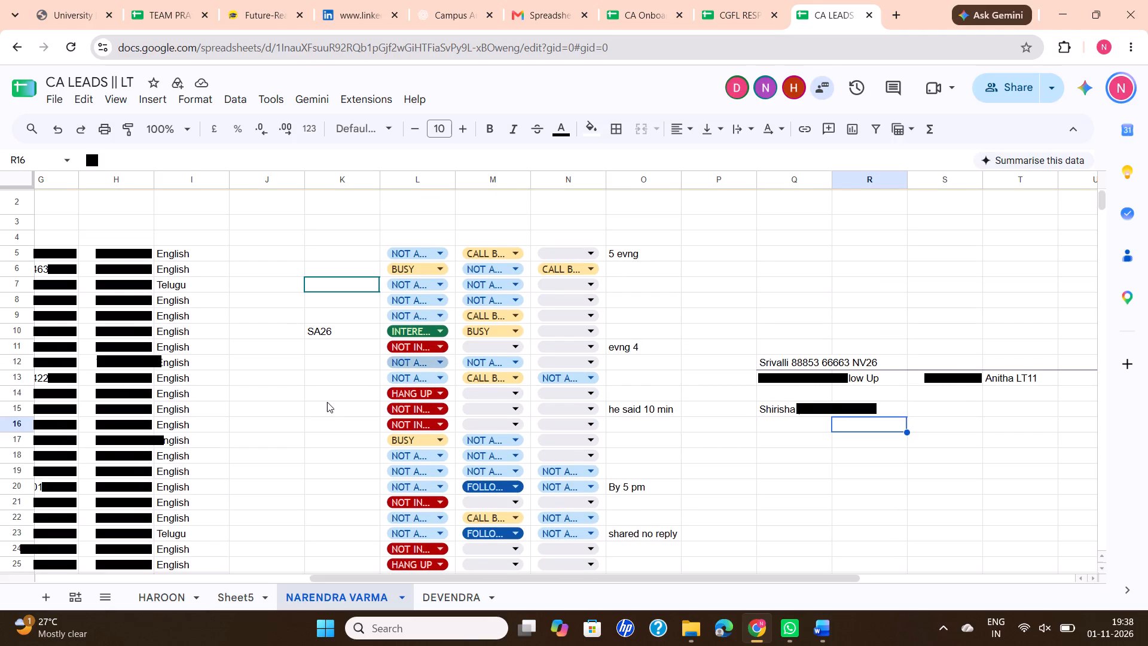
{"action": "left_click", "coordinate": [314, 411]}
{"action": "scroll", "coordinate": [314, 411], "scroll_direction": "right", "scroll_amount": 1}
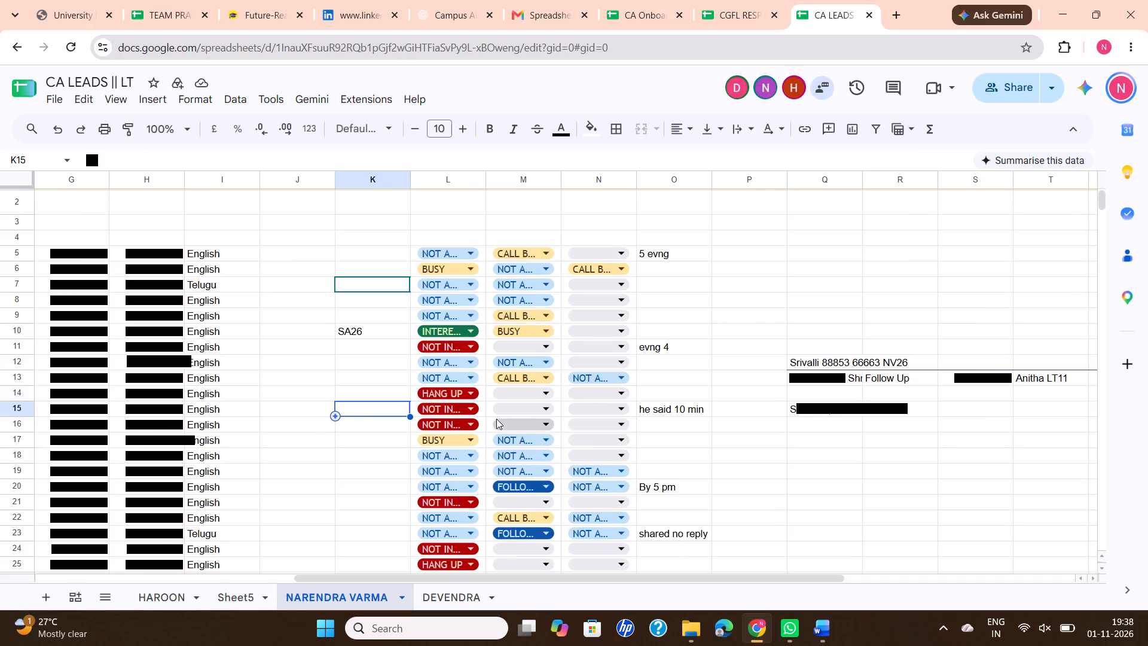
{"action": "left_click", "coordinate": [481, 410]}
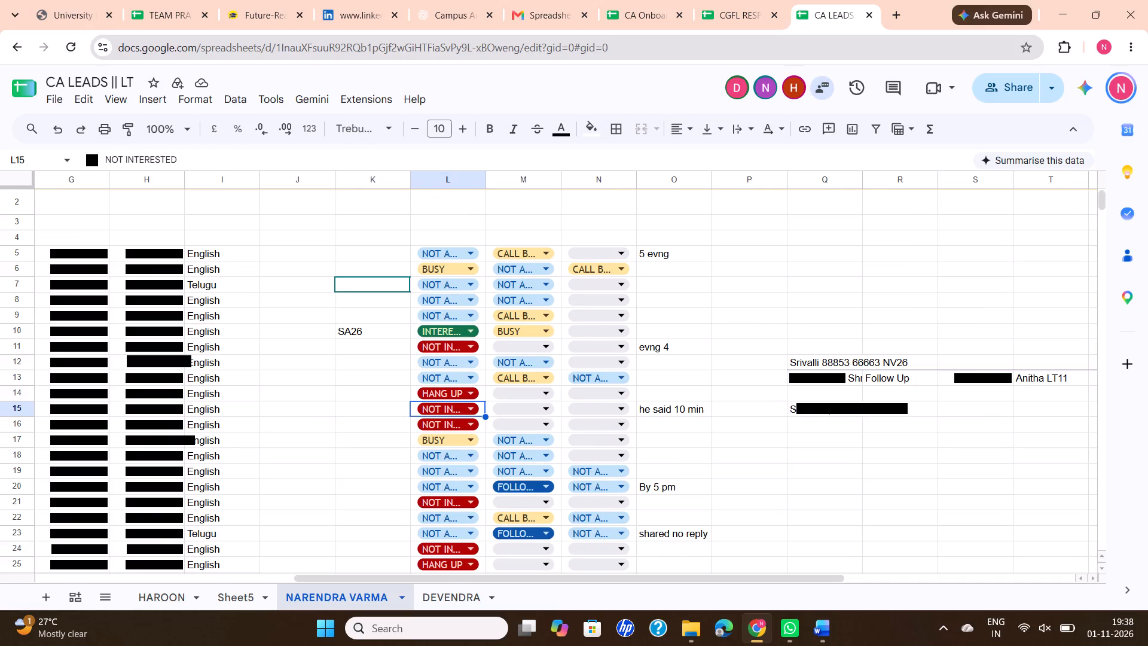
{"action": "left_click", "coordinate": [377, 418]}
{"action": "scroll", "coordinate": [377, 418], "scroll_direction": "up", "scroll_amount": 3}
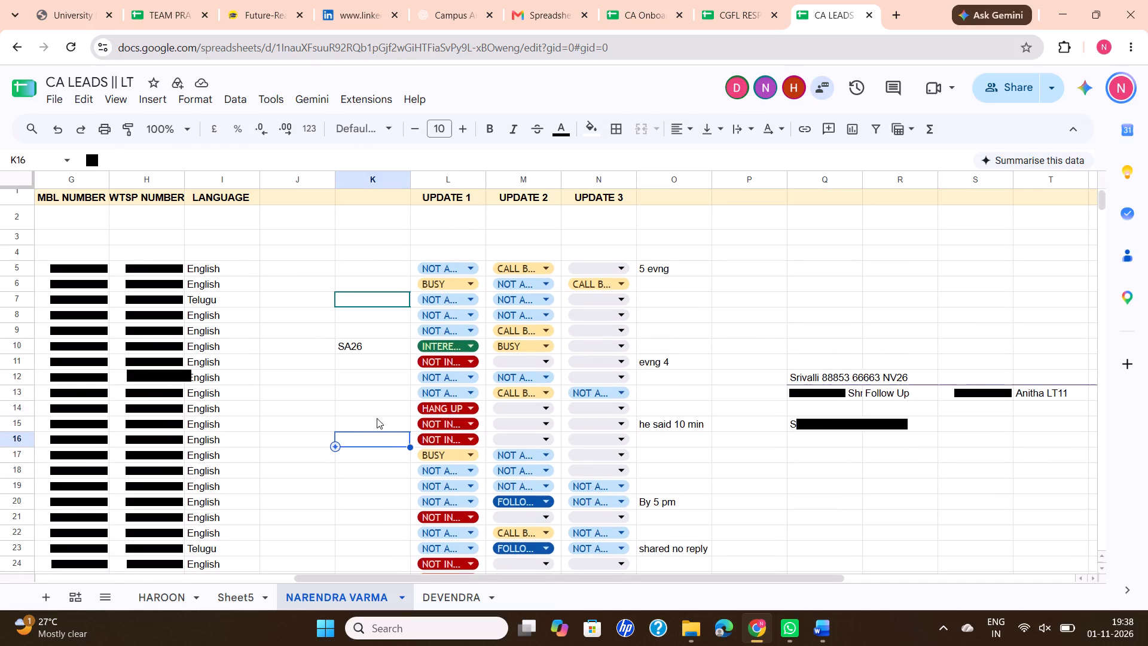
Review the referral codes, call statuses and remarks down the NARENDRA leads sheet to its last filled row, 255.
{"action": "scroll", "coordinate": [377, 418], "scroll_direction": "down", "scroll_amount": 4}
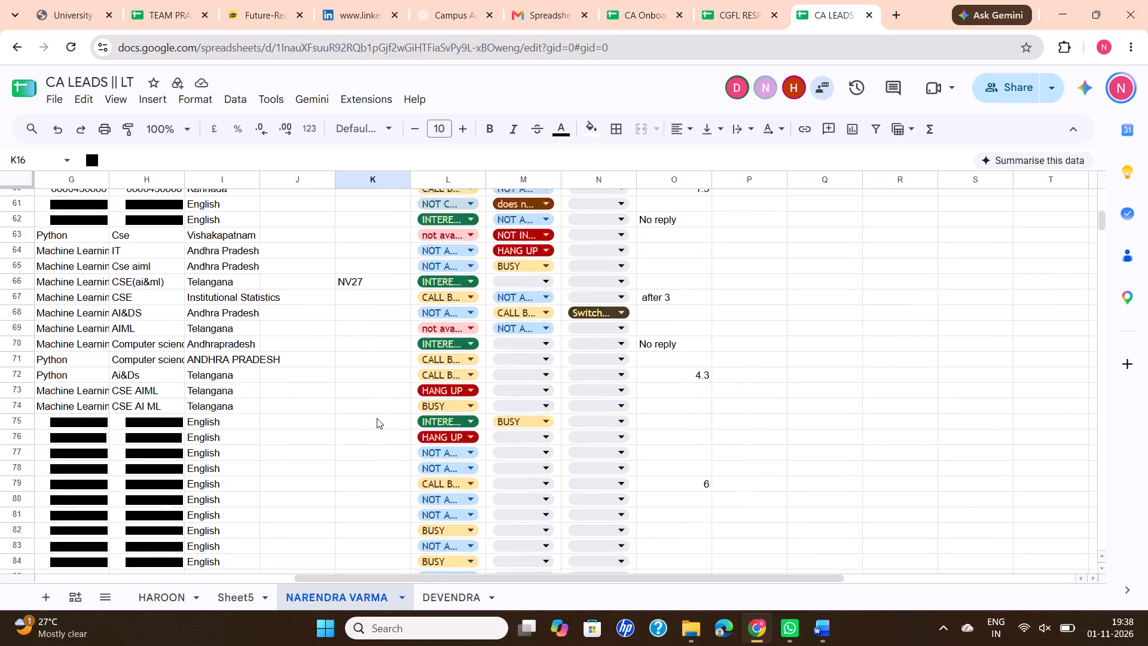
{"action": "scroll", "coordinate": [377, 418], "scroll_direction": "down", "scroll_amount": 4}
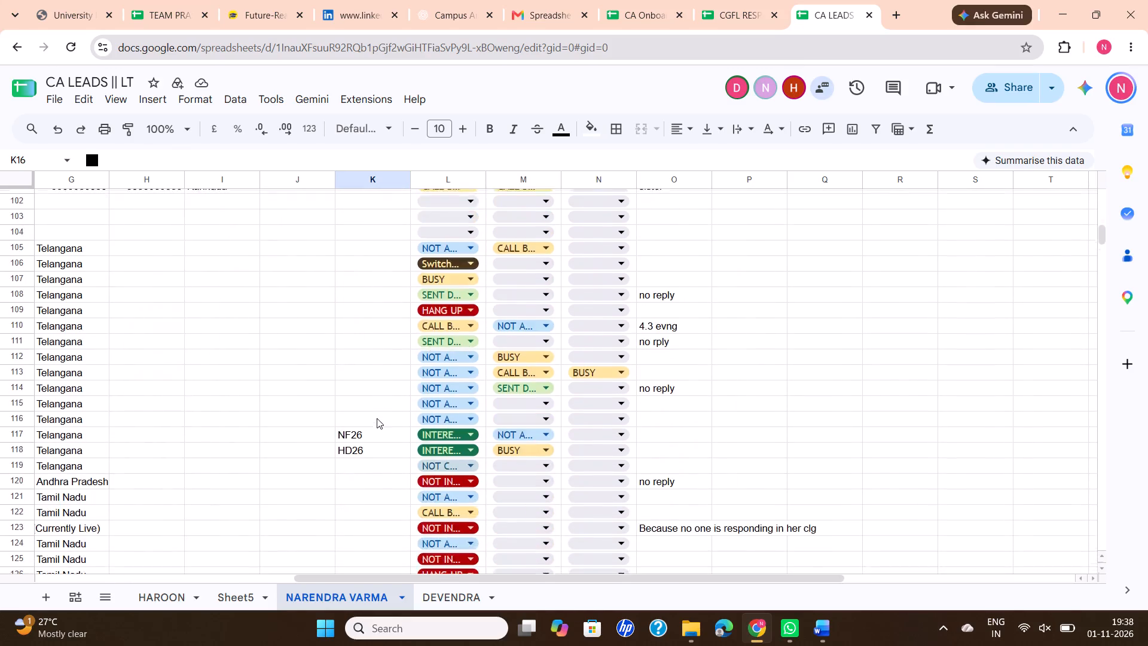
{"action": "scroll", "coordinate": [377, 418], "scroll_direction": "down", "scroll_amount": 4}
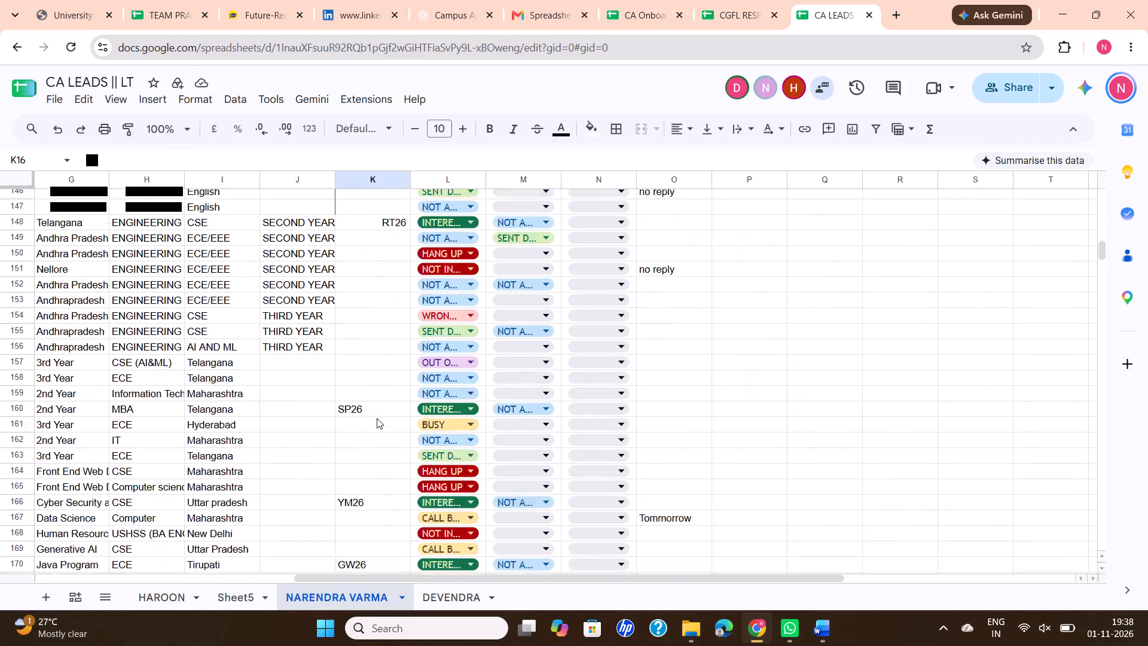
{"action": "scroll", "coordinate": [377, 418], "scroll_direction": "down", "scroll_amount": 4}
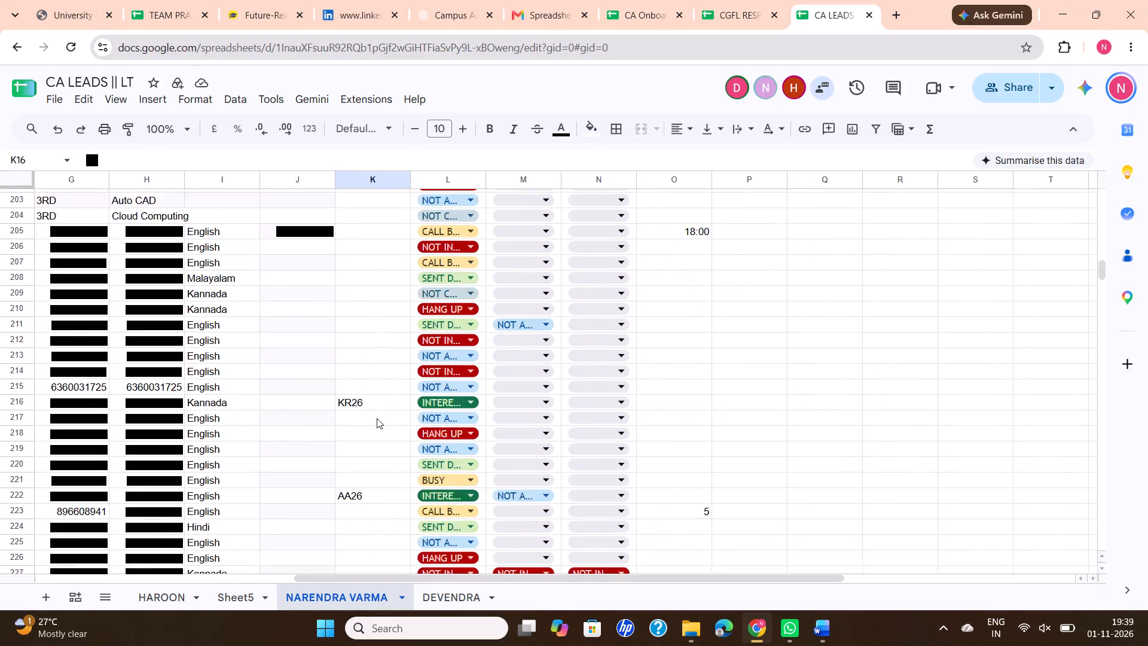
{"action": "scroll", "coordinate": [377, 418], "scroll_direction": "down", "scroll_amount": 4}
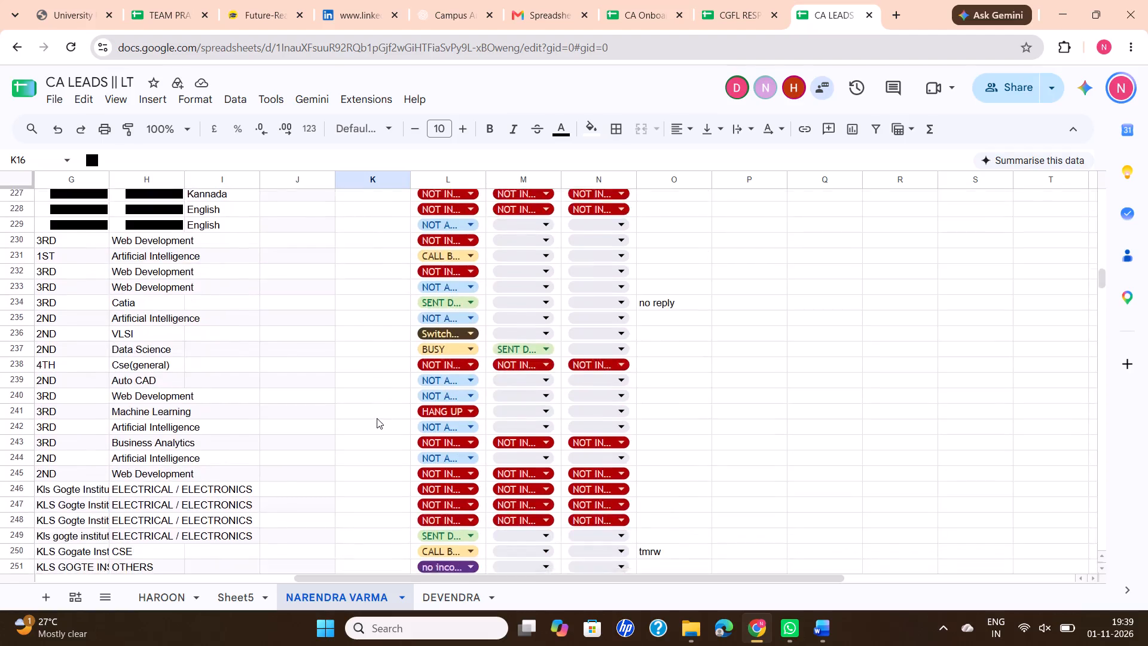
{"action": "scroll", "coordinate": [377, 418], "scroll_direction": "down", "scroll_amount": 2}
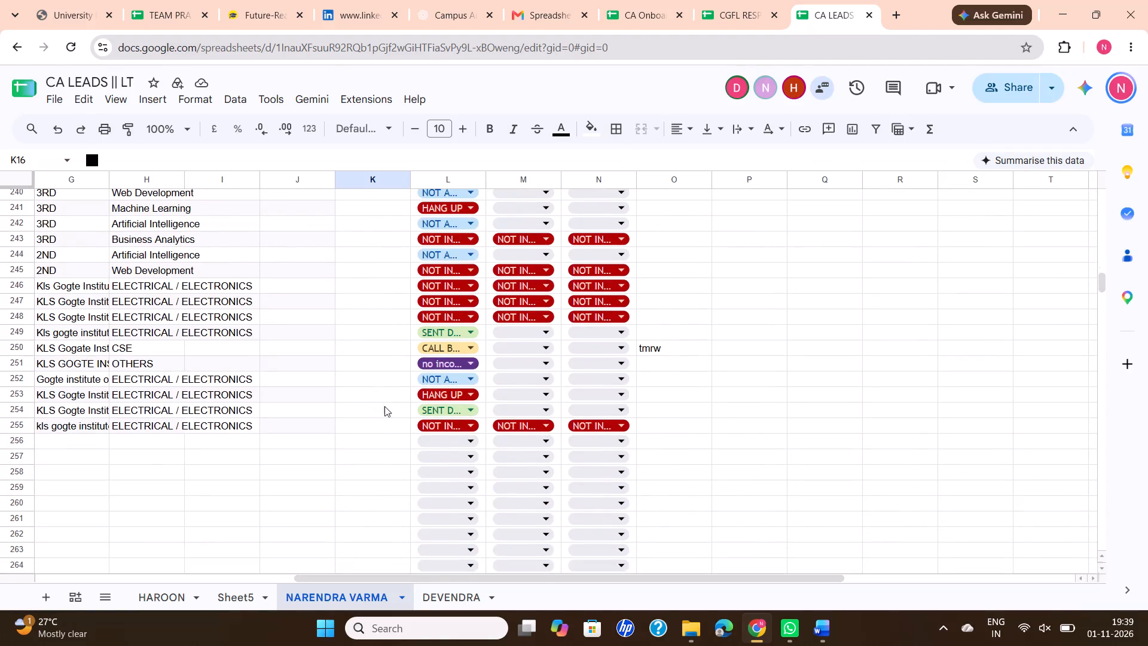
Check the contact and college details of the last leads in rows 246 to 255 against their call updates.
{"action": "left_click", "coordinate": [387, 402]}
{"action": "left_click", "coordinate": [381, 408]}
{"action": "scroll", "coordinate": [381, 408], "scroll_direction": "right", "scroll_amount": 9}
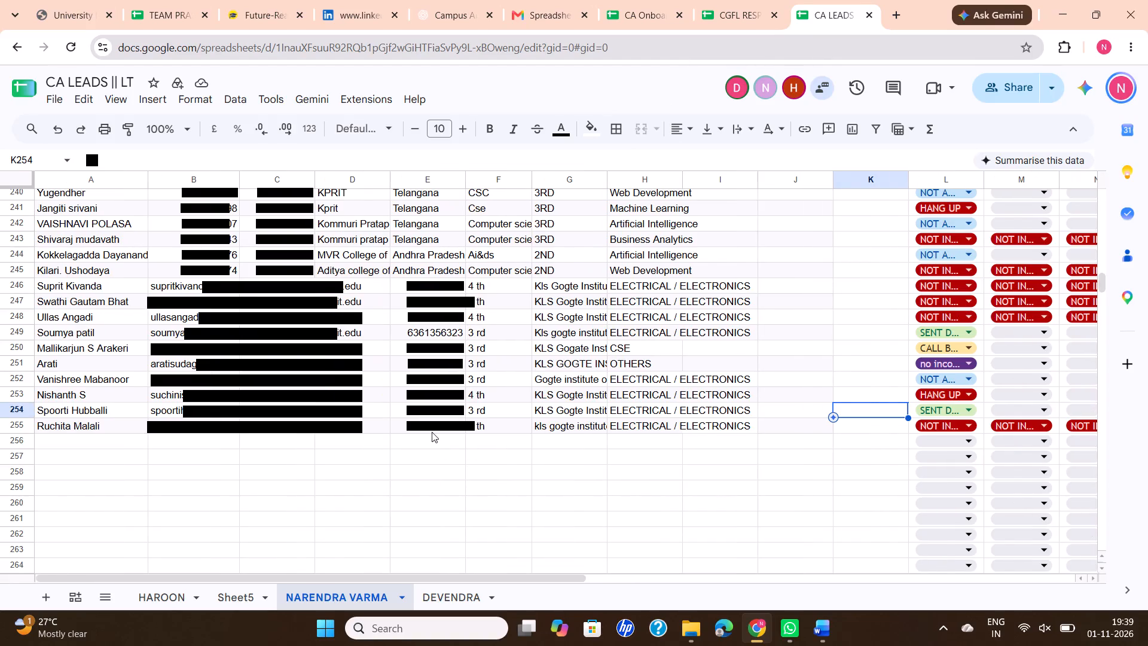
{"action": "scroll", "coordinate": [432, 432], "scroll_direction": "up", "scroll_amount": 1}
{"action": "scroll", "coordinate": [642, 449], "scroll_direction": "left", "scroll_amount": 3}
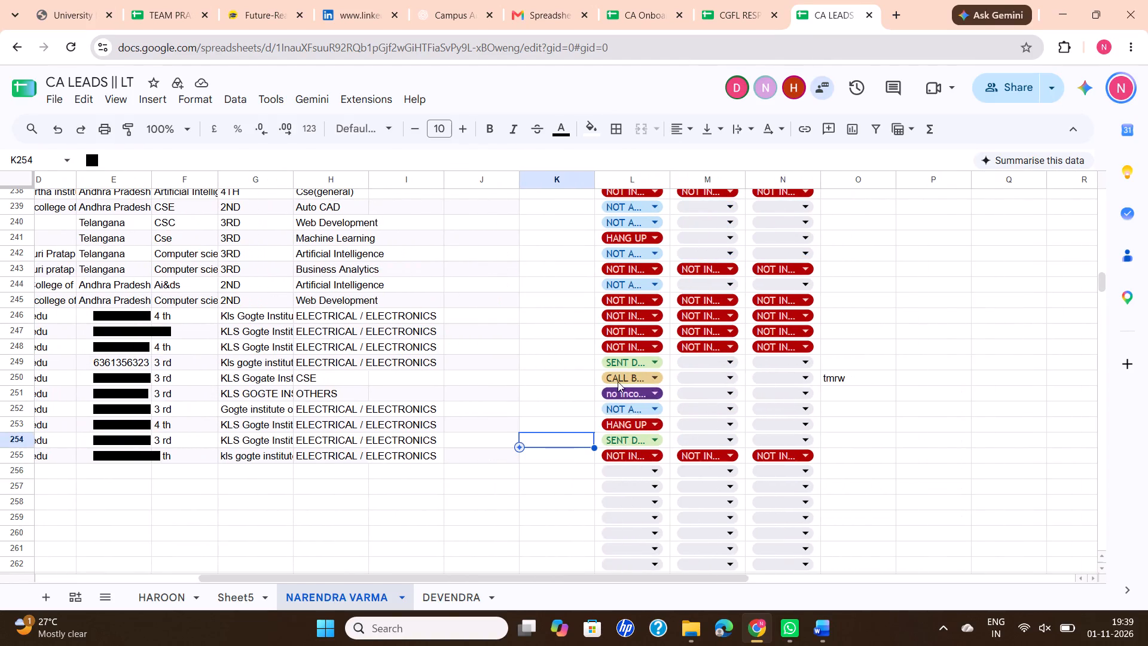
{"action": "left_click", "coordinate": [570, 394]}
{"action": "scroll", "coordinate": [570, 394], "scroll_direction": "right", "scroll_amount": 8}
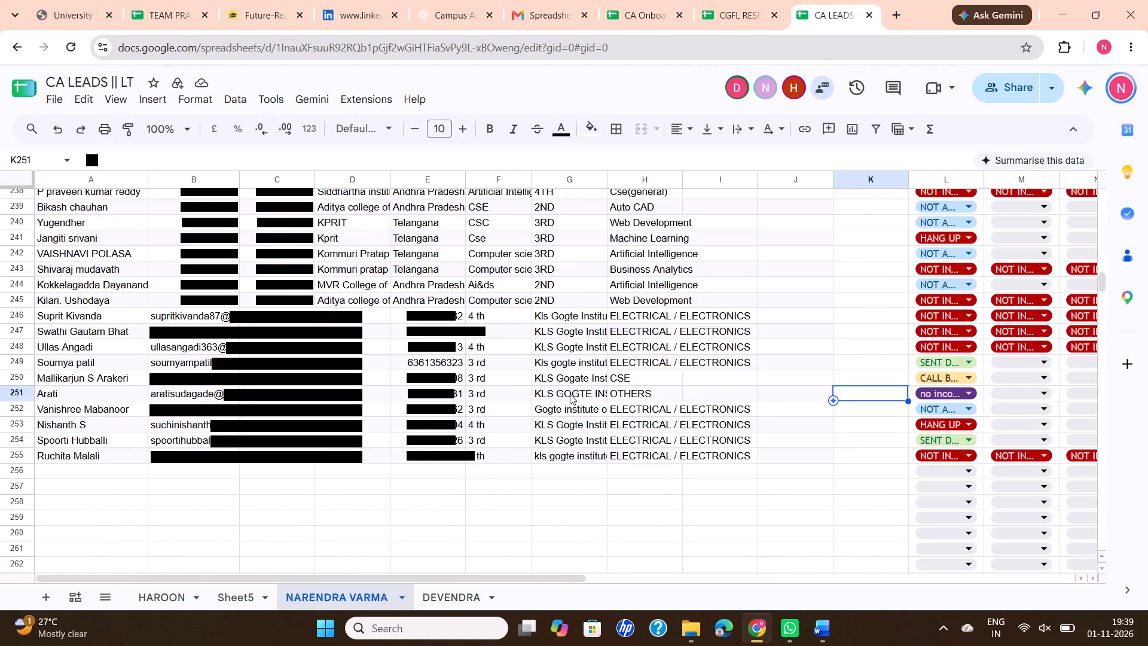
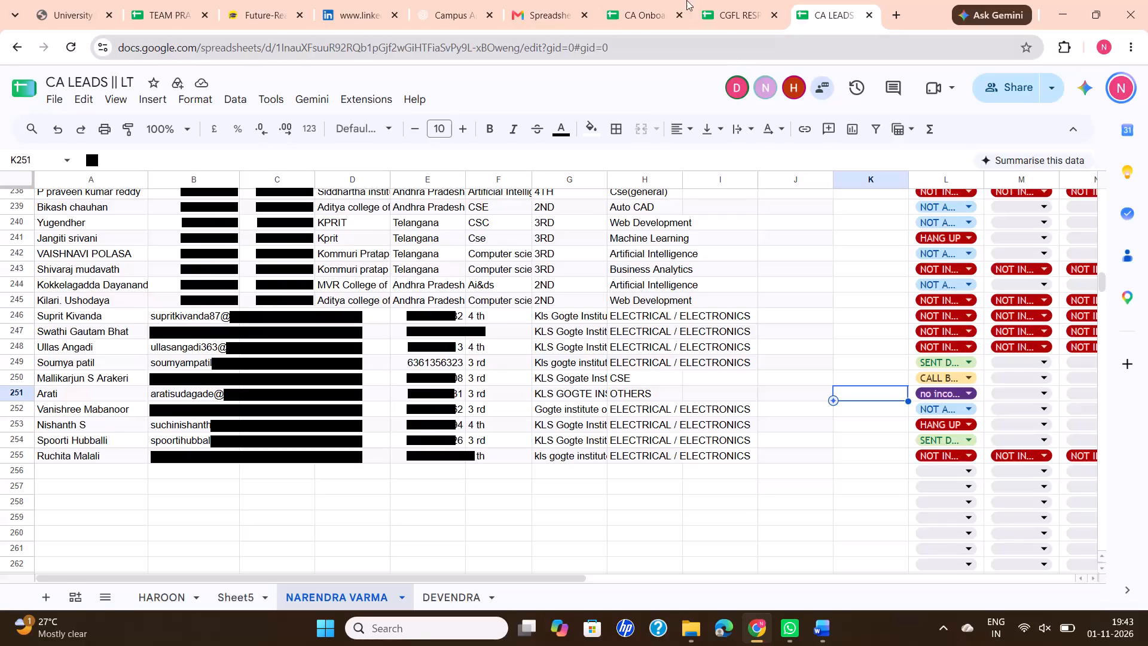
Switch to the CGFL responses spreadsheet and review the applicants and colleges on the HAROON sheet down to its latest responses.
{"action": "left_click", "coordinate": [735, 10]}
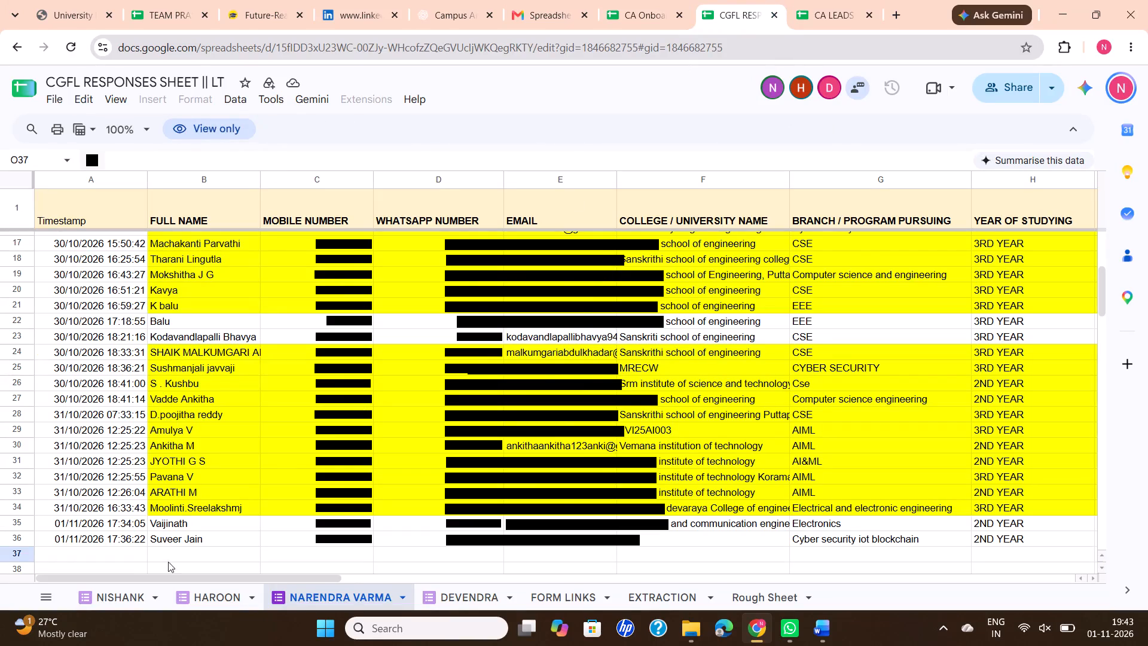
{"action": "left_click", "coordinate": [198, 589]}
{"action": "scroll", "coordinate": [257, 452], "scroll_direction": "up", "scroll_amount": 5}
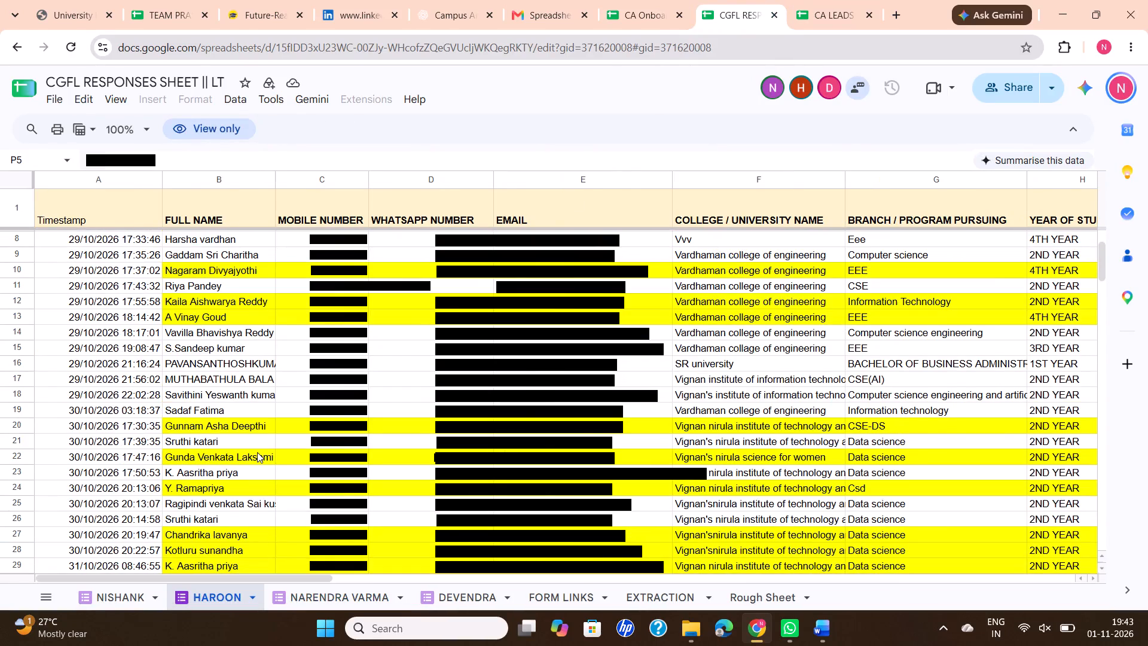
{"action": "scroll", "coordinate": [257, 452], "scroll_direction": "down", "scroll_amount": 1}
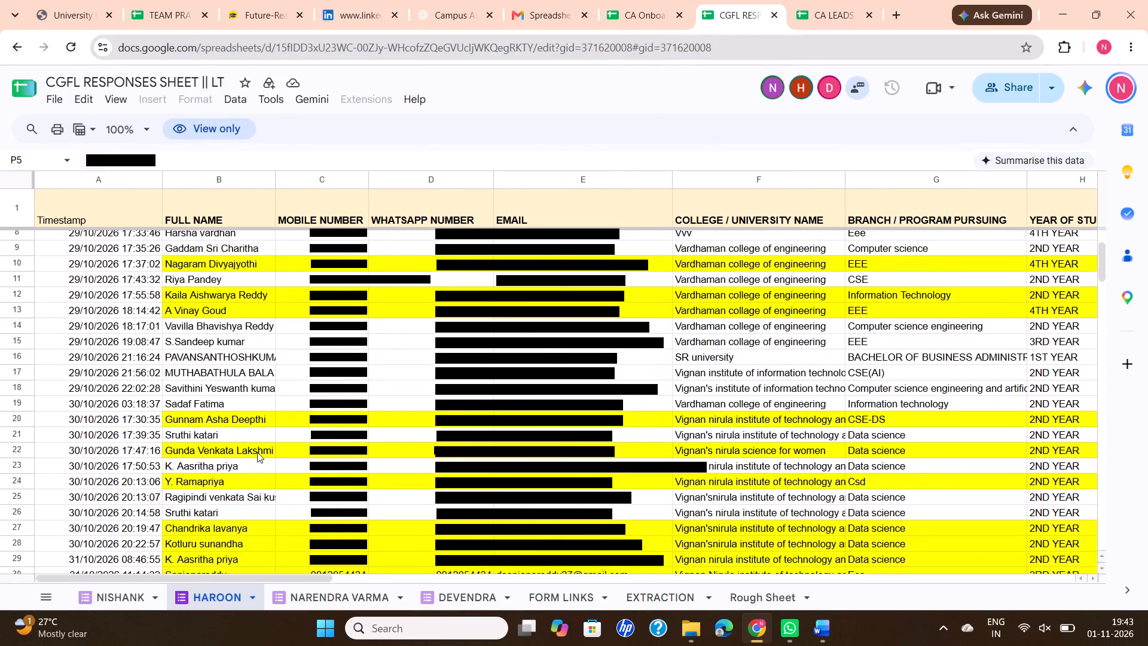
{"action": "scroll", "coordinate": [257, 452], "scroll_direction": "down", "scroll_amount": 3}
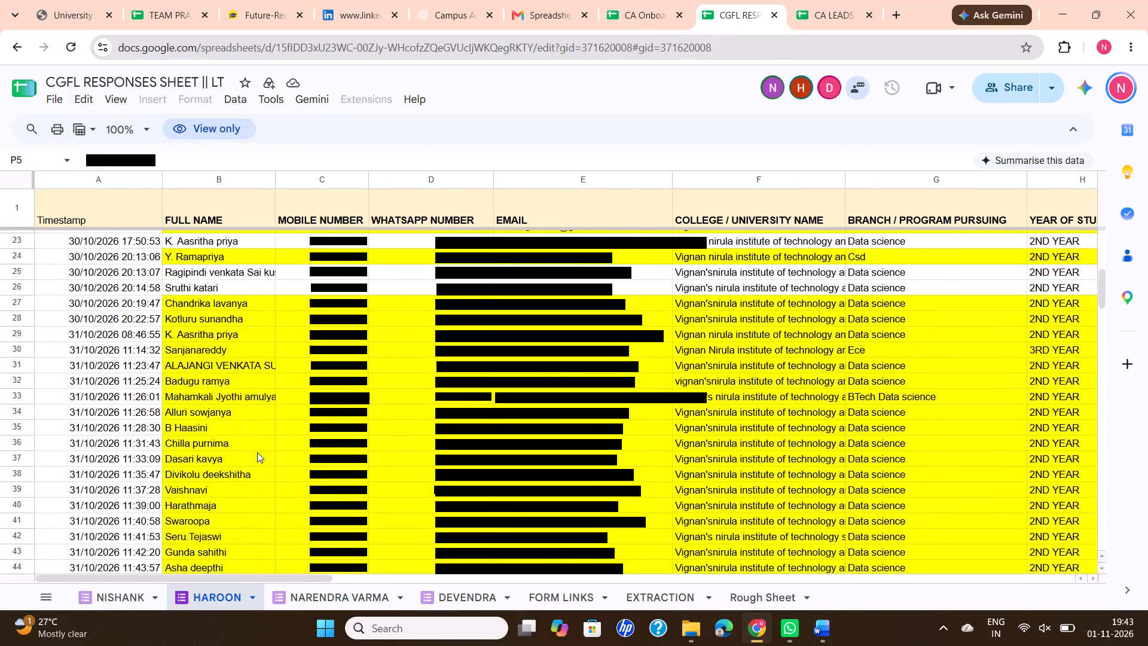
{"action": "scroll", "coordinate": [257, 452], "scroll_direction": "down", "scroll_amount": 2}
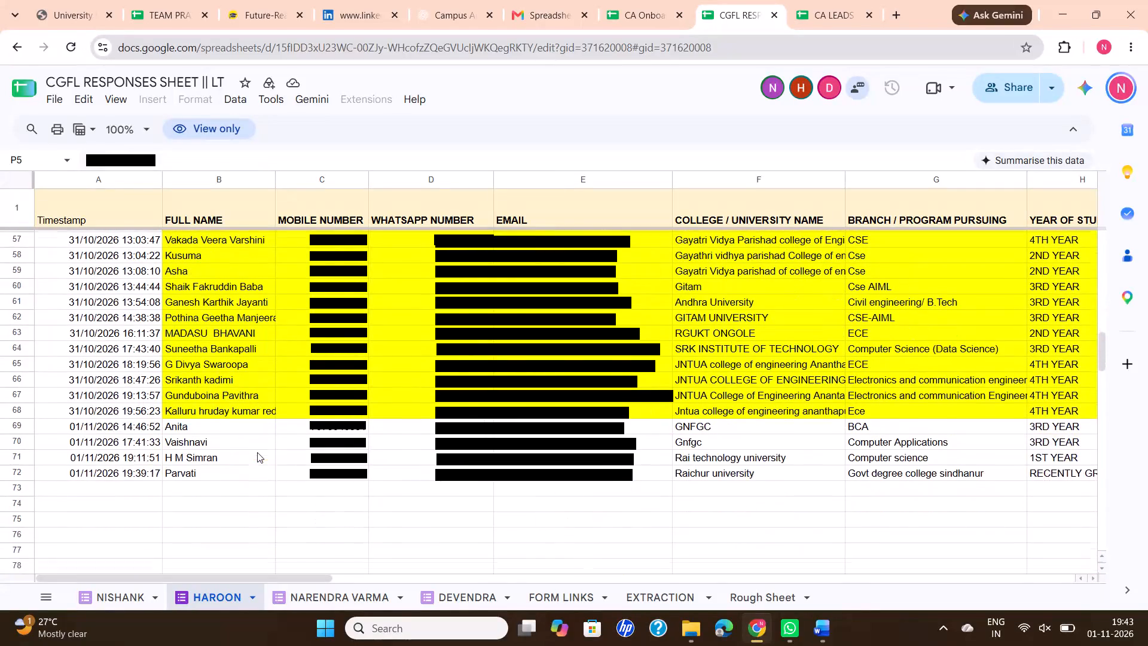
{"action": "scroll", "coordinate": [257, 452], "scroll_direction": "up", "scroll_amount": 1}
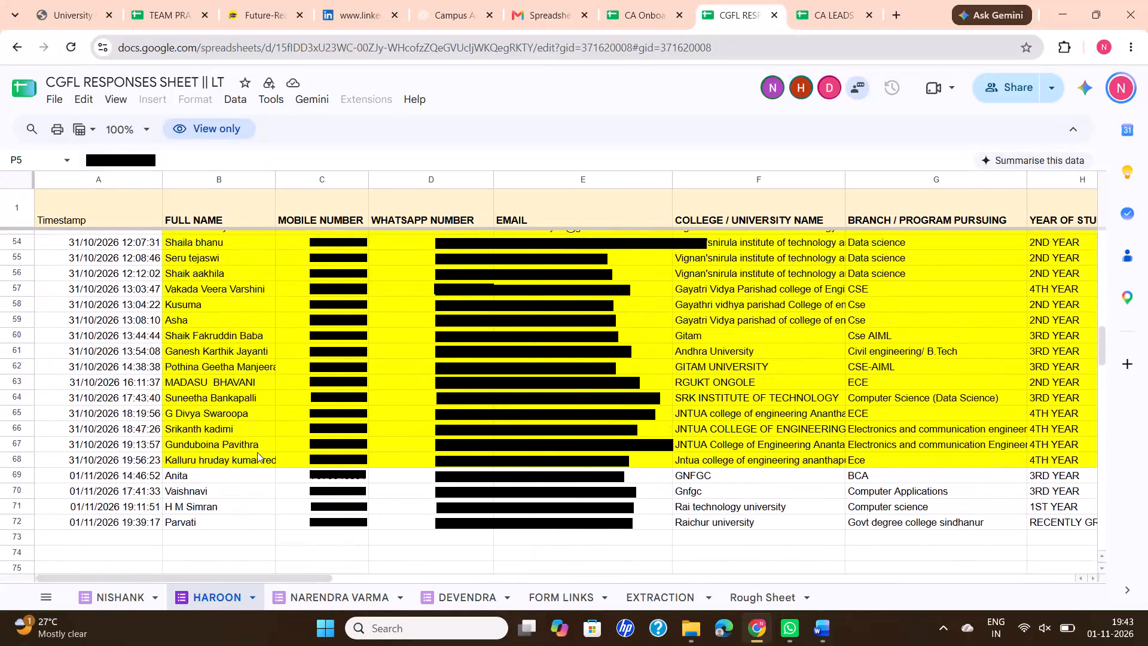
{"action": "scroll", "coordinate": [257, 452], "scroll_direction": "up", "scroll_amount": 6}
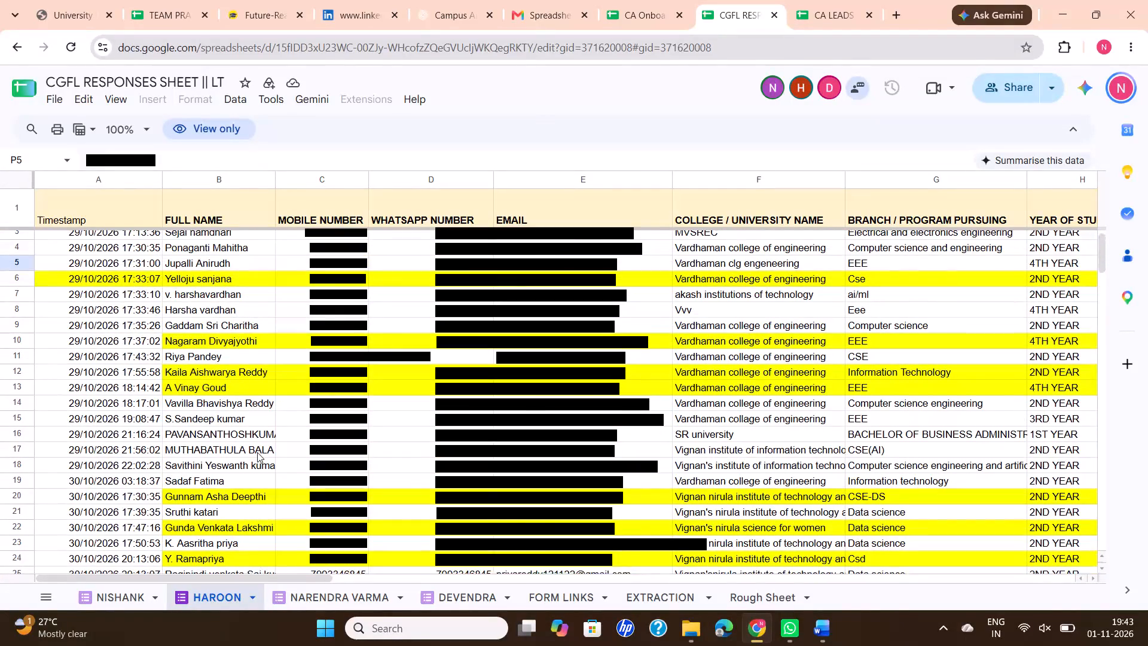
{"action": "scroll", "coordinate": [257, 452], "scroll_direction": "up", "scroll_amount": 3}
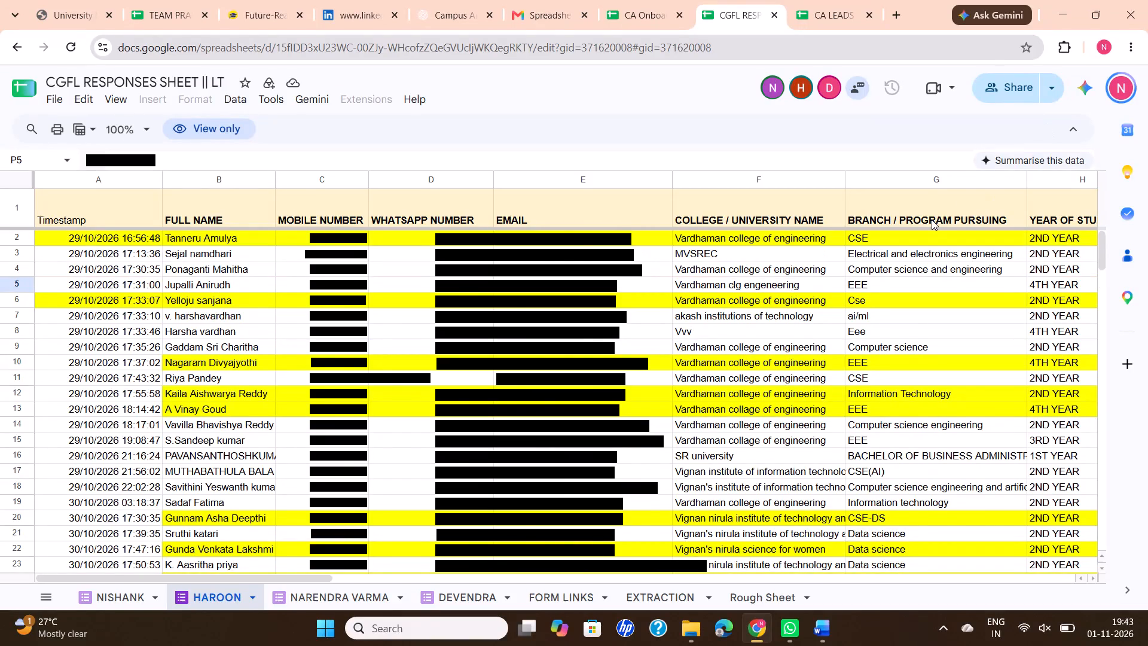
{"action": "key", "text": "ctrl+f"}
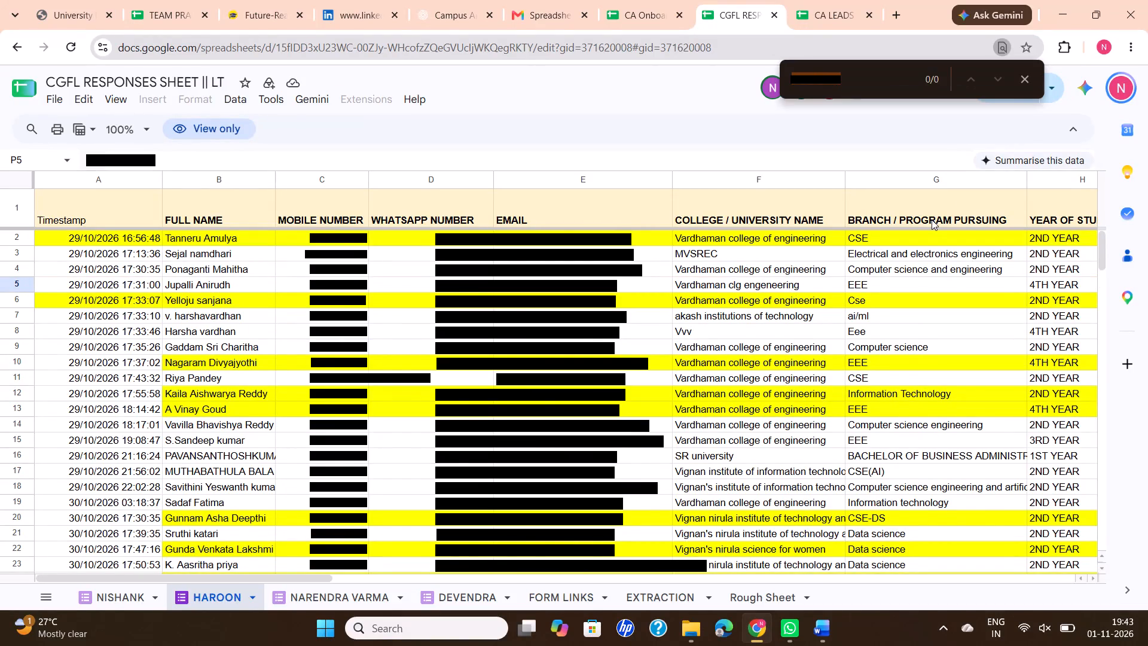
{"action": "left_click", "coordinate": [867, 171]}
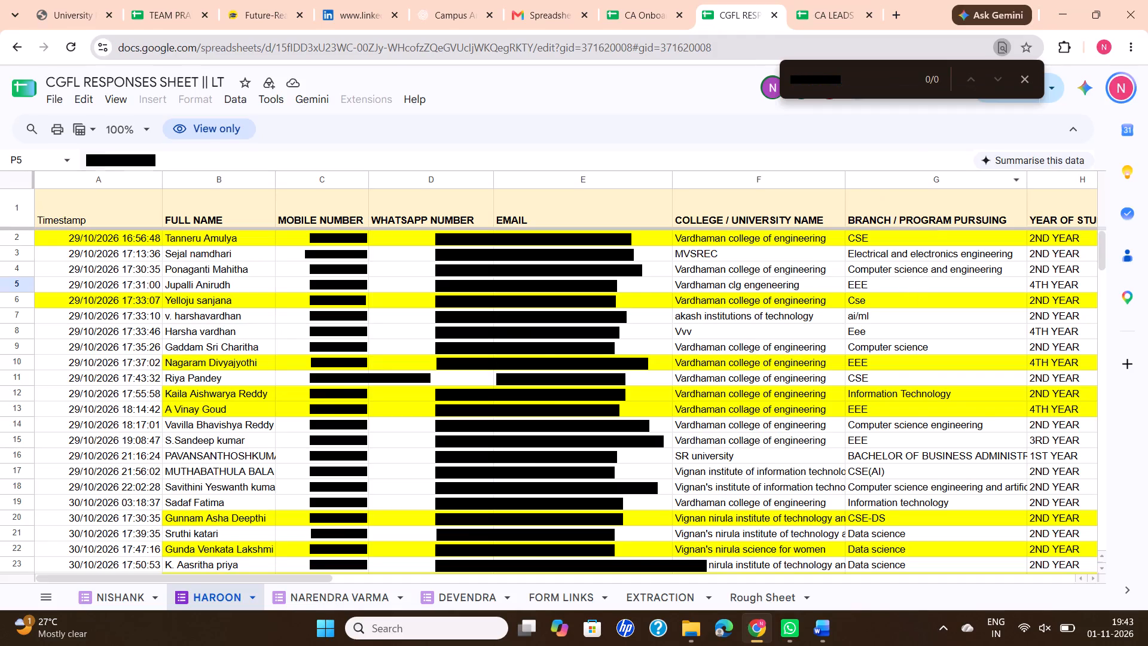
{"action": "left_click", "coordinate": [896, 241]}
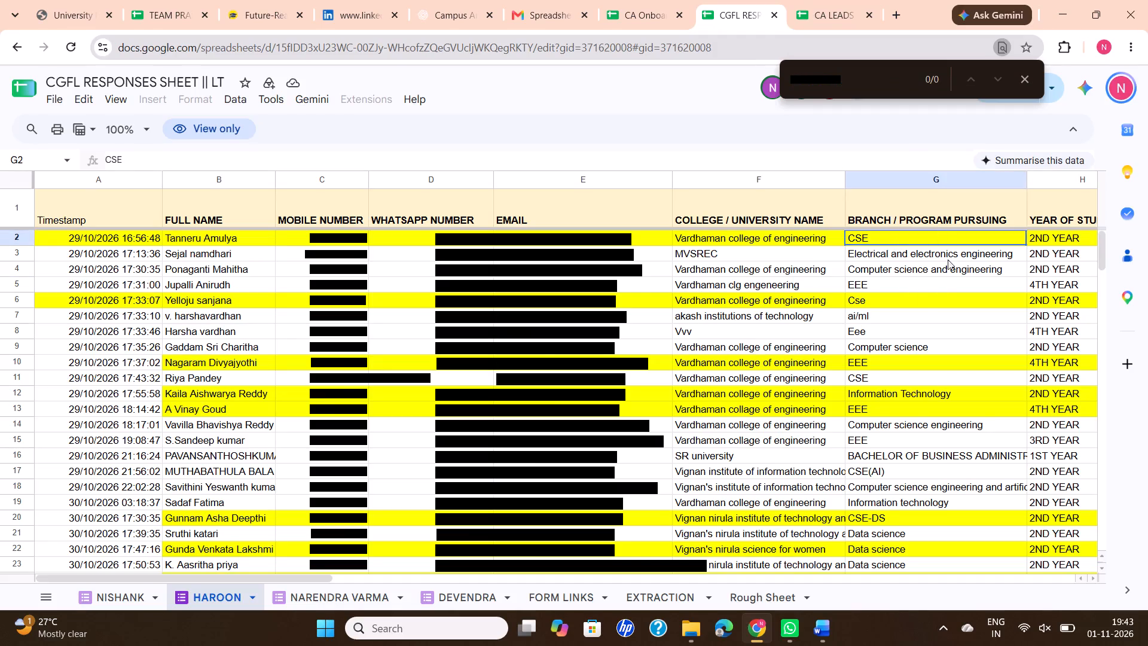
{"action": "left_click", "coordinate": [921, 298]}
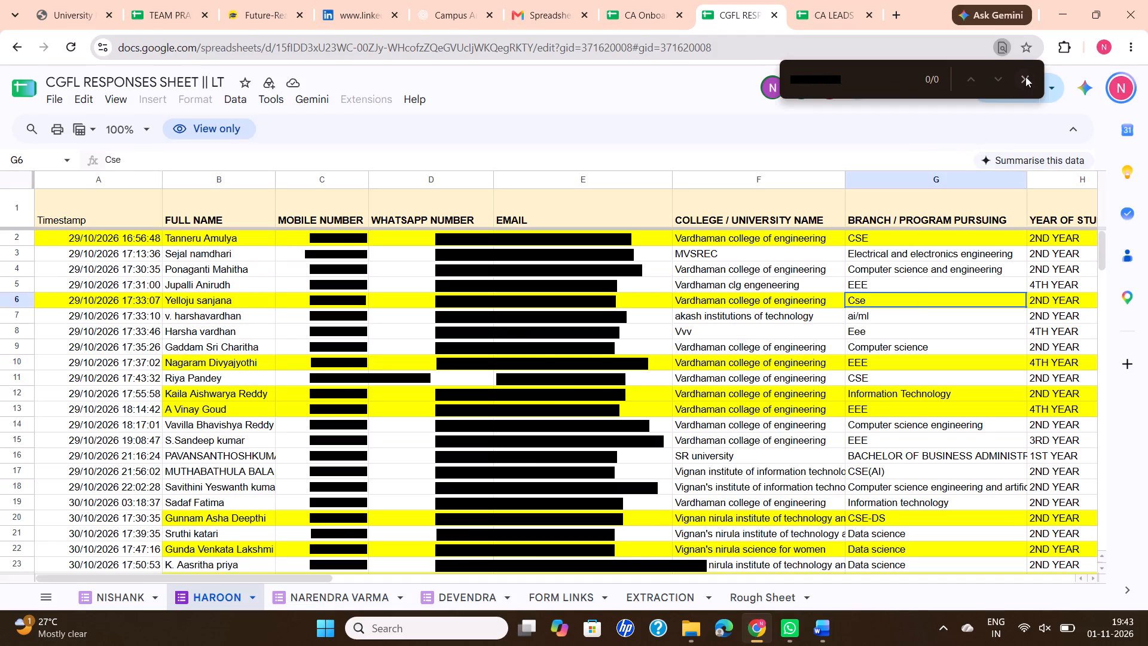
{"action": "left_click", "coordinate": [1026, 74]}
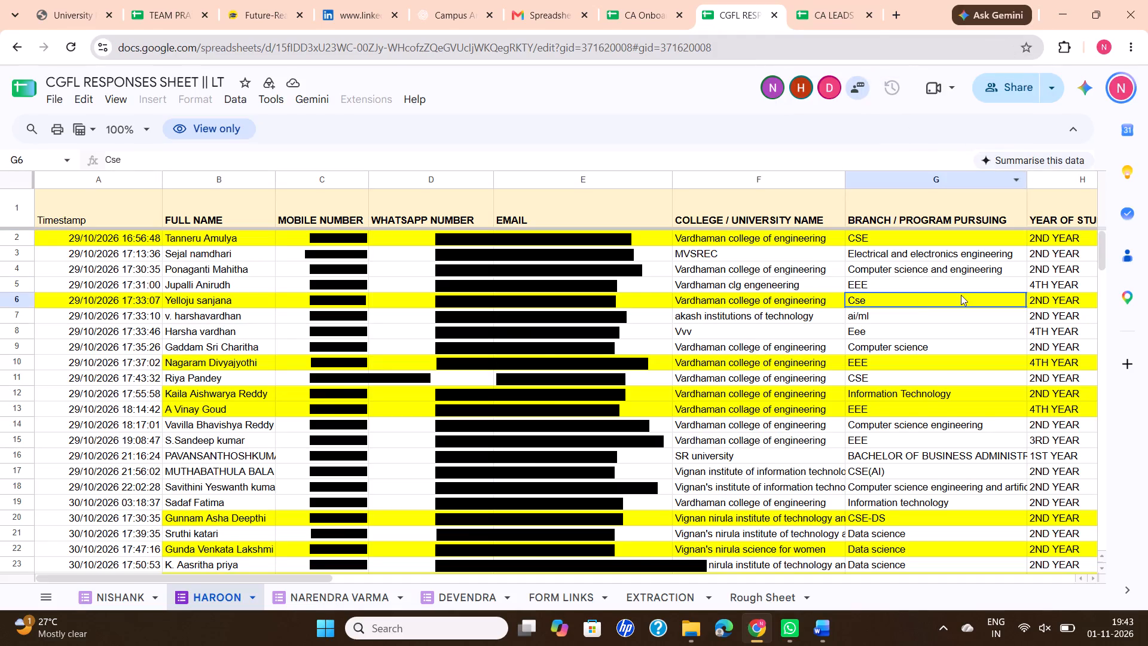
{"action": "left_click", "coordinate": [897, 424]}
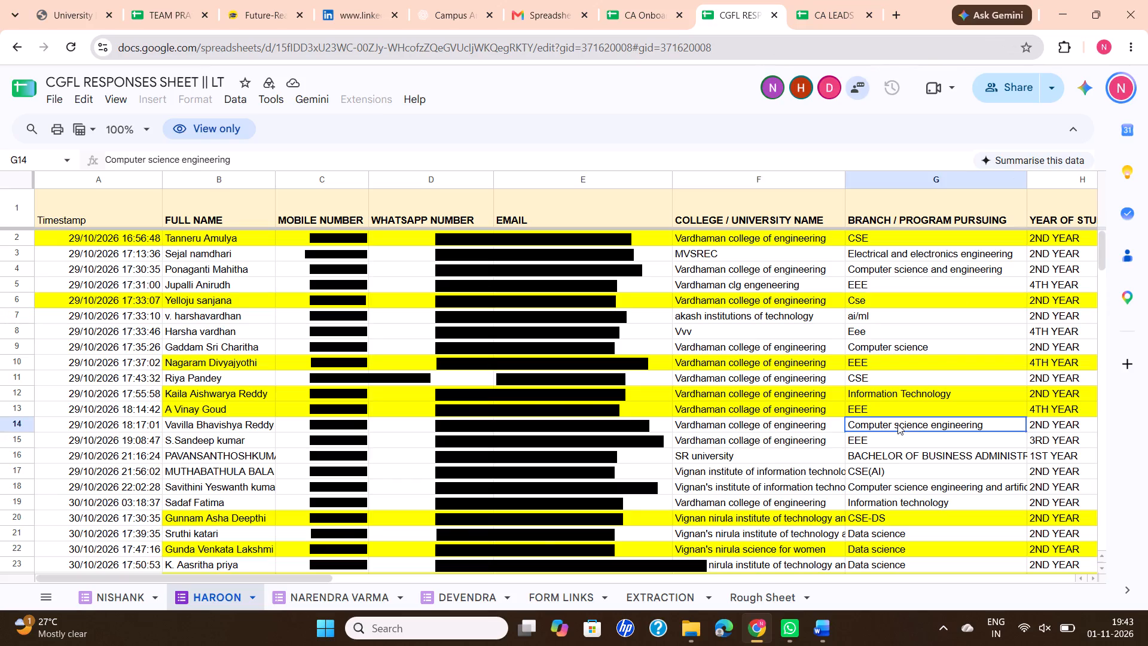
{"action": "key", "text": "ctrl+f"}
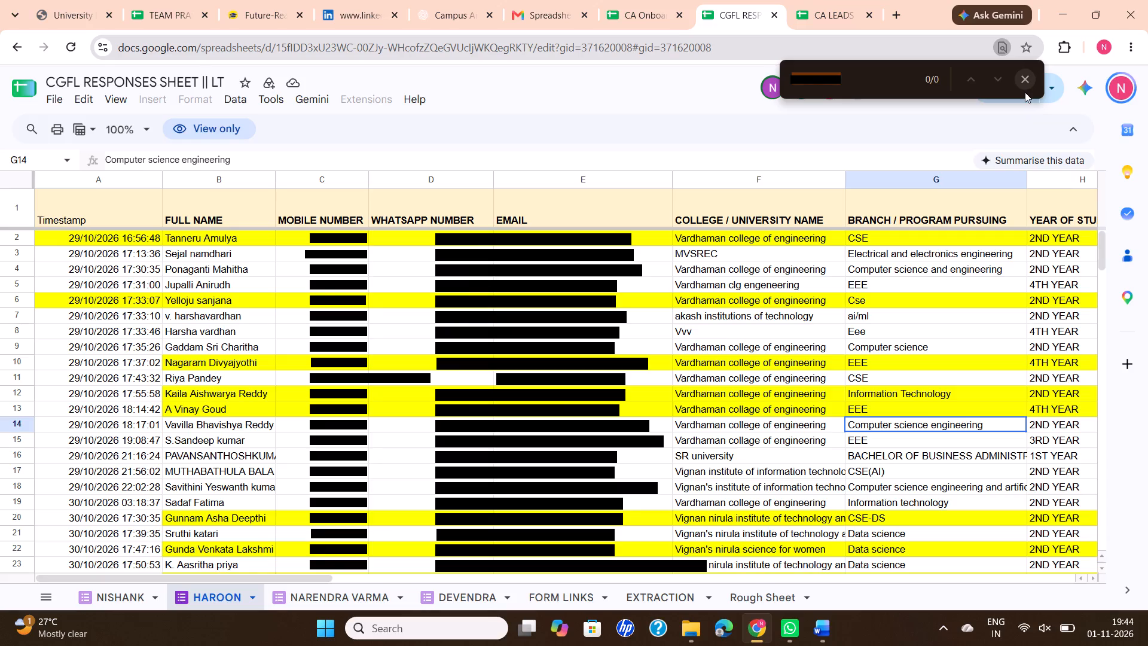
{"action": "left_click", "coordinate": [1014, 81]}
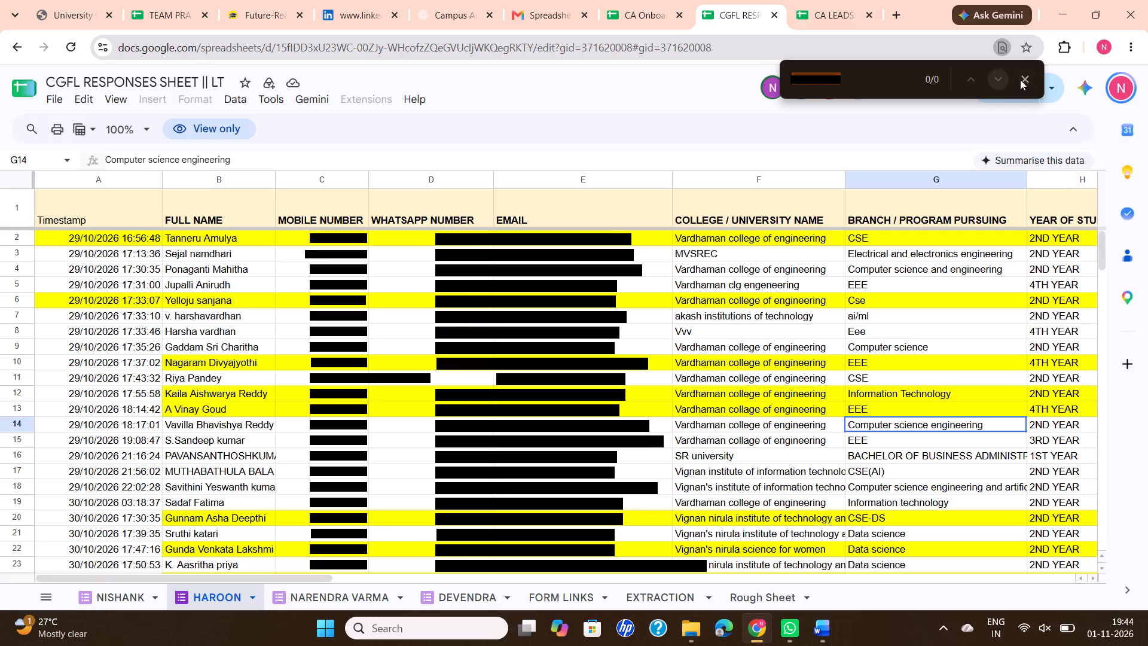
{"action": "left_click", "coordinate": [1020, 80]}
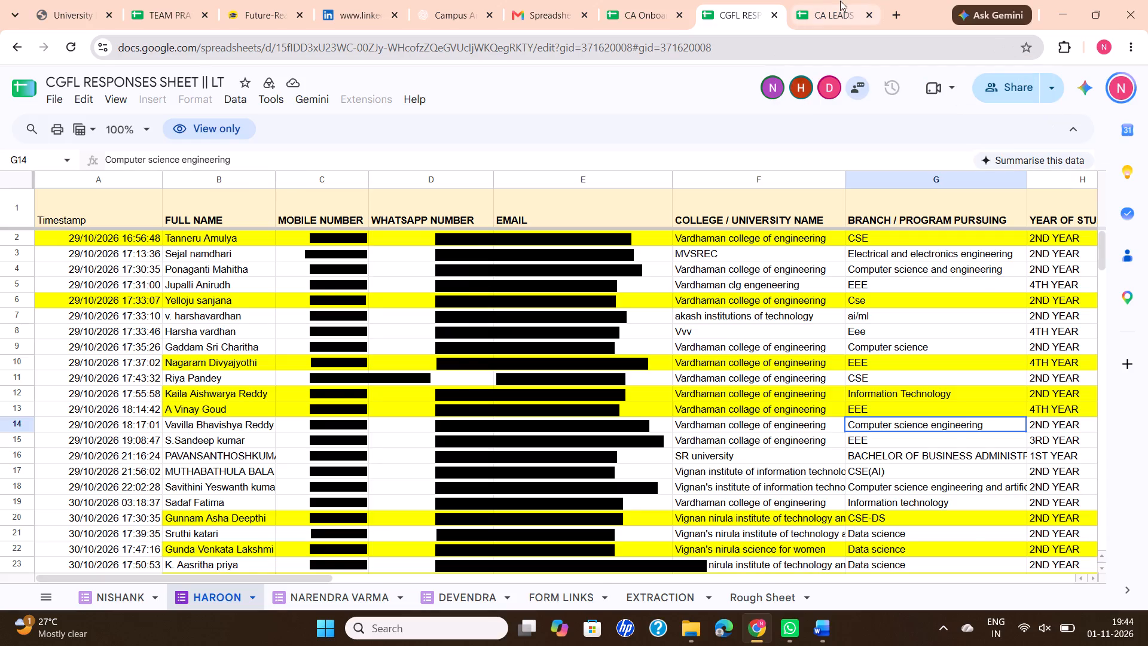
Switch to the CA LEADS spreadsheet and look over the call updates in the NARENDRA leads above row 240.
{"action": "left_click", "coordinate": [840, 1]}
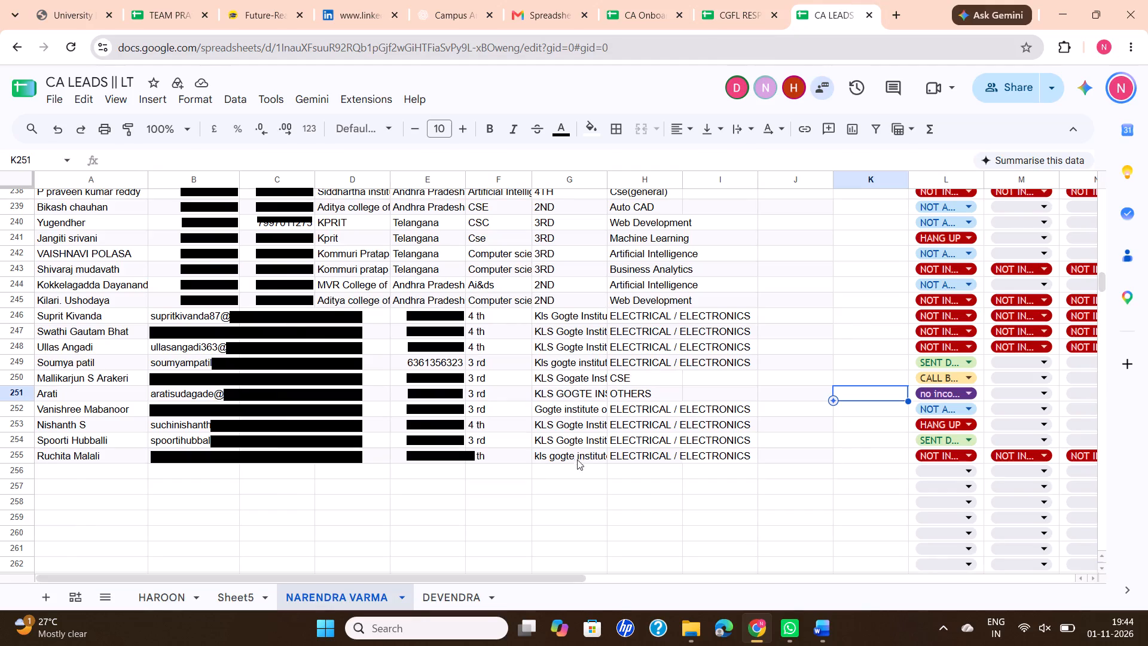
{"action": "scroll", "coordinate": [691, 463], "scroll_direction": "up", "scroll_amount": 4}
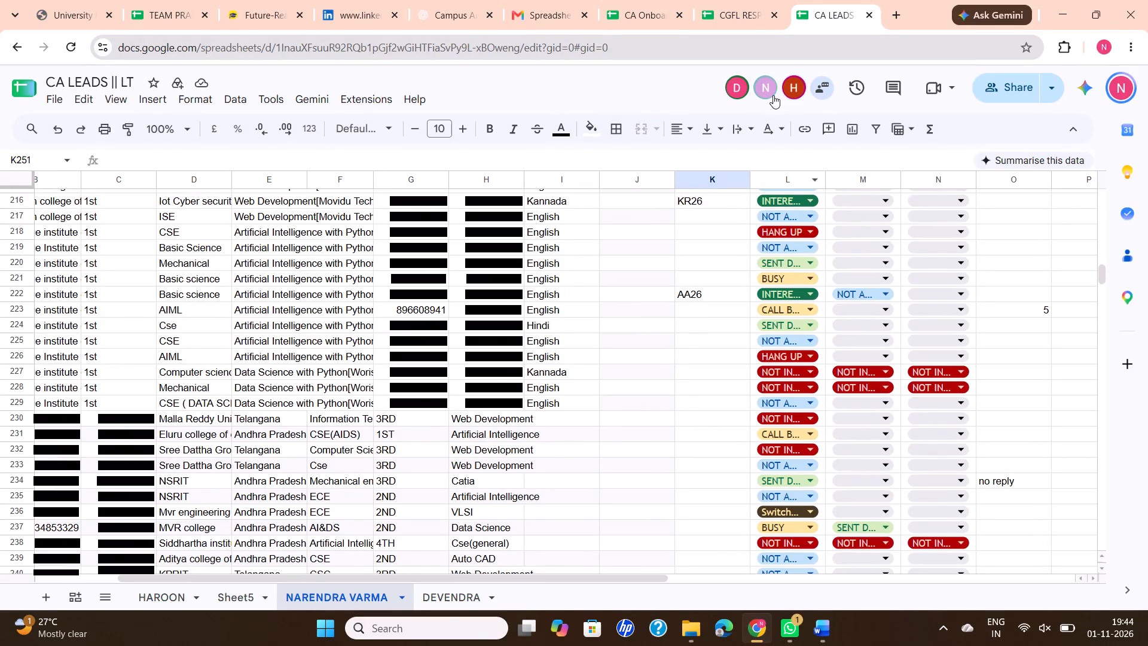
Check the applicants, referring friends and lead gen BD names in the CA Onboarding responses down to row 22.
{"action": "left_click", "coordinate": [661, 13]}
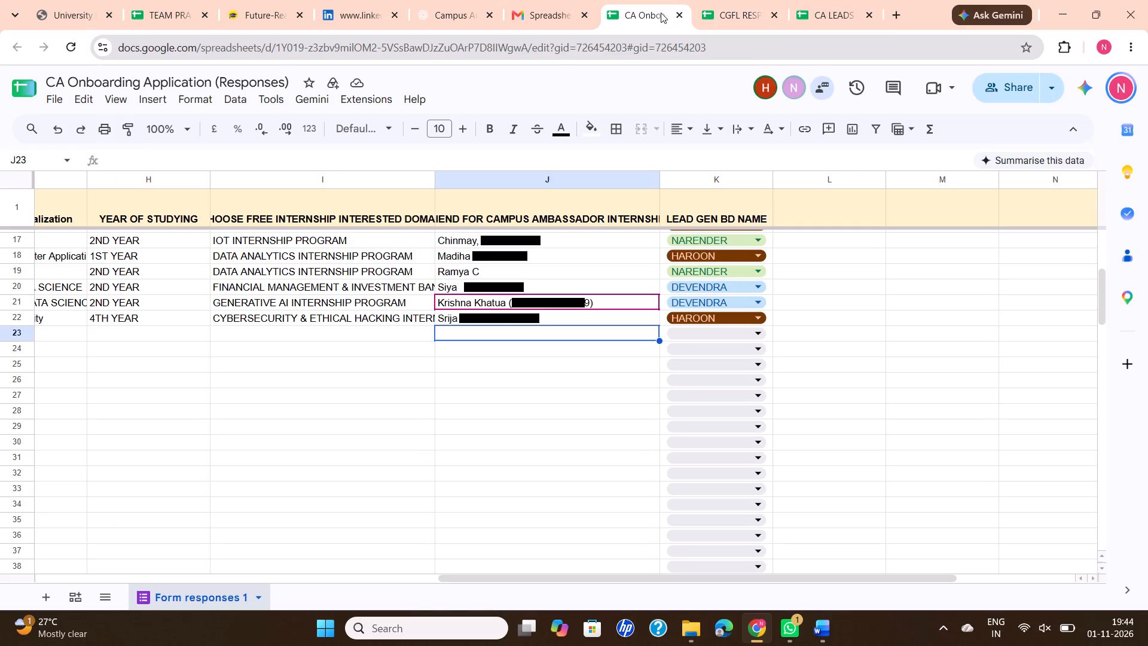
{"action": "scroll", "coordinate": [436, 386], "scroll_direction": "up", "scroll_amount": 6}
{"action": "scroll", "coordinate": [436, 386], "scroll_direction": "right", "scroll_amount": 7}
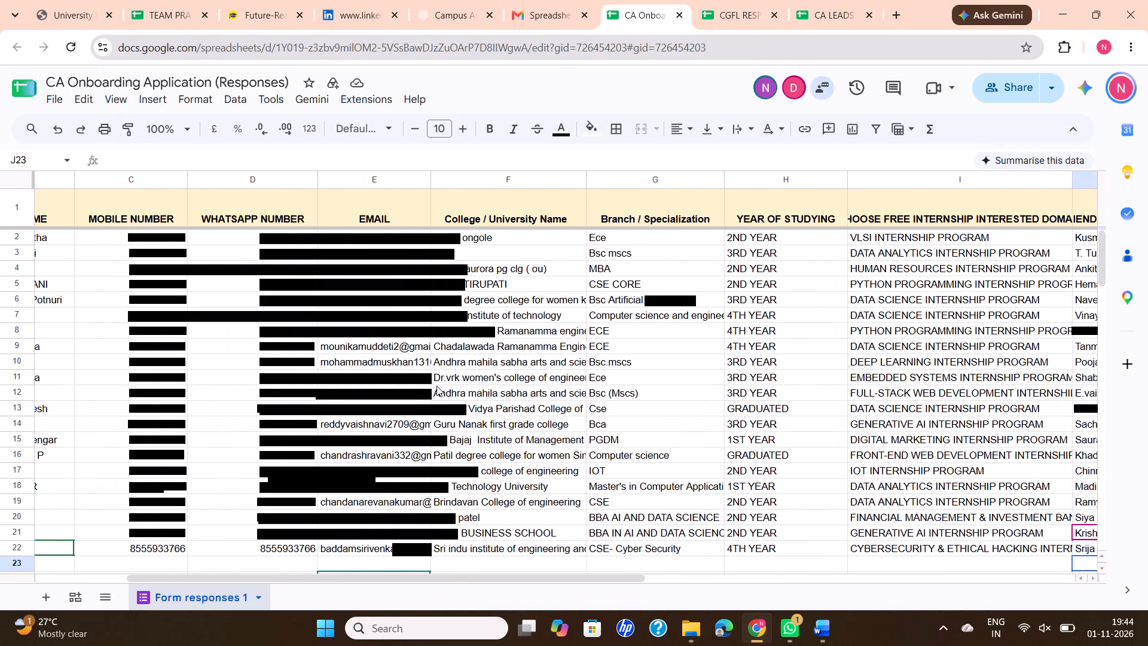
{"action": "left_click", "coordinate": [743, 0]}
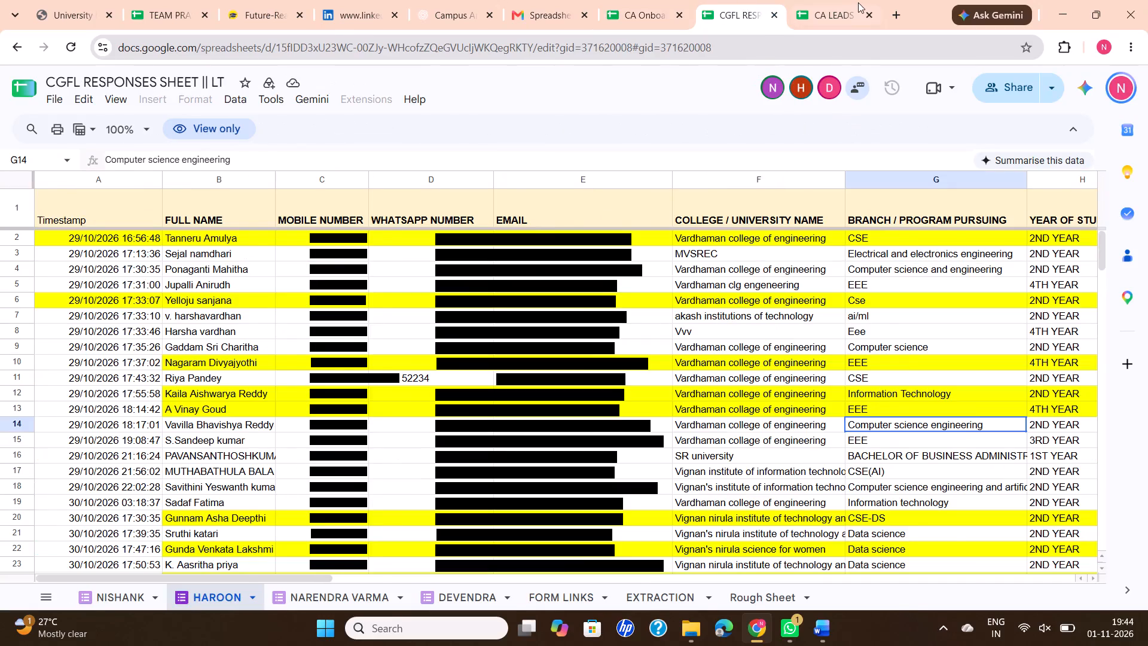
{"action": "left_click", "coordinate": [859, 2]}
{"action": "left_click", "coordinate": [636, 12]}
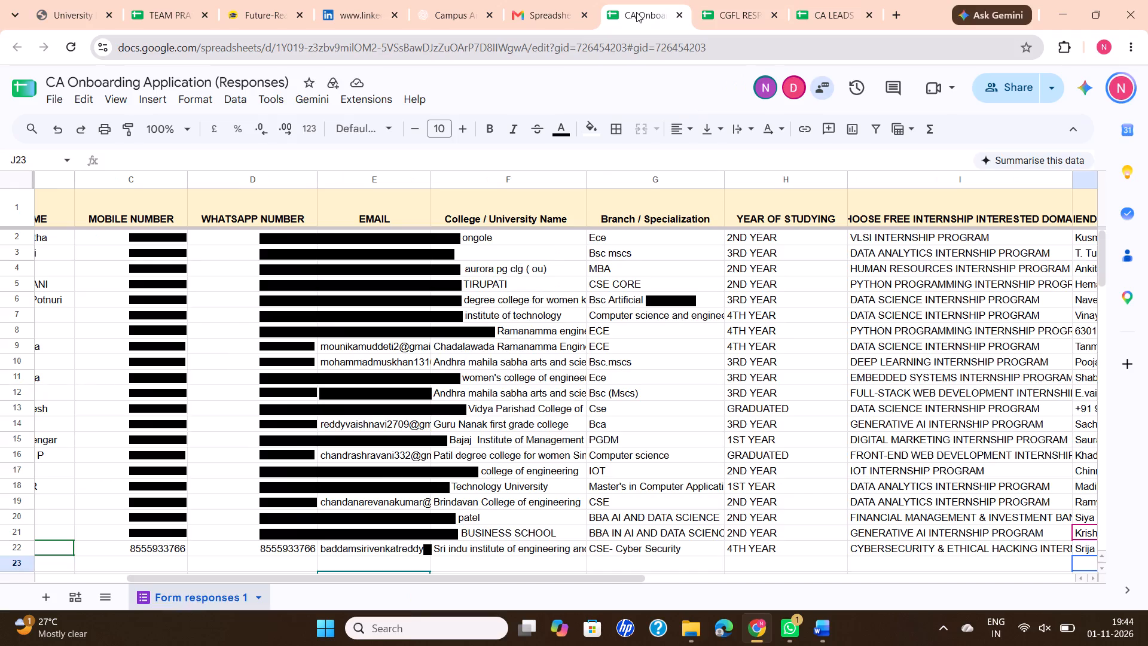
{"action": "scroll", "coordinate": [546, 328], "scroll_direction": "down", "scroll_amount": 1}
{"action": "scroll", "coordinate": [546, 328], "scroll_direction": "right", "scroll_amount": 4}
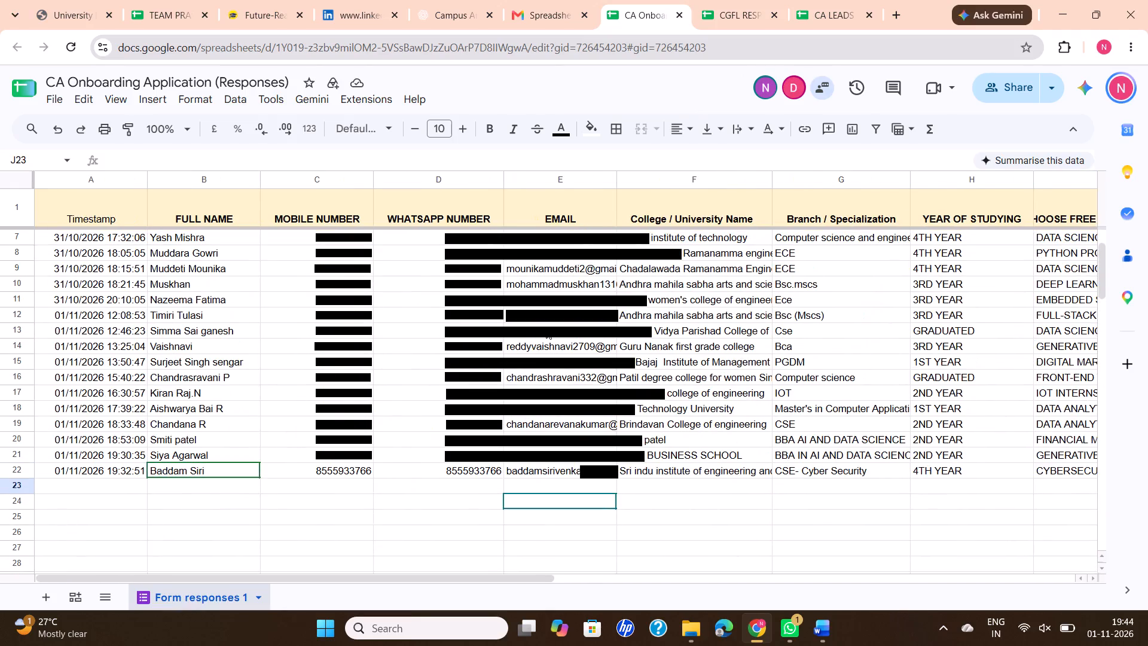
{"action": "scroll", "coordinate": [546, 328], "scroll_direction": "left", "scroll_amount": 4}
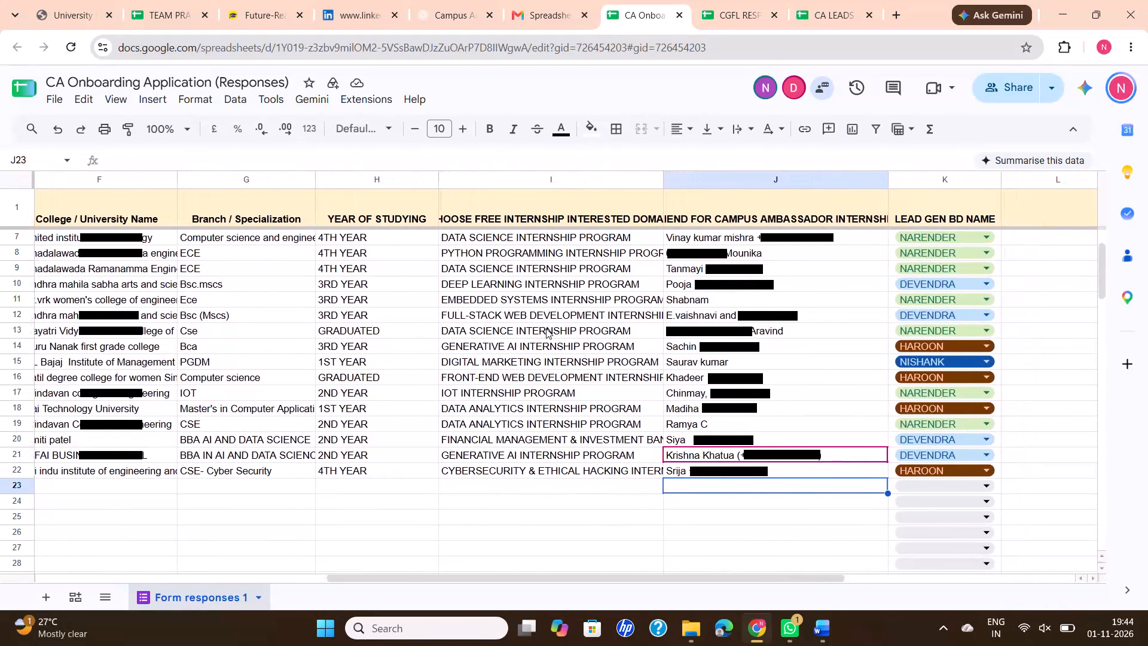
{"action": "scroll", "coordinate": [546, 328], "scroll_direction": "down", "scroll_amount": 1}
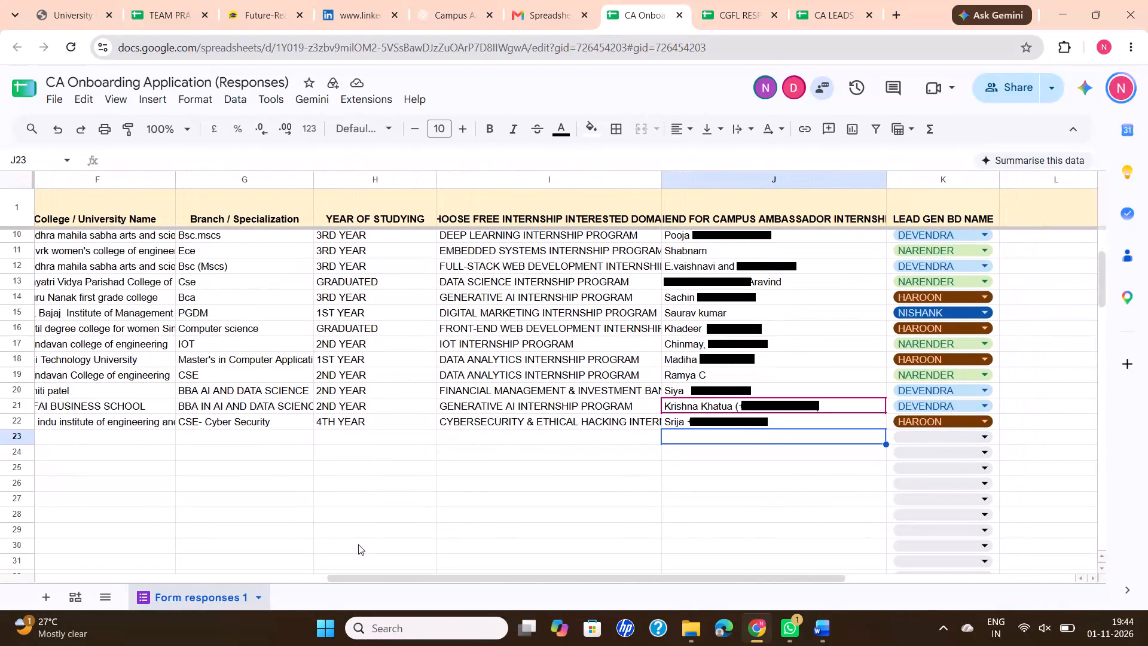
Return to the CGFL responses and check the latest NARENDRA and HAROON entries, including HAROON's class representatives and referral codes.
{"action": "left_click", "coordinate": [720, 15]}
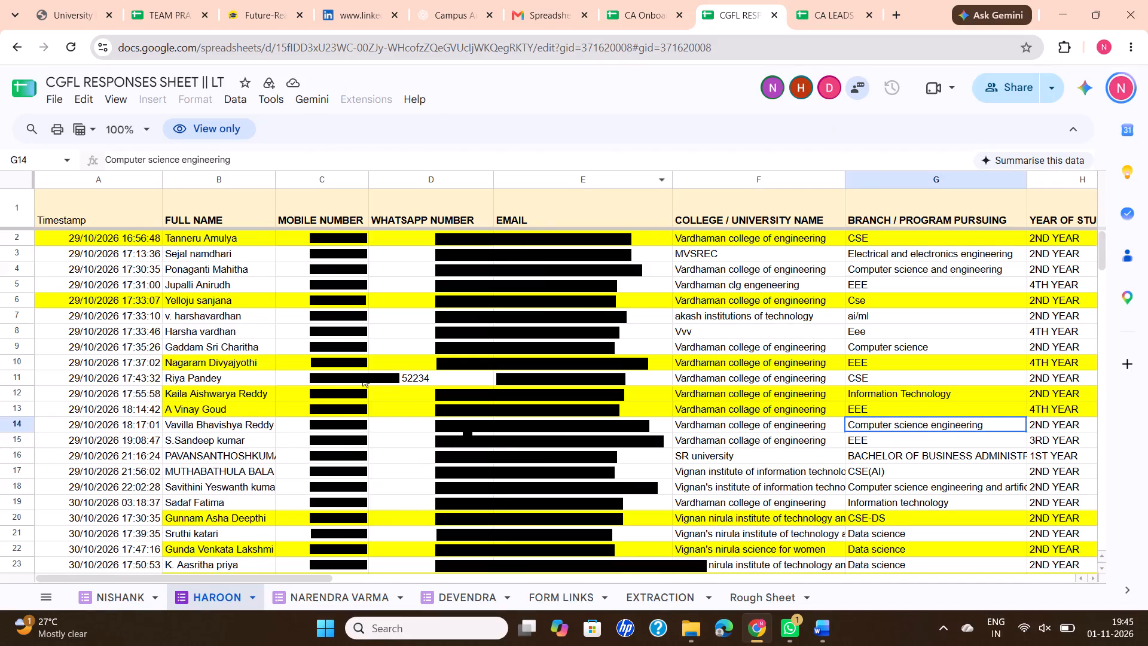
{"action": "scroll", "coordinate": [362, 376], "scroll_direction": "down", "scroll_amount": 5}
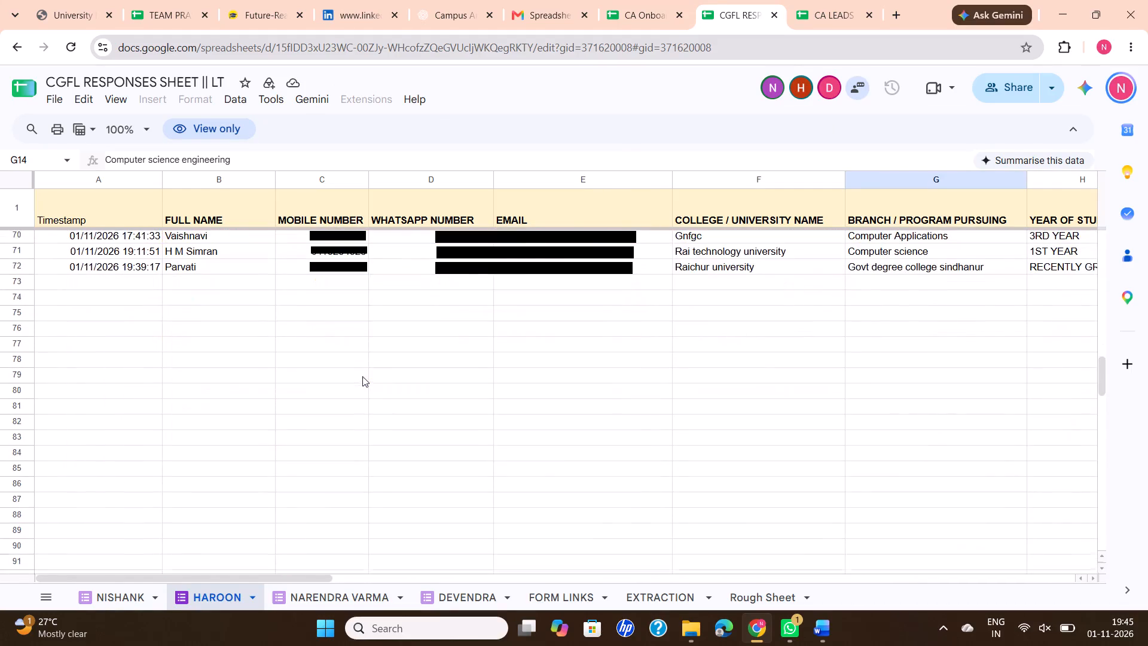
{"action": "left_click", "coordinate": [328, 587]}
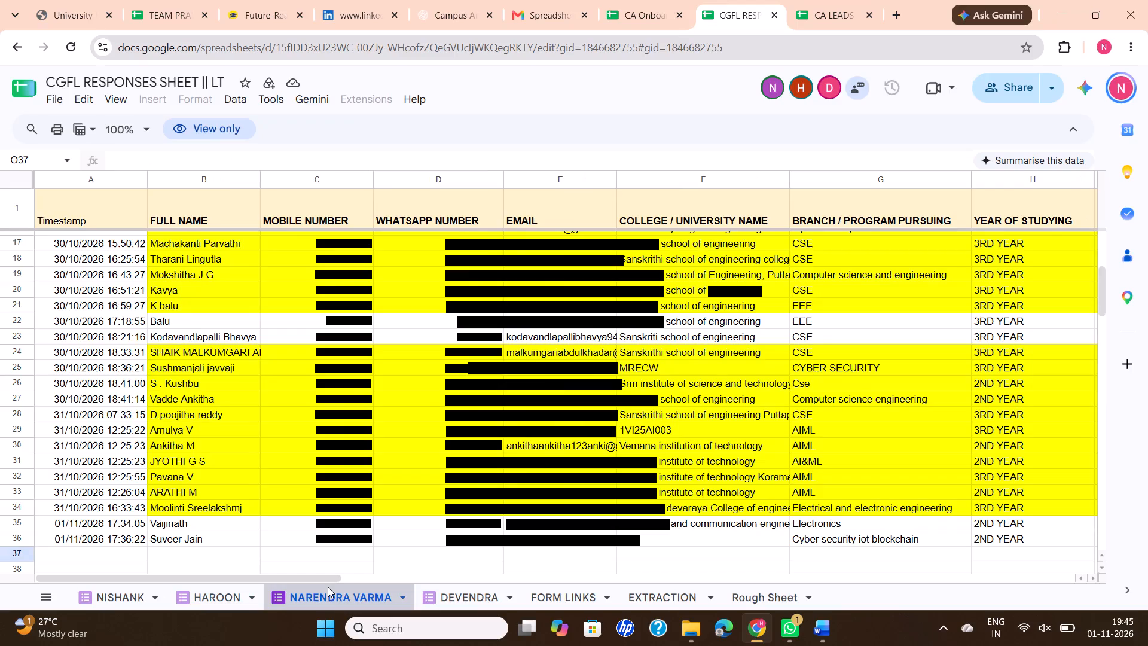
{"action": "scroll", "coordinate": [342, 438], "scroll_direction": "down", "scroll_amount": 1}
{"action": "left_click", "coordinate": [224, 587]}
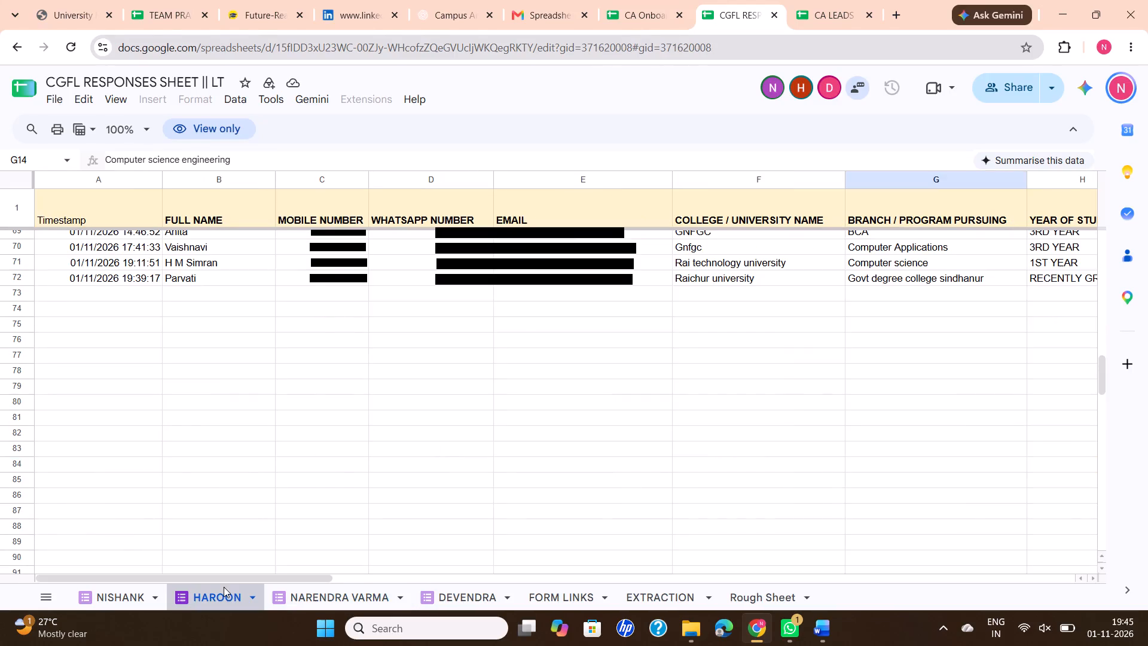
{"action": "scroll", "coordinate": [408, 479], "scroll_direction": "up", "scroll_amount": 1}
{"action": "scroll", "coordinate": [408, 479], "scroll_direction": "left", "scroll_amount": 3}
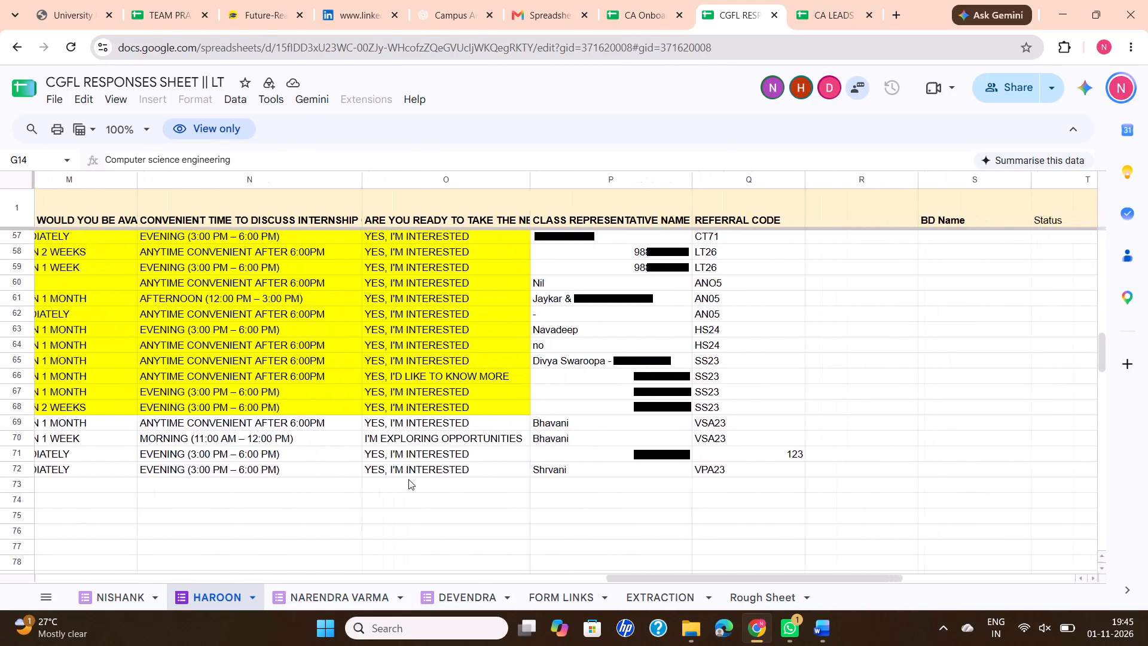
Examine the latest responses on the DEVENDRA sheet, including their class representative names and referral codes.
{"action": "left_click", "coordinate": [471, 590]}
{"action": "scroll", "coordinate": [456, 455], "scroll_direction": "down", "scroll_amount": 3}
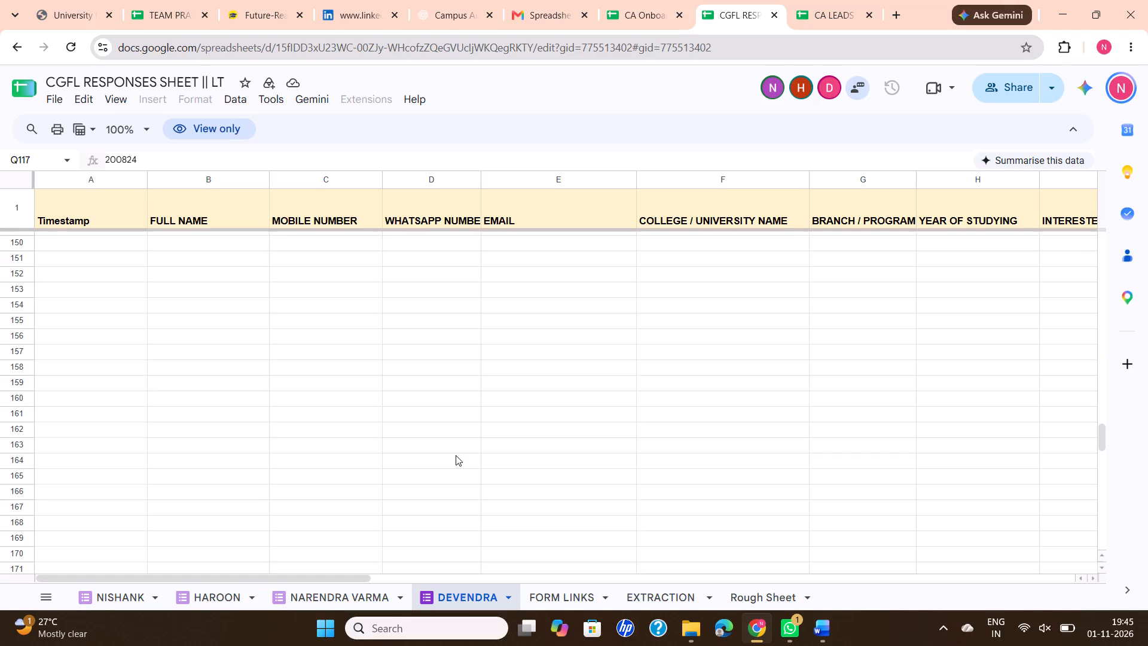
{"action": "scroll", "coordinate": [456, 455], "scroll_direction": "up", "scroll_amount": 2}
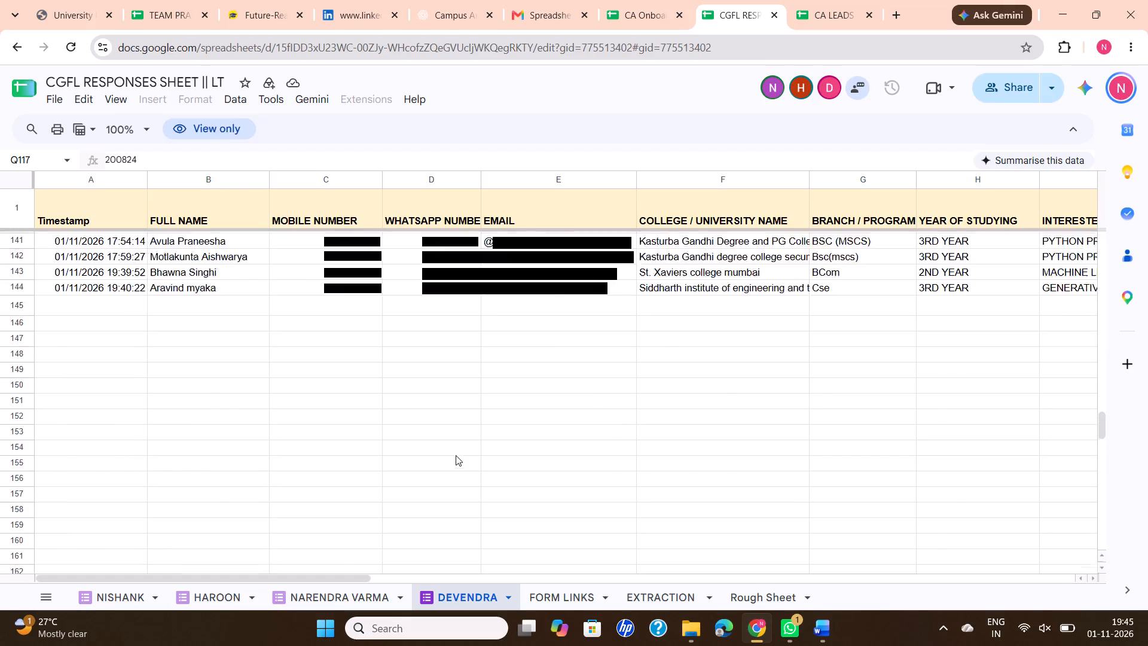
{"action": "scroll", "coordinate": [456, 455], "scroll_direction": "up", "scroll_amount": 1}
{"action": "scroll", "coordinate": [456, 455], "scroll_direction": "down", "scroll_amount": 1}
{"action": "scroll", "coordinate": [456, 455], "scroll_direction": "left", "scroll_amount": 11}
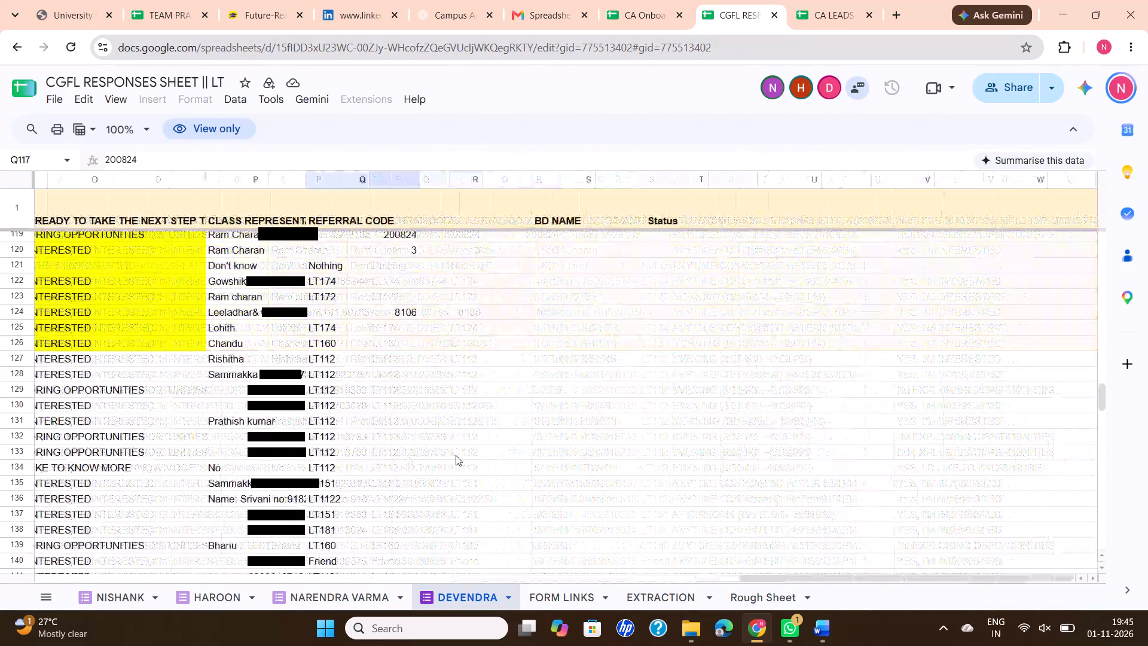
Review class representatives, referral codes, BD names and statuses in the HAROON sheet's earlier rows and inspect the class representative entry in row 26.
{"action": "left_click", "coordinate": [227, 599]}
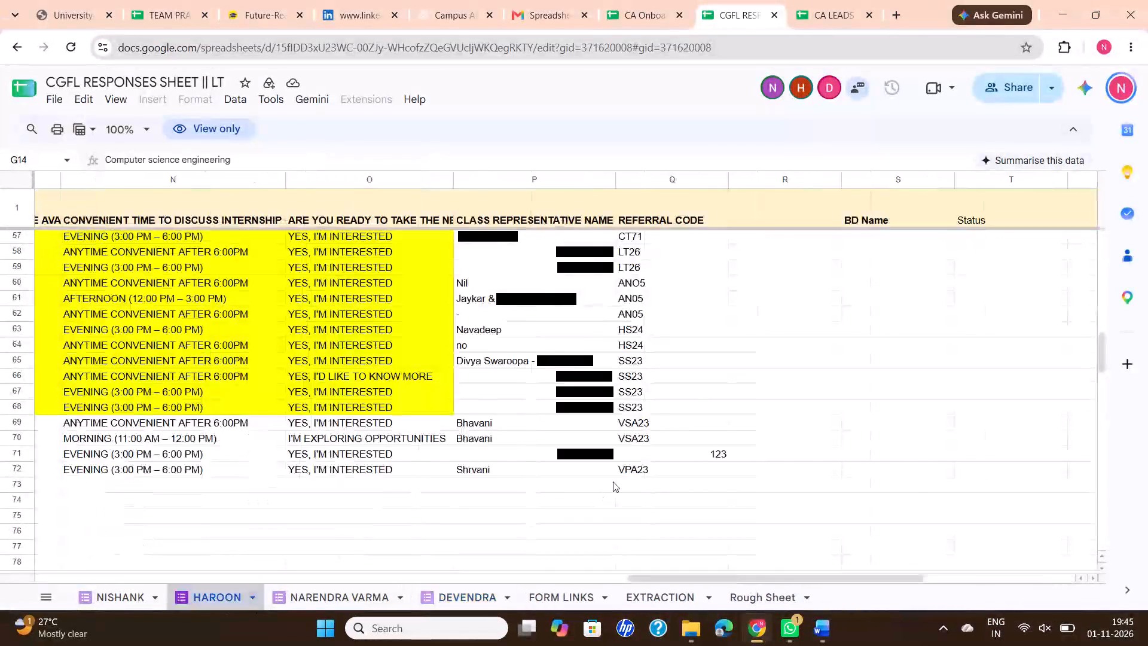
{"action": "scroll", "coordinate": [613, 482], "scroll_direction": "left", "scroll_amount": 3}
{"action": "scroll", "coordinate": [613, 482], "scroll_direction": "up", "scroll_amount": 8}
{"action": "scroll", "coordinate": [526, 426], "scroll_direction": "right", "scroll_amount": 4}
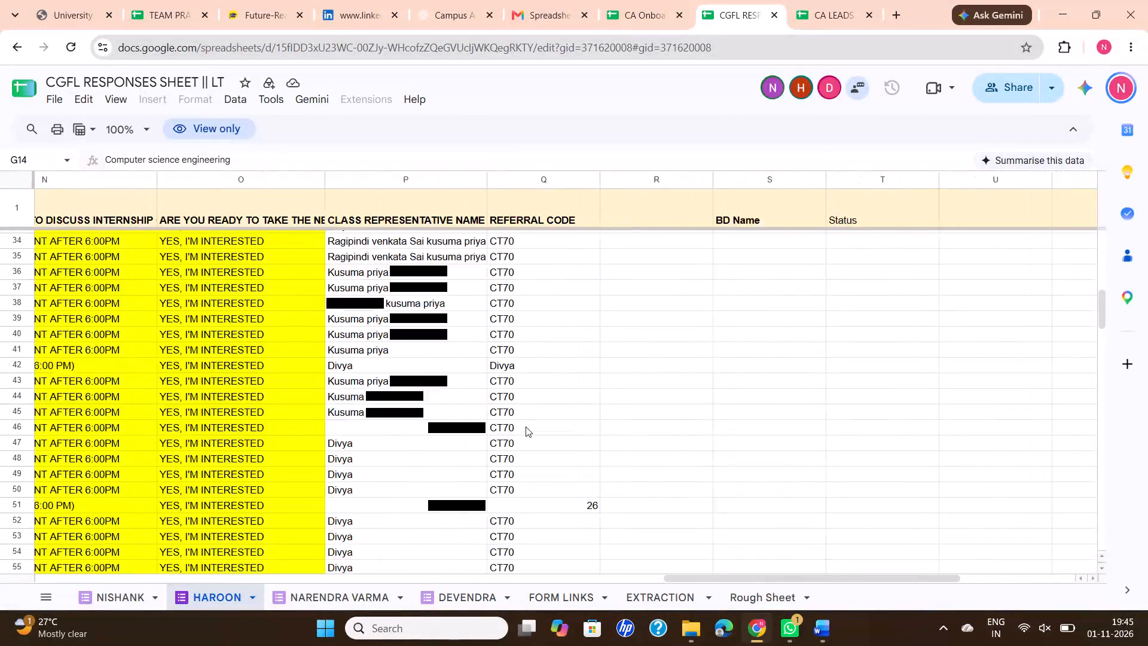
{"action": "scroll", "coordinate": [526, 426], "scroll_direction": "left", "scroll_amount": 3}
{"action": "scroll", "coordinate": [407, 377], "scroll_direction": "up", "scroll_amount": 3}
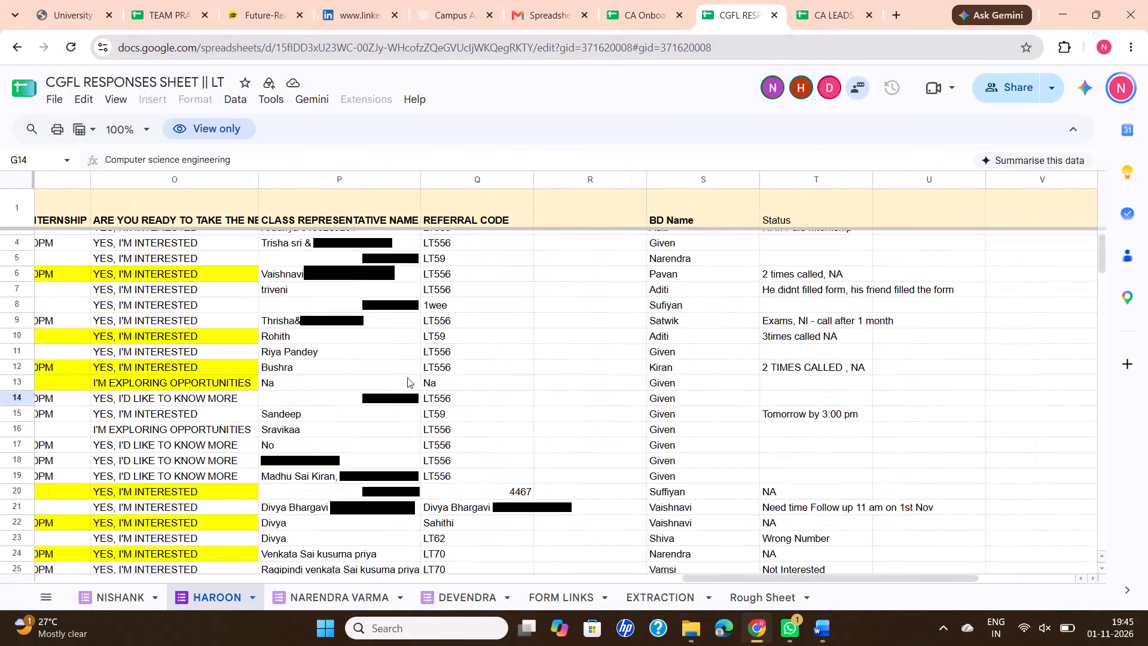
{"action": "scroll", "coordinate": [407, 377], "scroll_direction": "up", "scroll_amount": 2}
{"action": "scroll", "coordinate": [407, 377], "scroll_direction": "down", "scroll_amount": 1}
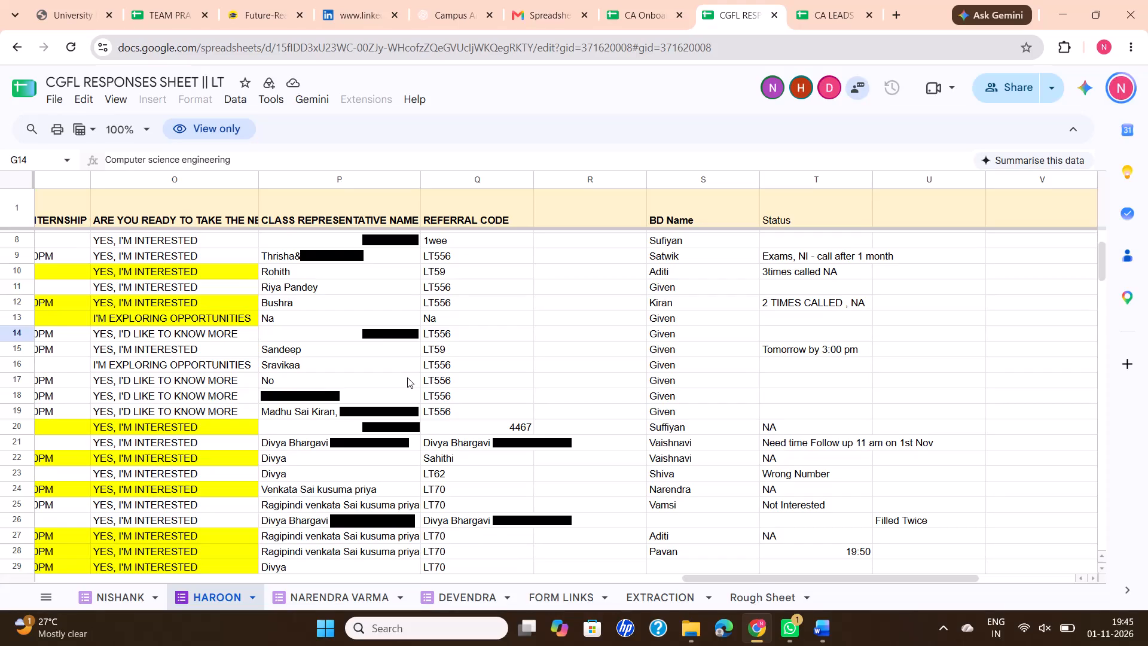
{"action": "scroll", "coordinate": [407, 377], "scroll_direction": "down", "scroll_amount": 1}
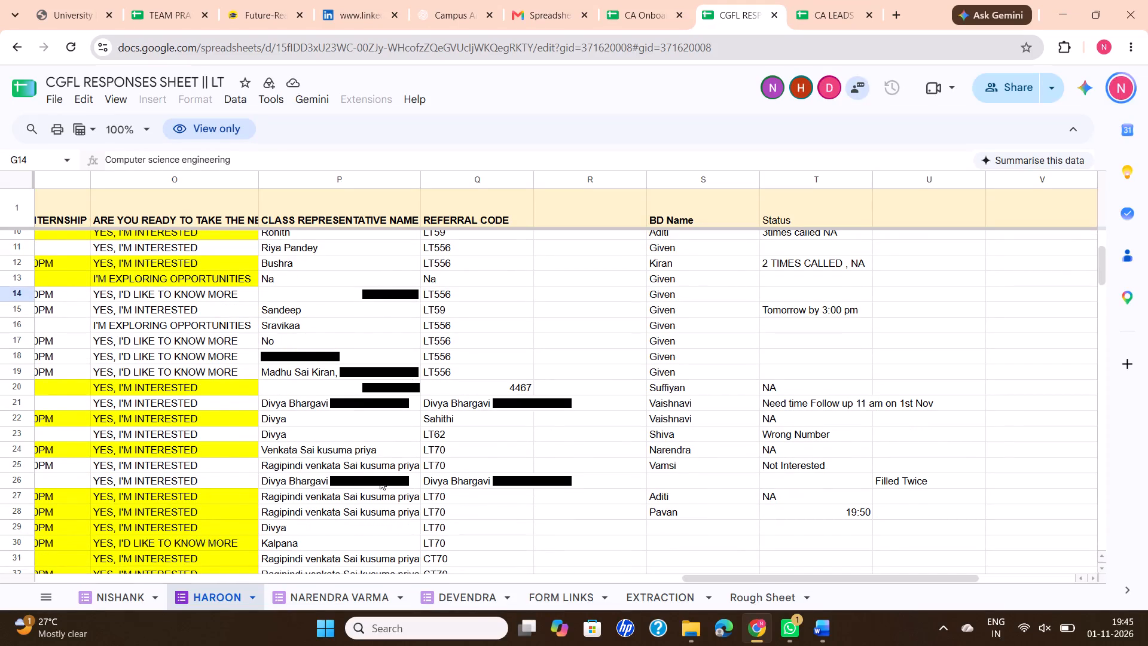
{"action": "left_click", "coordinate": [380, 479]}
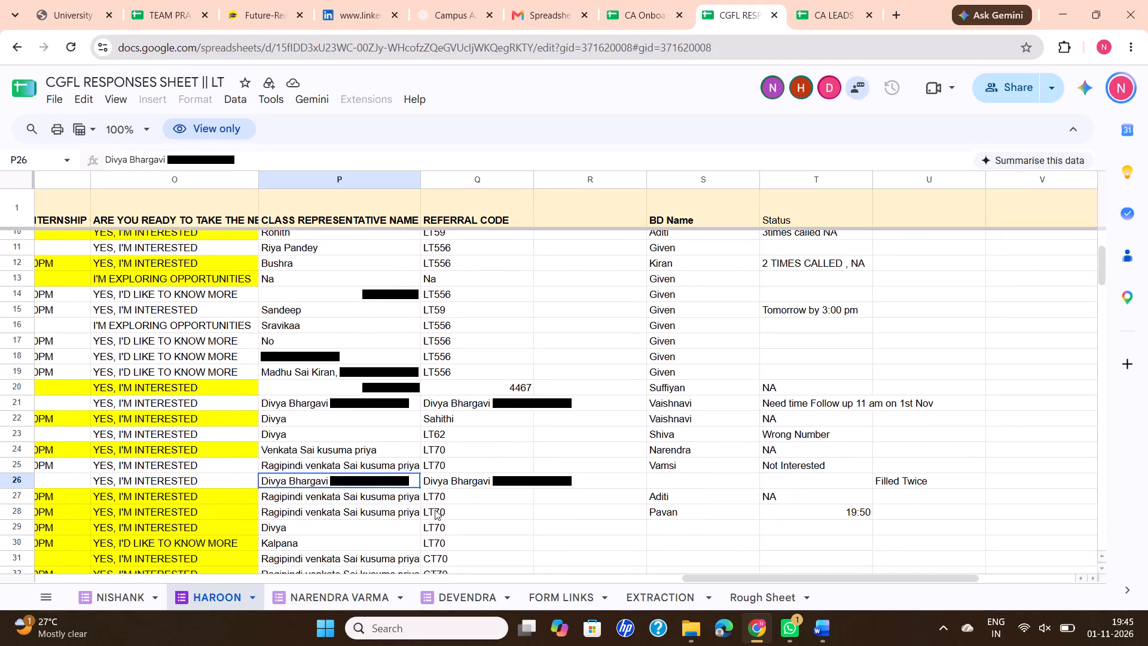
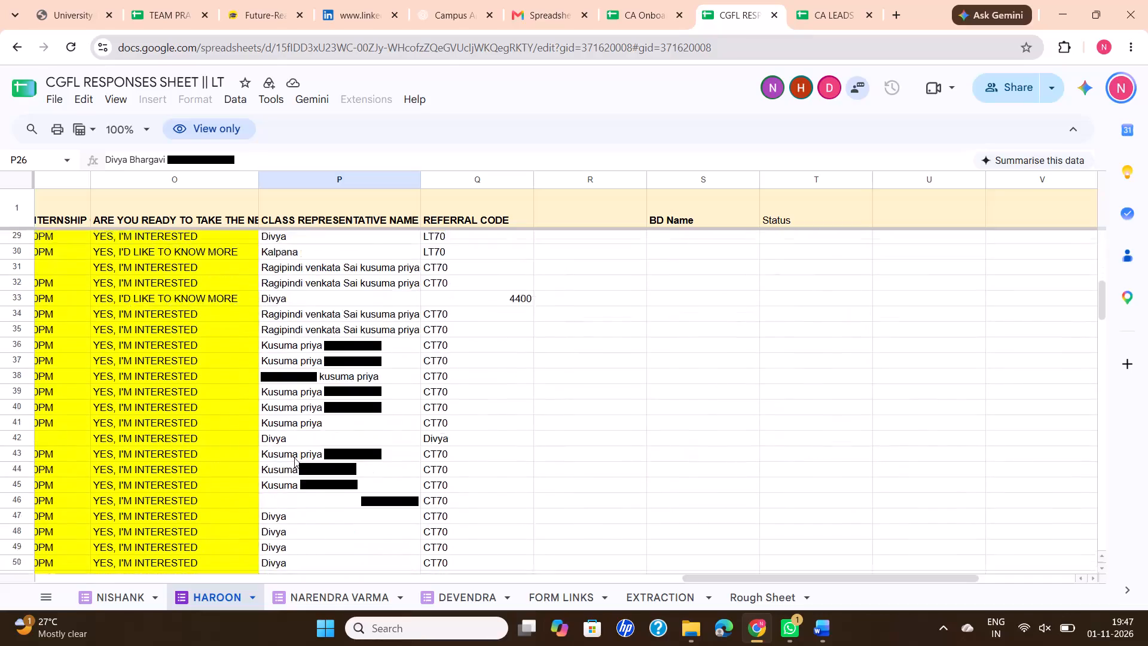
Inspect the class representative entry in row 9 of the HAROON sheet and cross-check rows 2–23's applicant and college details, referral codes, BD names and statuses.
{"action": "scroll", "coordinate": [294, 458], "scroll_direction": "down", "scroll_amount": 3}
{"action": "scroll", "coordinate": [294, 458], "scroll_direction": "up", "scroll_amount": 12}
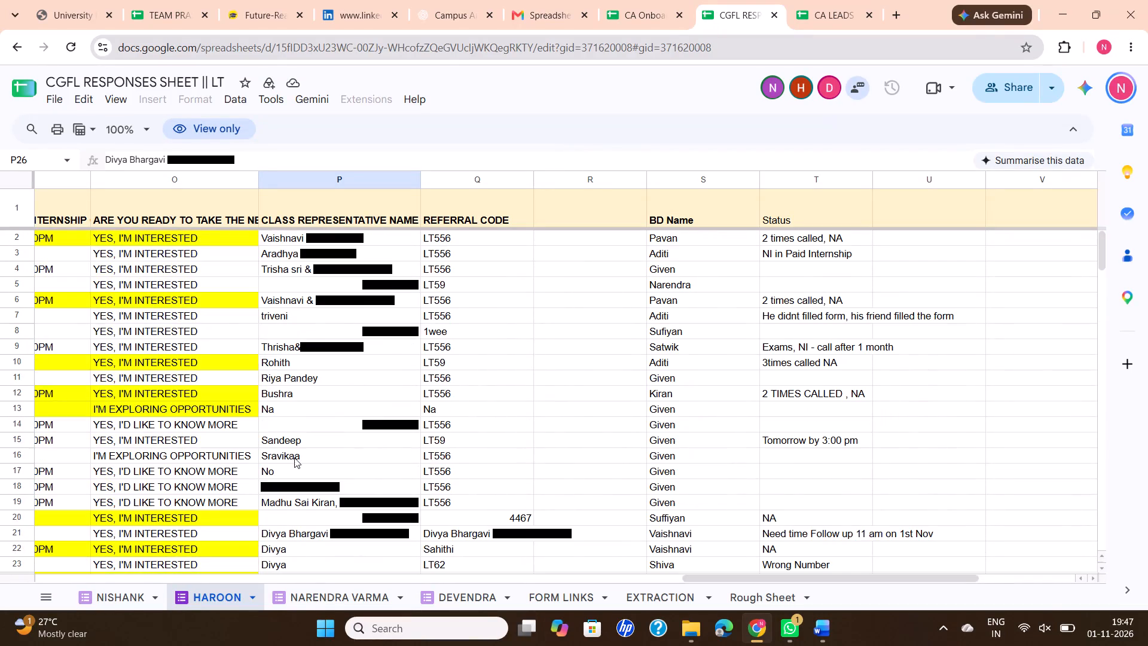
{"action": "left_click", "coordinate": [330, 348]}
{"action": "scroll", "coordinate": [330, 348], "scroll_direction": "right", "scroll_amount": 10}
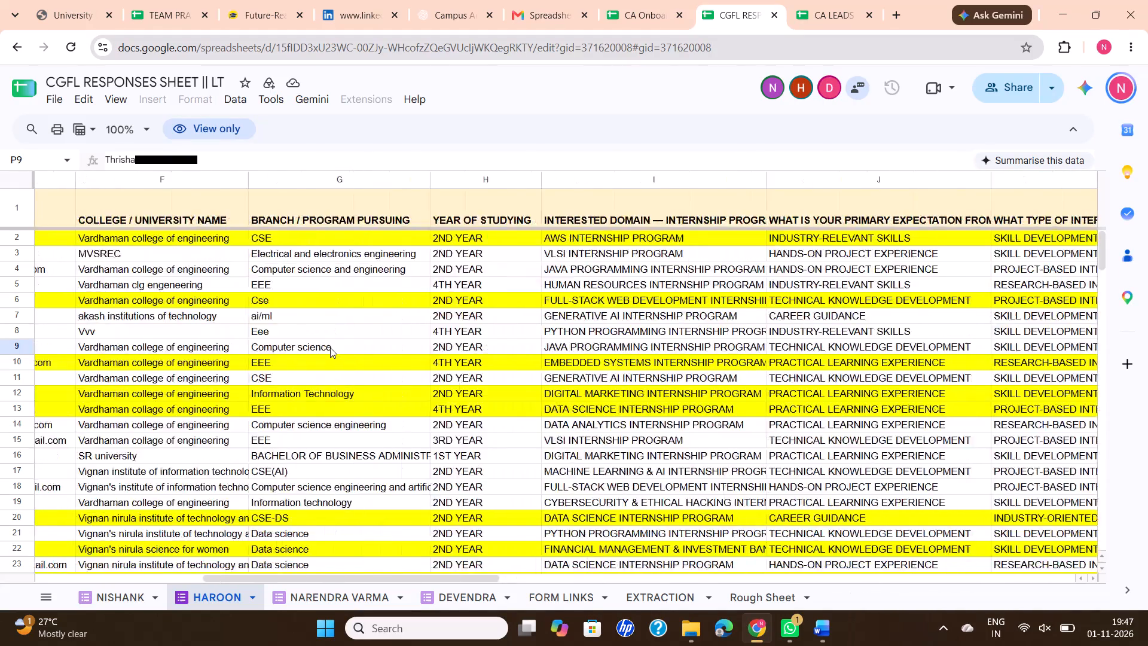
{"action": "scroll", "coordinate": [330, 348], "scroll_direction": "right", "scroll_amount": 5}
{"action": "scroll", "coordinate": [330, 348], "scroll_direction": "left", "scroll_amount": 7}
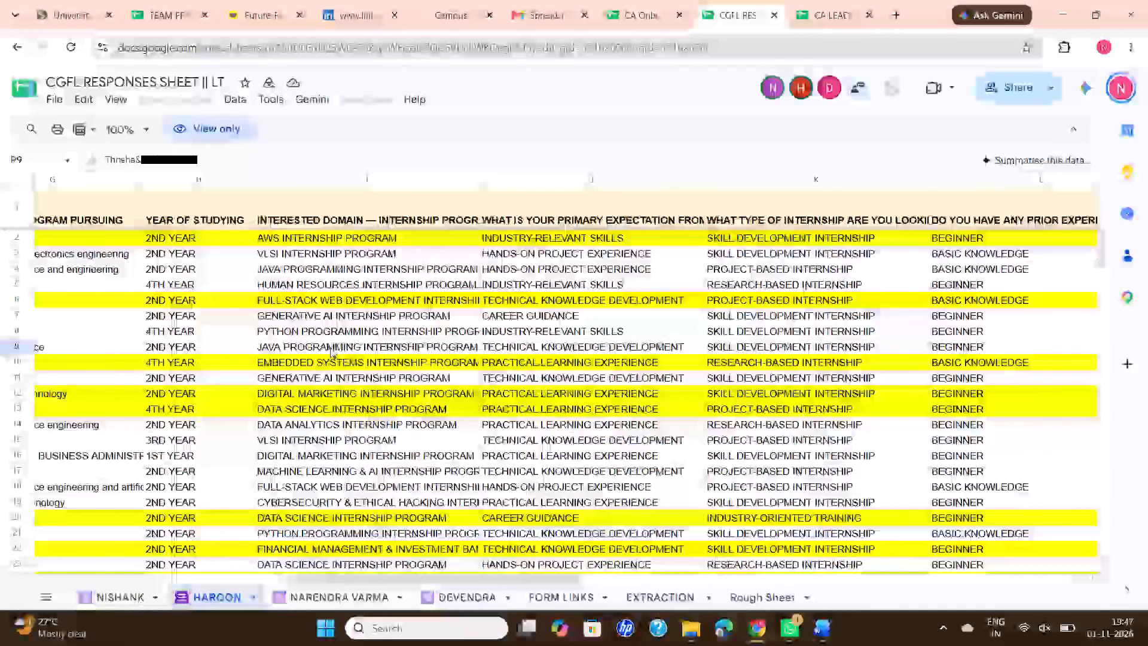
{"action": "scroll", "coordinate": [330, 348], "scroll_direction": "left", "scroll_amount": 6}
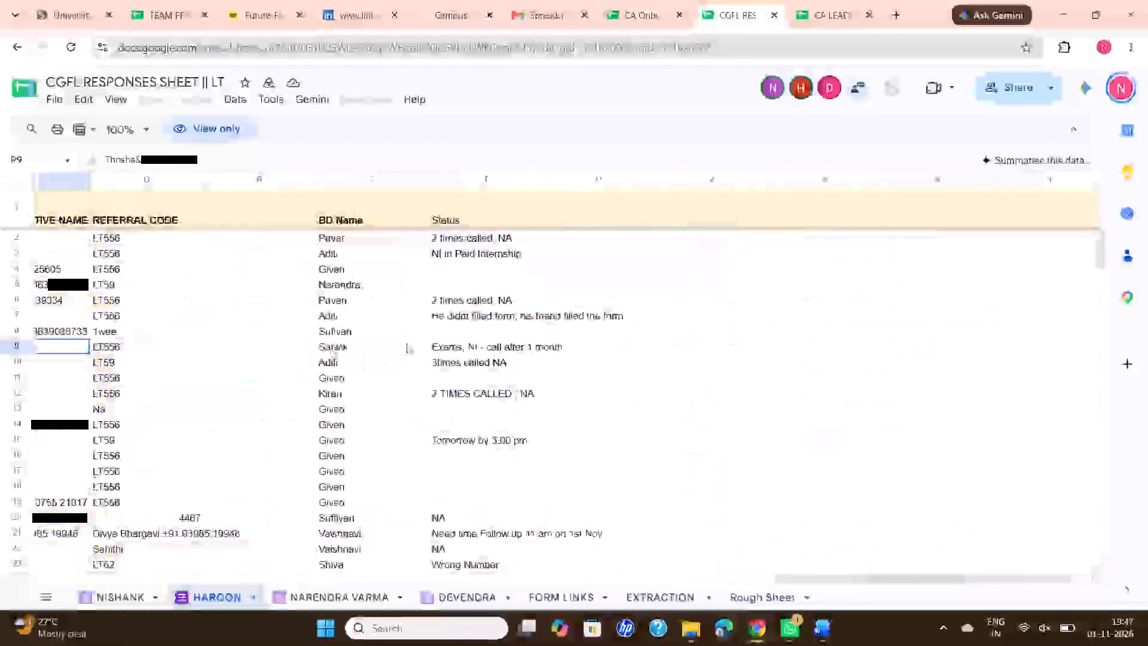
{"action": "scroll", "coordinate": [407, 342], "scroll_direction": "right", "scroll_amount": 2}
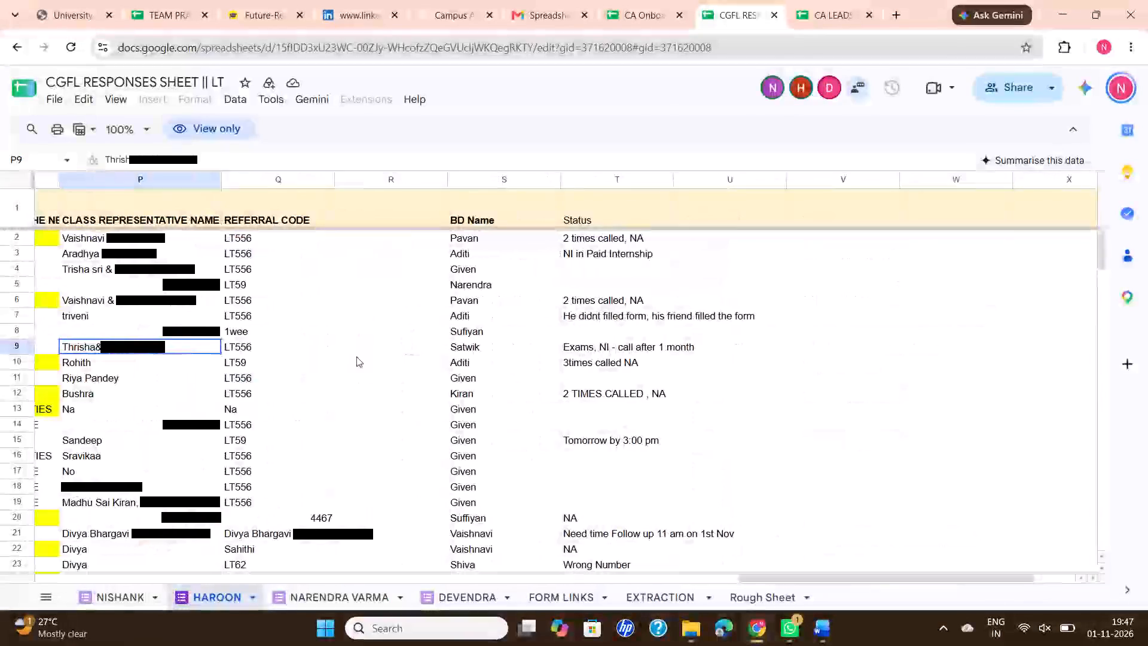
{"action": "scroll", "coordinate": [328, 363], "scroll_direction": "right", "scroll_amount": 9}
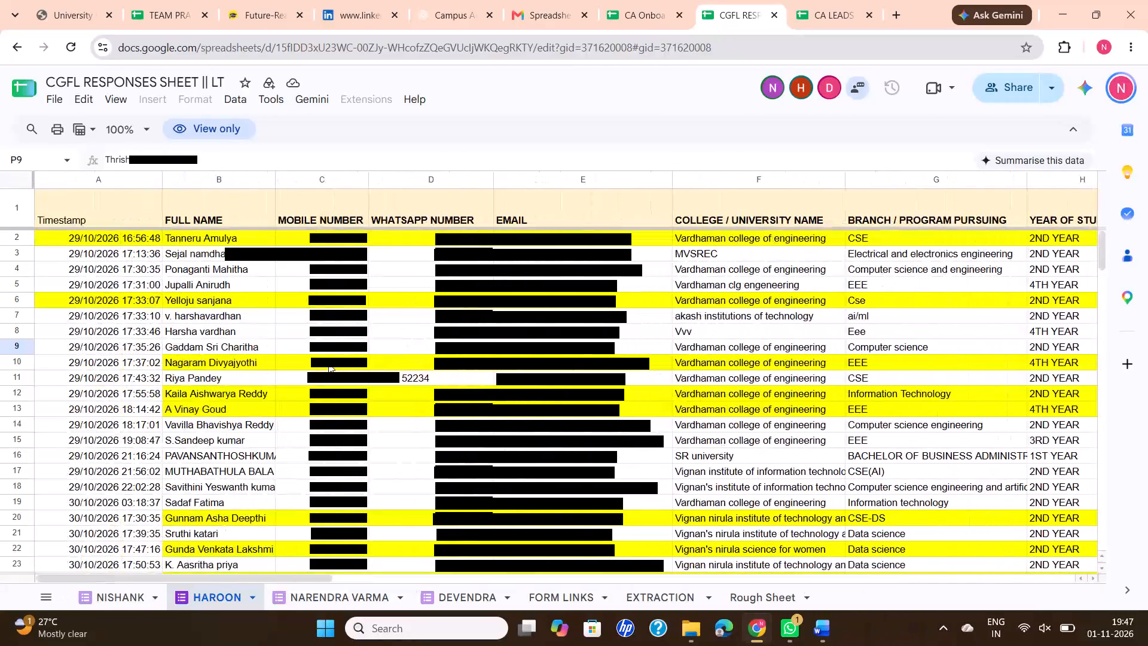
{"action": "scroll", "coordinate": [328, 363], "scroll_direction": "left", "scroll_amount": 13}
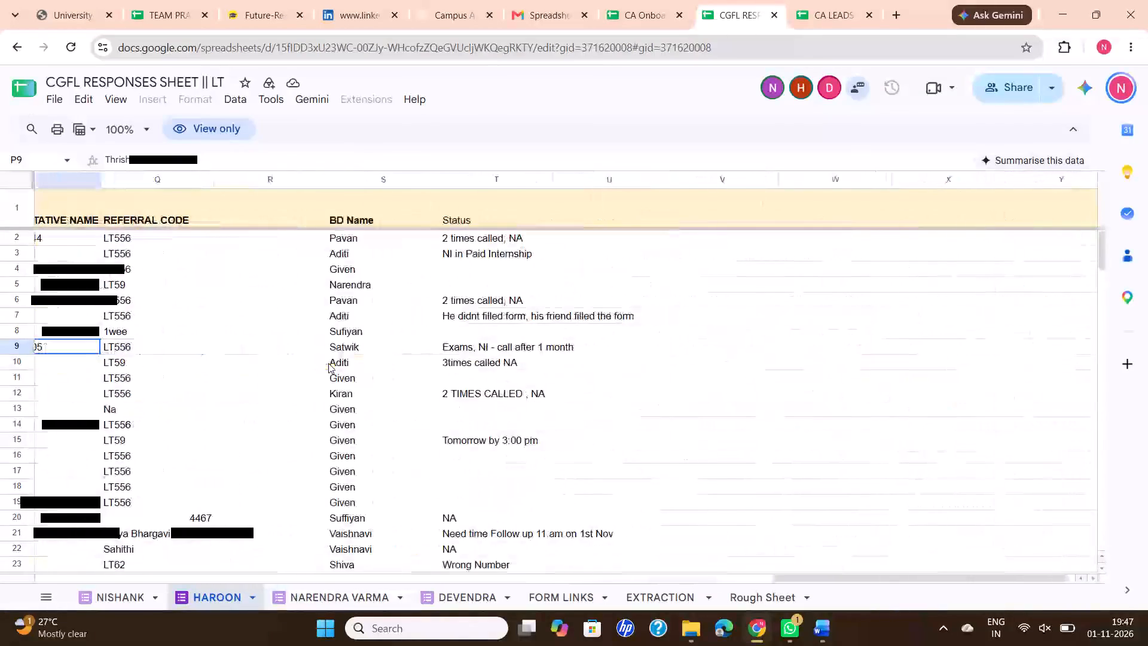
{"action": "scroll", "coordinate": [328, 363], "scroll_direction": "right", "scroll_amount": 3}
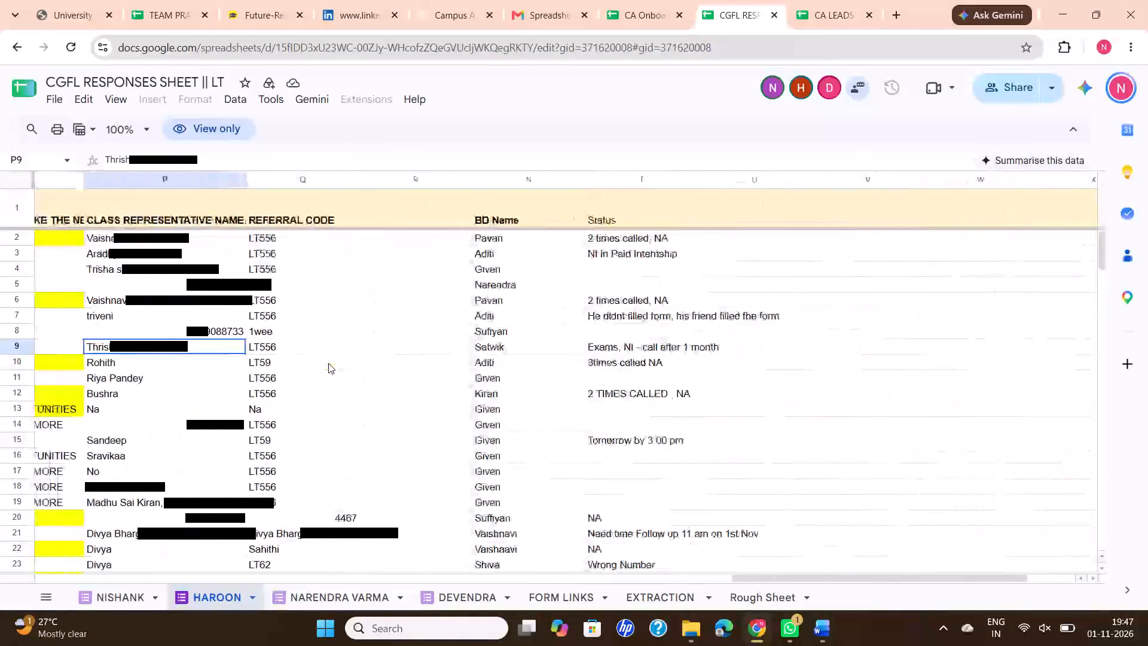
{"action": "scroll", "coordinate": [328, 363], "scroll_direction": "right", "scroll_amount": 1}
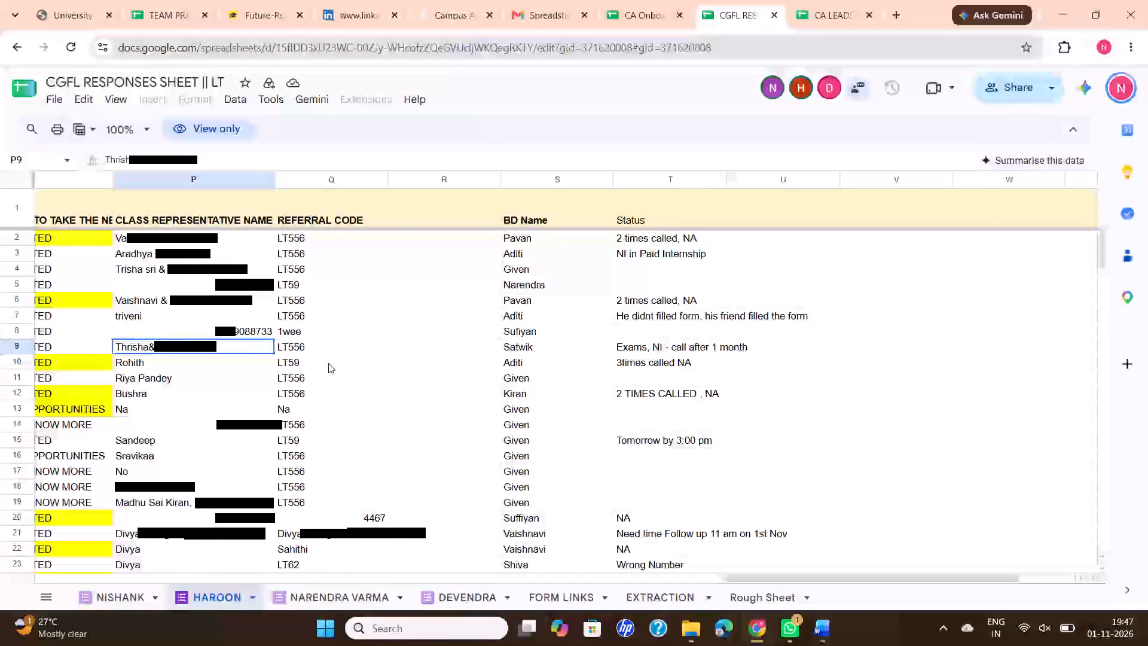
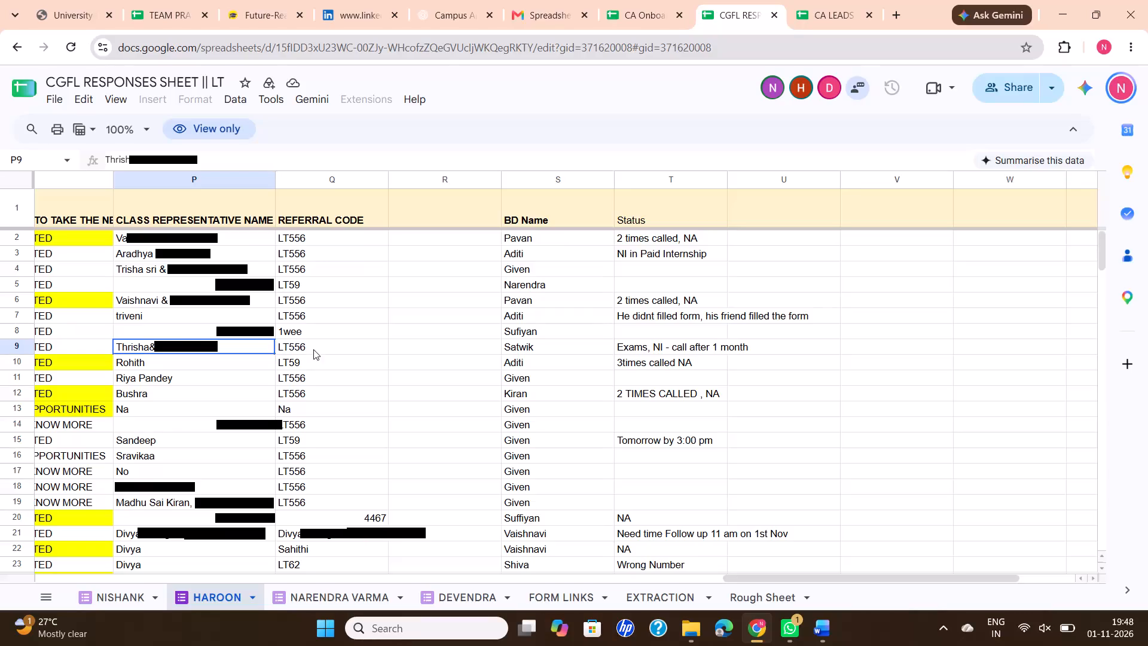
{"action": "scroll", "coordinate": [313, 349], "scroll_direction": "up", "scroll_amount": 3}
{"action": "left_click", "coordinate": [829, 11]}
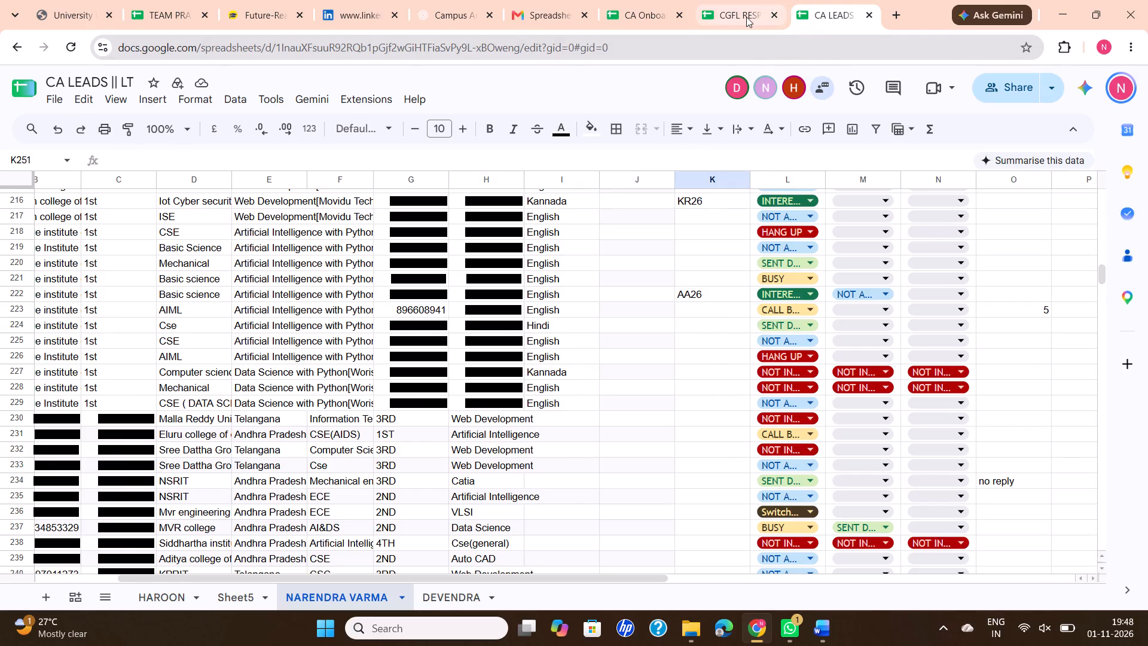
{"action": "left_click", "coordinate": [746, 17]}
{"action": "left_click", "coordinate": [312, 596]}
{"action": "scroll", "coordinate": [401, 500], "scroll_direction": "down", "scroll_amount": 1}
{"action": "scroll", "coordinate": [401, 500], "scroll_direction": "up", "scroll_amount": 4}
{"action": "scroll", "coordinate": [401, 500], "scroll_direction": "down", "scroll_amount": 3}
{"action": "scroll", "coordinate": [401, 500], "scroll_direction": "up", "scroll_amount": 1}
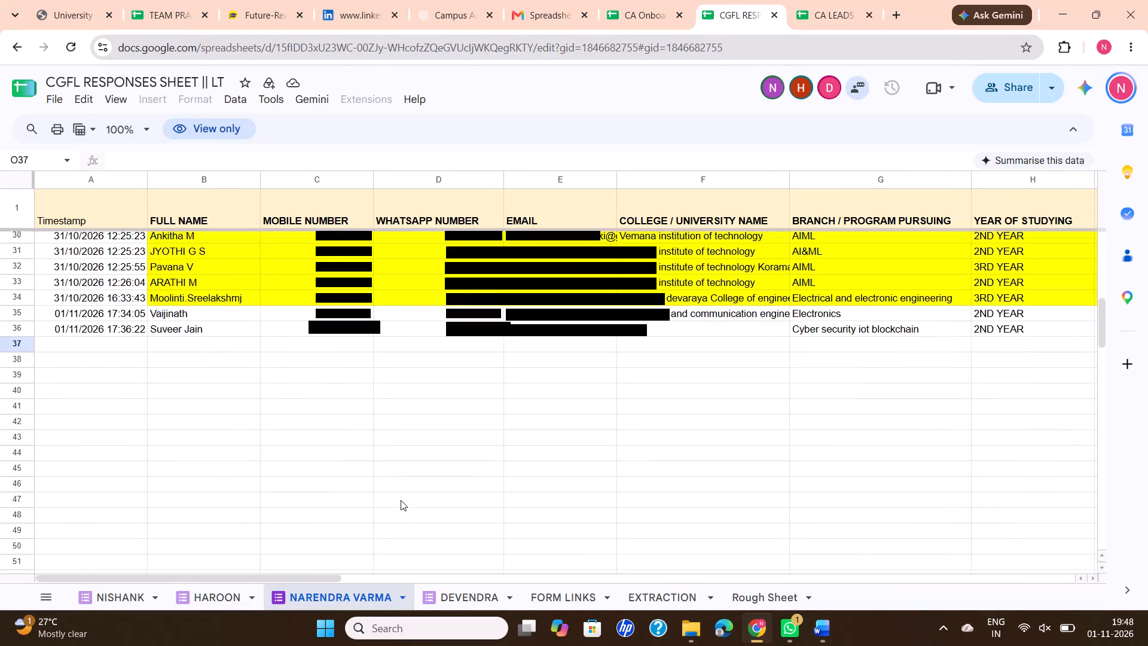
{"action": "scroll", "coordinate": [401, 500], "scroll_direction": "up", "scroll_amount": 1}
Examine the class representative entries and referral codes in rows 101–144 of the DEVENDRA sheet, opening the representative entry in row 112.
{"action": "left_click", "coordinate": [477, 600]}
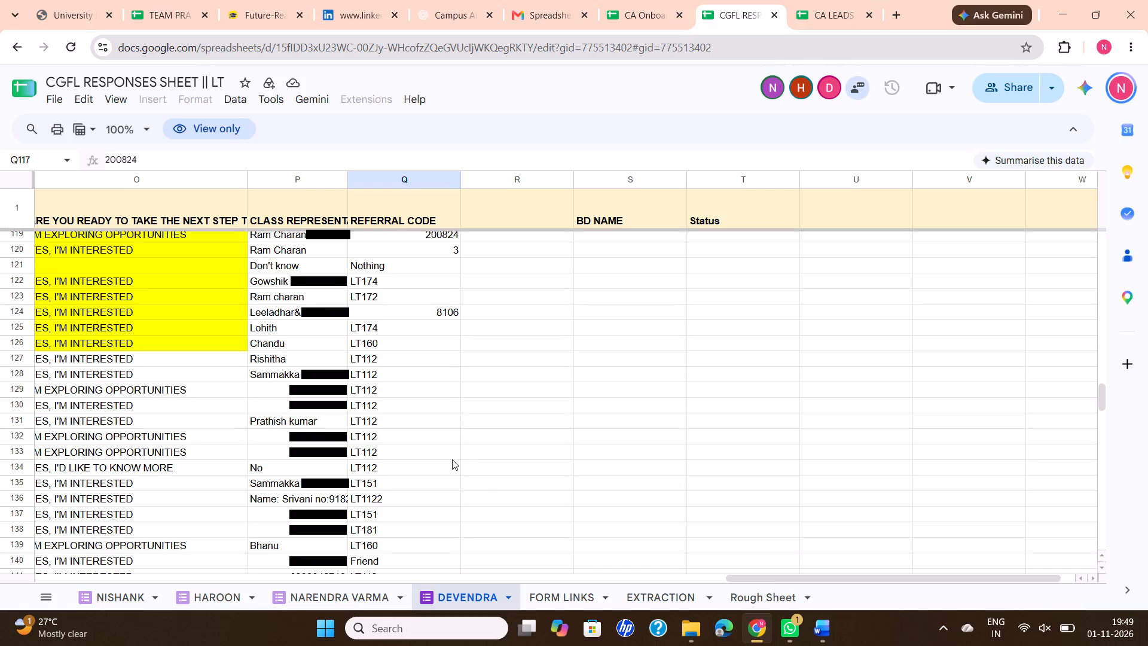
{"action": "scroll", "coordinate": [452, 459], "scroll_direction": "down", "scroll_amount": 2}
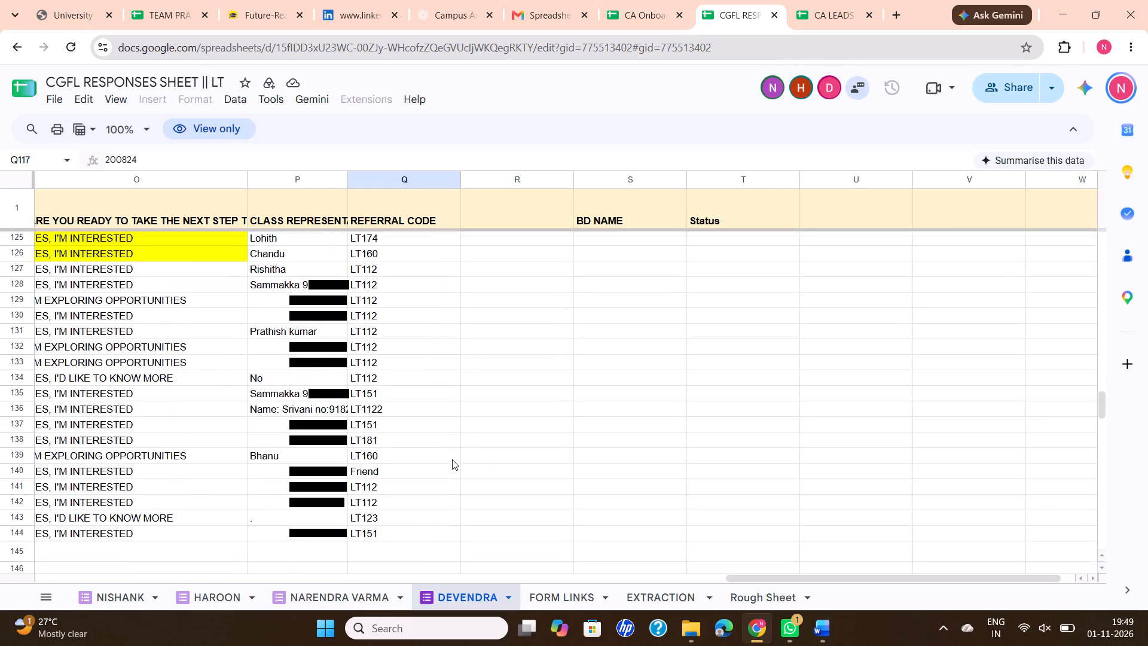
{"action": "scroll", "coordinate": [433, 370], "scroll_direction": "up", "scroll_amount": 1}
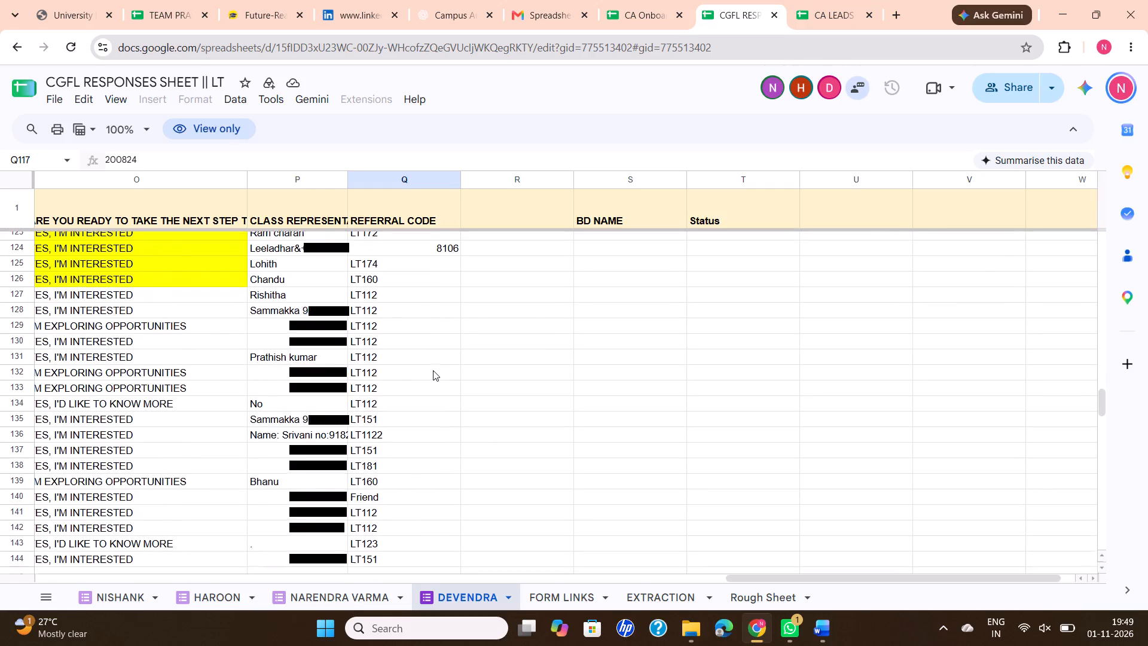
{"action": "scroll", "coordinate": [433, 370], "scroll_direction": "up", "scroll_amount": 4}
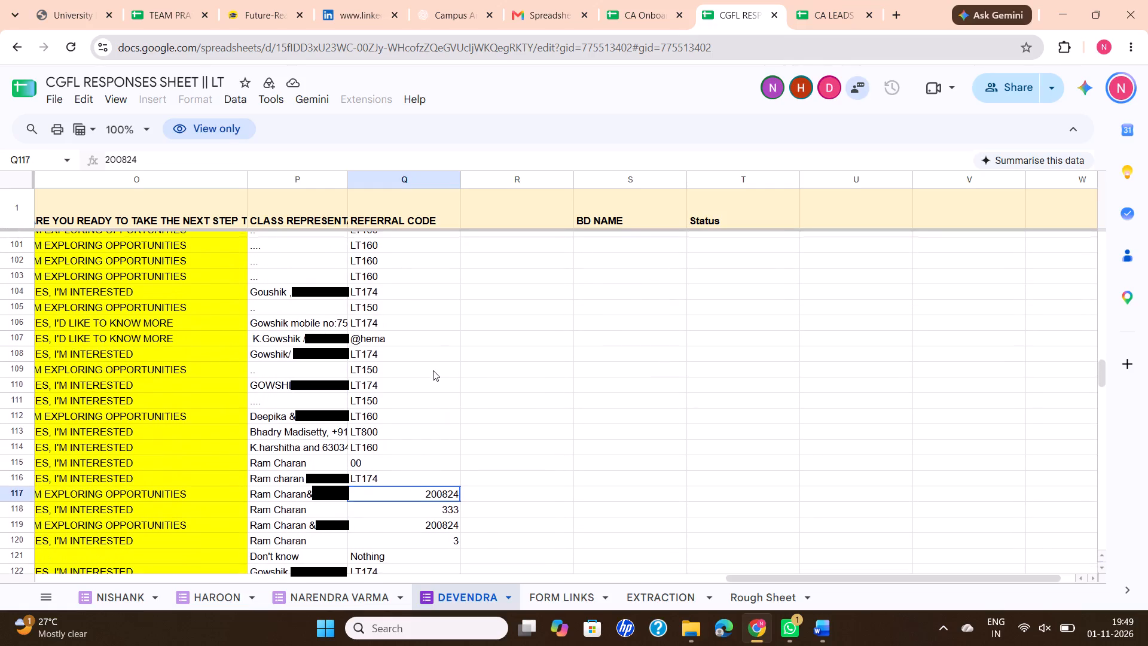
{"action": "double_click", "coordinate": [324, 413]}
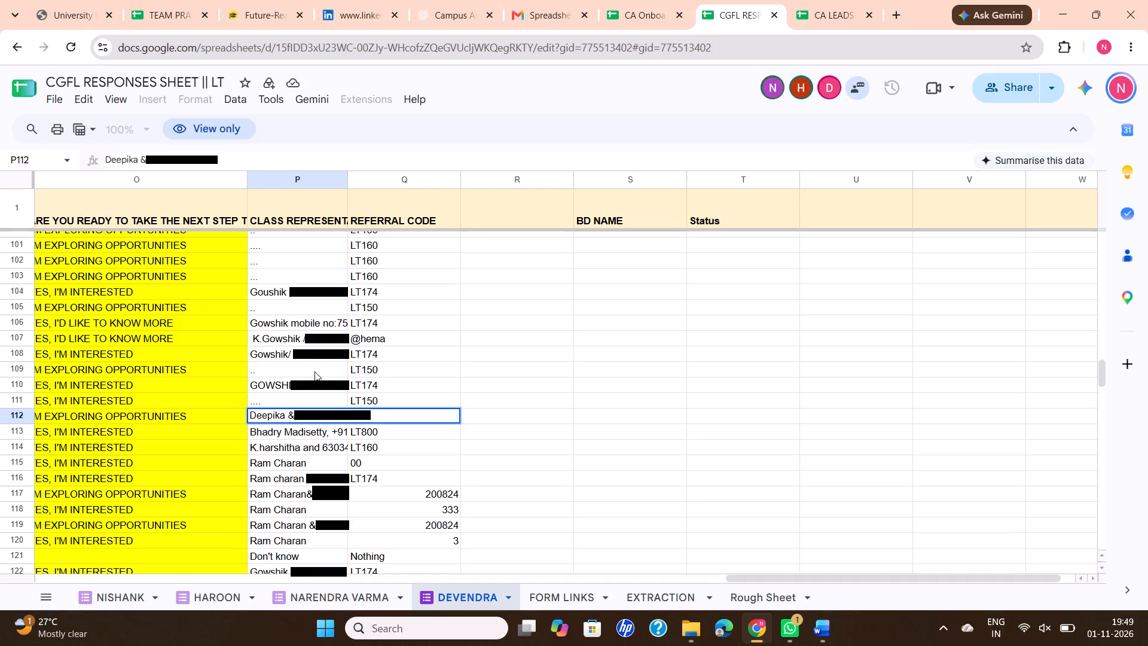
Scan the DEVENDRA sheet's class representative entries from row 111 up to row 66, inspecting the full entries in rows 76 and 75.
{"action": "scroll", "coordinate": [306, 331], "scroll_direction": "up", "scroll_amount": 1}
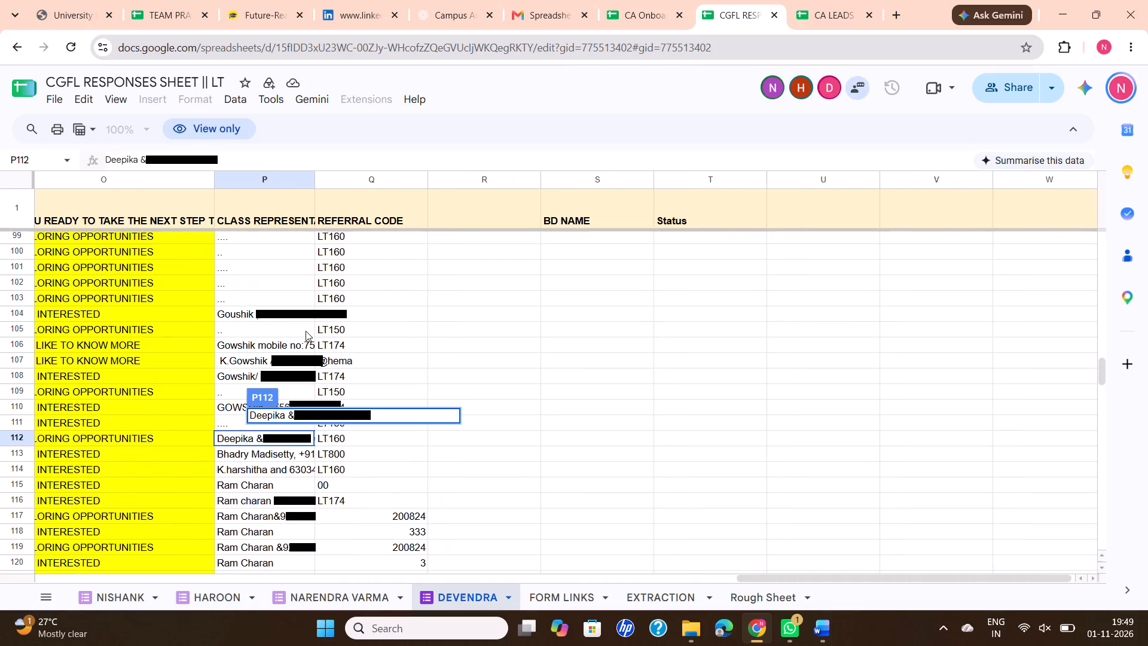
{"action": "scroll", "coordinate": [306, 331], "scroll_direction": "up", "scroll_amount": 3}
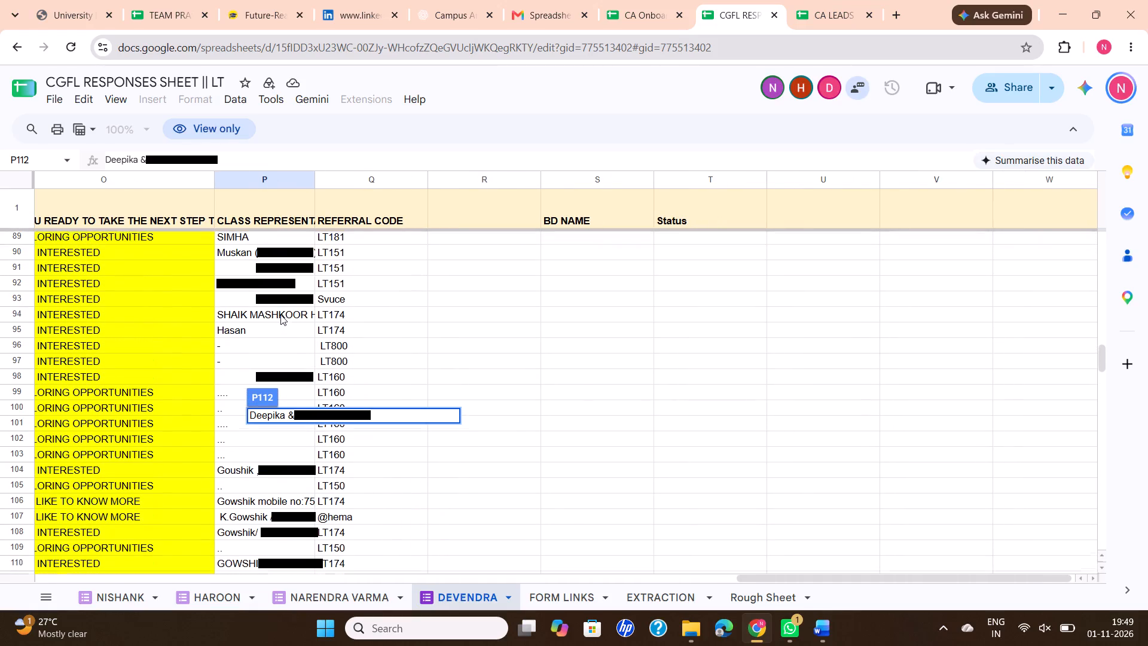
{"action": "scroll", "coordinate": [289, 279], "scroll_direction": "up", "scroll_amount": 2}
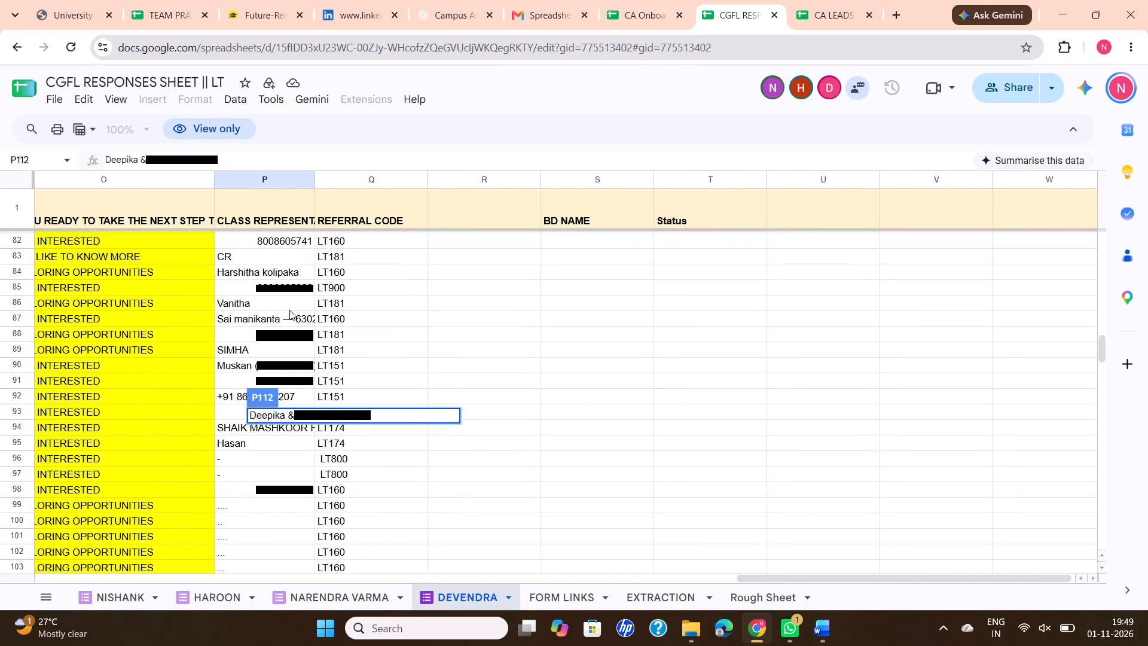
{"action": "scroll", "coordinate": [289, 310], "scroll_direction": "up", "scroll_amount": 1}
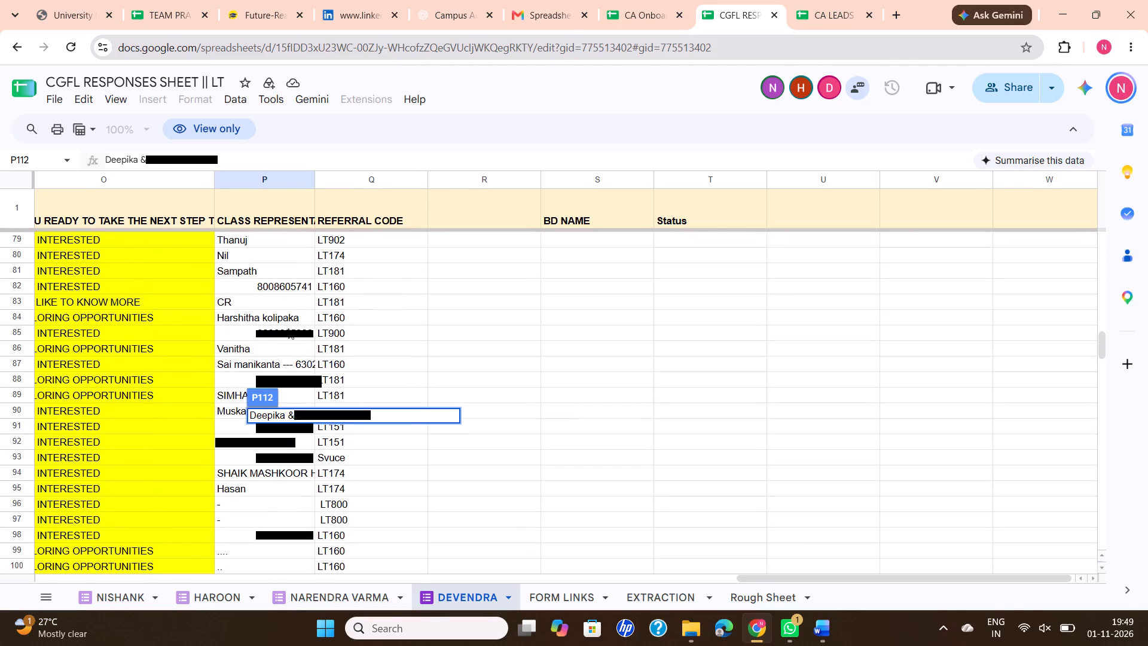
{"action": "scroll", "coordinate": [277, 334], "scroll_direction": "up", "scroll_amount": 1}
{"action": "scroll", "coordinate": [285, 334], "scroll_direction": "down", "scroll_amount": 1}
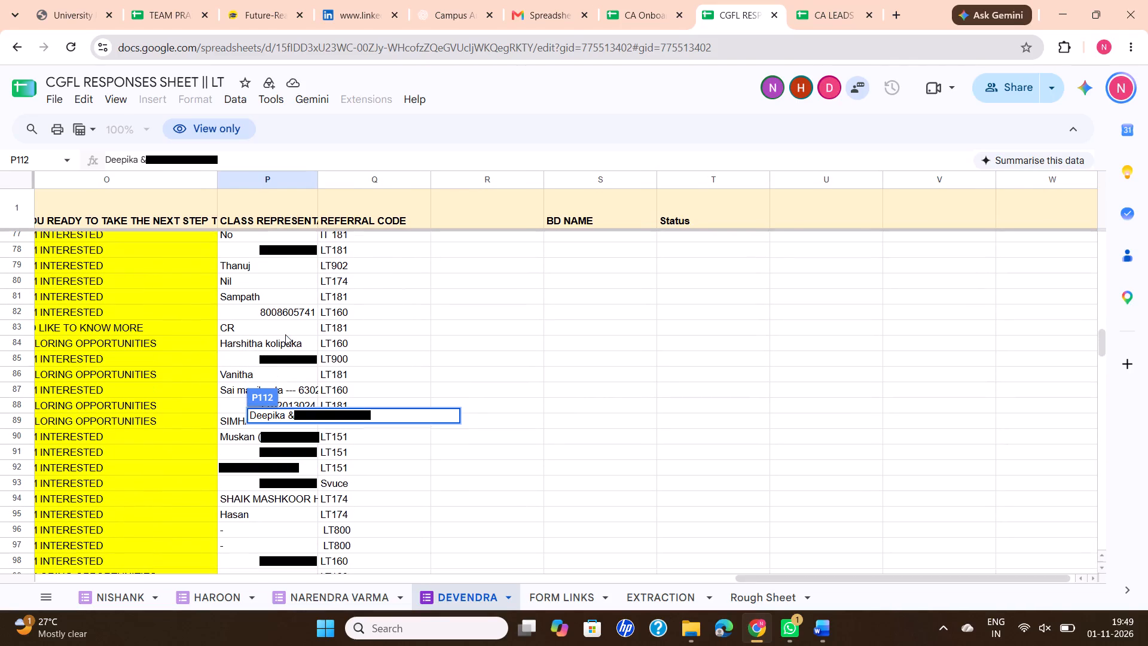
{"action": "scroll", "coordinate": [285, 334], "scroll_direction": "up", "scroll_amount": 1}
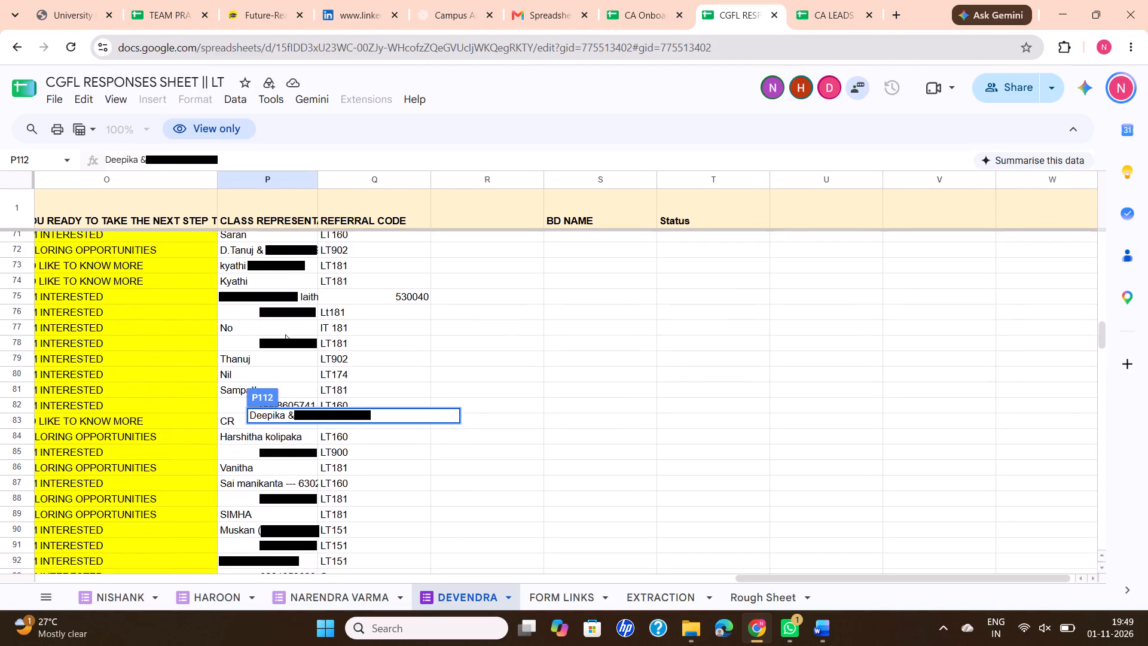
{"action": "left_click", "coordinate": [285, 334]}
{"action": "scroll", "coordinate": [285, 334], "scroll_direction": "up", "scroll_amount": 1}
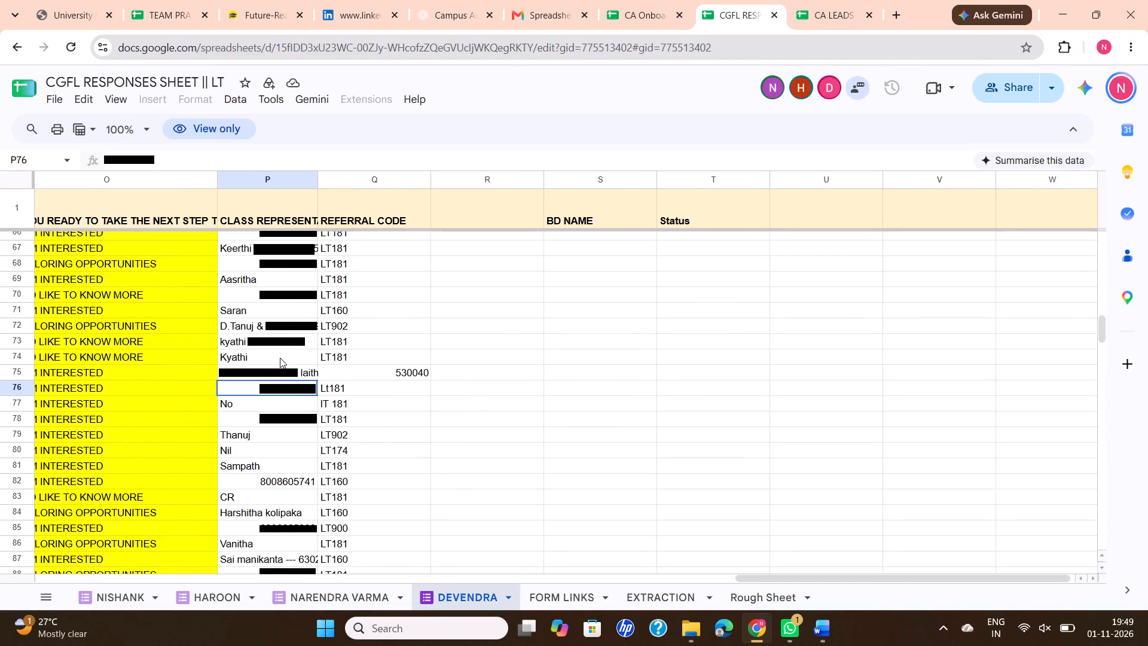
{"action": "triple_click", "coordinate": [270, 372]}
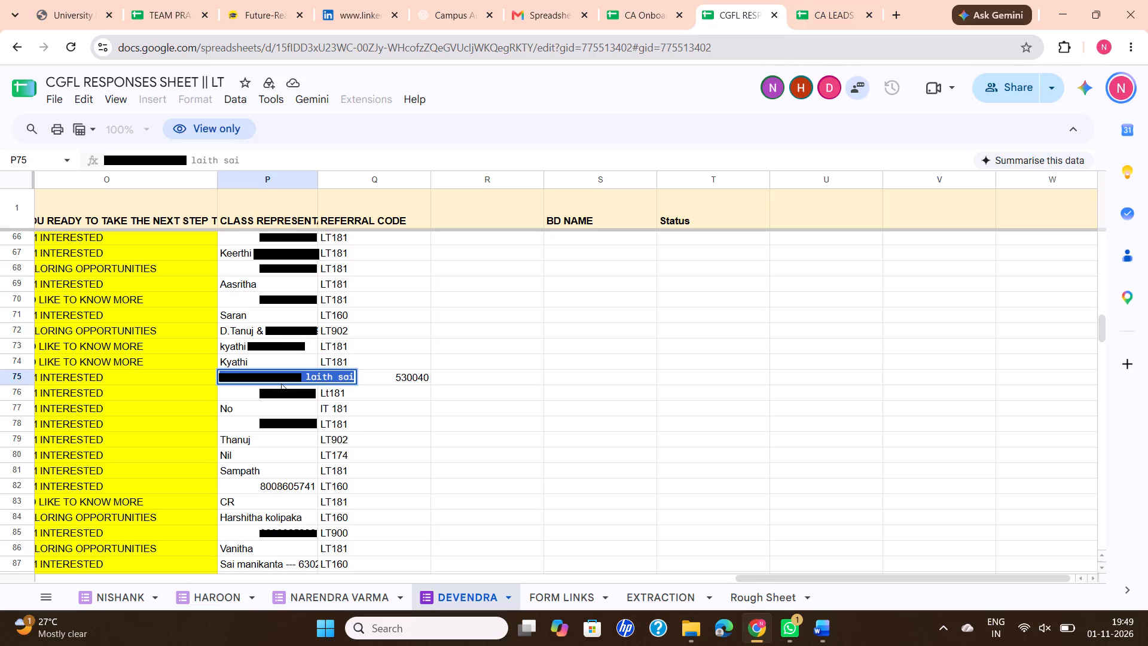
Switch to the CA Onboarding Application responses and examine rows 10–22's applicant details, internship domains, campus ambassador recommendations and lead gen BD names.
{"action": "left_click", "coordinate": [639, 13]}
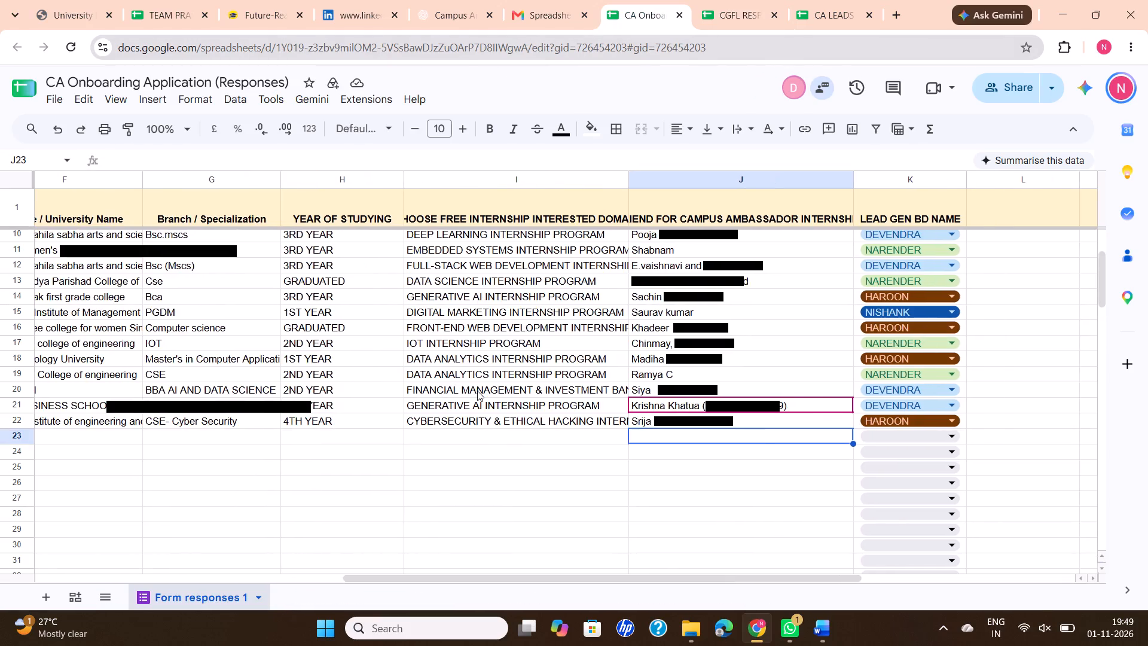
{"action": "scroll", "coordinate": [477, 391], "scroll_direction": "right", "scroll_amount": 6}
{"action": "scroll", "coordinate": [477, 391], "scroll_direction": "left", "scroll_amount": 7}
{"action": "scroll", "coordinate": [477, 391], "scroll_direction": "right", "scroll_amount": 3}
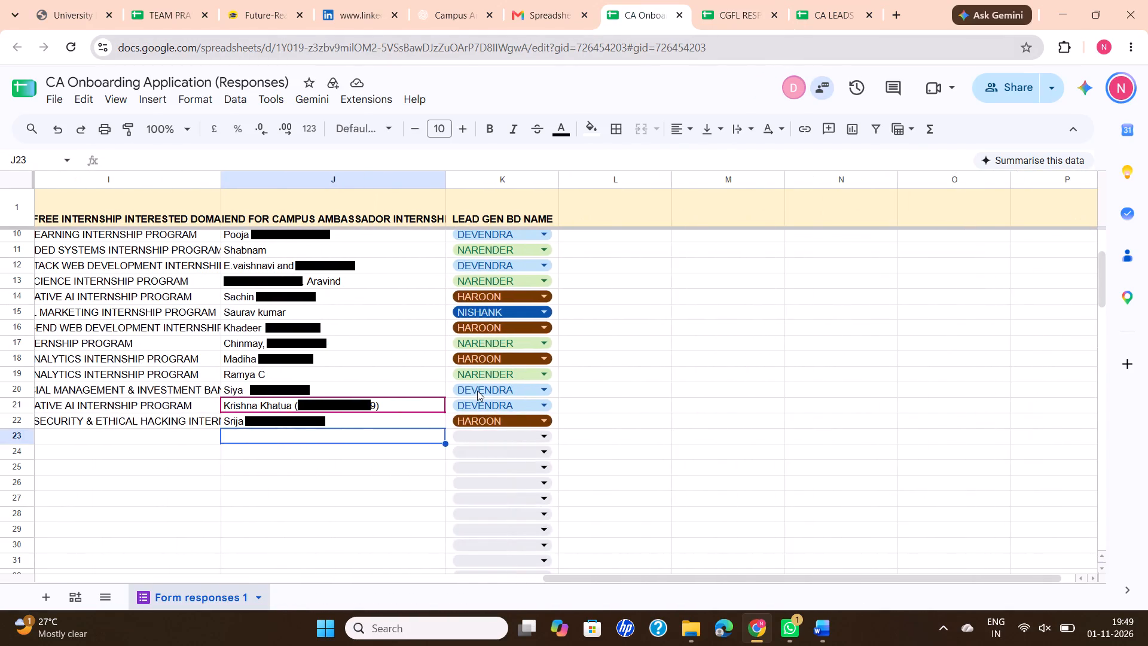
{"action": "scroll", "coordinate": [477, 391], "scroll_direction": "right", "scroll_amount": 5}
{"action": "scroll", "coordinate": [477, 391], "scroll_direction": "left", "scroll_amount": 8}
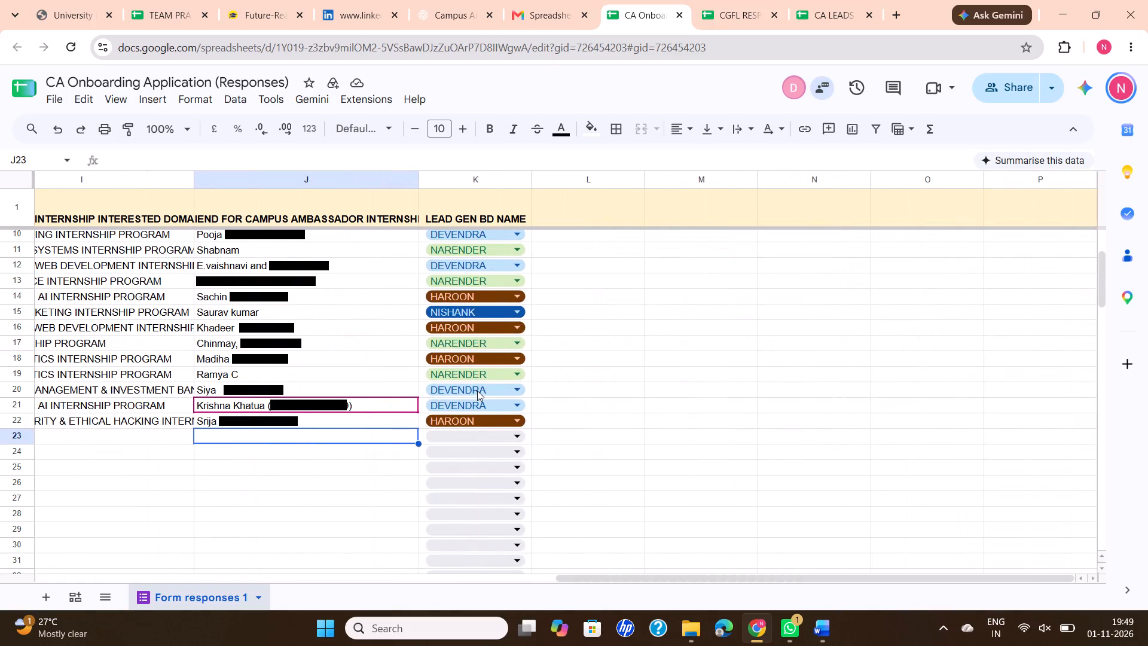
{"action": "scroll", "coordinate": [477, 391], "scroll_direction": "right", "scroll_amount": 5}
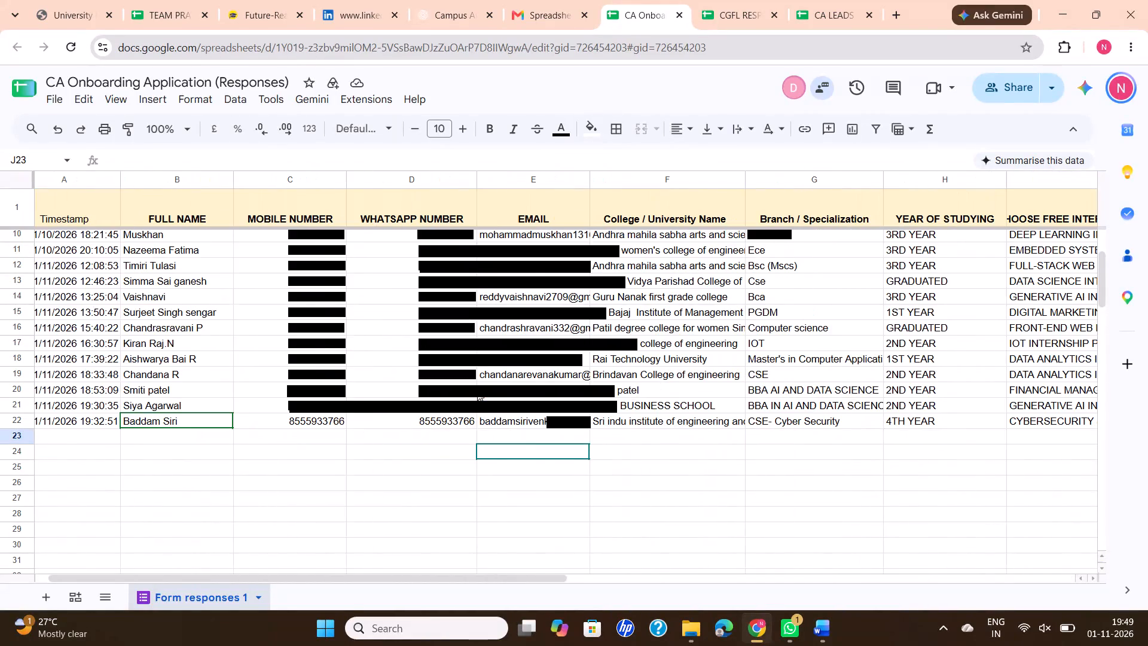
{"action": "scroll", "coordinate": [477, 391], "scroll_direction": "left", "scroll_amount": 10}
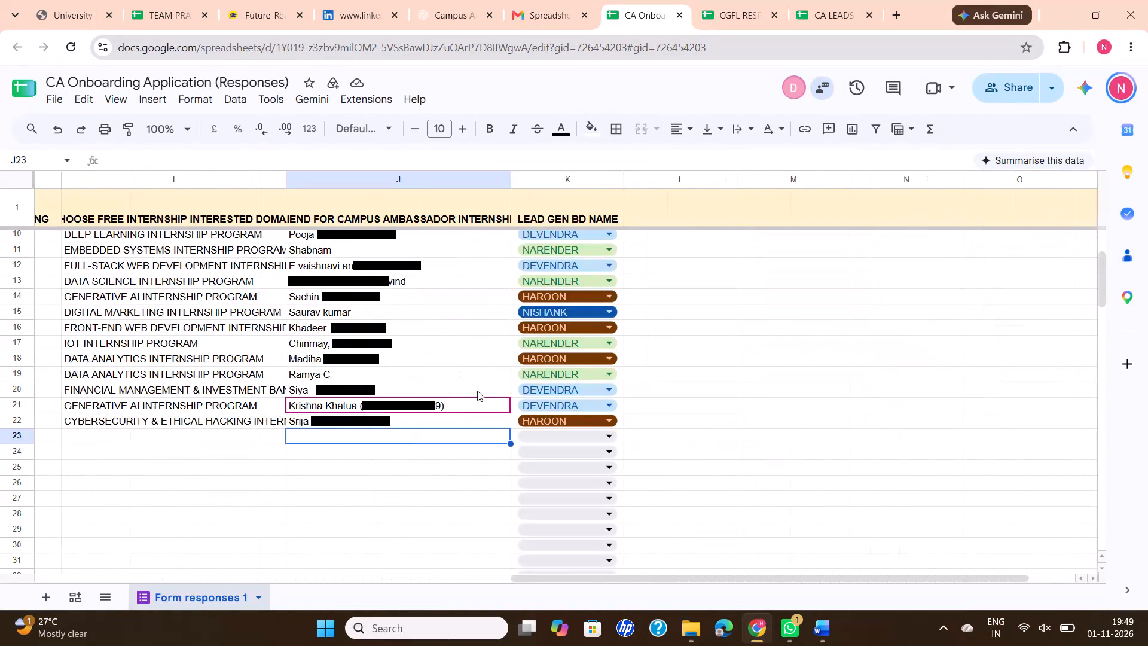
Review the onboarding responses up to row 2, cross-checking campus ambassador recommendations and BD names against applicant, college and branch details.
{"action": "scroll", "coordinate": [477, 391], "scroll_direction": "up", "scroll_amount": 3}
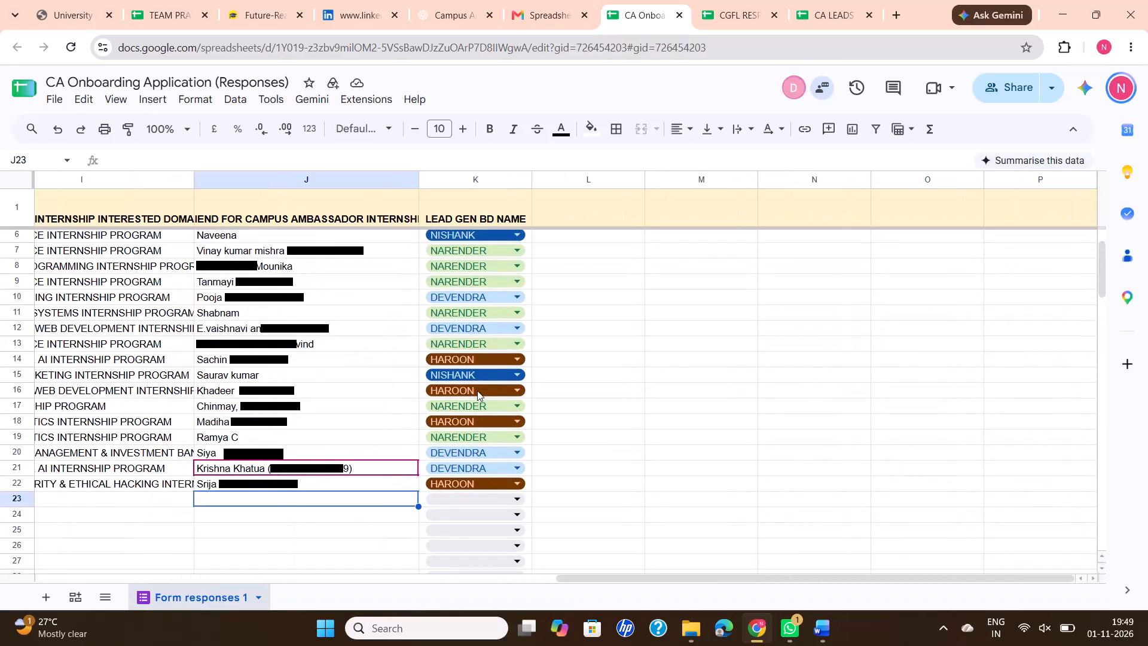
{"action": "scroll", "coordinate": [442, 373], "scroll_direction": "up", "scroll_amount": 1}
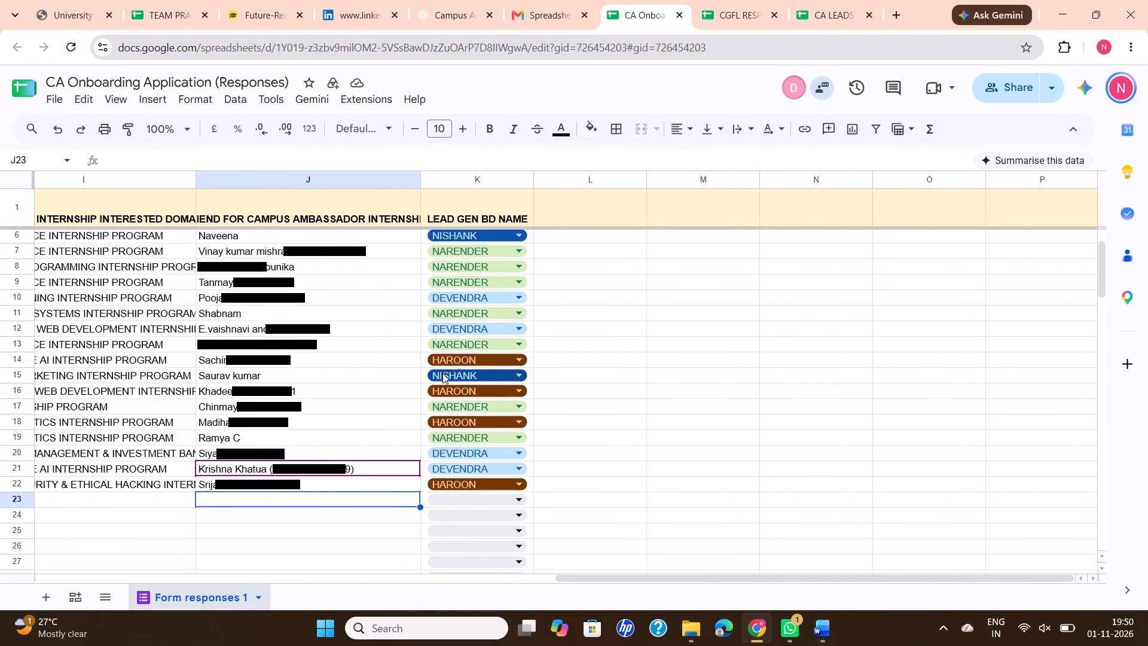
{"action": "scroll", "coordinate": [442, 373], "scroll_direction": "up", "scroll_amount": 2}
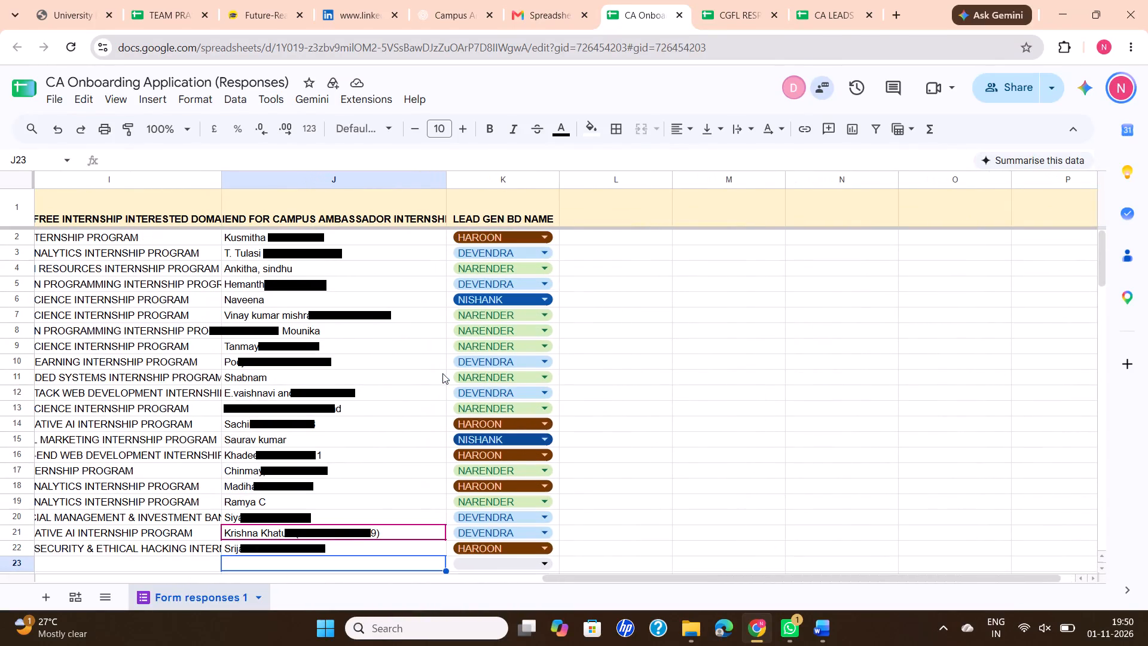
{"action": "scroll", "coordinate": [442, 373], "scroll_direction": "up", "scroll_amount": 1}
{"action": "scroll", "coordinate": [442, 373], "scroll_direction": "down", "scroll_amount": 1}
{"action": "scroll", "coordinate": [442, 373], "scroll_direction": "up", "scroll_amount": 2}
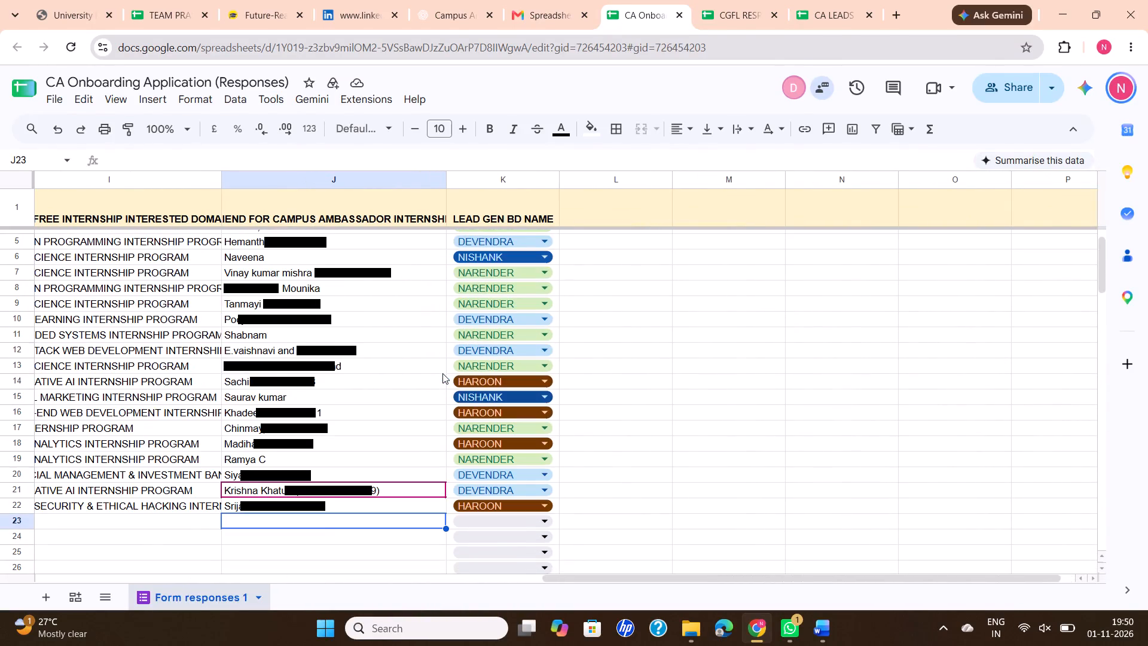
{"action": "scroll", "coordinate": [442, 373], "scroll_direction": "down", "scroll_amount": 1}
{"action": "scroll", "coordinate": [442, 373], "scroll_direction": "left", "scroll_amount": 2}
{"action": "scroll", "coordinate": [452, 379], "scroll_direction": "right", "scroll_amount": 10}
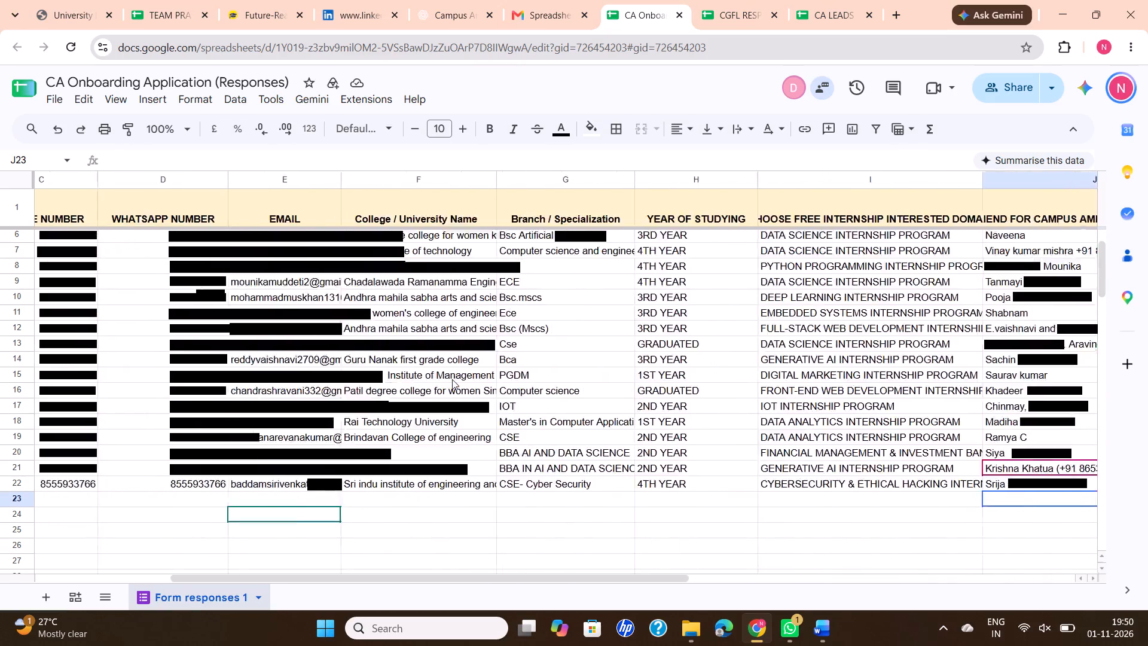
{"action": "scroll", "coordinate": [452, 379], "scroll_direction": "right", "scroll_amount": 6}
{"action": "scroll", "coordinate": [452, 379], "scroll_direction": "down", "scroll_amount": 1}
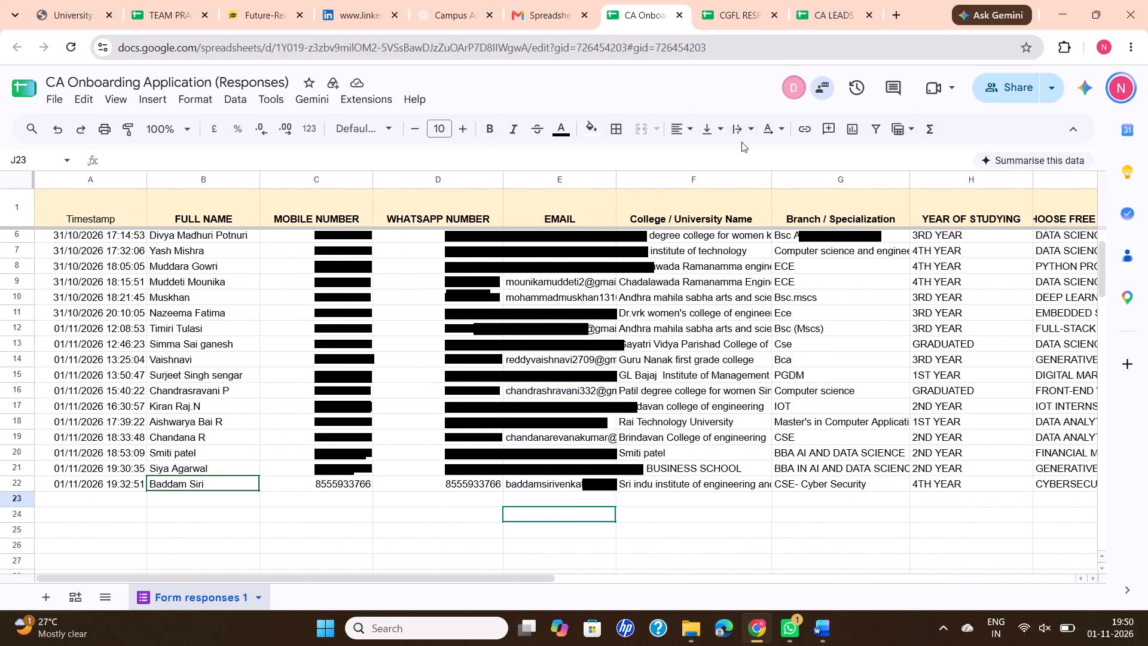
Return to the CGFL responses sheet and select the class representative entry in row 73 of the DEVENDRA sheet.
{"action": "left_click", "coordinate": [746, 25]}
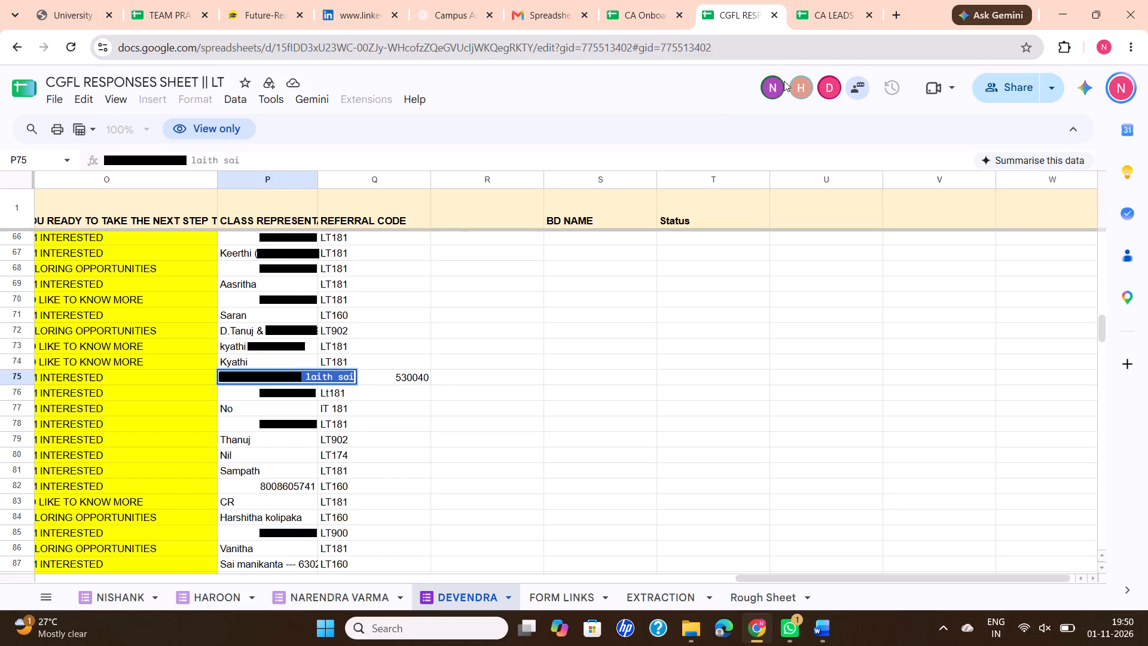
{"action": "left_click", "coordinate": [277, 343]}
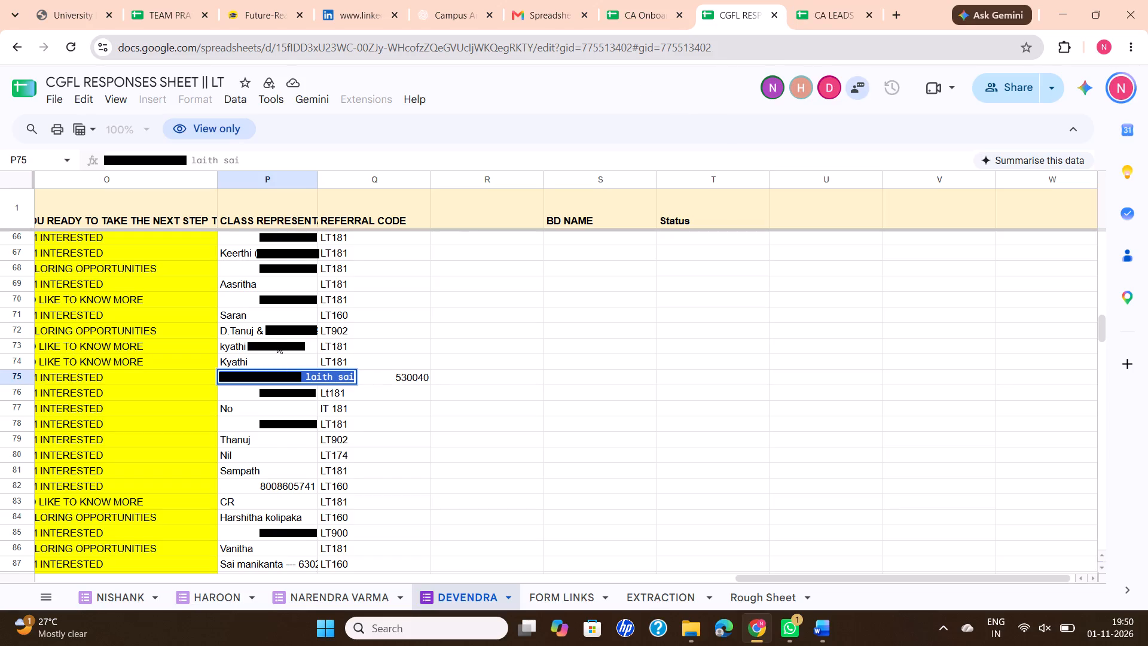
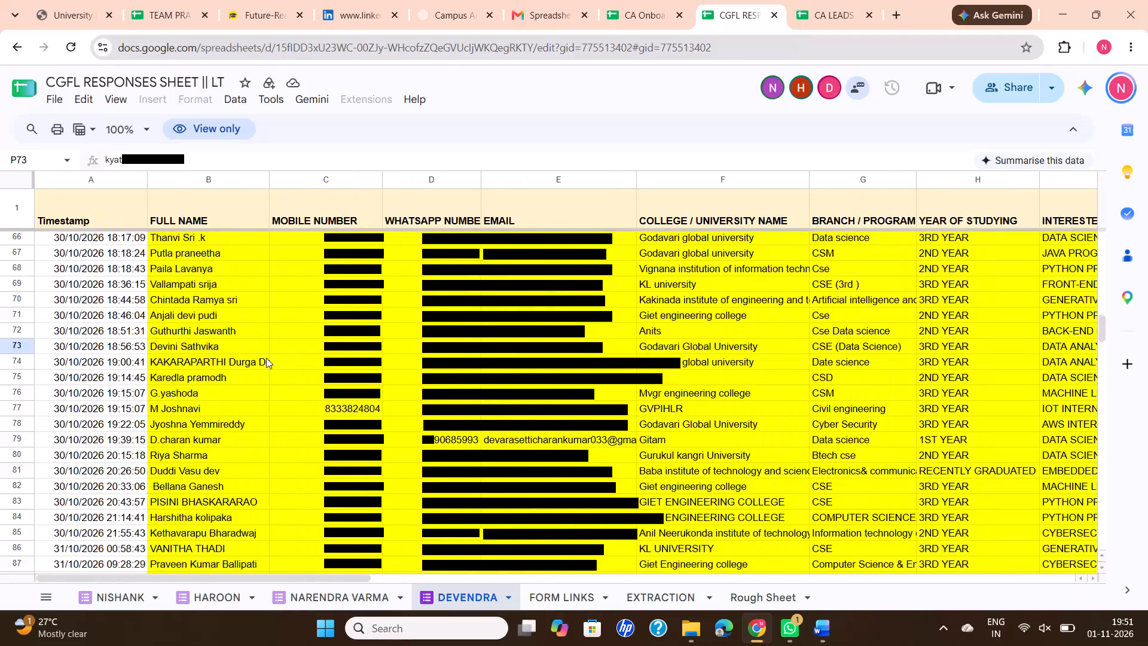
Review the class representative and referral code entries for the students in rows 66–87 of the DEVENDRA sheet.
{"action": "scroll", "coordinate": [266, 358], "scroll_direction": "left", "scroll_amount": 8}
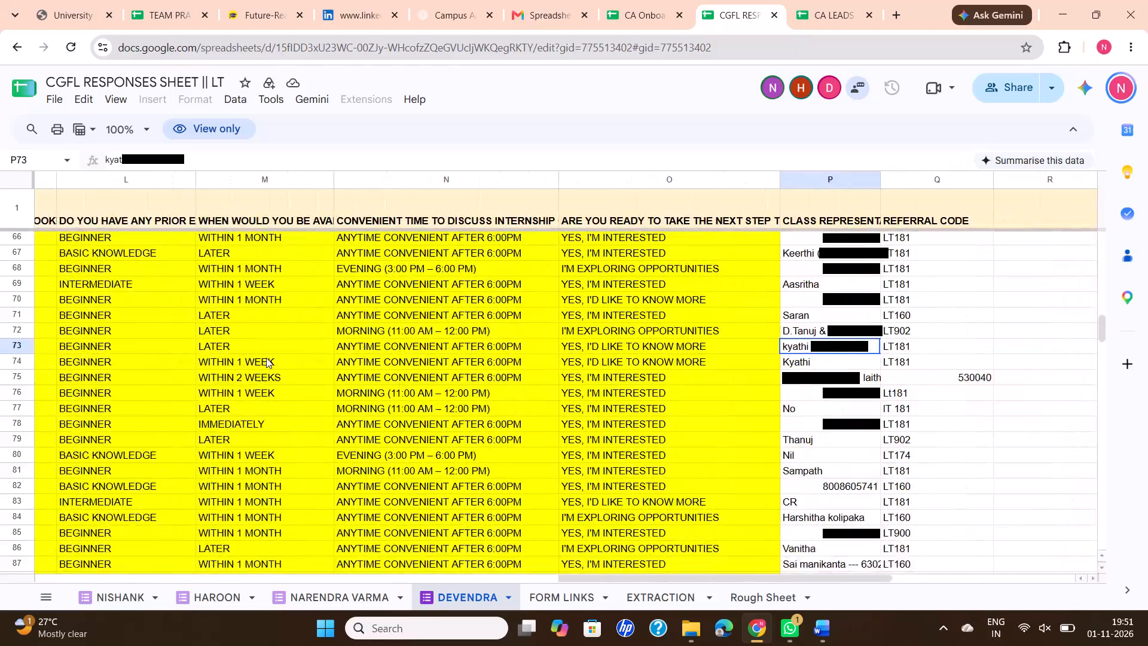
{"action": "scroll", "coordinate": [266, 358], "scroll_direction": "left", "scroll_amount": 3}
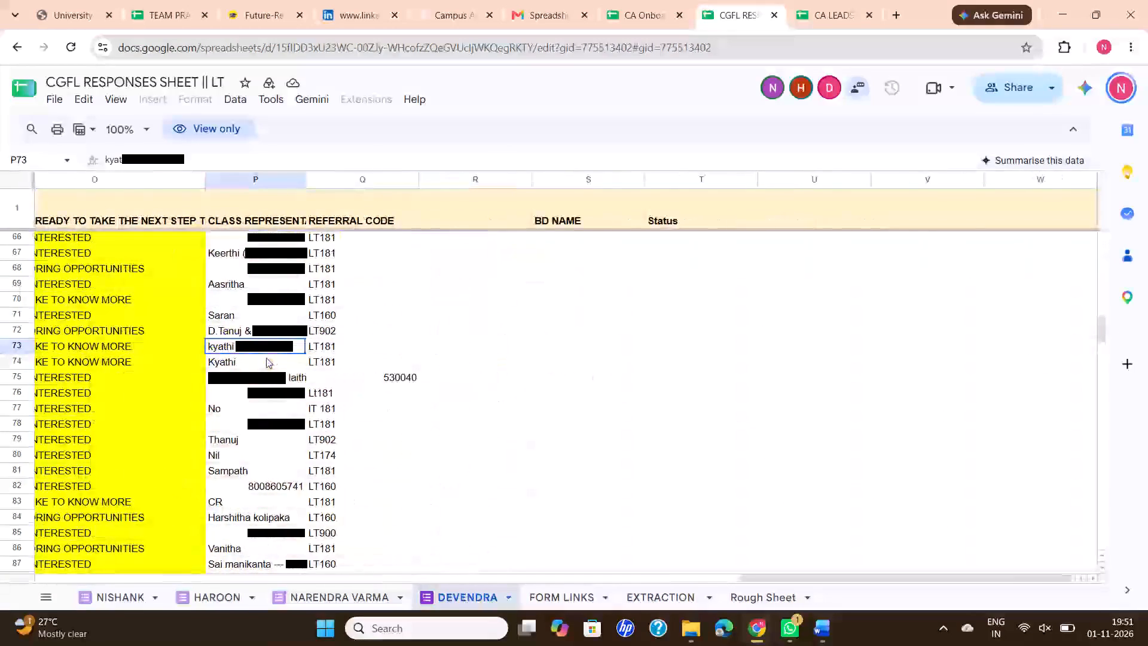
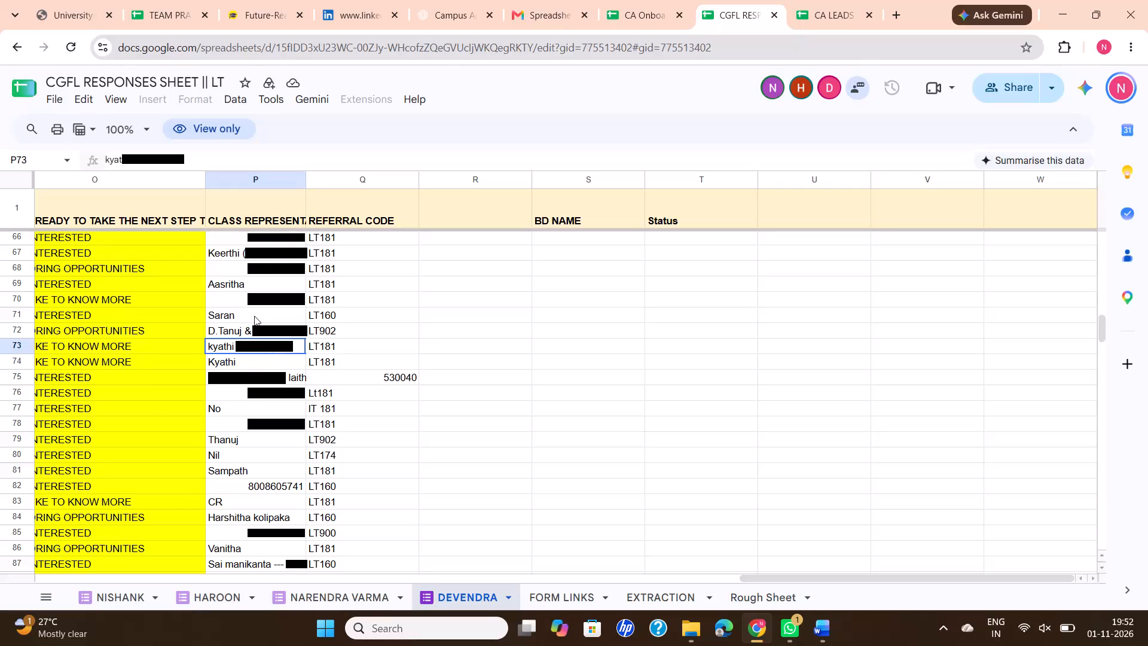
Check the class representative contacts in rows 58–67 of the DEVENDRA sheet and open the full entry in row 58.
{"action": "scroll", "coordinate": [254, 316], "scroll_direction": "up", "scroll_amount": 1}
{"action": "left_click", "coordinate": [284, 285]}
{"action": "scroll", "coordinate": [284, 285], "scroll_direction": "up", "scroll_amount": 1}
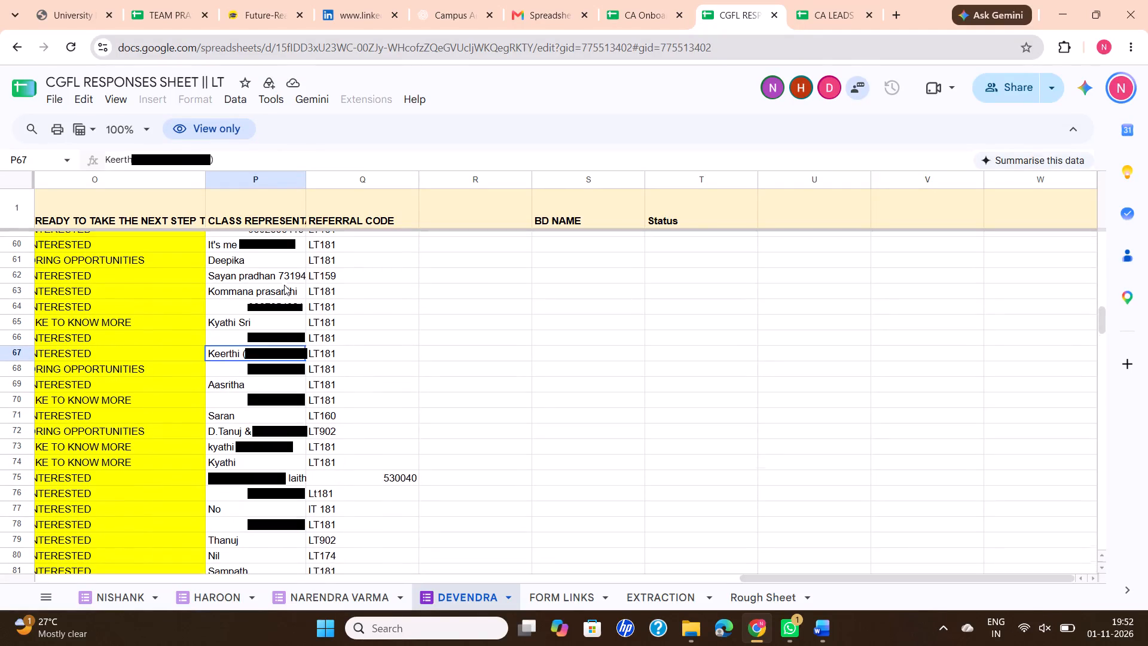
{"action": "scroll", "coordinate": [284, 285], "scroll_direction": "up", "scroll_amount": 1}
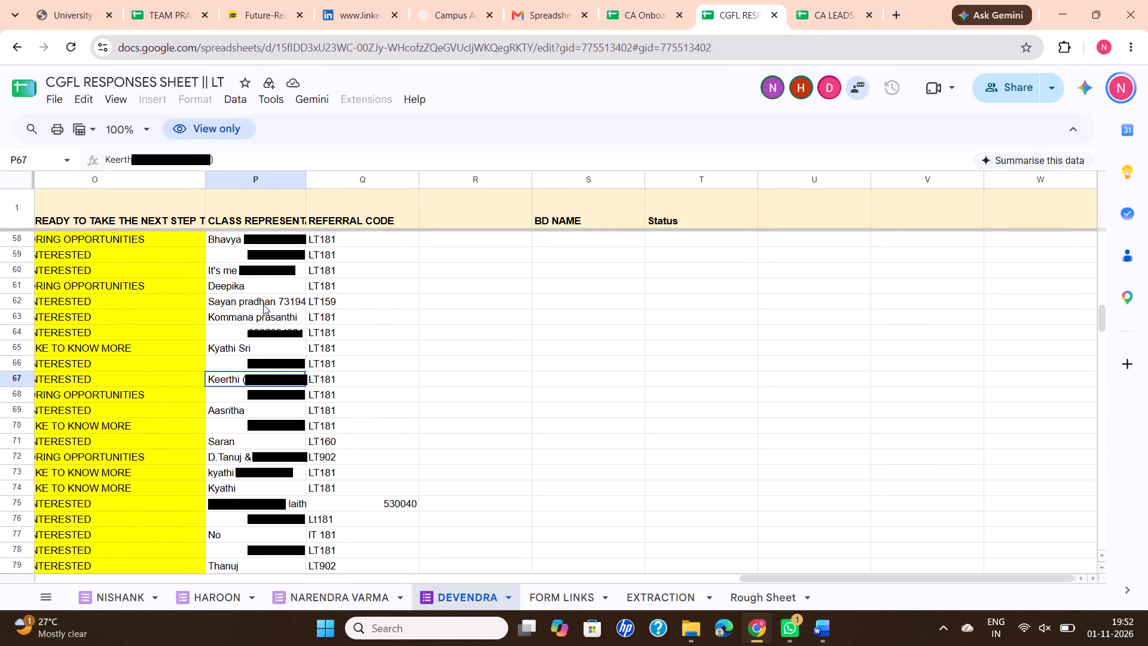
{"action": "scroll", "coordinate": [263, 304], "scroll_direction": "up", "scroll_amount": 1}
{"action": "left_click", "coordinate": [271, 324]}
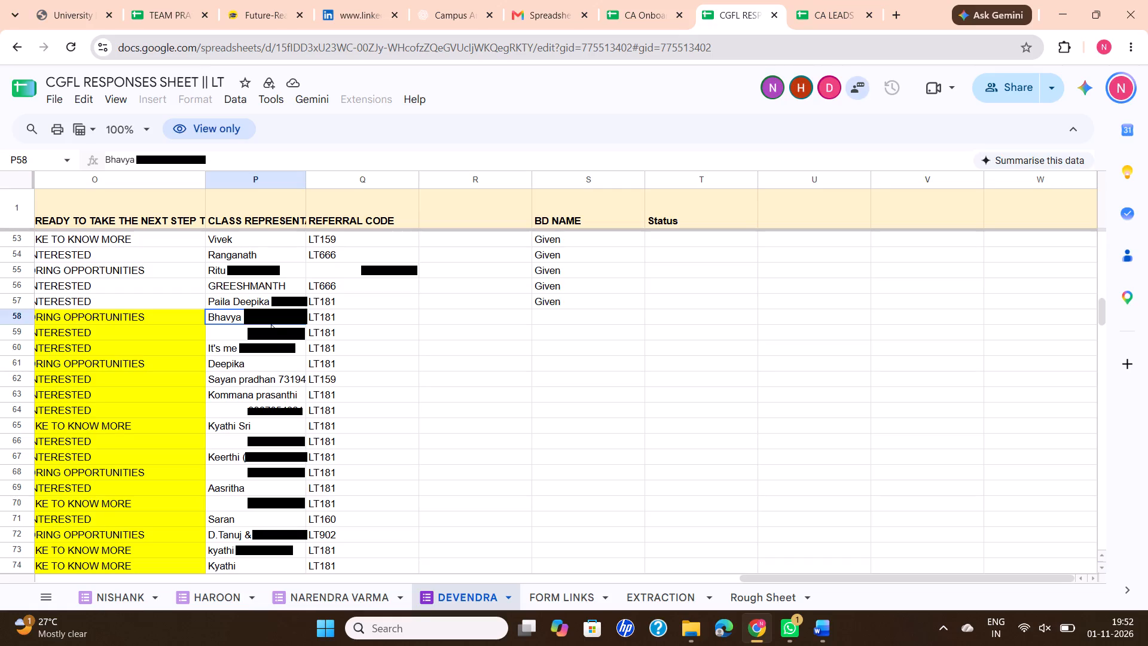
{"action": "triple_click", "coordinate": [268, 319]}
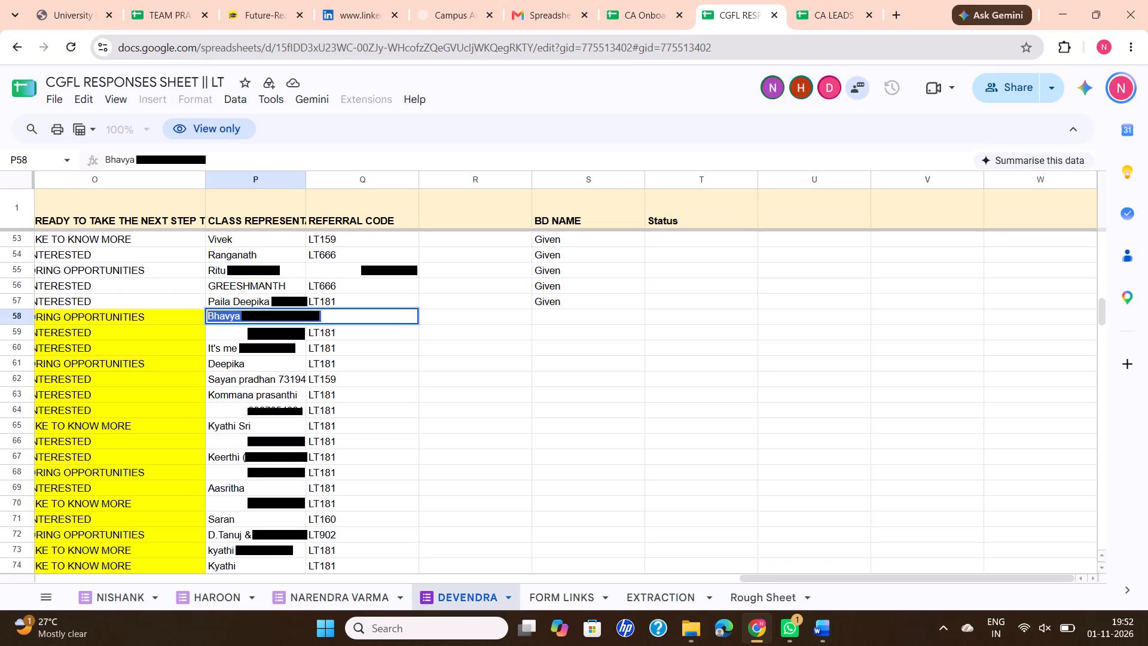
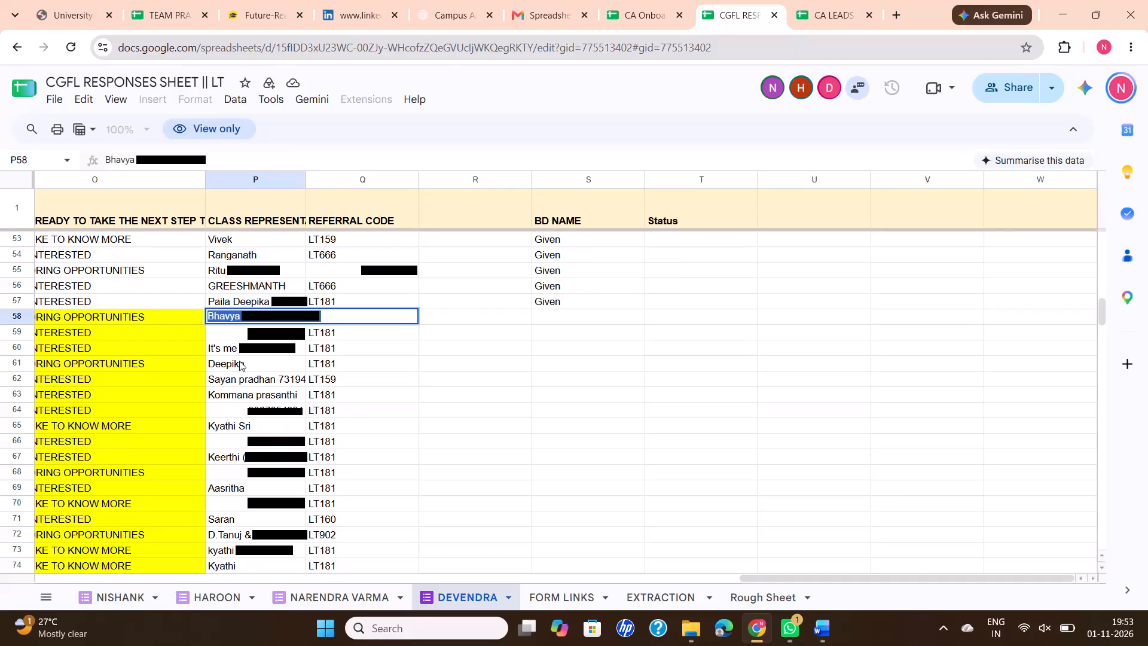
Open the class representative entry in row 52 of the DEVENDRA sheet and examine that row's student and college details.
{"action": "scroll", "coordinate": [257, 290], "scroll_direction": "up", "scroll_amount": 2}
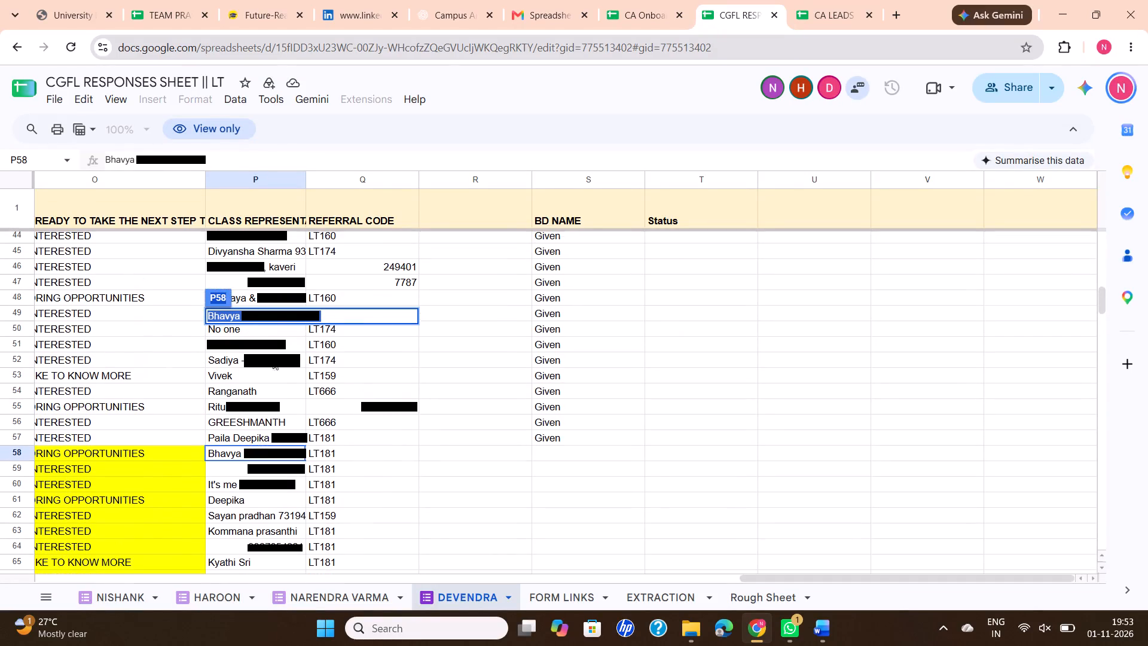
{"action": "left_click", "coordinate": [274, 378]}
{"action": "left_click", "coordinate": [274, 358]}
{"action": "scroll", "coordinate": [274, 358], "scroll_direction": "right", "scroll_amount": 7}
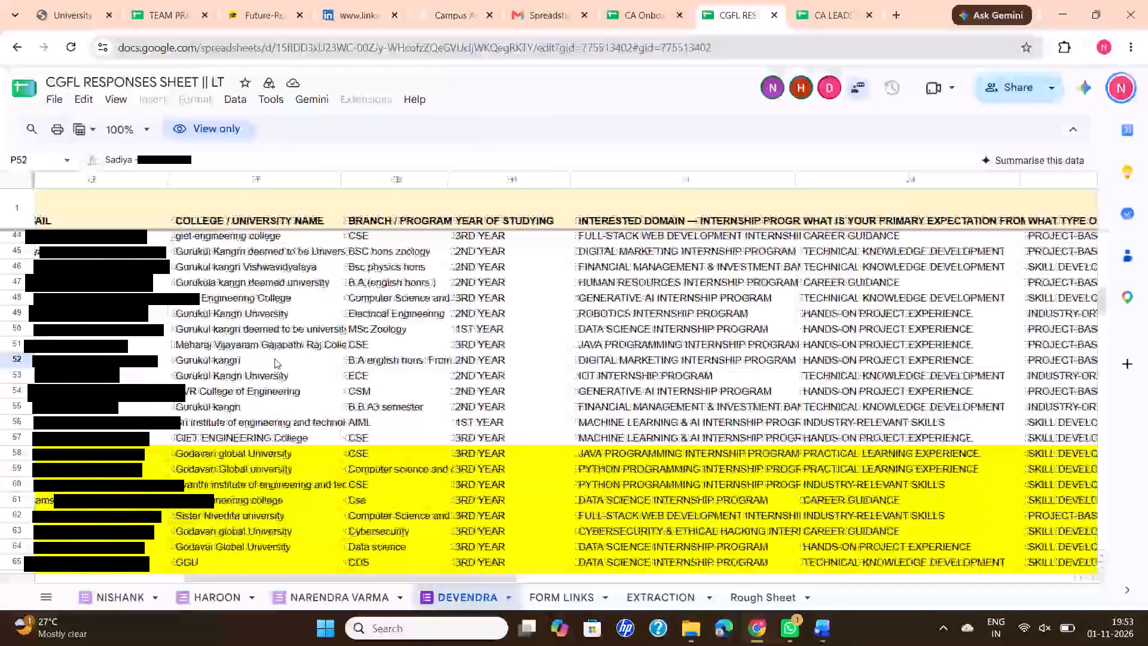
{"action": "scroll", "coordinate": [274, 358], "scroll_direction": "right", "scroll_amount": 8}
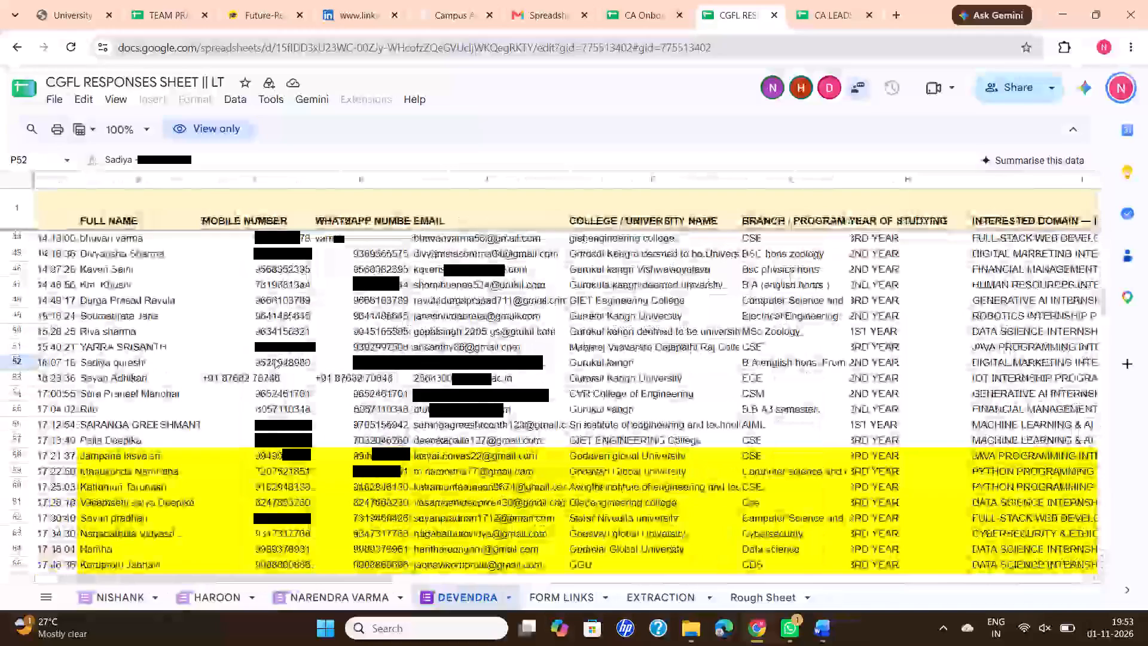
{"action": "scroll", "coordinate": [274, 358], "scroll_direction": "left", "scroll_amount": 12}
Look through the class representatives, referral codes, BD names and statuses in the earlier DEVENDRA rows, back to row 2.
{"action": "scroll", "coordinate": [274, 358], "scroll_direction": "up", "scroll_amount": 1}
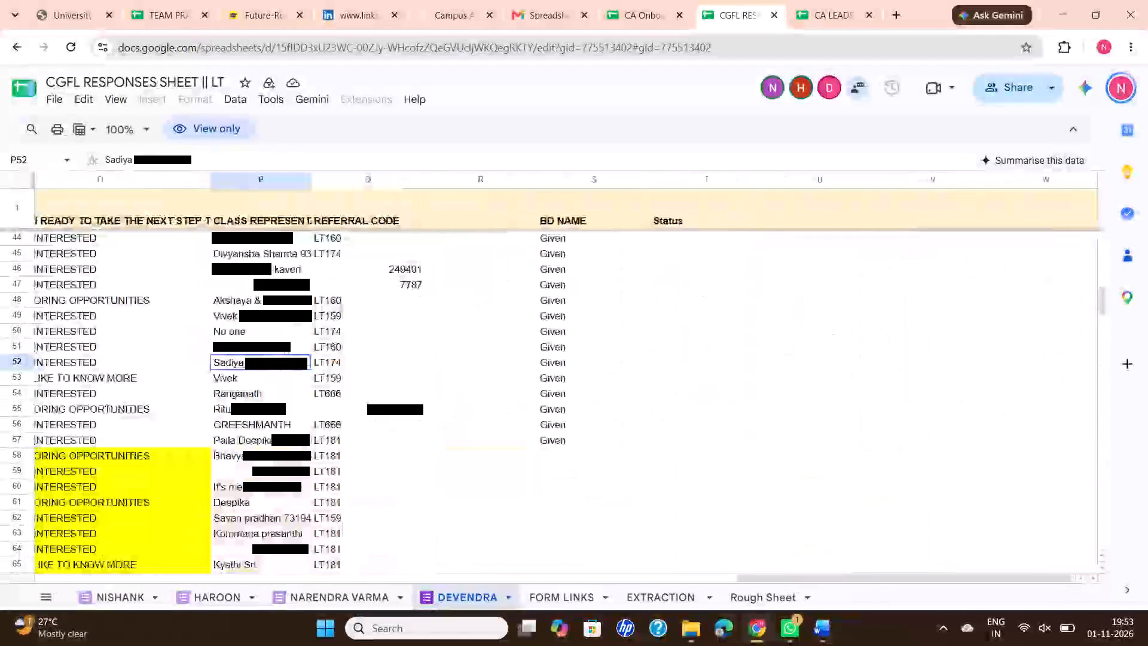
{"action": "scroll", "coordinate": [274, 358], "scroll_direction": "up", "scroll_amount": 2}
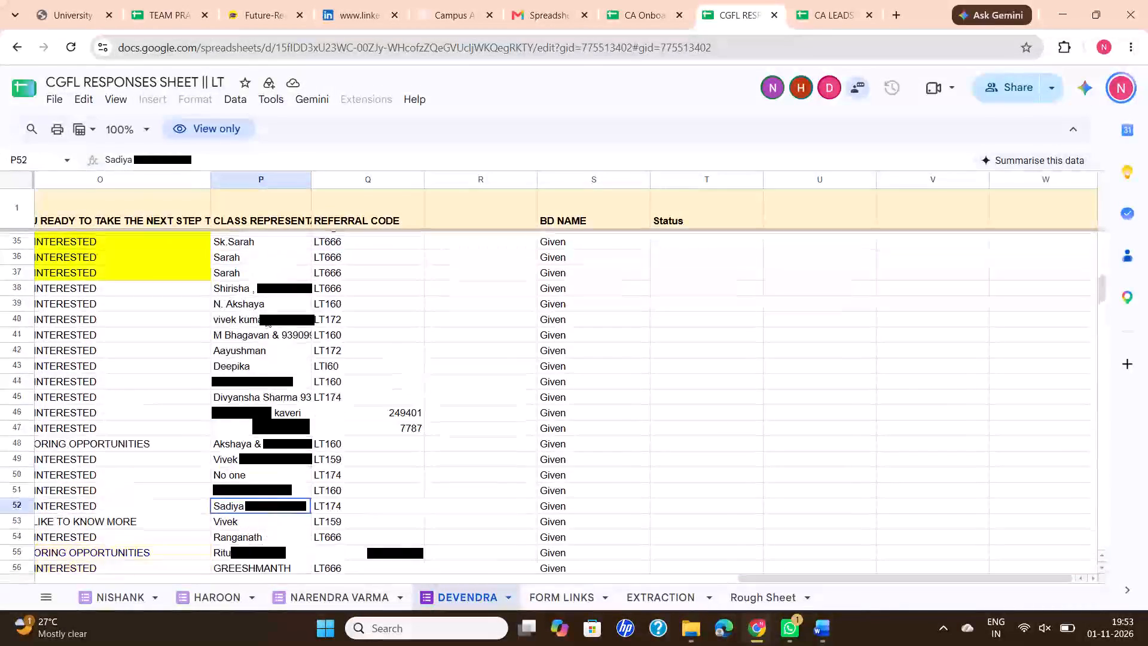
{"action": "scroll", "coordinate": [265, 316], "scroll_direction": "up", "scroll_amount": 1}
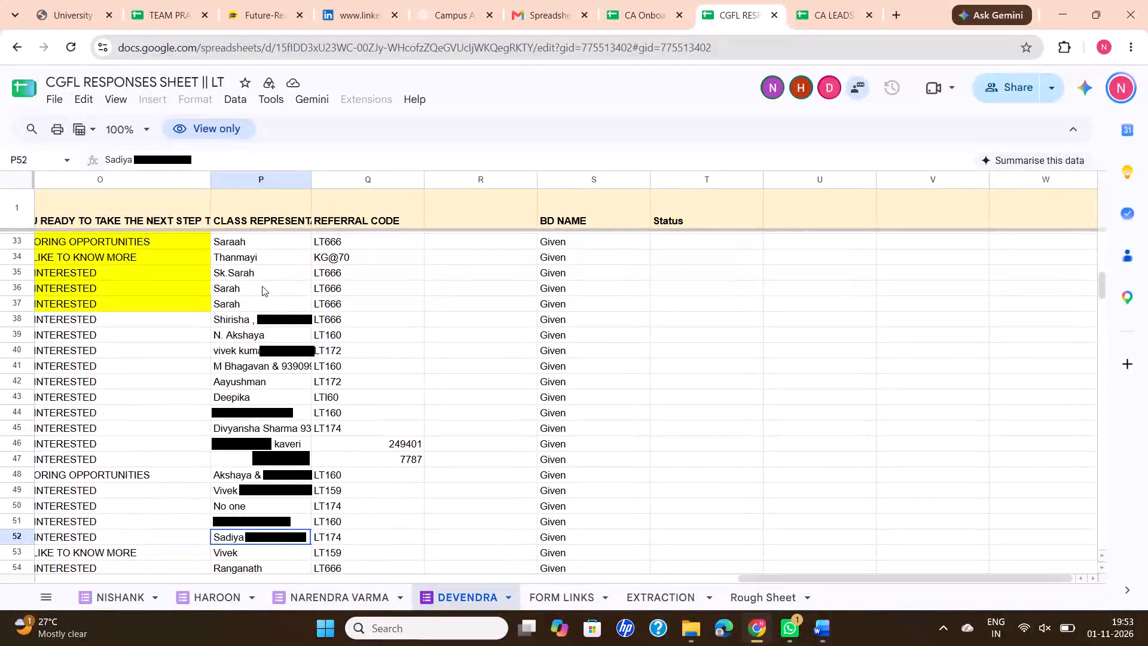
{"action": "scroll", "coordinate": [262, 286], "scroll_direction": "up", "scroll_amount": 8}
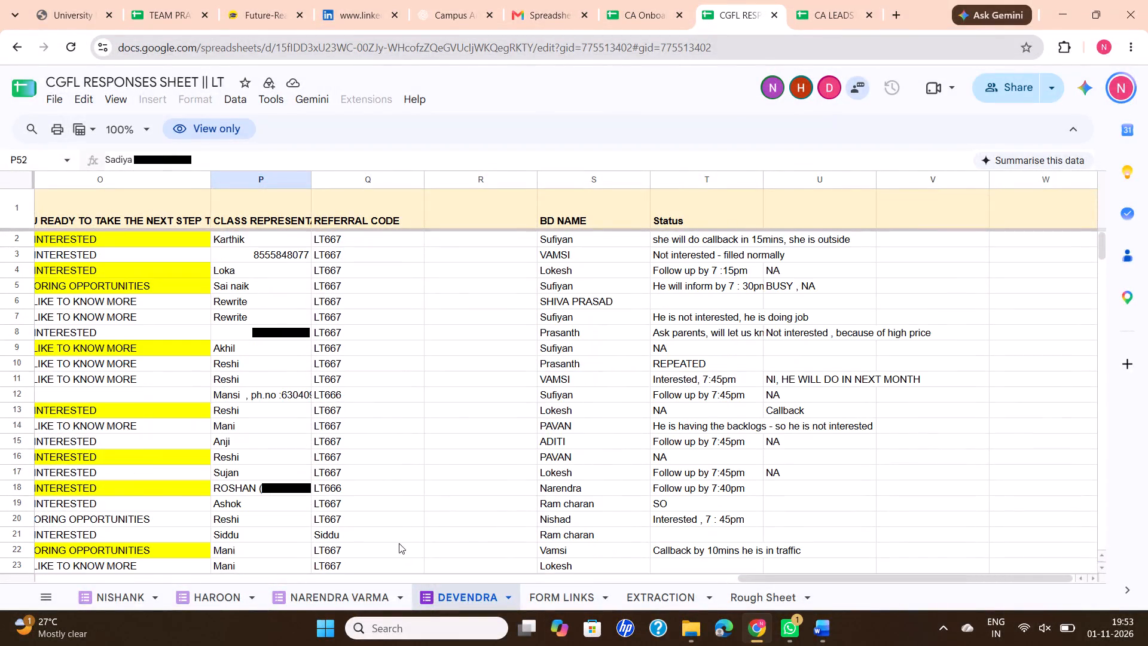
{"action": "left_click", "coordinate": [322, 592]}
{"action": "scroll", "coordinate": [389, 412], "scroll_direction": "down", "scroll_amount": 1}
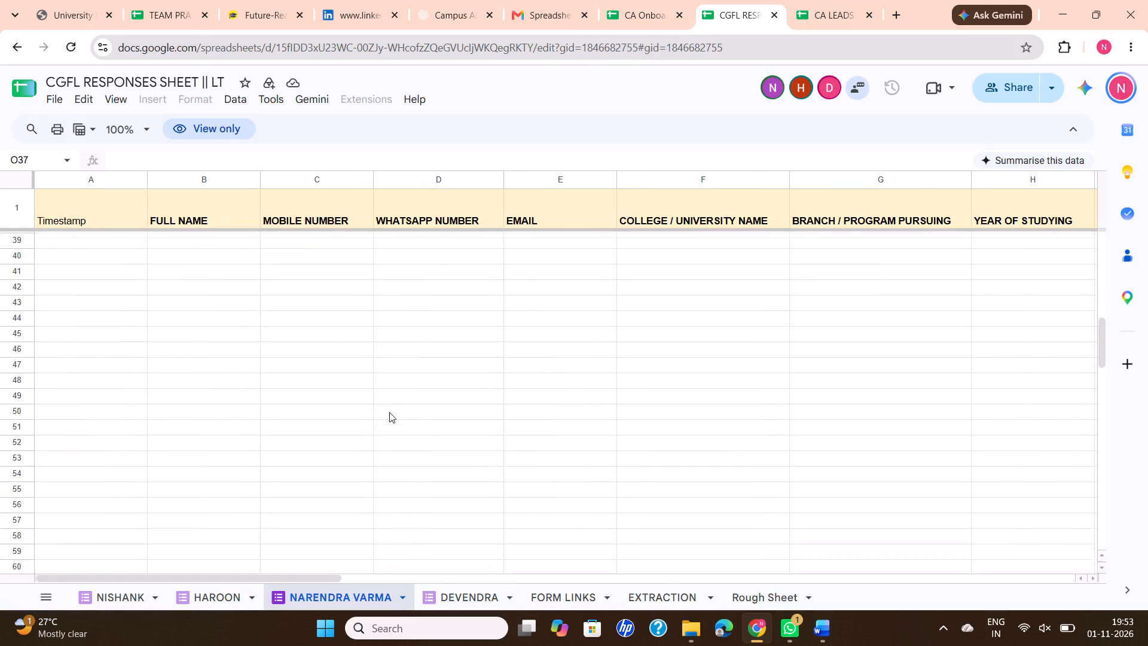
{"action": "scroll", "coordinate": [389, 412], "scroll_direction": "down", "scroll_amount": 1}
{"action": "scroll", "coordinate": [389, 412], "scroll_direction": "up", "scroll_amount": 3}
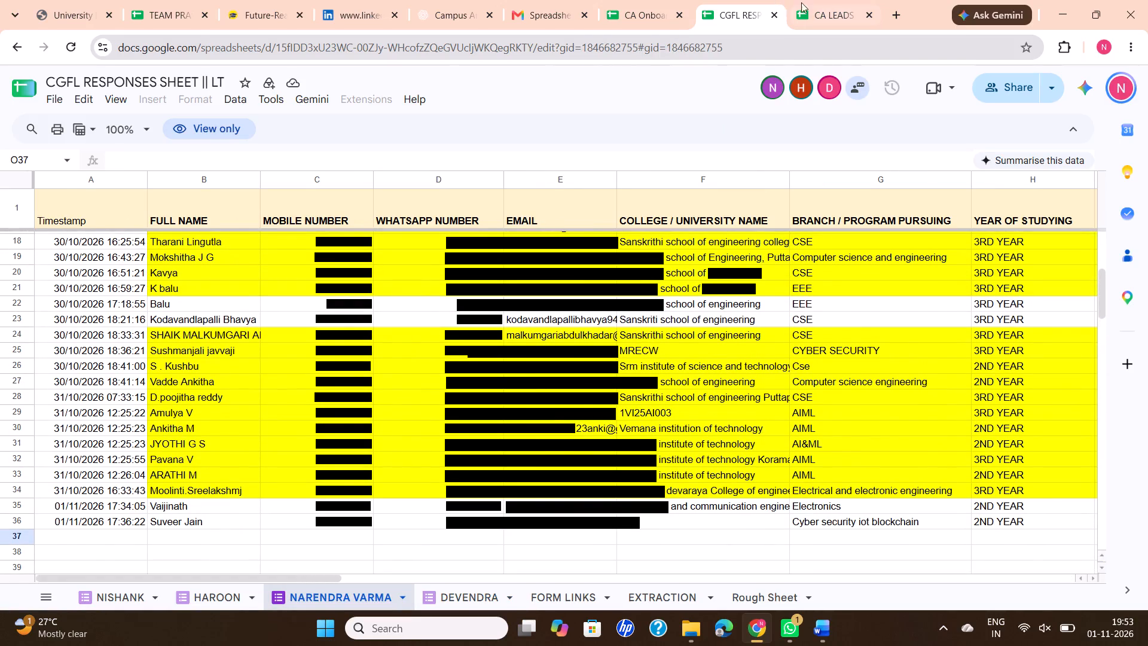
{"action": "left_click", "coordinate": [824, 4]}
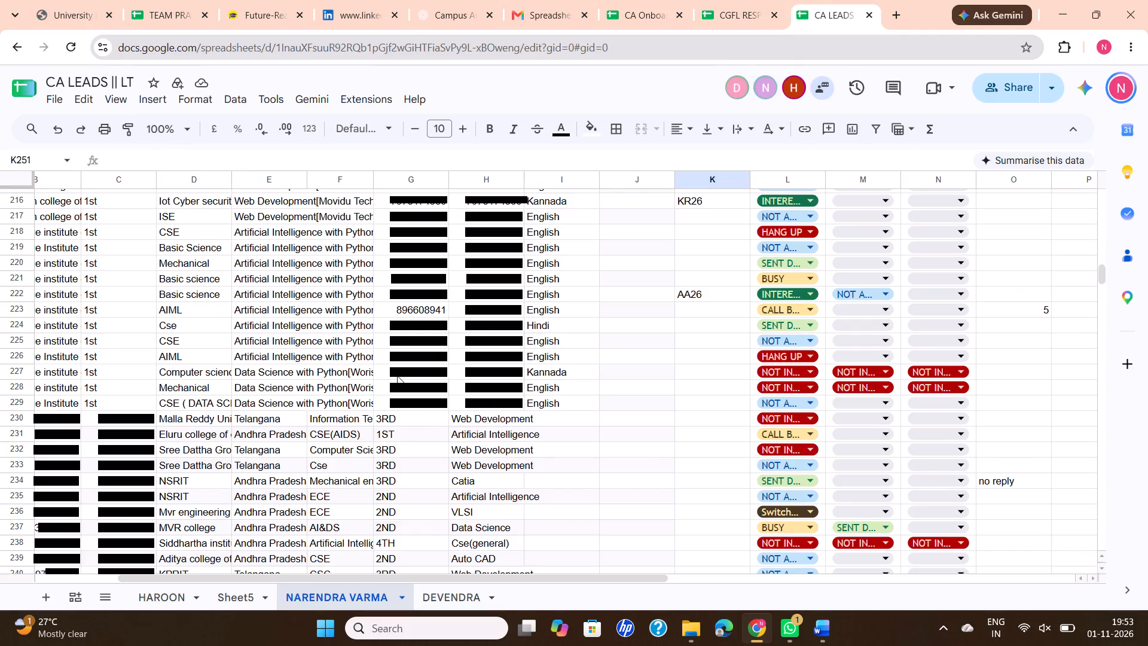
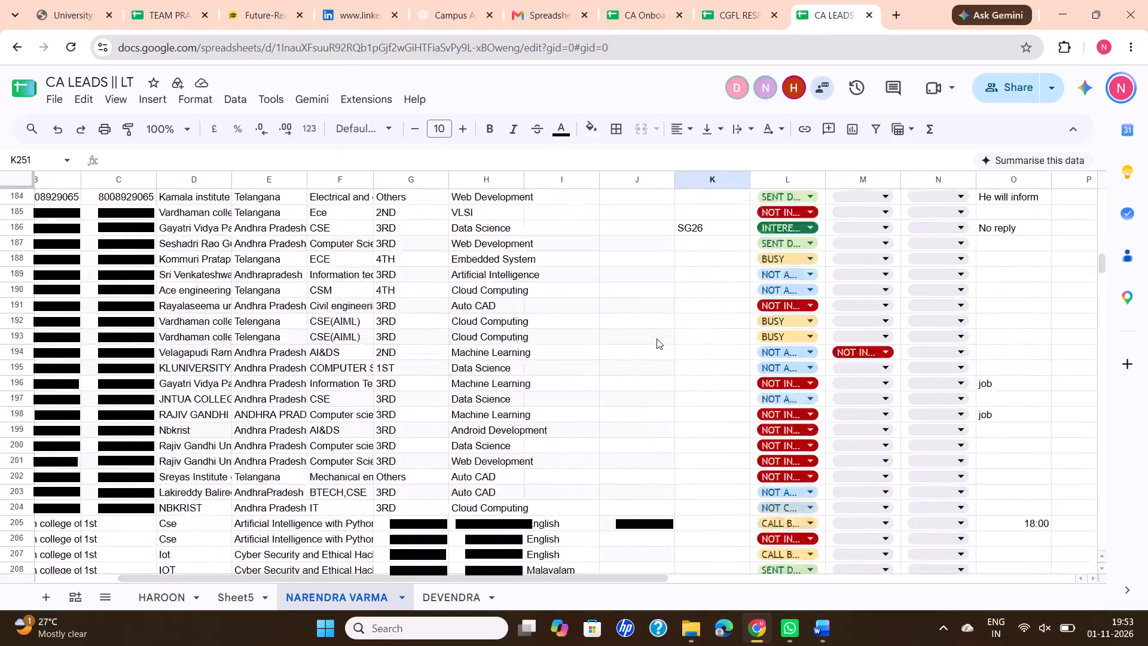
{"action": "left_click", "coordinate": [706, 432]}
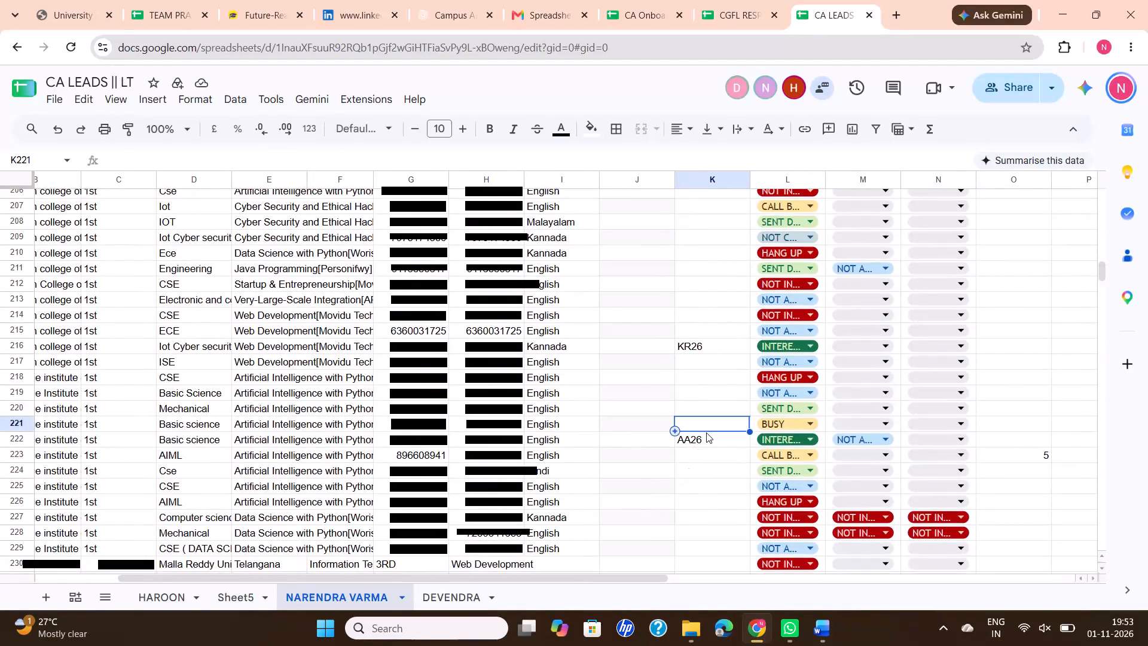
{"action": "left_click", "coordinate": [701, 437]}
{"action": "scroll", "coordinate": [701, 437], "scroll_direction": "right", "scroll_amount": 8}
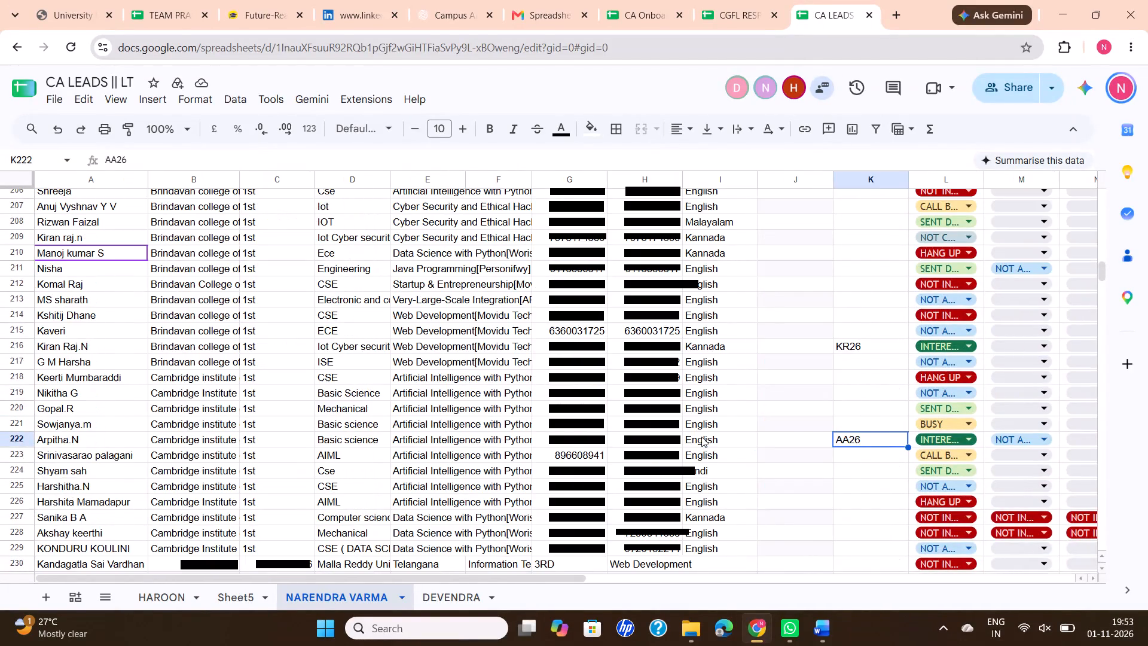
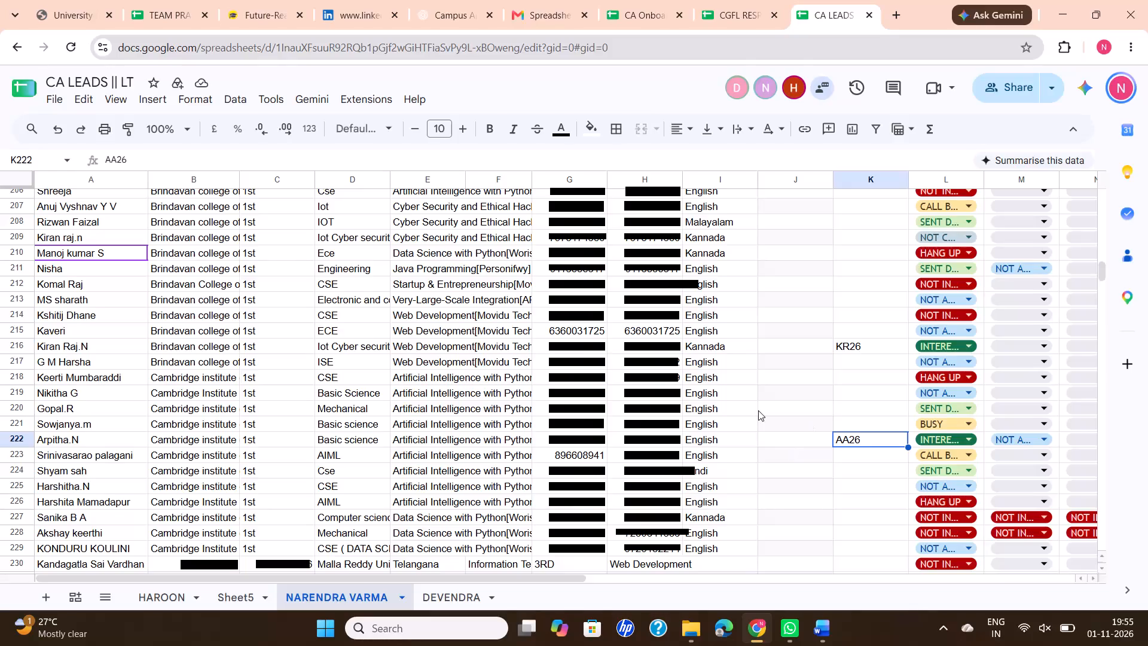
{"action": "scroll", "coordinate": [758, 410], "scroll_direction": "down", "scroll_amount": 1}
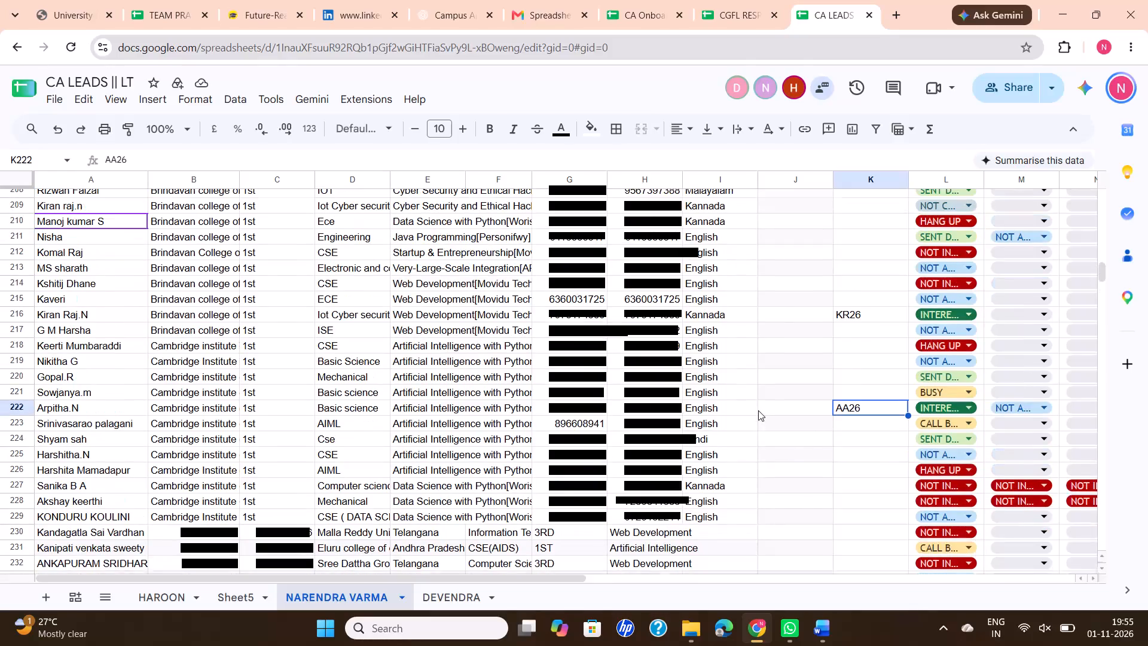
{"action": "scroll", "coordinate": [758, 410], "scroll_direction": "left", "scroll_amount": 2}
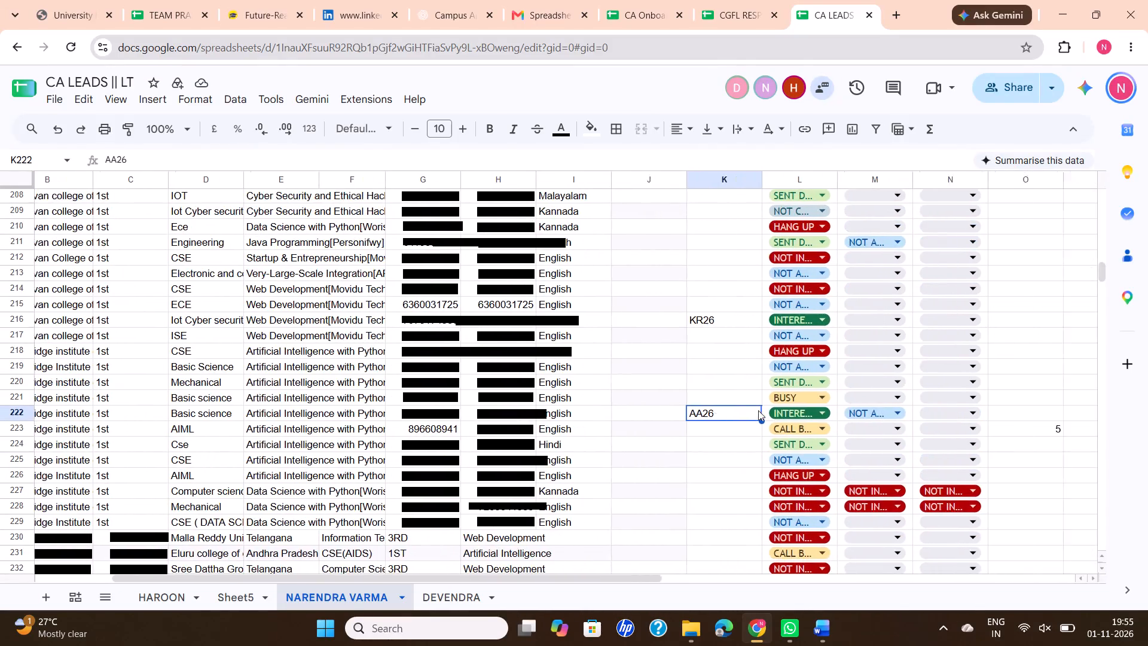
{"action": "scroll", "coordinate": [758, 410], "scroll_direction": "up", "scroll_amount": 4}
{"action": "scroll", "coordinate": [758, 410], "scroll_direction": "left", "scroll_amount": 1}
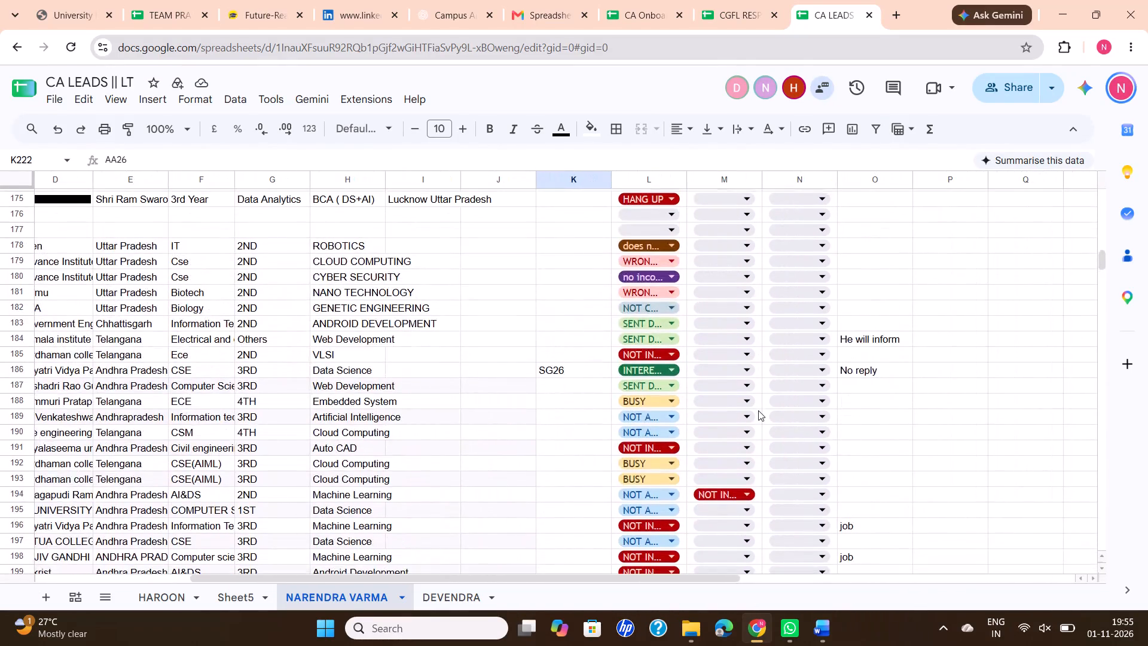
{"action": "scroll", "coordinate": [758, 410], "scroll_direction": "left", "scroll_amount": 3}
{"action": "scroll", "coordinate": [758, 410], "scroll_direction": "up", "scroll_amount": 6}
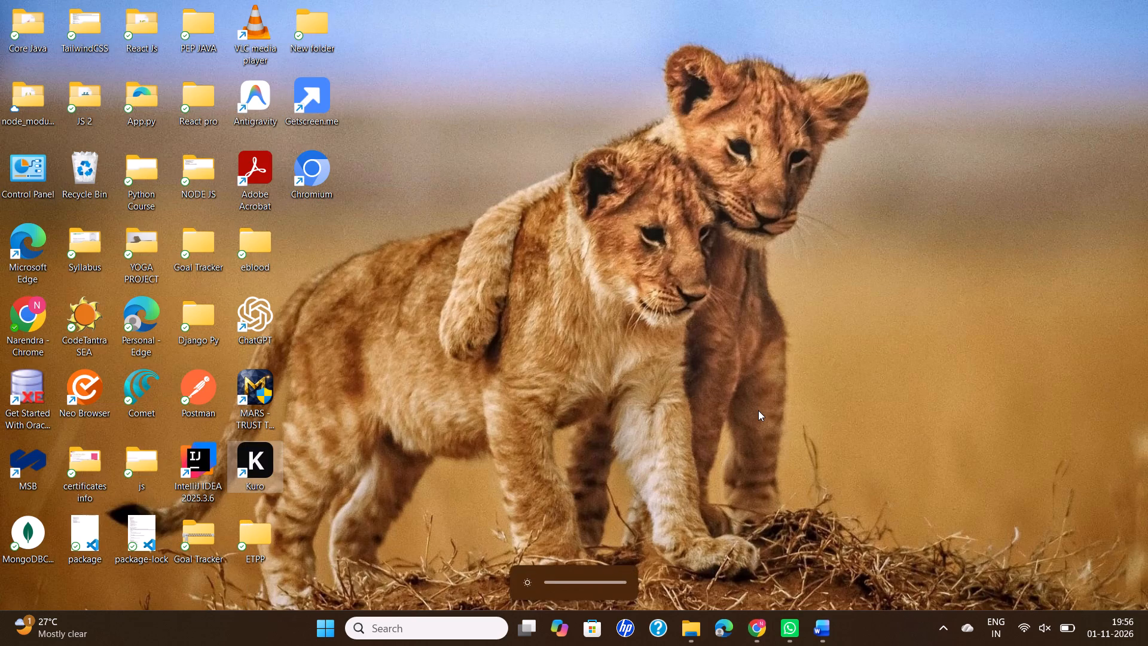
Launch the Kuro application from the desktop.
{"action": "double_click", "coordinate": [264, 466]}
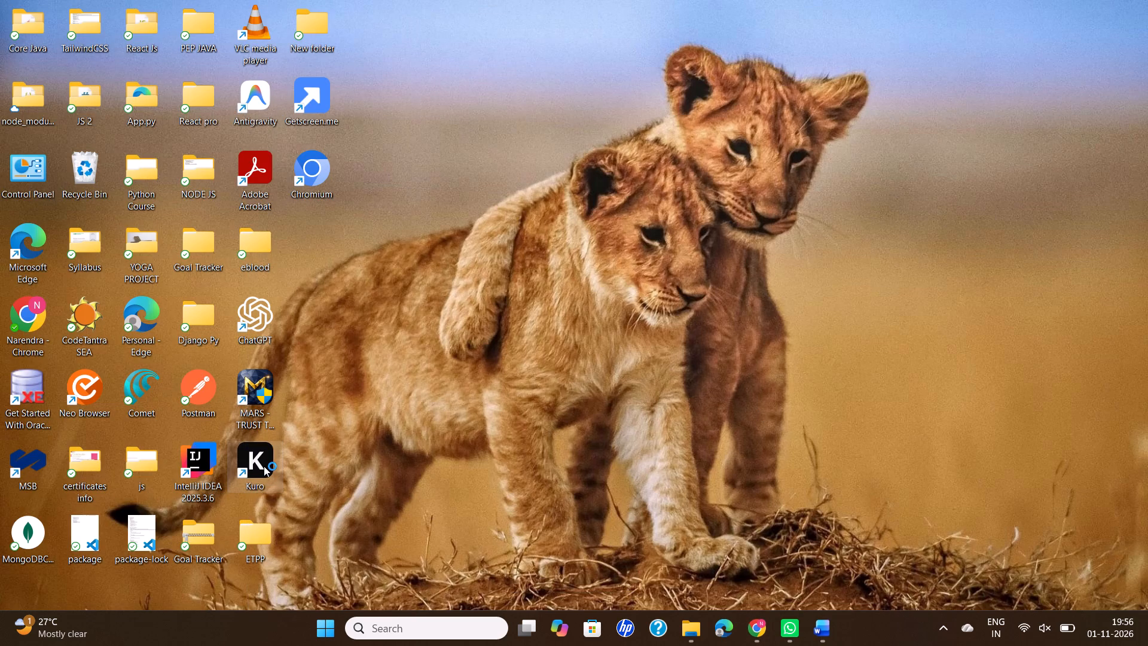
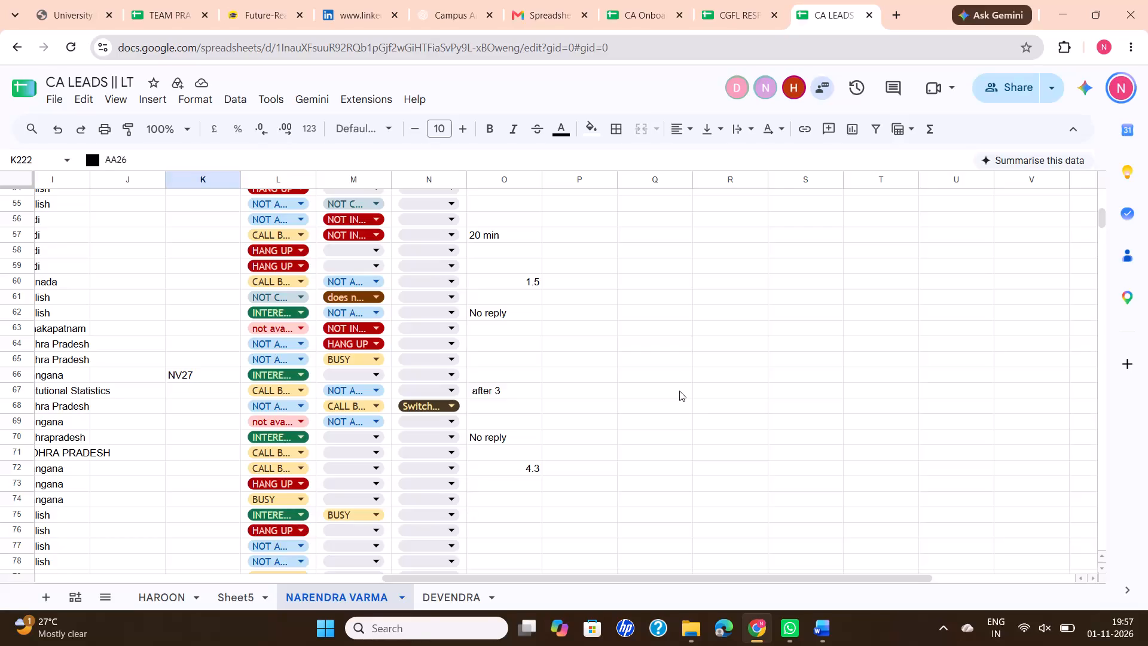
{"action": "left_click", "coordinate": [526, 413]}
{"action": "scroll", "coordinate": [526, 413], "scroll_direction": "right", "scroll_amount": 4}
{"action": "scroll", "coordinate": [526, 413], "scroll_direction": "up", "scroll_amount": 1}
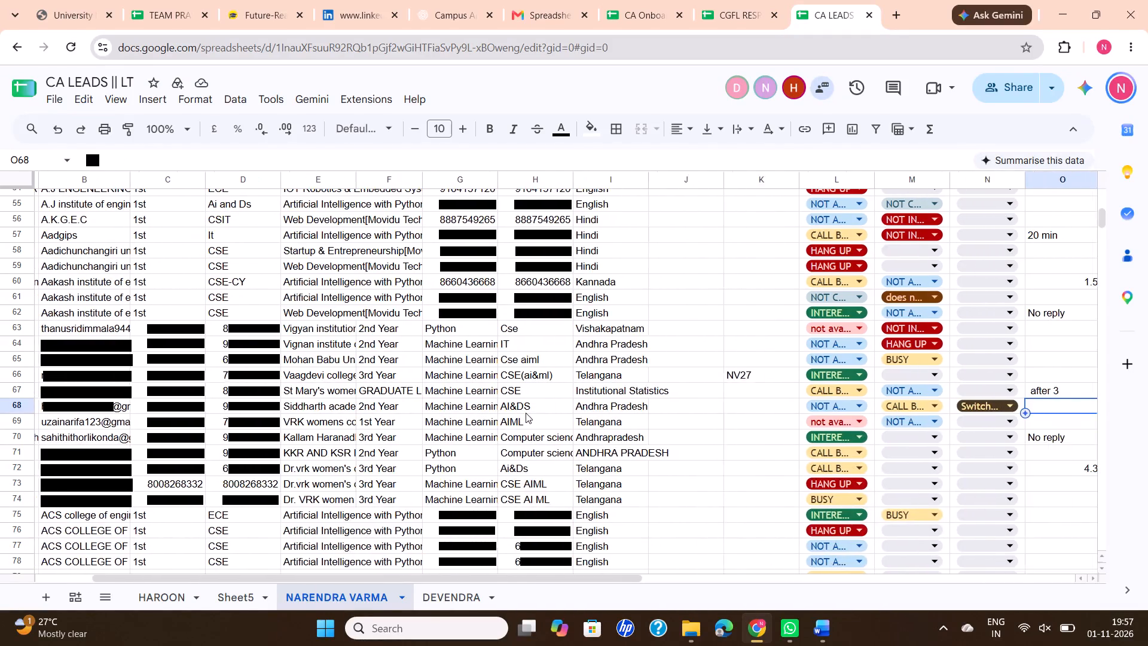
{"action": "scroll", "coordinate": [526, 413], "scroll_direction": "up", "scroll_amount": 2}
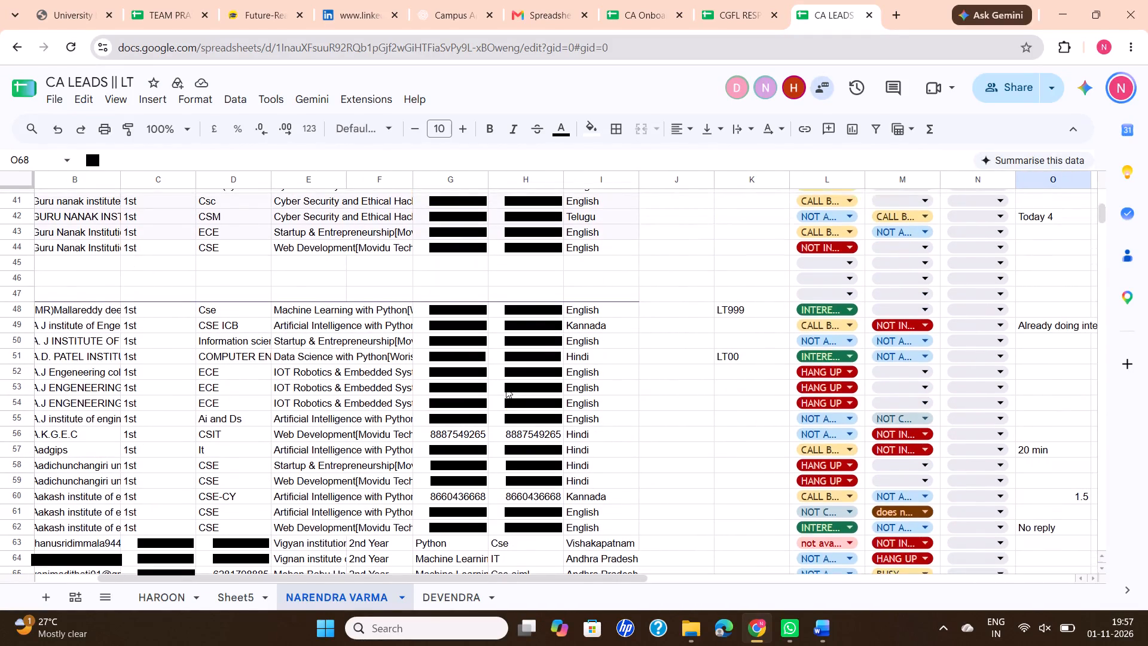
{"action": "scroll", "coordinate": [506, 388], "scroll_direction": "up", "scroll_amount": 6}
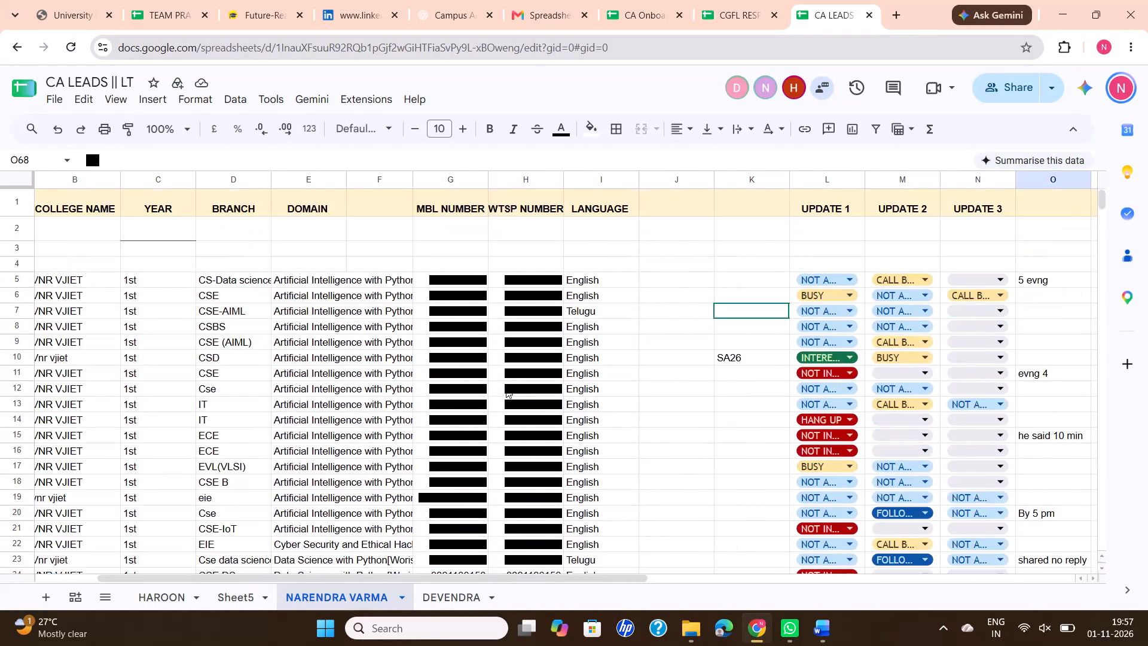
{"action": "scroll", "coordinate": [423, 364], "scroll_direction": "left", "scroll_amount": 4}
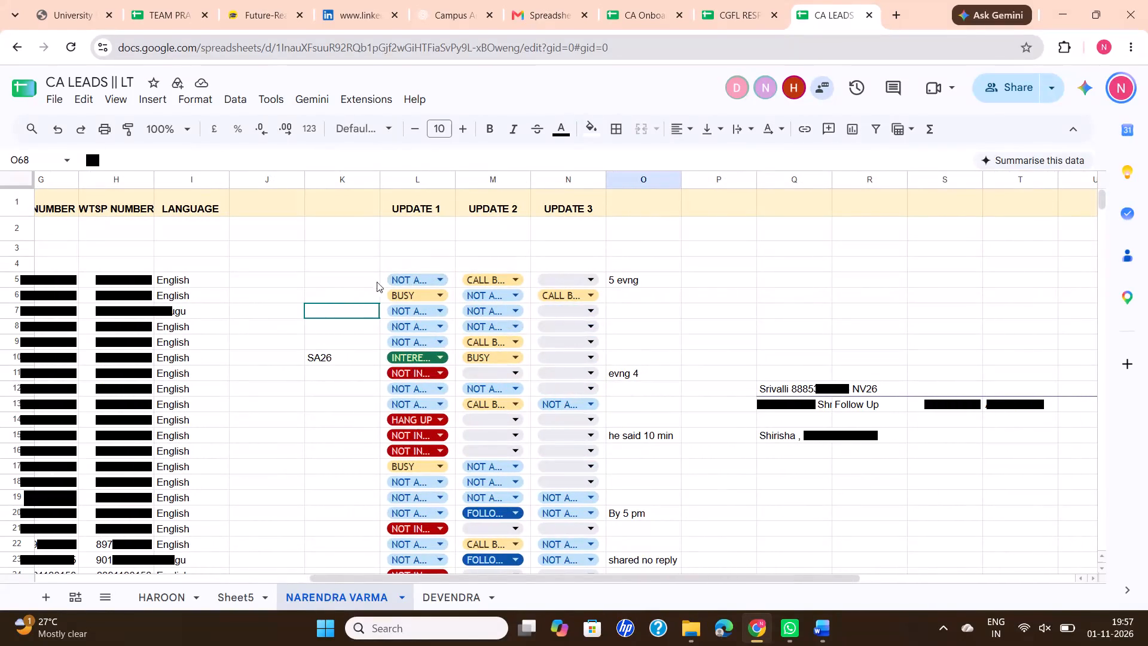
{"action": "left_click", "coordinate": [357, 280]}
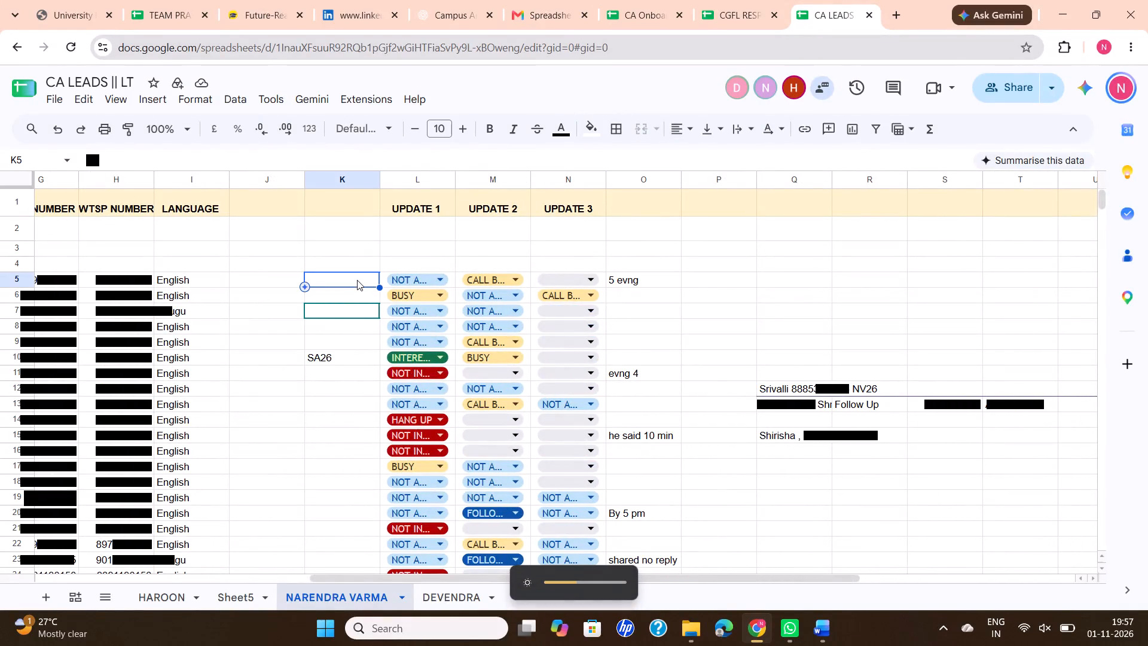
Examine the contact and follow-up notes beside the lead table in rows 12 to 15, columns Q to Y.
{"action": "scroll", "coordinate": [357, 280], "scroll_direction": "up", "scroll_amount": 1}
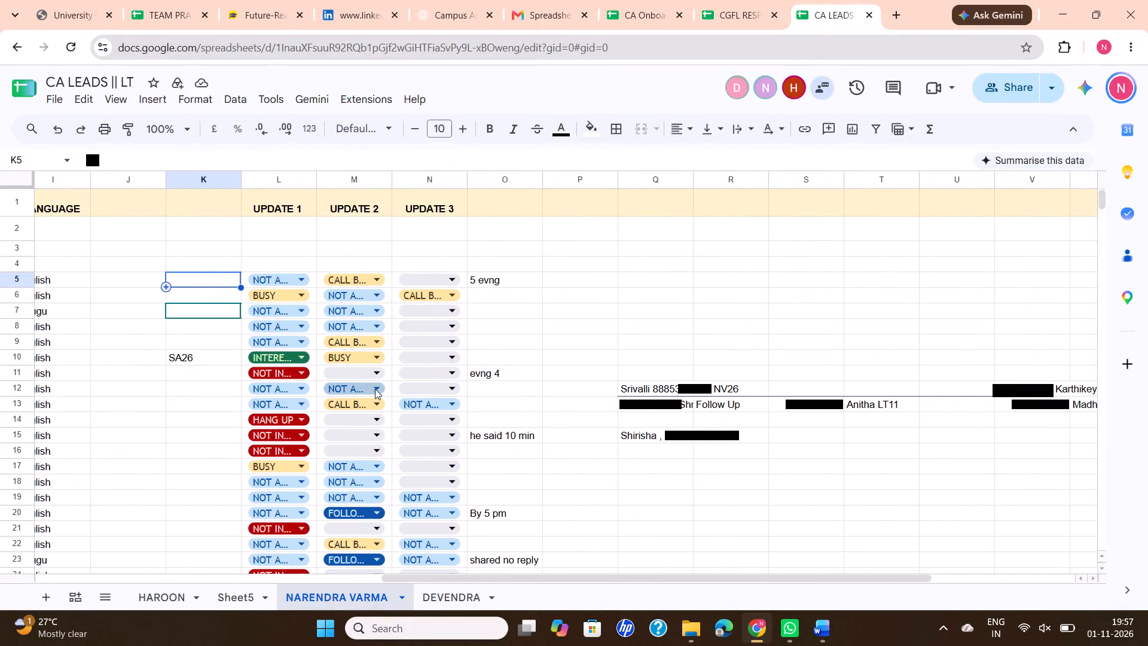
{"action": "scroll", "coordinate": [375, 389], "scroll_direction": "left", "scroll_amount": 2}
{"action": "left_click", "coordinate": [666, 395]}
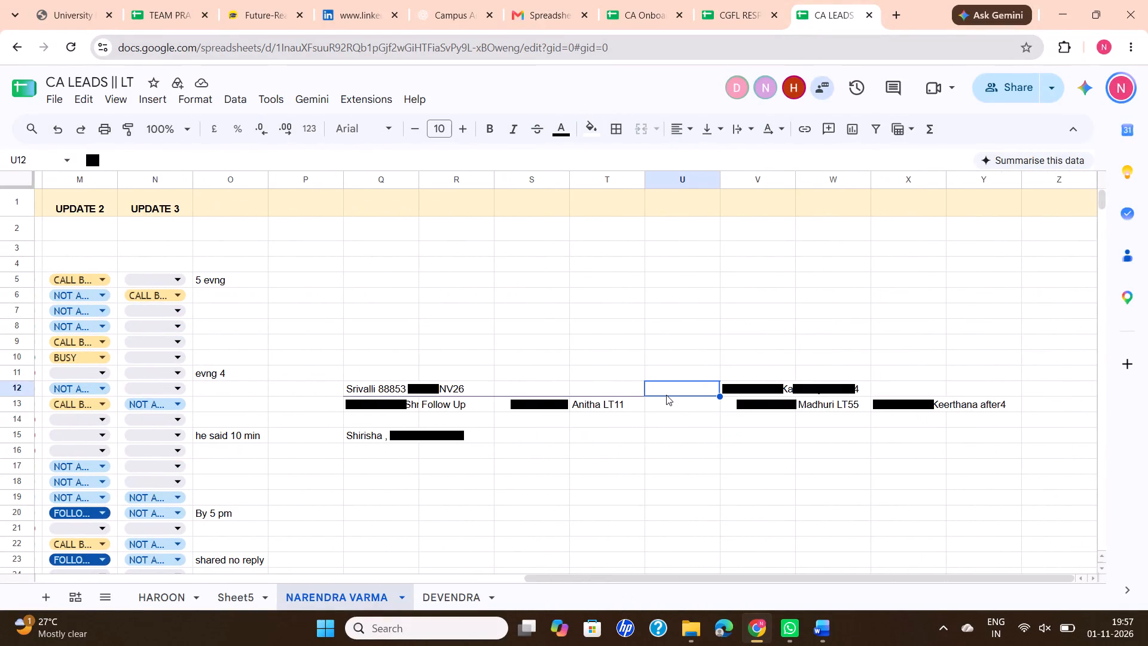
{"action": "left_click", "coordinate": [667, 396]}
{"action": "left_click", "coordinate": [635, 395]}
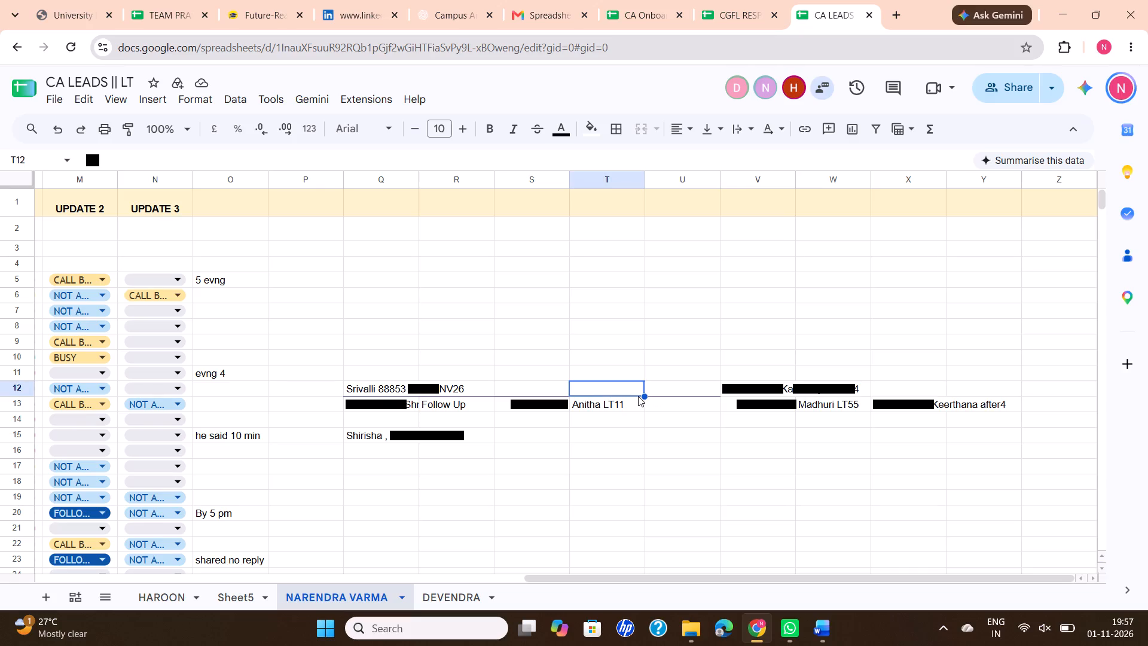
{"action": "left_click", "coordinate": [639, 396]}
{"action": "left_click", "coordinate": [676, 402]}
{"action": "left_click", "coordinate": [661, 444]}
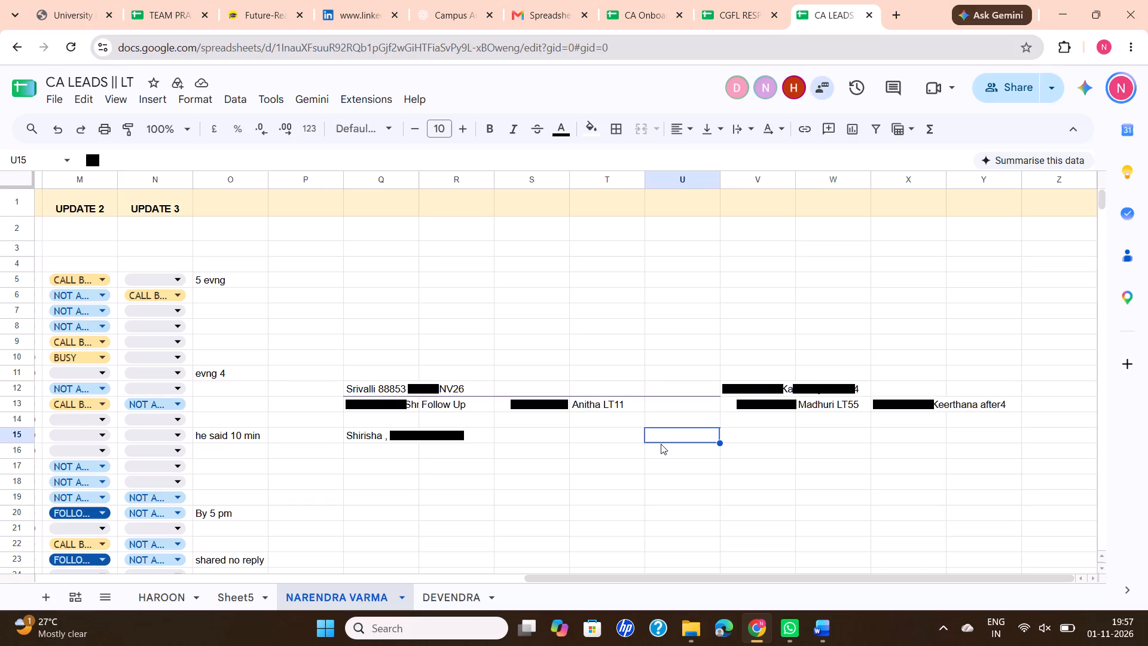
{"action": "scroll", "coordinate": [934, 428], "scroll_direction": "left", "scroll_amount": 1}
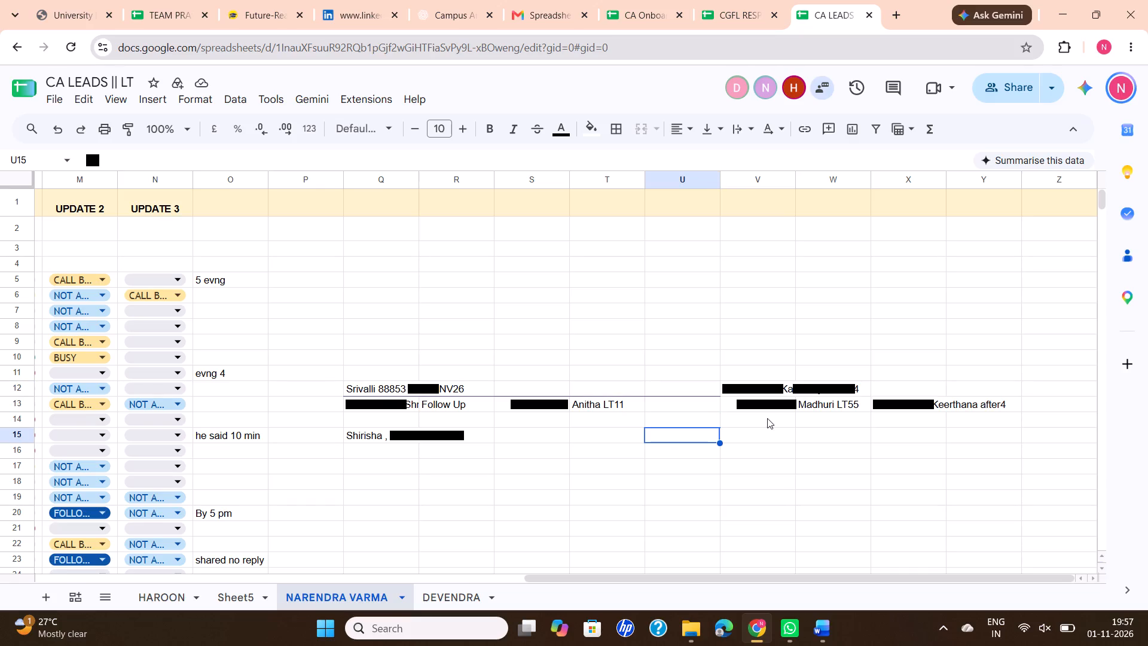
{"action": "left_click", "coordinate": [767, 418]}
{"action": "left_click", "coordinate": [770, 385]}
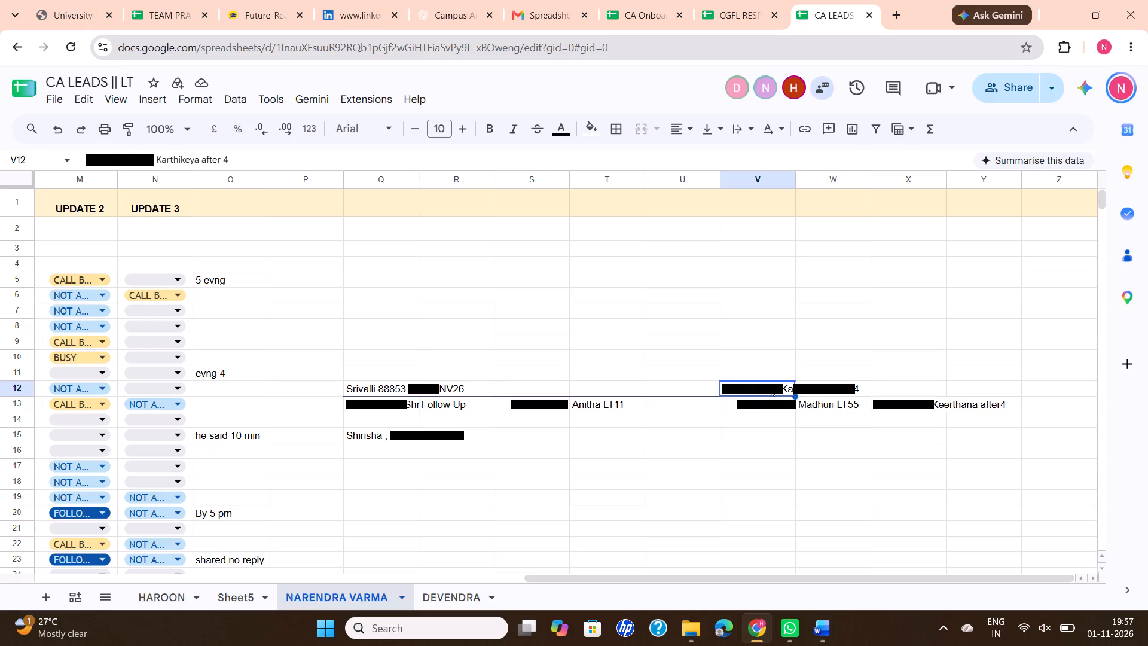
Examine the call remarks in column O down to about row 140 and the details of the row 110 lead.
{"action": "scroll", "coordinate": [714, 437], "scroll_direction": "down", "scroll_amount": 3}
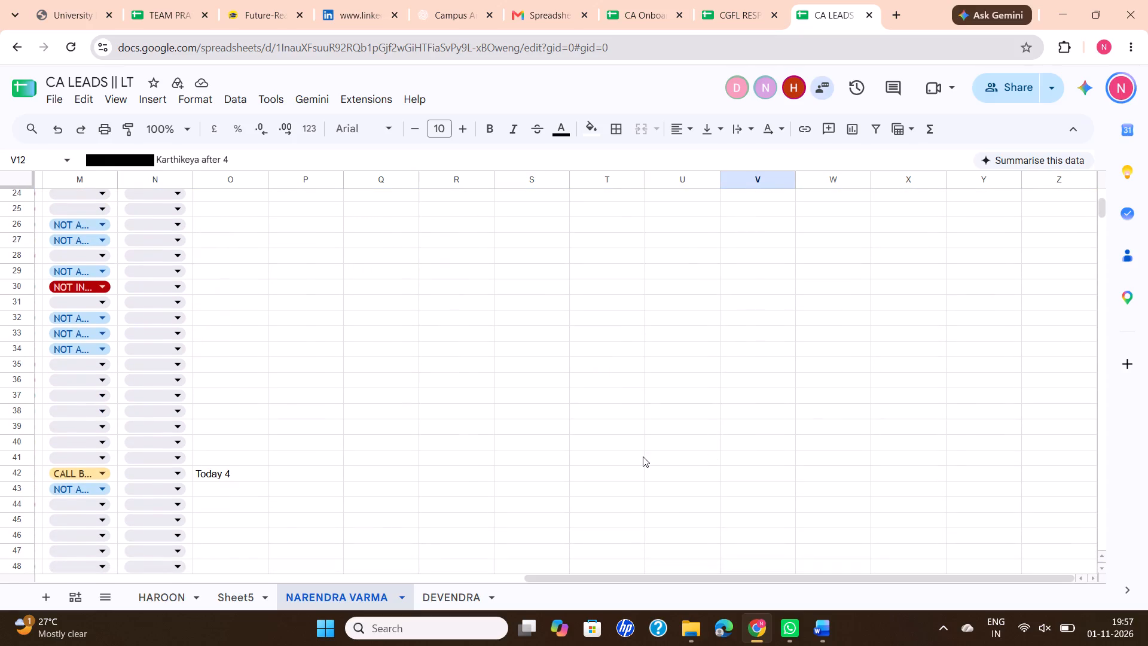
{"action": "scroll", "coordinate": [643, 456], "scroll_direction": "down", "scroll_amount": 6}
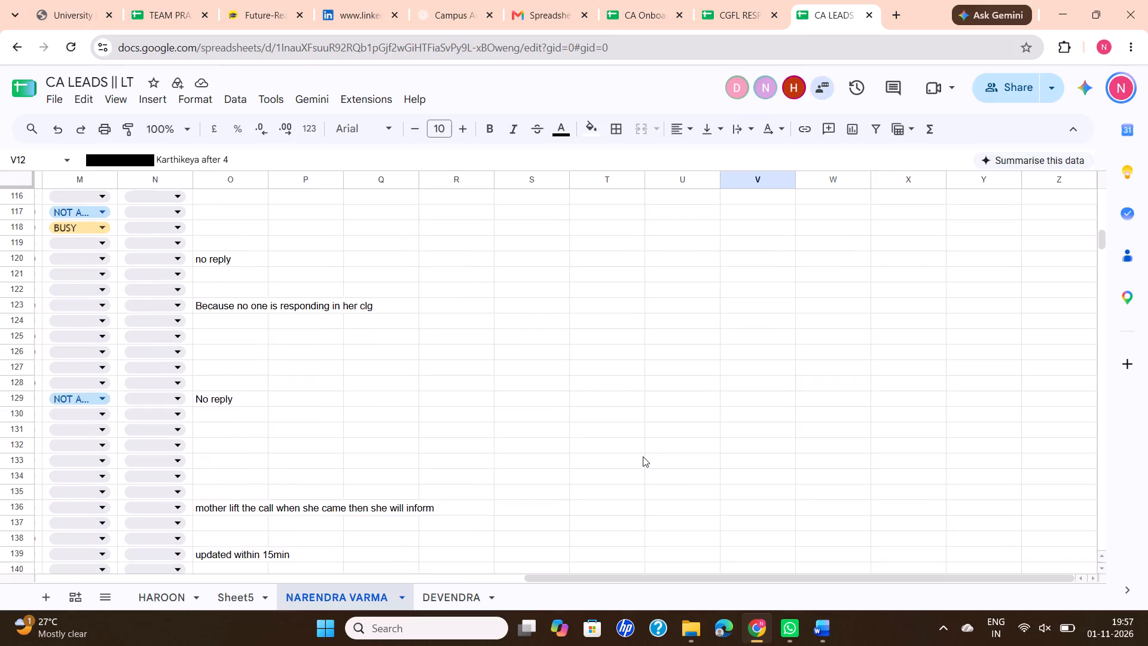
{"action": "scroll", "coordinate": [643, 456], "scroll_direction": "up", "scroll_amount": 2}
{"action": "scroll", "coordinate": [427, 316], "scroll_direction": "up", "scroll_amount": 1}
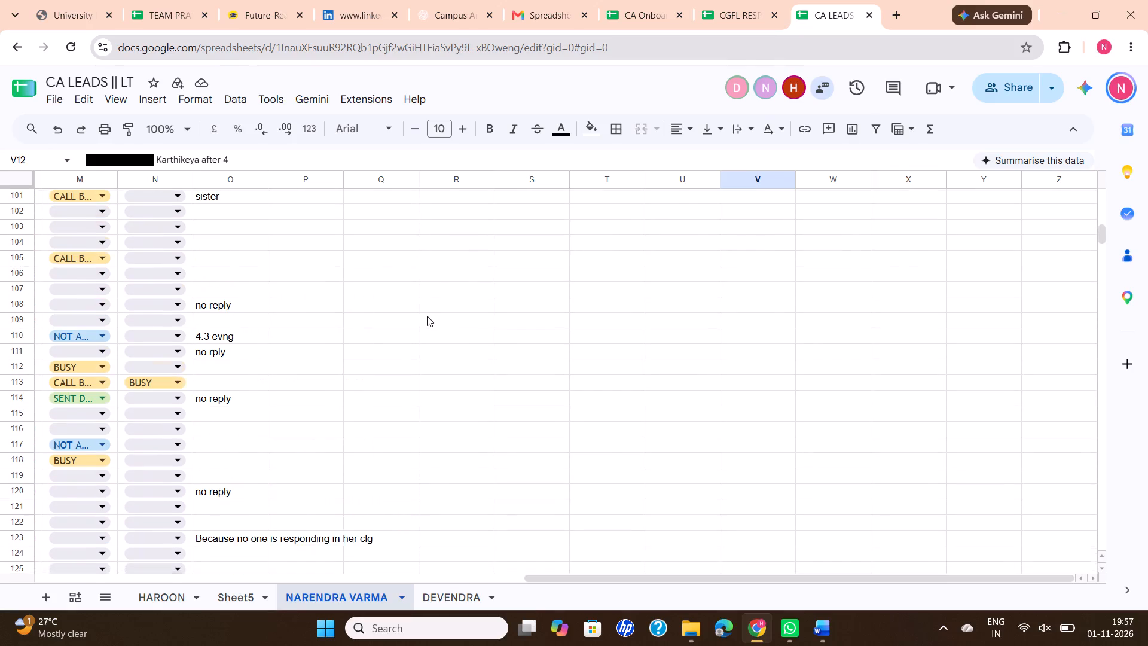
{"action": "scroll", "coordinate": [427, 316], "scroll_direction": "up", "scroll_amount": 1}
{"action": "left_click", "coordinate": [254, 342]}
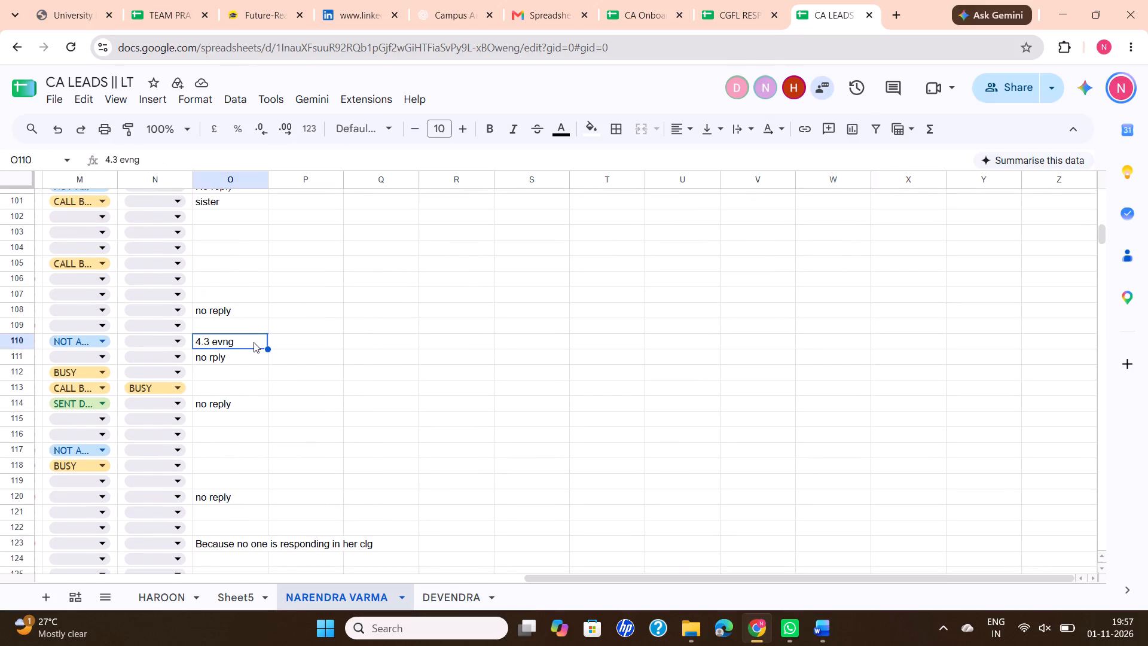
{"action": "scroll", "coordinate": [254, 342], "scroll_direction": "right", "scroll_amount": 9}
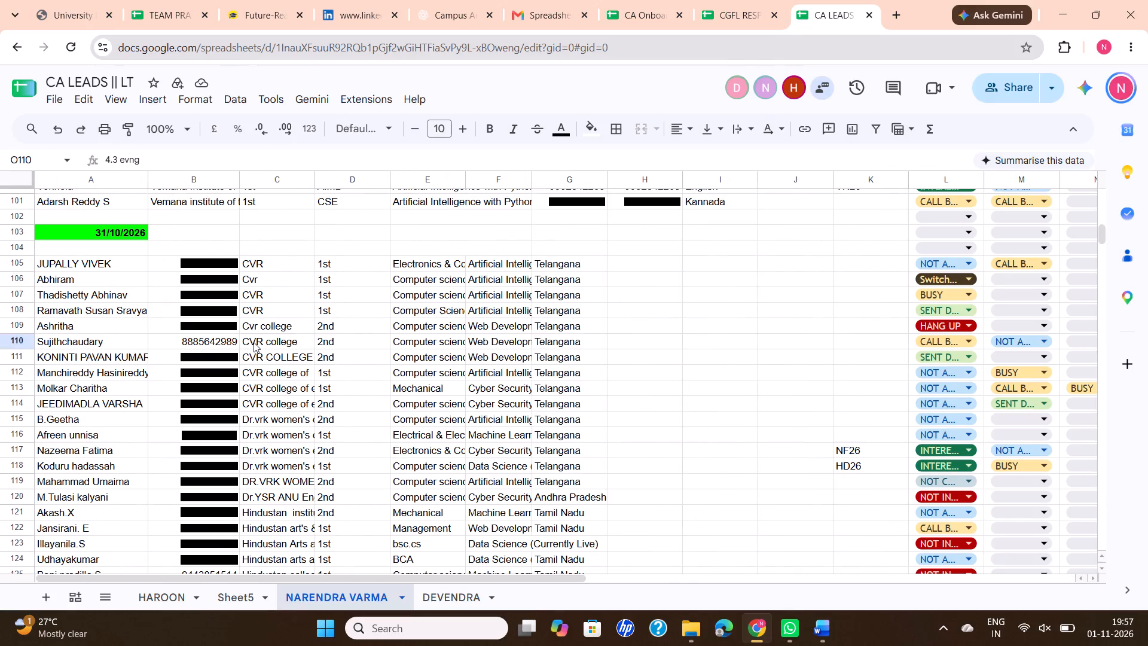
Examine the leads dated 1/11/2026 and their remarks down to the row 205 lead with the 18:00 remark.
{"action": "scroll", "coordinate": [254, 342], "scroll_direction": "down", "scroll_amount": 5}
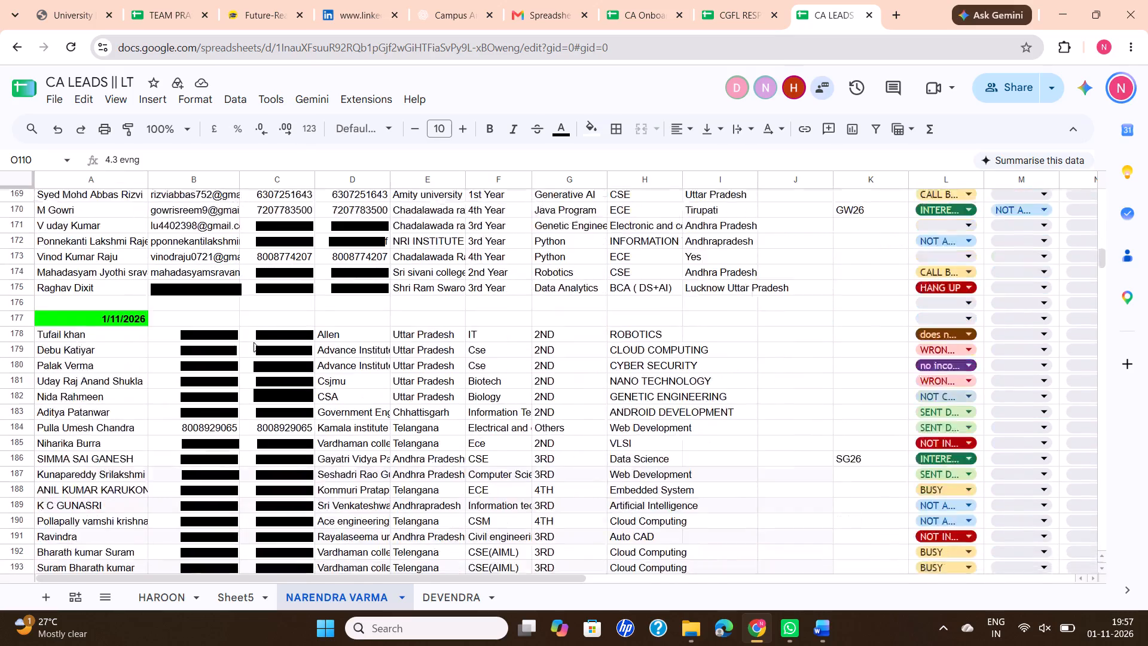
{"action": "scroll", "coordinate": [254, 342], "scroll_direction": "left", "scroll_amount": 5}
{"action": "scroll", "coordinate": [254, 342], "scroll_direction": "down", "scroll_amount": 1}
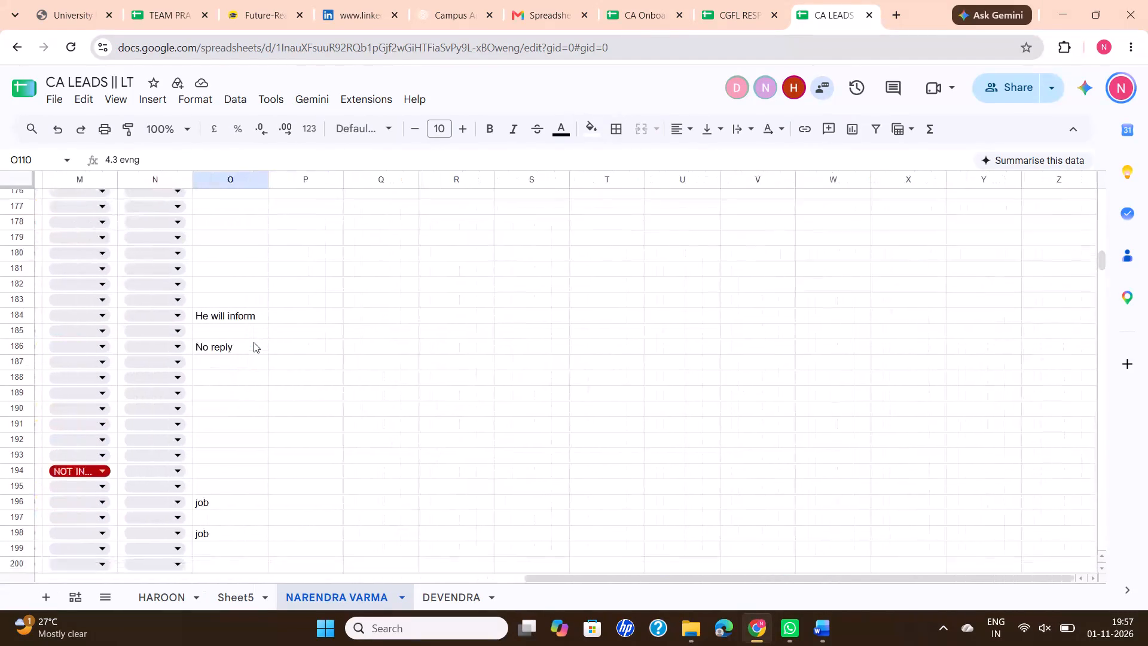
{"action": "scroll", "coordinate": [254, 342], "scroll_direction": "down", "scroll_amount": 3}
{"action": "left_click", "coordinate": [241, 337]}
{"action": "scroll", "coordinate": [241, 337], "scroll_direction": "right", "scroll_amount": 4}
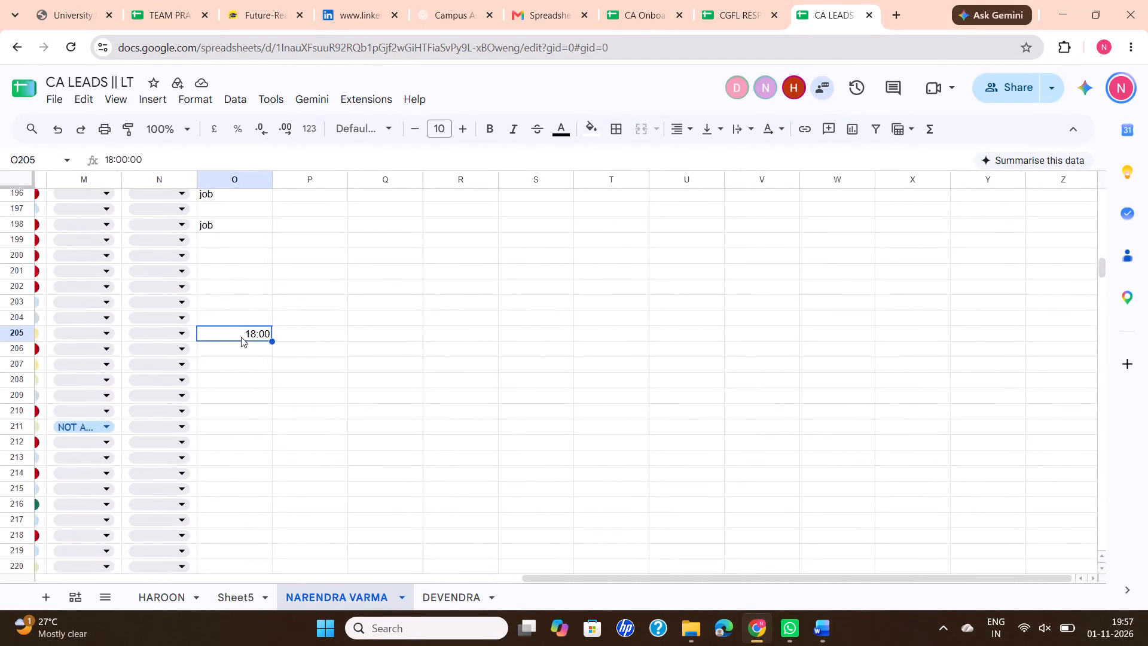
{"action": "scroll", "coordinate": [241, 337], "scroll_direction": "right", "scroll_amount": 4}
{"action": "scroll", "coordinate": [241, 337], "scroll_direction": "left", "scroll_amount": 2}
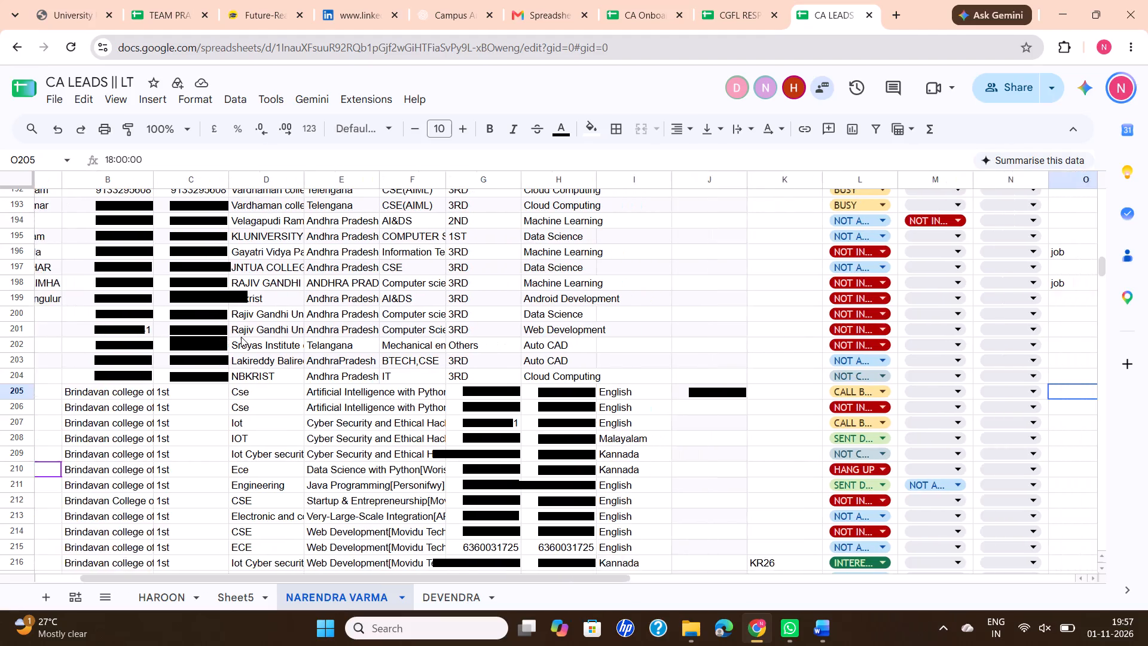
Examine the lead details, codes, call statuses and remarks from row 205 to the end of the list at row 255.
{"action": "scroll", "coordinate": [241, 337], "scroll_direction": "down", "scroll_amount": 1}
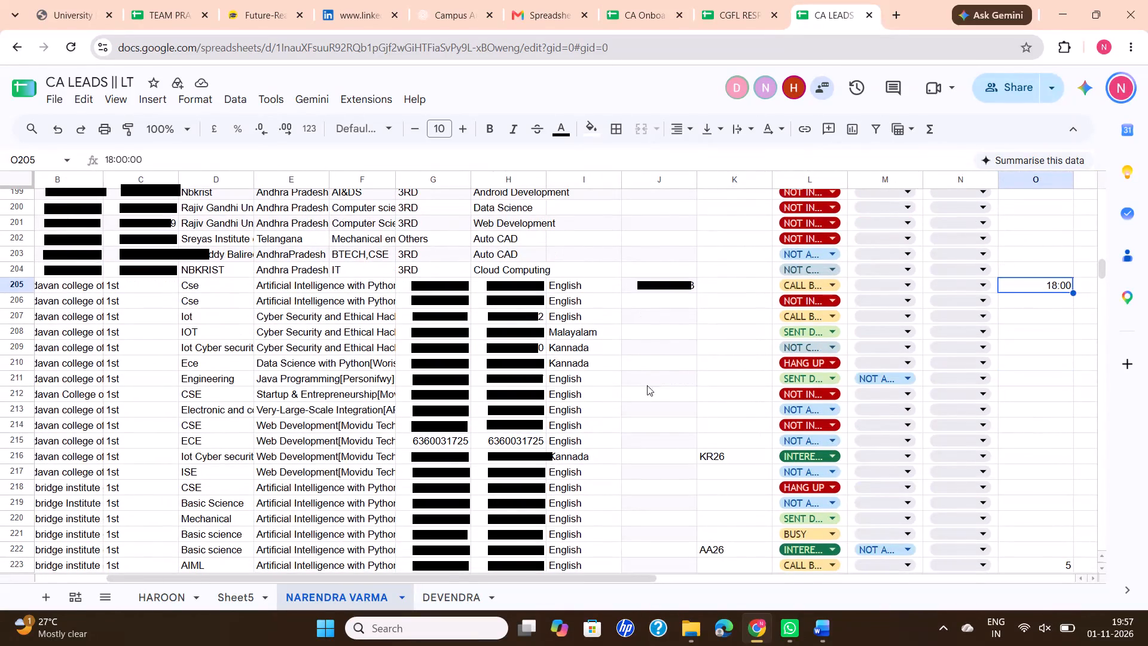
{"action": "left_click", "coordinate": [676, 457]}
{"action": "scroll", "coordinate": [676, 457], "scroll_direction": "right", "scroll_amount": 4}
{"action": "scroll", "coordinate": [676, 457], "scroll_direction": "down", "scroll_amount": 1}
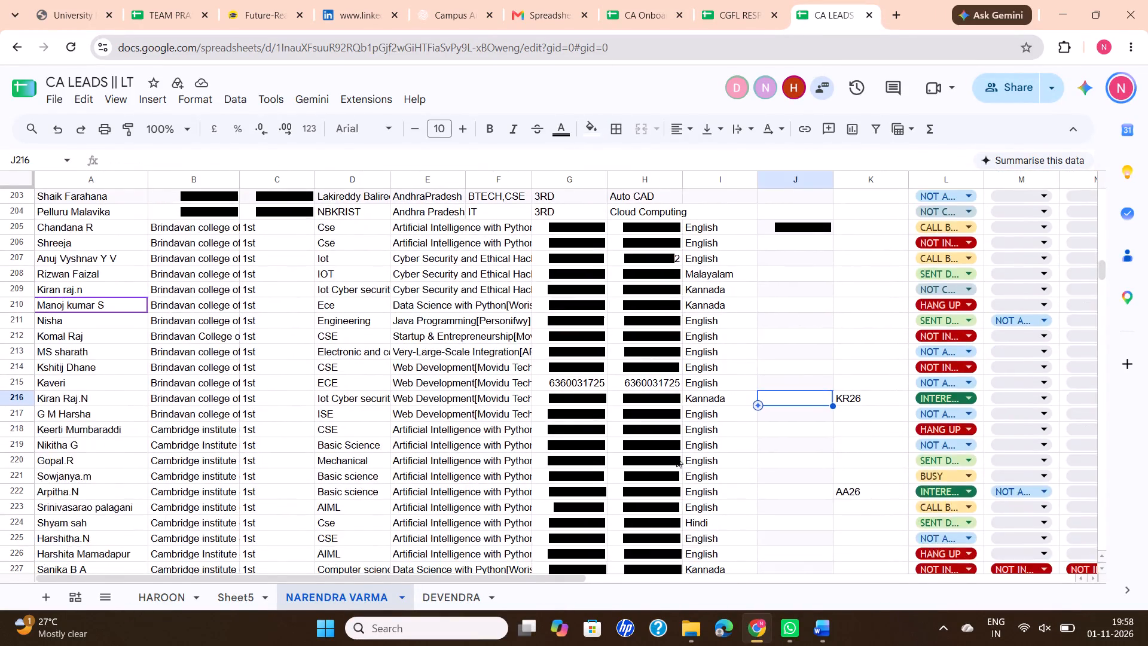
{"action": "scroll", "coordinate": [676, 457], "scroll_direction": "left", "scroll_amount": 2}
{"action": "scroll", "coordinate": [585, 497], "scroll_direction": "down", "scroll_amount": 2}
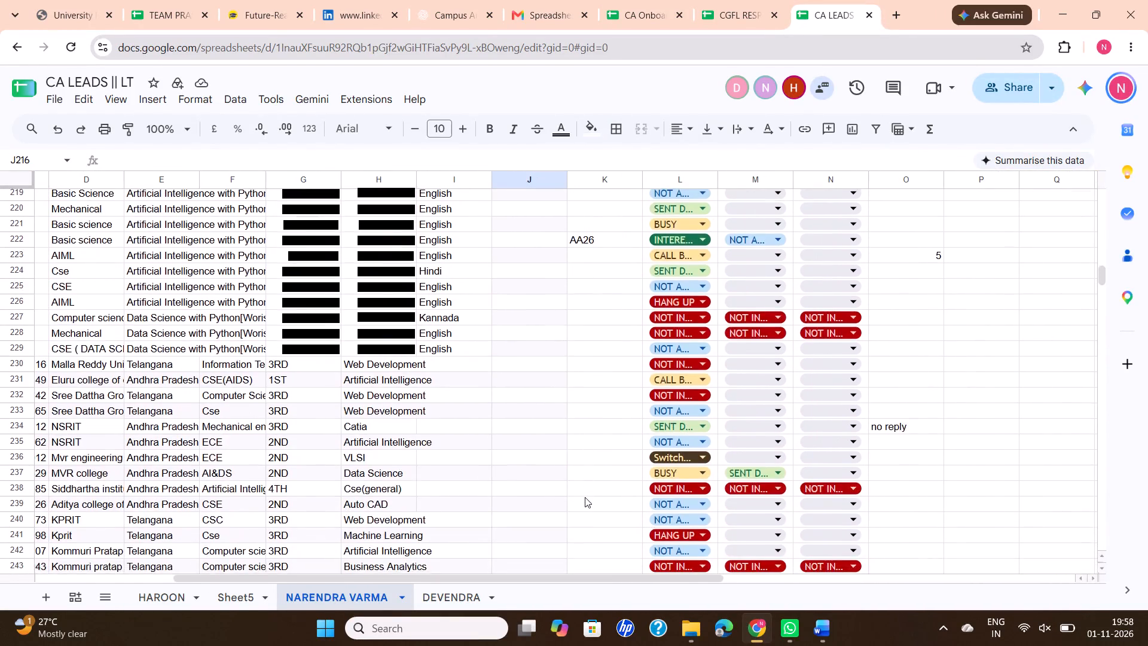
{"action": "scroll", "coordinate": [585, 497], "scroll_direction": "down", "scroll_amount": 1}
{"action": "left_click", "coordinate": [615, 385]}
{"action": "scroll", "coordinate": [615, 385], "scroll_direction": "right", "scroll_amount": 6}
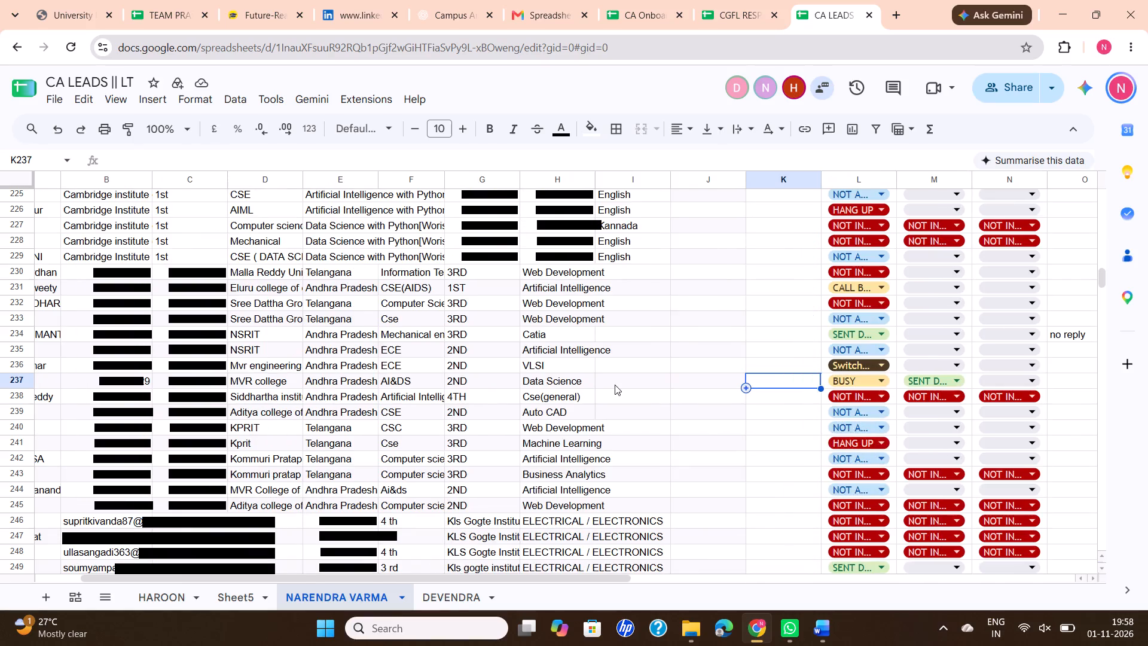
{"action": "scroll", "coordinate": [615, 385], "scroll_direction": "left", "scroll_amount": 1}
{"action": "scroll", "coordinate": [615, 385], "scroll_direction": "down", "scroll_amount": 1}
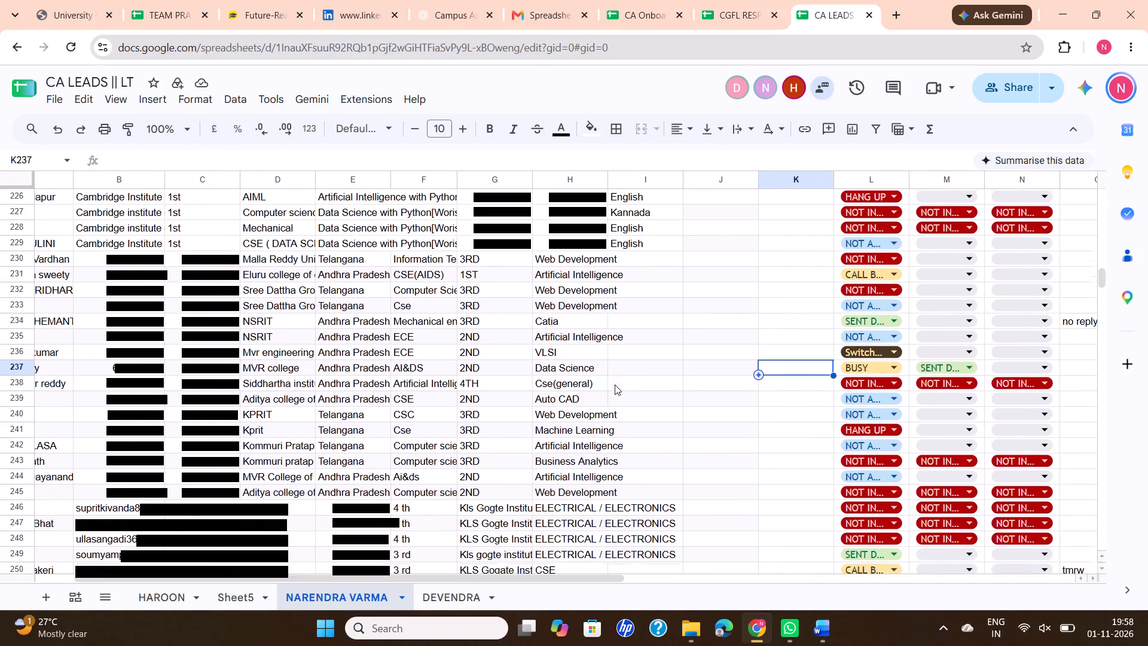
{"action": "left_click", "coordinate": [827, 319]}
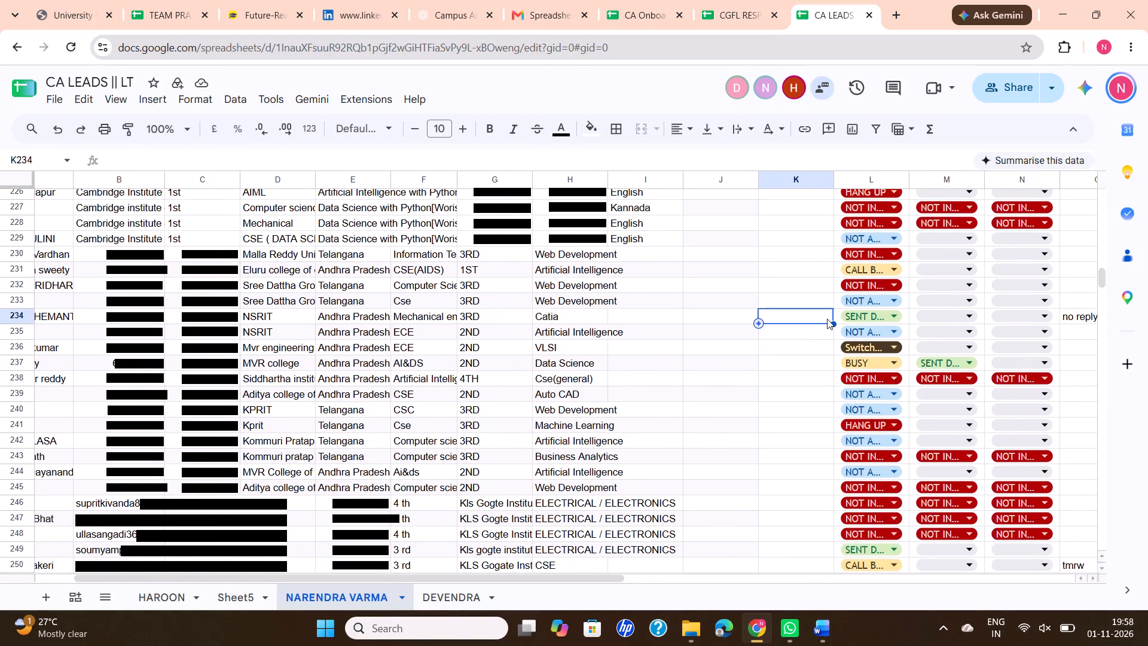
{"action": "scroll", "coordinate": [827, 319], "scroll_direction": "right", "scroll_amount": 1}
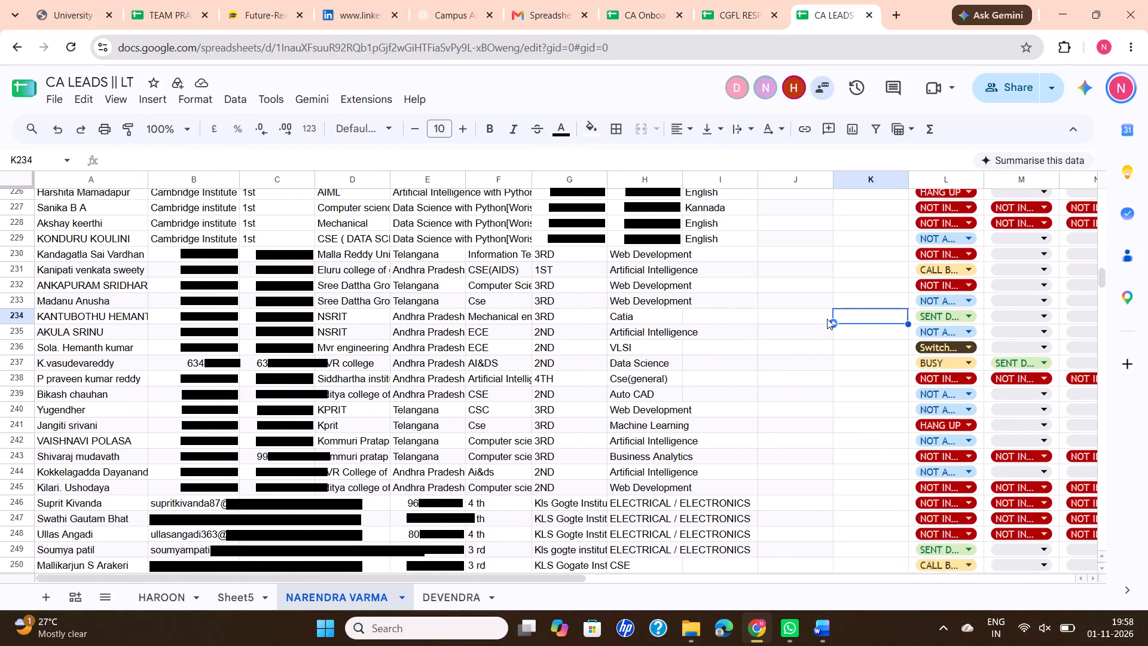
{"action": "scroll", "coordinate": [827, 319], "scroll_direction": "down", "scroll_amount": 1}
{"action": "left_click", "coordinate": [800, 447]}
{"action": "scroll", "coordinate": [800, 447], "scroll_direction": "right", "scroll_amount": 3}
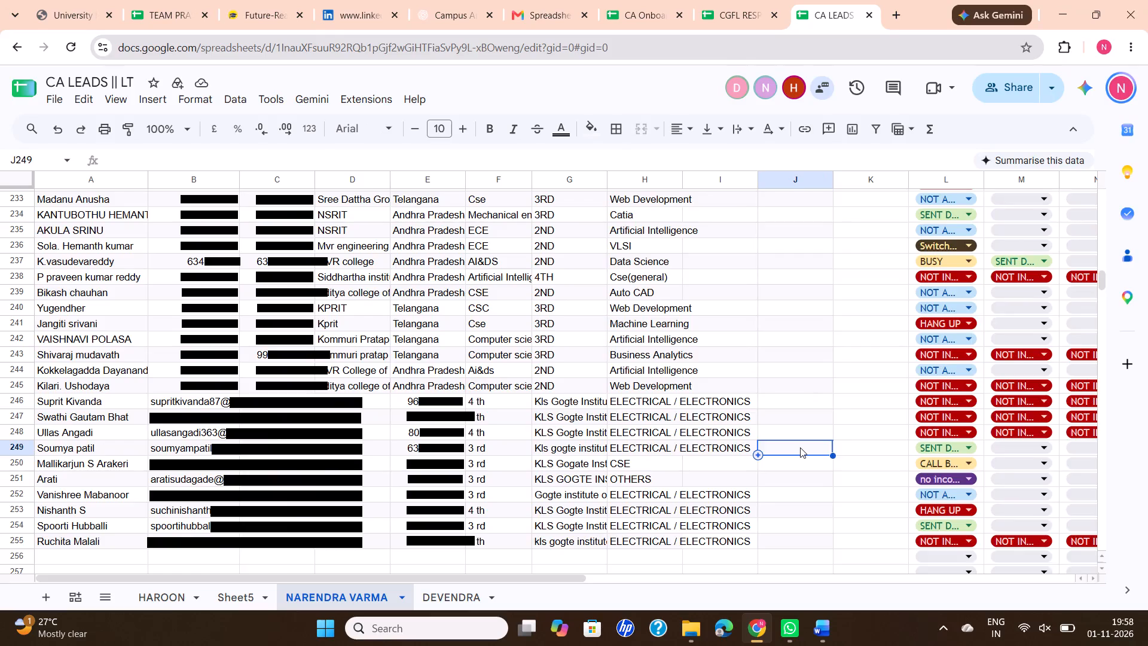
{"action": "scroll", "coordinate": [800, 447], "scroll_direction": "up", "scroll_amount": 1}
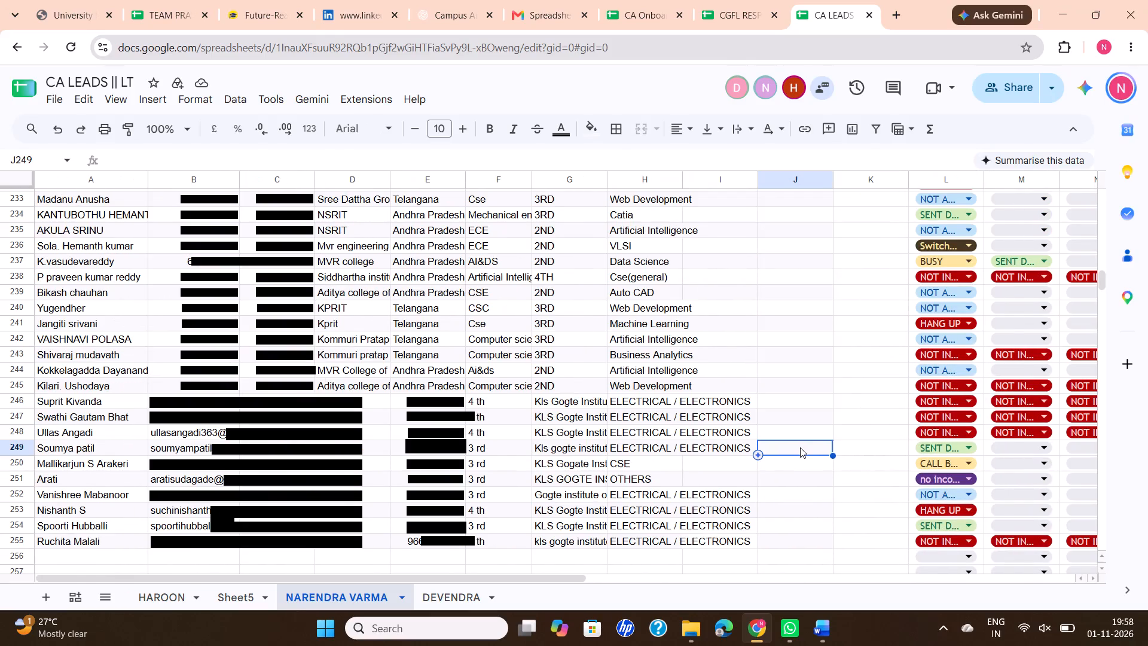
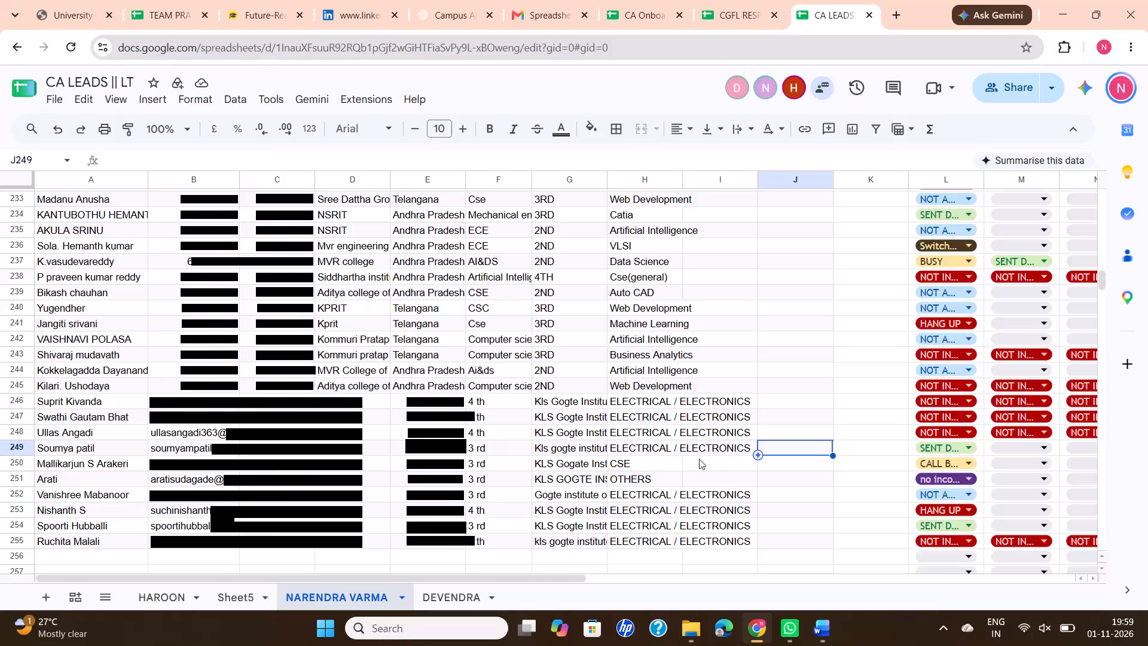
Examine the row 250 callback lead's branch, contact number, college and remark, along with the neighbouring leads in rows 248 and 249.
{"action": "left_click", "coordinate": [699, 459]}
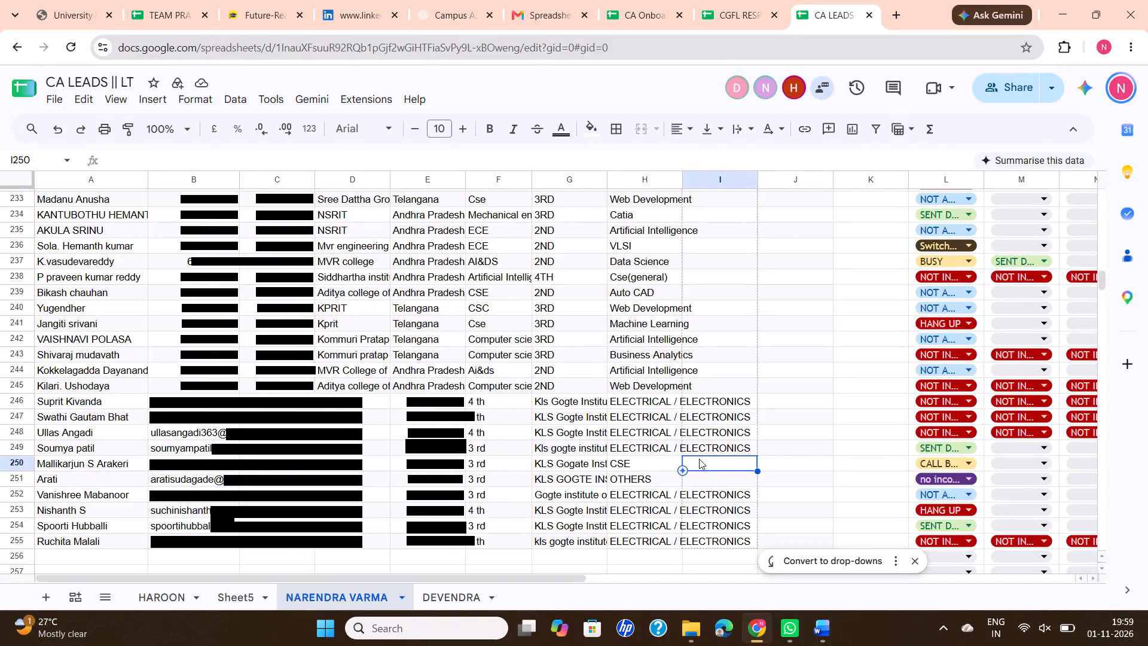
{"action": "left_click", "coordinate": [781, 464]}
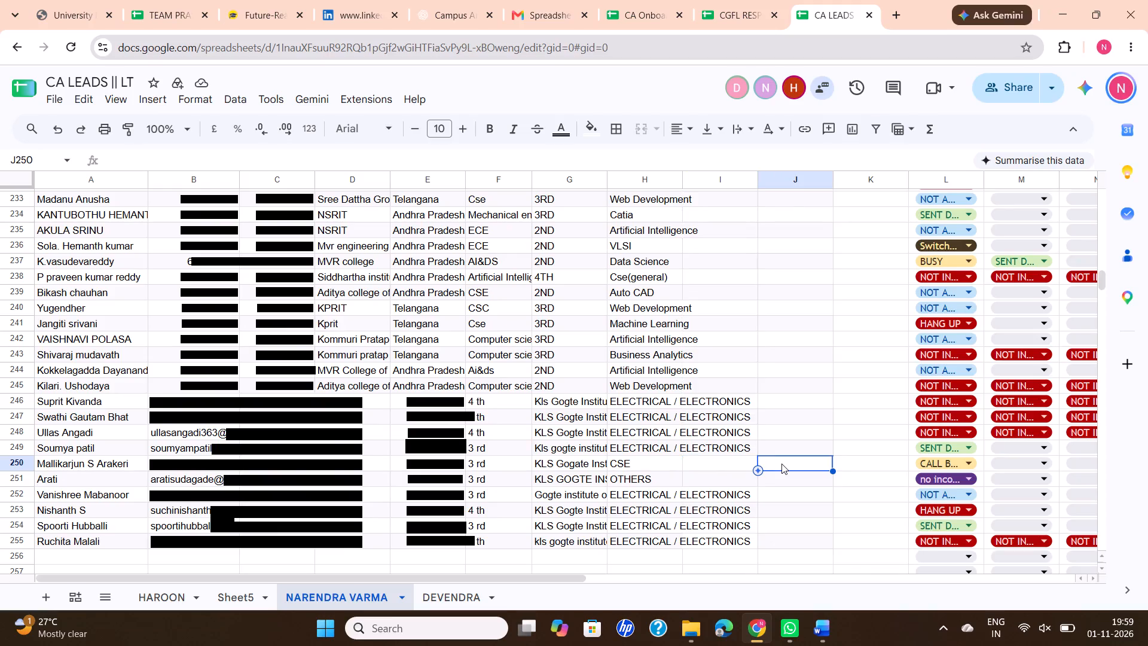
{"action": "scroll", "coordinate": [781, 464], "scroll_direction": "left", "scroll_amount": 1}
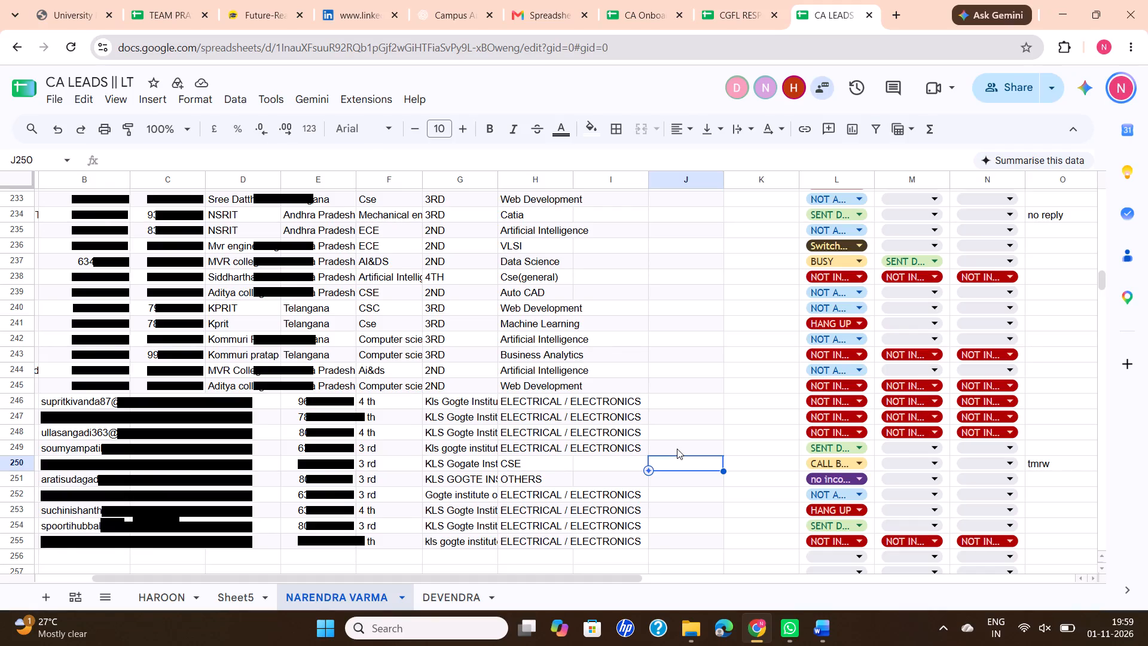
{"action": "left_click", "coordinate": [660, 440]}
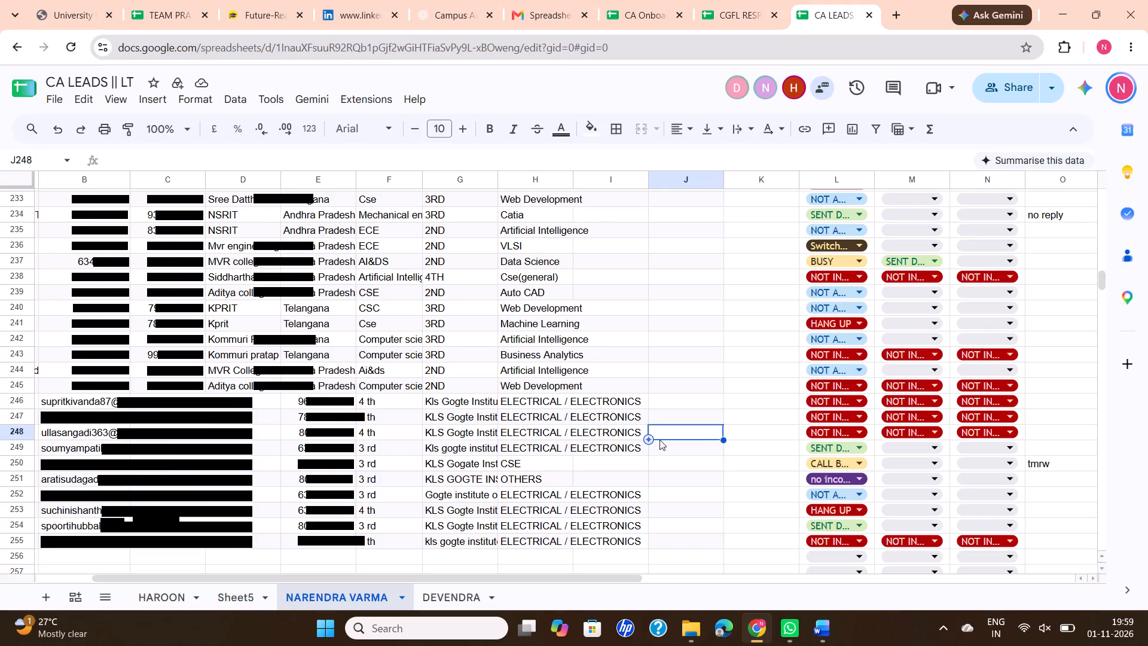
{"action": "left_click", "coordinate": [656, 446]}
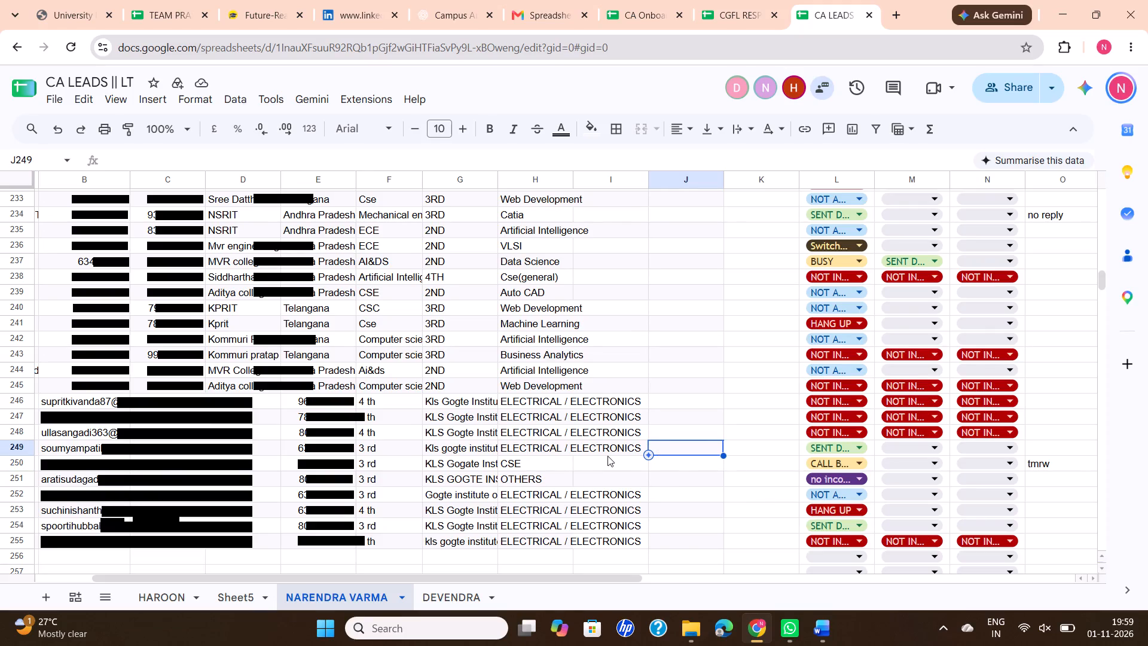
{"action": "left_click", "coordinate": [545, 464]}
{"action": "scroll", "coordinate": [545, 464], "scroll_direction": "right", "scroll_amount": 5}
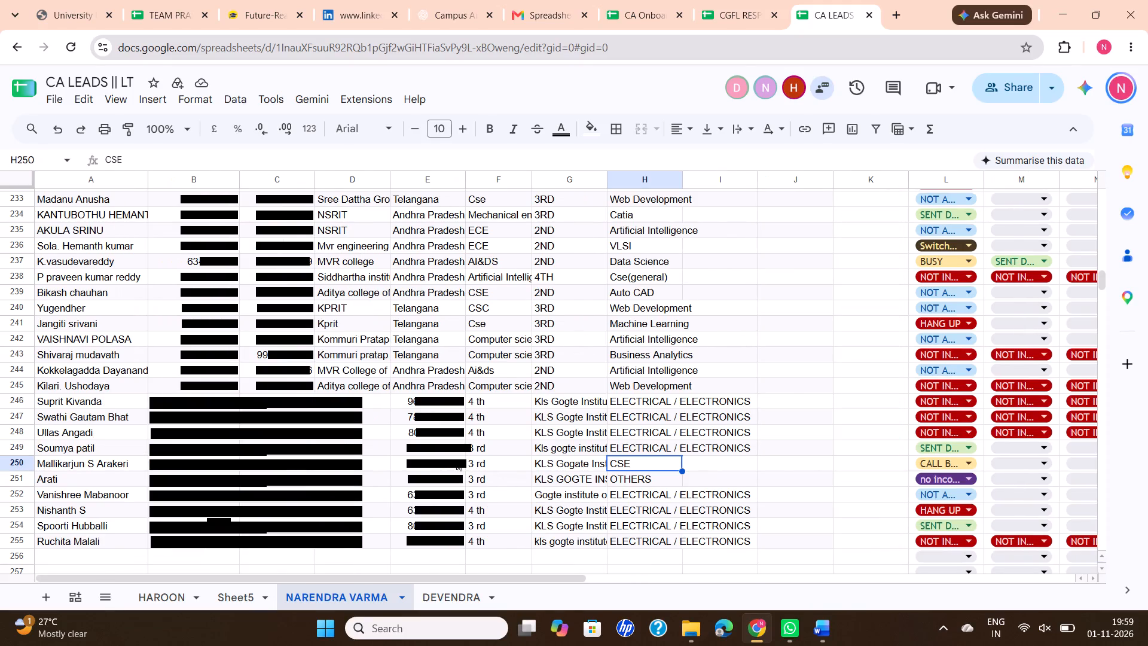
{"action": "left_click", "coordinate": [437, 464]}
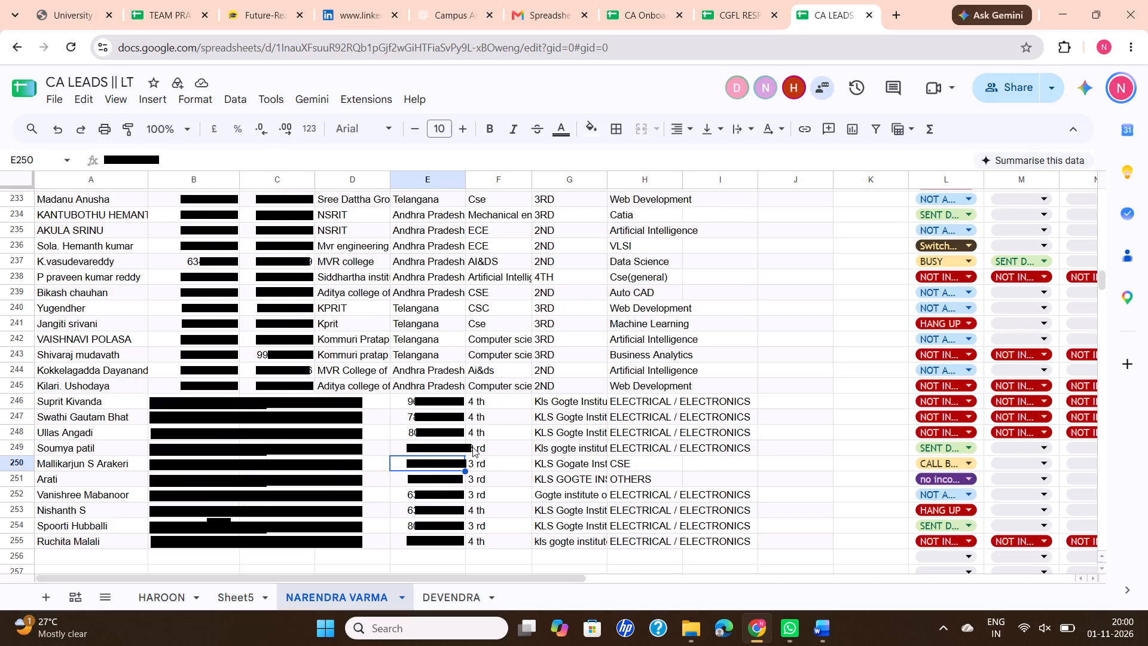
{"action": "left_click", "coordinate": [555, 461]}
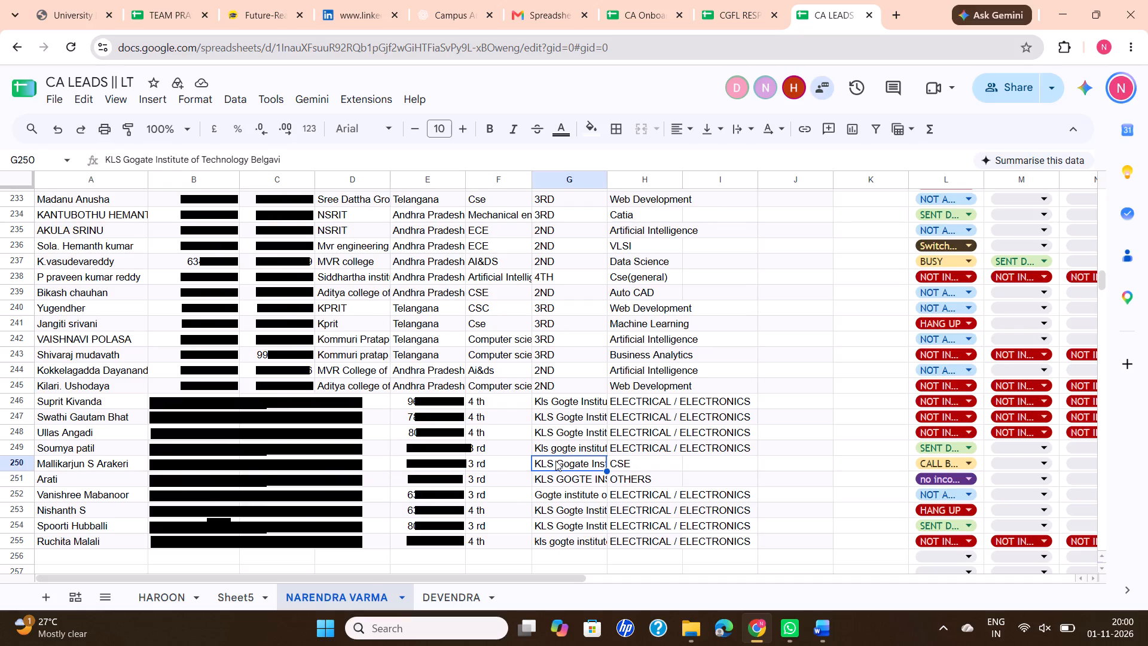
Review the call statuses, codes and remarks from row 250 back up to the 29/10/2026 leads at the top of the list.
{"action": "scroll", "coordinate": [555, 461], "scroll_direction": "up", "scroll_amount": 3}
{"action": "scroll", "coordinate": [555, 461], "scroll_direction": "left", "scroll_amount": 2}
{"action": "scroll", "coordinate": [555, 461], "scroll_direction": "up", "scroll_amount": 5}
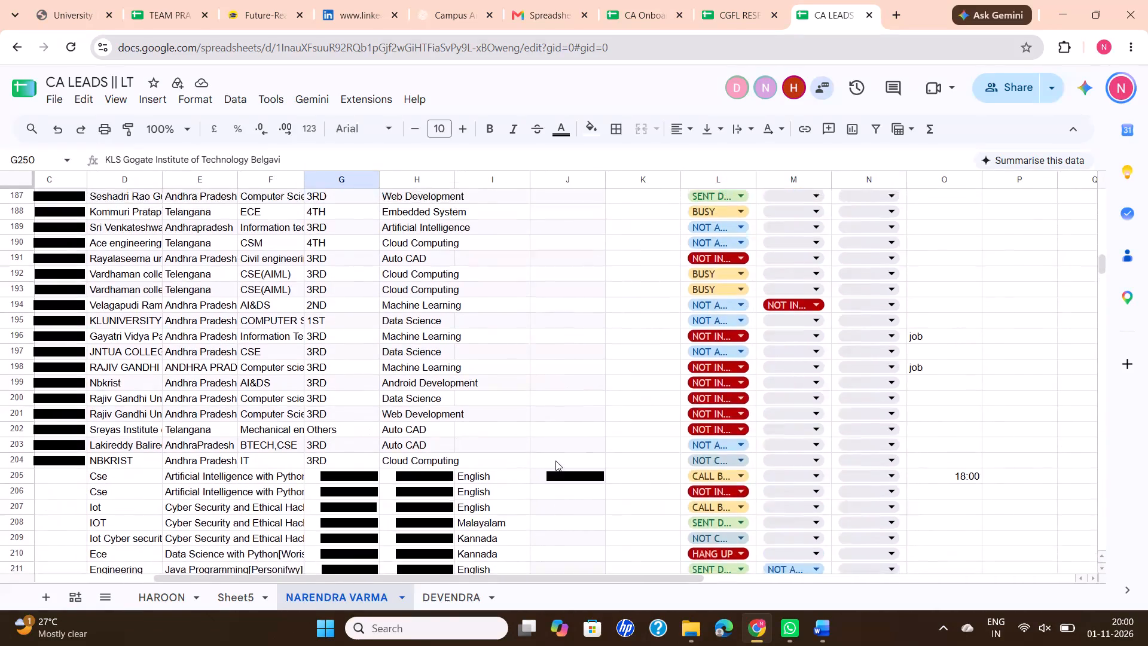
{"action": "scroll", "coordinate": [555, 461], "scroll_direction": "up", "scroll_amount": 10}
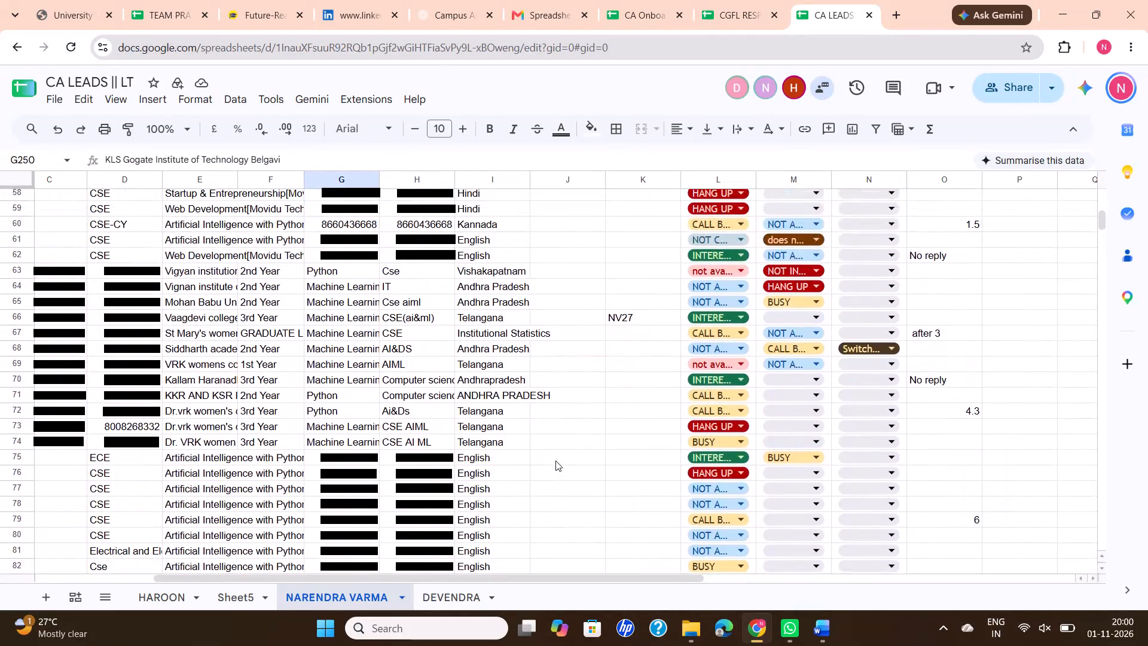
{"action": "scroll", "coordinate": [555, 461], "scroll_direction": "up", "scroll_amount": 5}
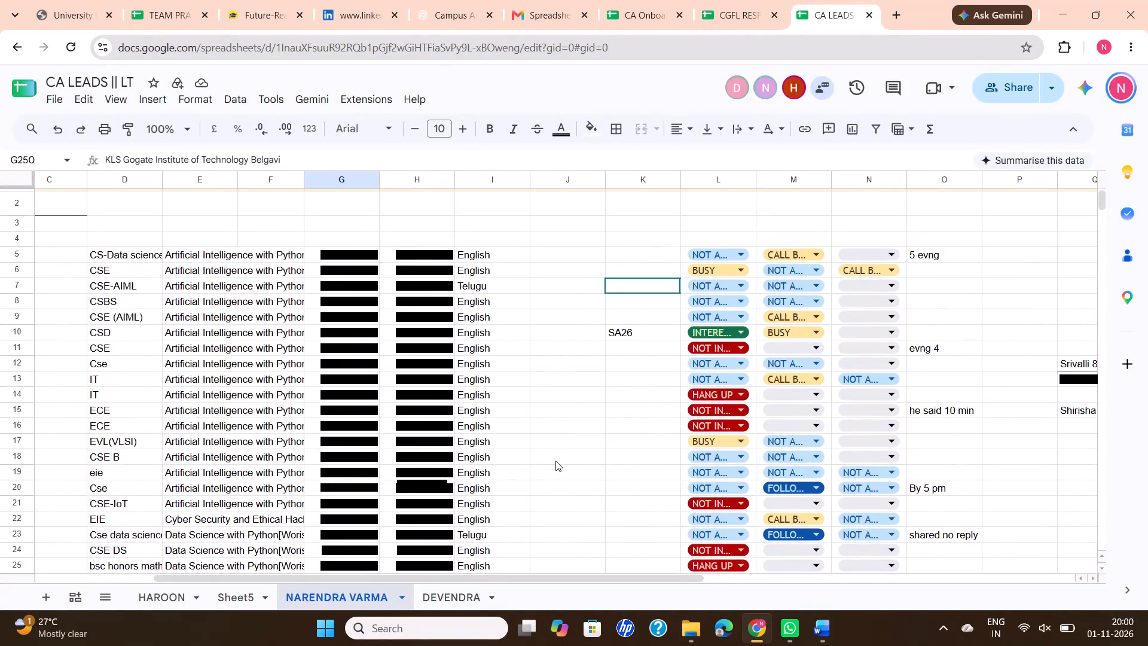
{"action": "scroll", "coordinate": [555, 461], "scroll_direction": "right", "scroll_amount": 8}
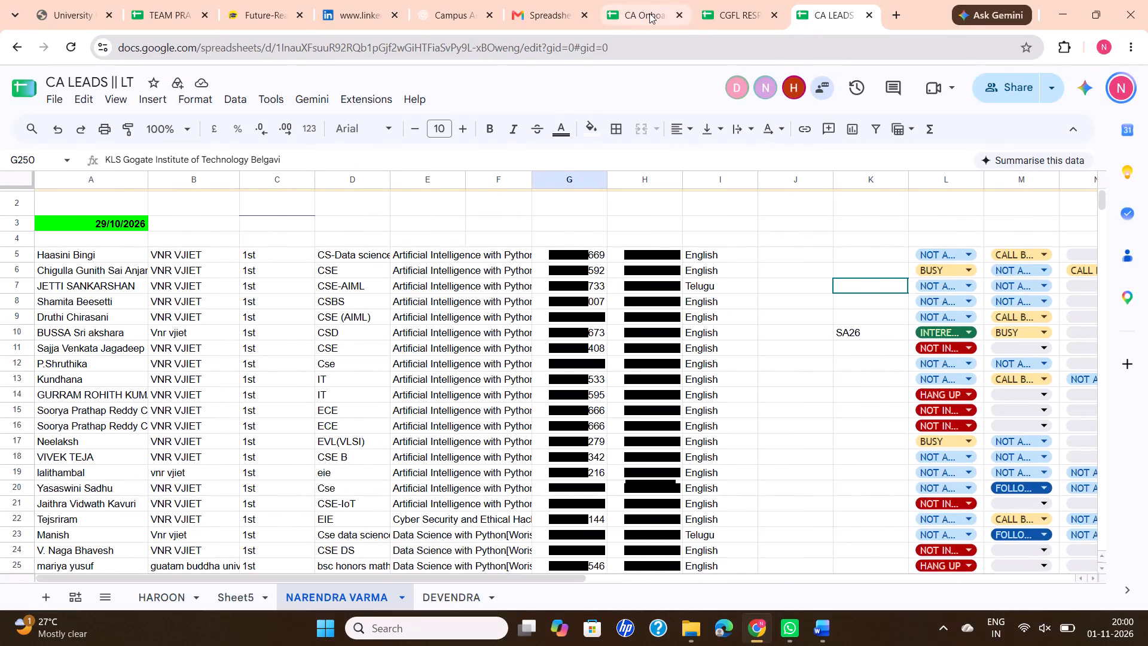
{"action": "left_click", "coordinate": [649, 13]}
{"action": "left_click", "coordinate": [716, 4]}
{"action": "scroll", "coordinate": [420, 377], "scroll_direction": "down", "scroll_amount": 2}
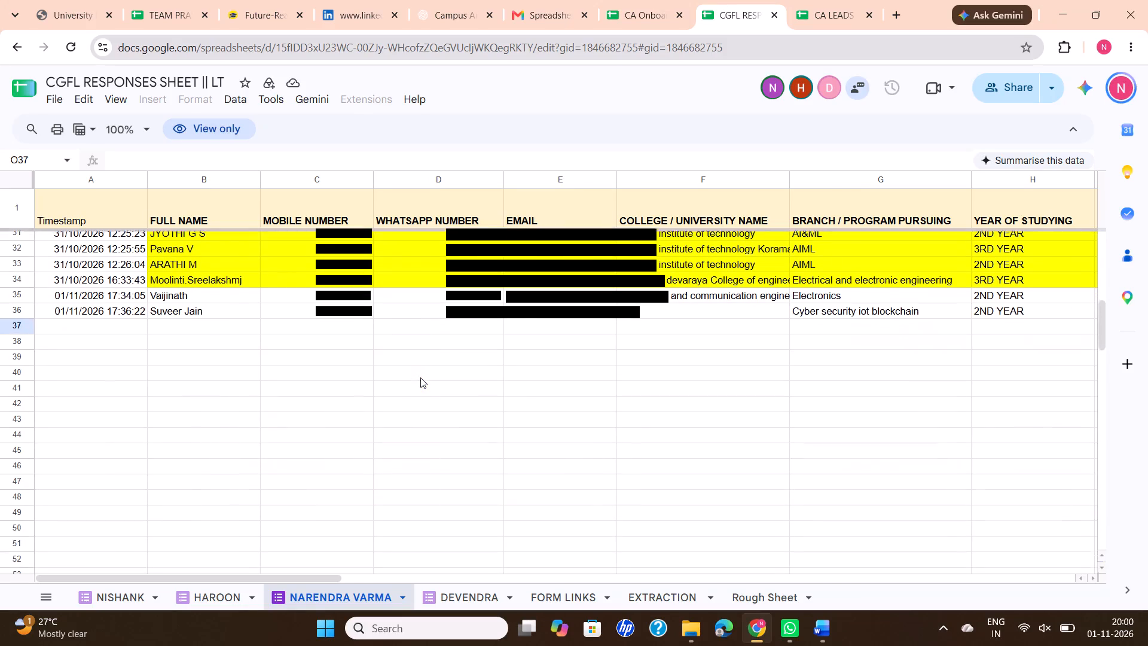
Open the HAROON sheet and examine the filtered responses in rows 36 to 57, from student details across to the referral codes.
{"action": "left_click", "coordinate": [225, 596]}
{"action": "scroll", "coordinate": [437, 470], "scroll_direction": "down", "scroll_amount": 1}
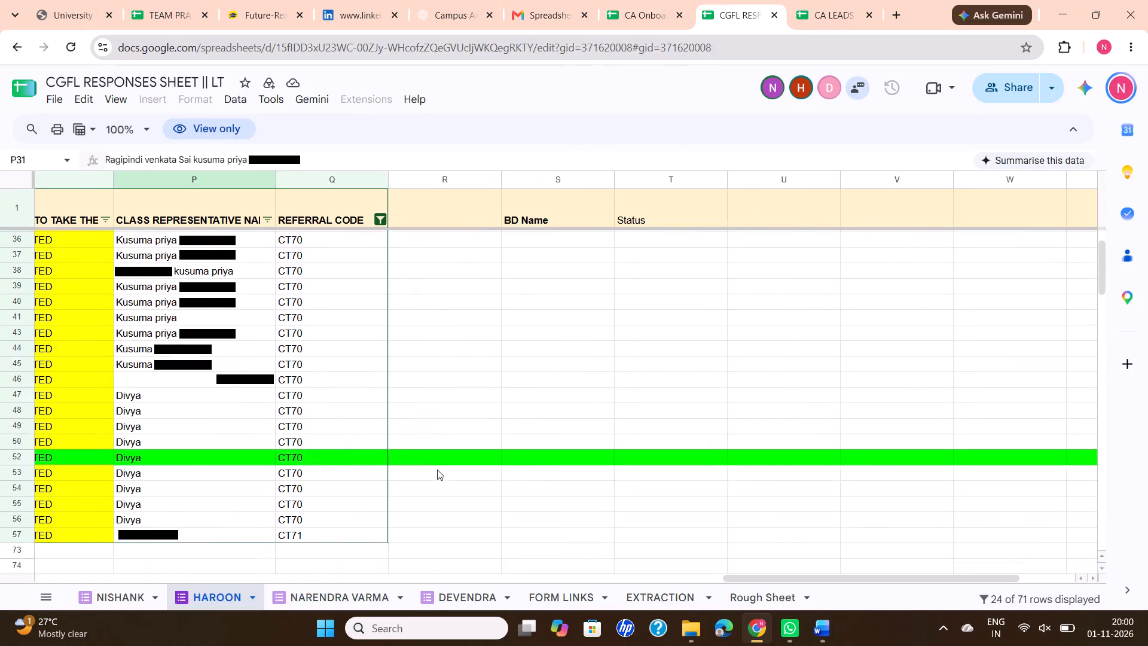
{"action": "scroll", "coordinate": [437, 470], "scroll_direction": "down", "scroll_amount": 1}
{"action": "scroll", "coordinate": [437, 470], "scroll_direction": "right", "scroll_amount": 8}
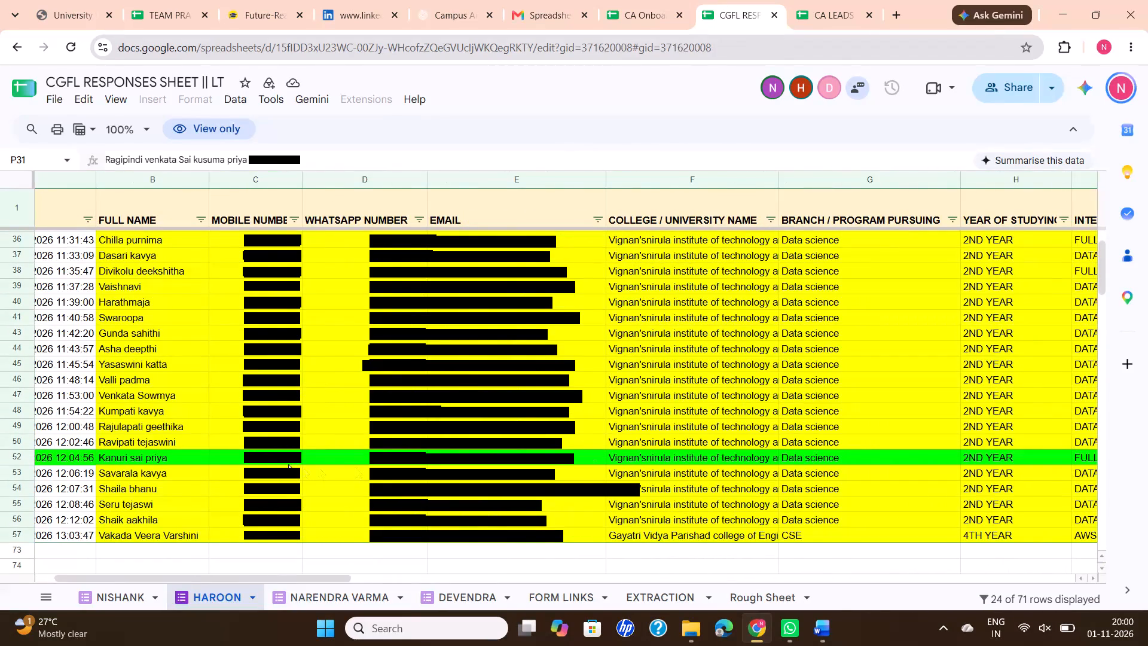
{"action": "scroll", "coordinate": [288, 464], "scroll_direction": "left", "scroll_amount": 5}
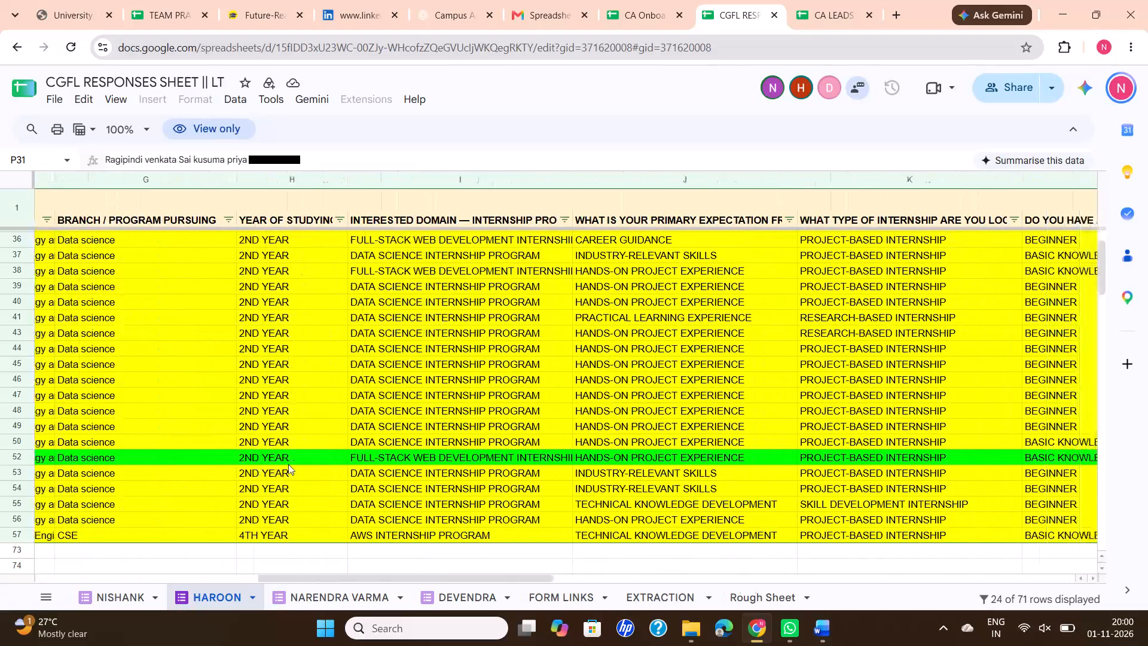
{"action": "scroll", "coordinate": [288, 464], "scroll_direction": "left", "scroll_amount": 4}
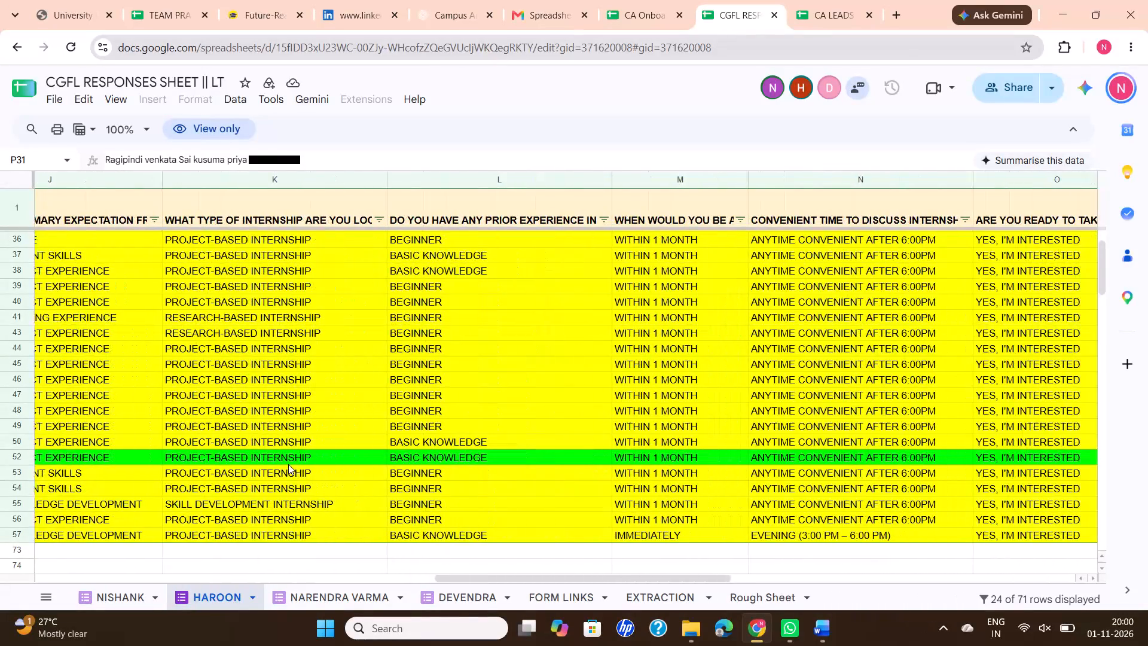
{"action": "scroll", "coordinate": [288, 464], "scroll_direction": "left", "scroll_amount": 2}
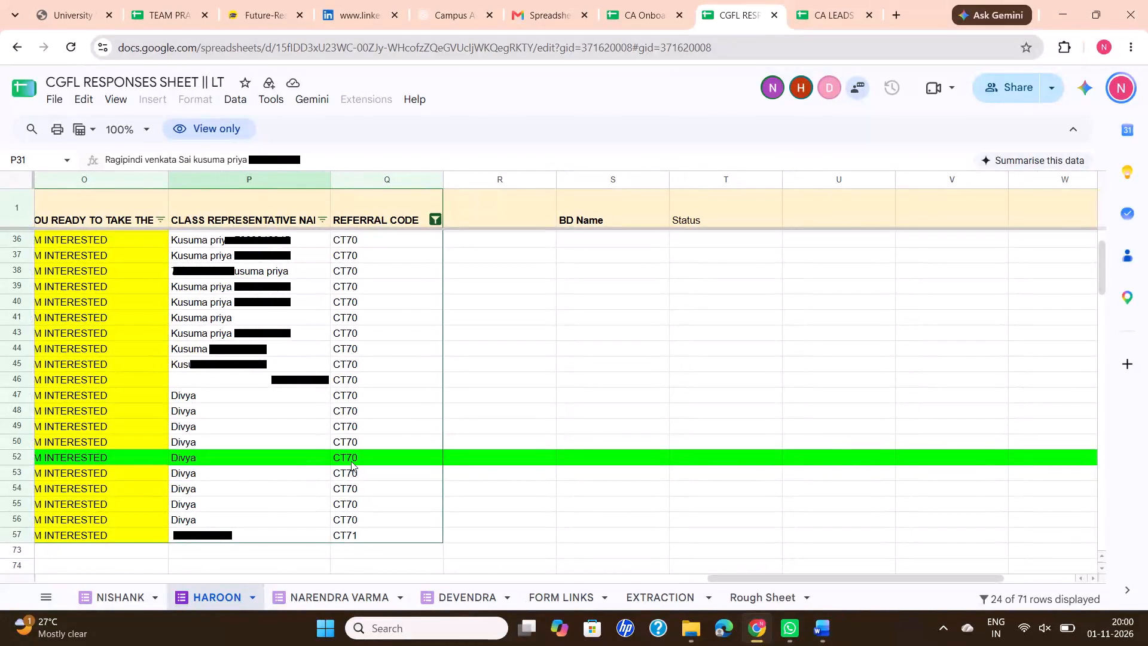
Examine the class representative names and contacts beside the CT70 and CT71 referral codes in rows 31 to 57.
{"action": "scroll", "coordinate": [351, 461], "scroll_direction": "right", "scroll_amount": 1}
{"action": "scroll", "coordinate": [312, 458], "scroll_direction": "down", "scroll_amount": 1}
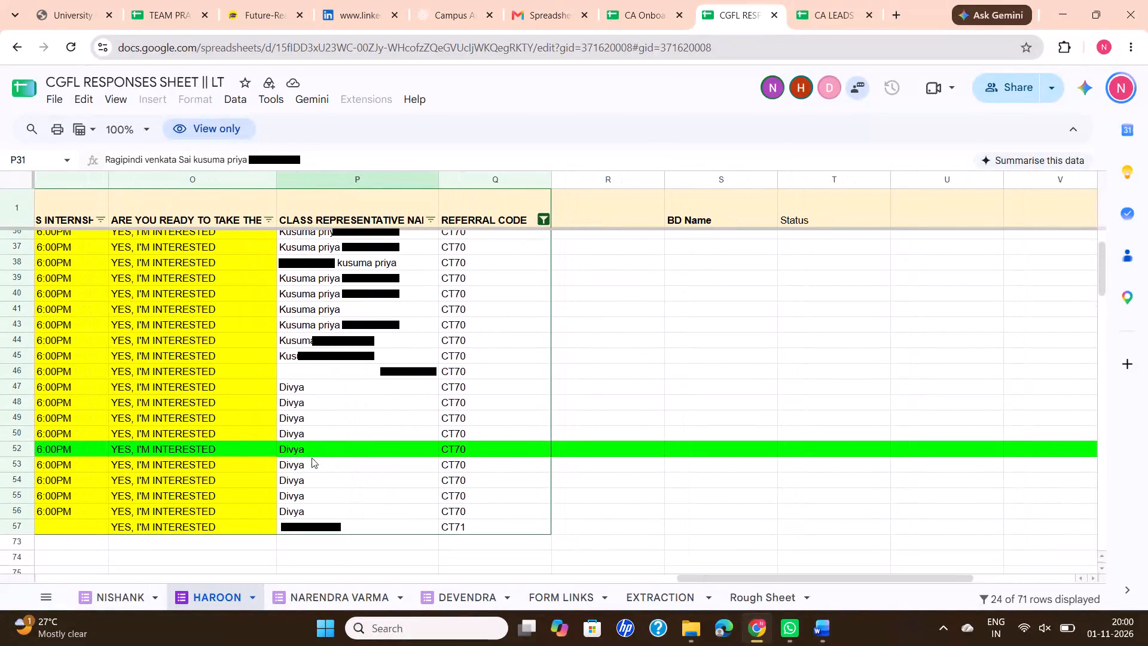
{"action": "scroll", "coordinate": [312, 458], "scroll_direction": "left", "scroll_amount": 1}
{"action": "scroll", "coordinate": [312, 458], "scroll_direction": "up", "scroll_amount": 2}
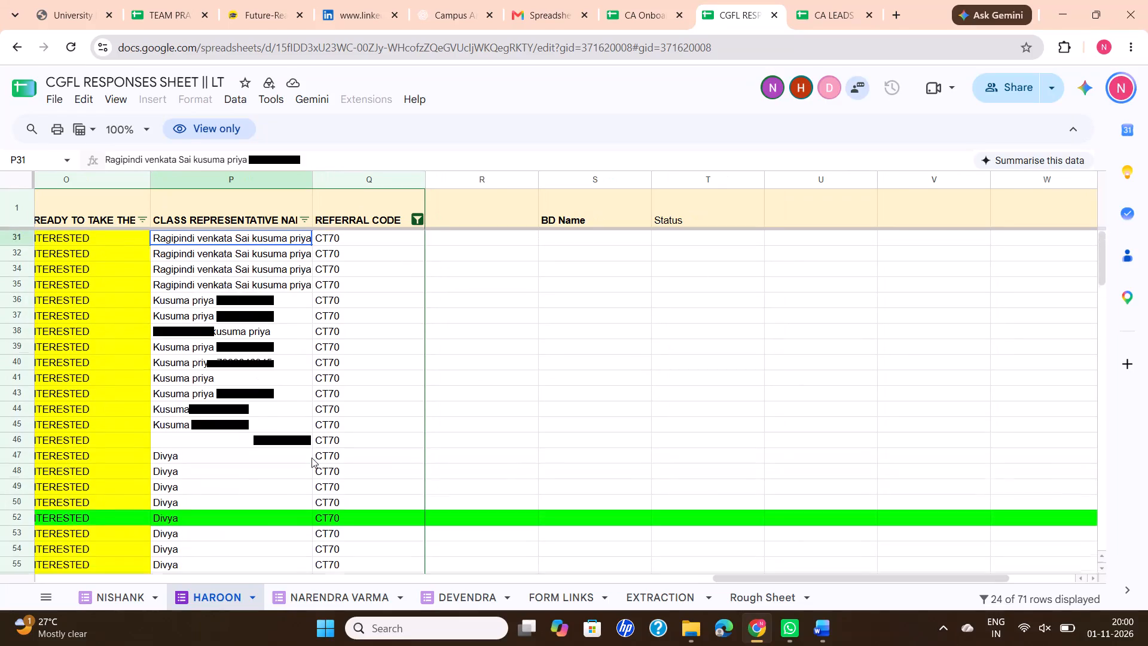
{"action": "scroll", "coordinate": [312, 458], "scroll_direction": "down", "scroll_amount": 1}
{"action": "scroll", "coordinate": [312, 458], "scroll_direction": "up", "scroll_amount": 2}
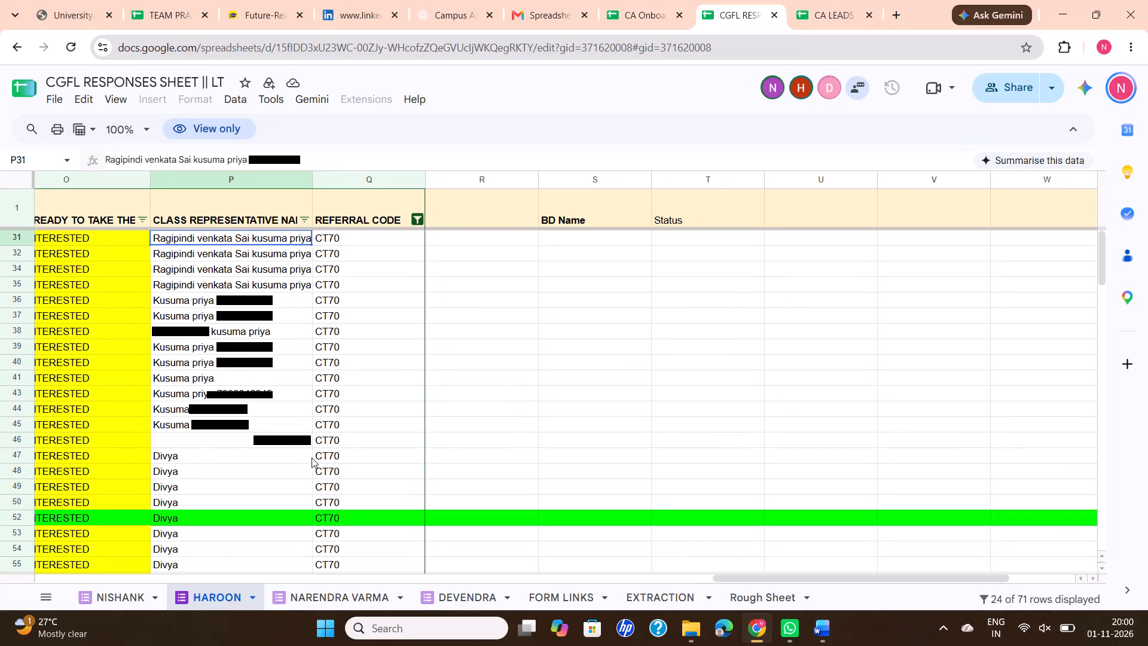
Examine the timestamps, student names, contact details, colleges and branches of the HAROON responses in rows 31 to 57.
{"action": "scroll", "coordinate": [312, 458], "scroll_direction": "up", "scroll_amount": 2}
{"action": "scroll", "coordinate": [312, 458], "scroll_direction": "right", "scroll_amount": 14}
{"action": "scroll", "coordinate": [312, 458], "scroll_direction": "right", "scroll_amount": 7}
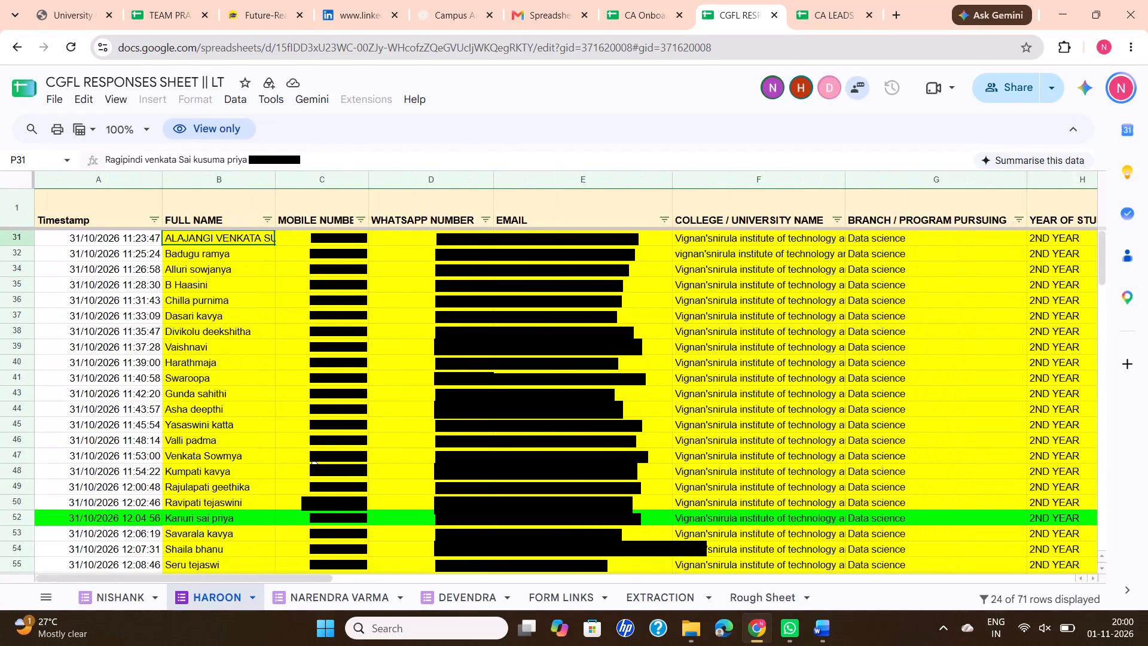
{"action": "scroll", "coordinate": [292, 490], "scroll_direction": "down", "scroll_amount": 1}
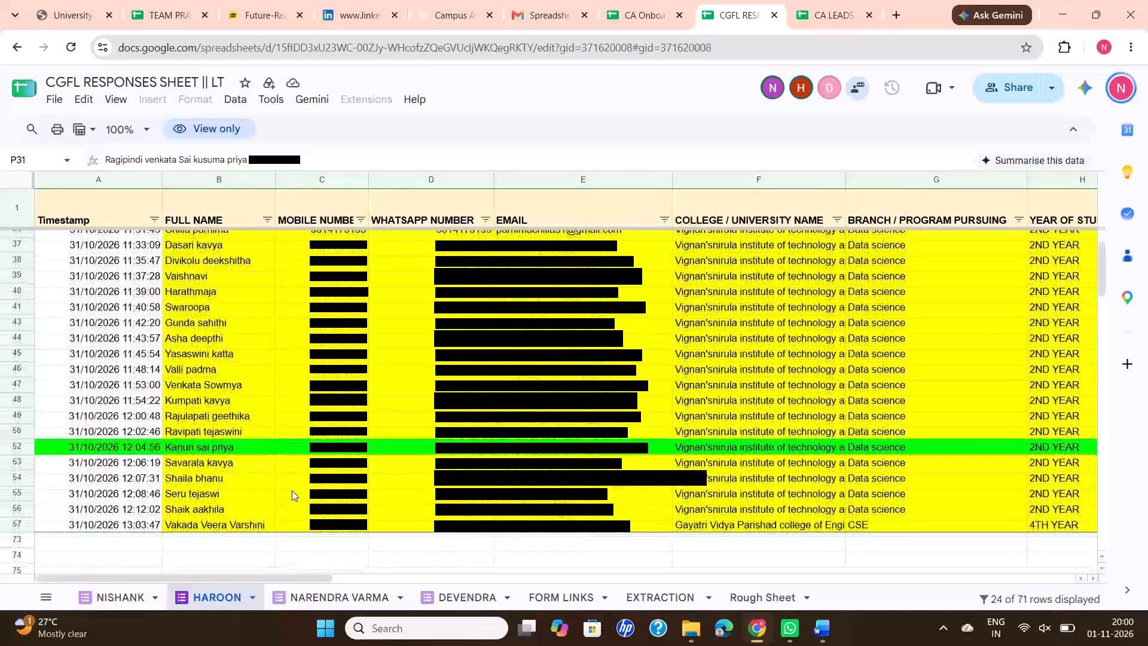
{"action": "scroll", "coordinate": [292, 490], "scroll_direction": "up", "scroll_amount": 1}
{"action": "scroll", "coordinate": [292, 490], "scroll_direction": "left", "scroll_amount": 1}
{"action": "scroll", "coordinate": [292, 490], "scroll_direction": "up", "scroll_amount": 1}
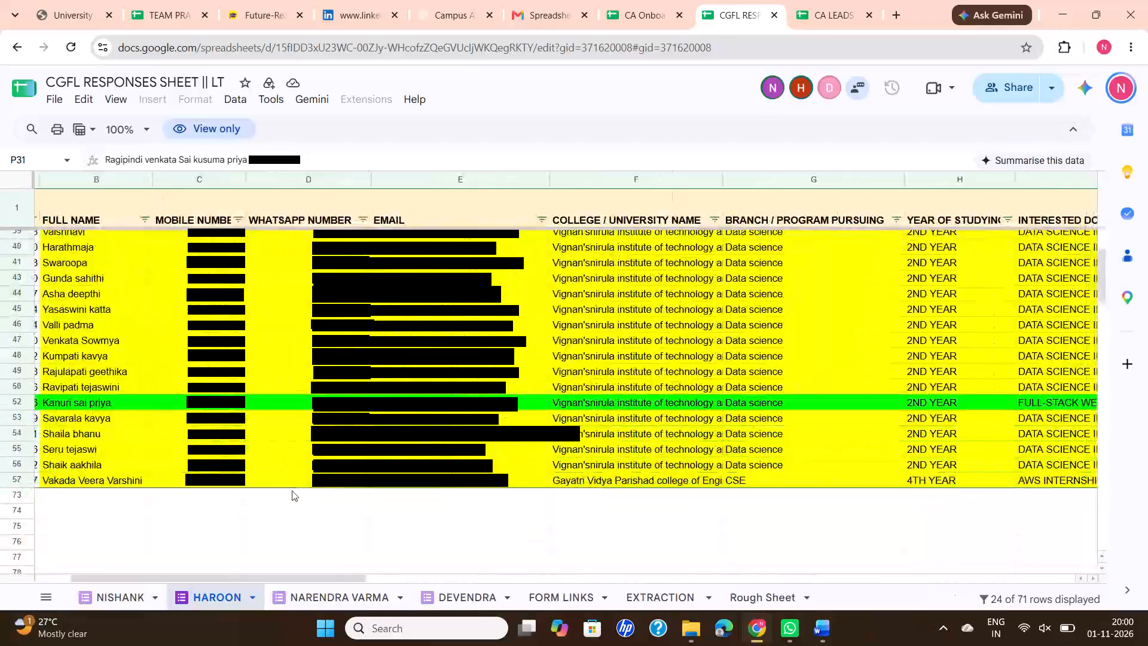
{"action": "scroll", "coordinate": [292, 490], "scroll_direction": "up", "scroll_amount": 4}
{"action": "scroll", "coordinate": [342, 437], "scroll_direction": "down", "scroll_amount": 1}
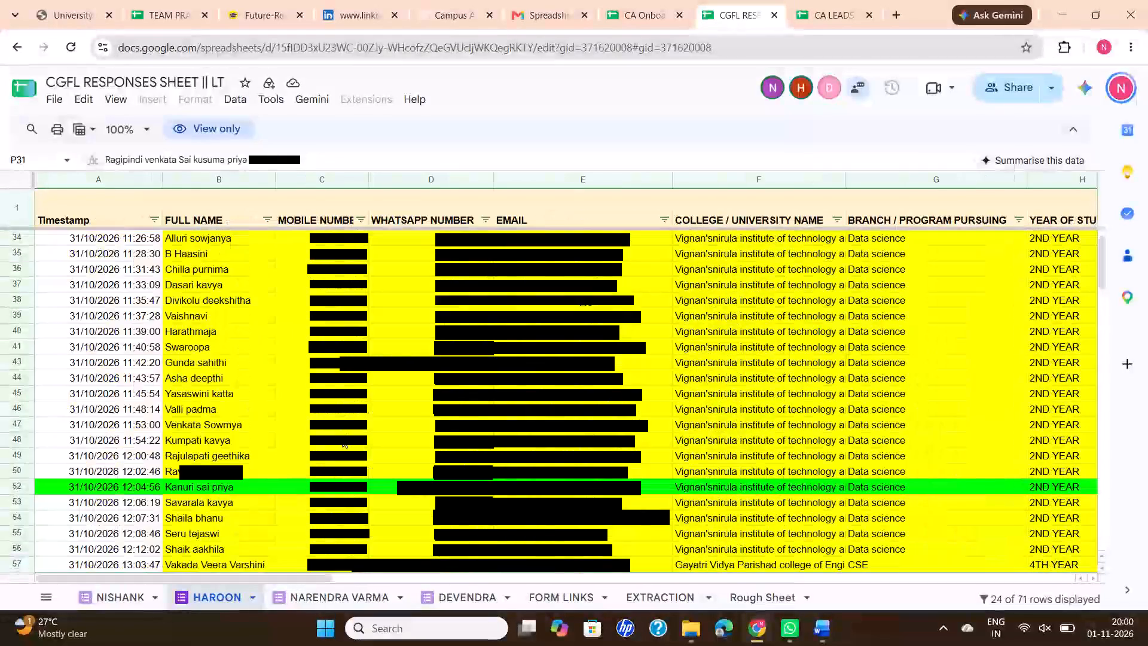
{"action": "scroll", "coordinate": [342, 437], "scroll_direction": "up", "scroll_amount": 9}
{"action": "scroll", "coordinate": [316, 349], "scroll_direction": "up", "scroll_amount": 1}
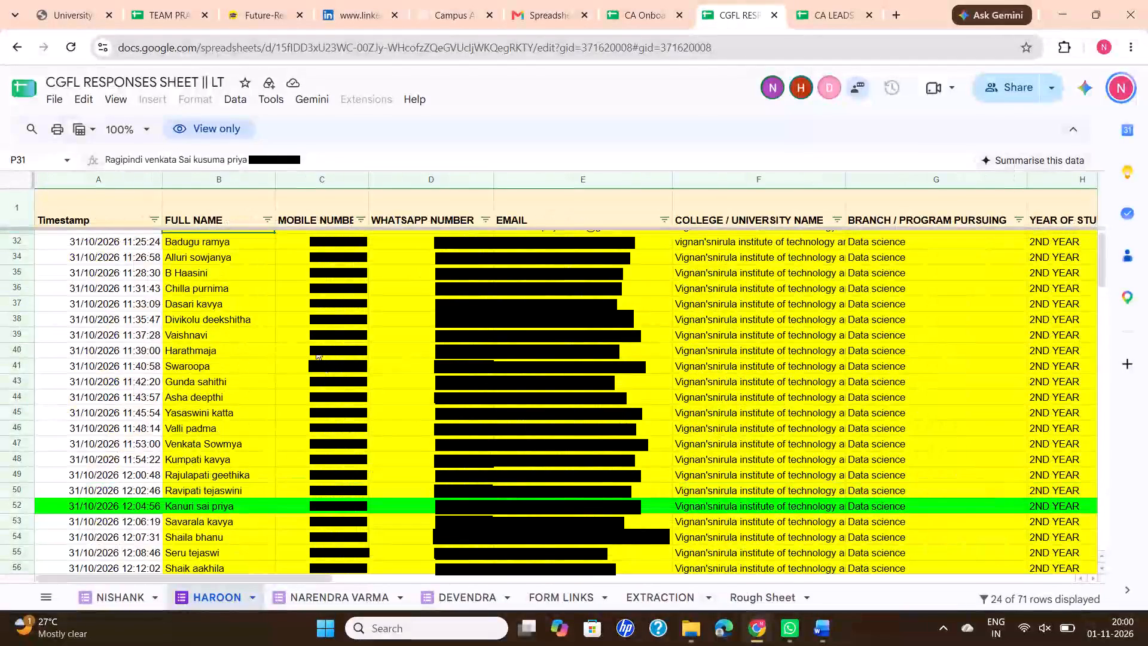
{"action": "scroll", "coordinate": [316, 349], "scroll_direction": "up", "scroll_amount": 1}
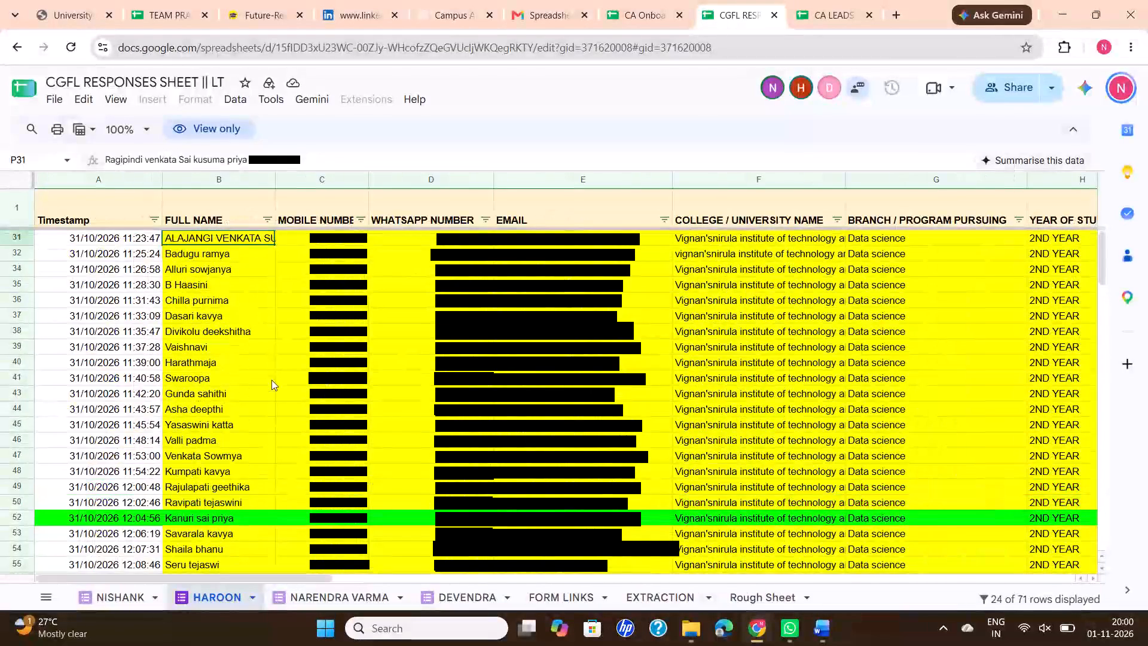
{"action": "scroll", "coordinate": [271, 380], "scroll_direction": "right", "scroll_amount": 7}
In the CA Onboarding Application responses, set the lead gen BD name for the row 23 applicant to NARENDER.
{"action": "left_click", "coordinate": [639, 2]}
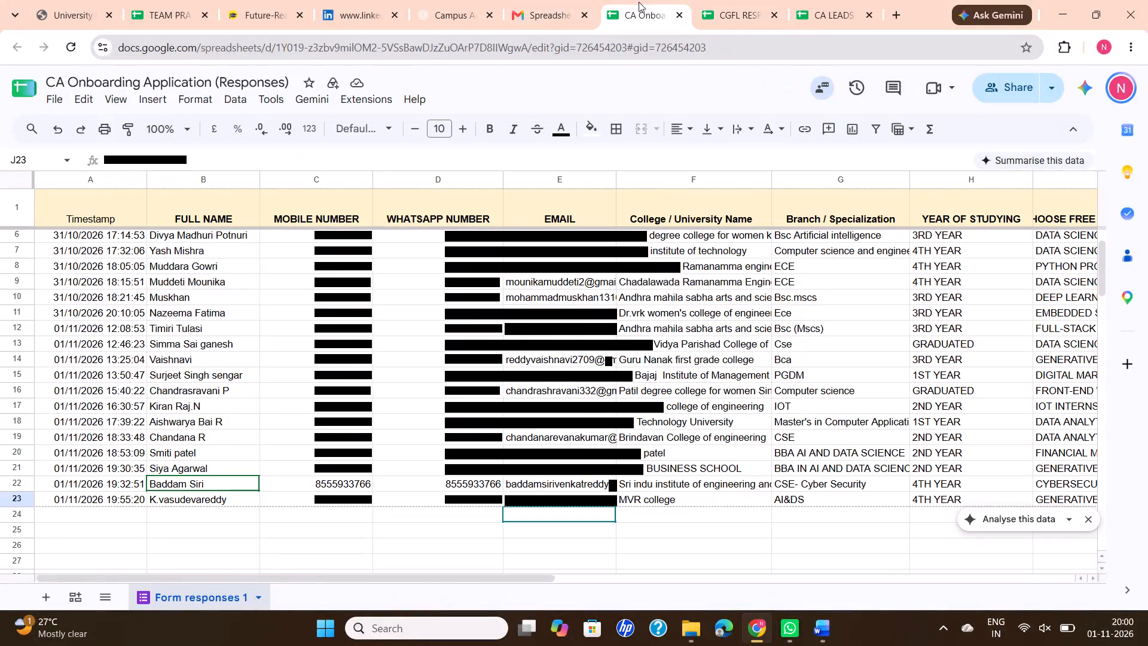
{"action": "scroll", "coordinate": [377, 525], "scroll_direction": "left", "scroll_amount": 5}
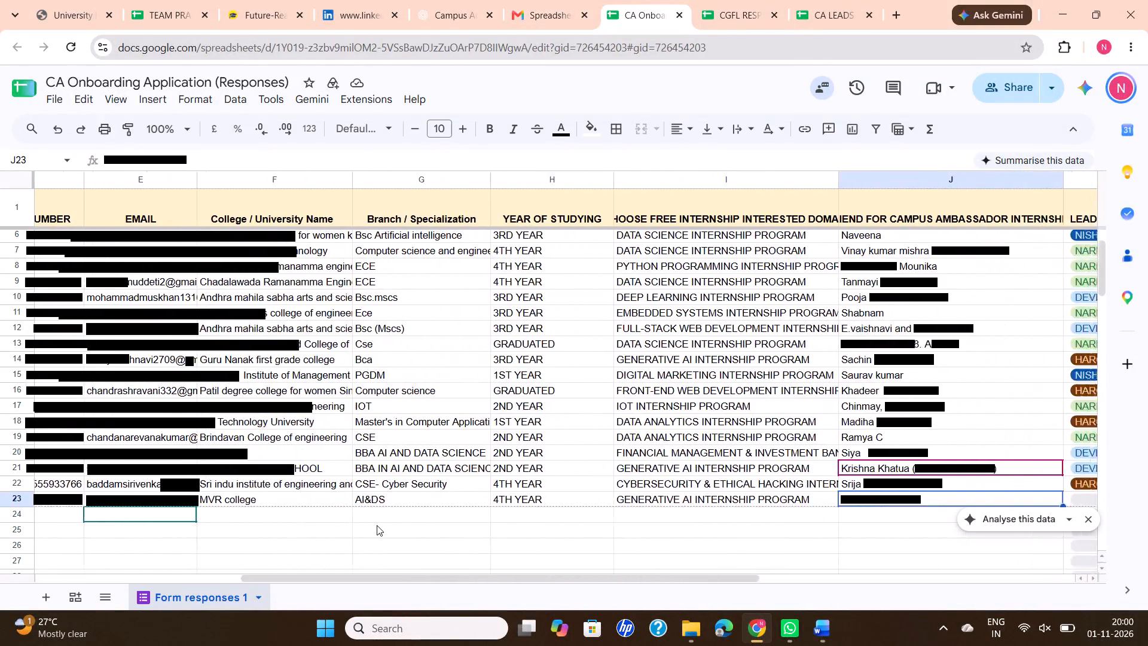
{"action": "scroll", "coordinate": [377, 525], "scroll_direction": "left", "scroll_amount": 2}
{"action": "left_click", "coordinate": [457, 501]}
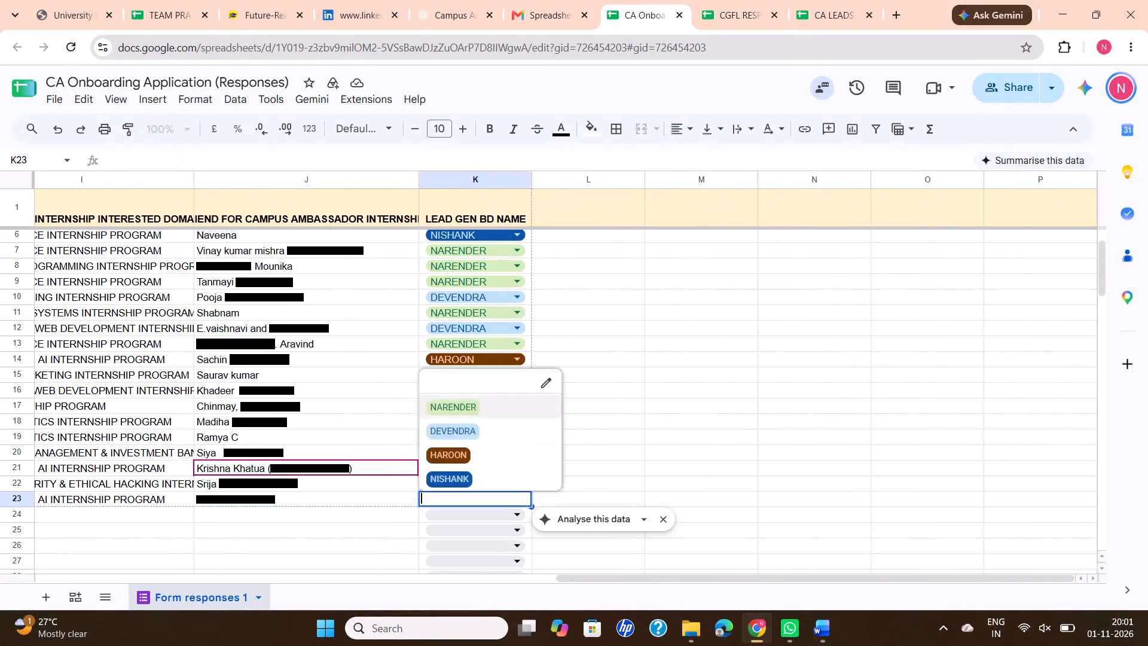
{"action": "left_click", "coordinate": [471, 414]}
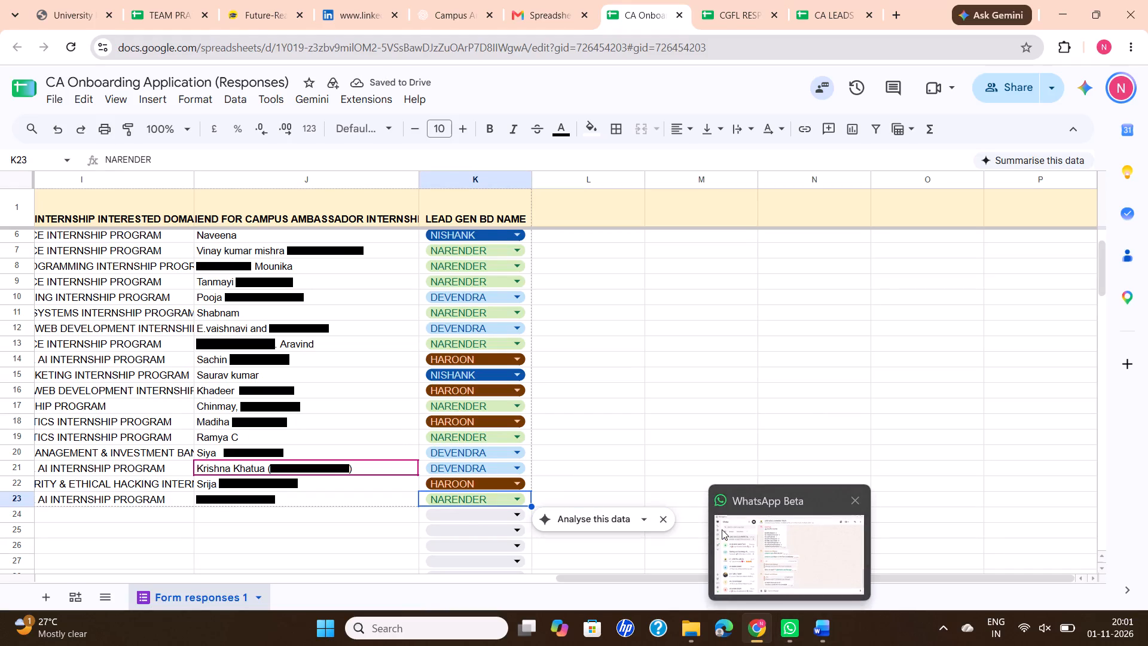
Copy the WhatsApp number of the MVR college applicant in row 23.
{"action": "left_click", "coordinate": [314, 512]}
{"action": "scroll", "coordinate": [314, 512], "scroll_direction": "right", "scroll_amount": 6}
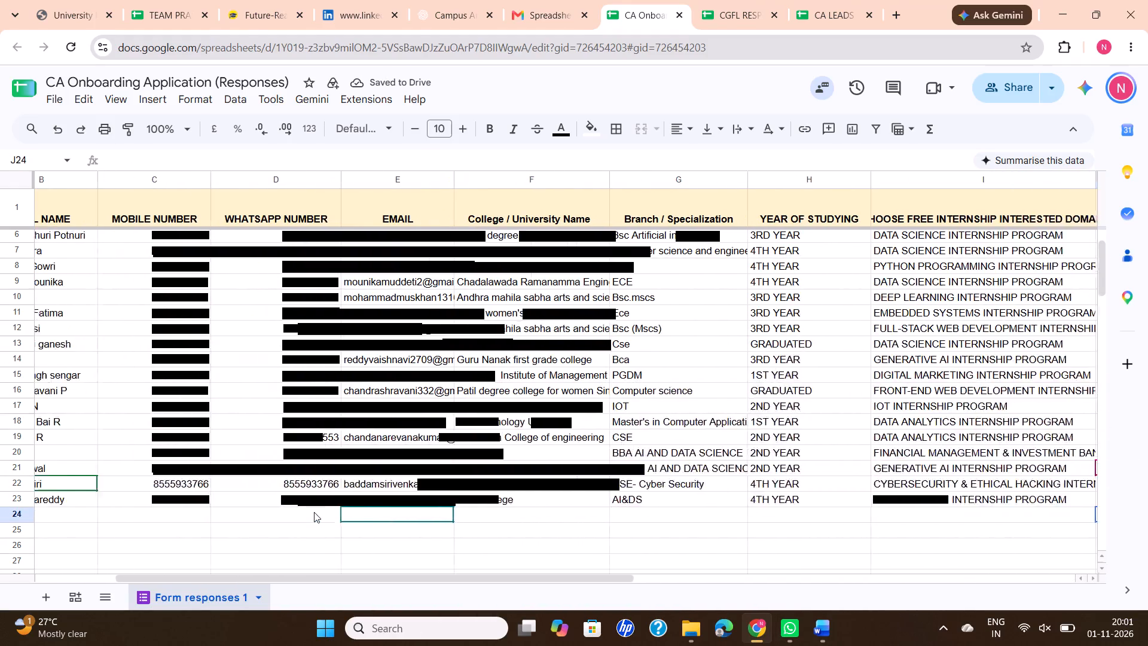
{"action": "triple_click", "coordinate": [463, 495]}
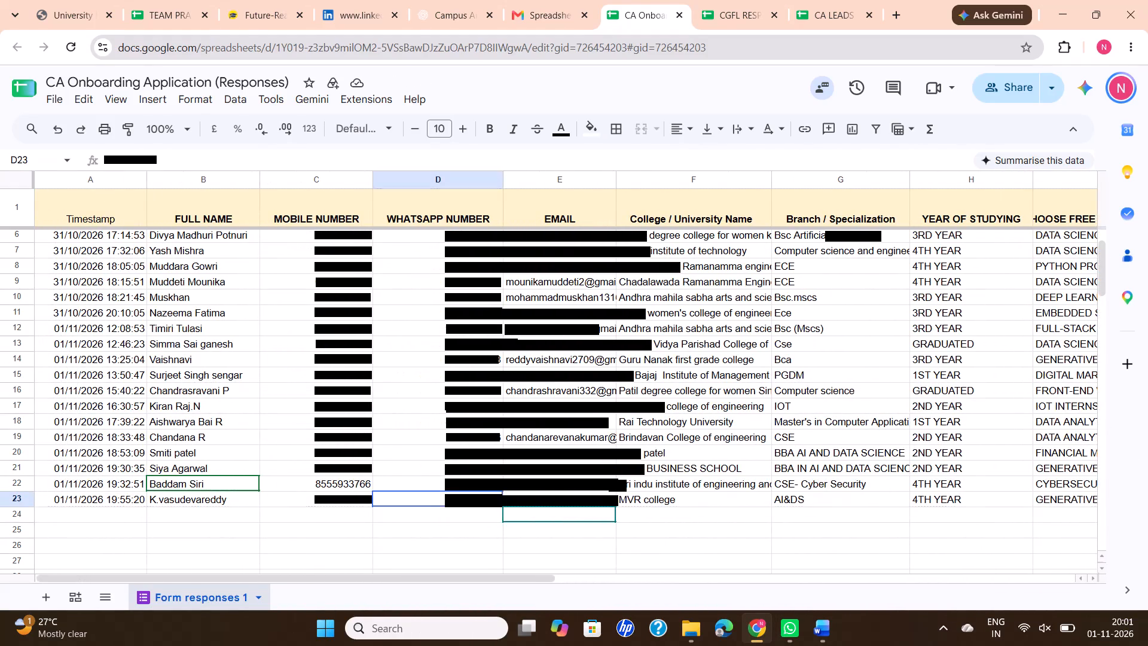
{"action": "key", "text": "ctrl+c"}
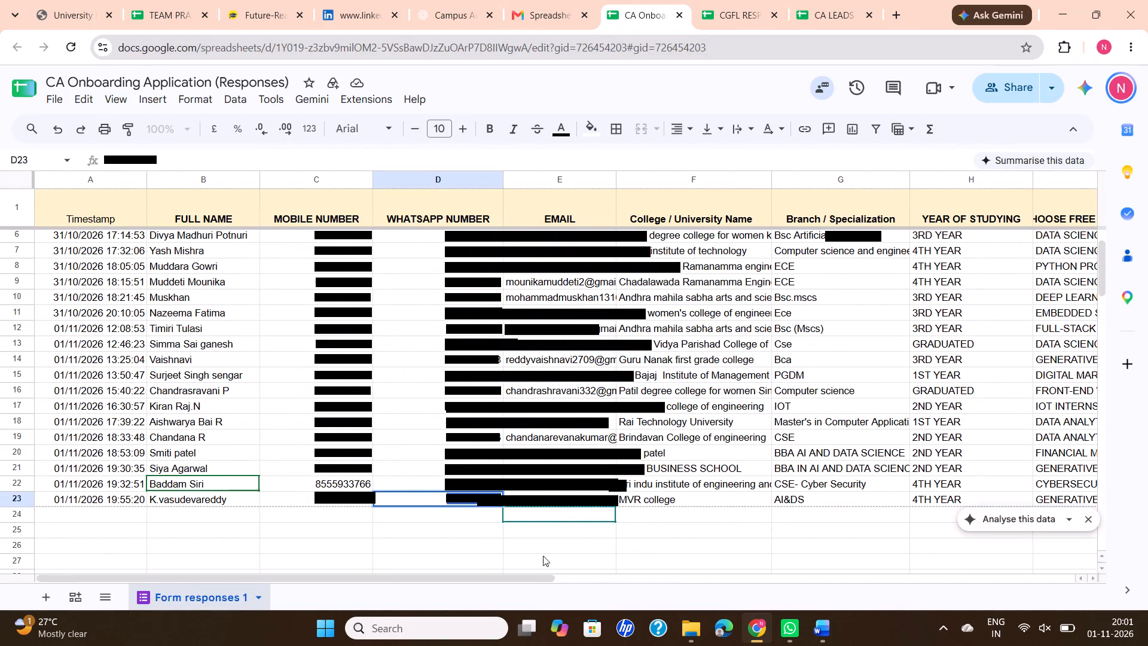
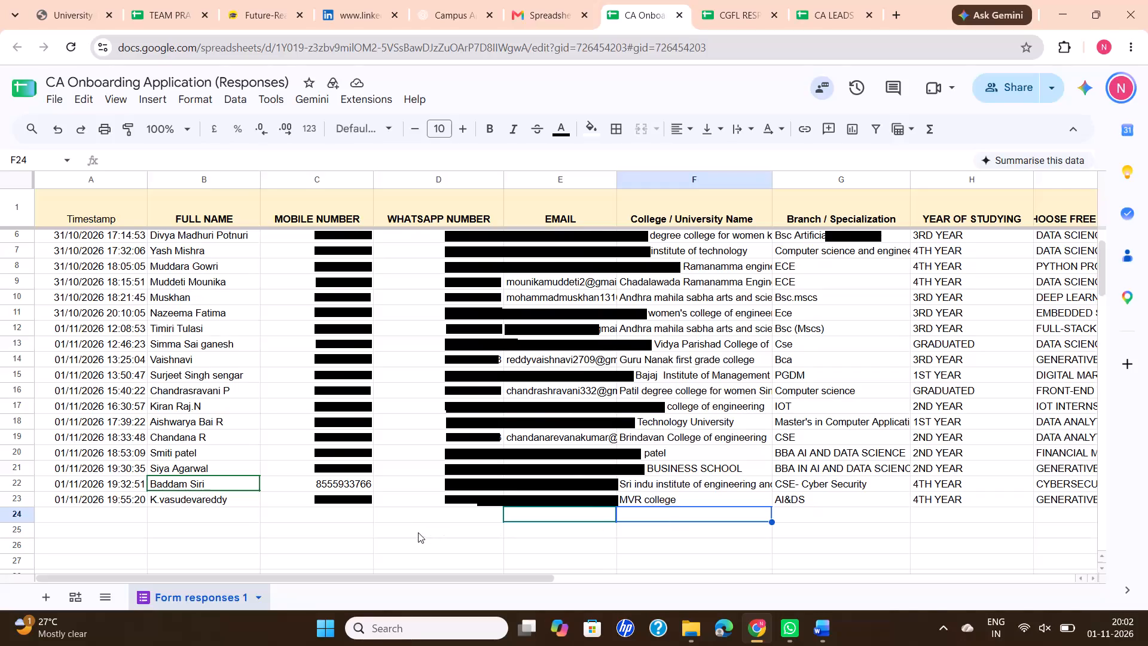
Check the newest onboarding response in row 23, from the WhatsApp number across to the assigned lead generator.
{"action": "left_click", "coordinate": [404, 519]}
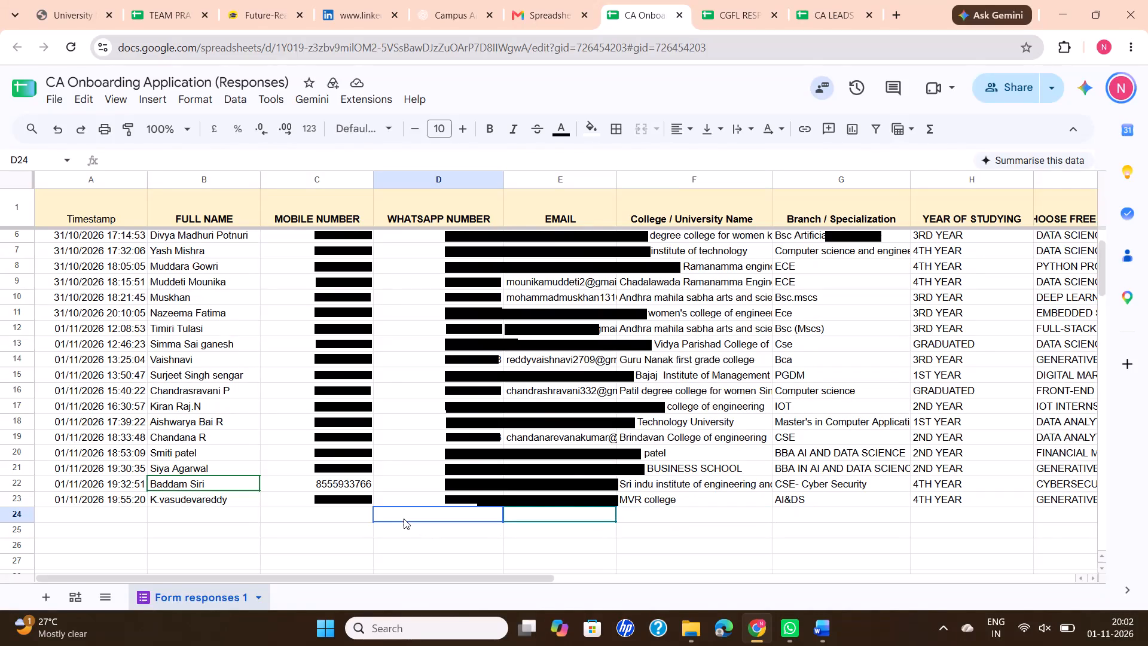
{"action": "left_click", "coordinate": [428, 495]}
{"action": "scroll", "coordinate": [428, 495], "scroll_direction": "left", "scroll_amount": 6}
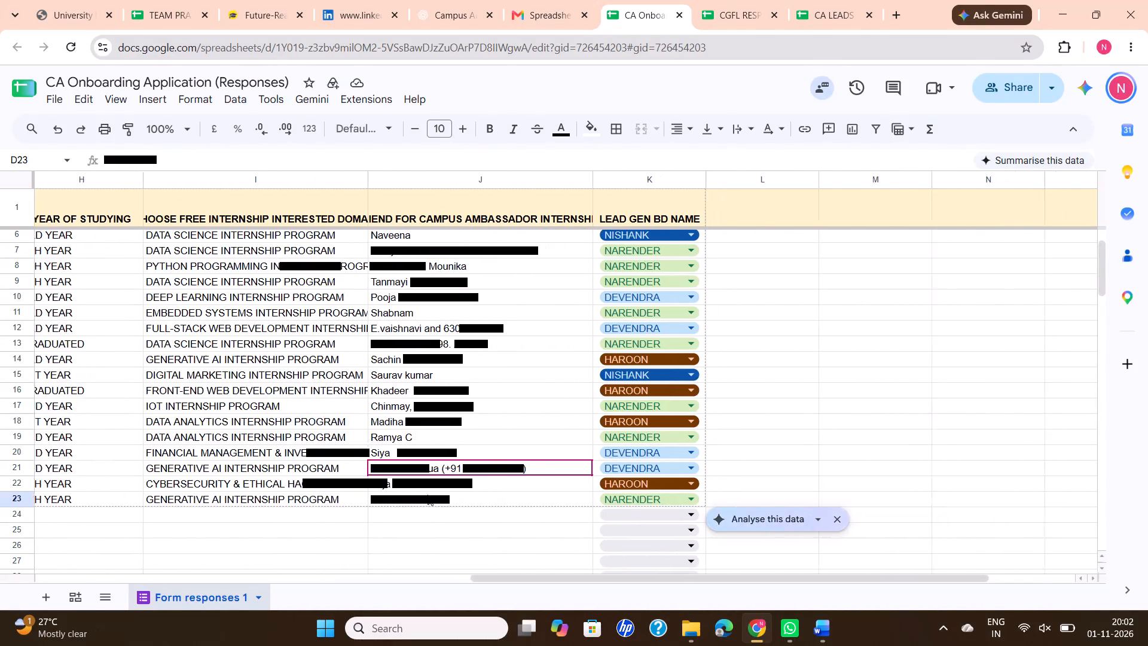
{"action": "left_click", "coordinate": [636, 496]}
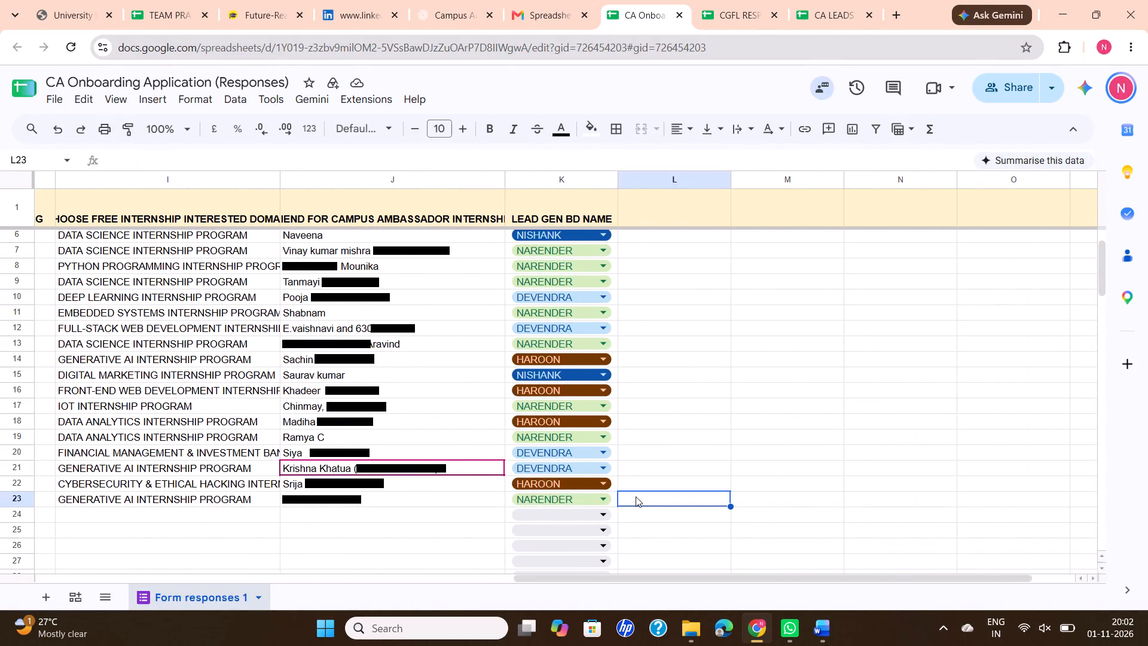
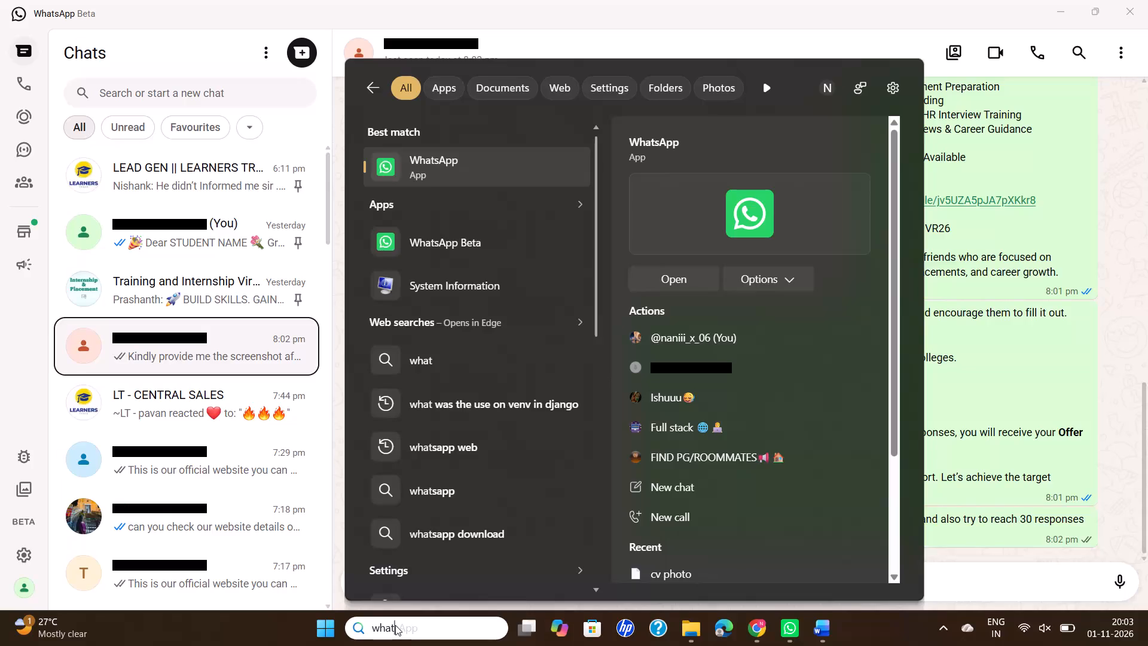
Launch the WhatsApp app from the best match for the system search "what".
{"action": "key", "text": "Return"}
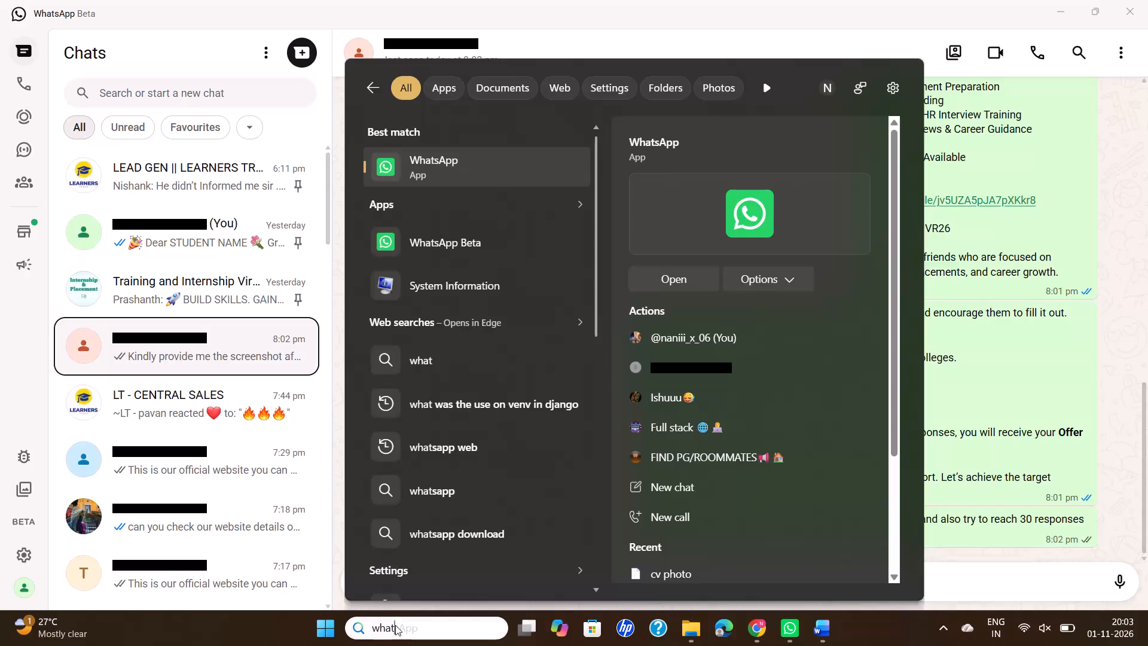
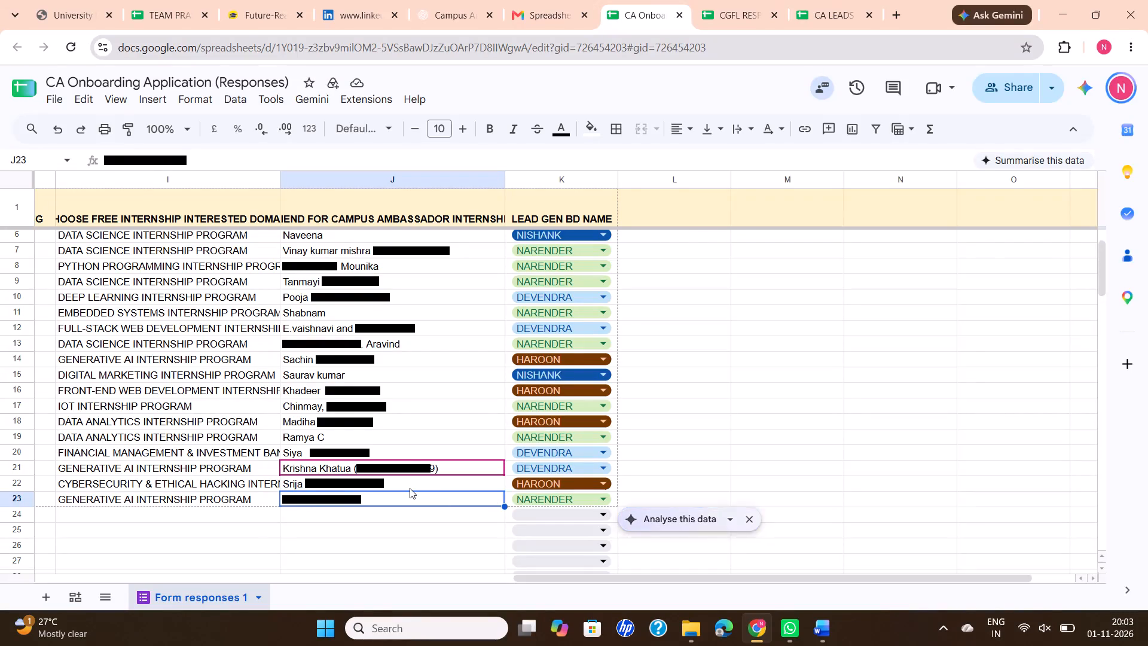
Check the newest CA Onboarding Application responses down to row 23, including applicant details and assigned lead generators.
{"action": "scroll", "coordinate": [388, 503], "scroll_direction": "down", "scroll_amount": 1}
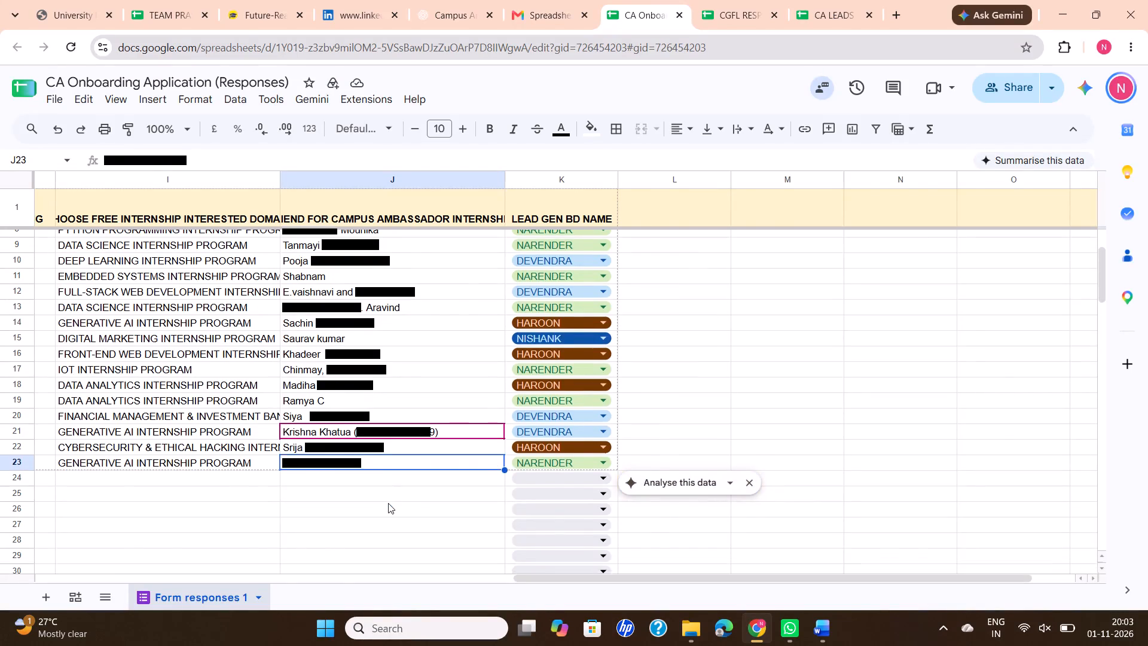
{"action": "scroll", "coordinate": [388, 503], "scroll_direction": "right", "scroll_amount": 8}
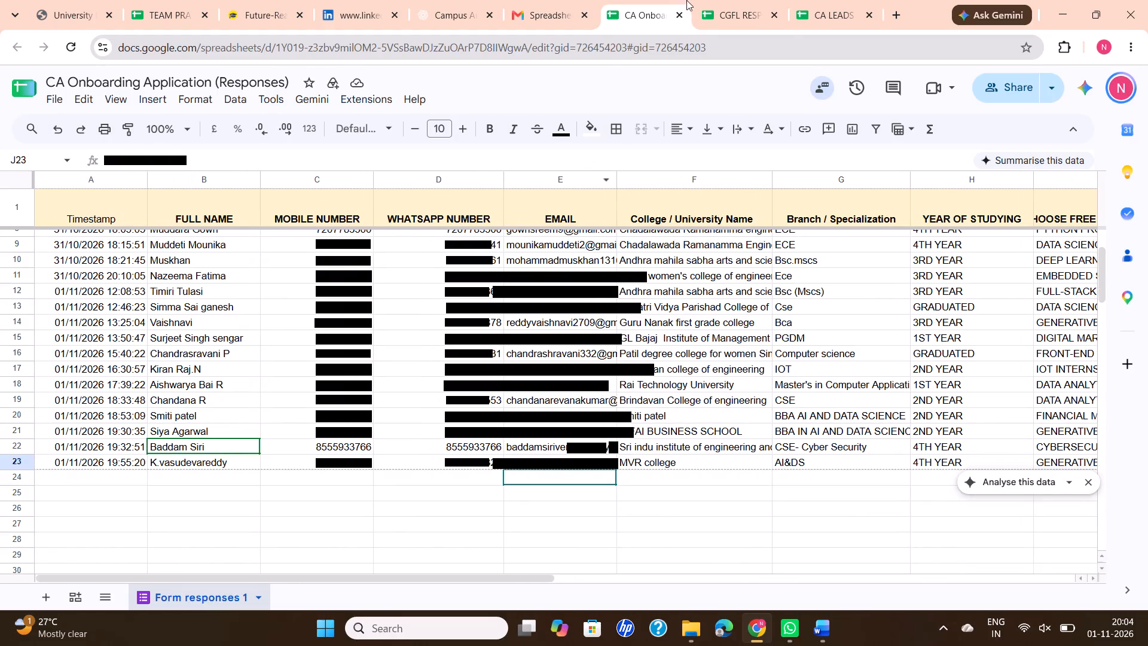
{"action": "left_click", "coordinate": [734, 5]}
{"action": "scroll", "coordinate": [483, 368], "scroll_direction": "down", "scroll_amount": 1}
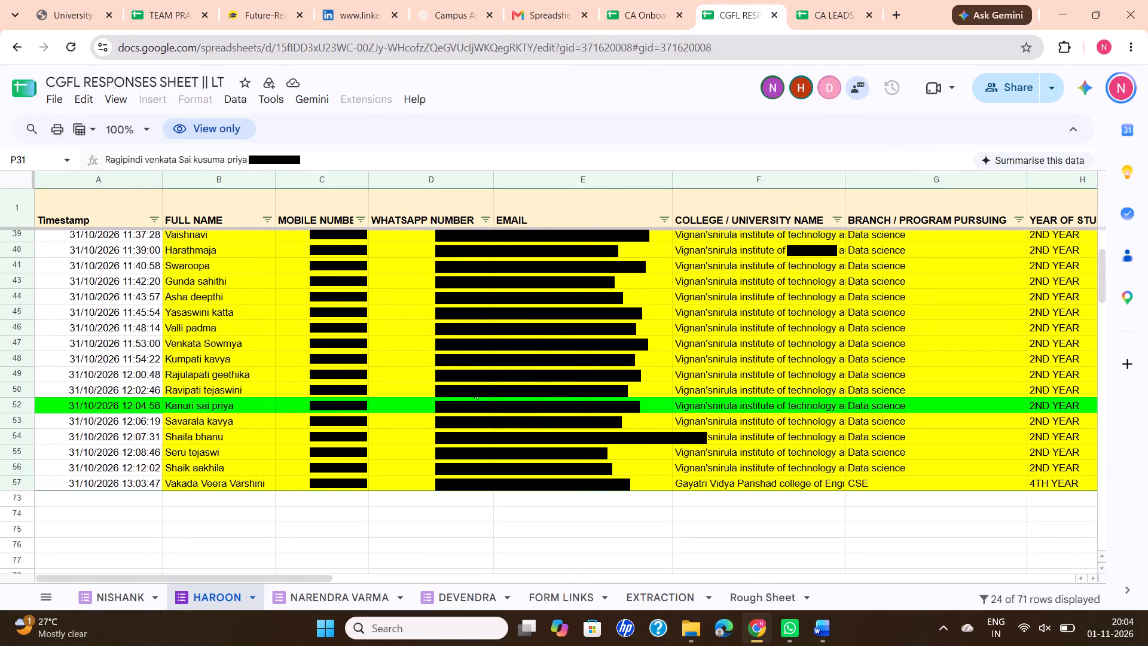
{"action": "left_click", "coordinate": [346, 595]}
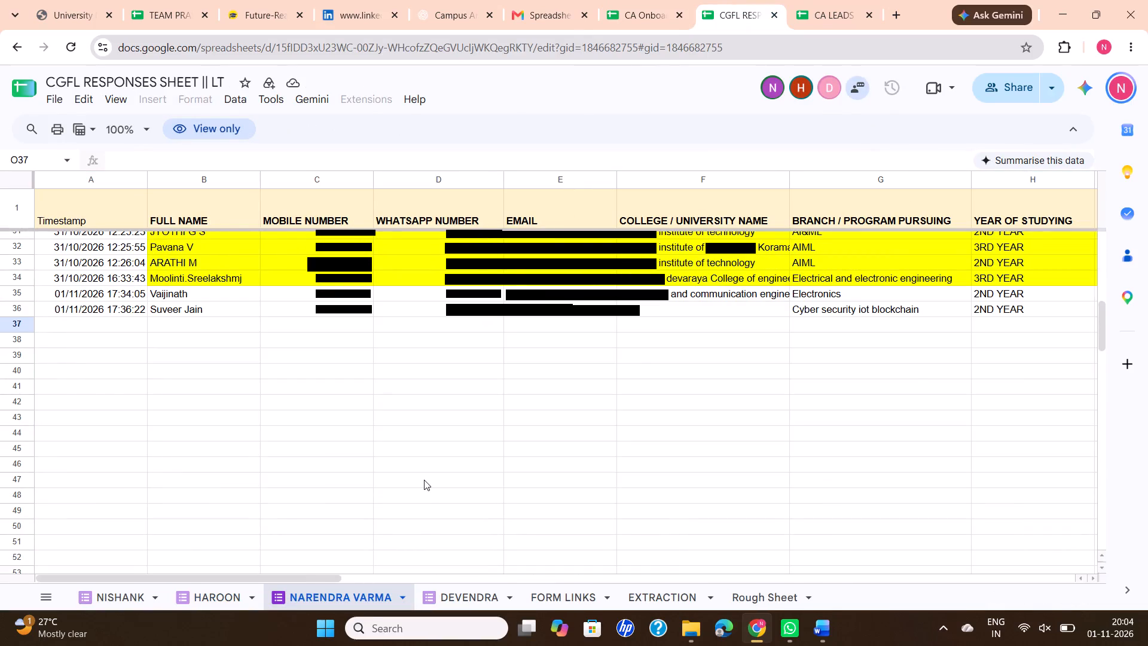
{"action": "scroll", "coordinate": [424, 480], "scroll_direction": "up", "scroll_amount": 3}
{"action": "scroll", "coordinate": [424, 480], "scroll_direction": "left", "scroll_amount": 3}
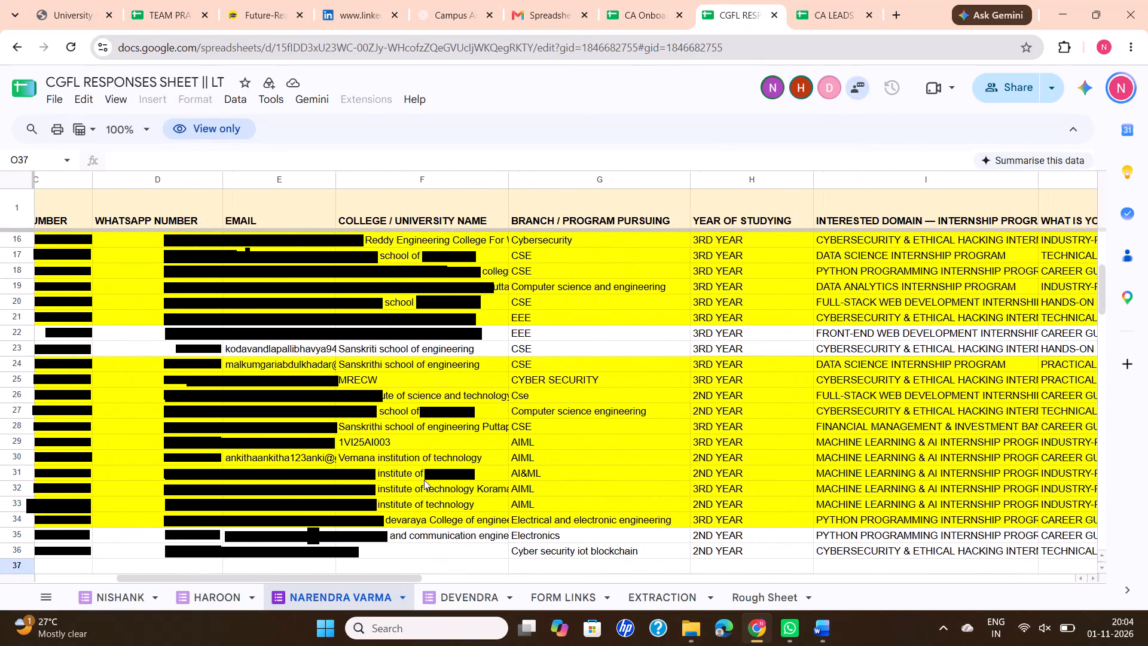
{"action": "scroll", "coordinate": [424, 480], "scroll_direction": "up", "scroll_amount": 4}
{"action": "scroll", "coordinate": [424, 480], "scroll_direction": "down", "scroll_amount": 1}
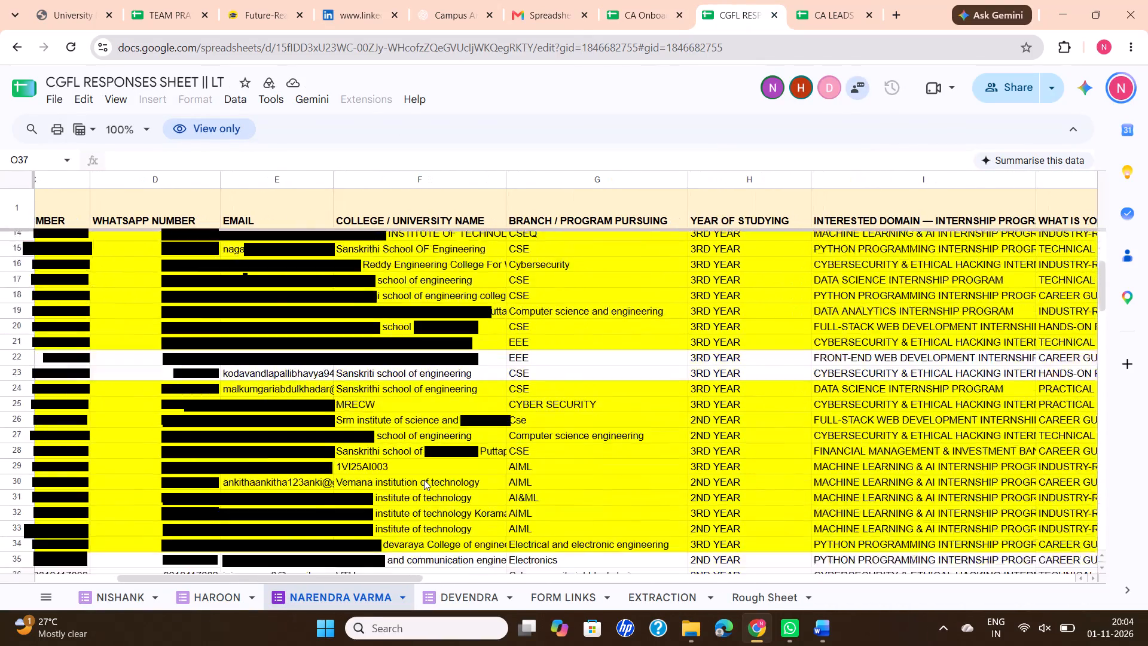
{"action": "scroll", "coordinate": [424, 480], "scroll_direction": "up", "scroll_amount": 6}
{"action": "scroll", "coordinate": [424, 480], "scroll_direction": "down", "scroll_amount": 2}
{"action": "scroll", "coordinate": [424, 480], "scroll_direction": "right", "scroll_amount": 7}
{"action": "scroll", "coordinate": [424, 480], "scroll_direction": "left", "scroll_amount": 9}
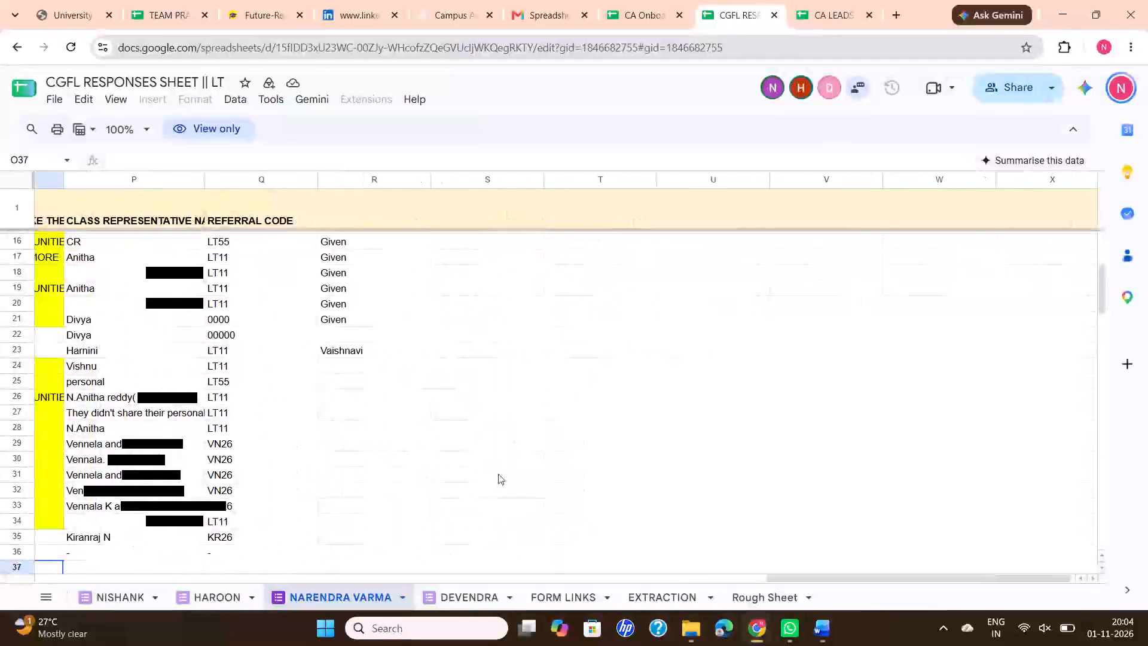
{"action": "left_click", "coordinate": [358, 403]}
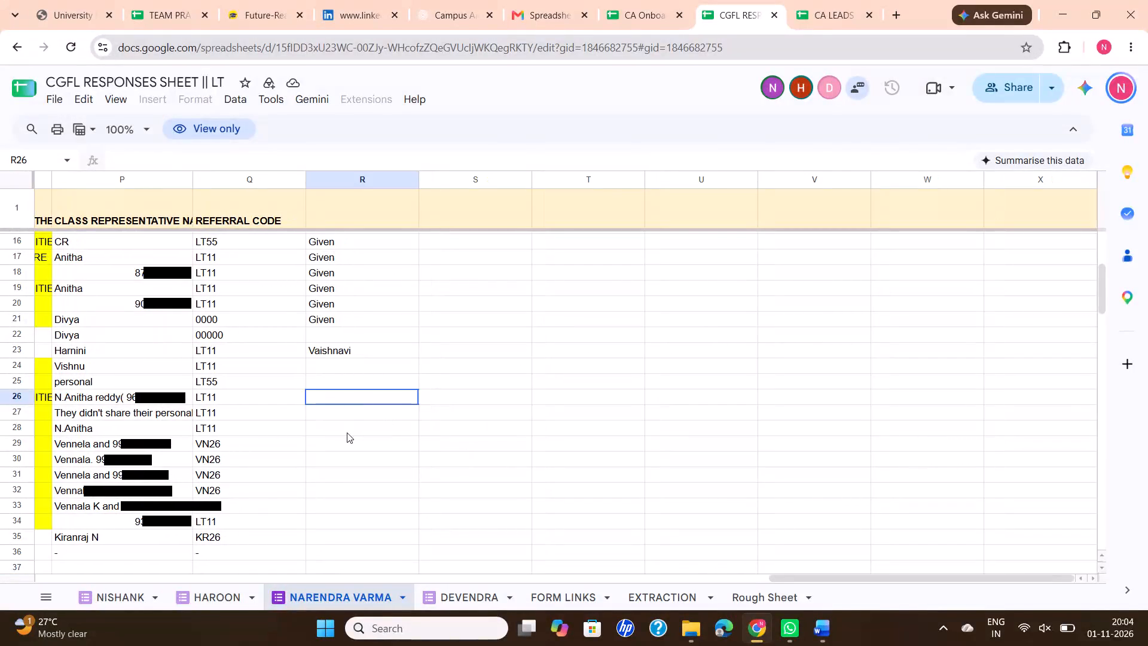
{"action": "left_click", "coordinate": [347, 432]}
{"action": "left_click", "coordinate": [341, 446]}
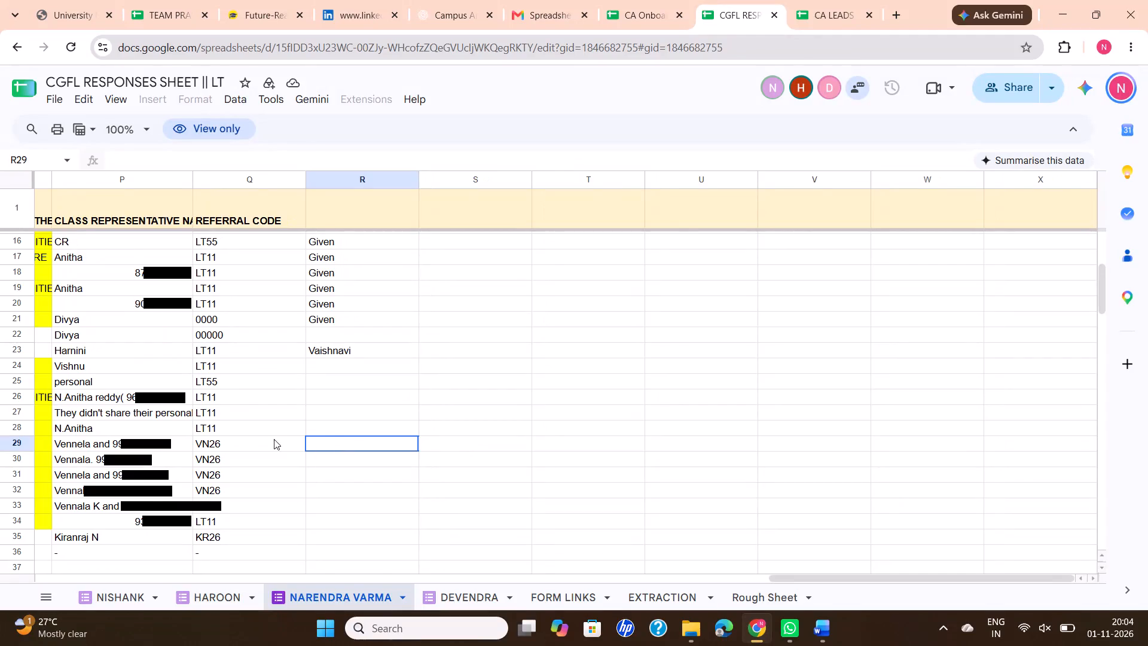
{"action": "left_click", "coordinate": [263, 438]}
{"action": "left_click", "coordinate": [292, 456]}
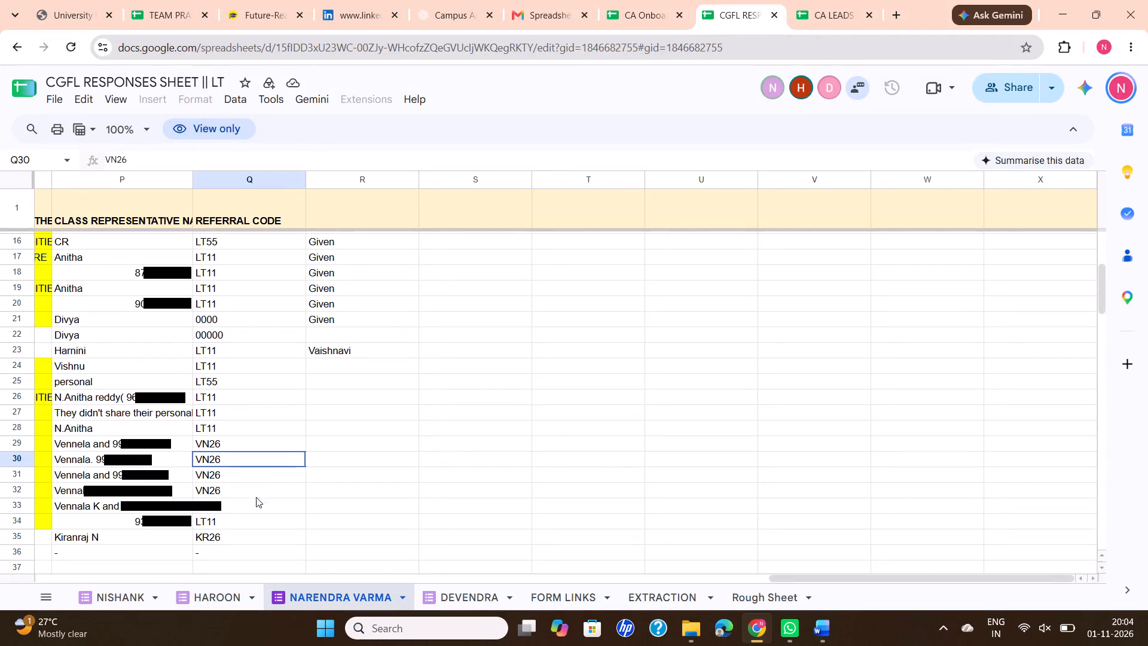
{"action": "left_click", "coordinate": [248, 525]}
{"action": "scroll", "coordinate": [248, 525], "scroll_direction": "down", "scroll_amount": 1}
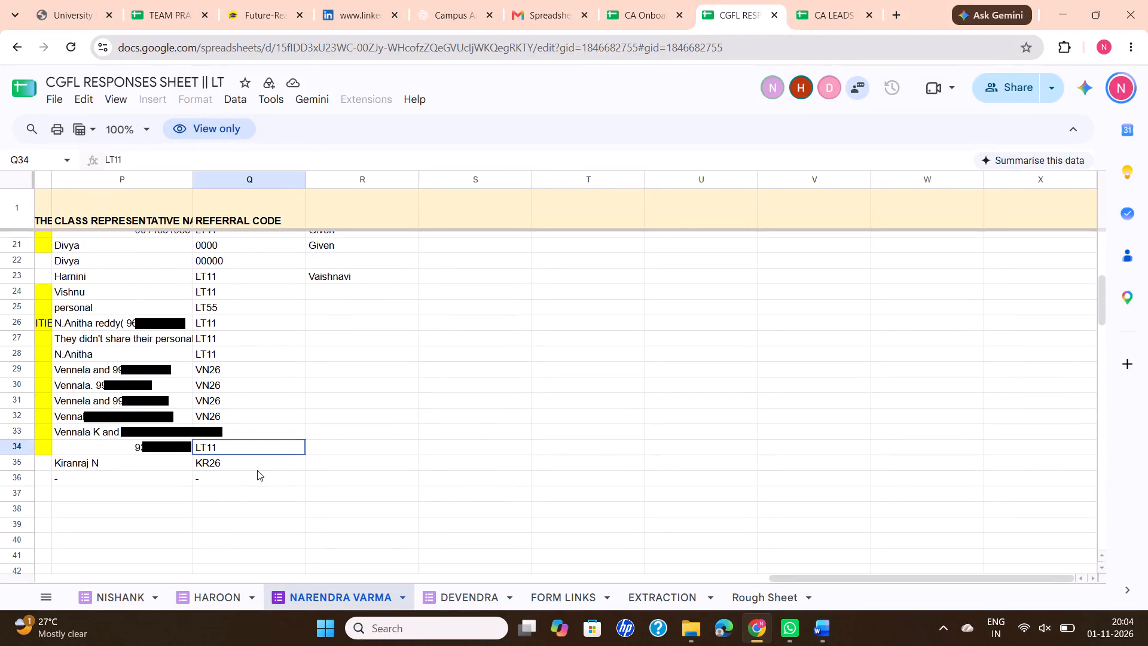
{"action": "left_click", "coordinate": [246, 474]}
{"action": "scroll", "coordinate": [246, 474], "scroll_direction": "right", "scroll_amount": 12}
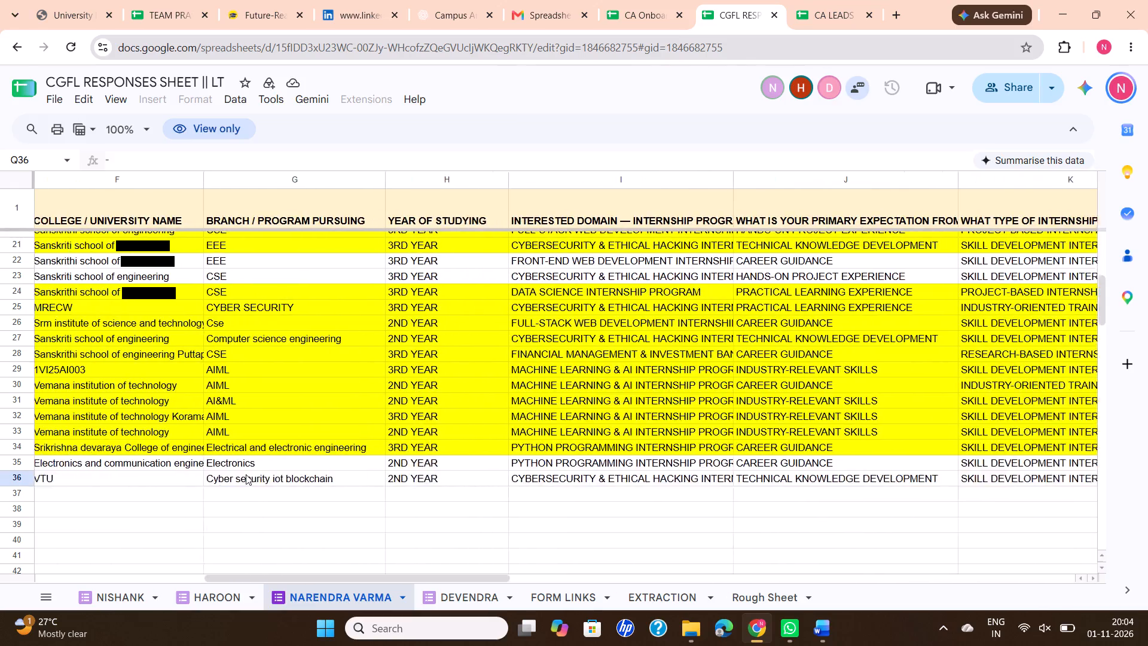
{"action": "scroll", "coordinate": [246, 474], "scroll_direction": "right", "scroll_amount": 5}
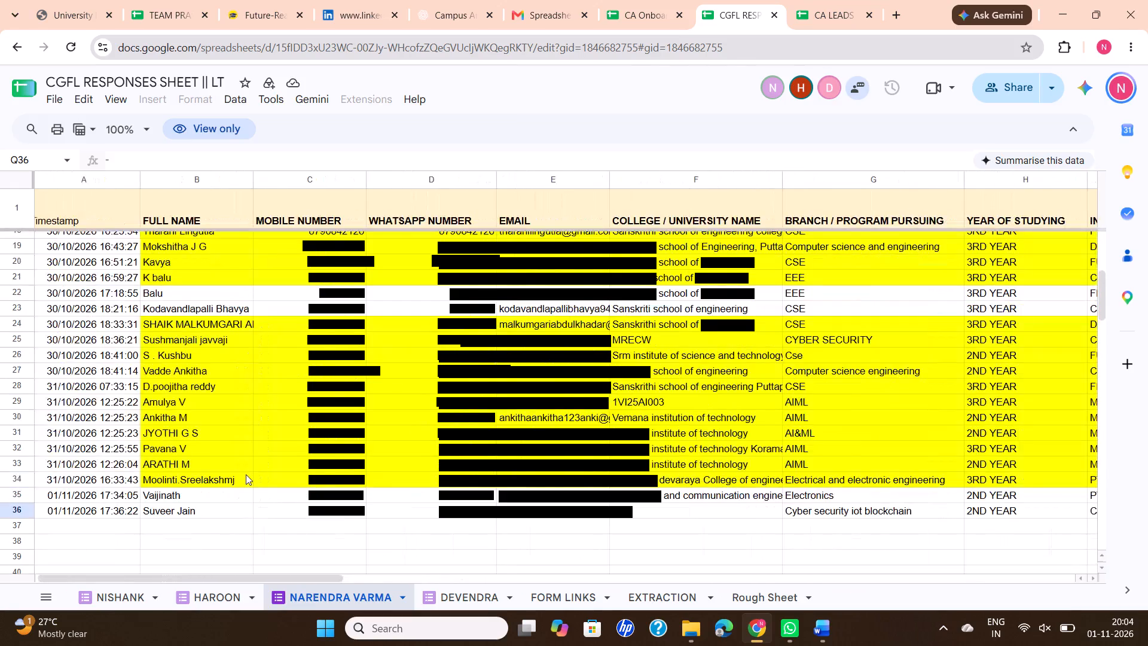
{"action": "scroll", "coordinate": [246, 474], "scroll_direction": "right", "scroll_amount": 6}
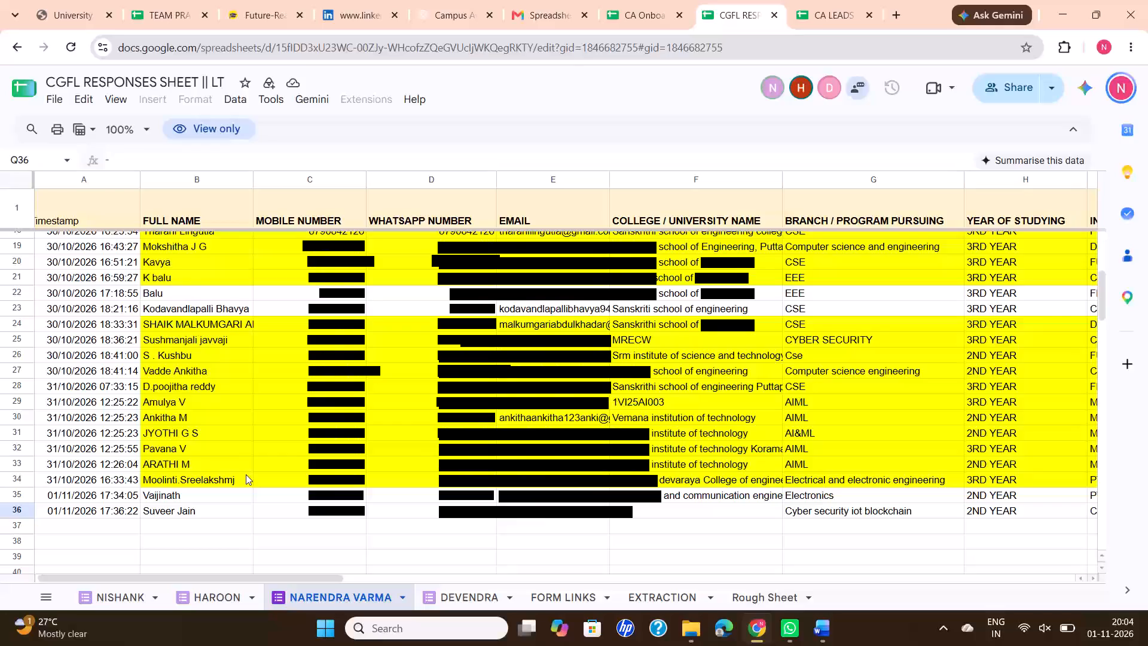
{"action": "scroll", "coordinate": [246, 474], "scroll_direction": "down", "scroll_amount": 1}
{"action": "scroll", "coordinate": [246, 474], "scroll_direction": "up", "scroll_amount": 5}
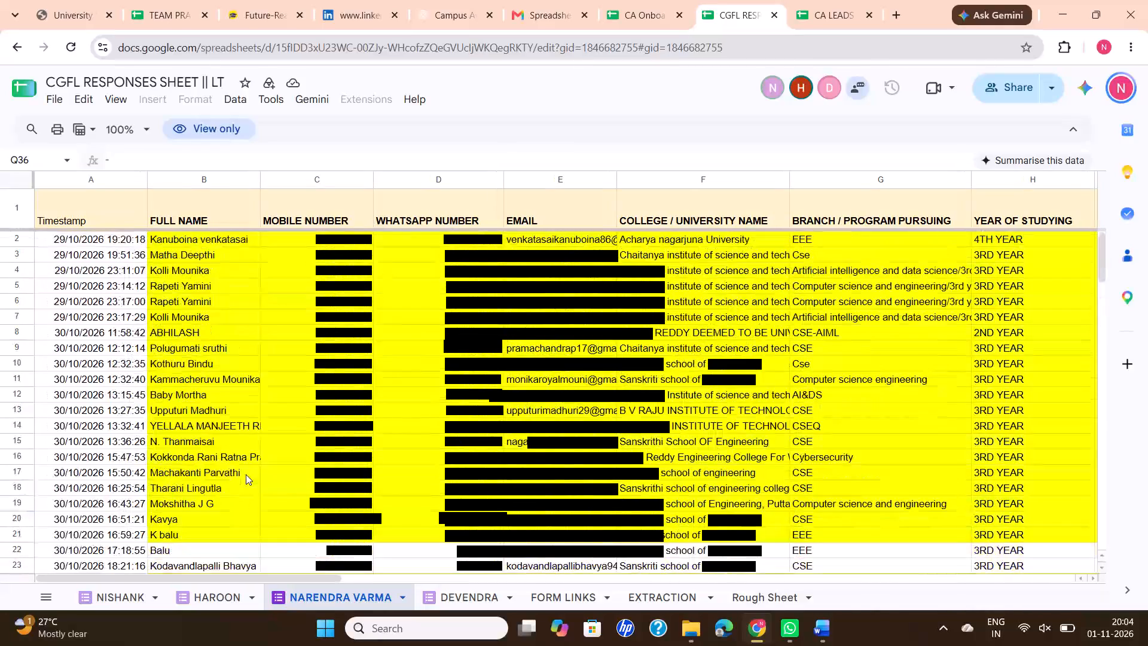
{"action": "scroll", "coordinate": [246, 474], "scroll_direction": "up", "scroll_amount": 3}
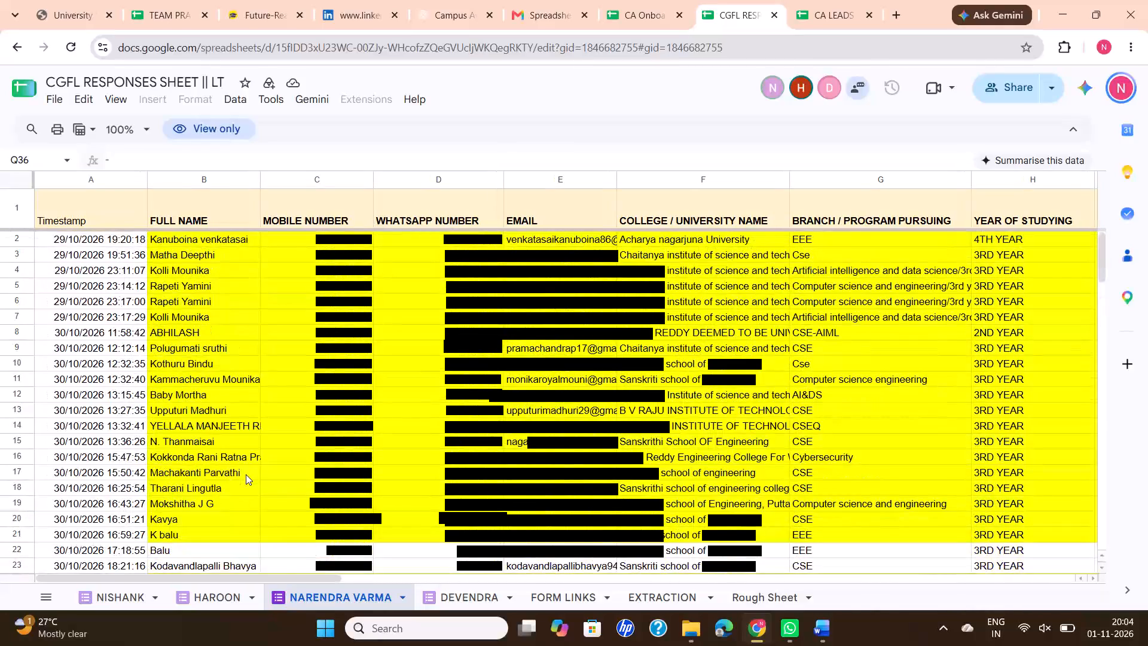
Look at the CA Onboarding Application responses and the CA LEADS sheet, and return to the CGFL RESPONSES SHEET.
{"action": "left_click", "coordinate": [644, 21]}
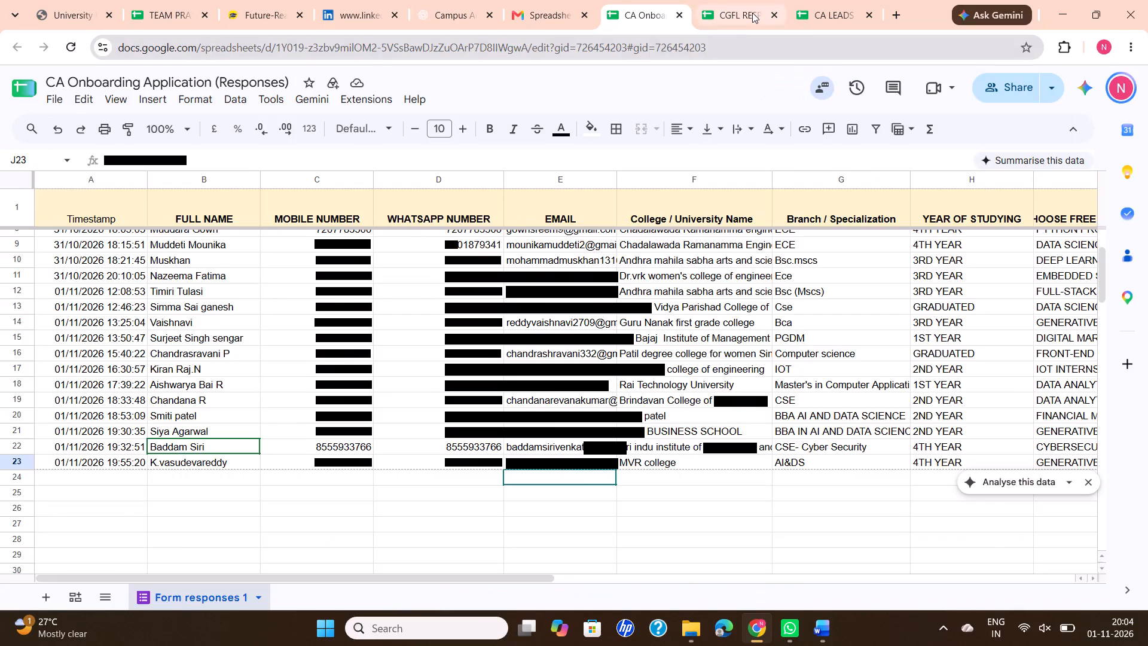
{"action": "left_click", "coordinate": [752, 13]}
{"action": "left_click", "coordinate": [819, 16]}
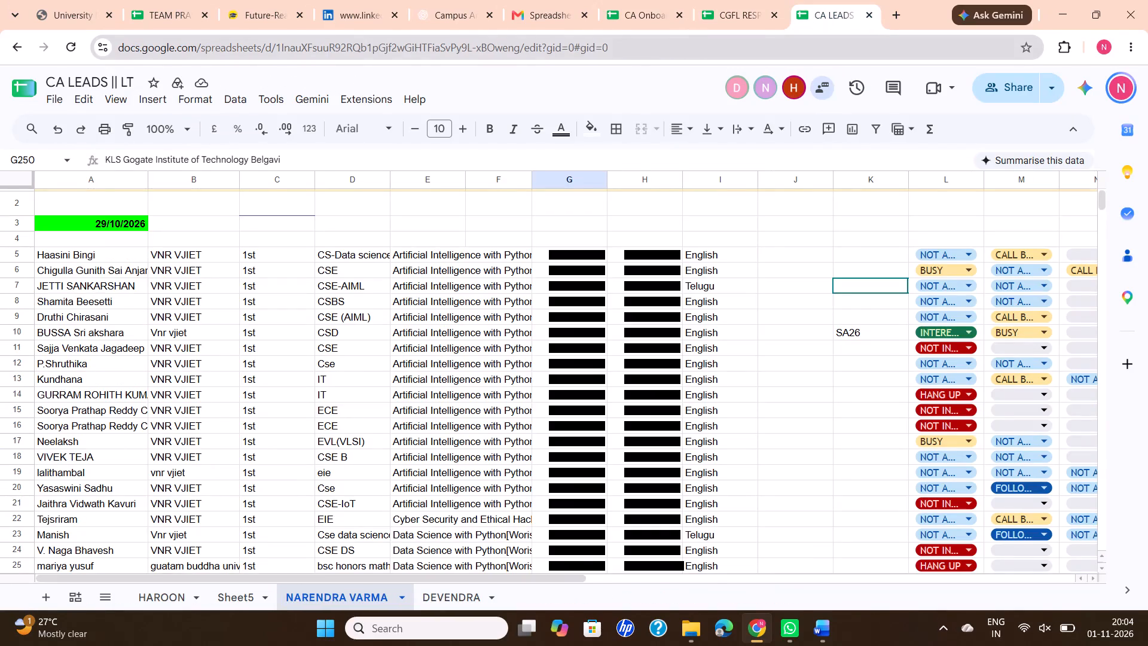
{"action": "left_click", "coordinate": [716, 24]}
{"action": "scroll", "coordinate": [588, 394], "scroll_direction": "down", "scroll_amount": 1}
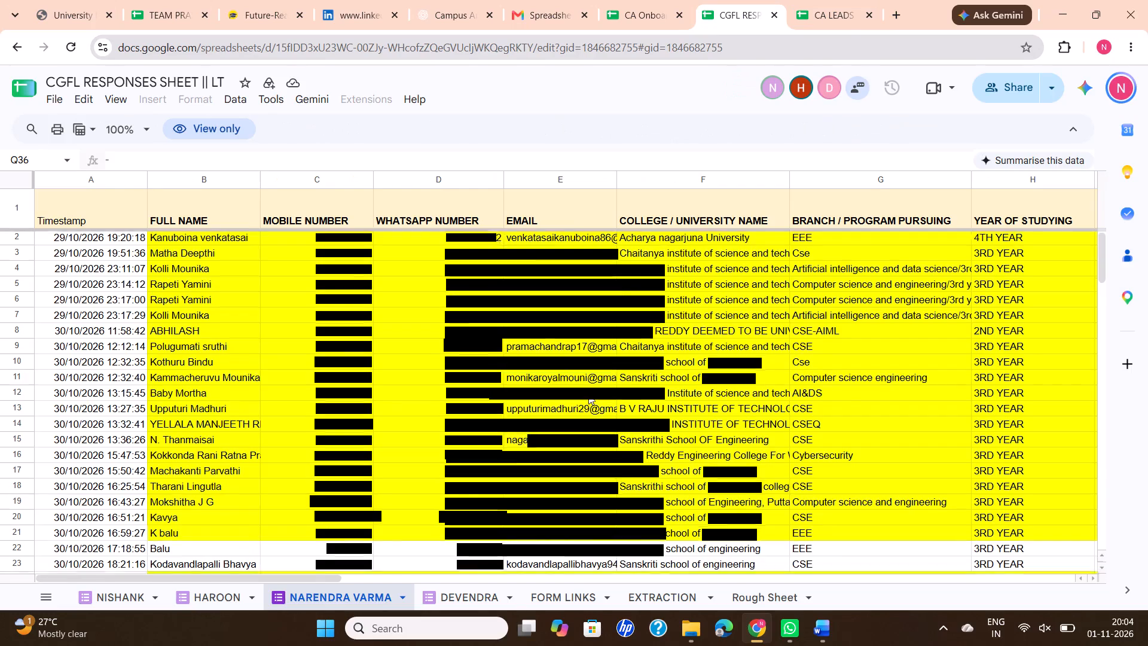
{"action": "scroll", "coordinate": [588, 394], "scroll_direction": "down", "scroll_amount": 1}
{"action": "scroll", "coordinate": [531, 490], "scroll_direction": "down", "scroll_amount": 1}
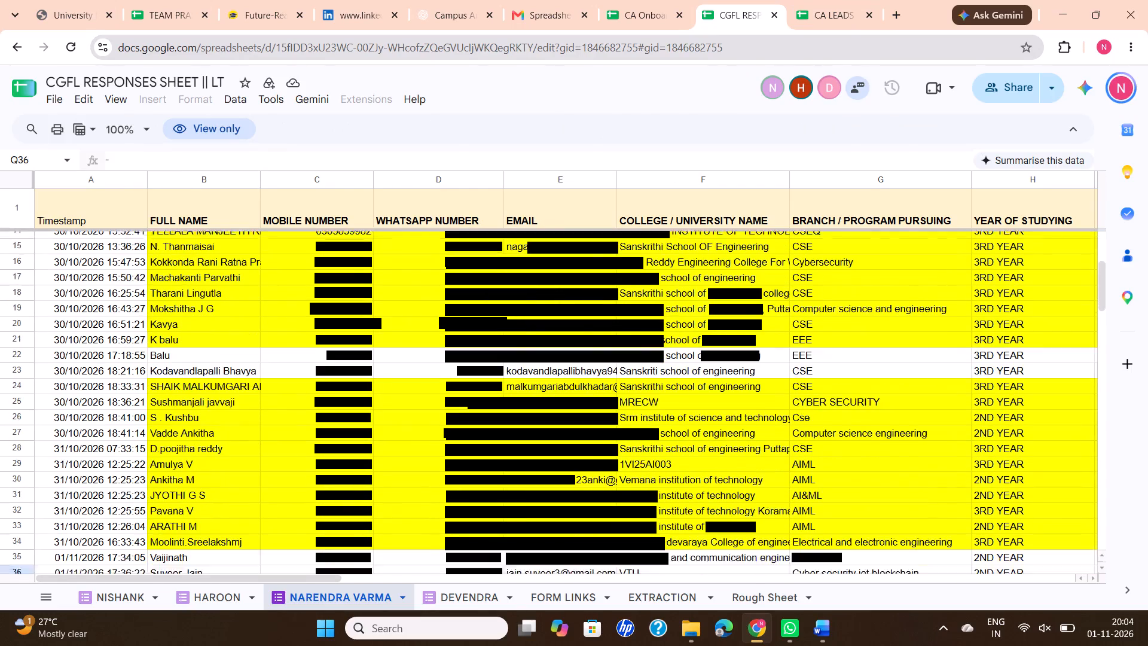
{"action": "scroll", "coordinate": [531, 490], "scroll_direction": "down", "scroll_amount": 1}
{"action": "left_click", "coordinate": [560, 397]}
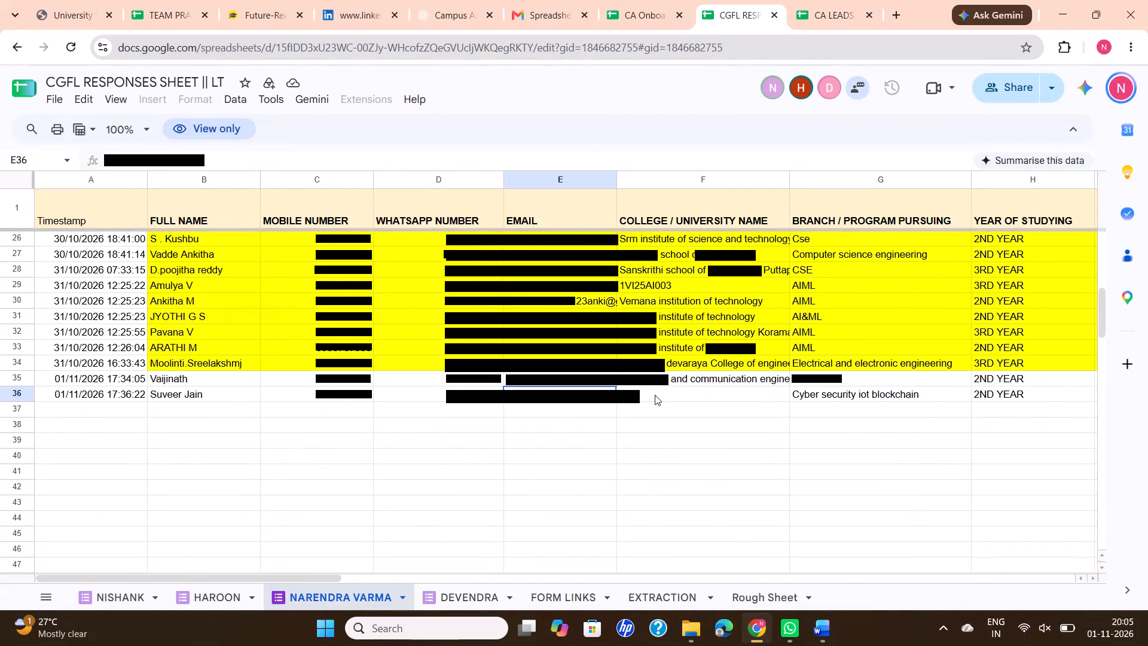
{"action": "left_click", "coordinate": [655, 395]}
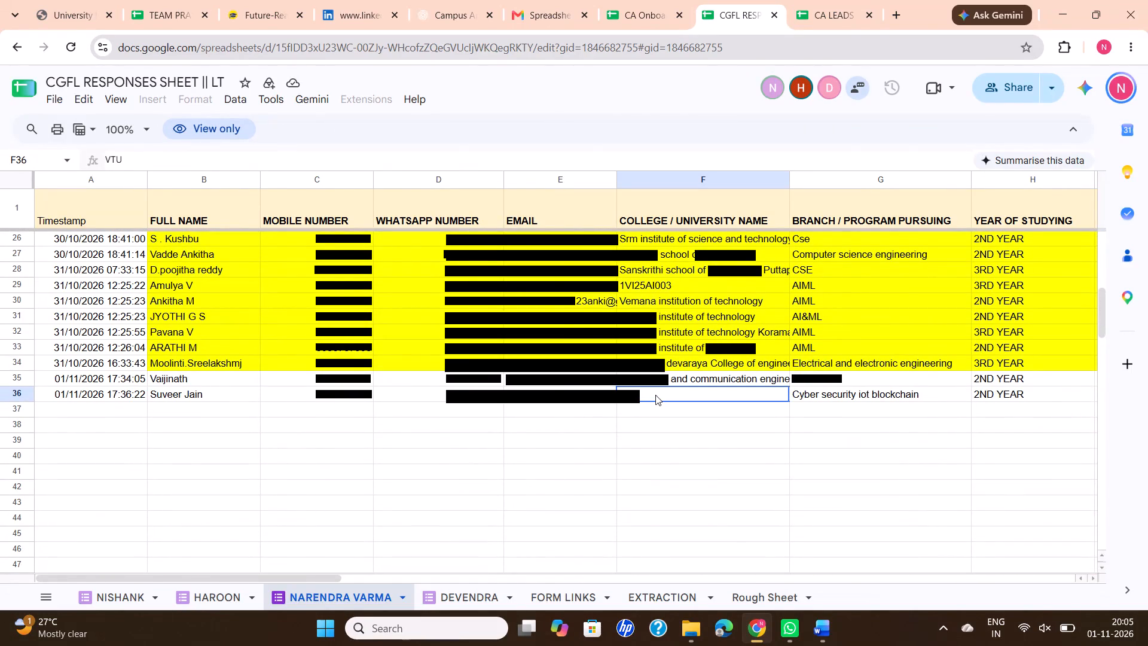
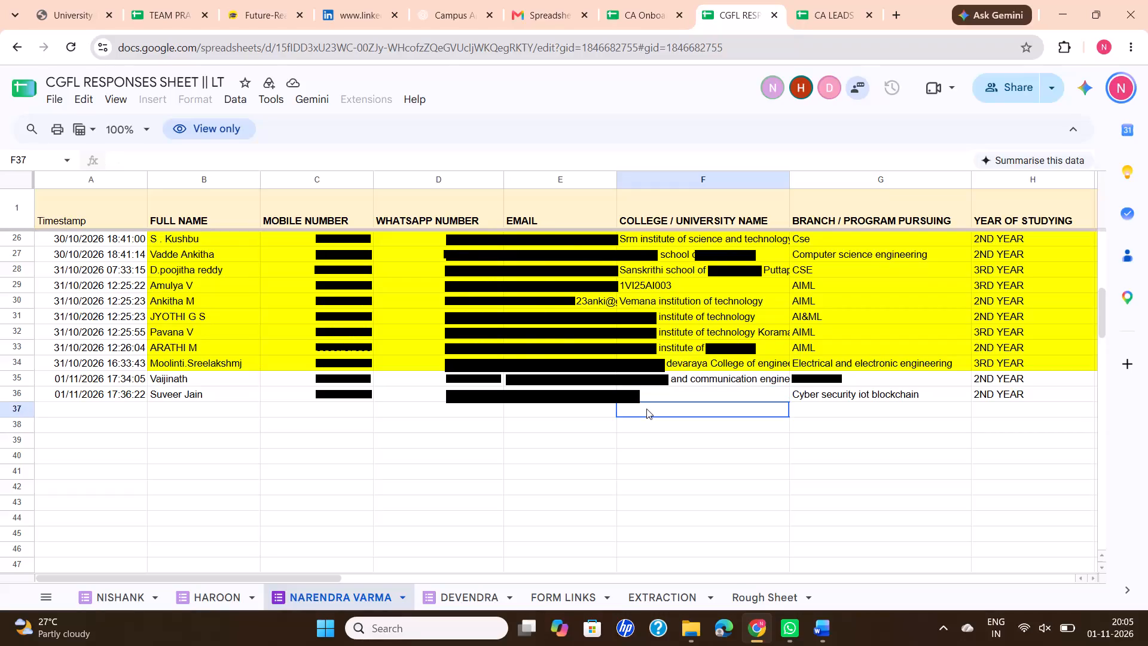
Check the latest submissions in the CGFL RESPONSES SHEET, inspecting the college entry in row 36.
{"action": "scroll", "coordinate": [646, 409], "scroll_direction": "right", "scroll_amount": 4}
{"action": "left_click", "coordinate": [582, 415]}
{"action": "scroll", "coordinate": [582, 415], "scroll_direction": "right", "scroll_amount": 3}
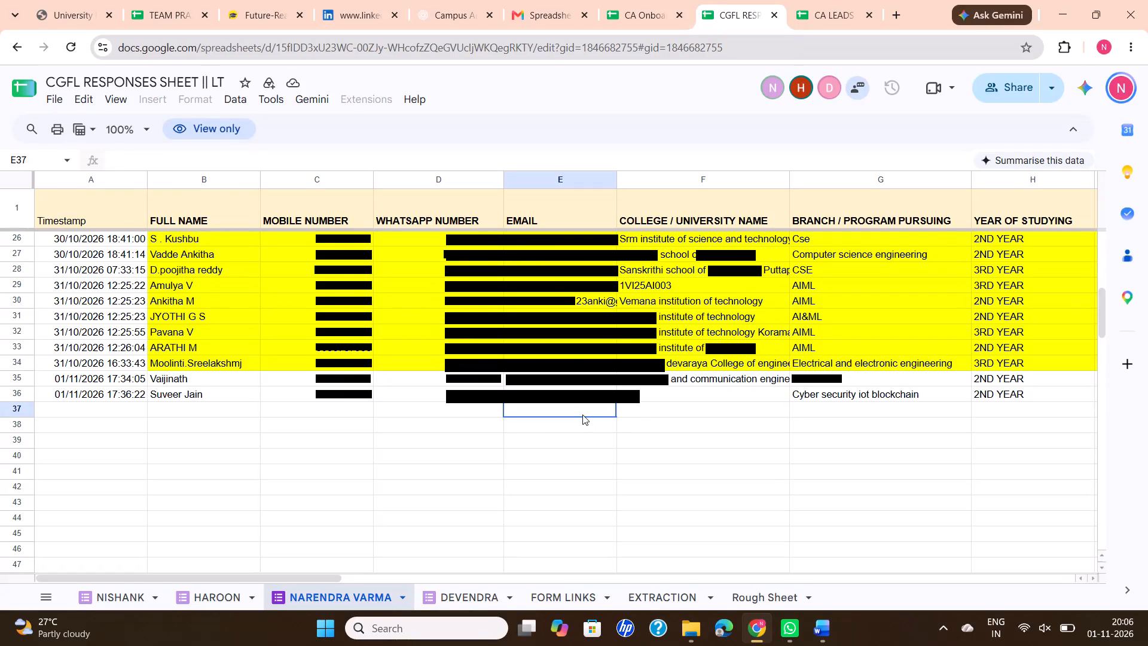
{"action": "left_click", "coordinate": [650, 400]}
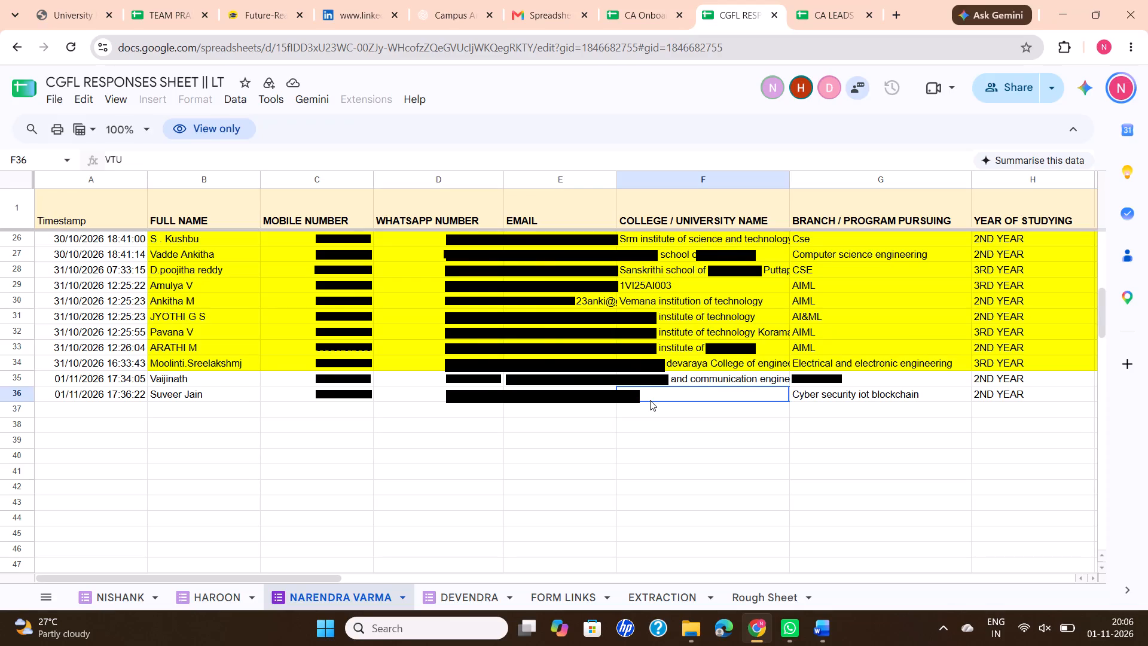
{"action": "left_click", "coordinate": [594, 406]}
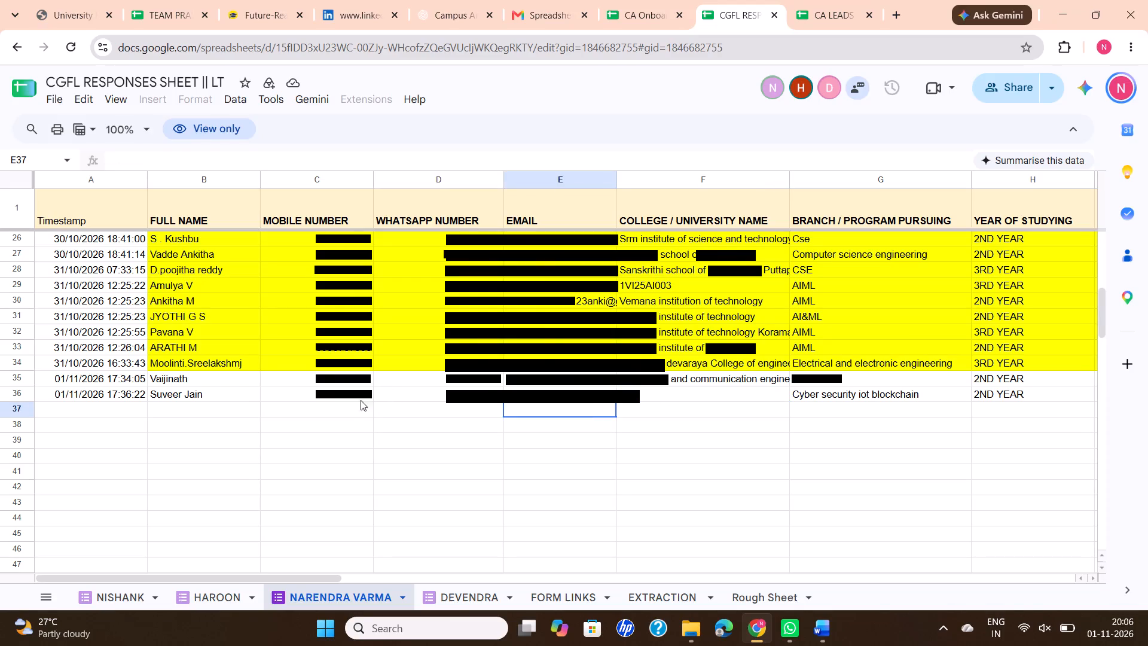
{"action": "left_click", "coordinate": [339, 409]}
{"action": "scroll", "coordinate": [339, 409], "scroll_direction": "right", "scroll_amount": 4}
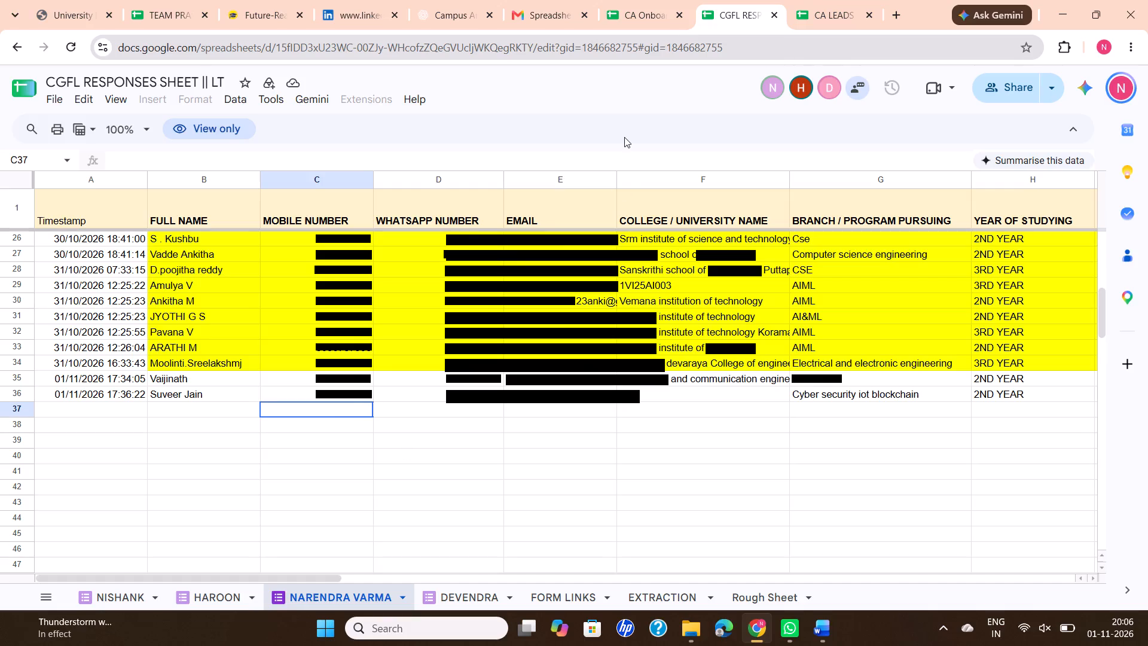
{"action": "left_click", "coordinate": [814, 8]}
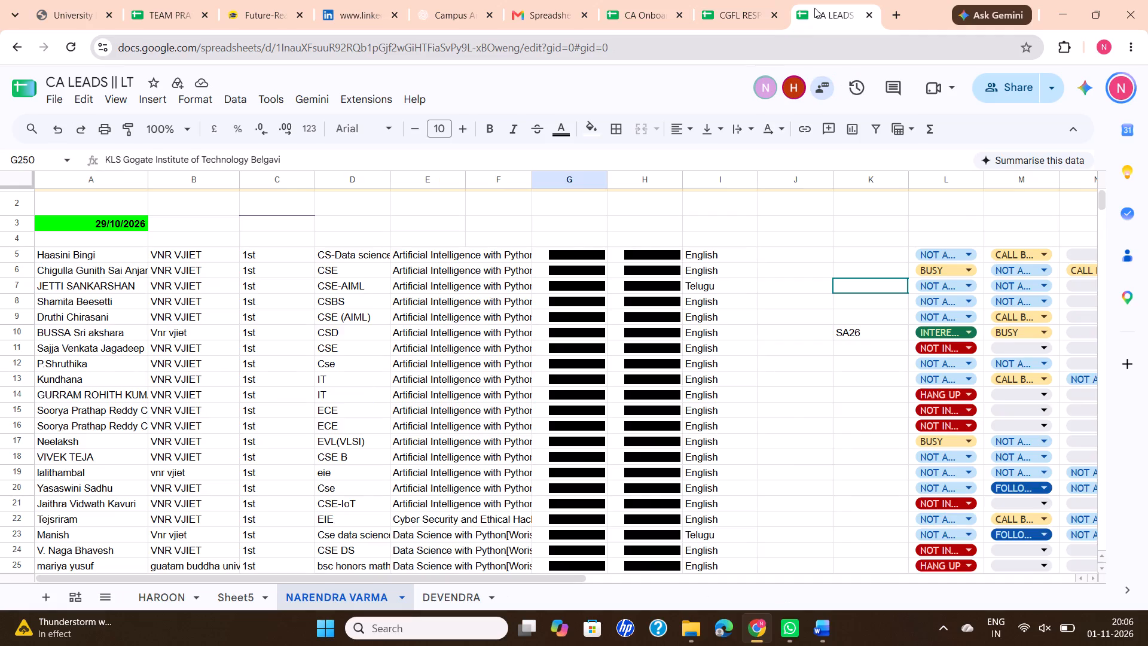
{"action": "scroll", "coordinate": [701, 396], "scroll_direction": "down", "scroll_amount": 5}
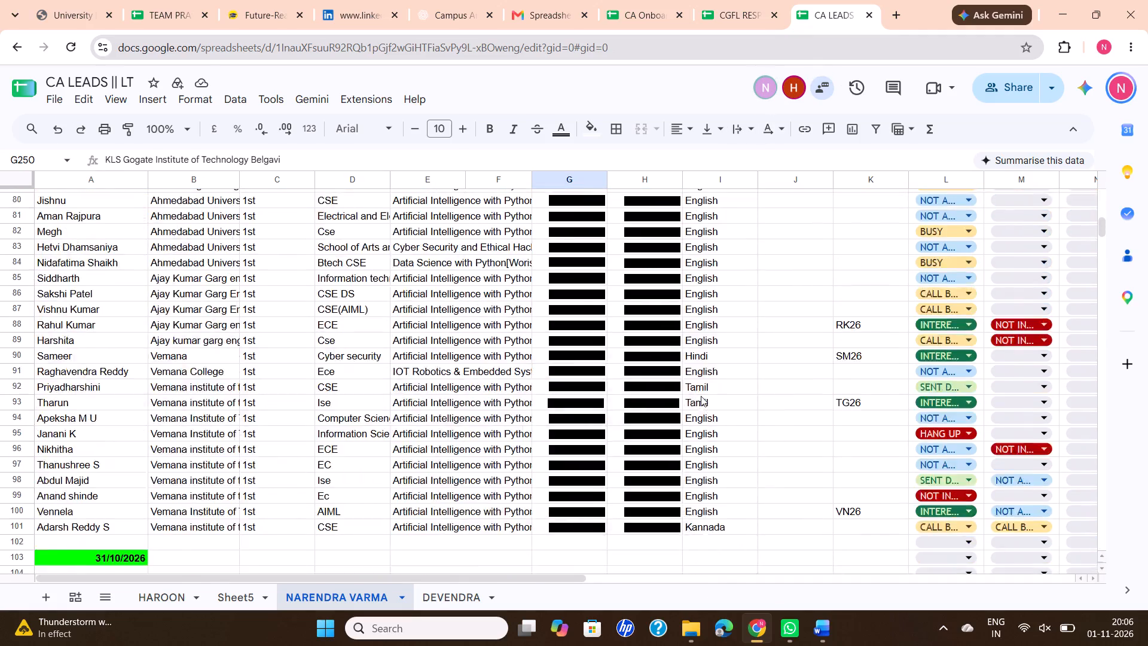
{"action": "scroll", "coordinate": [701, 396], "scroll_direction": "down", "scroll_amount": 8}
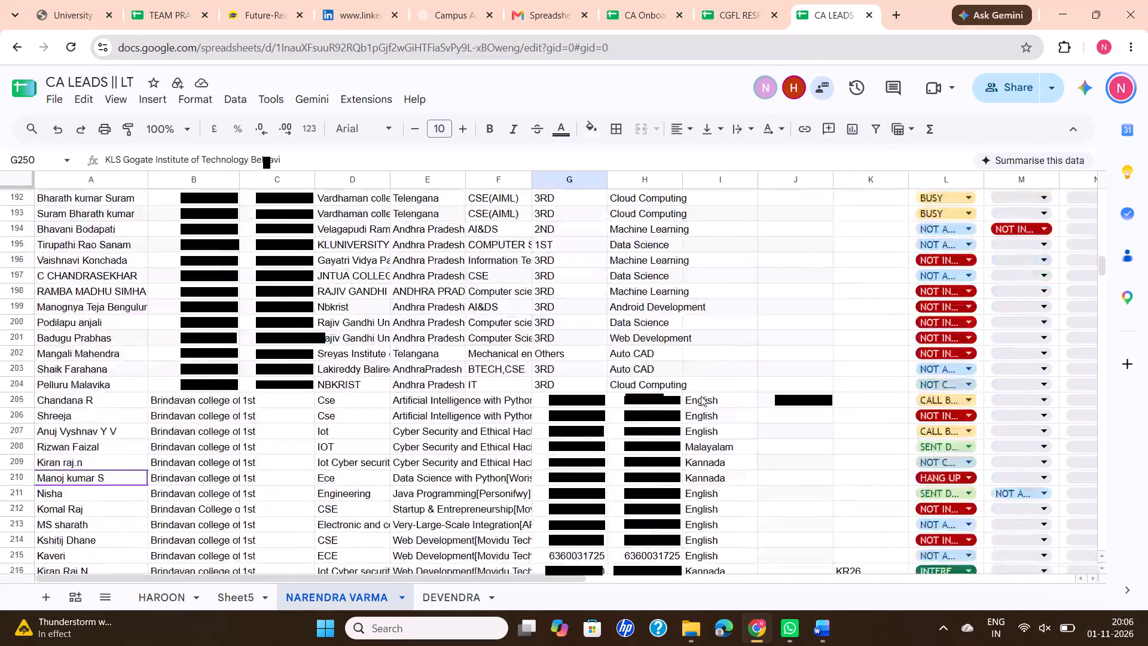
{"action": "scroll", "coordinate": [701, 396], "scroll_direction": "down", "scroll_amount": 1}
{"action": "scroll", "coordinate": [701, 396], "scroll_direction": "up", "scroll_amount": 1}
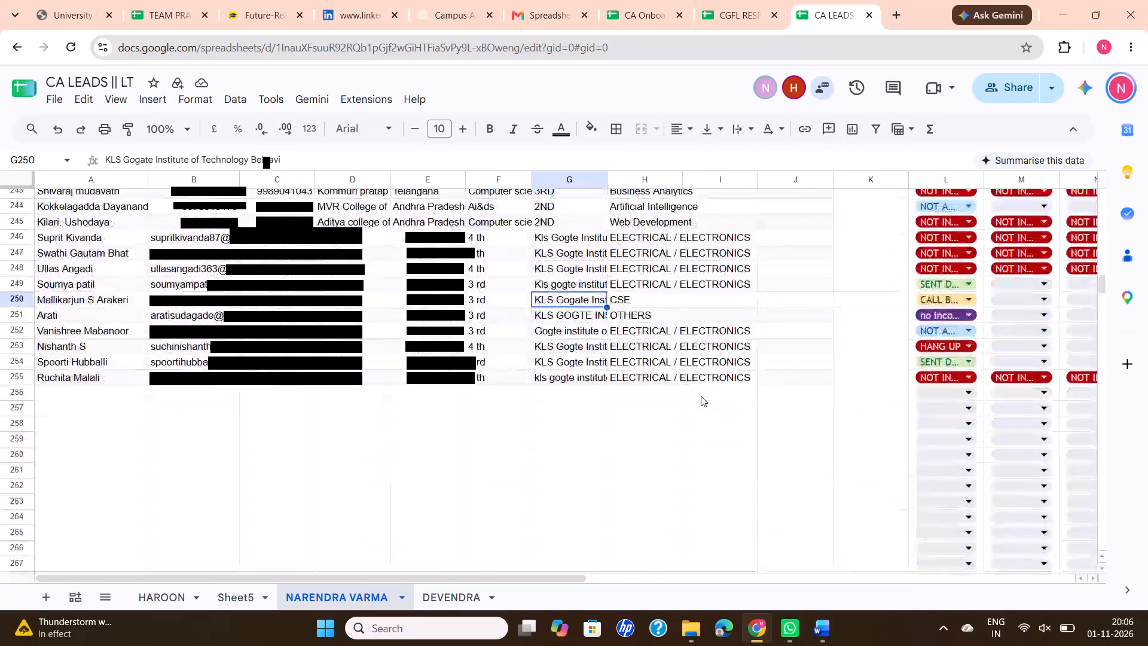
{"action": "scroll", "coordinate": [457, 321], "scroll_direction": "up", "scroll_amount": 1}
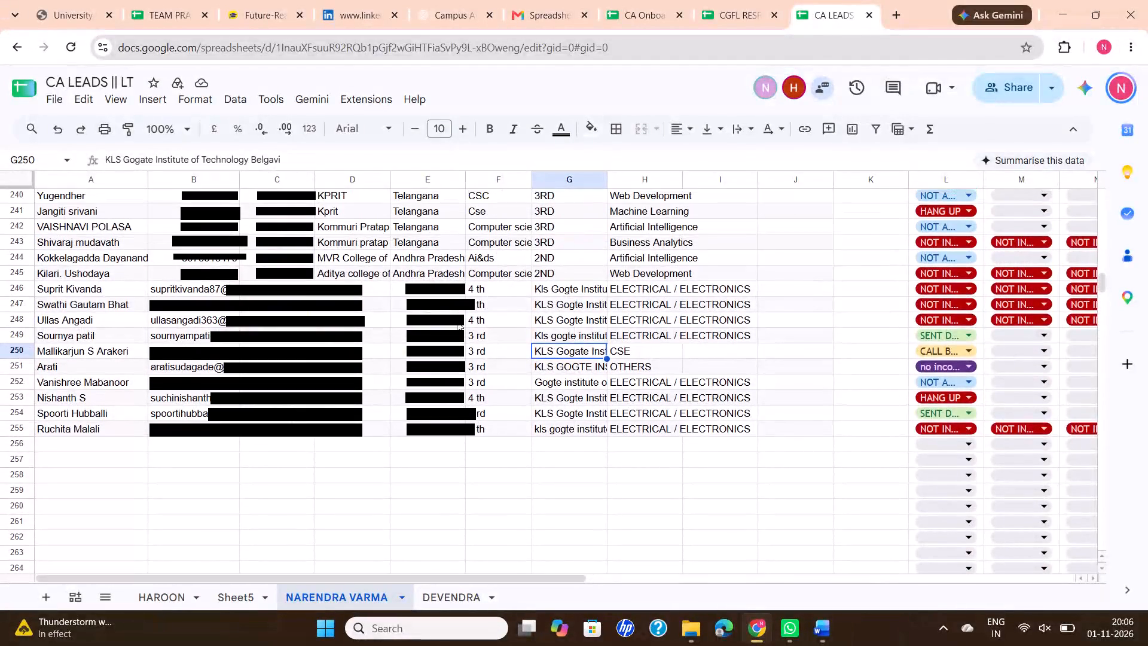
{"action": "scroll", "coordinate": [346, 349], "scroll_direction": "up", "scroll_amount": 1}
{"action": "scroll", "coordinate": [282, 316], "scroll_direction": "up", "scroll_amount": 1}
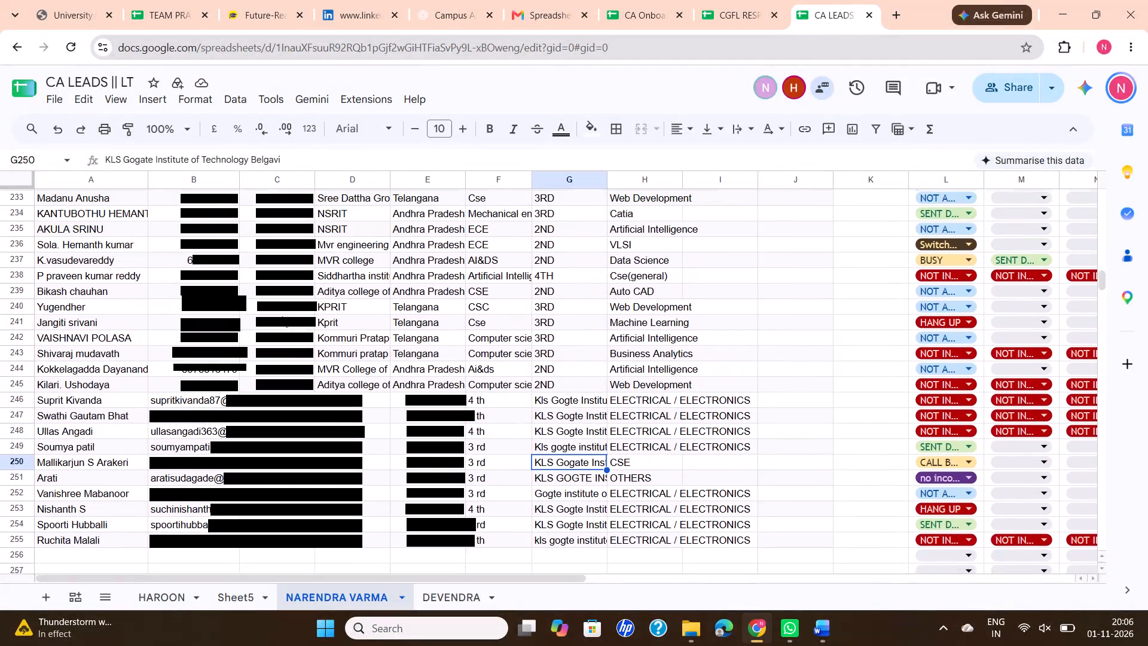
{"action": "scroll", "coordinate": [282, 316], "scroll_direction": "up", "scroll_amount": 4}
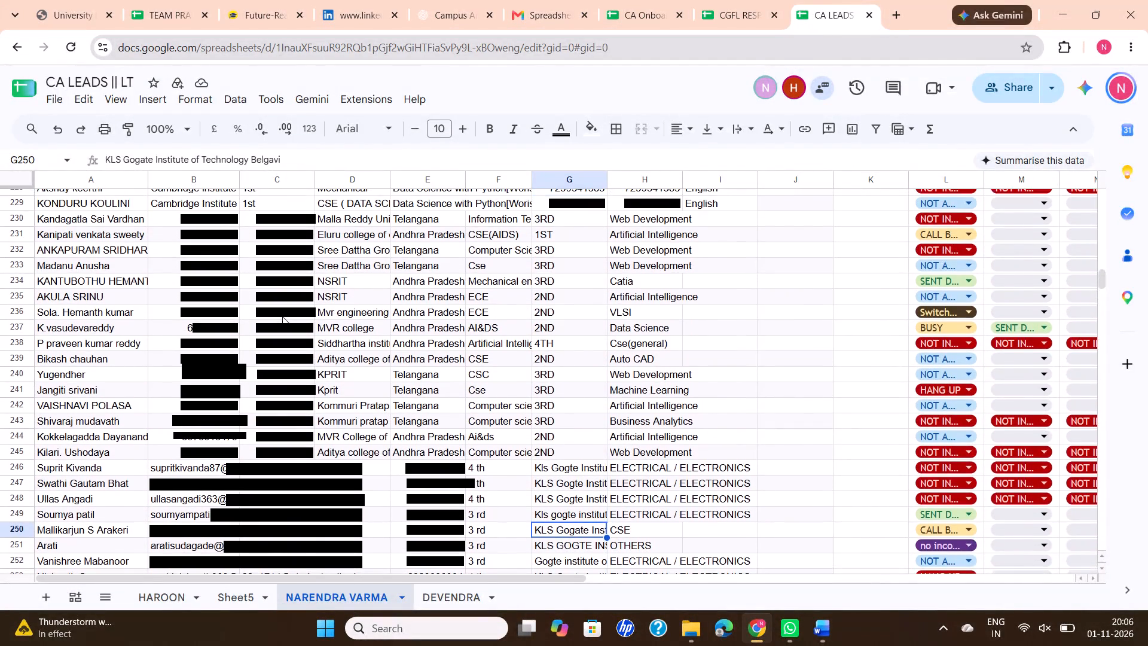
Review the leads and call statuses in rows 220 to 255, inspecting the contact number and college entries in row 234.
{"action": "scroll", "coordinate": [282, 316], "scroll_direction": "down", "scroll_amount": 1}
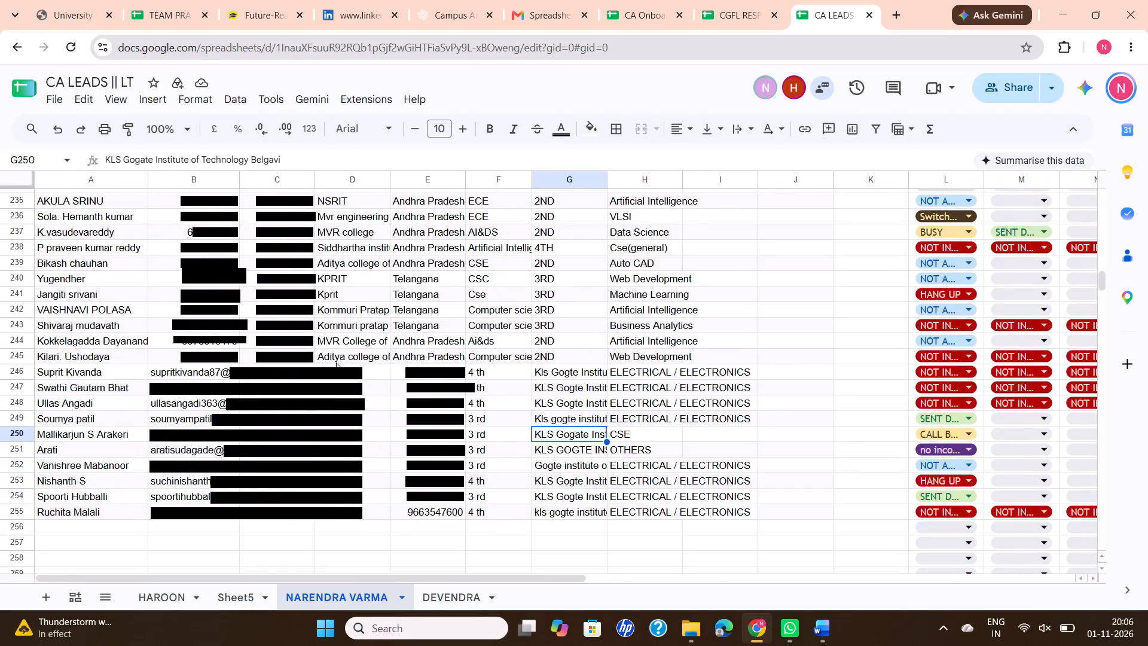
{"action": "scroll", "coordinate": [423, 438], "scroll_direction": "up", "scroll_amount": 1}
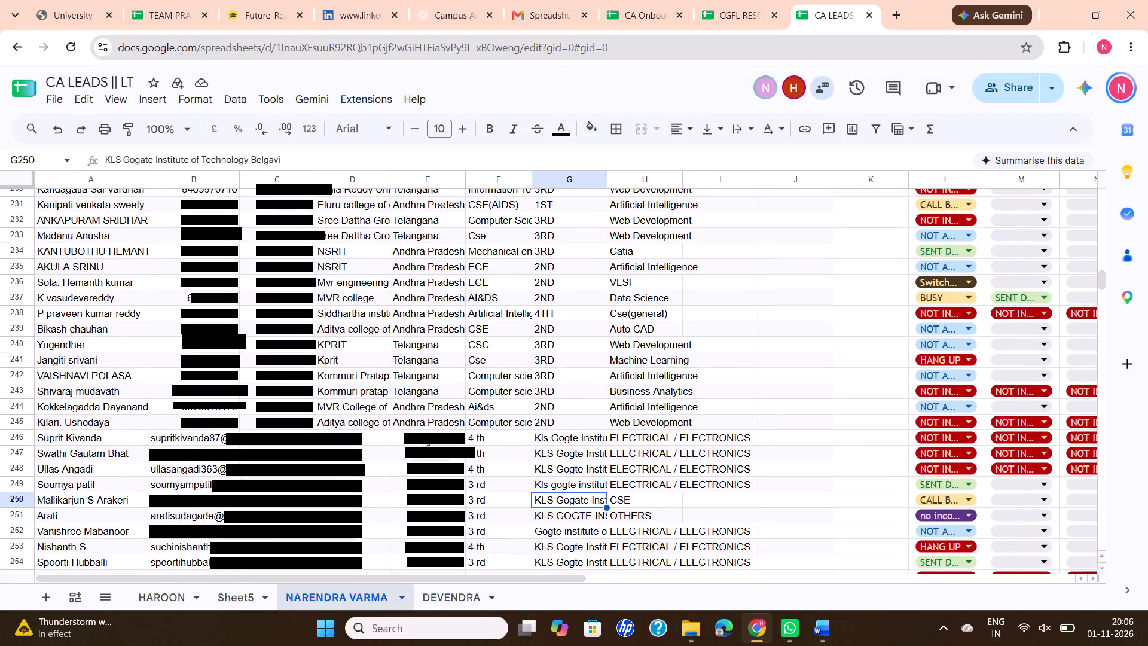
{"action": "scroll", "coordinate": [238, 358], "scroll_direction": "up", "scroll_amount": 2}
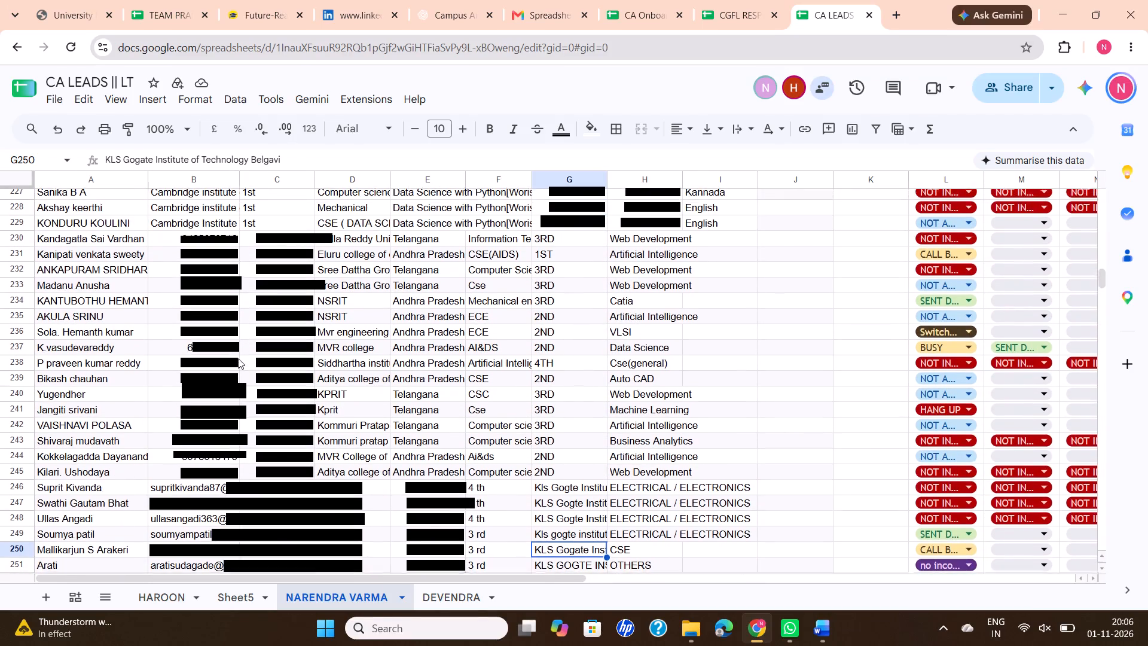
{"action": "scroll", "coordinate": [238, 358], "scroll_direction": "up", "scroll_amount": 1}
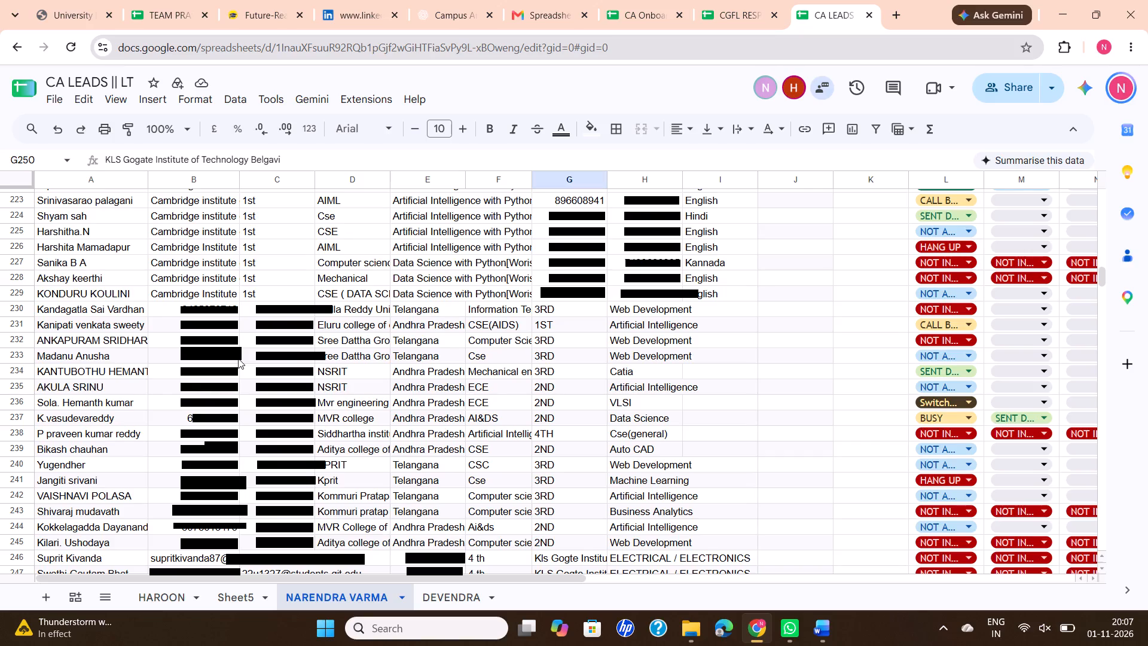
{"action": "scroll", "coordinate": [237, 394], "scroll_direction": "up", "scroll_amount": 1}
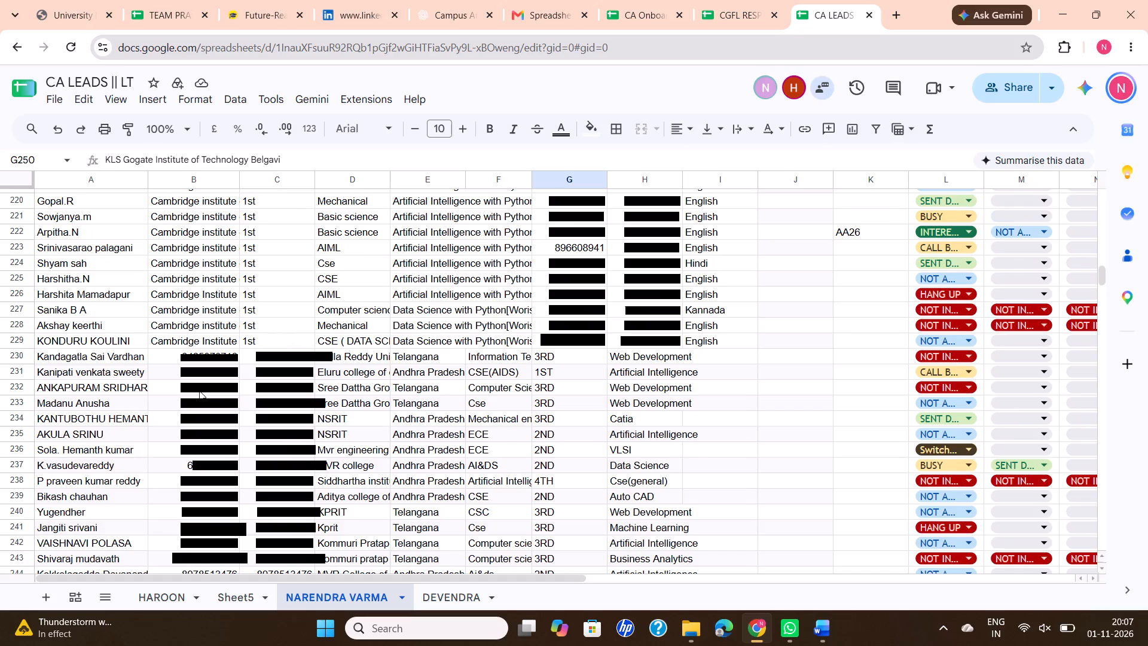
{"action": "left_click", "coordinate": [289, 420]}
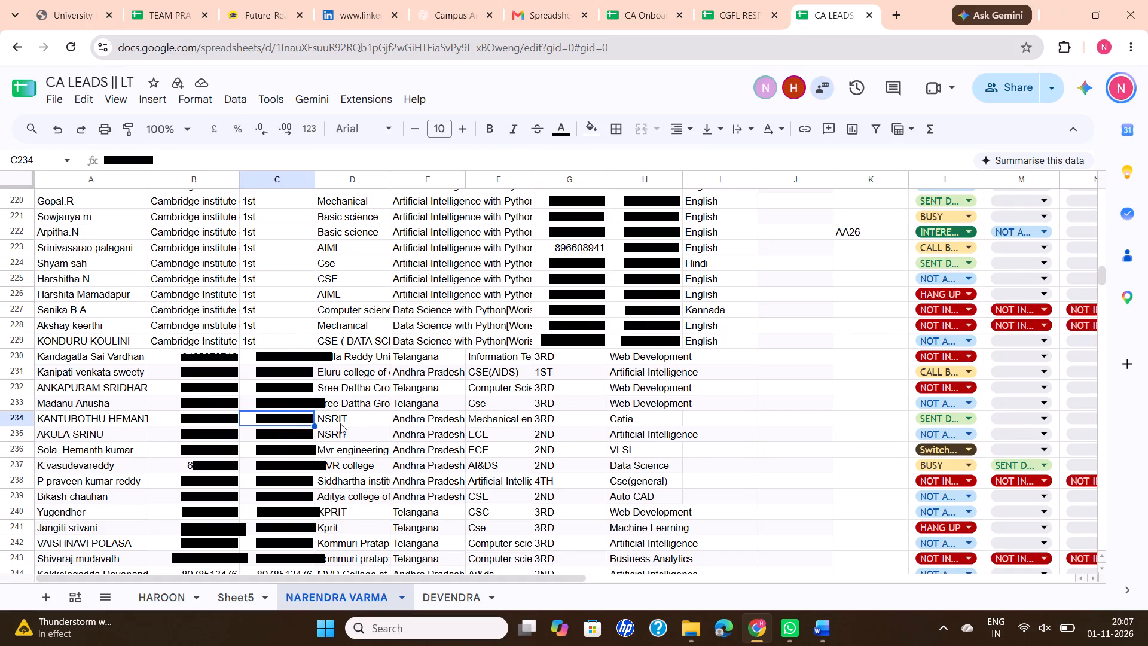
{"action": "left_click", "coordinate": [365, 419]}
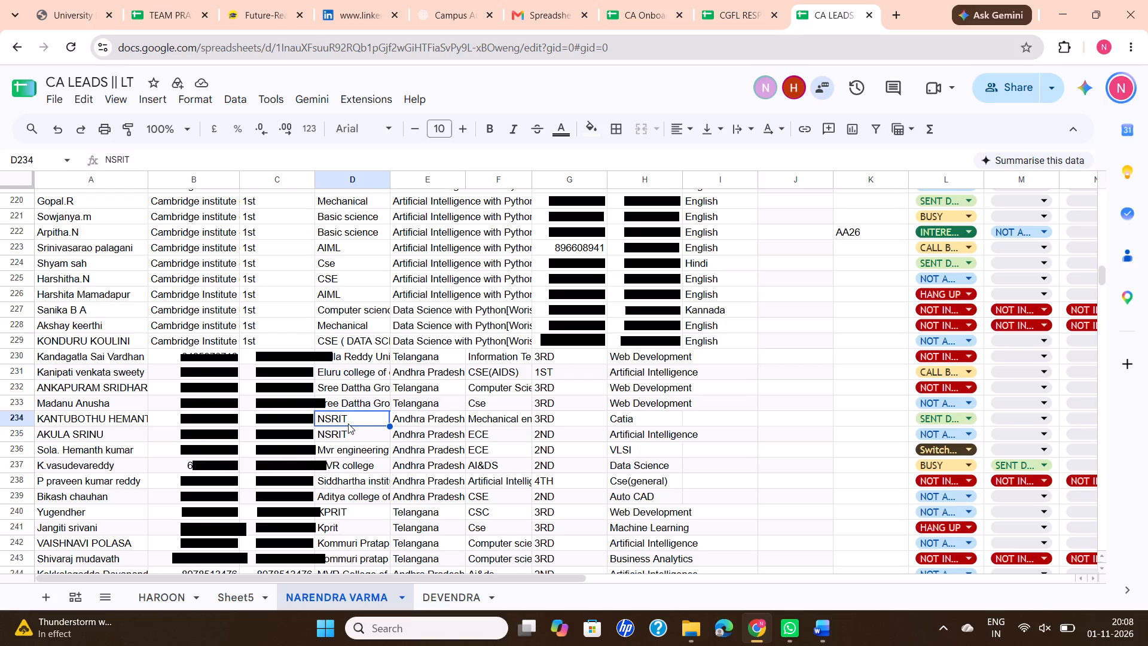
Examine the call statuses and remarks in the earlier CA LEADS rows and the follow-up contact notes beside rows 12 to 15.
{"action": "scroll", "coordinate": [298, 383], "scroll_direction": "up", "scroll_amount": 5}
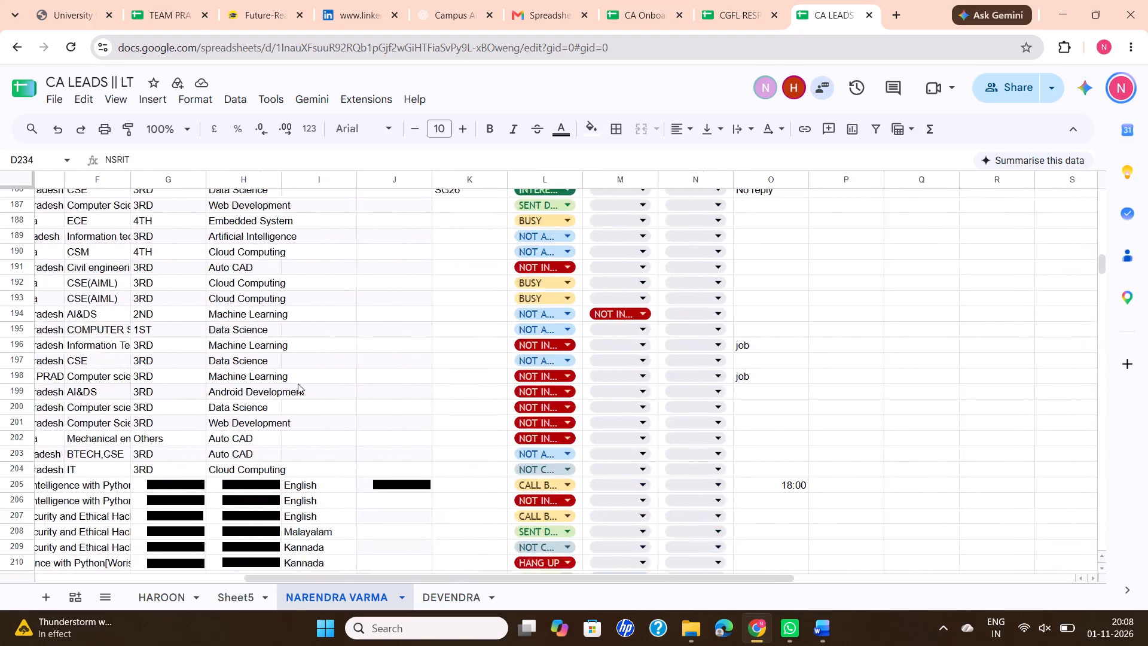
{"action": "scroll", "coordinate": [298, 383], "scroll_direction": "left", "scroll_amount": 2}
{"action": "scroll", "coordinate": [460, 418], "scroll_direction": "up", "scroll_amount": 7}
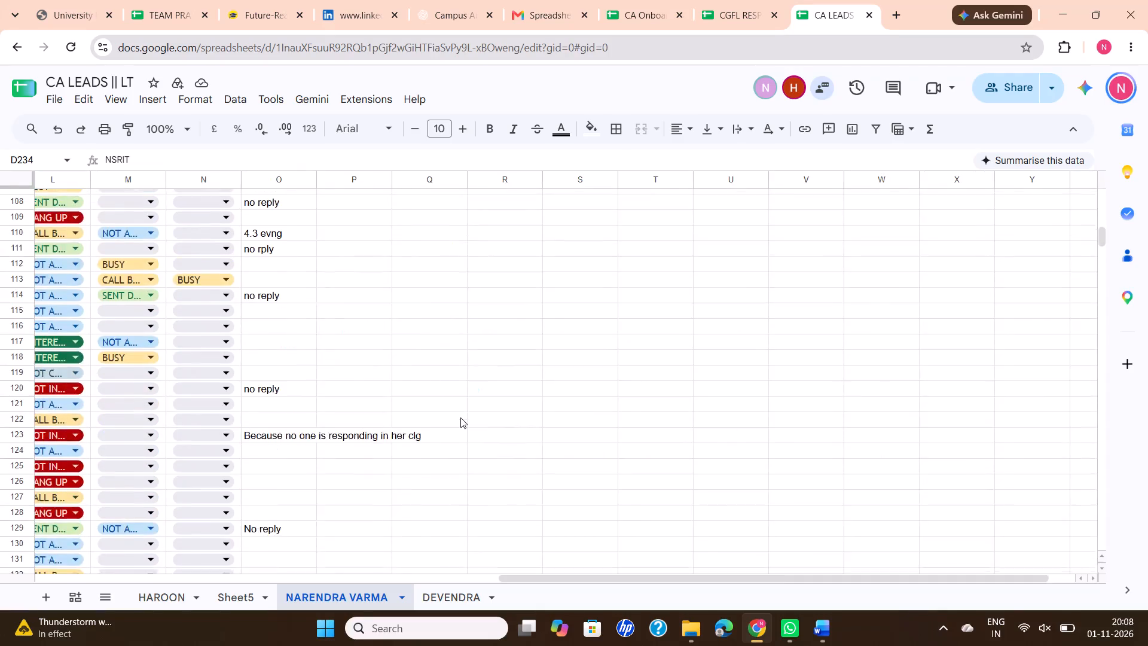
{"action": "scroll", "coordinate": [460, 418], "scroll_direction": "left", "scroll_amount": 2}
{"action": "scroll", "coordinate": [460, 418], "scroll_direction": "up", "scroll_amount": 5}
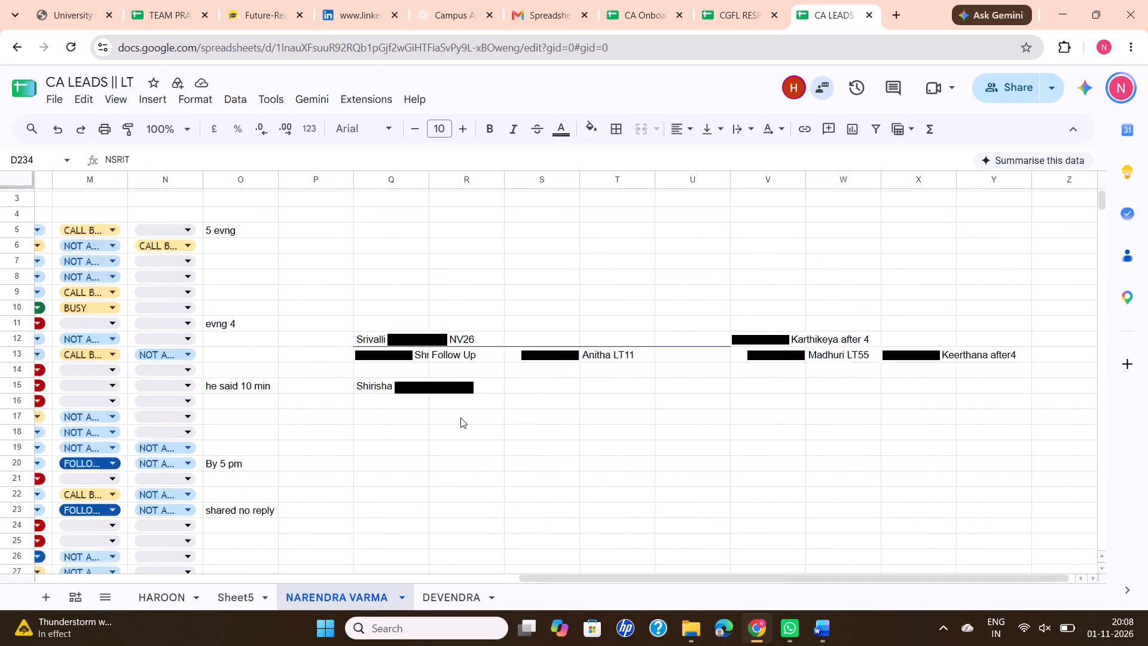
{"action": "scroll", "coordinate": [460, 418], "scroll_direction": "up", "scroll_amount": 3}
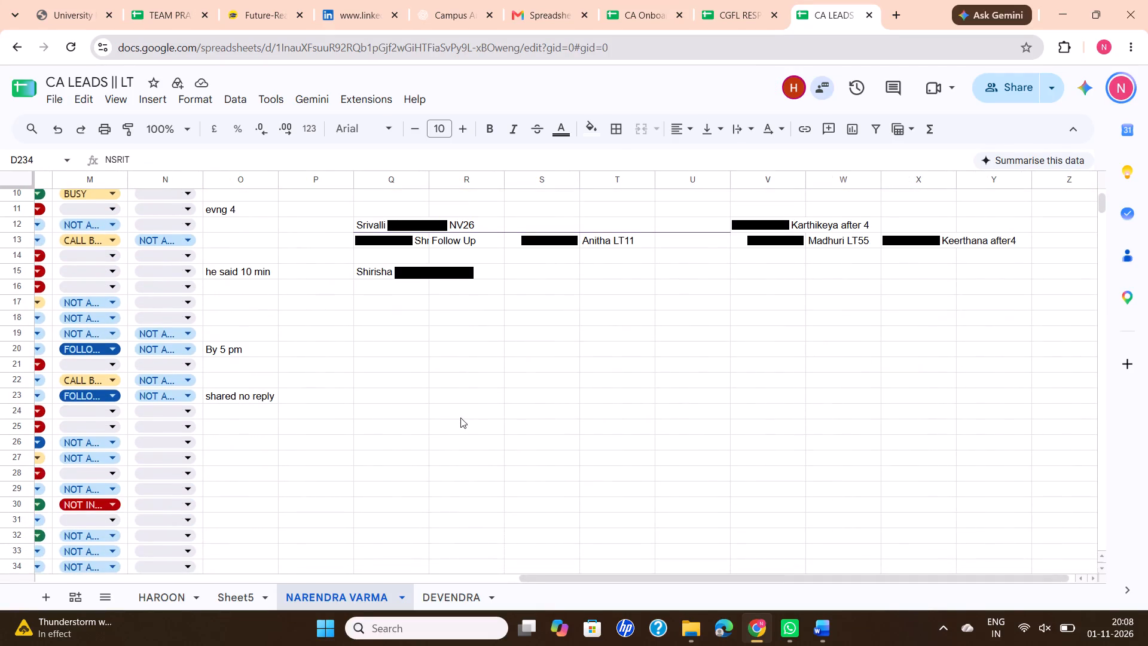
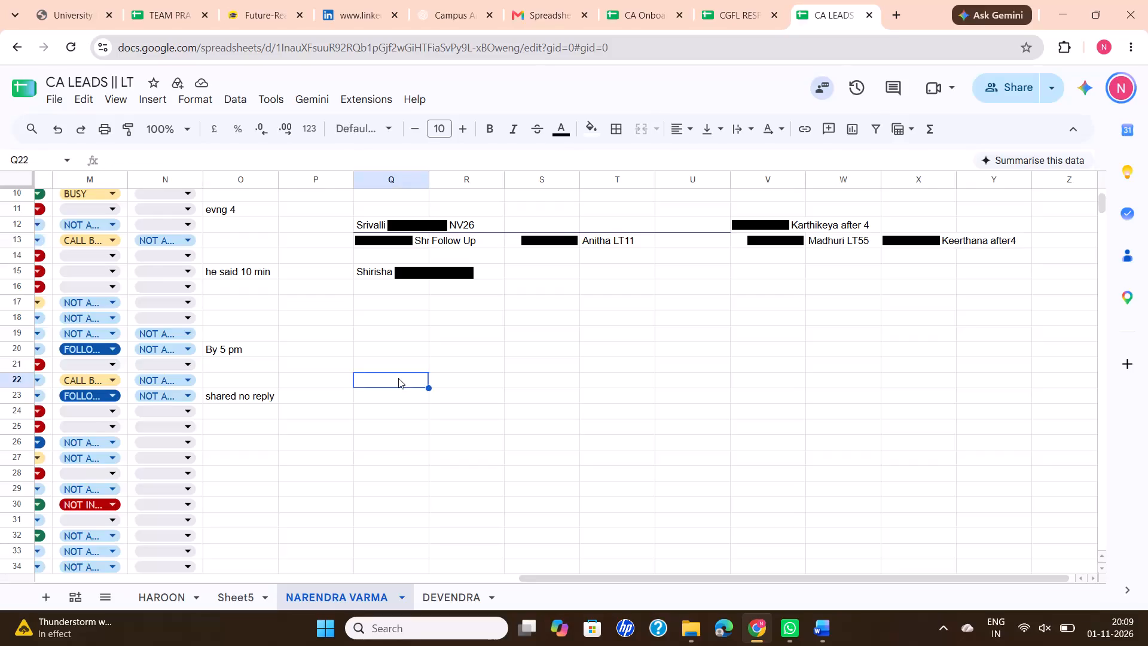
{"action": "scroll", "coordinate": [398, 378], "scroll_direction": "up", "scroll_amount": 2}
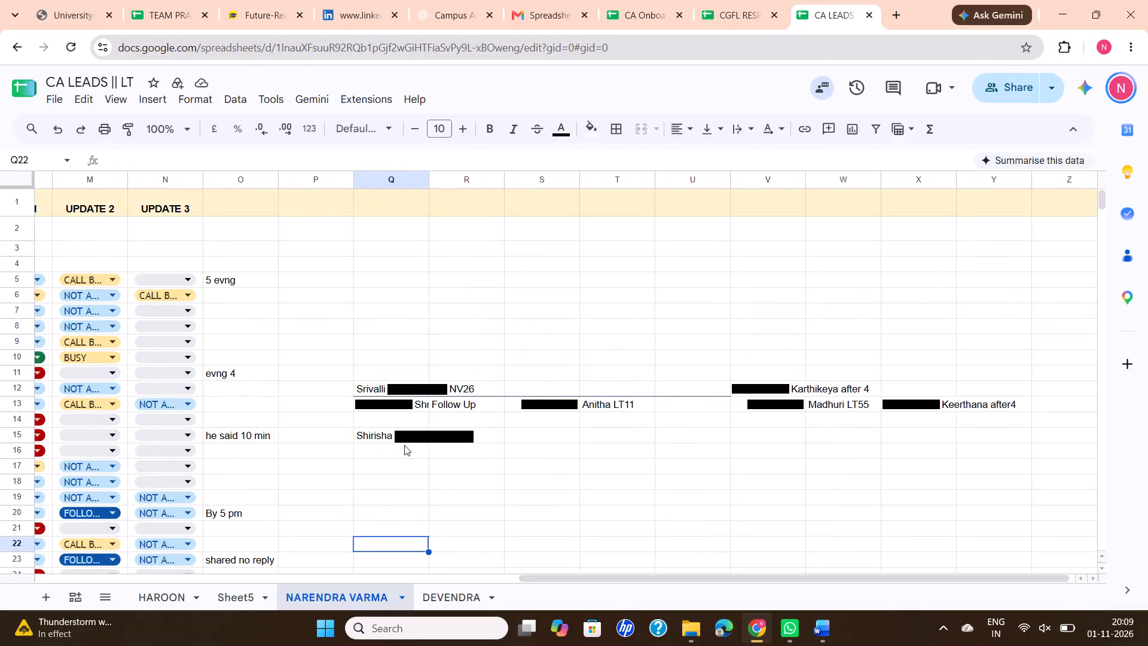
{"action": "left_click", "coordinate": [404, 445]}
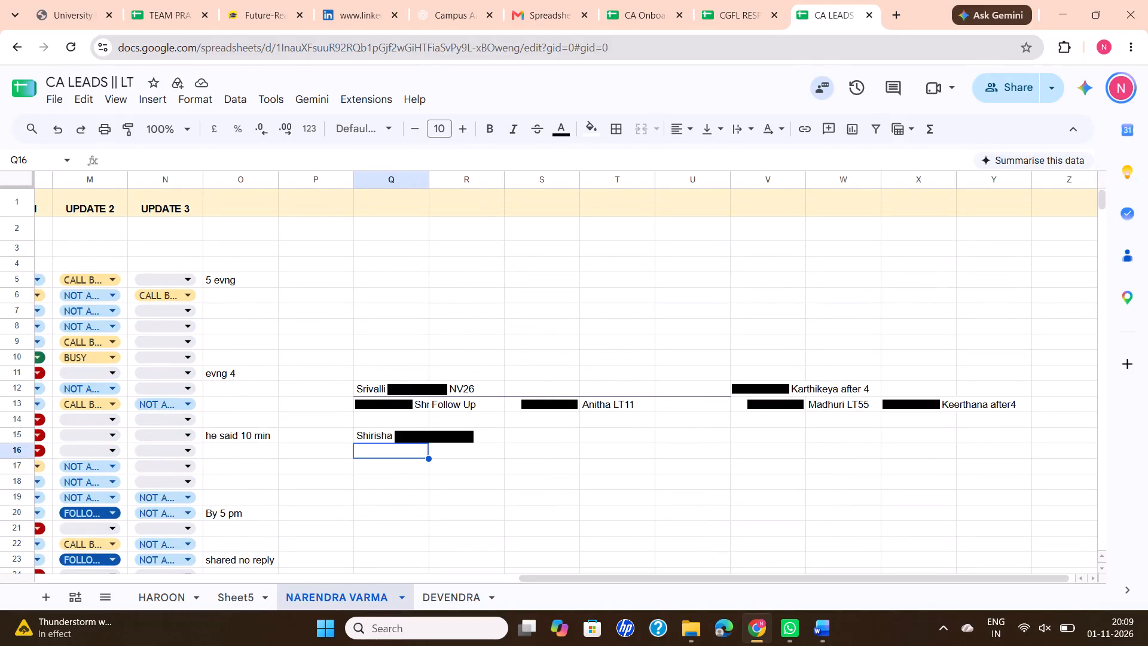
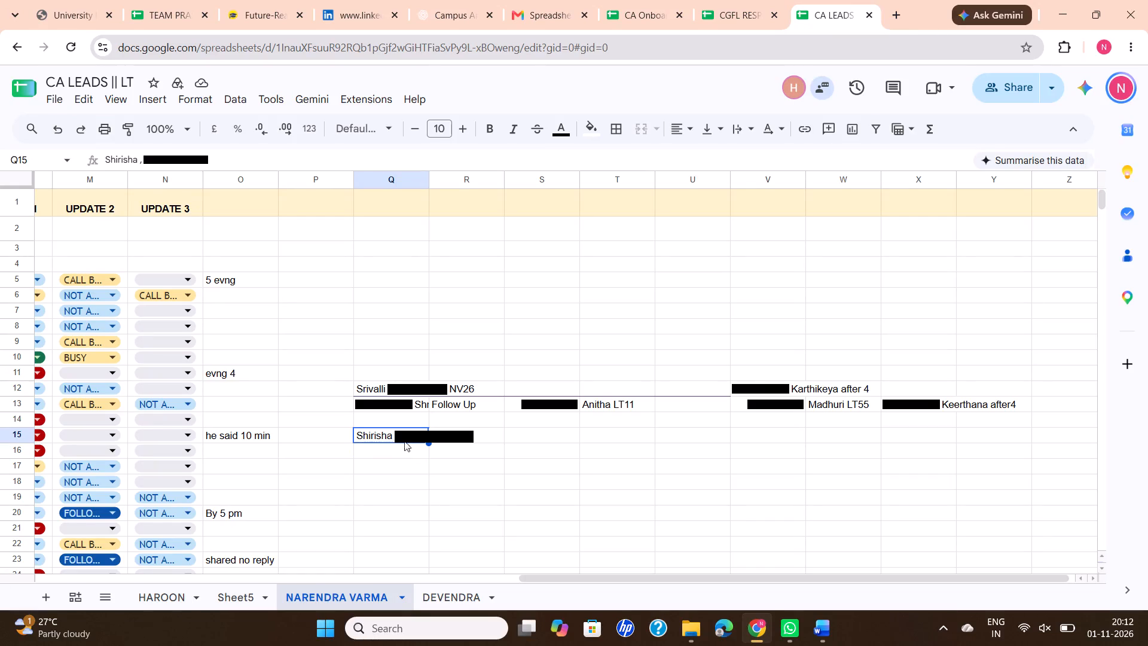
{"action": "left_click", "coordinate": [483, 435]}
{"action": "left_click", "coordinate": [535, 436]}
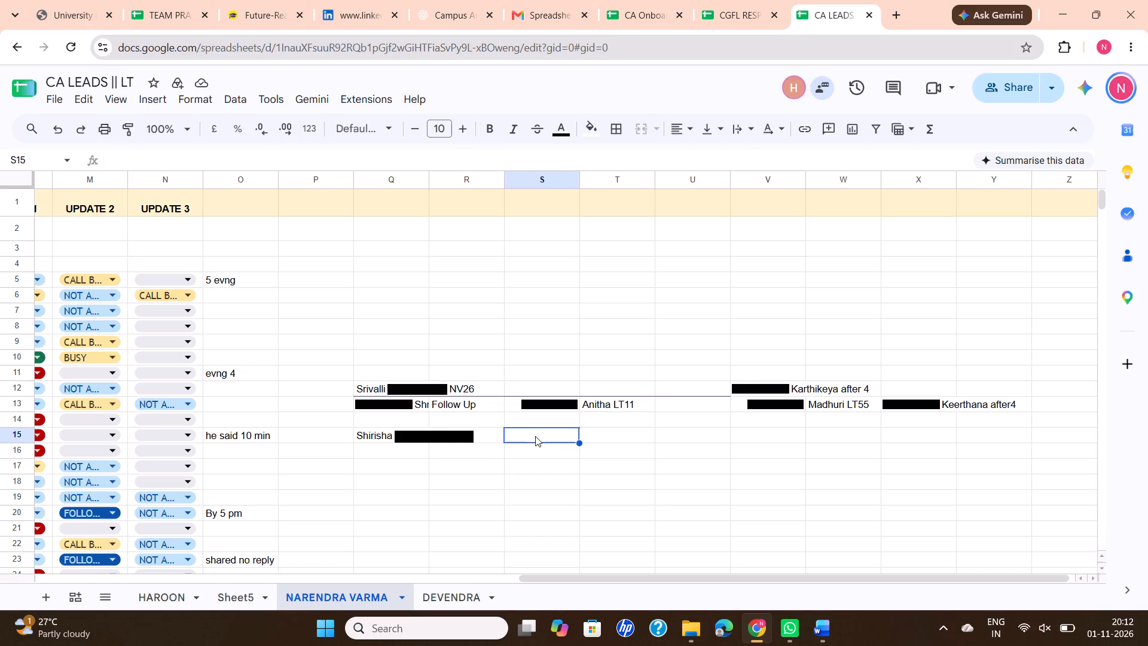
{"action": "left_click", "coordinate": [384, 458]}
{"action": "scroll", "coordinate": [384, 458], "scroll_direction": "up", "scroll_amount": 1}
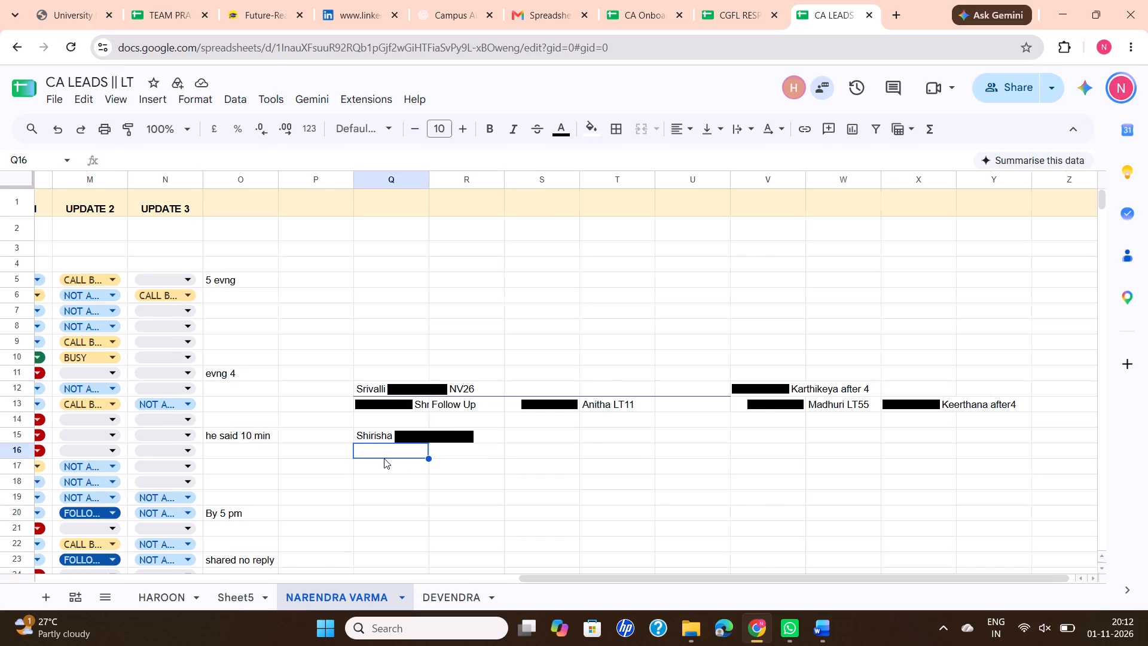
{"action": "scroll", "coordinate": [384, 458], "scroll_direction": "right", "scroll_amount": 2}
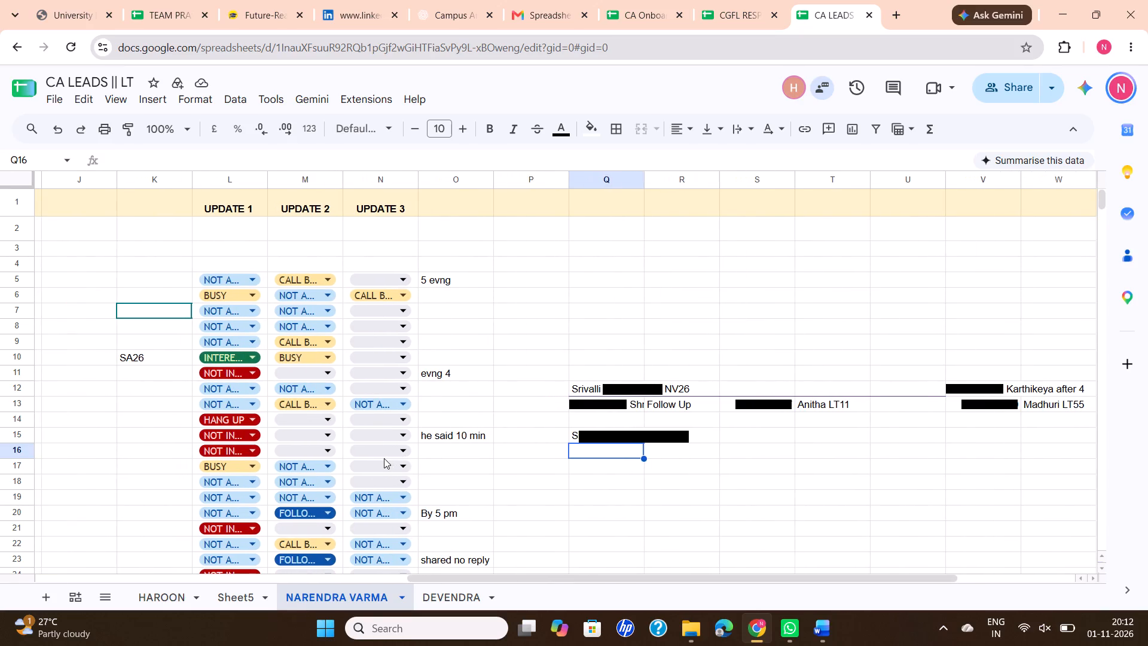
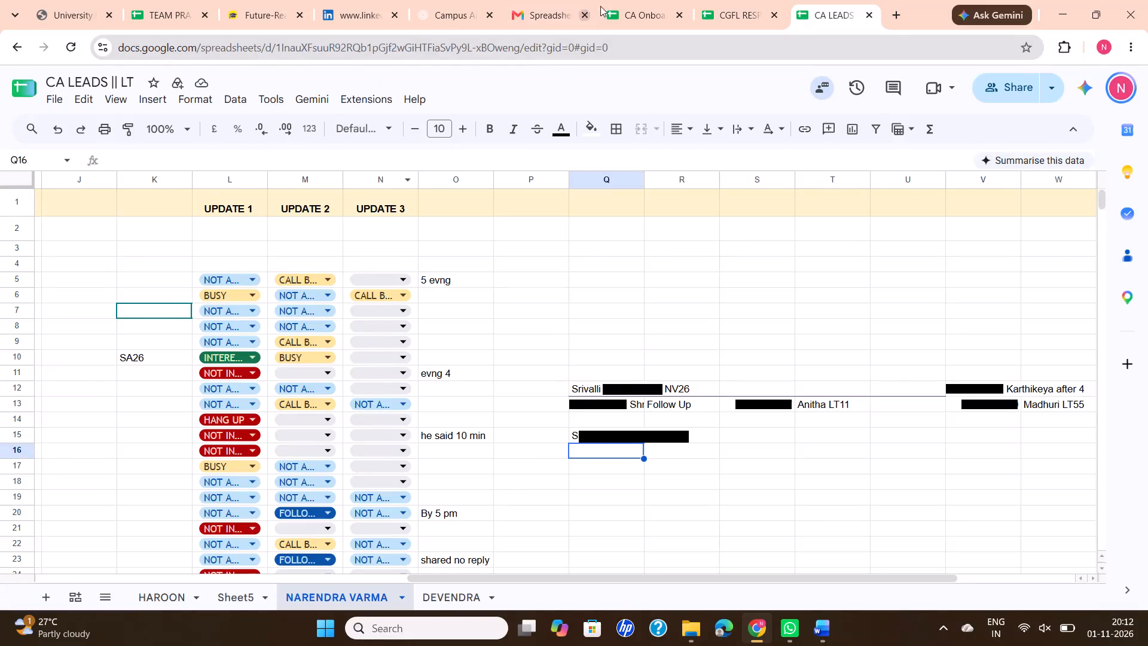
Review the CA Onboarding Application responses, checking the recommended campus ambassador contacts, lead-gen BD names and applicant details.
{"action": "left_click", "coordinate": [633, 11]}
{"action": "scroll", "coordinate": [558, 433], "scroll_direction": "left", "scroll_amount": 6}
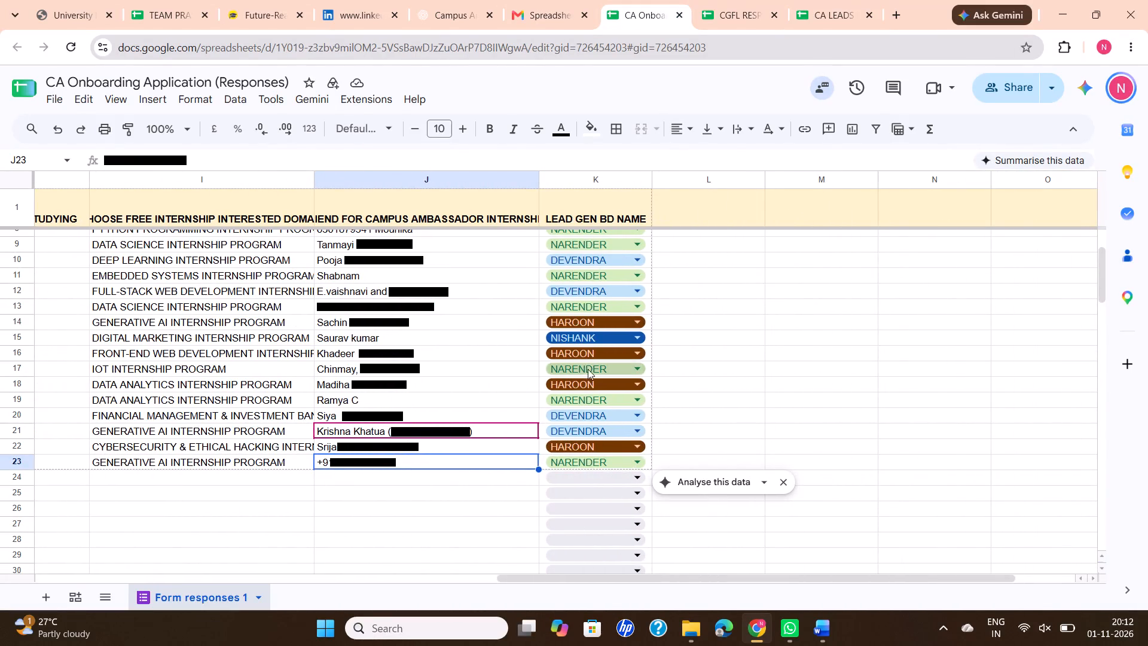
{"action": "left_click", "coordinate": [523, 293]}
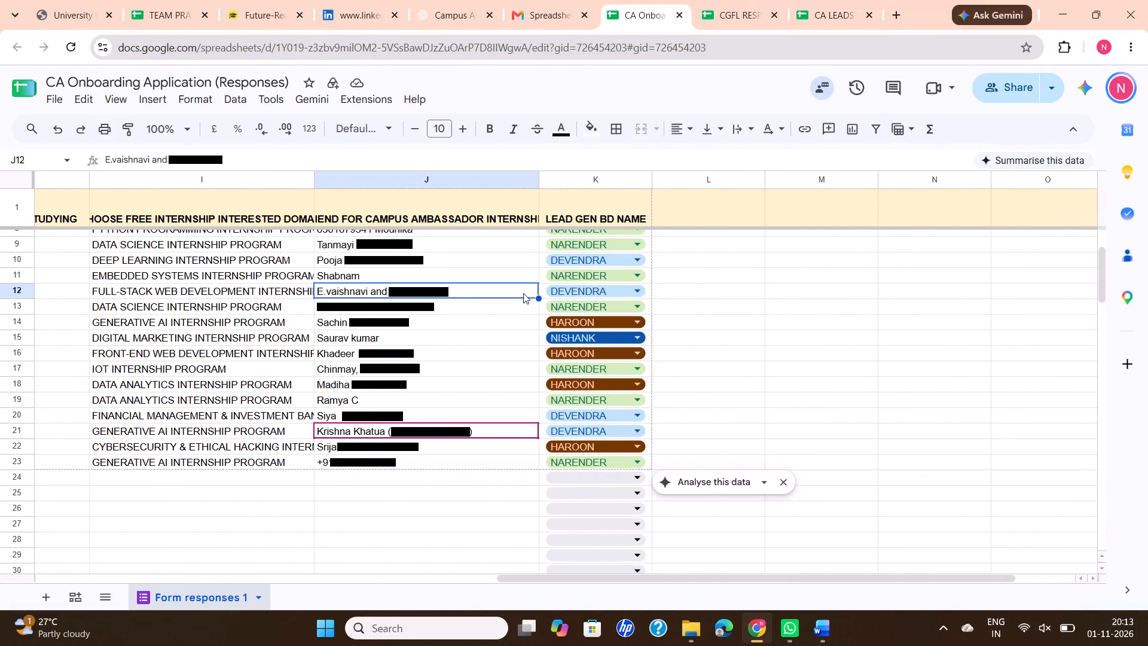
{"action": "scroll", "coordinate": [523, 293], "scroll_direction": "right", "scroll_amount": 5}
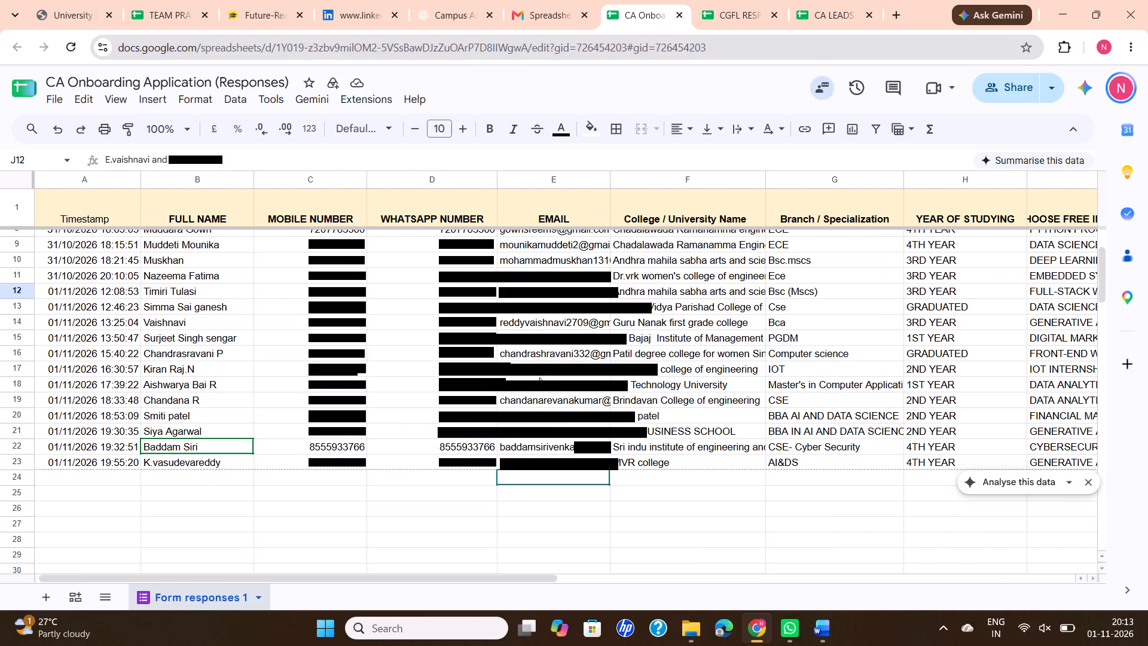
Close the browser window.
{"action": "left_click", "coordinate": [1147, 0]}
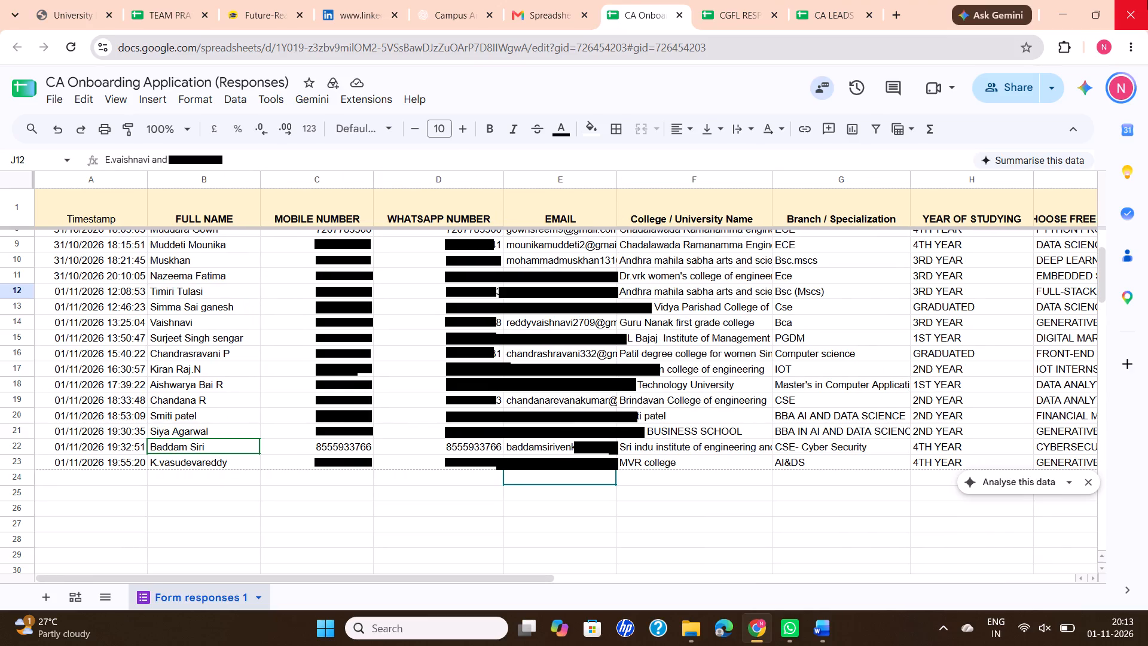
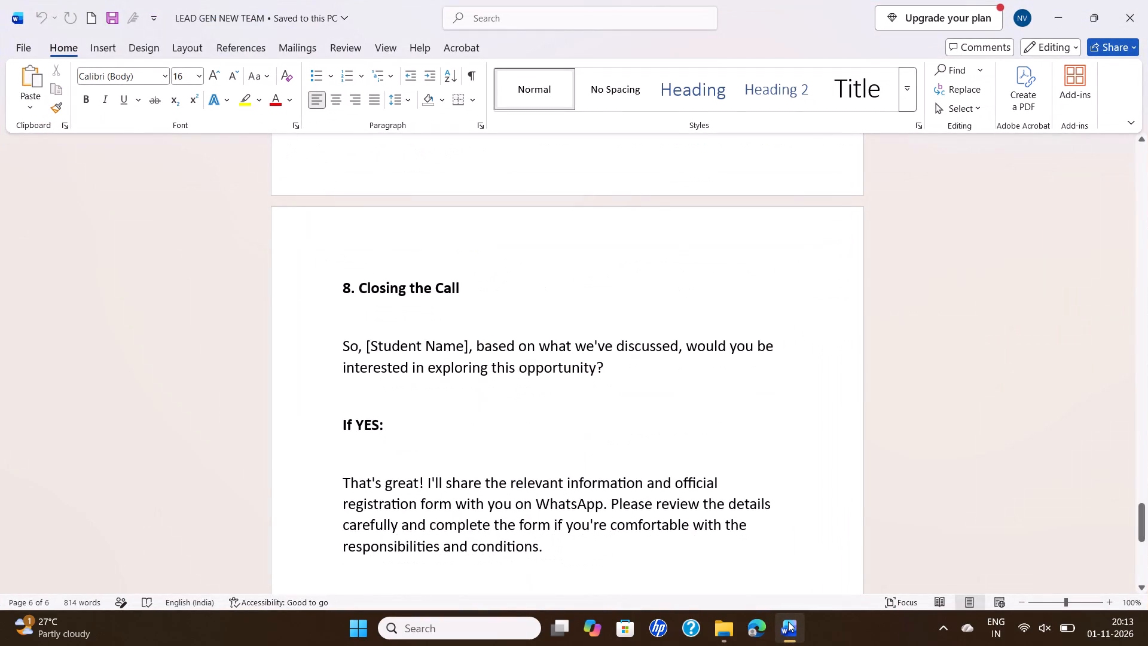
Close the LEAD GEN NEW TEAM document and the Downloads folder window.
{"action": "left_click", "coordinate": [1147, 0]}
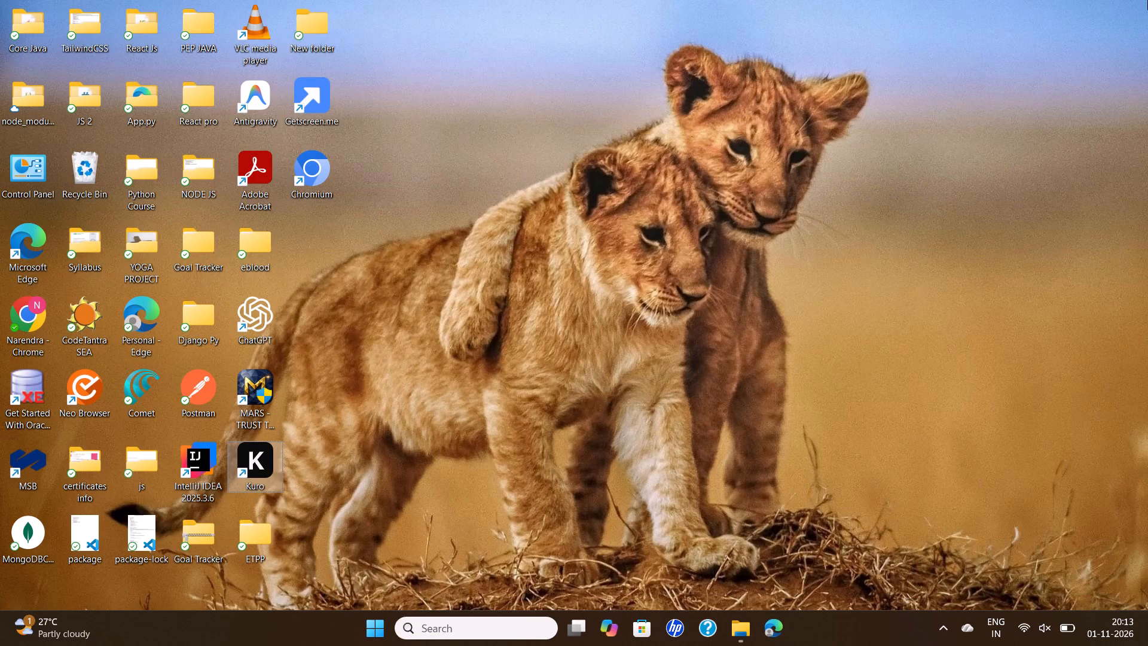
{"action": "left_click", "coordinate": [744, 631]}
{"action": "left_click", "coordinate": [1115, 10]}
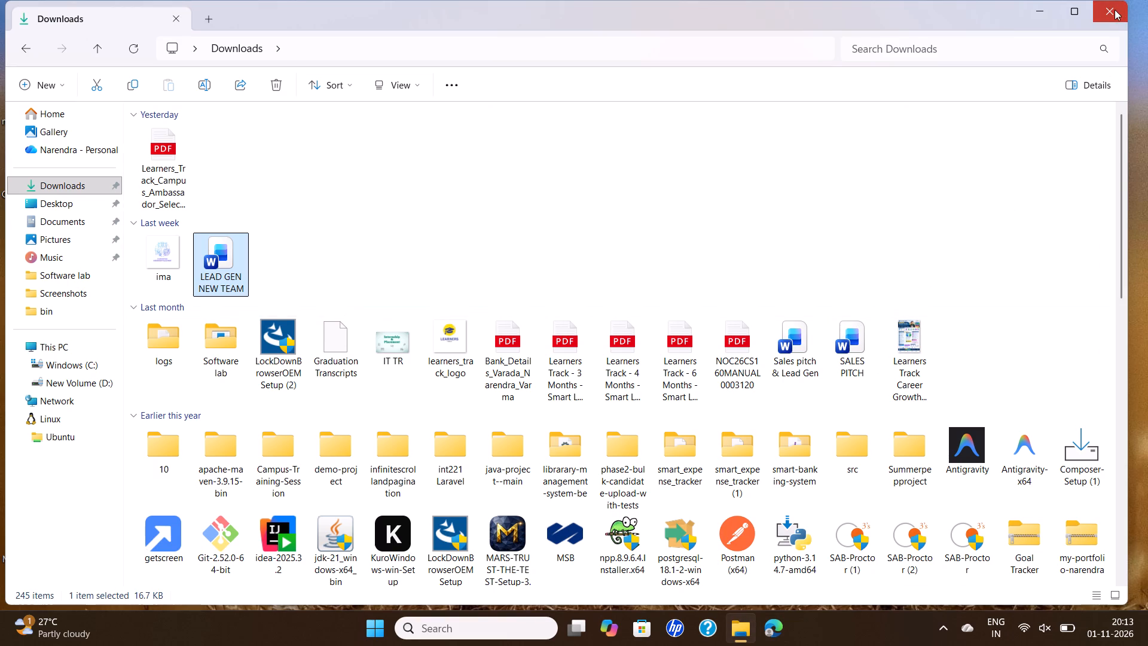
Launch the Kuro application from the desktop.
{"action": "double_click", "coordinate": [268, 453]}
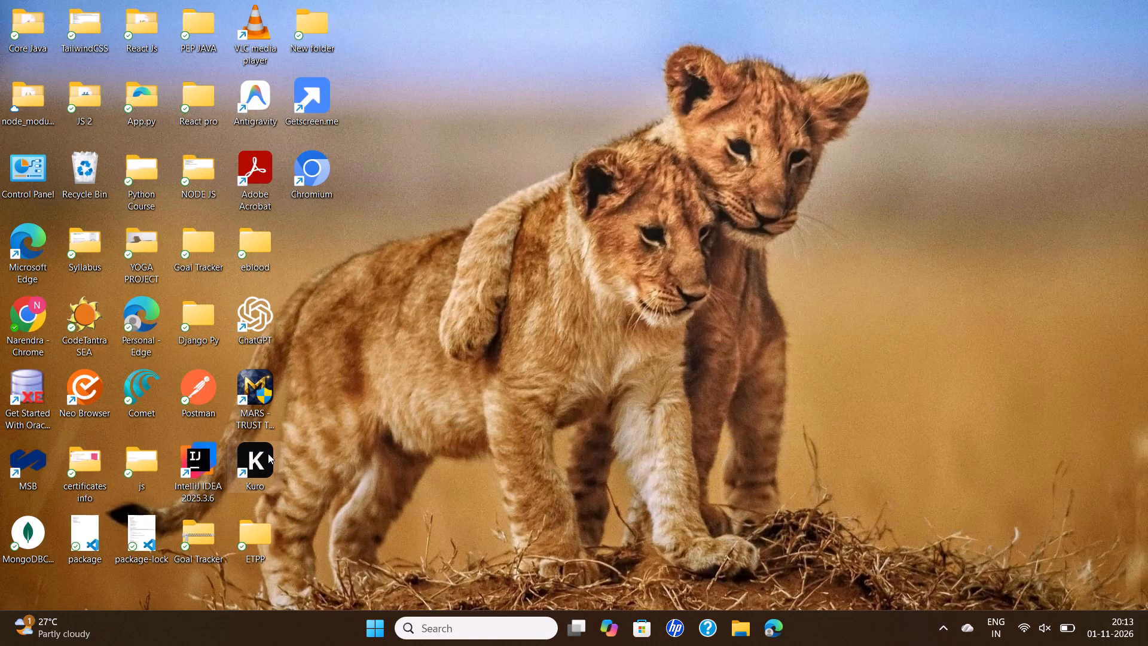
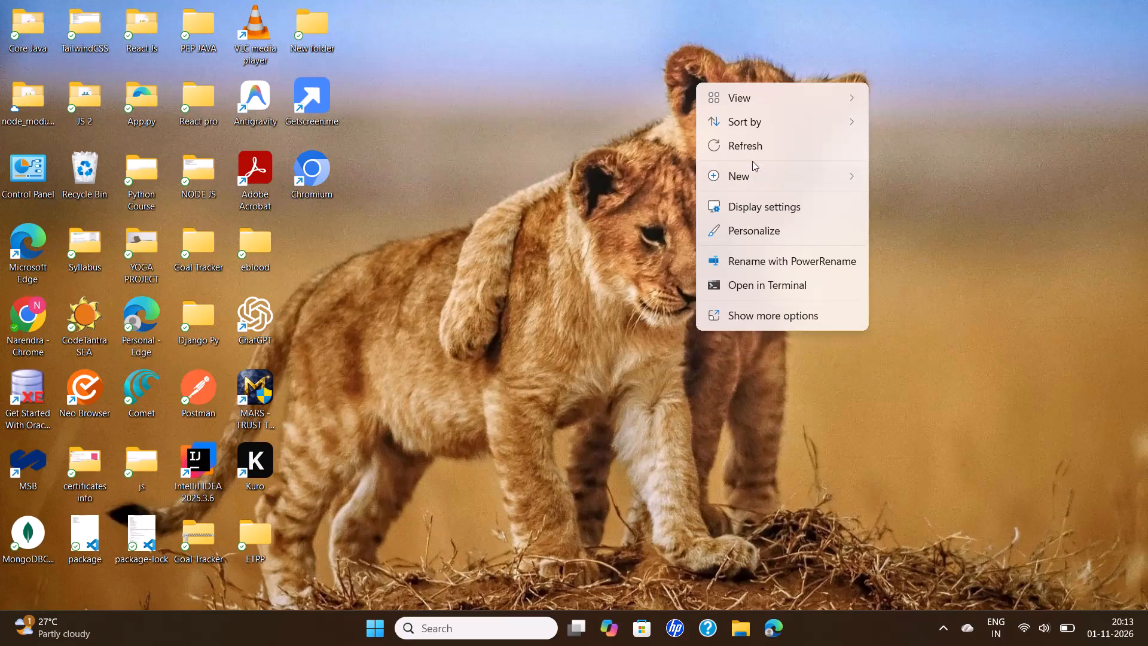
Refresh the desktop twice.
{"action": "left_click", "coordinate": [748, 151]}
{"action": "right_click", "coordinate": [471, 148]}
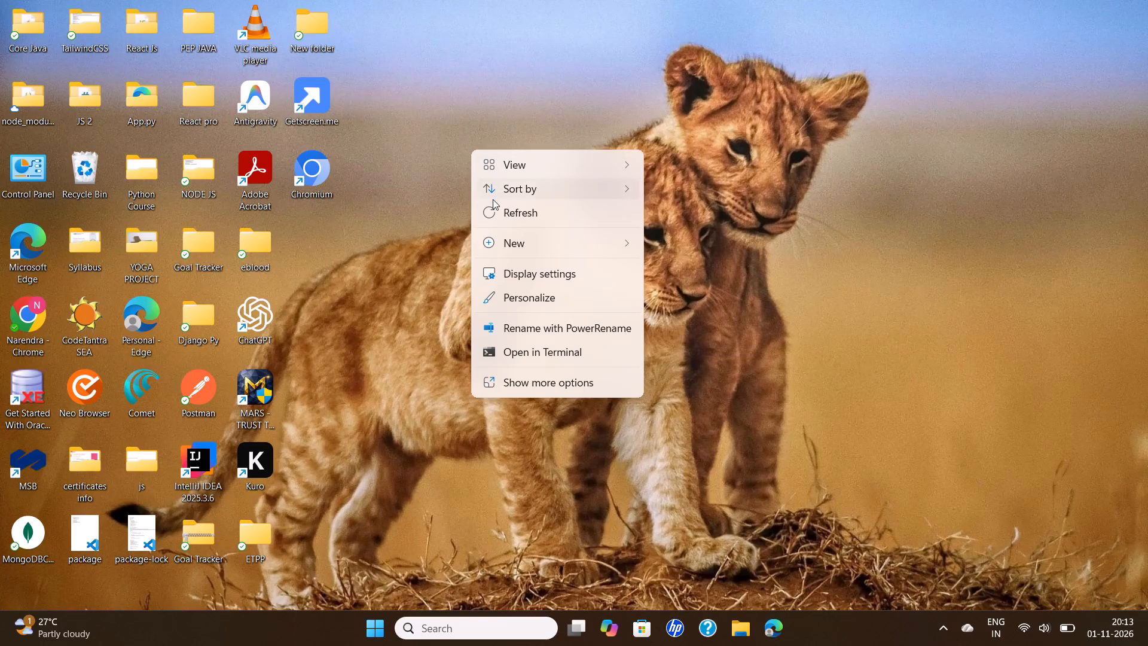
{"action": "left_click", "coordinate": [502, 211]}
Shut down the computer from the desktop using the Shut down option.
{"action": "key", "text": "alt+F4"}
{"action": "key", "text": "Return"}
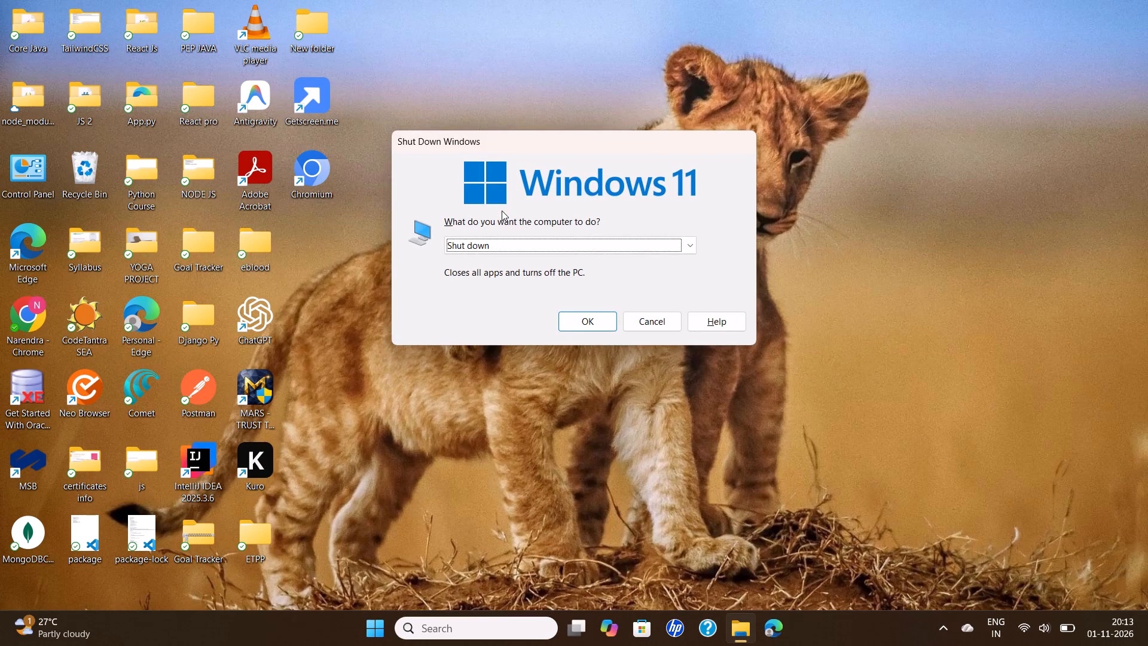